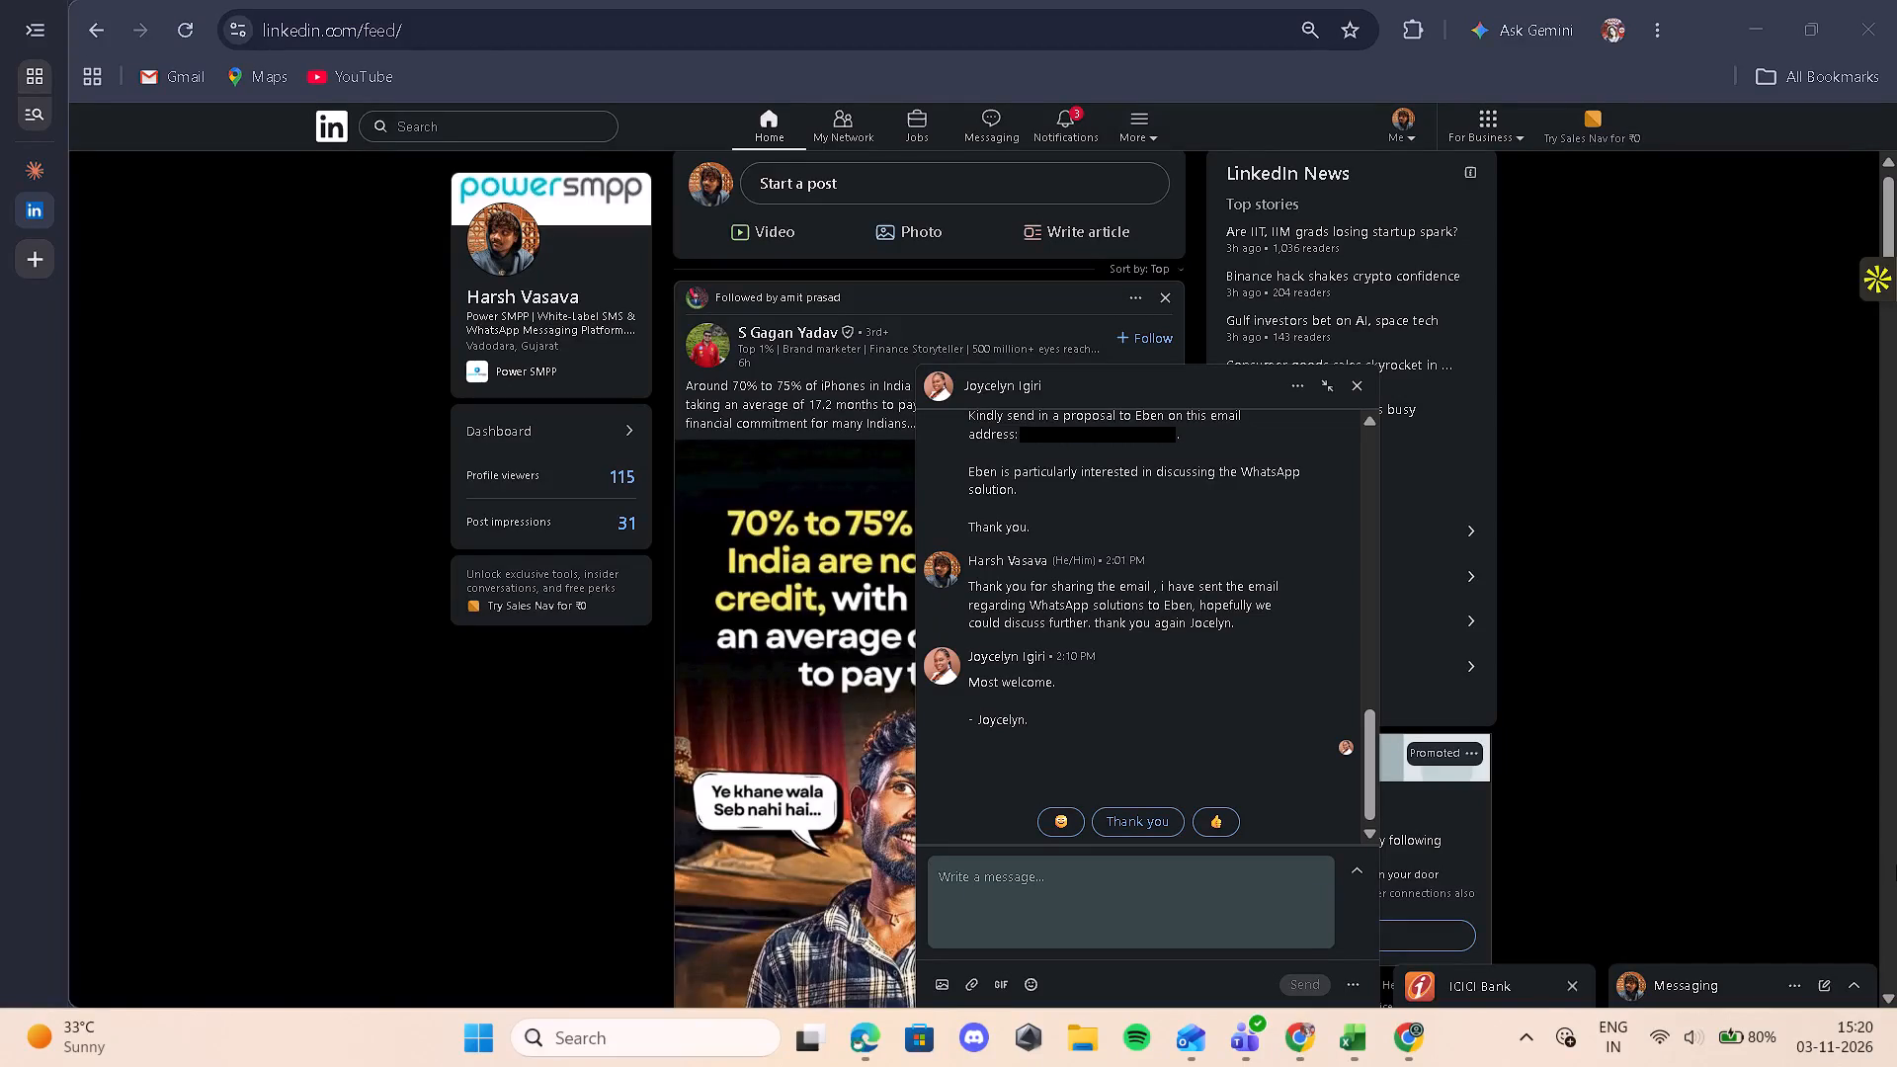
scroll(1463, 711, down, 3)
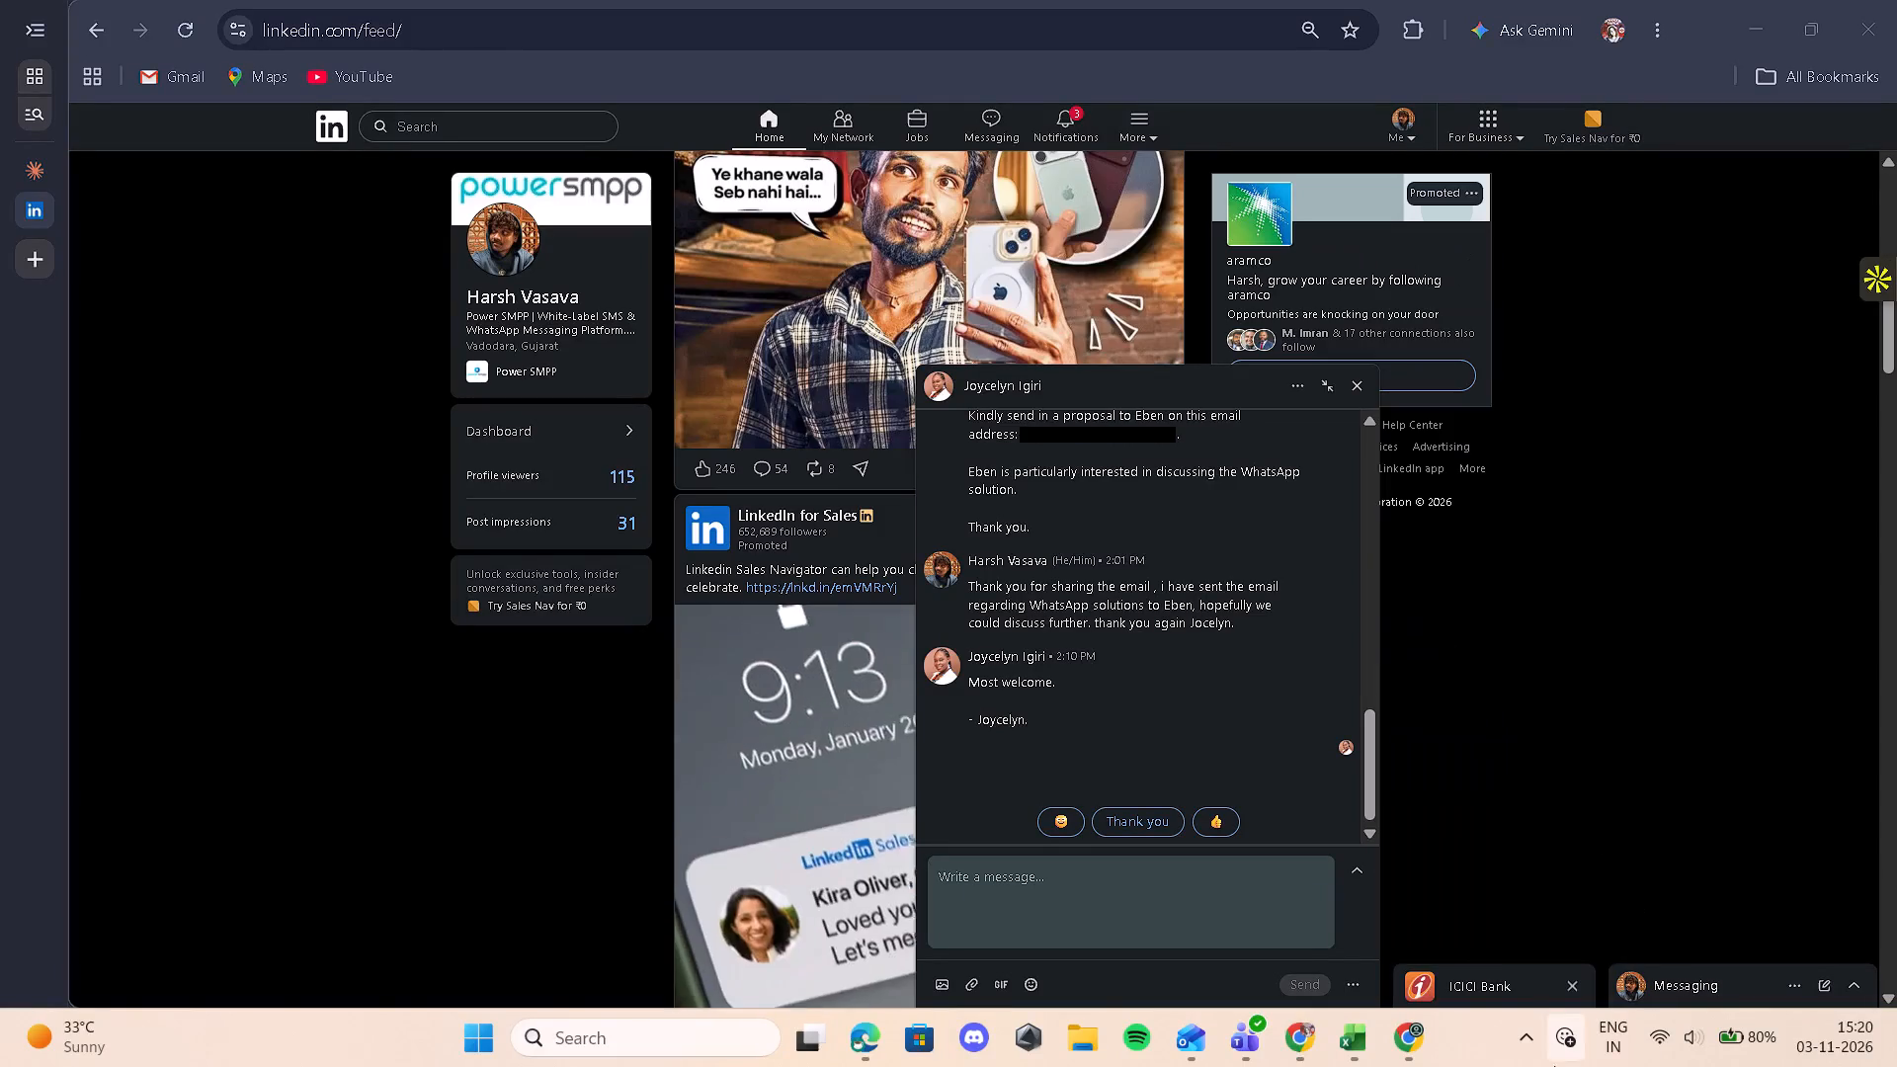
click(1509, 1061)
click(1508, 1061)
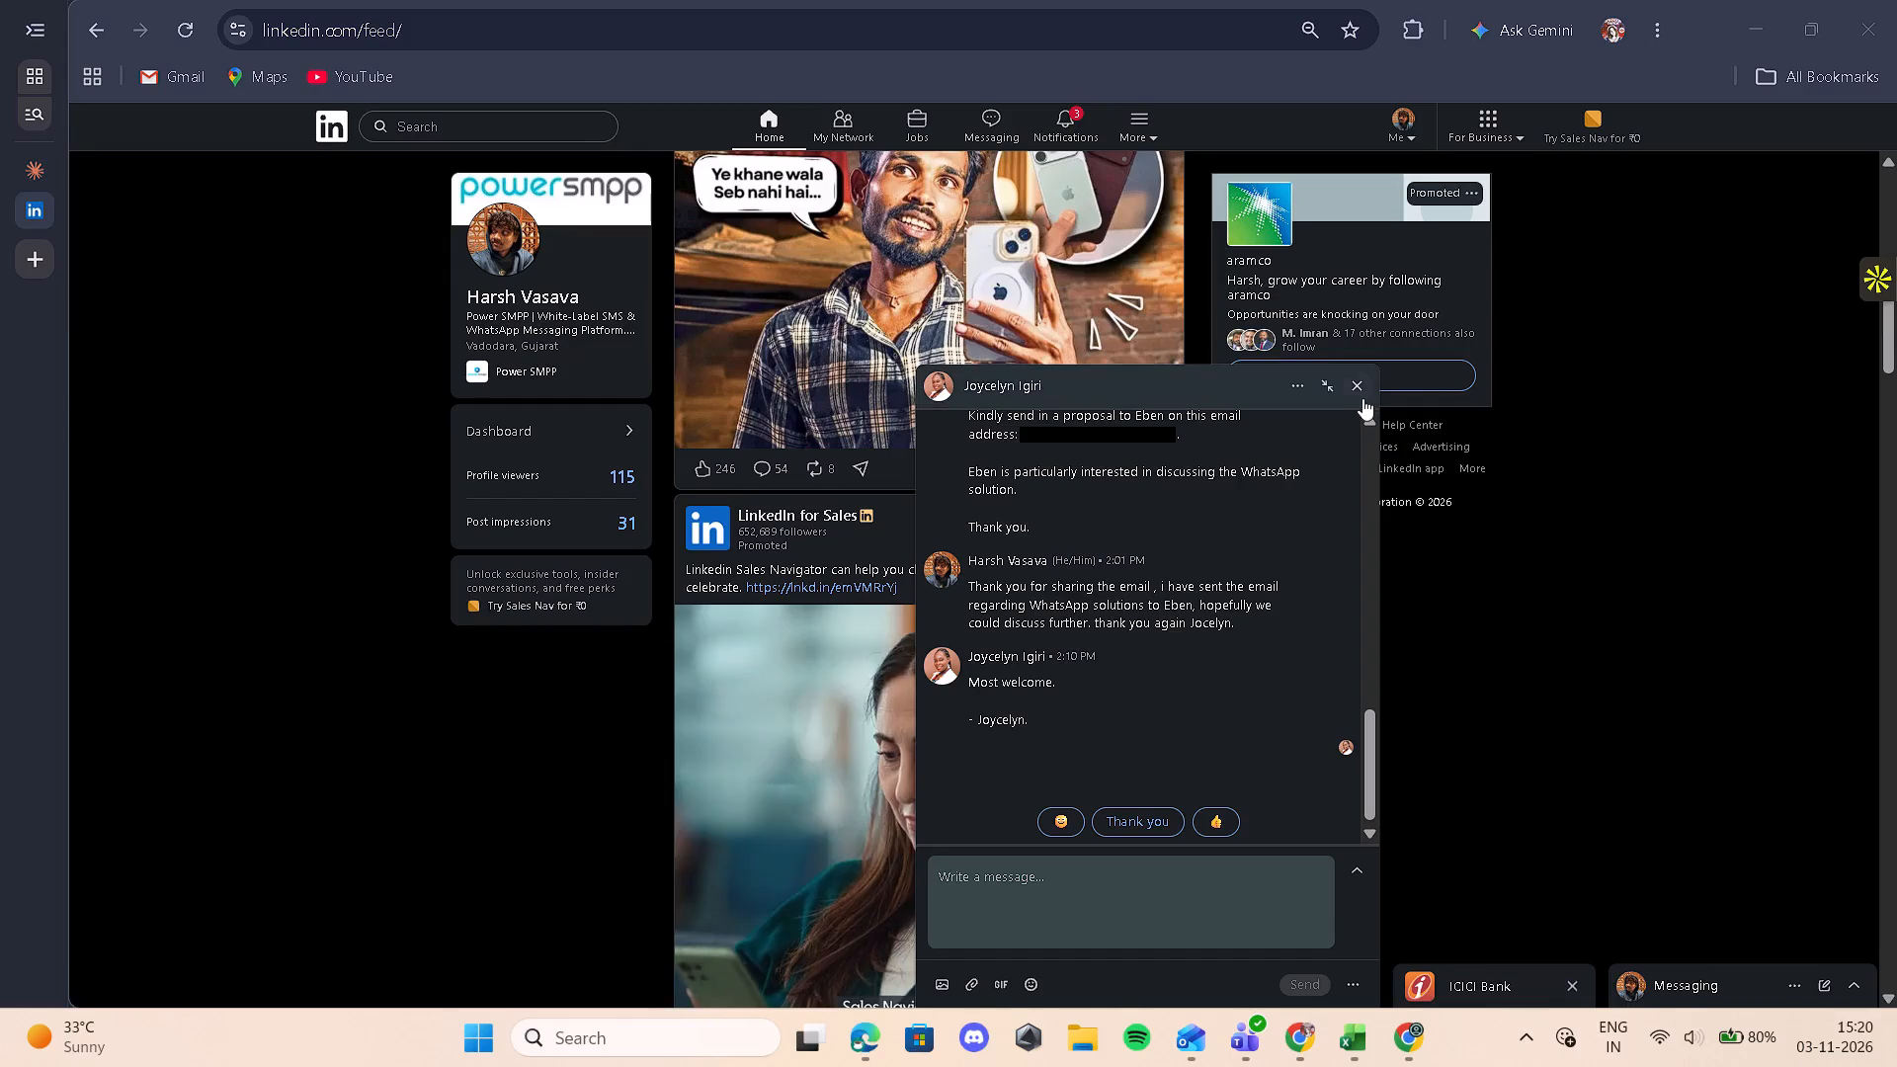
Close the open chat conversation window over the feed.
click(1362, 398)
Open the LinkedIn notifications page to check recent activity.
scroll(1214, 732, up, 8)
double_click(1066, 132)
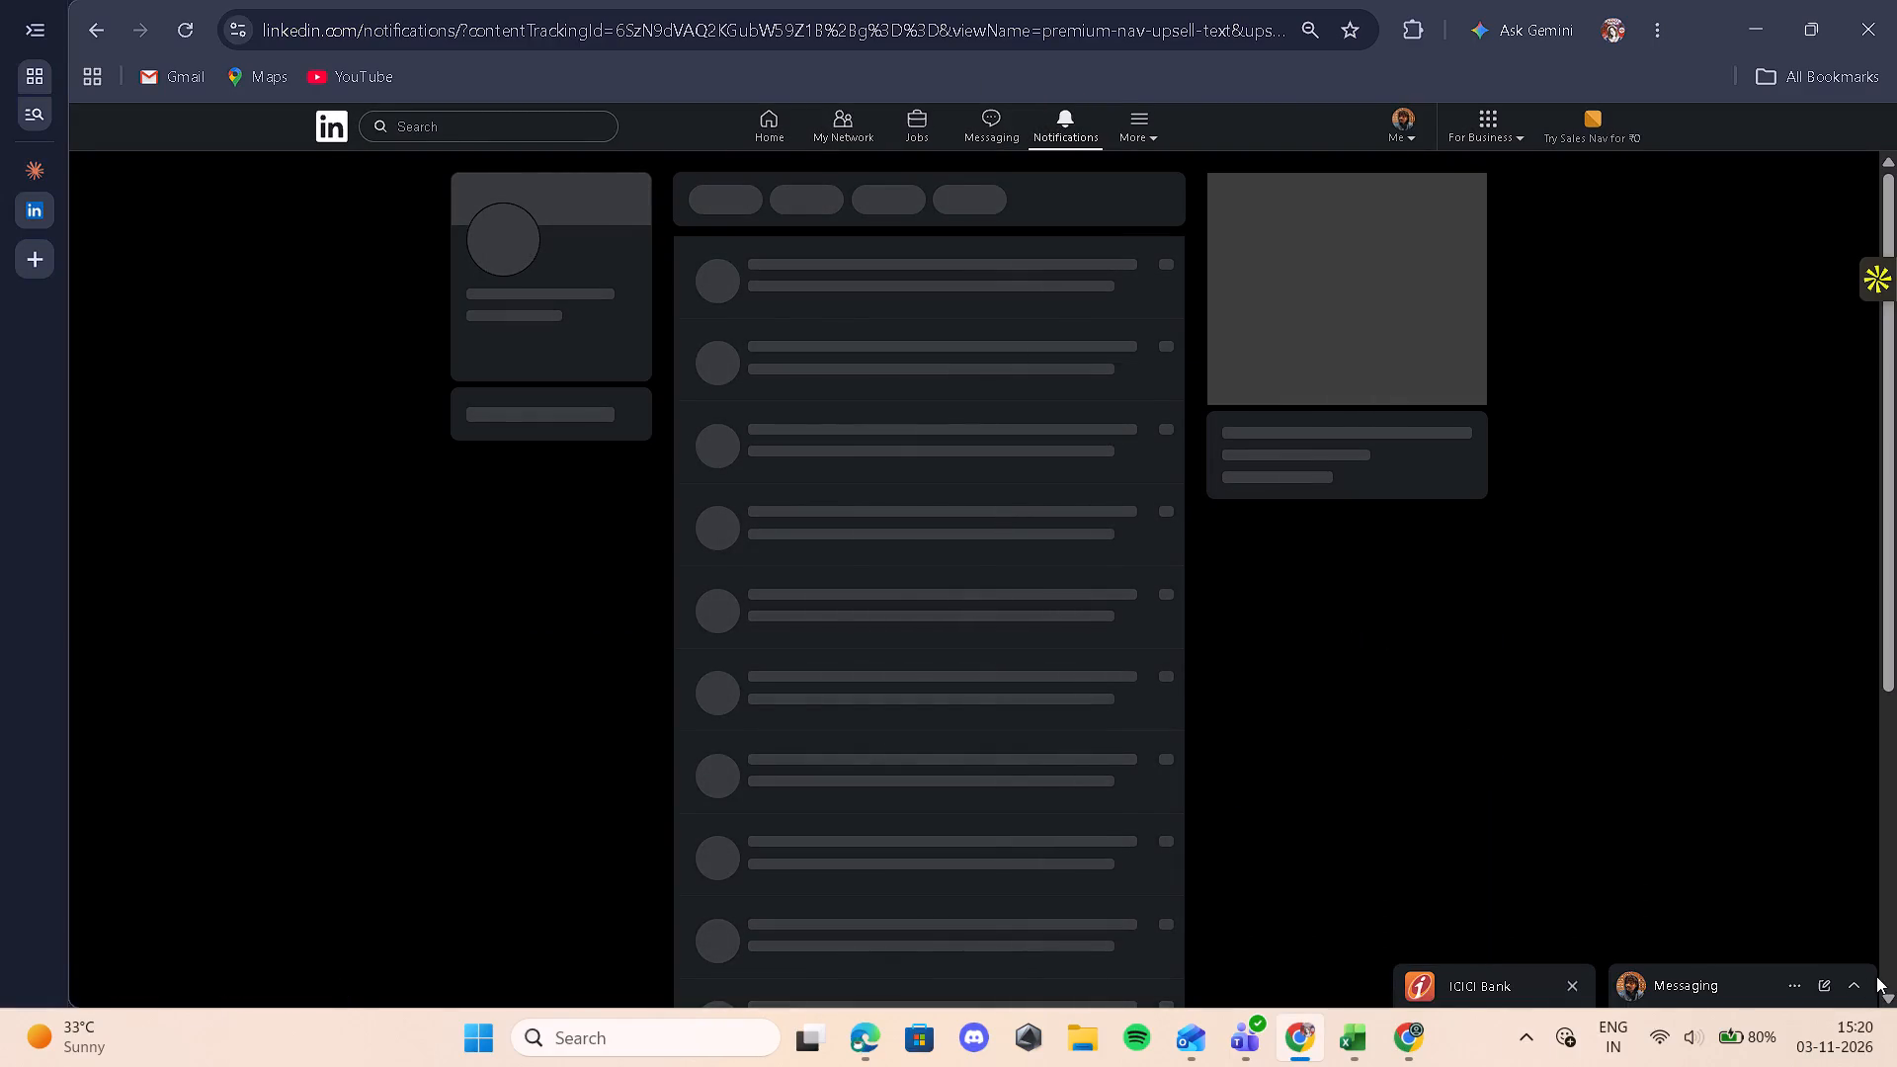
Expand the messaging overlay to check the recent conversations, and collapse it again.
click(1848, 979)
scroll(1702, 681, up, 7)
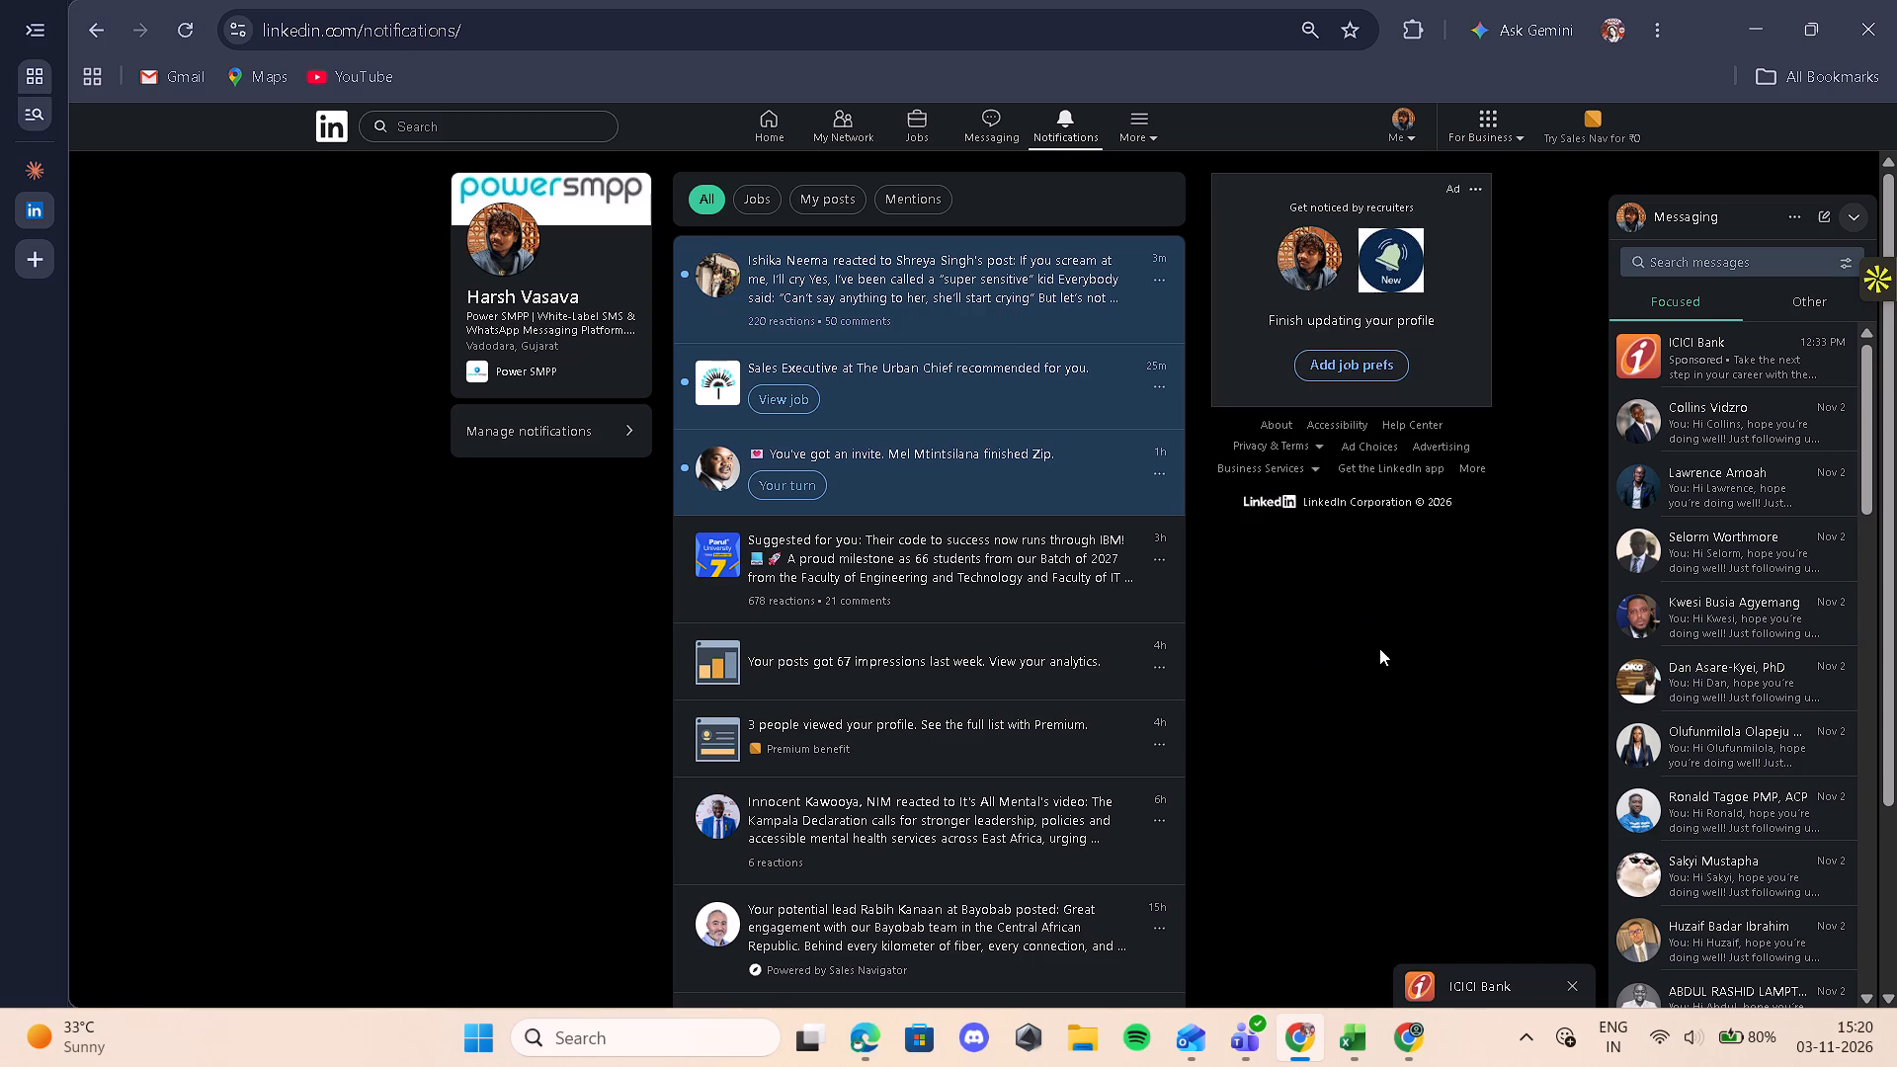
click(1856, 226)
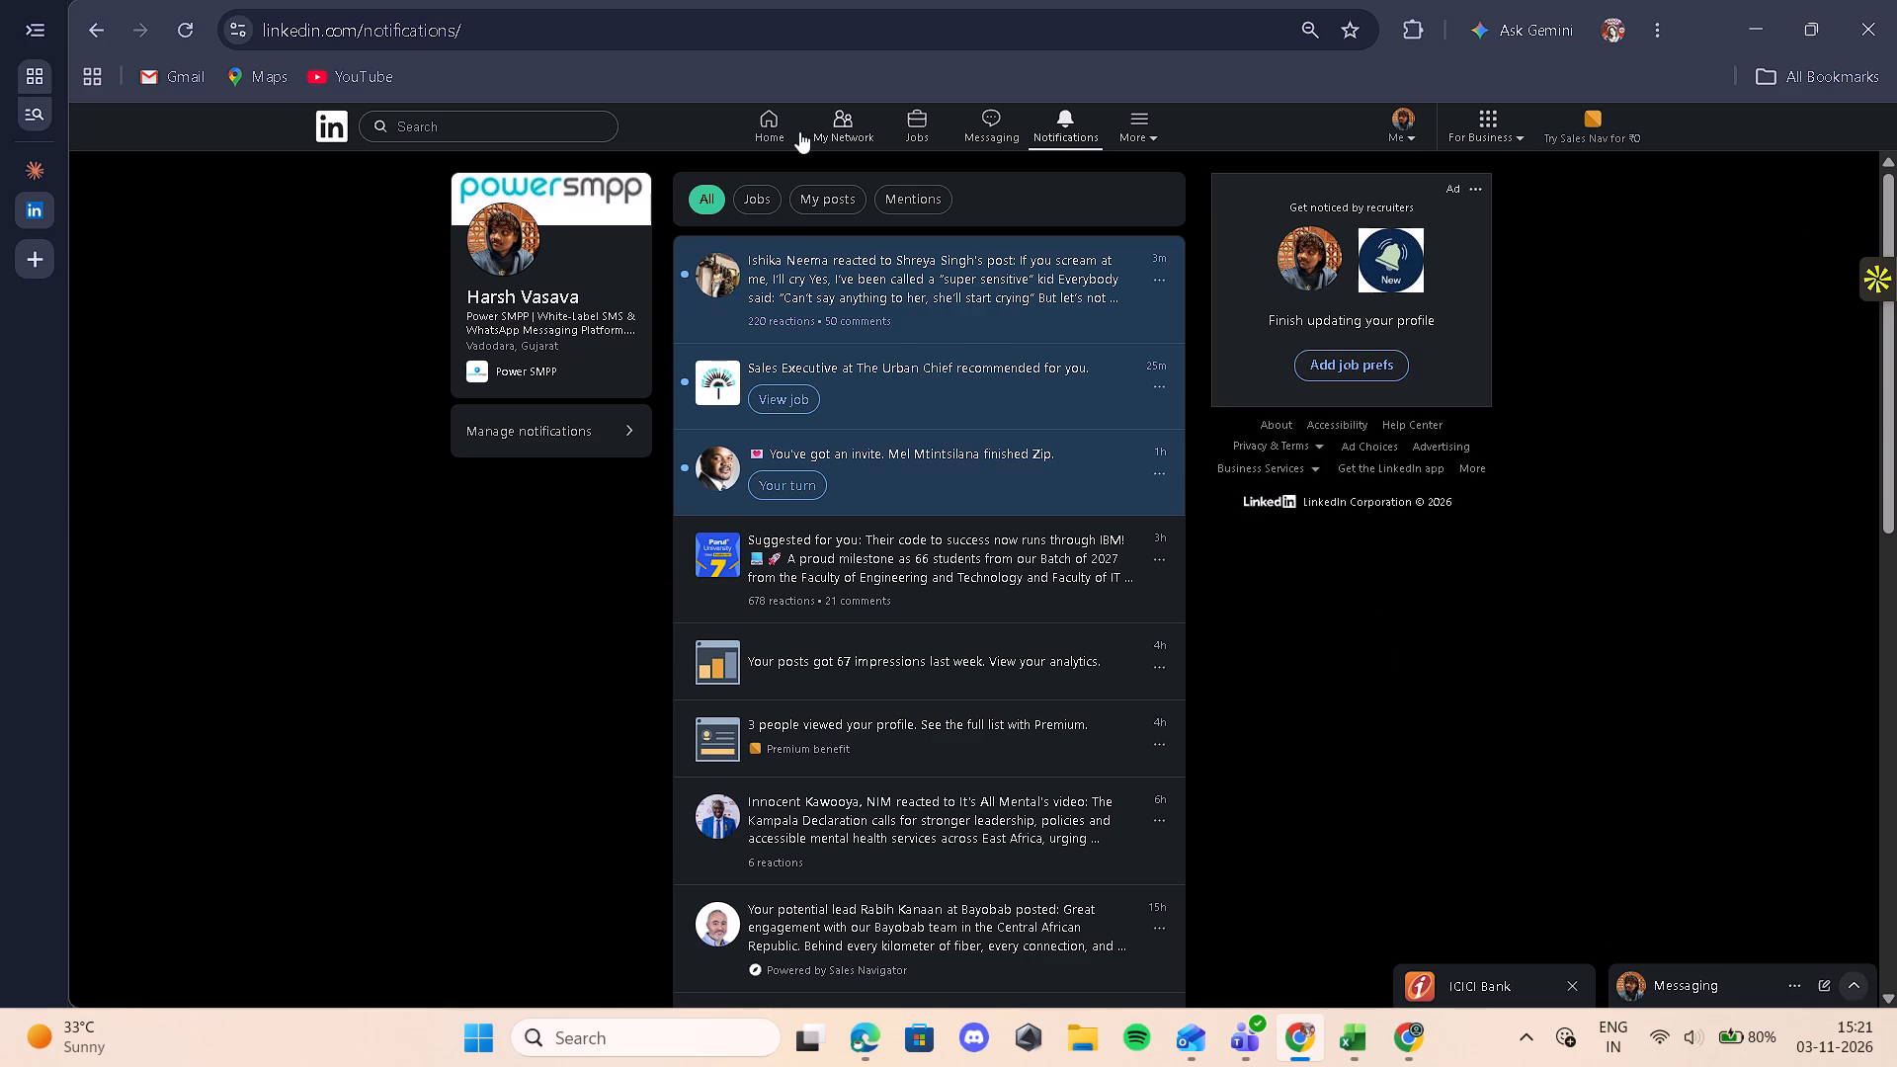
Return to the LinkedIn home feed and reload it.
click(776, 132)
double_click(769, 131)
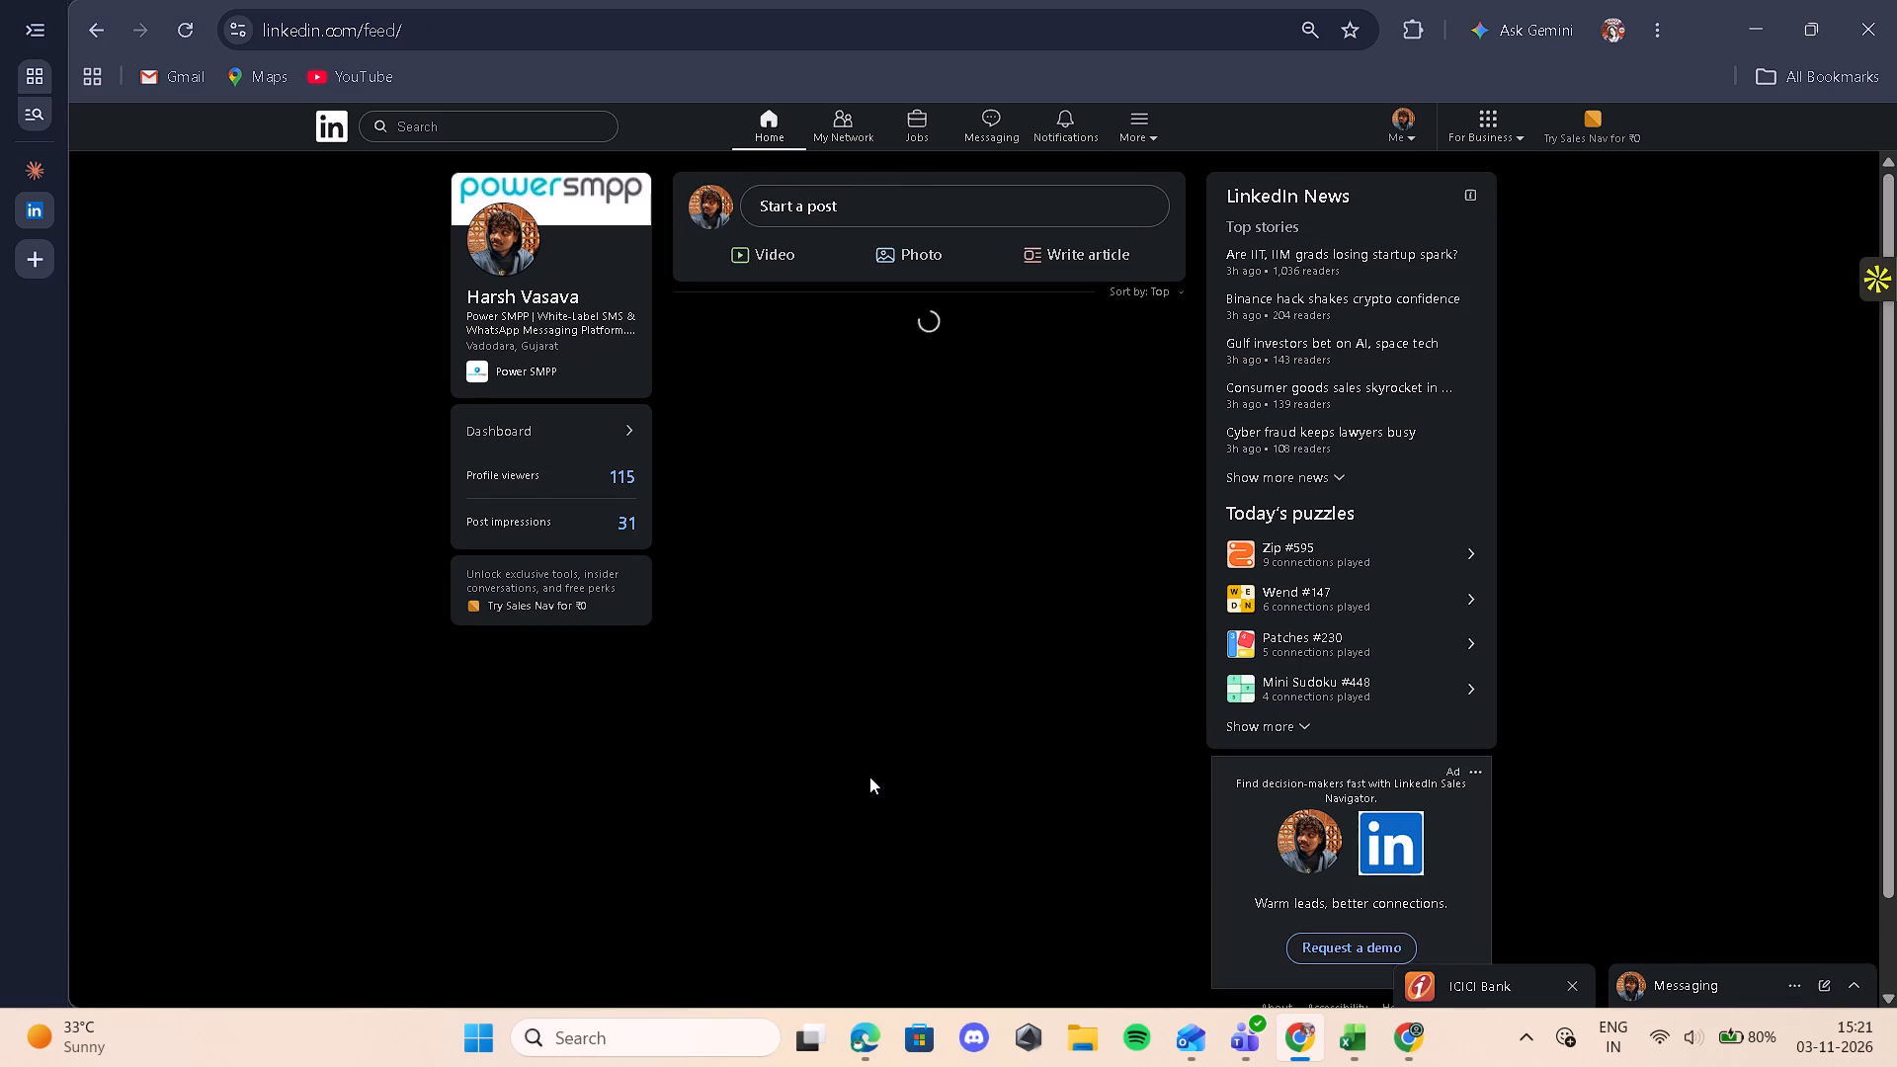
Switch to the Outbound Efforts workbook in Excel and examine the contacts and follow-up dates in the Harsh gHANA sheet.
scroll(900, 793, down, 4)
click(1349, 1035)
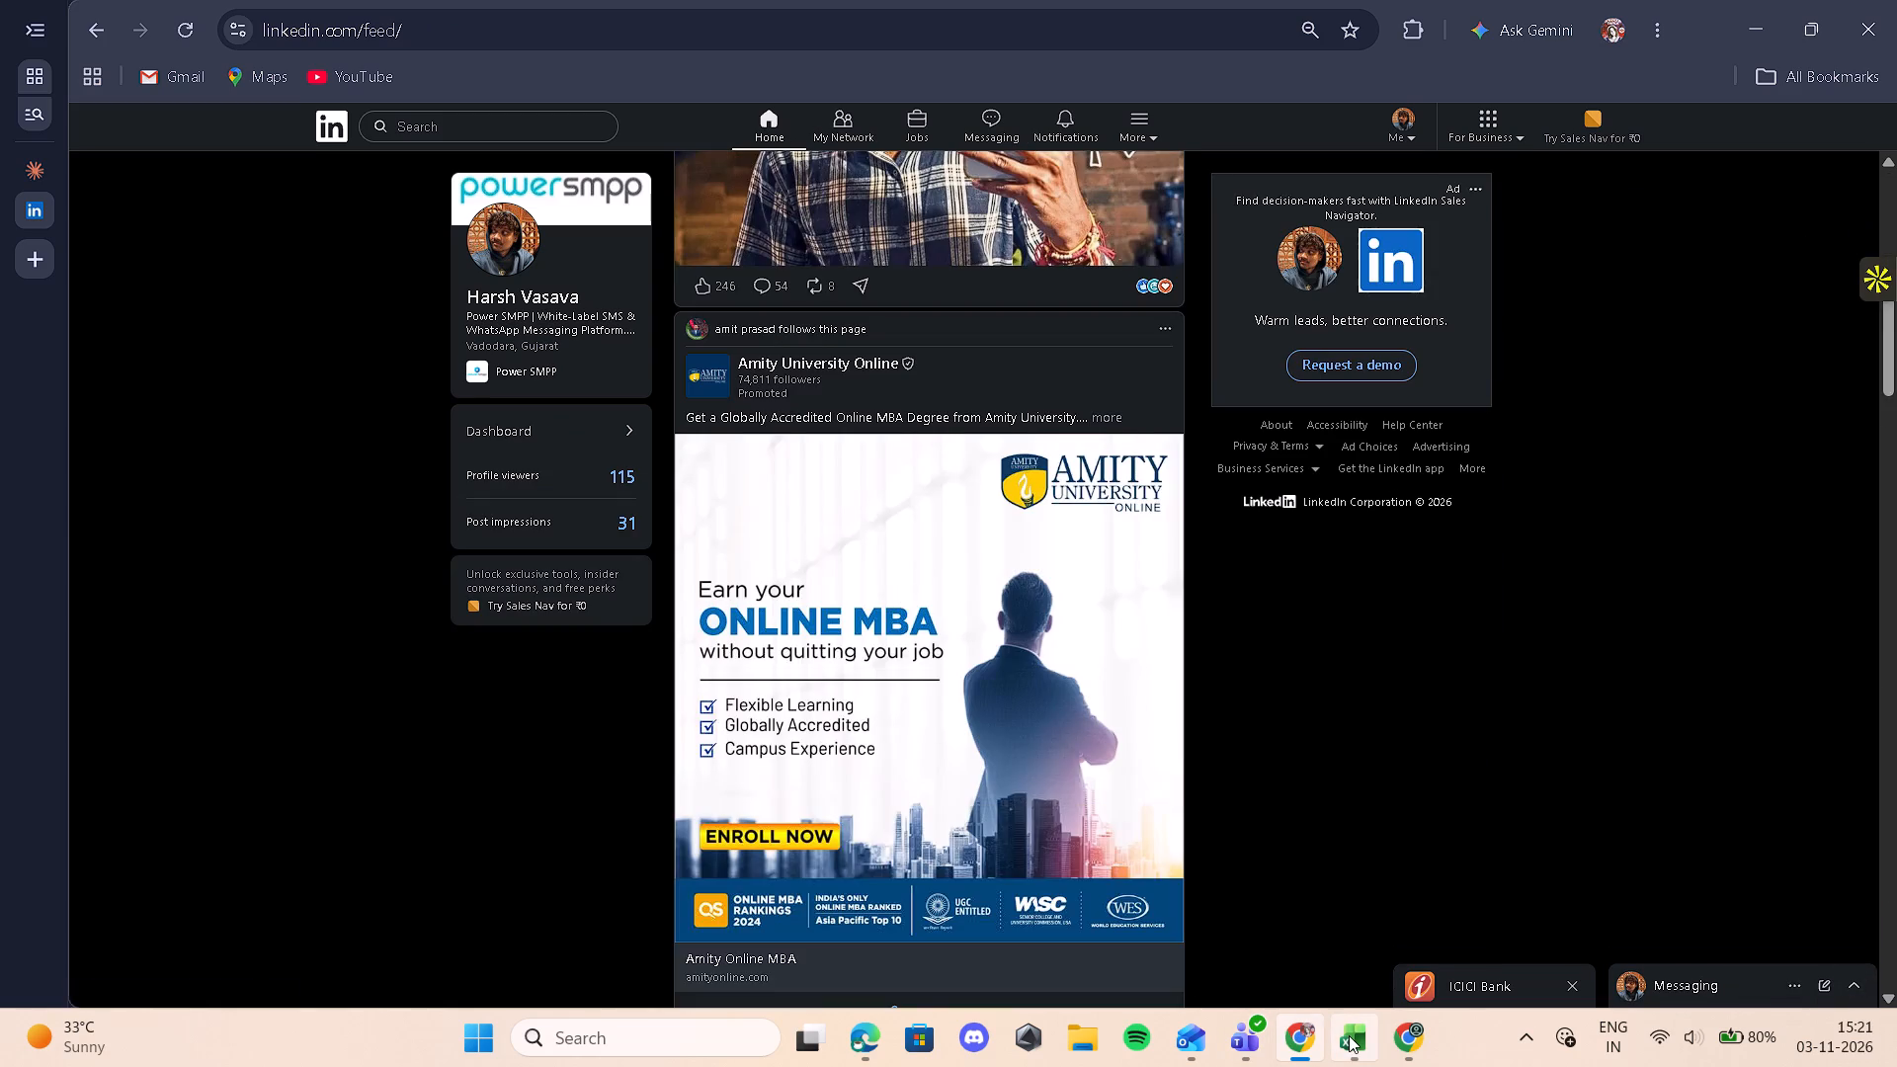
click(578, 966)
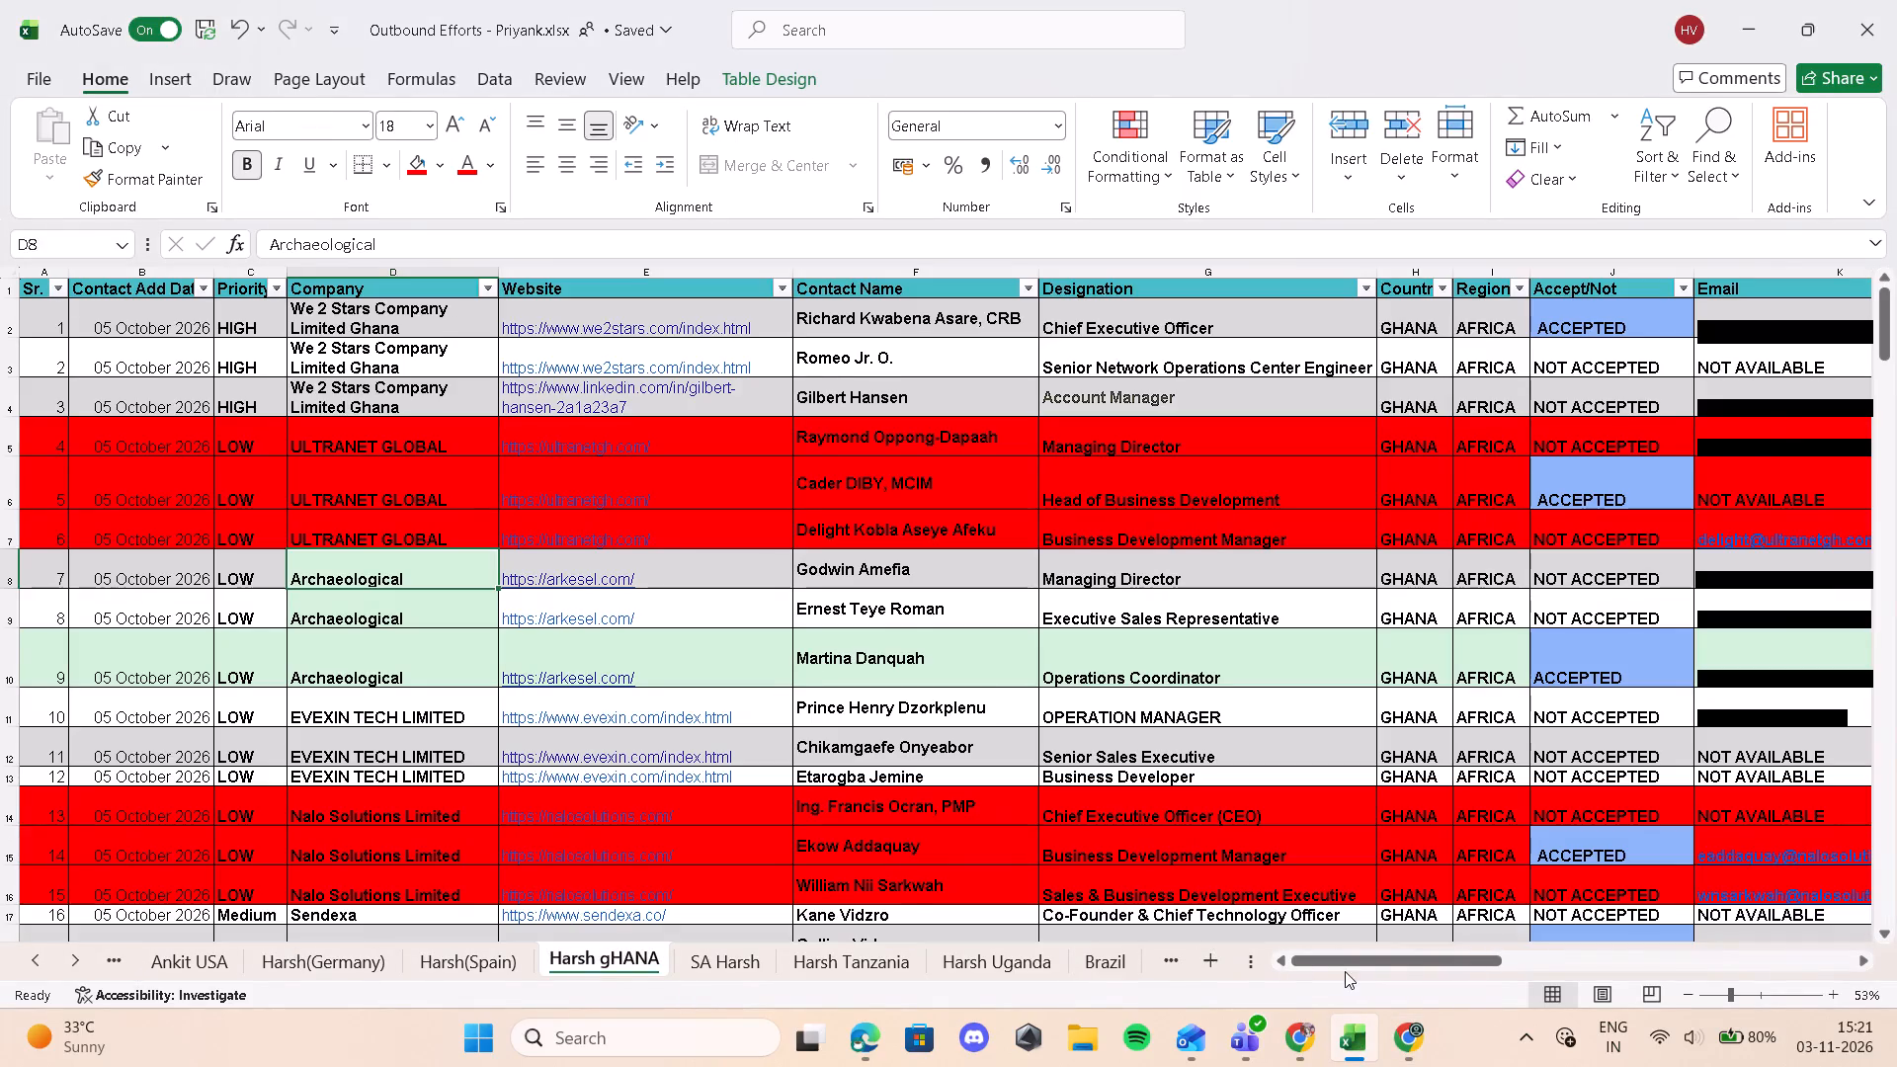
drag(1345, 971, 1407, 955)
drag(1347, 957, 1763, 942)
scroll(1200, 803, down, 2)
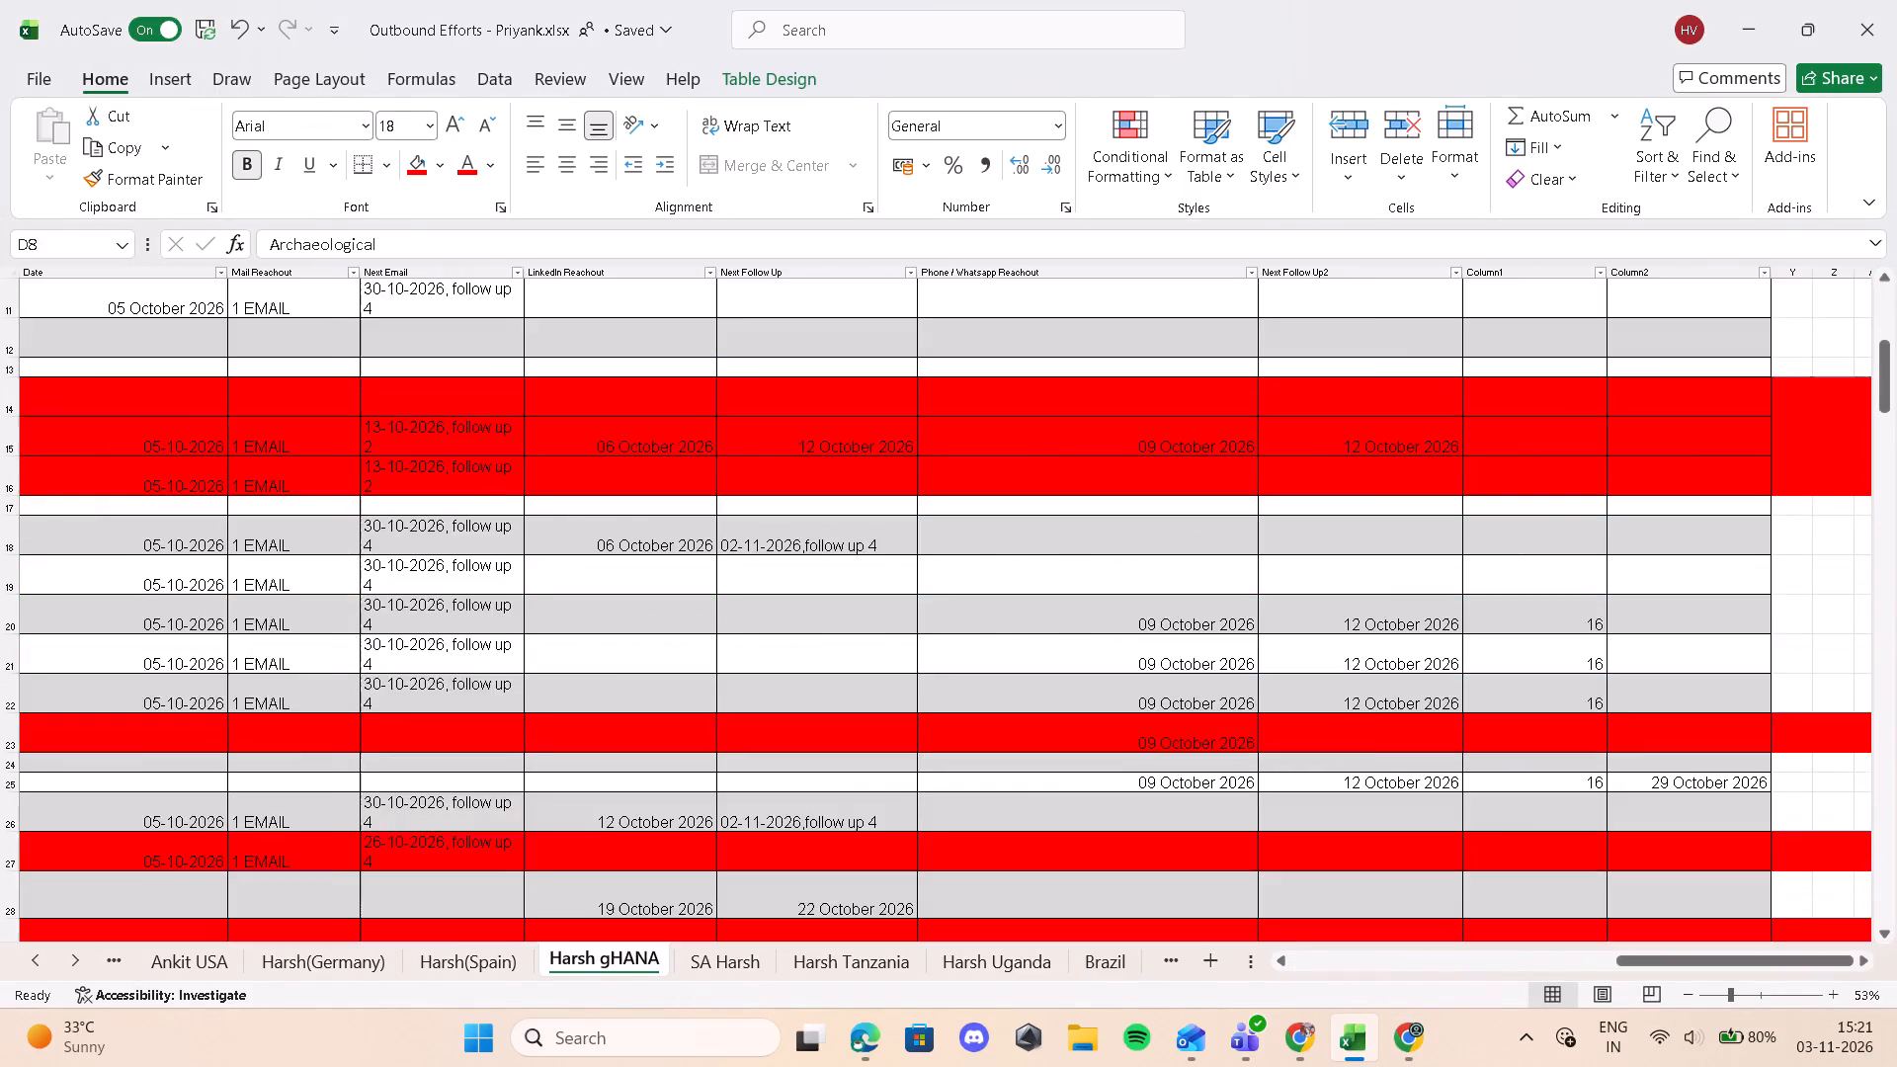
drag(1721, 962, 1249, 989)
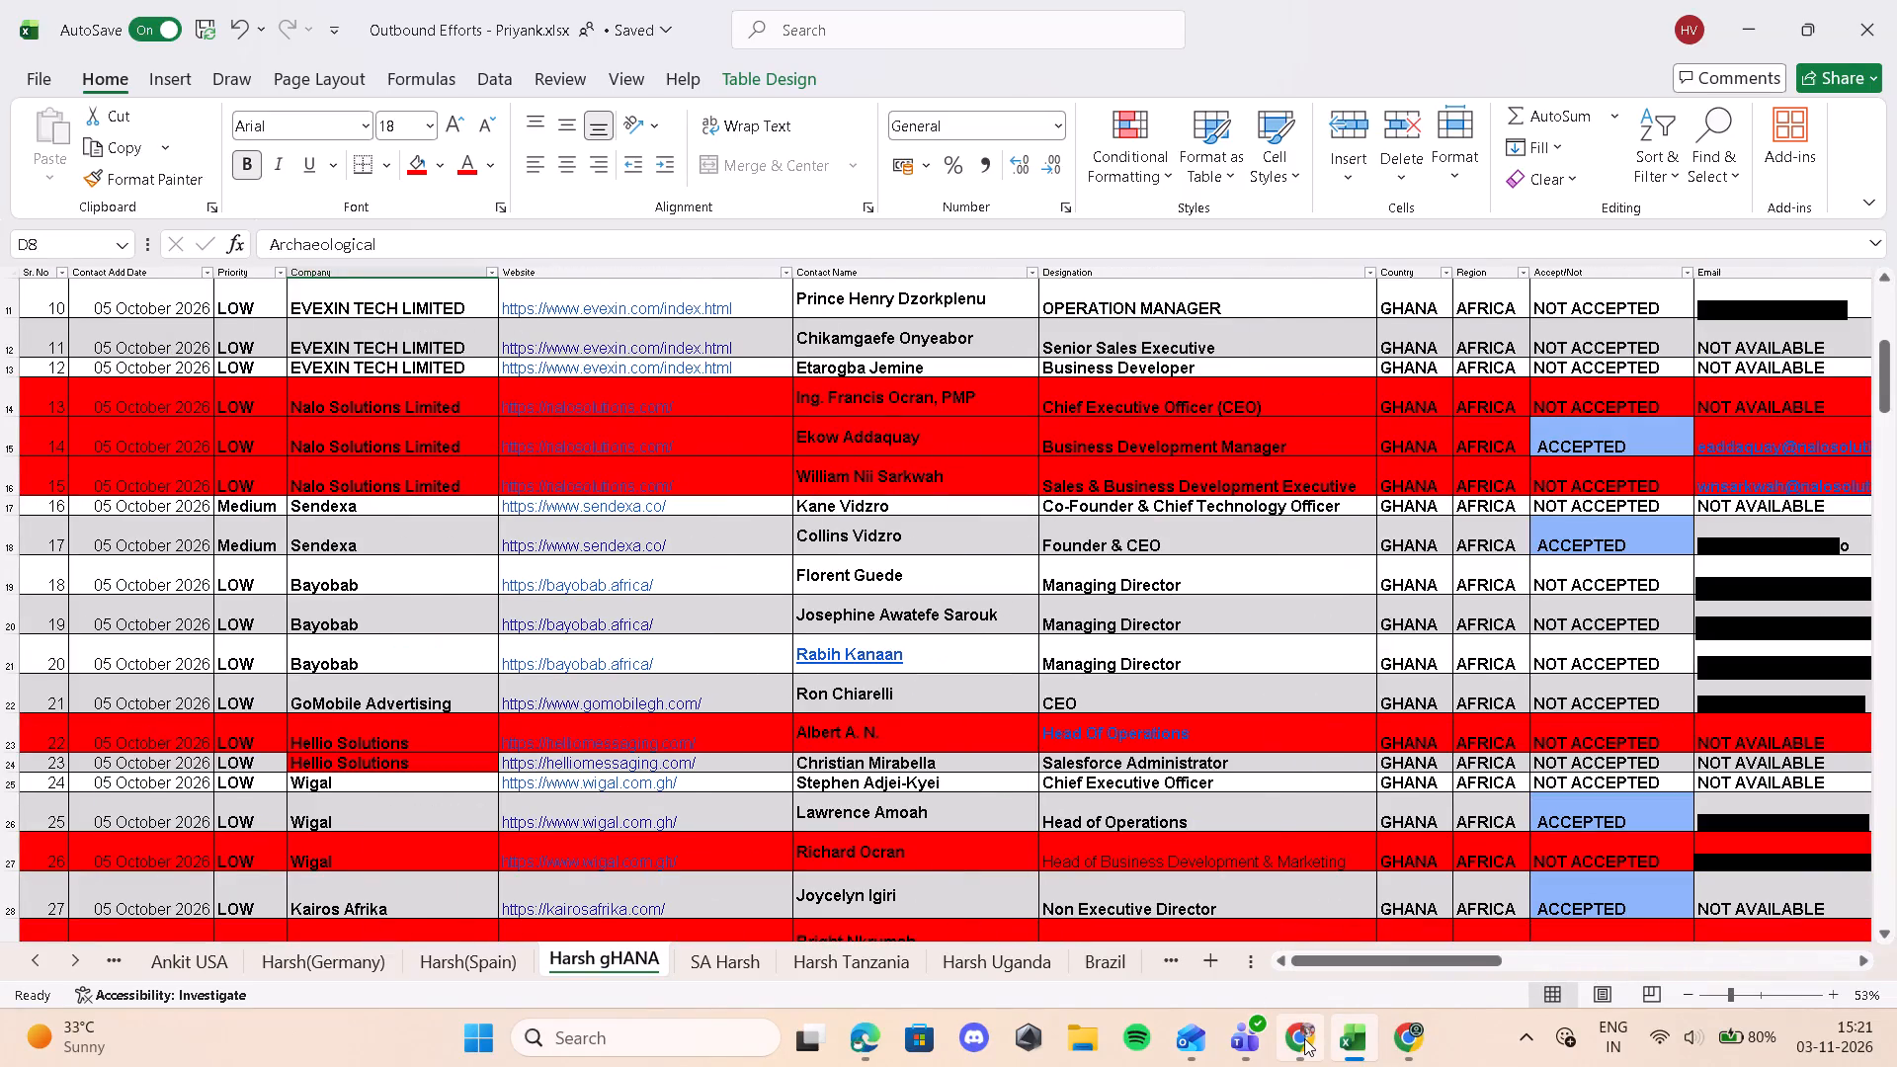
Return to LinkedIn in Chrome, search the messages for "joce" and open the matching contact's conversation.
click(1389, 1047)
click(1288, 1028)
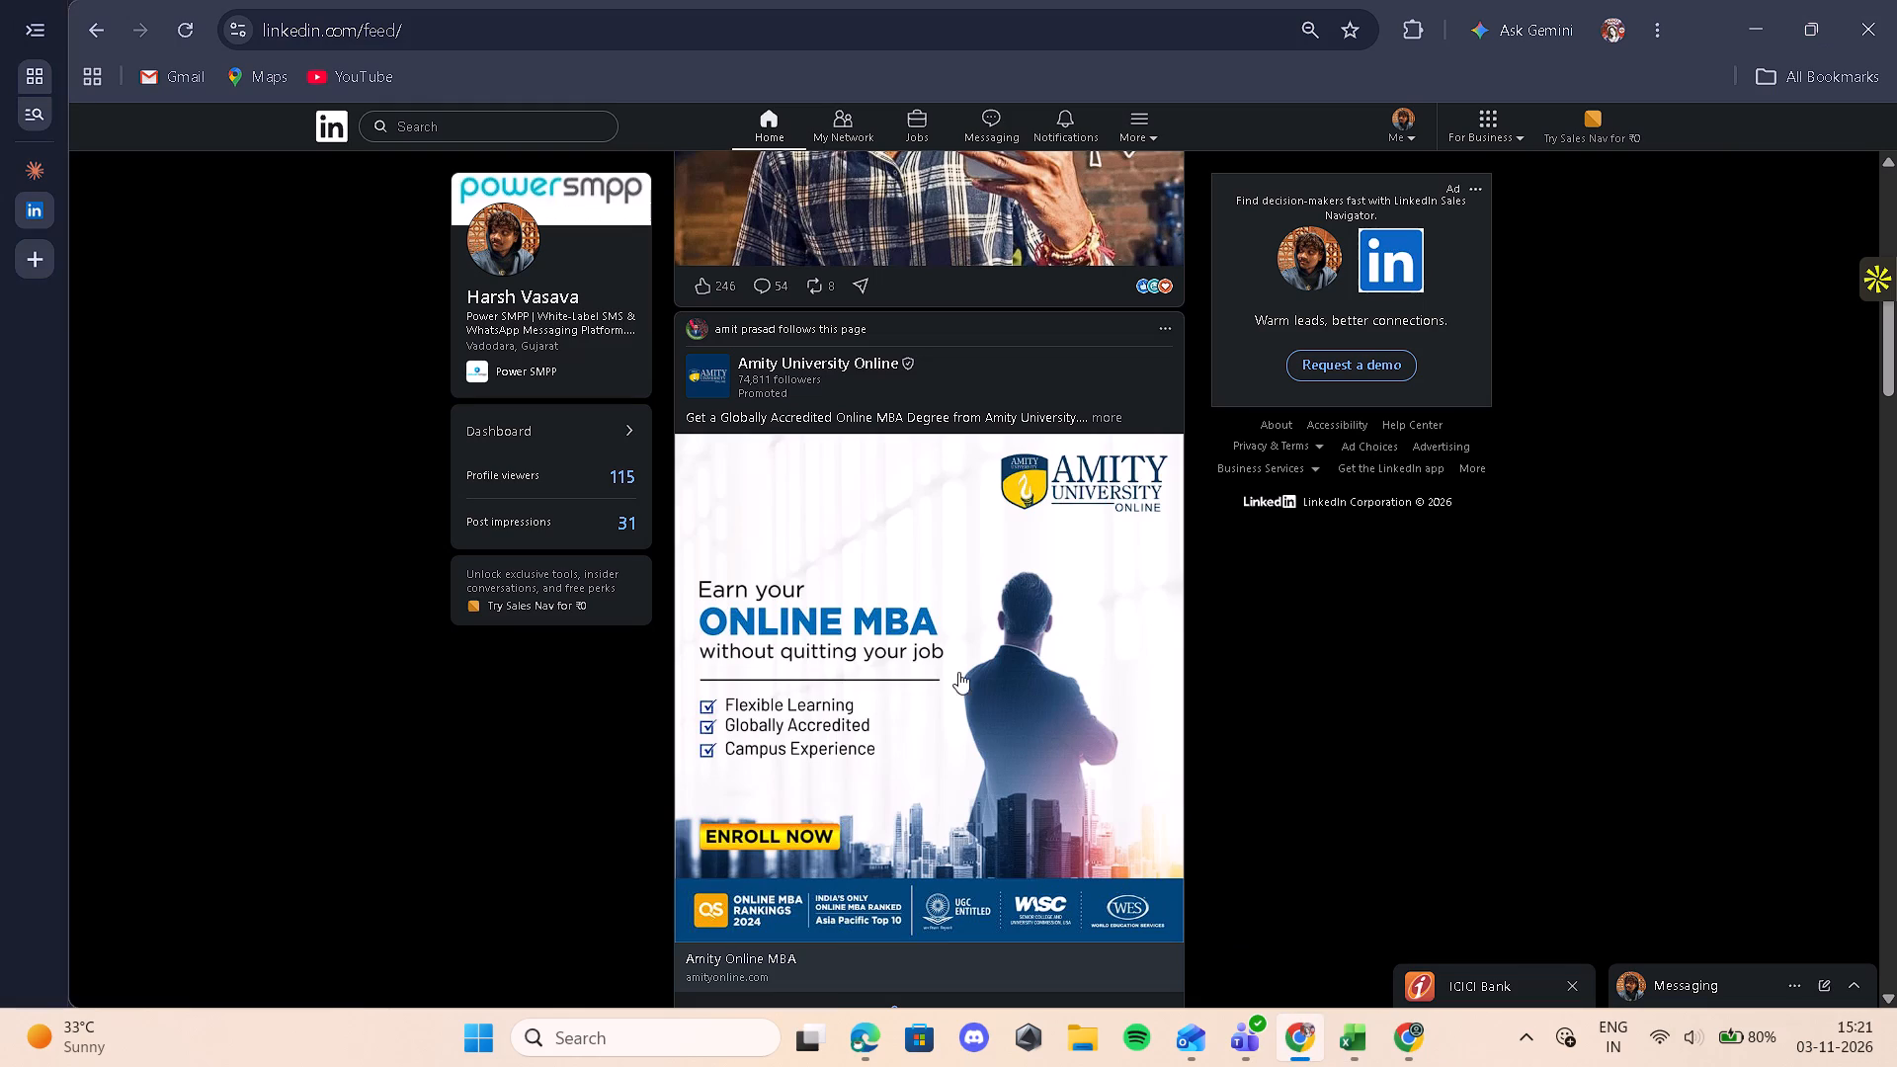
click(1838, 980)
click(1845, 988)
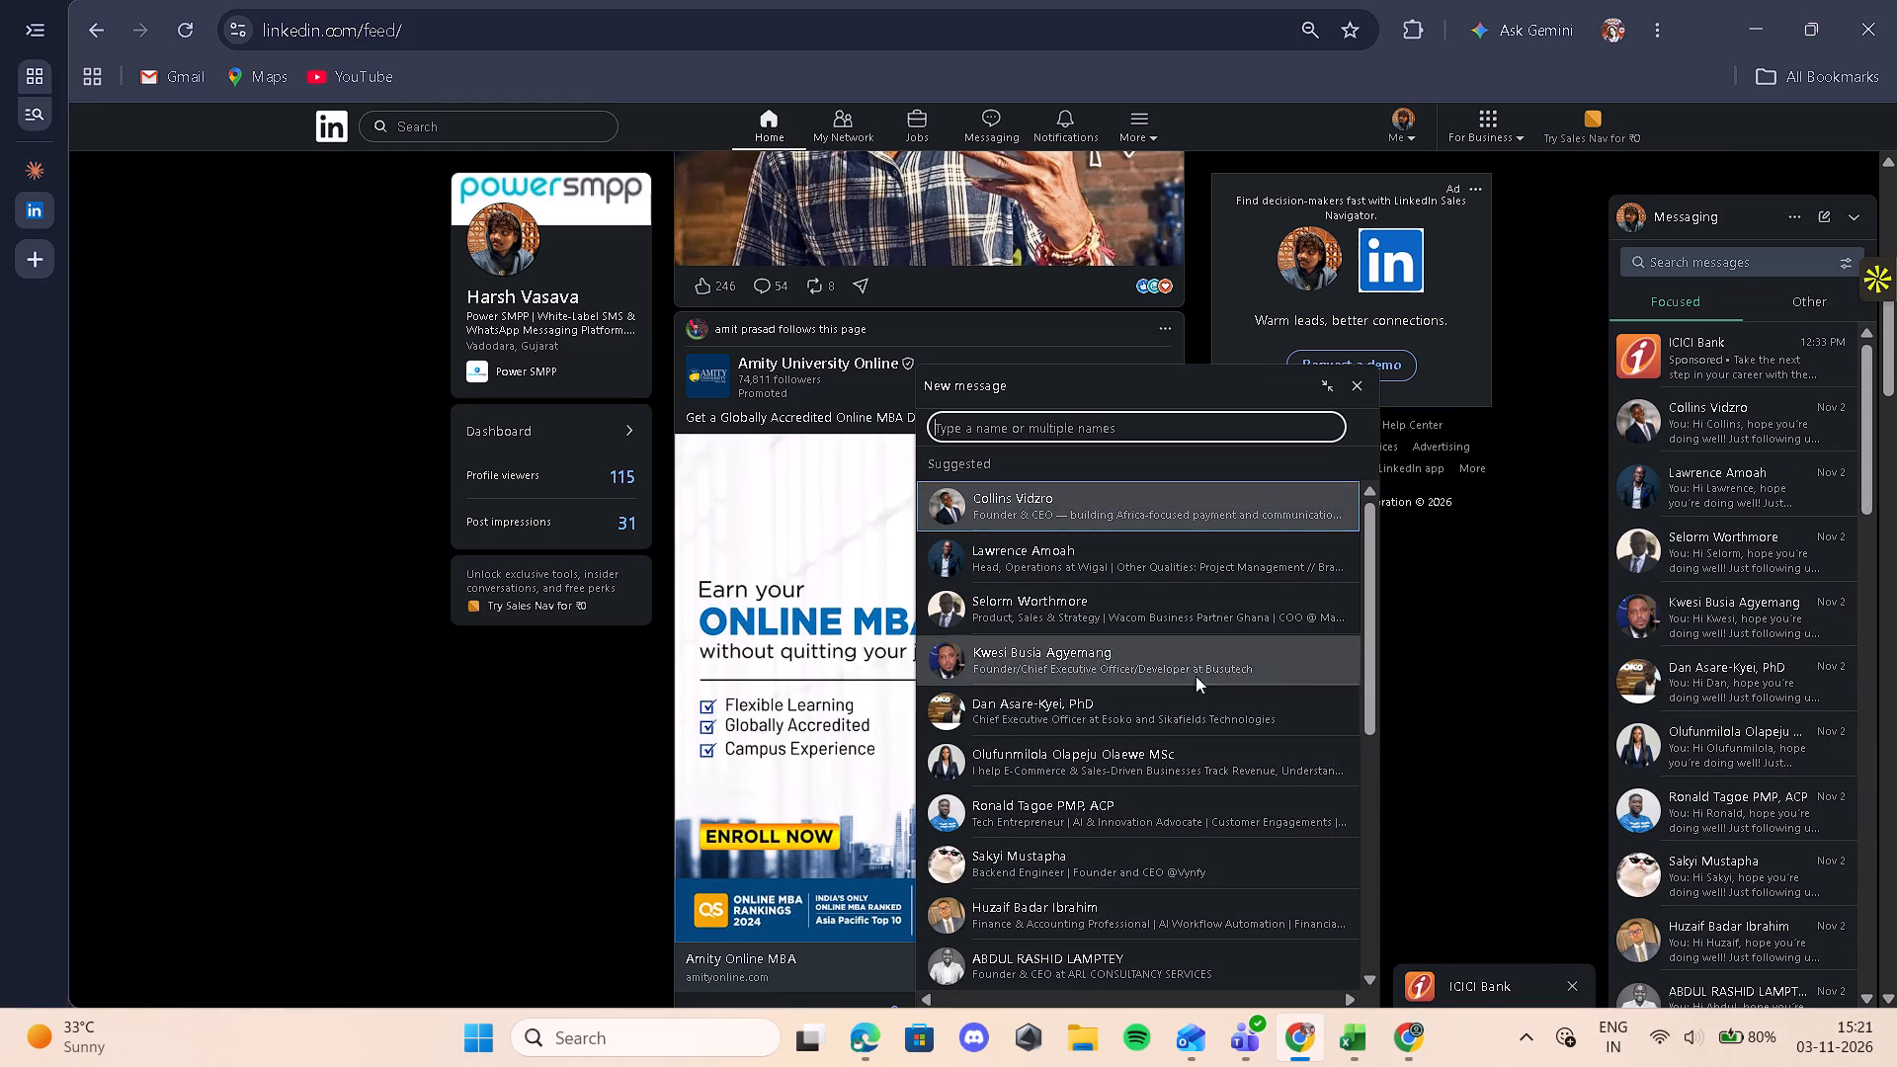
click(1357, 392)
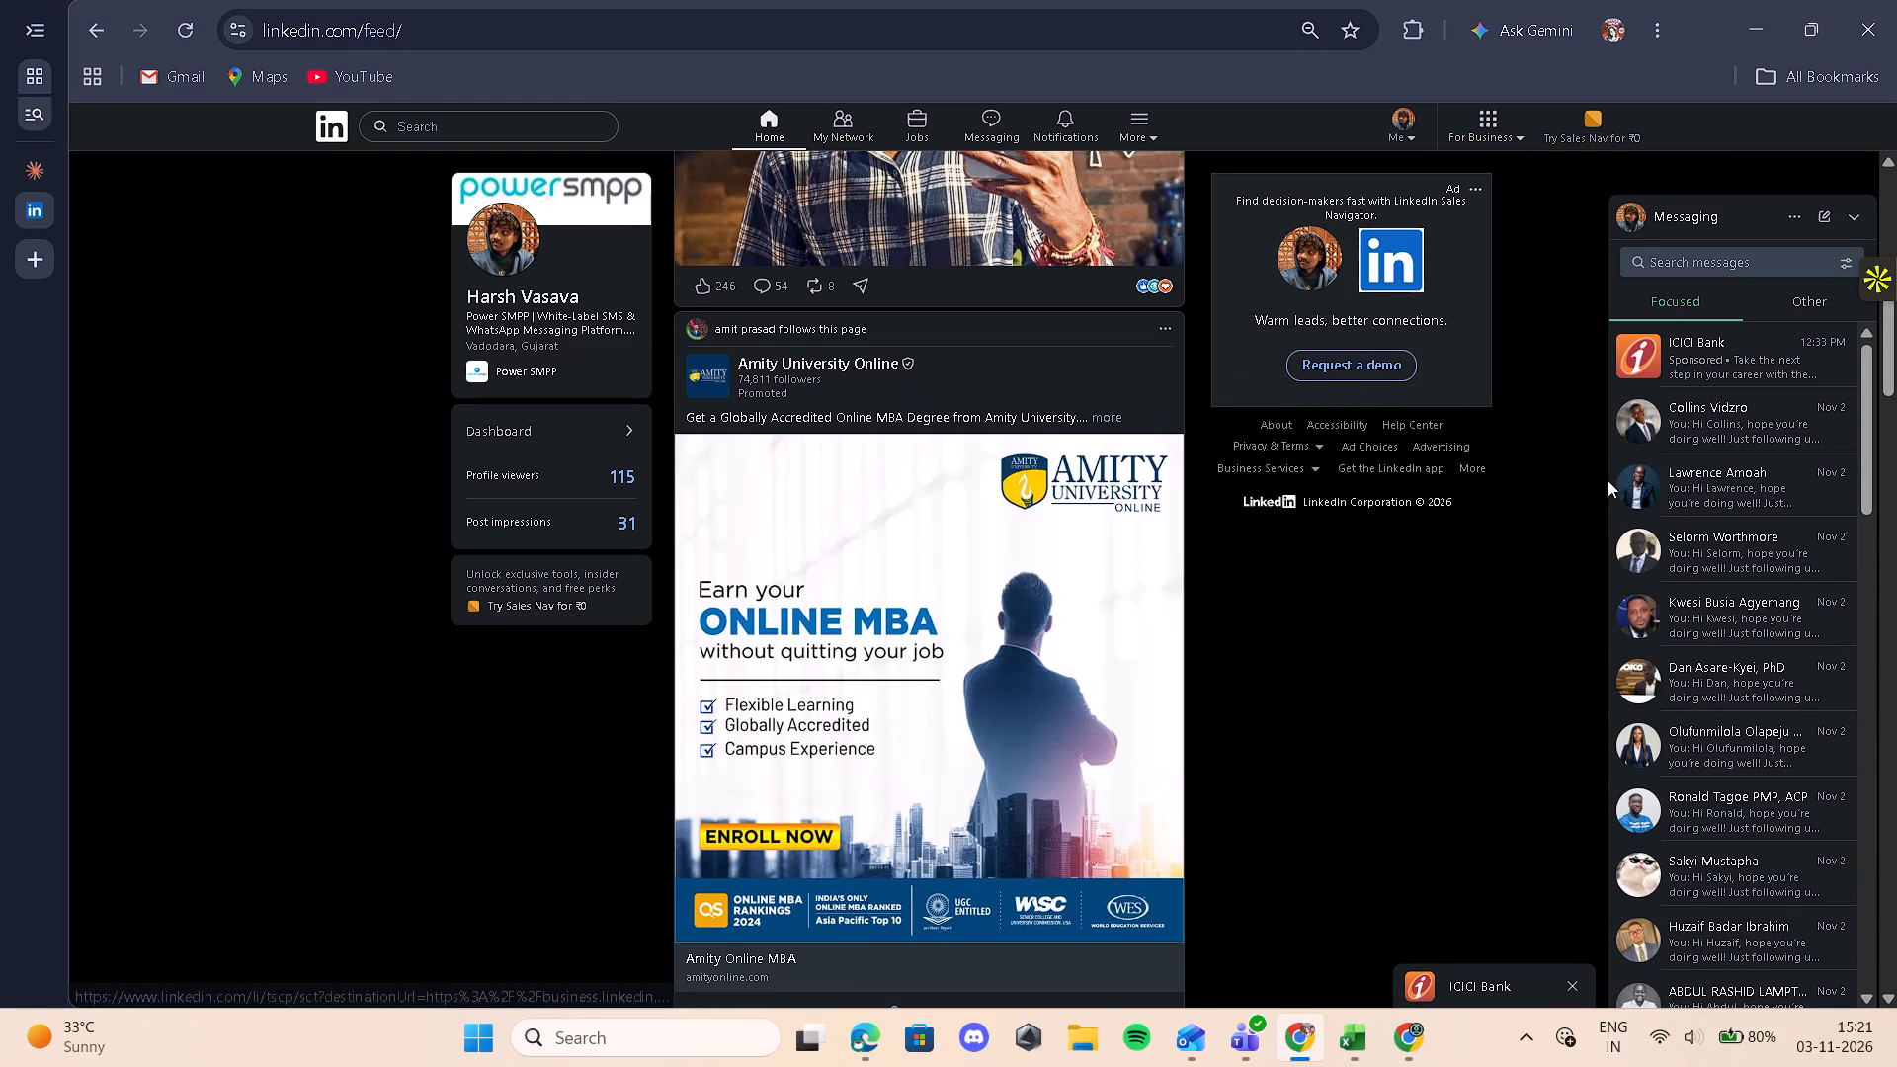
click(1764, 266)
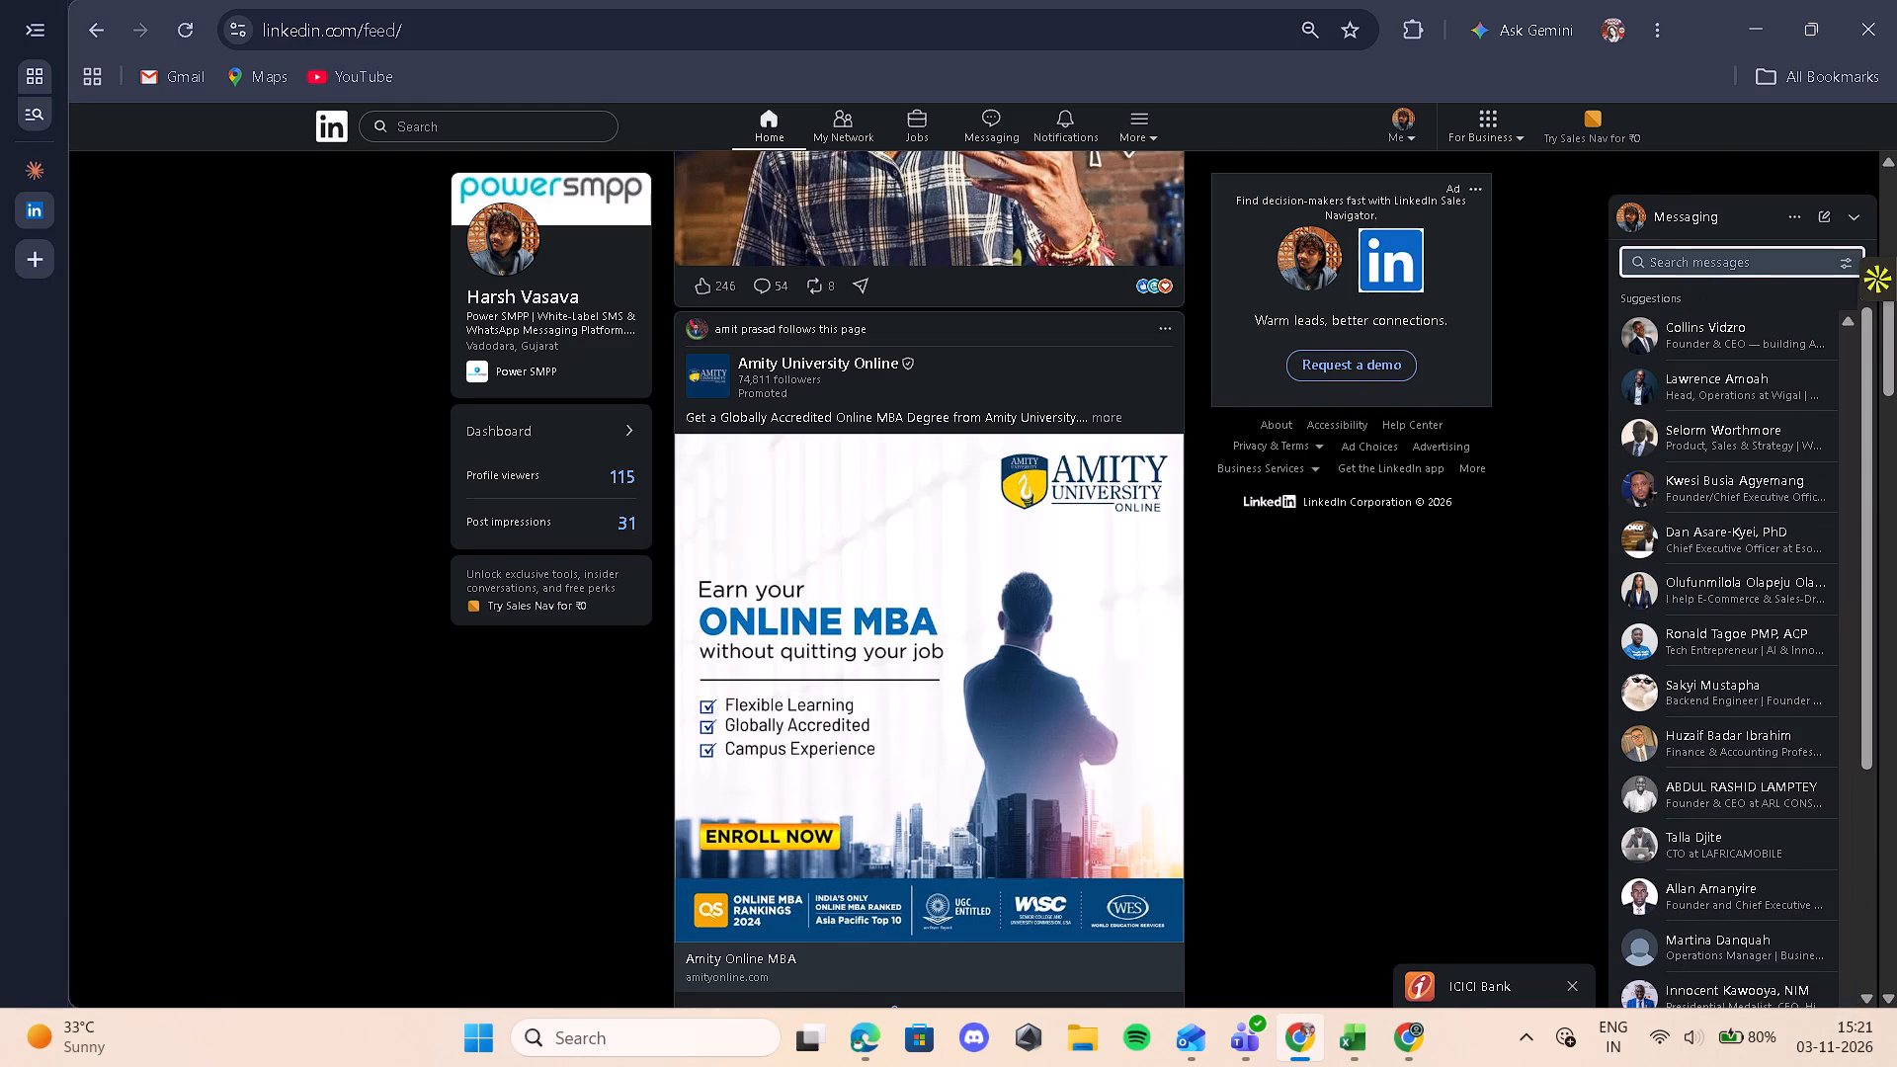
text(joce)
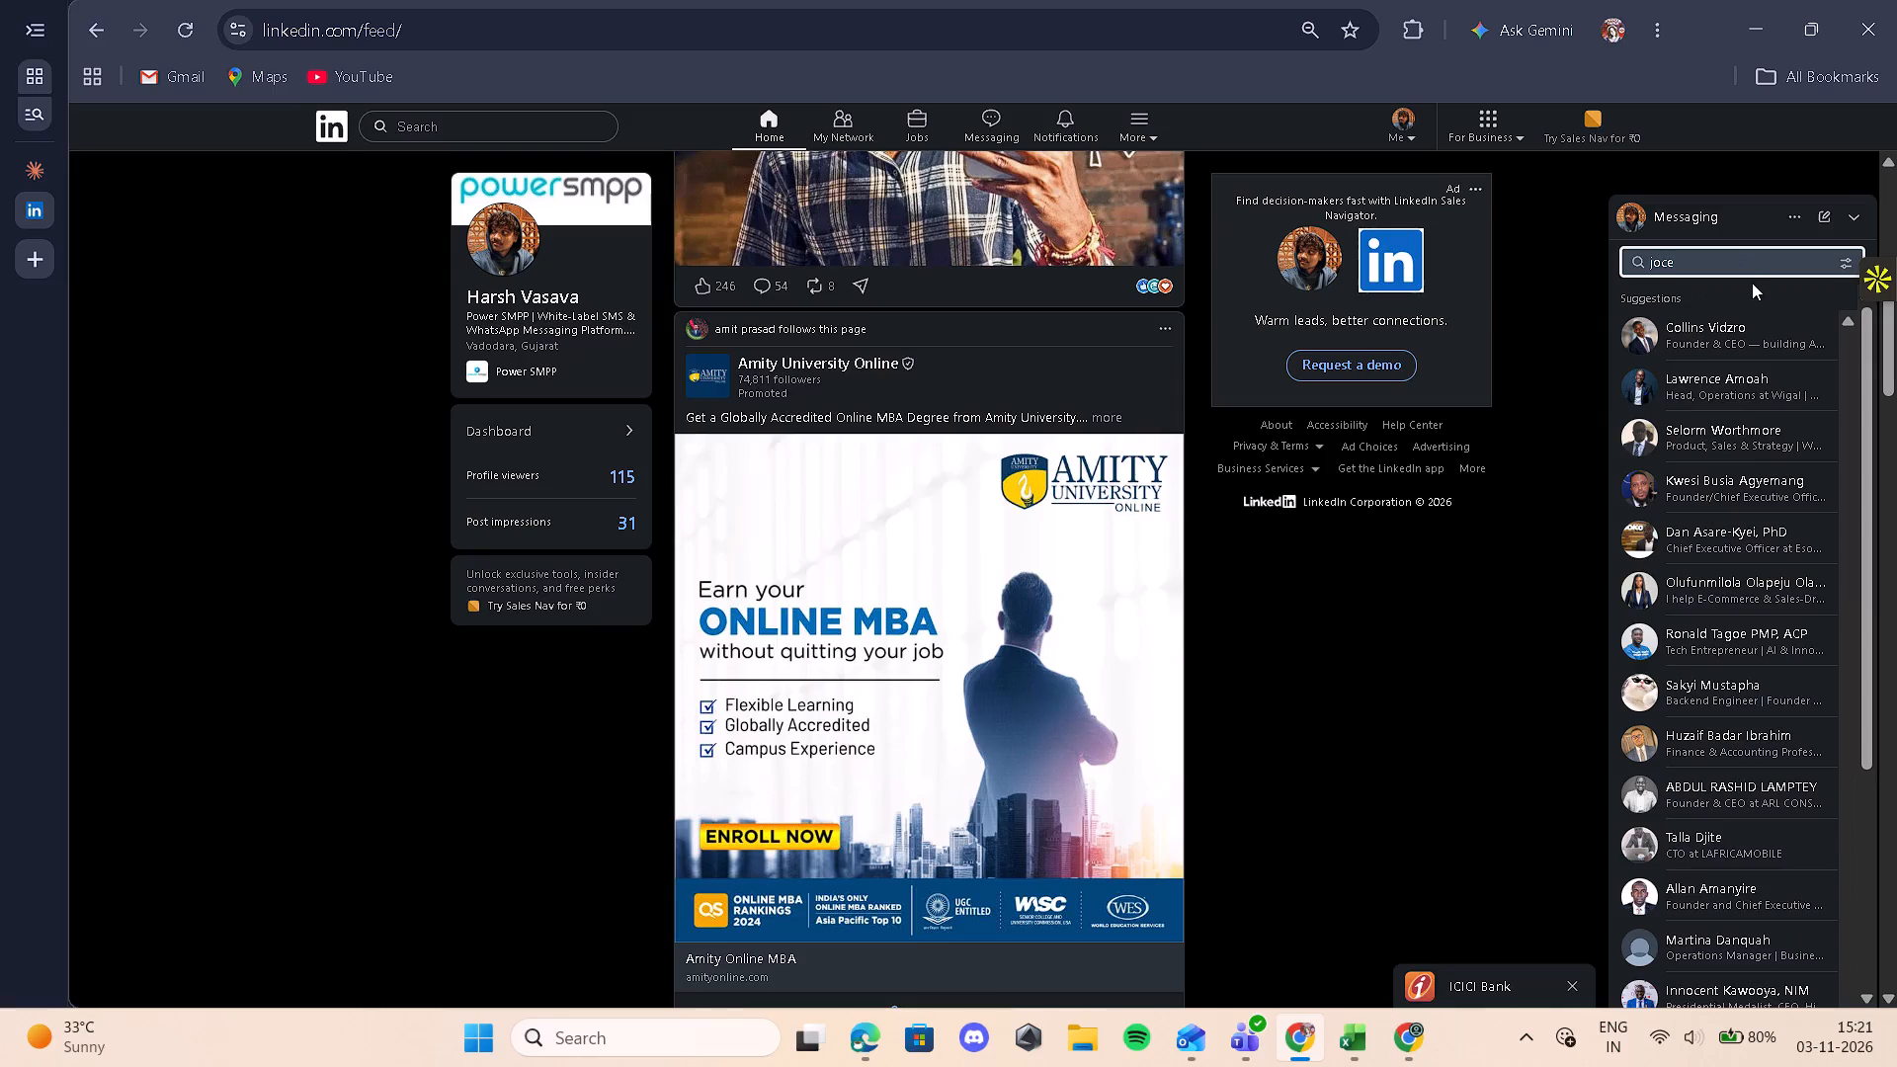
click(1687, 346)
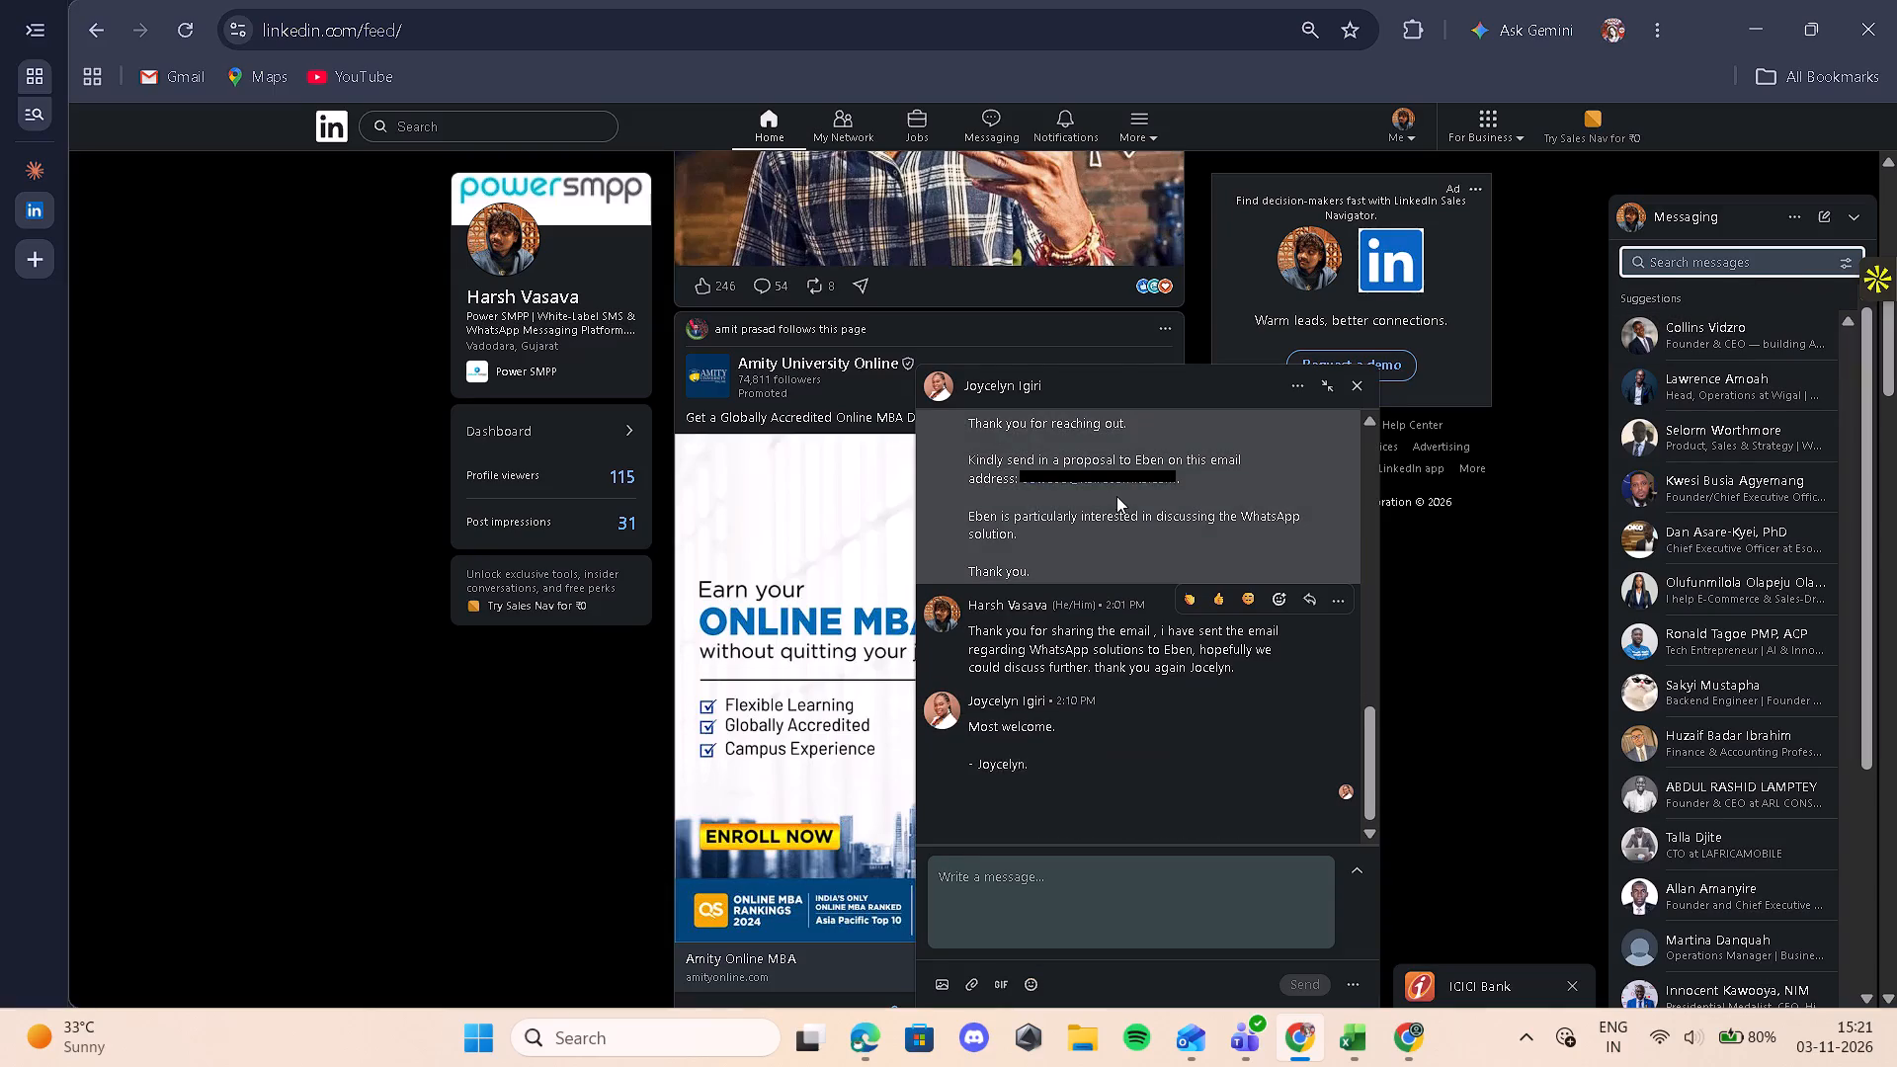
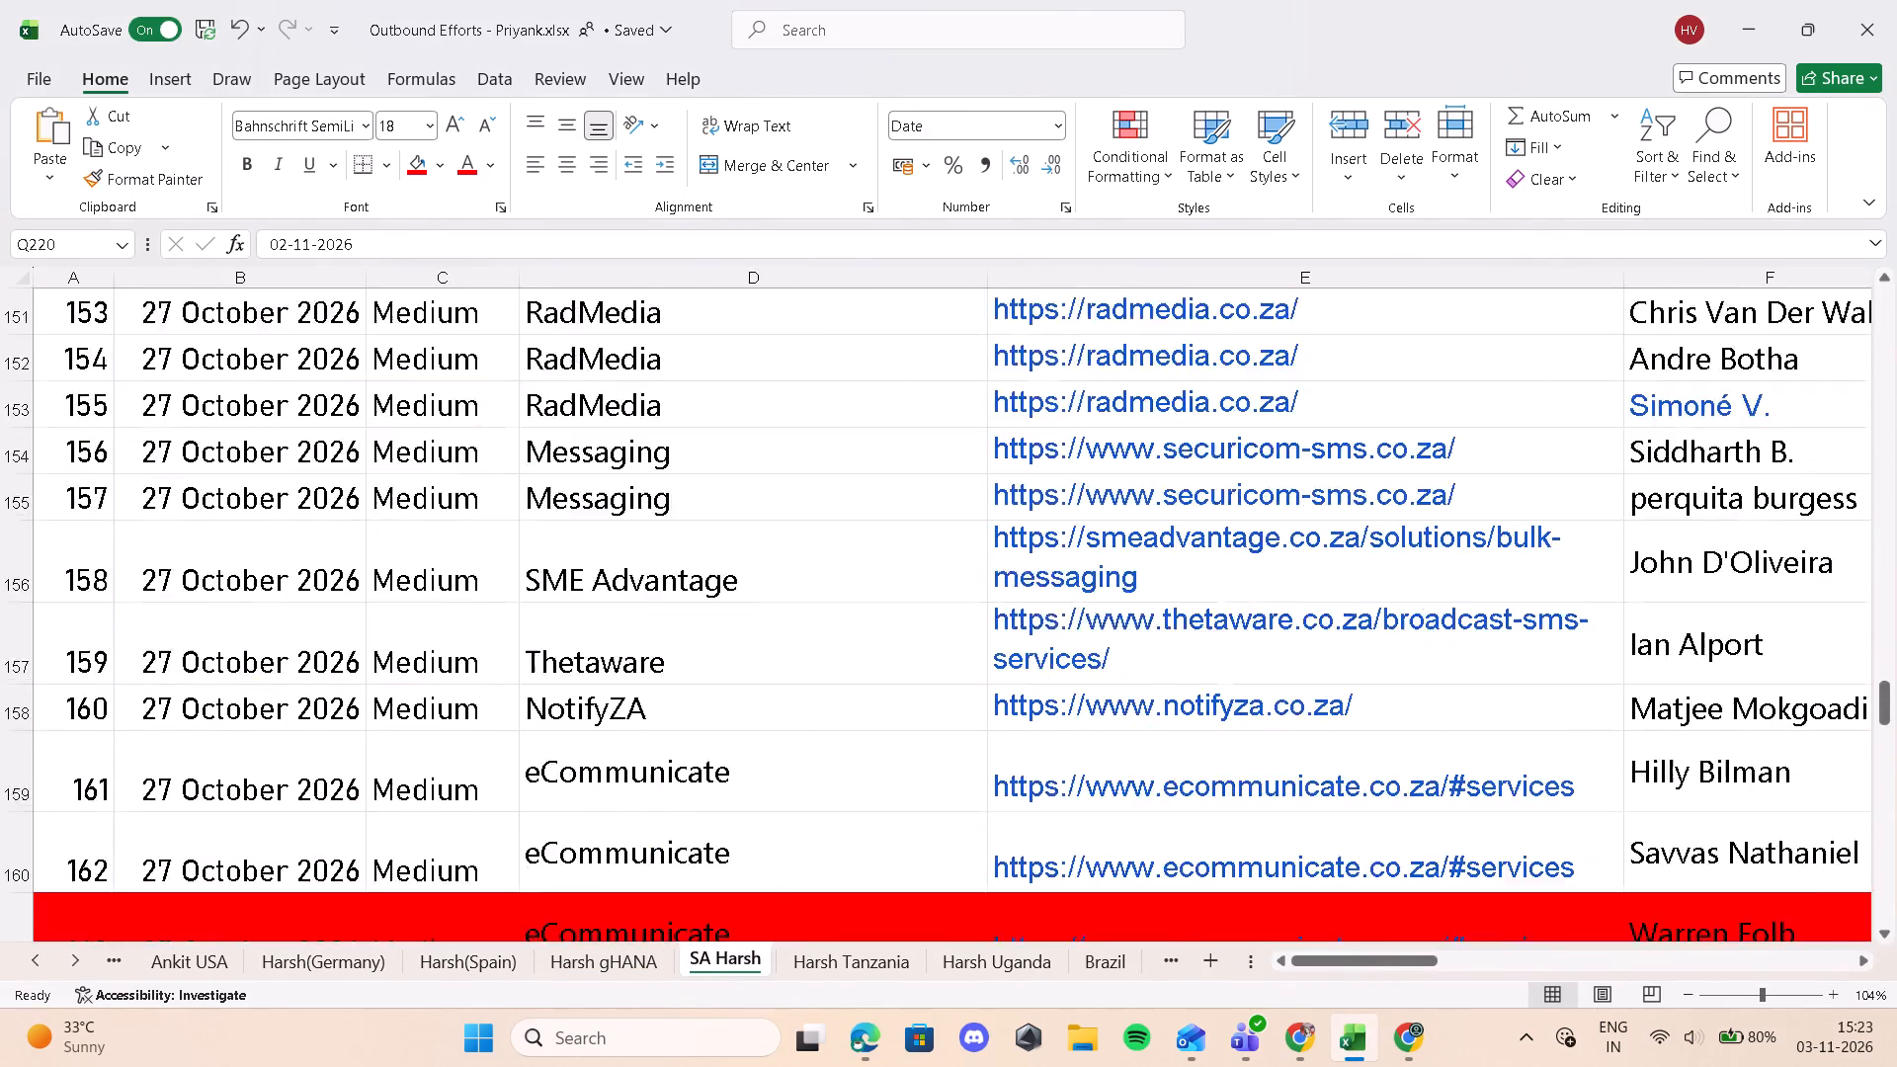
Examine the SA Harsh sheet's contact rows and its mail, LinkedIn and follow-up date columns.
scroll(775, 710, down, 2)
scroll(979, 777, down, 12)
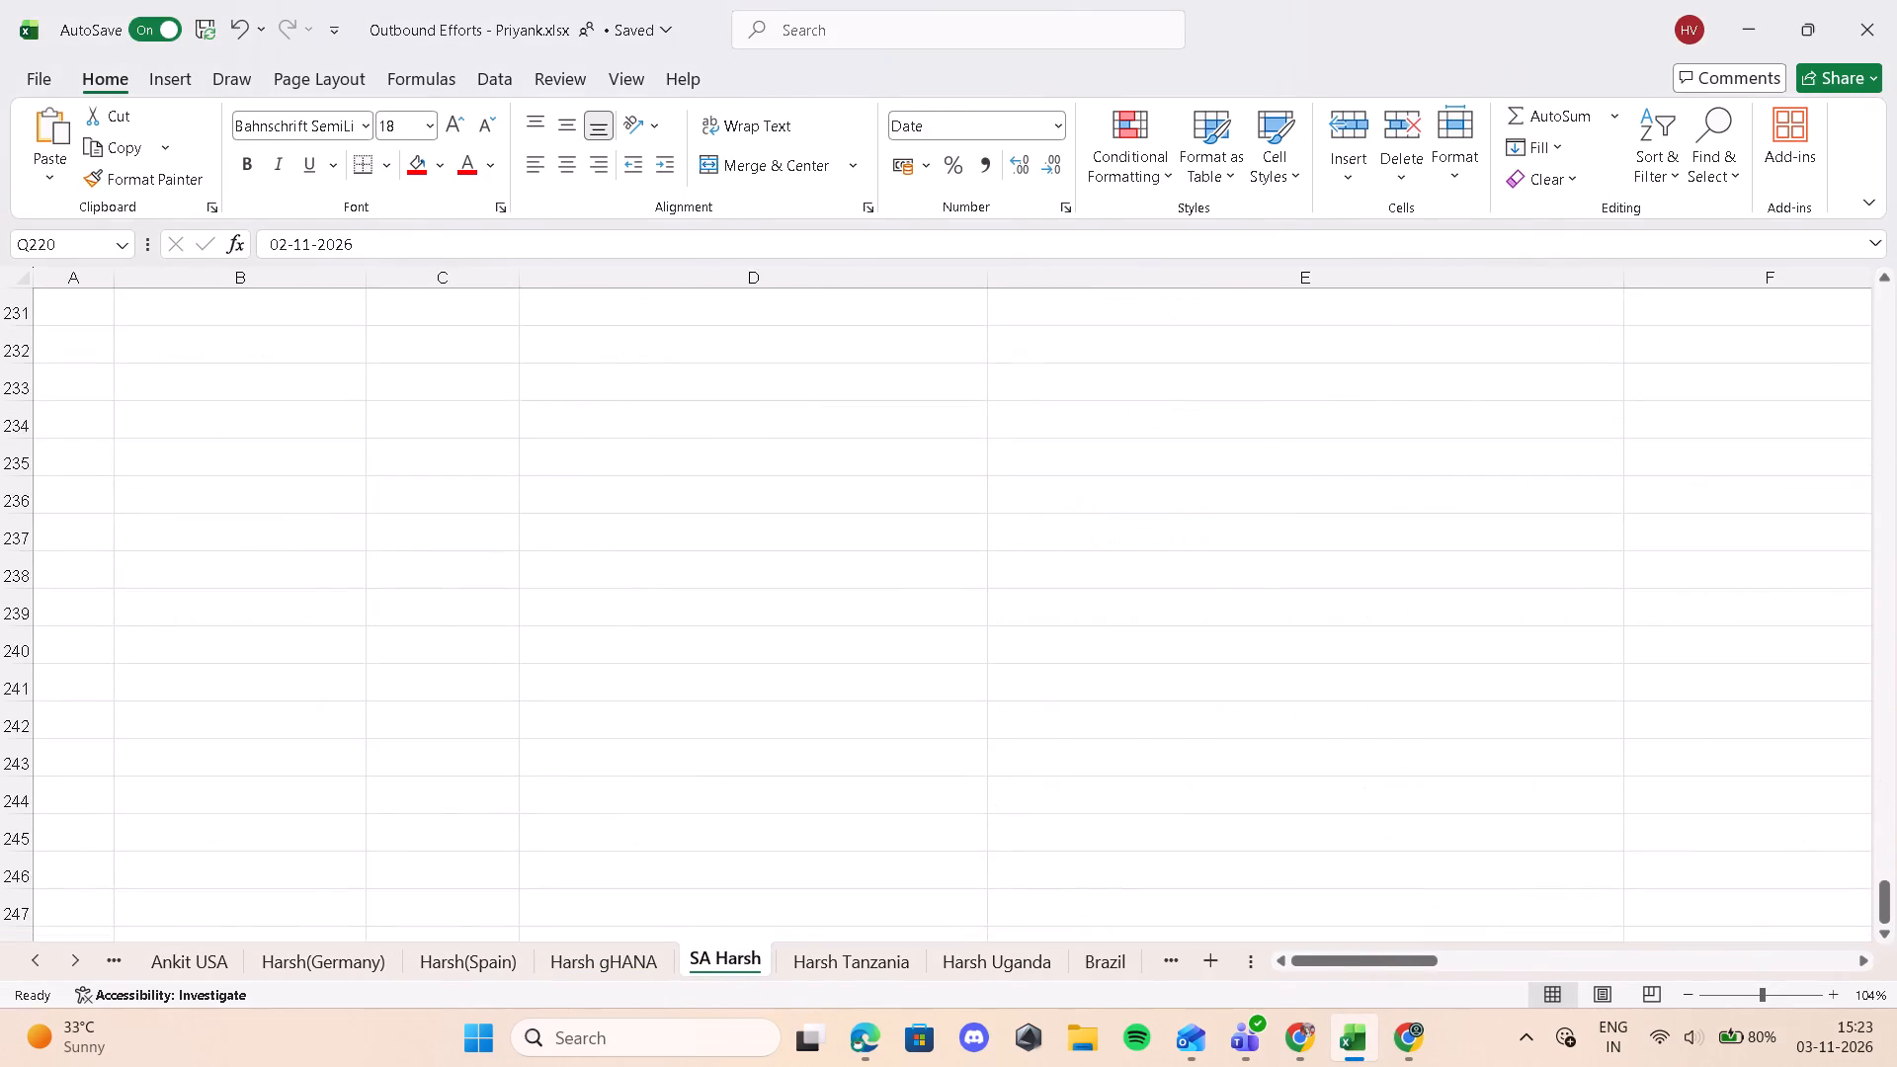
drag(1338, 955, 1533, 967)
scroll(1248, 893, up, 20)
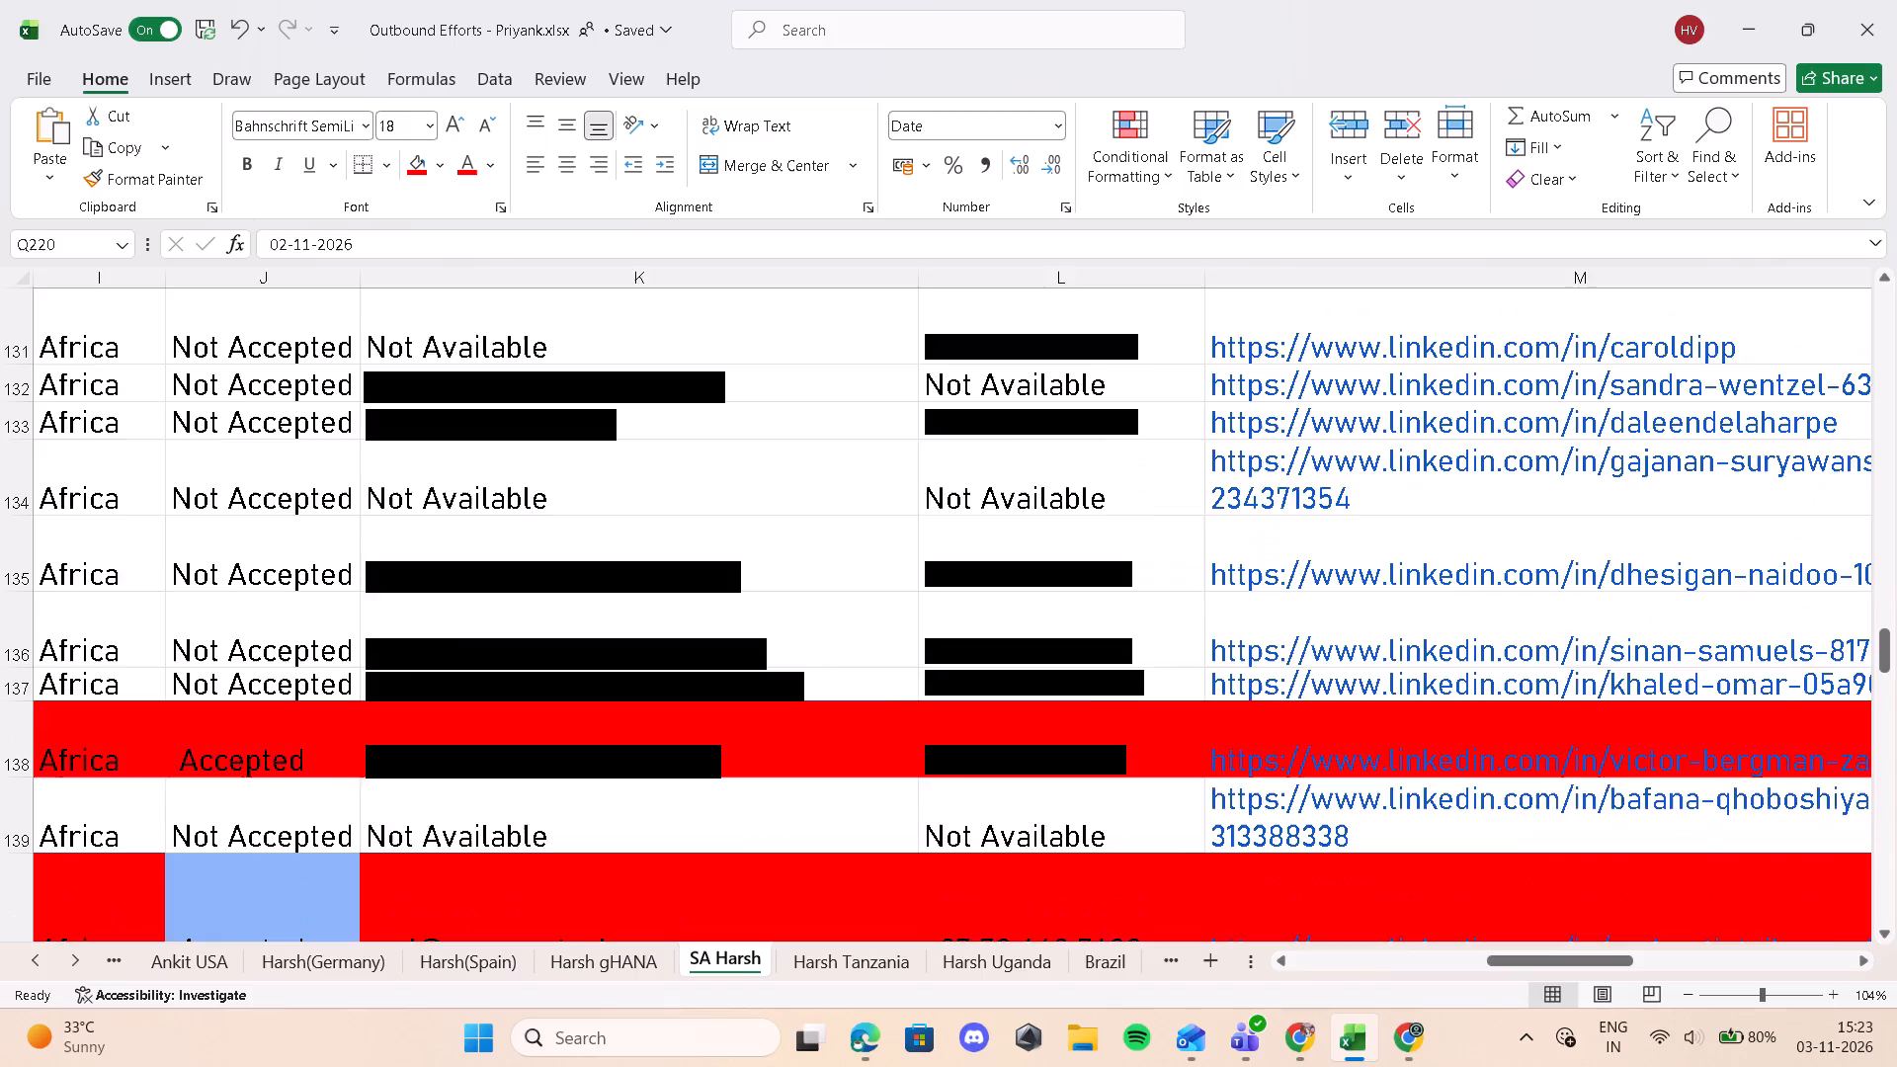
drag(1526, 967, 1826, 927)
scroll(1393, 392, down, 17)
scroll(1438, 603, up, 2)
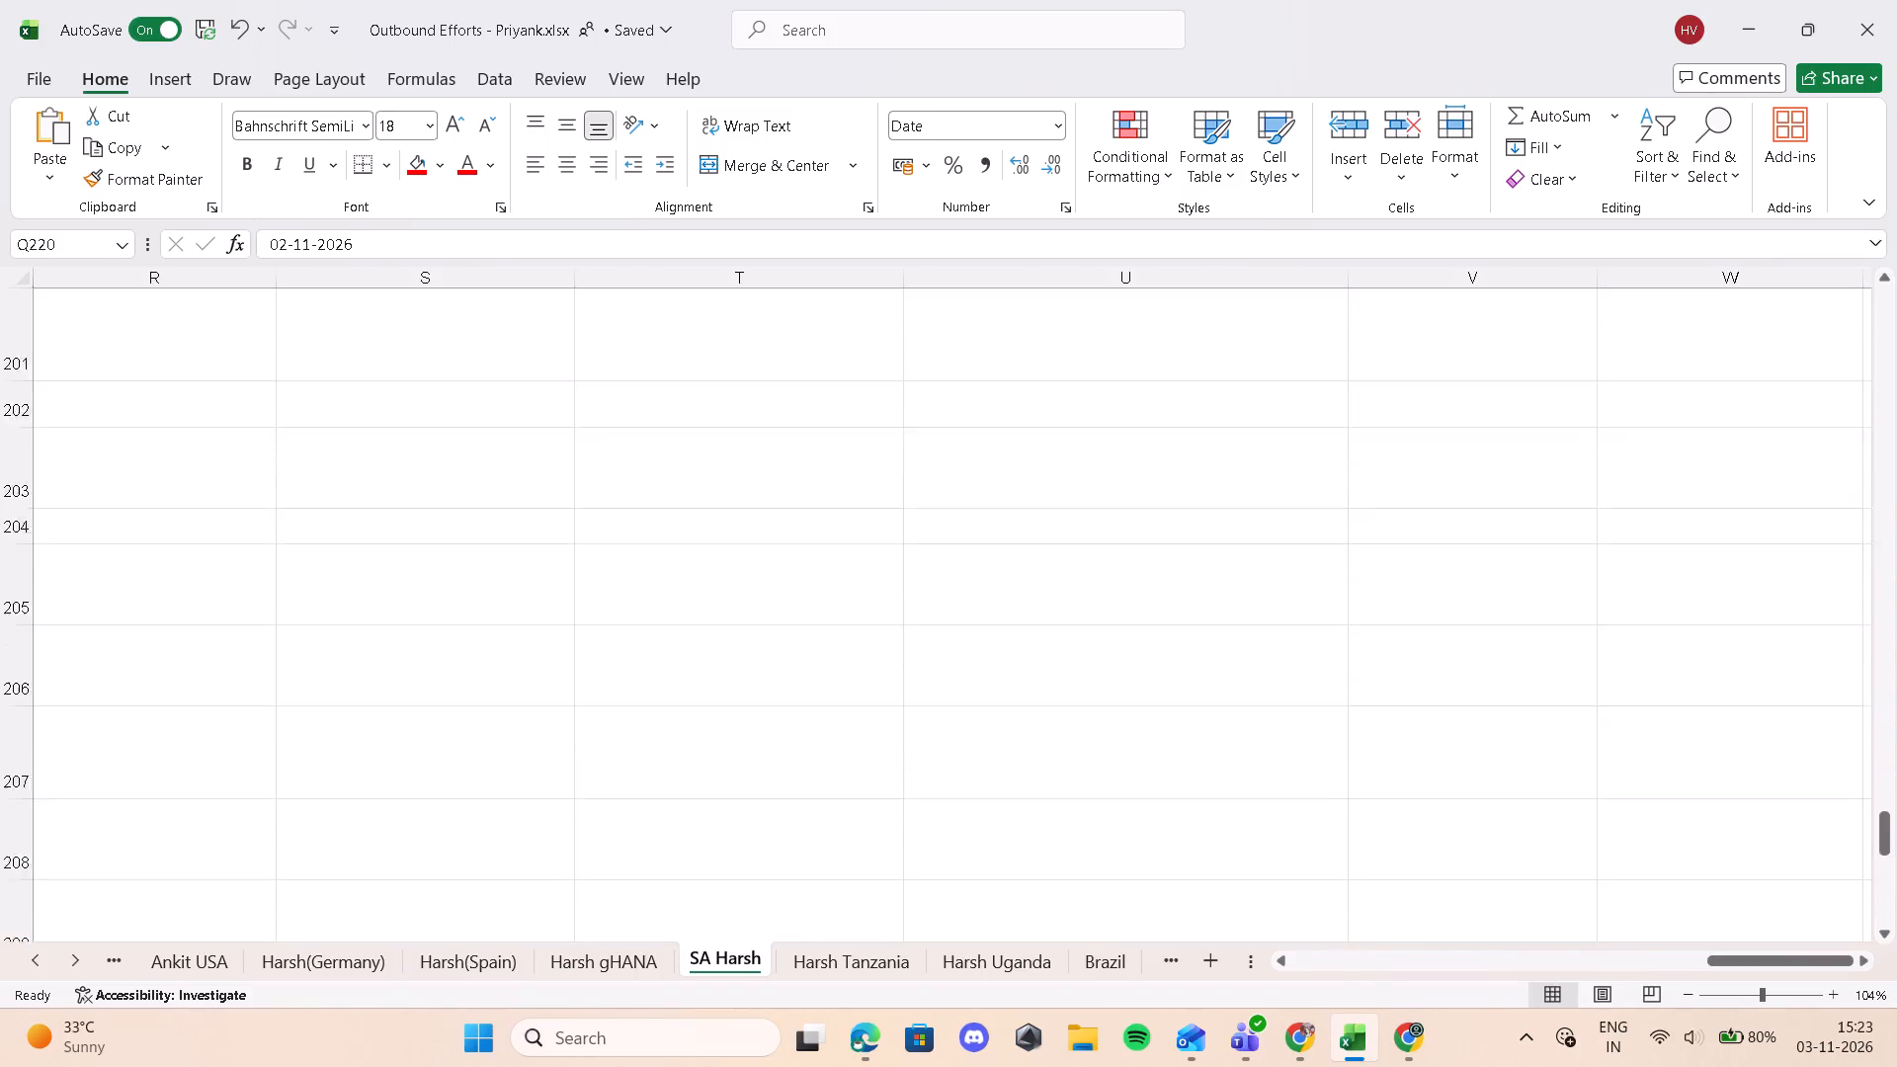
scroll(1438, 603, up, 20)
scroll(1438, 603, up, 6)
scroll(1565, 714, up, 4)
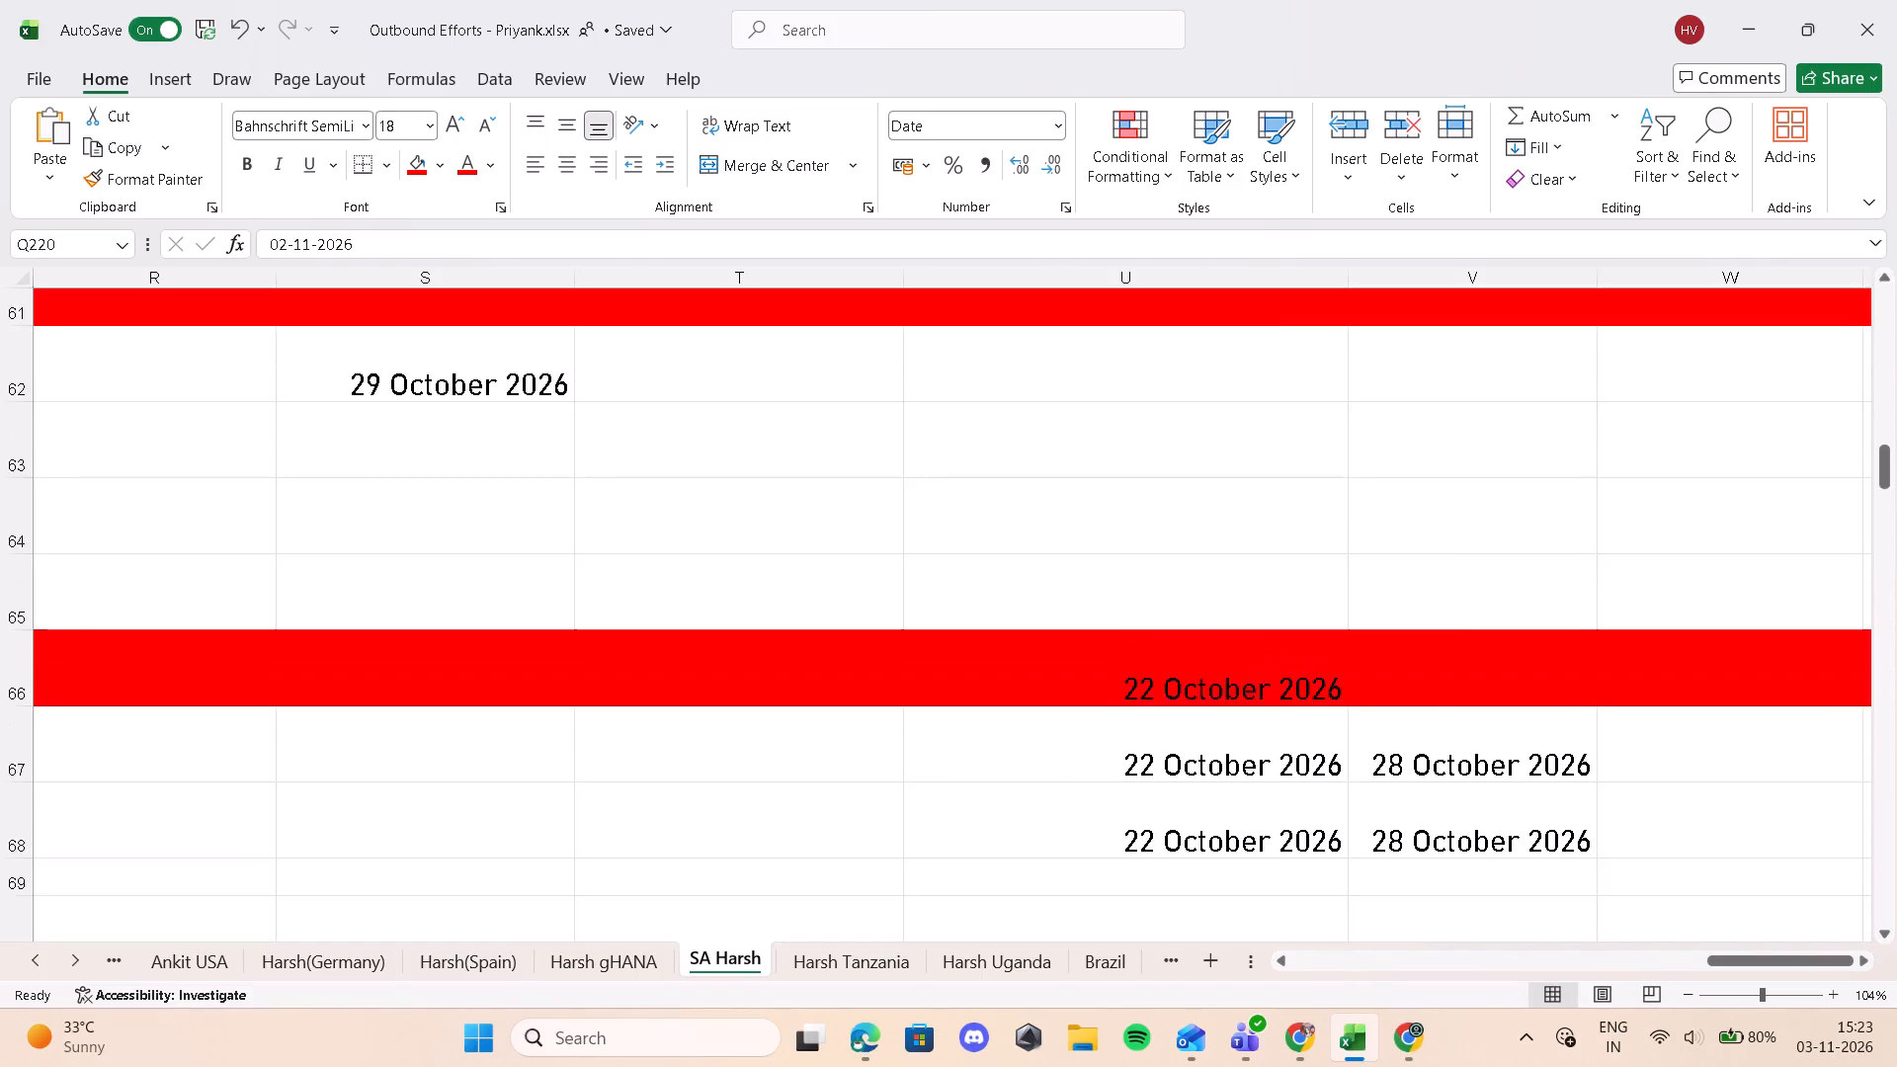
scroll(1659, 809, up, 16)
drag(1803, 962, 1686, 951)
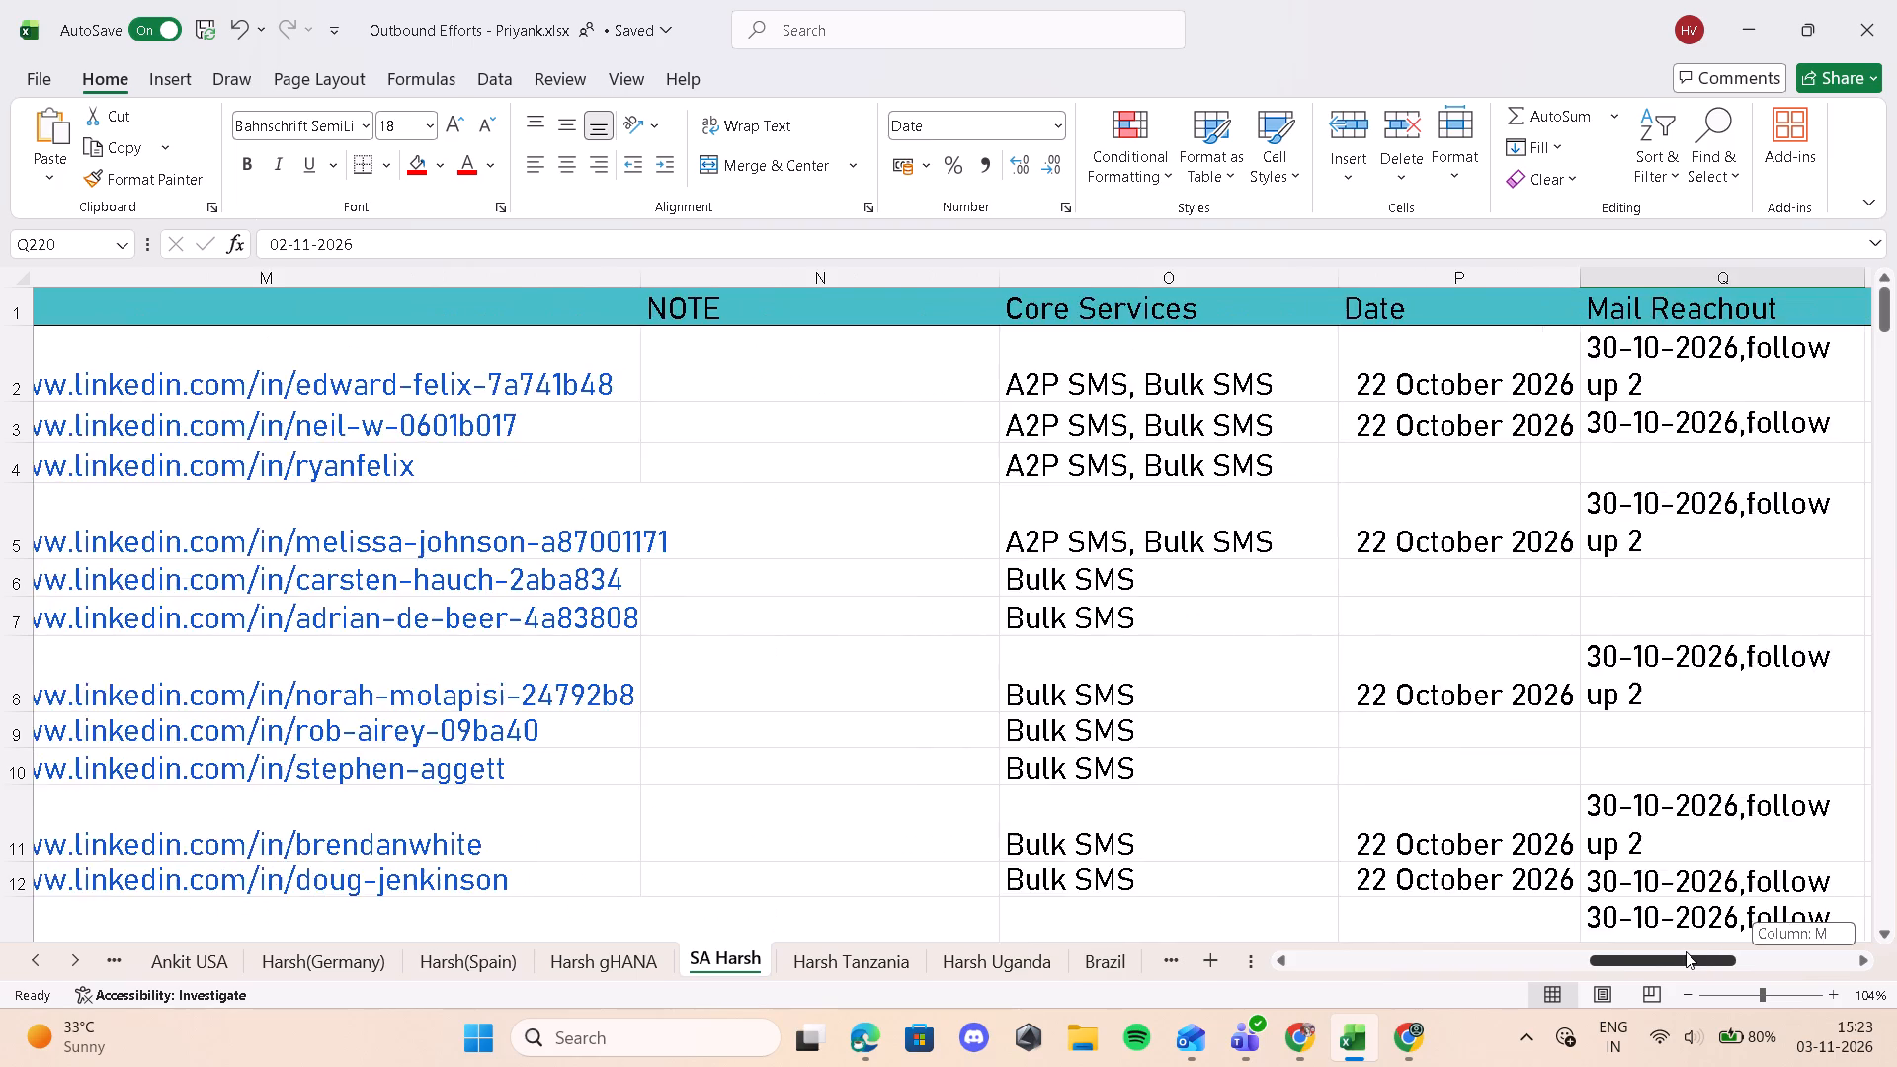
drag(1686, 951, 1723, 951)
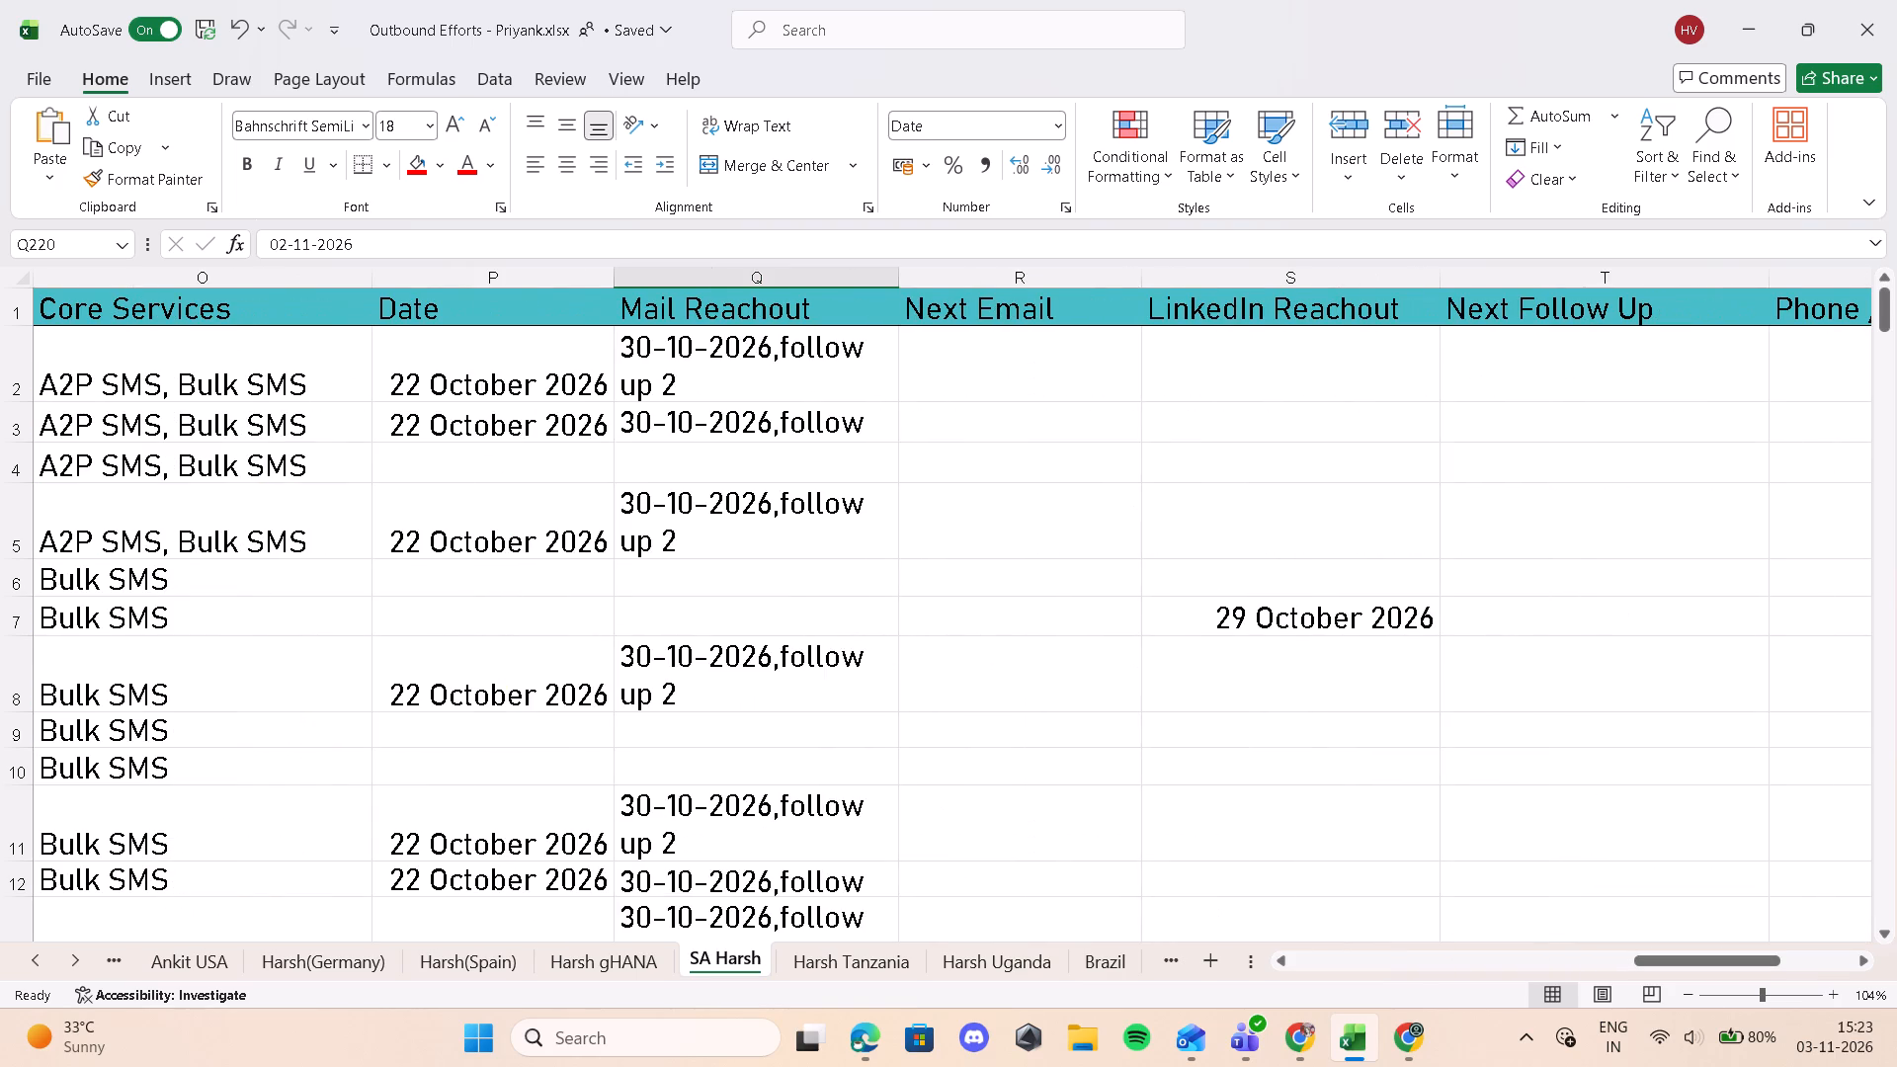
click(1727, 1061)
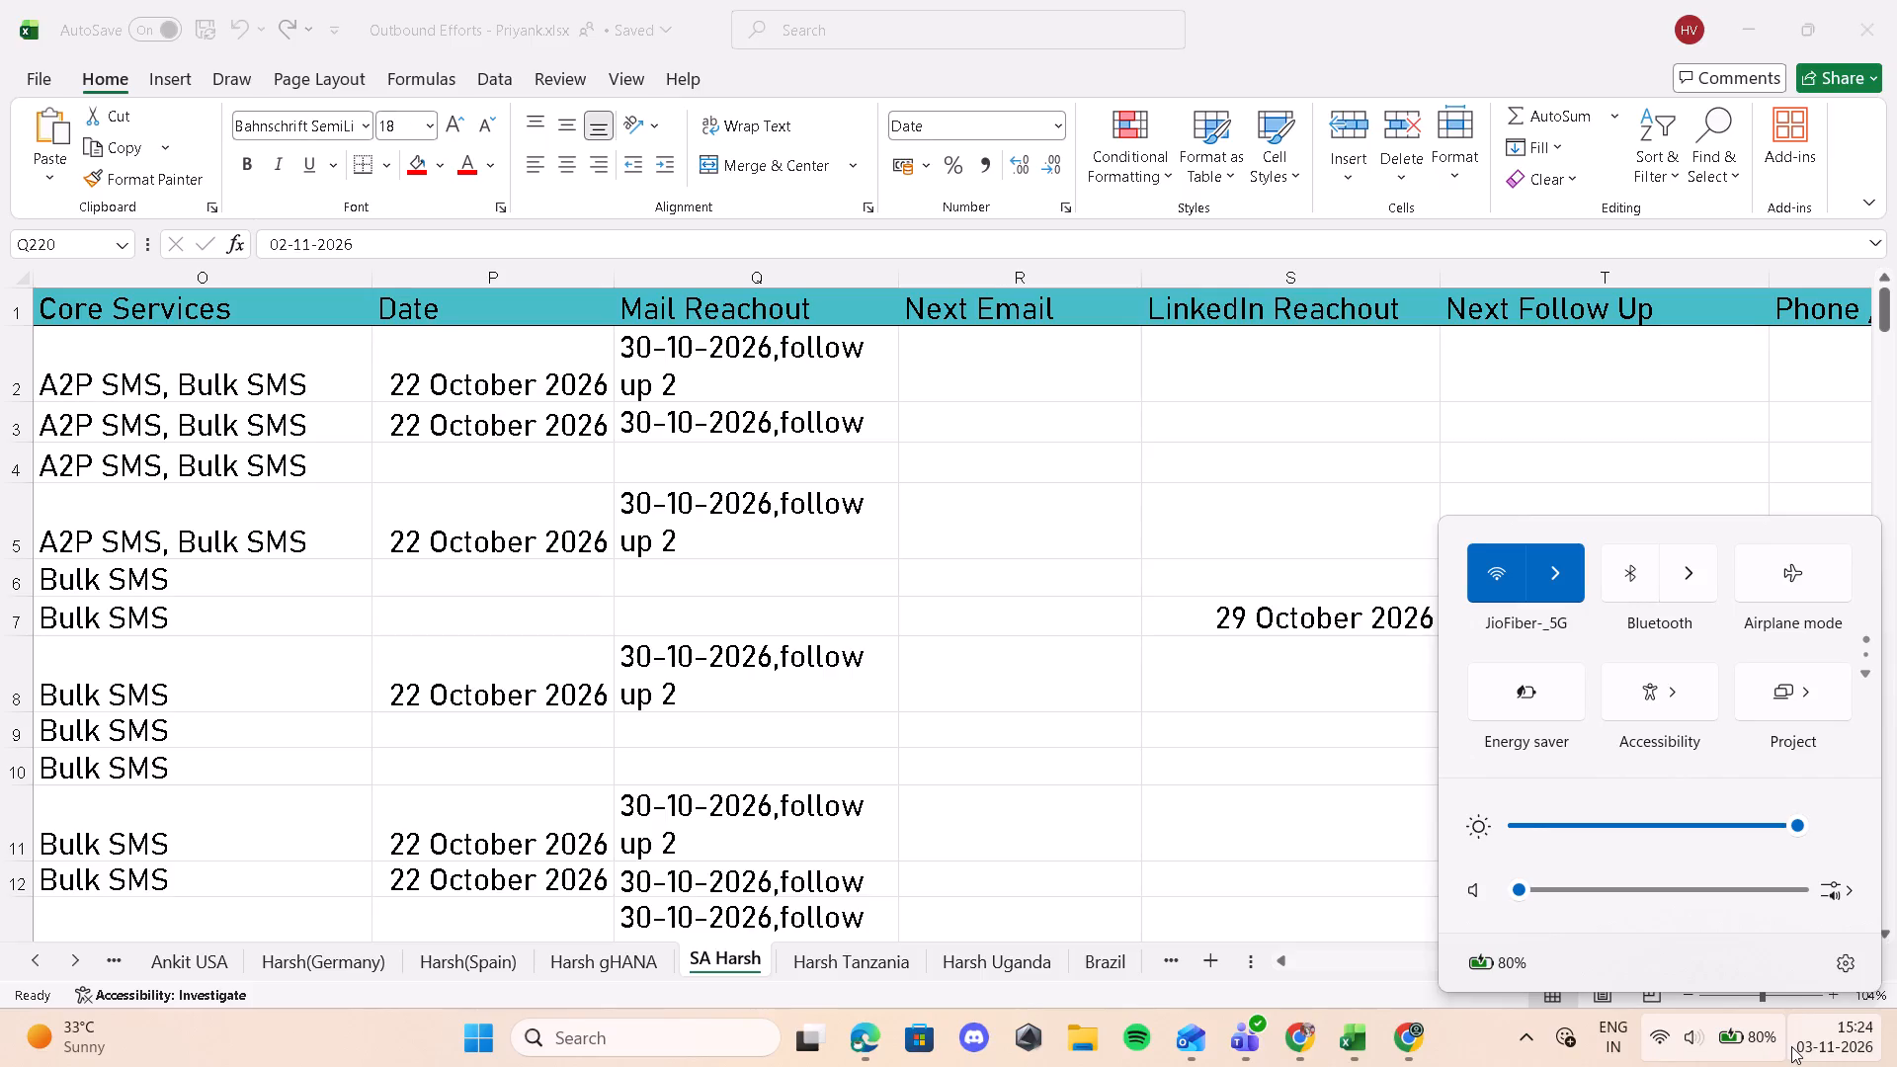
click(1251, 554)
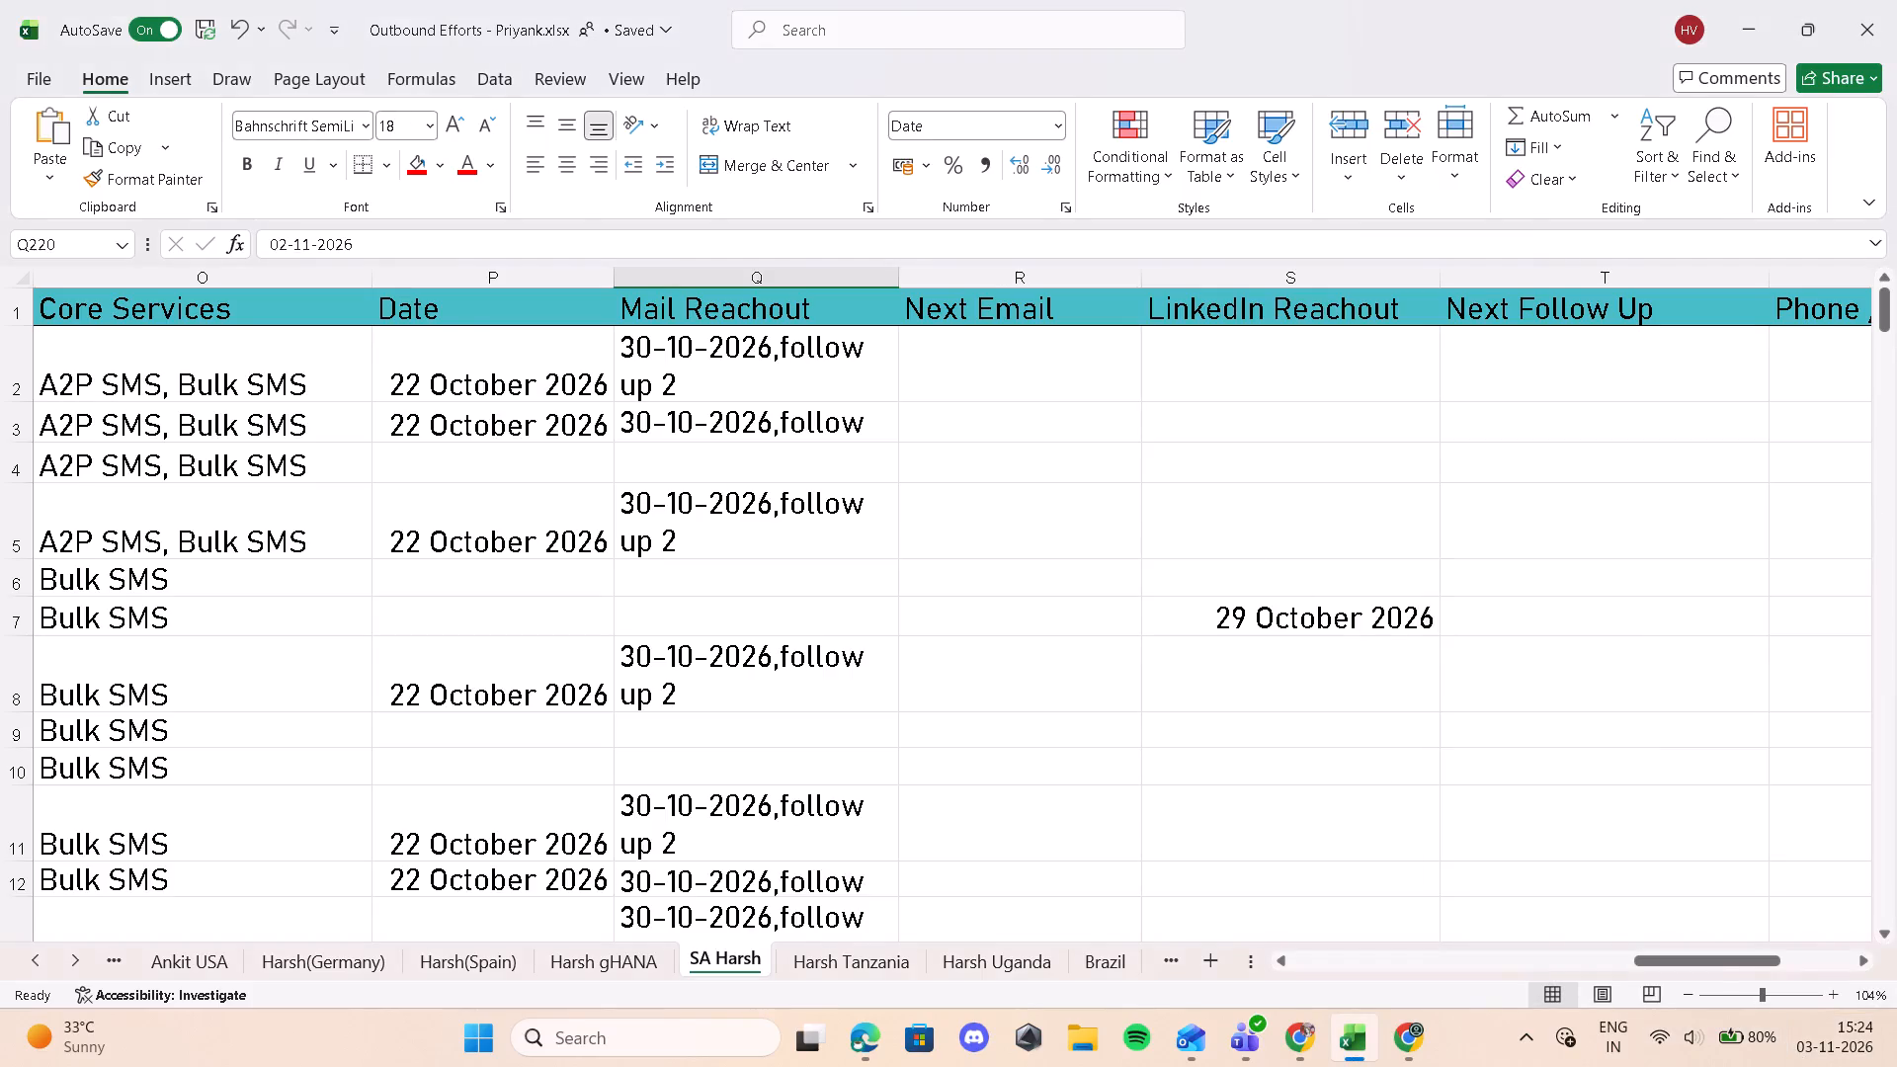
Look through the SA Harsh contact list from the first rows down to the 29 October 2026 entries.
drag(1715, 966, 1224, 952)
scroll(1217, 529, down, 4)
scroll(1433, 690, down, 17)
scroll(1419, 695, down, 7)
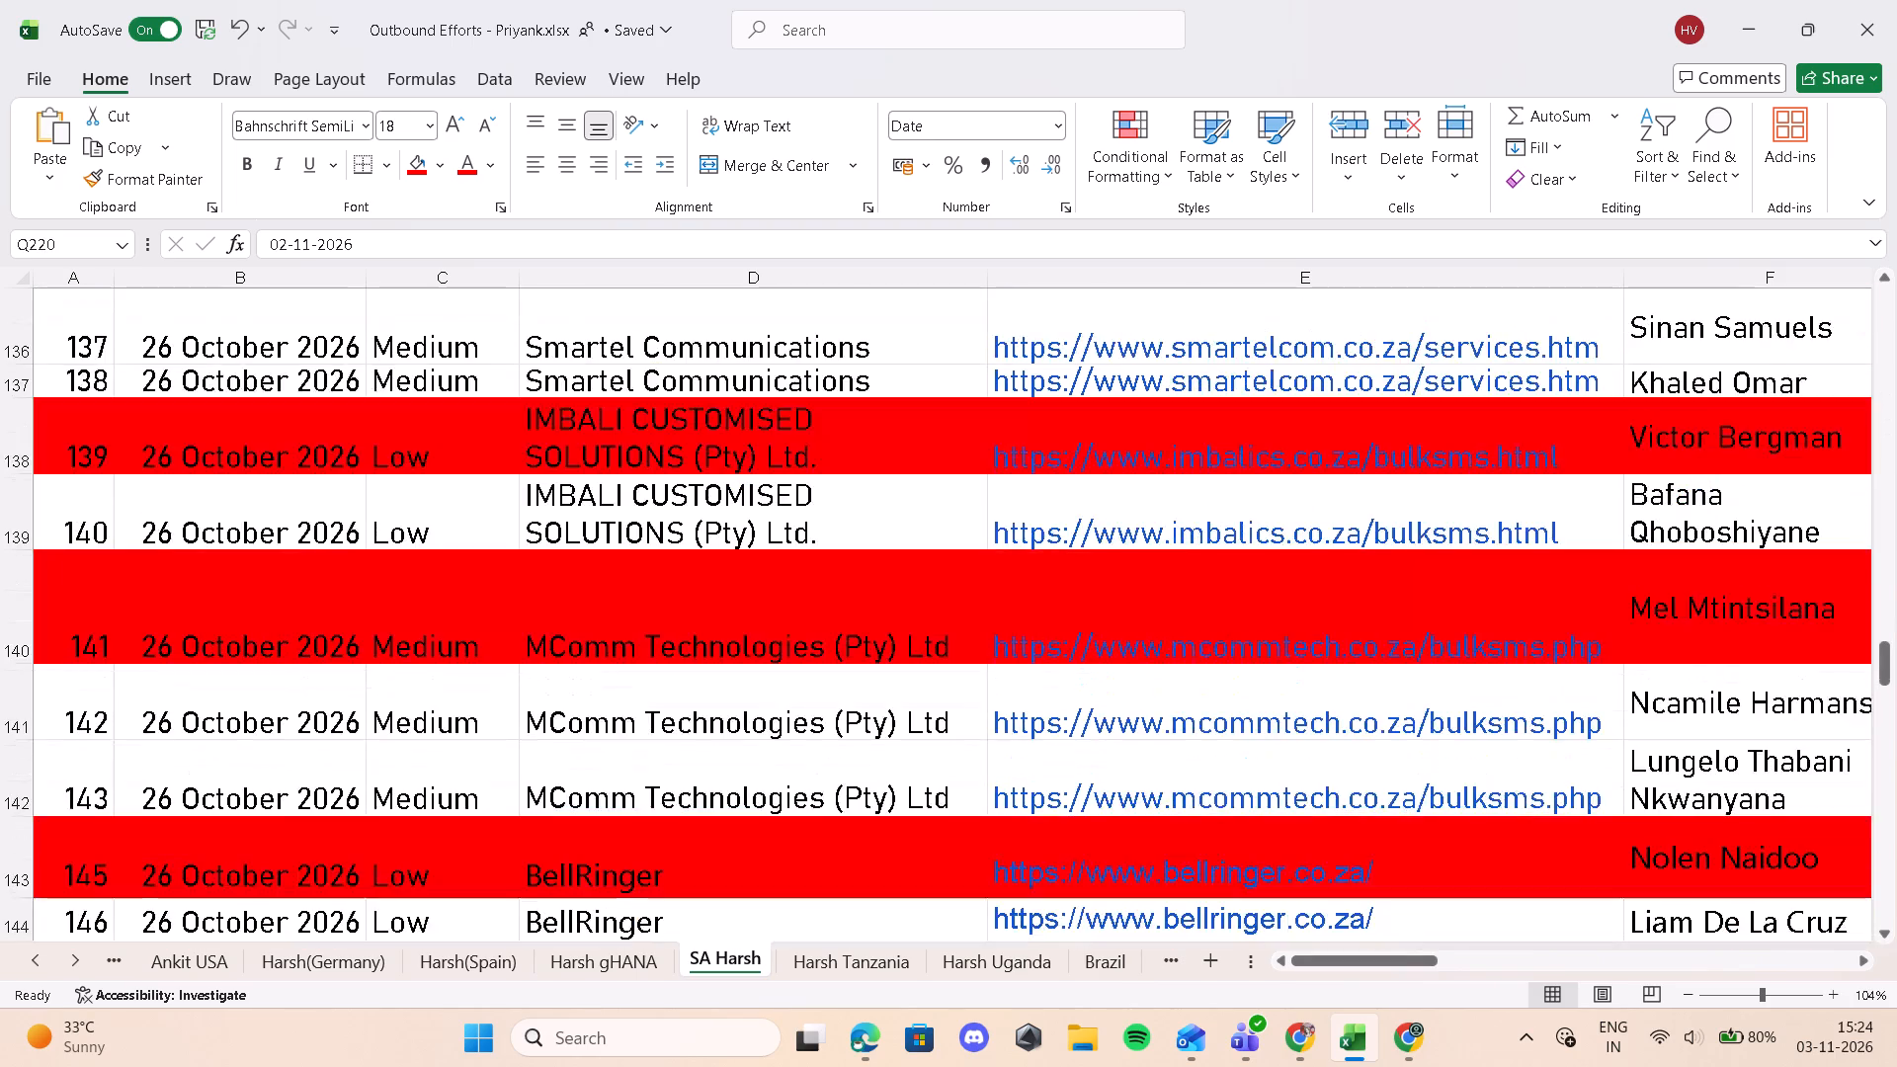
scroll(1350, 743, down, 11)
drag(1402, 967, 1332, 969)
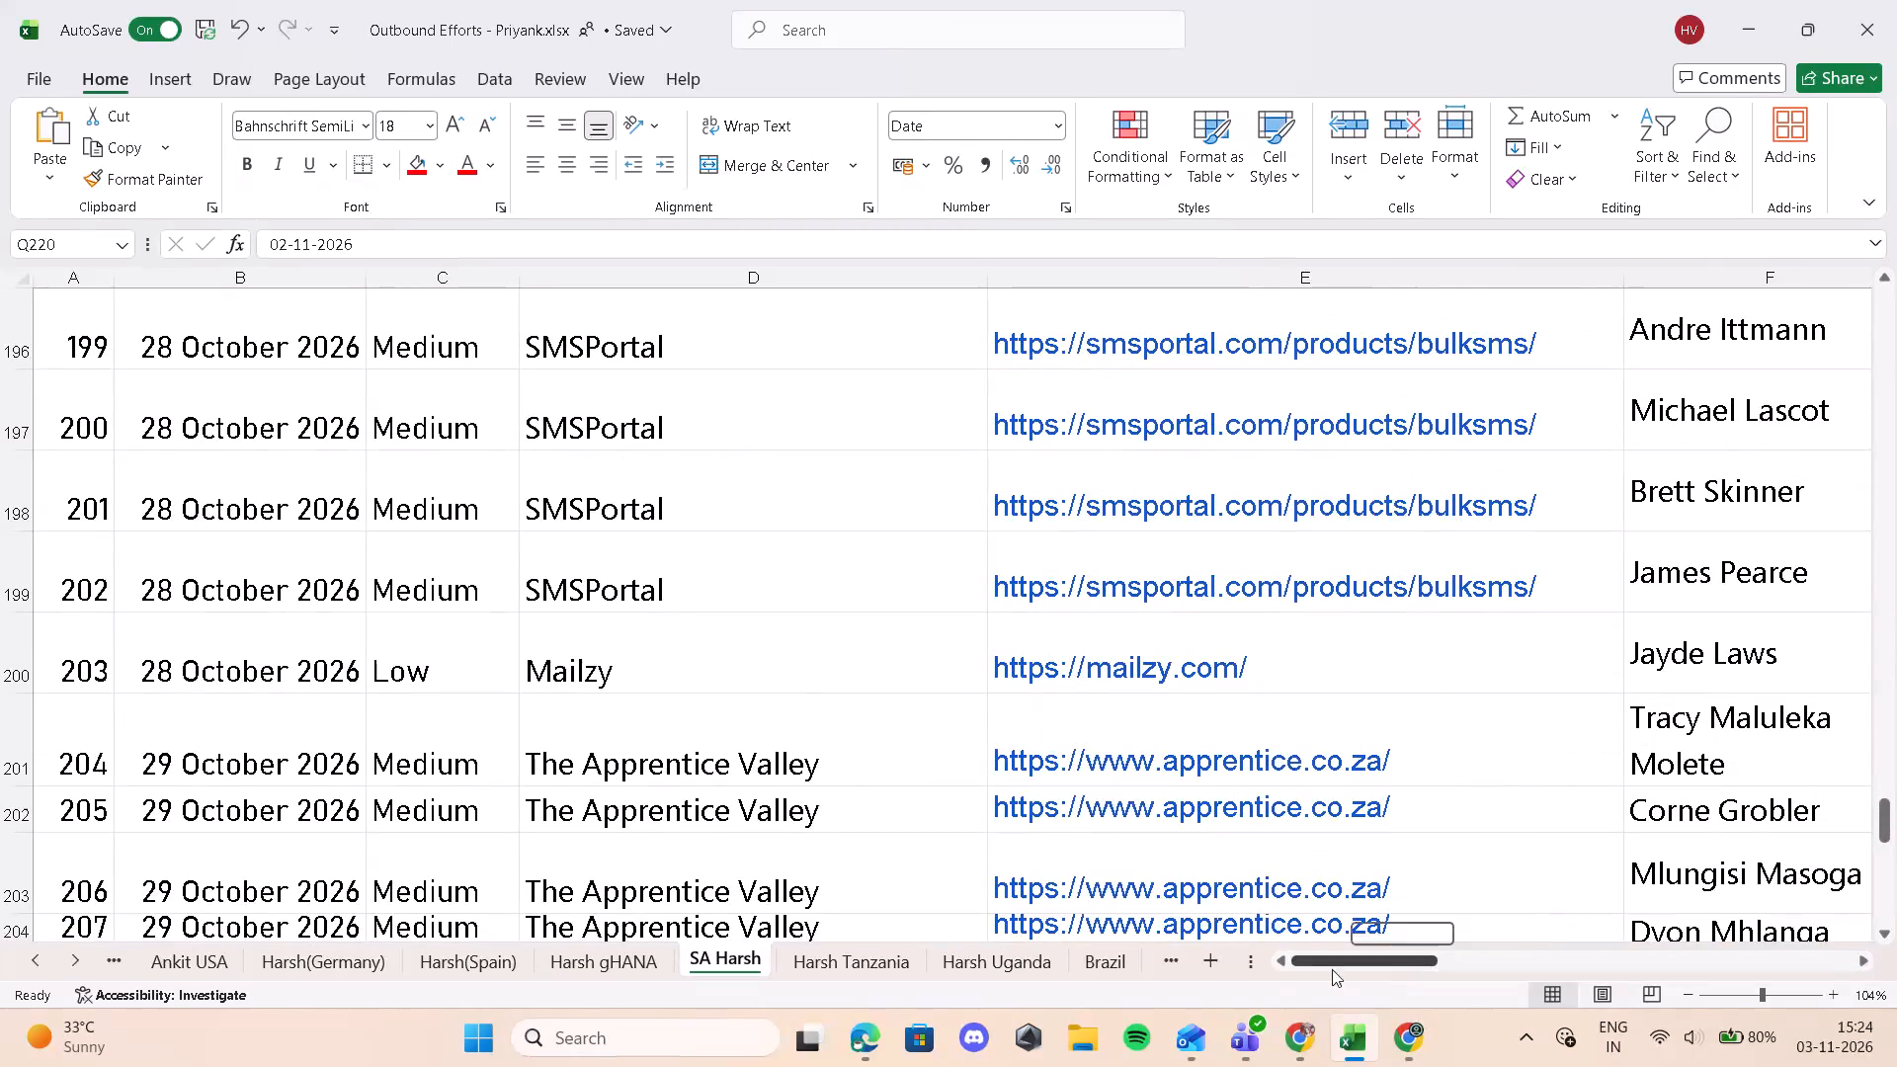
drag(1332, 969, 1371, 978)
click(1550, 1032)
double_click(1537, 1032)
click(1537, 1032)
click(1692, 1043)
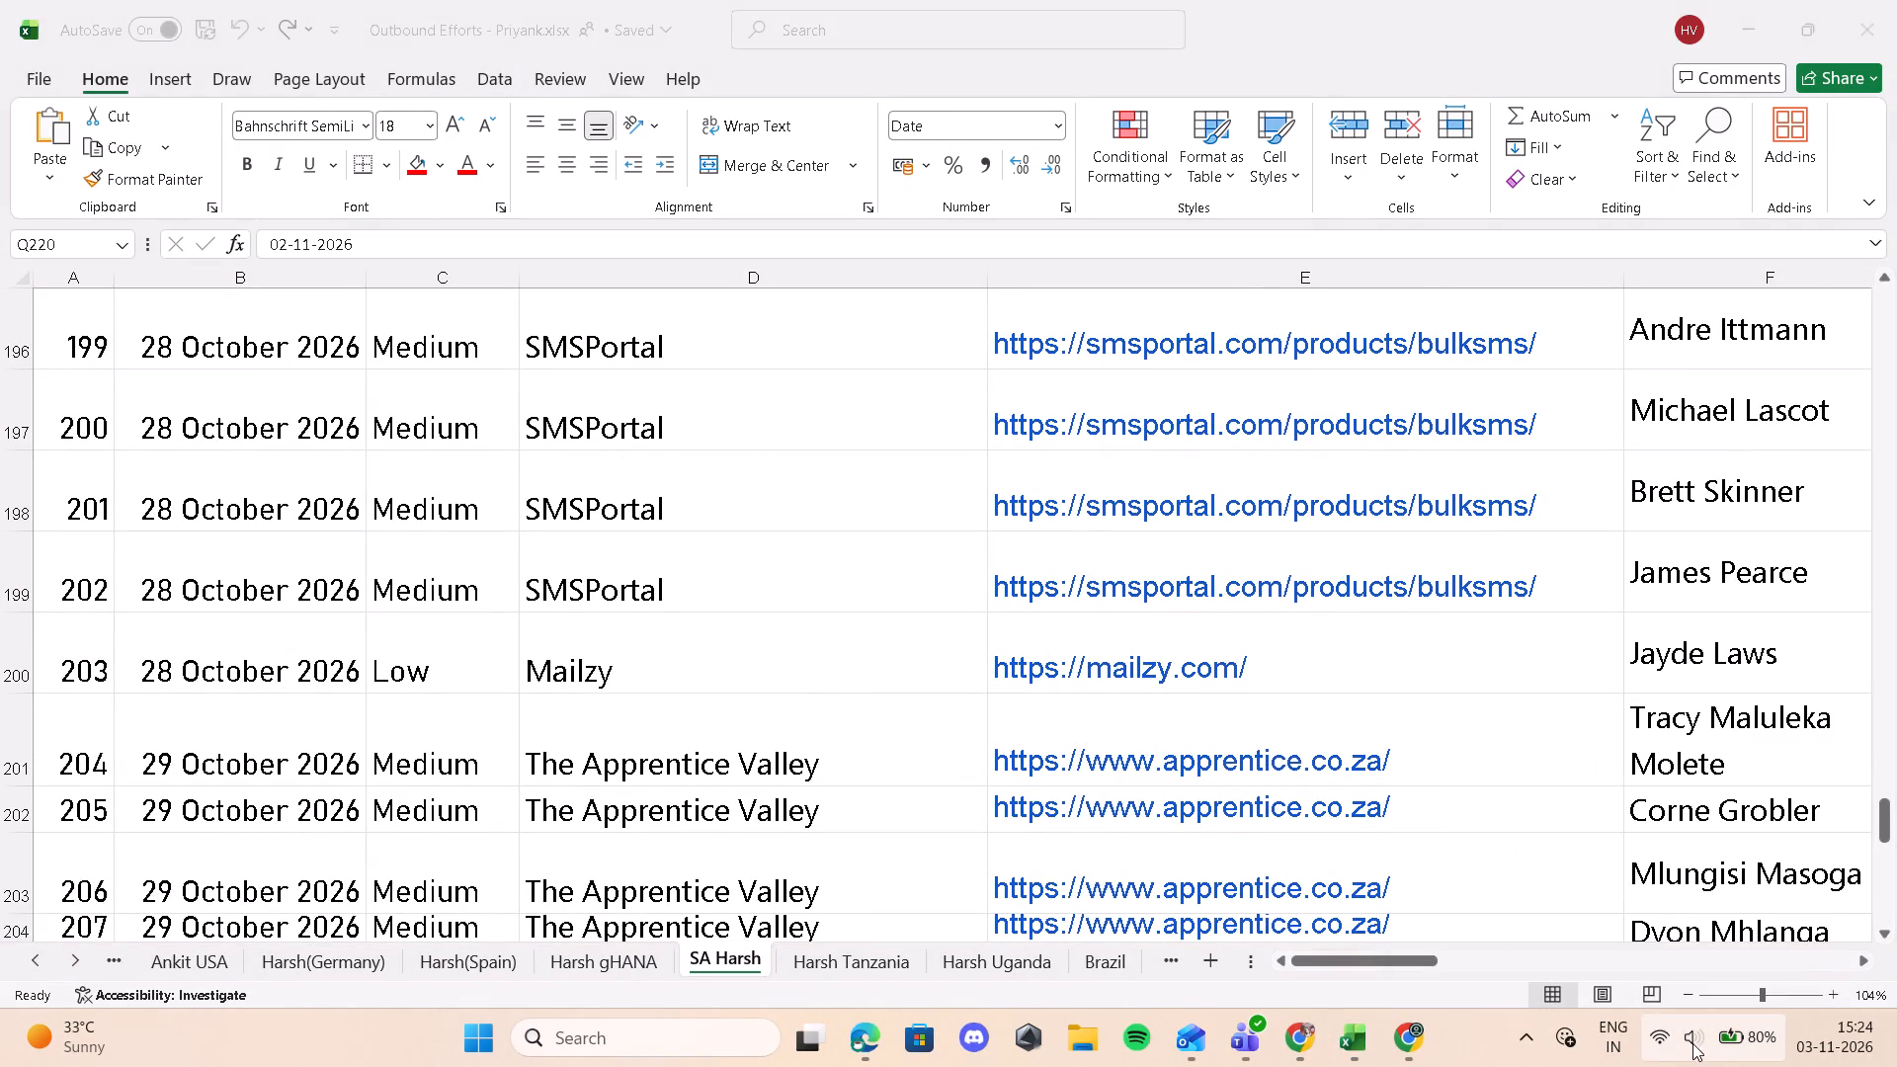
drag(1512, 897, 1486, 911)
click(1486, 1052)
Switch to the Harsh(Germany) sheet and look through its contact list.
scroll(681, 744, down, 5)
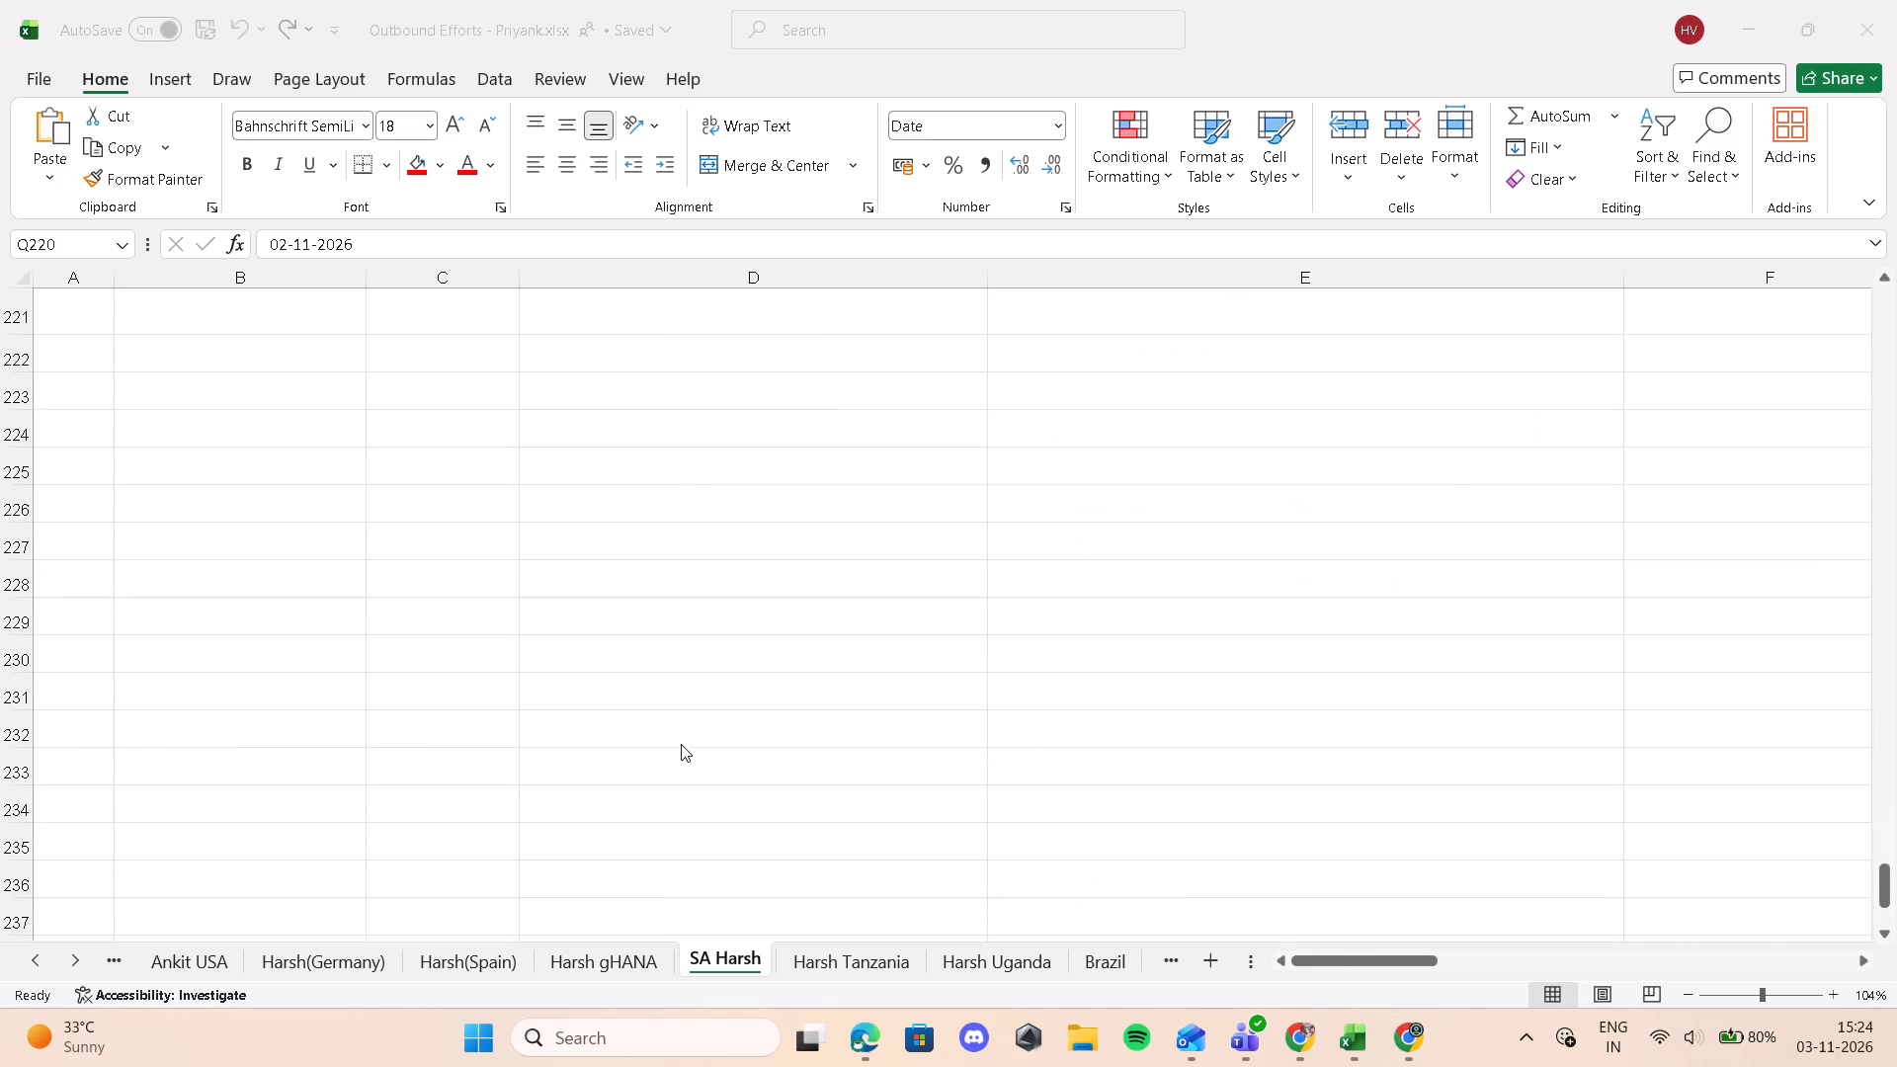
click(368, 948)
click(364, 964)
scroll(633, 622, down, 4)
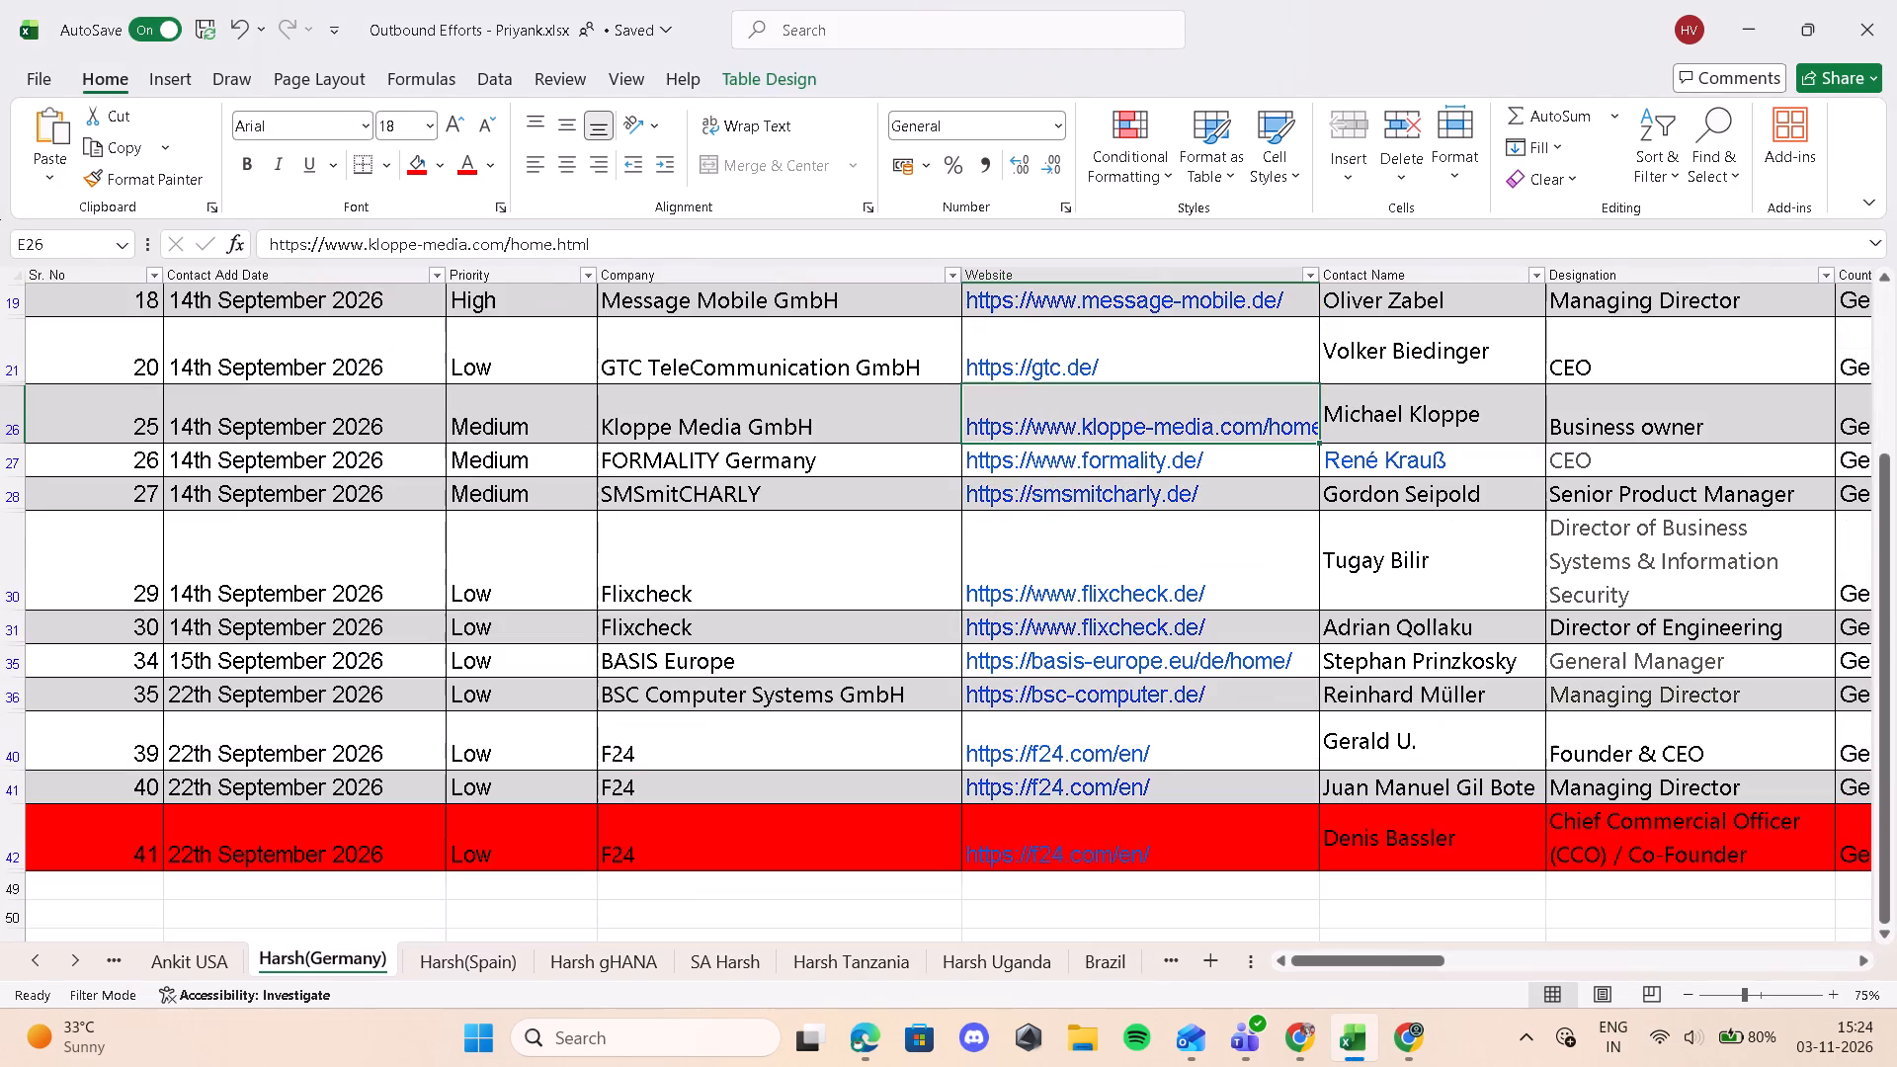
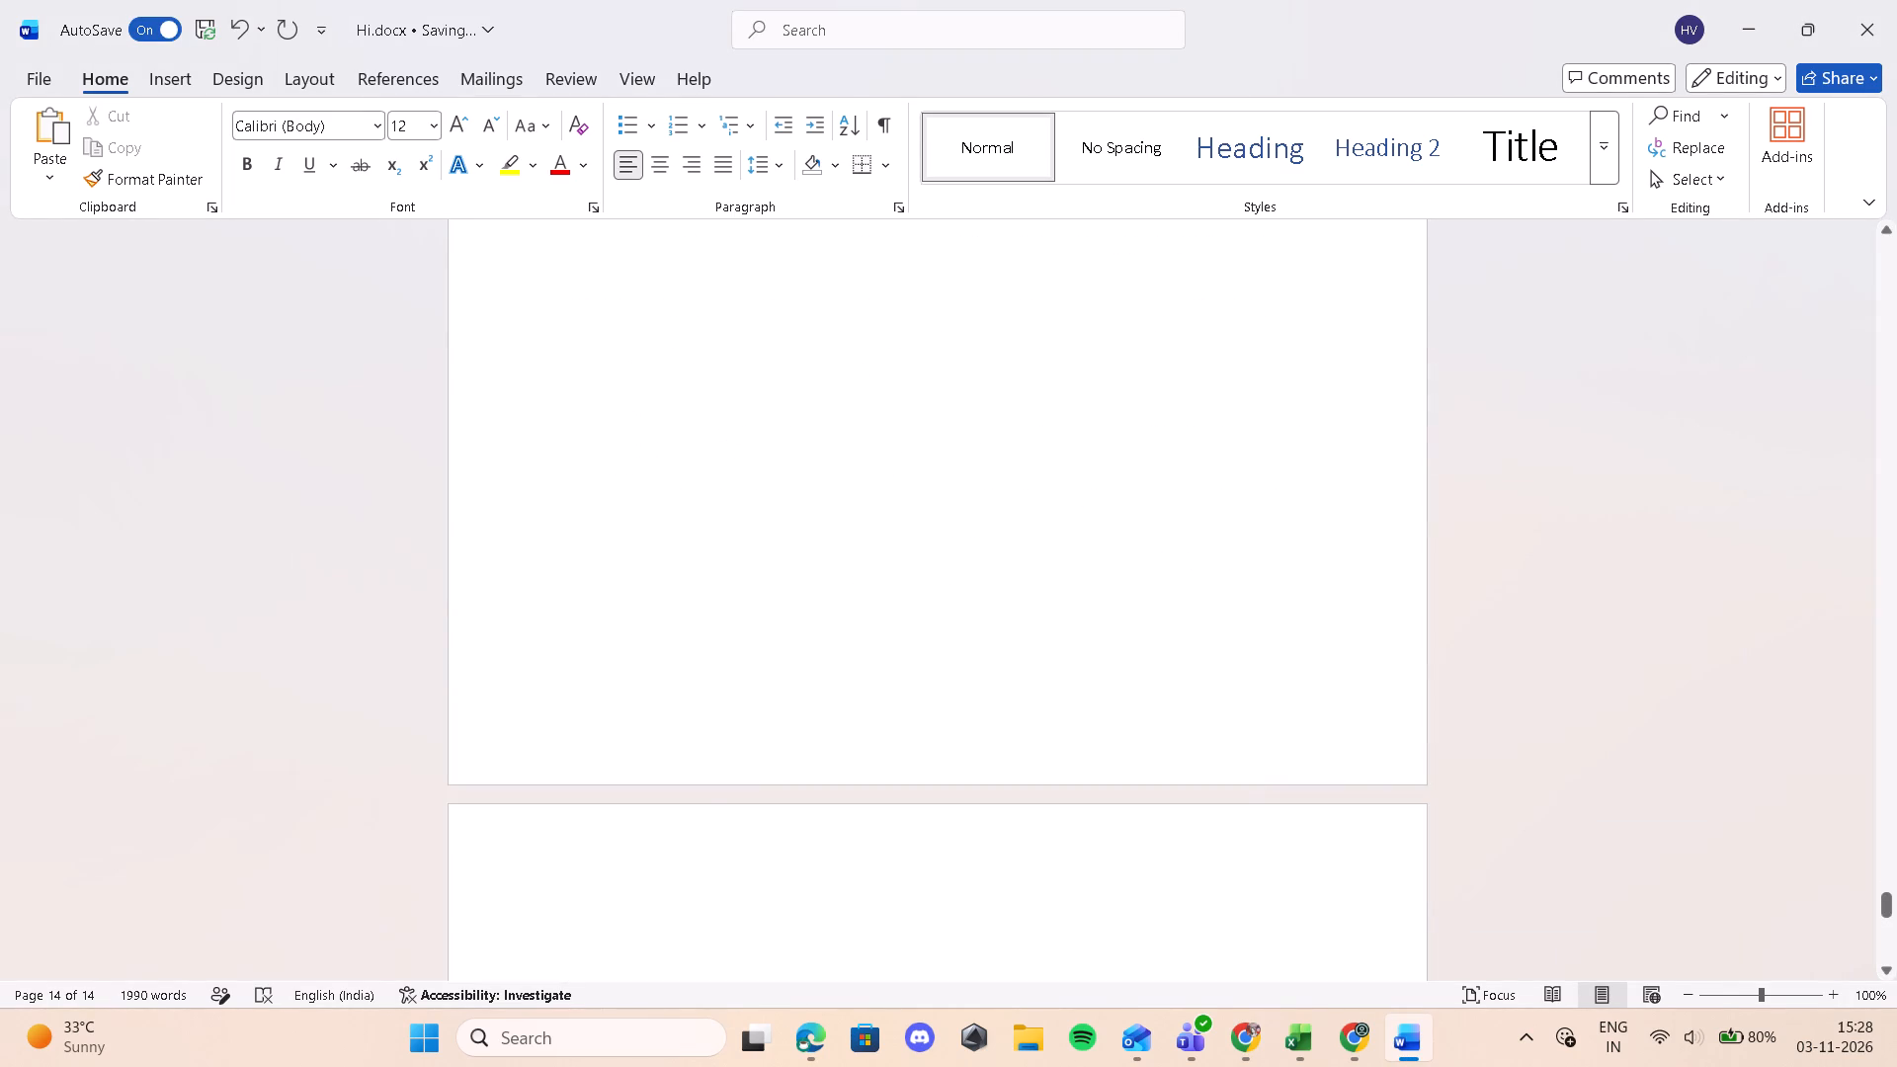
key(ctrl+v)
scroll(729, 857, up, 2)
scroll(729, 857, down, 2)
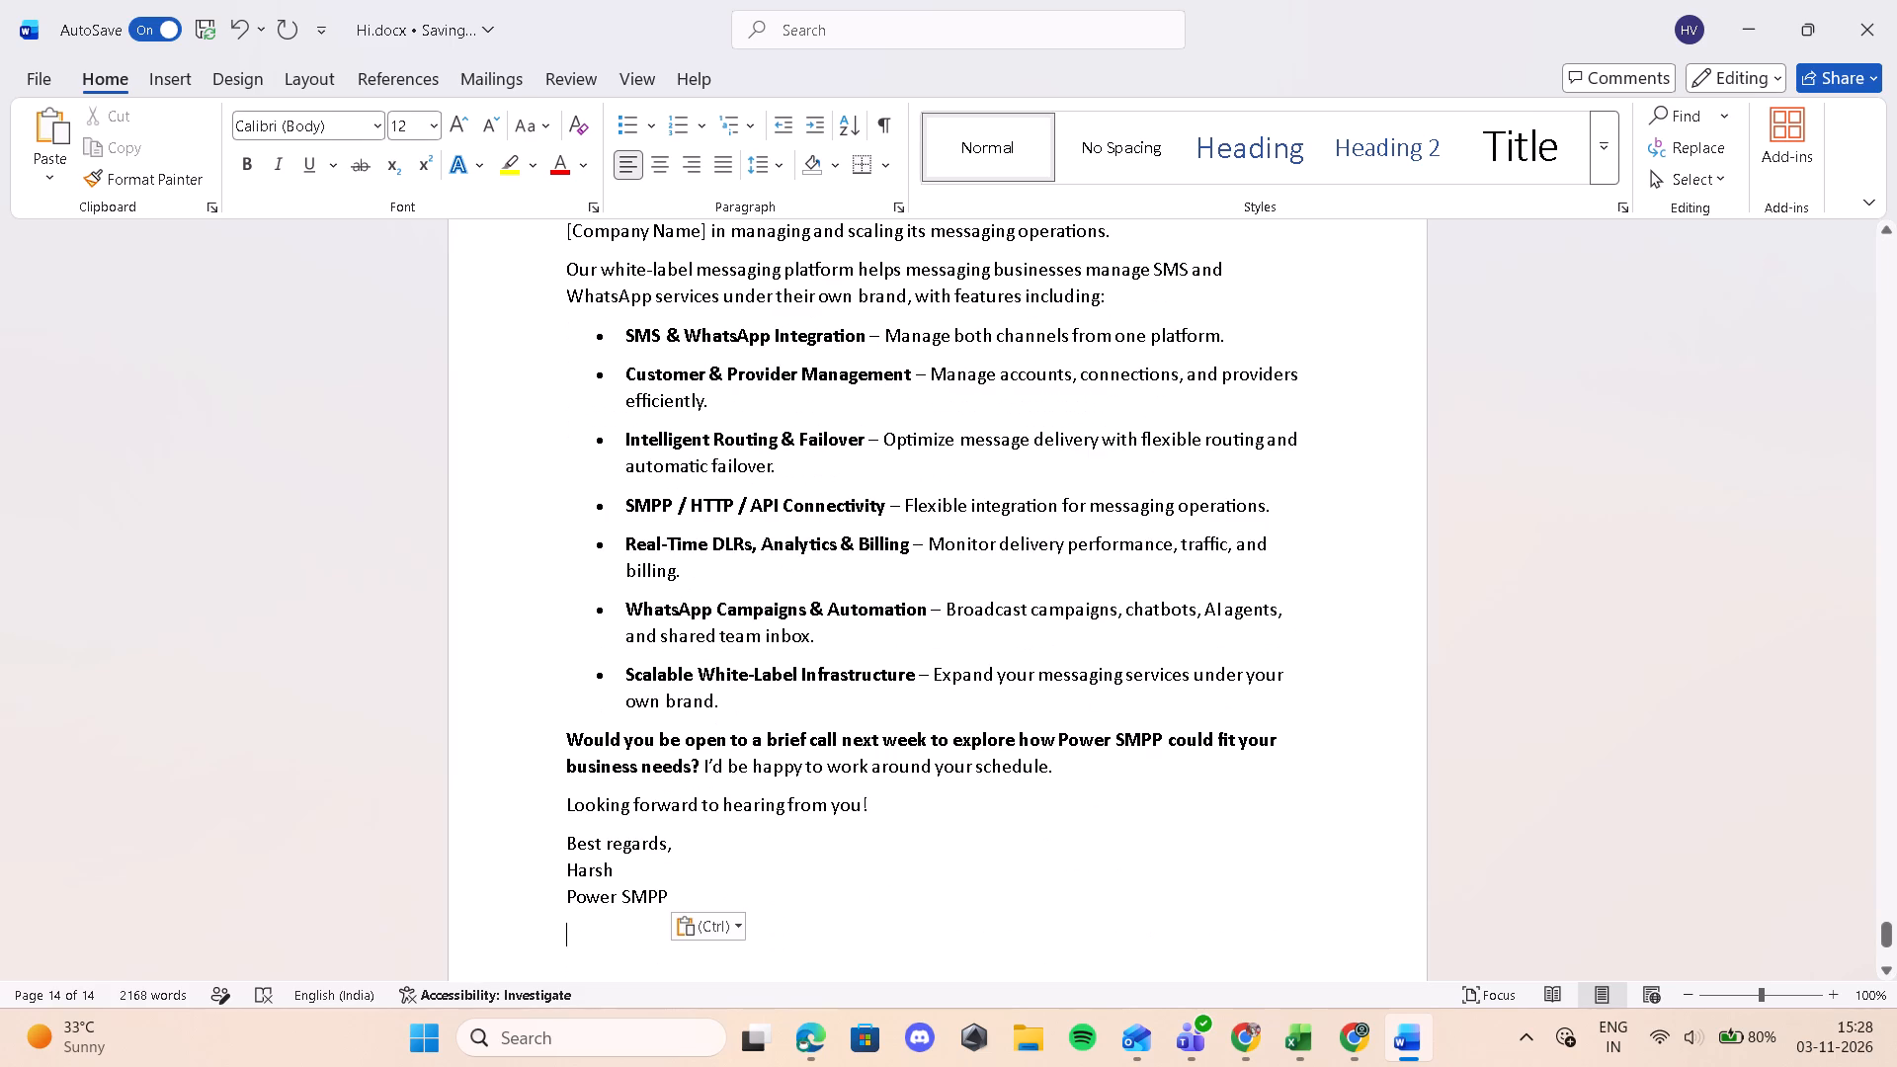
Delete the pasted email's sign-off block, from "Best regards," through "Power SMPP".
drag(694, 888, 552, 849)
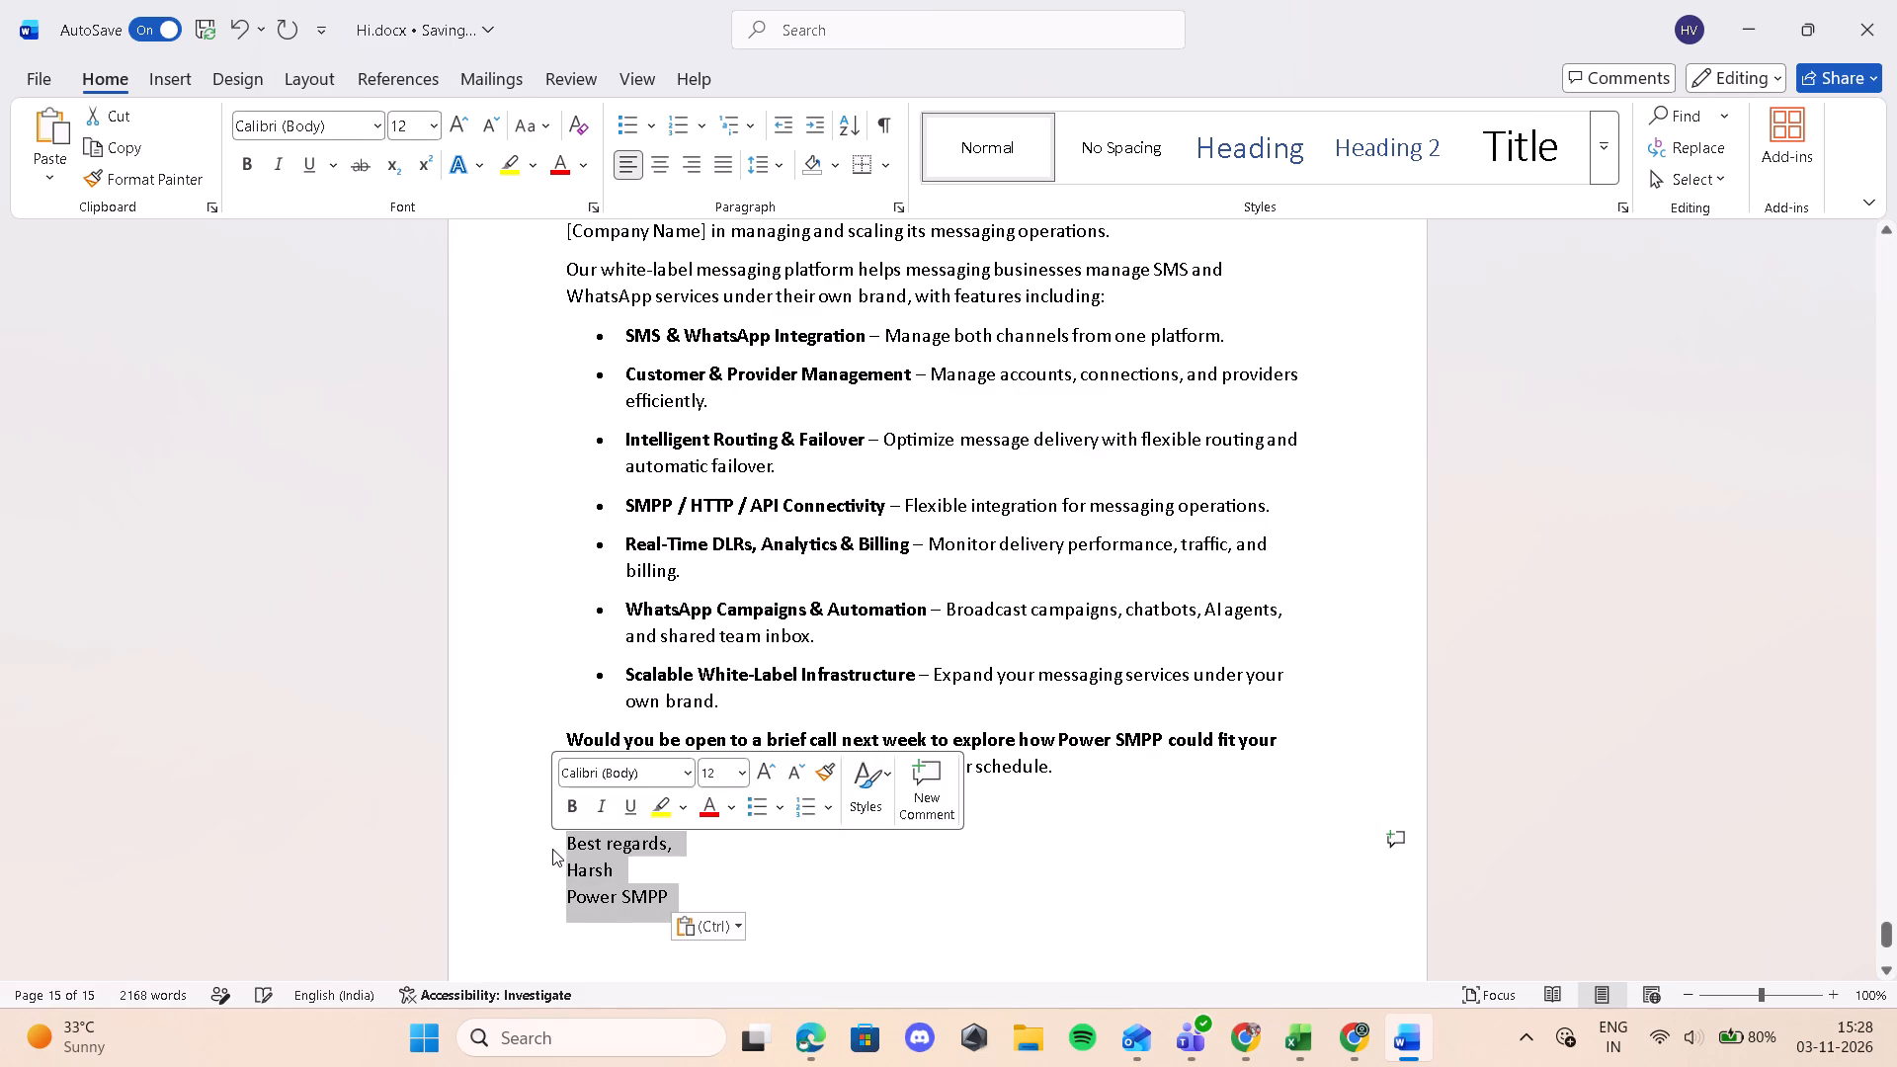
key(BackSpace)
Make the [Company Name] placeholder bold in the pasted email's "Just following up" paragraph.
scroll(751, 797, up, 2)
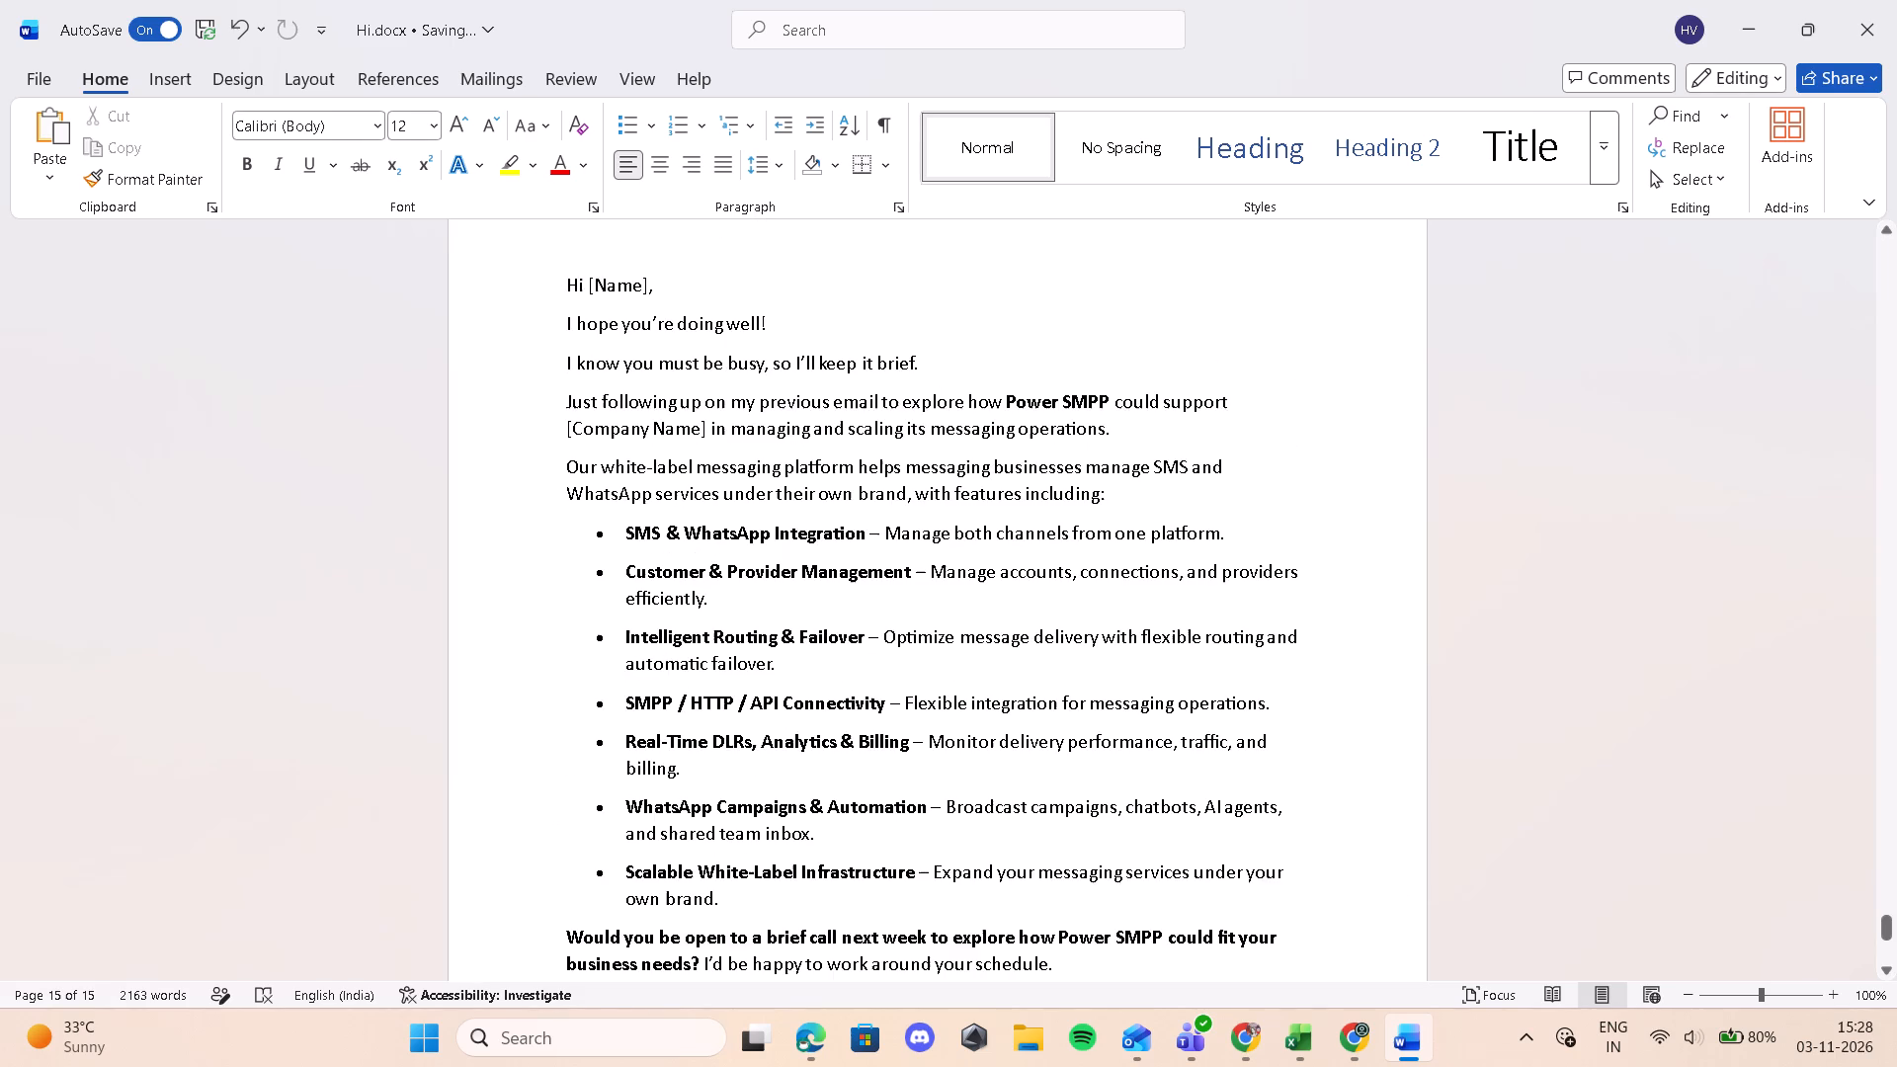
scroll(789, 788, up, 1)
scroll(829, 643, down, 1)
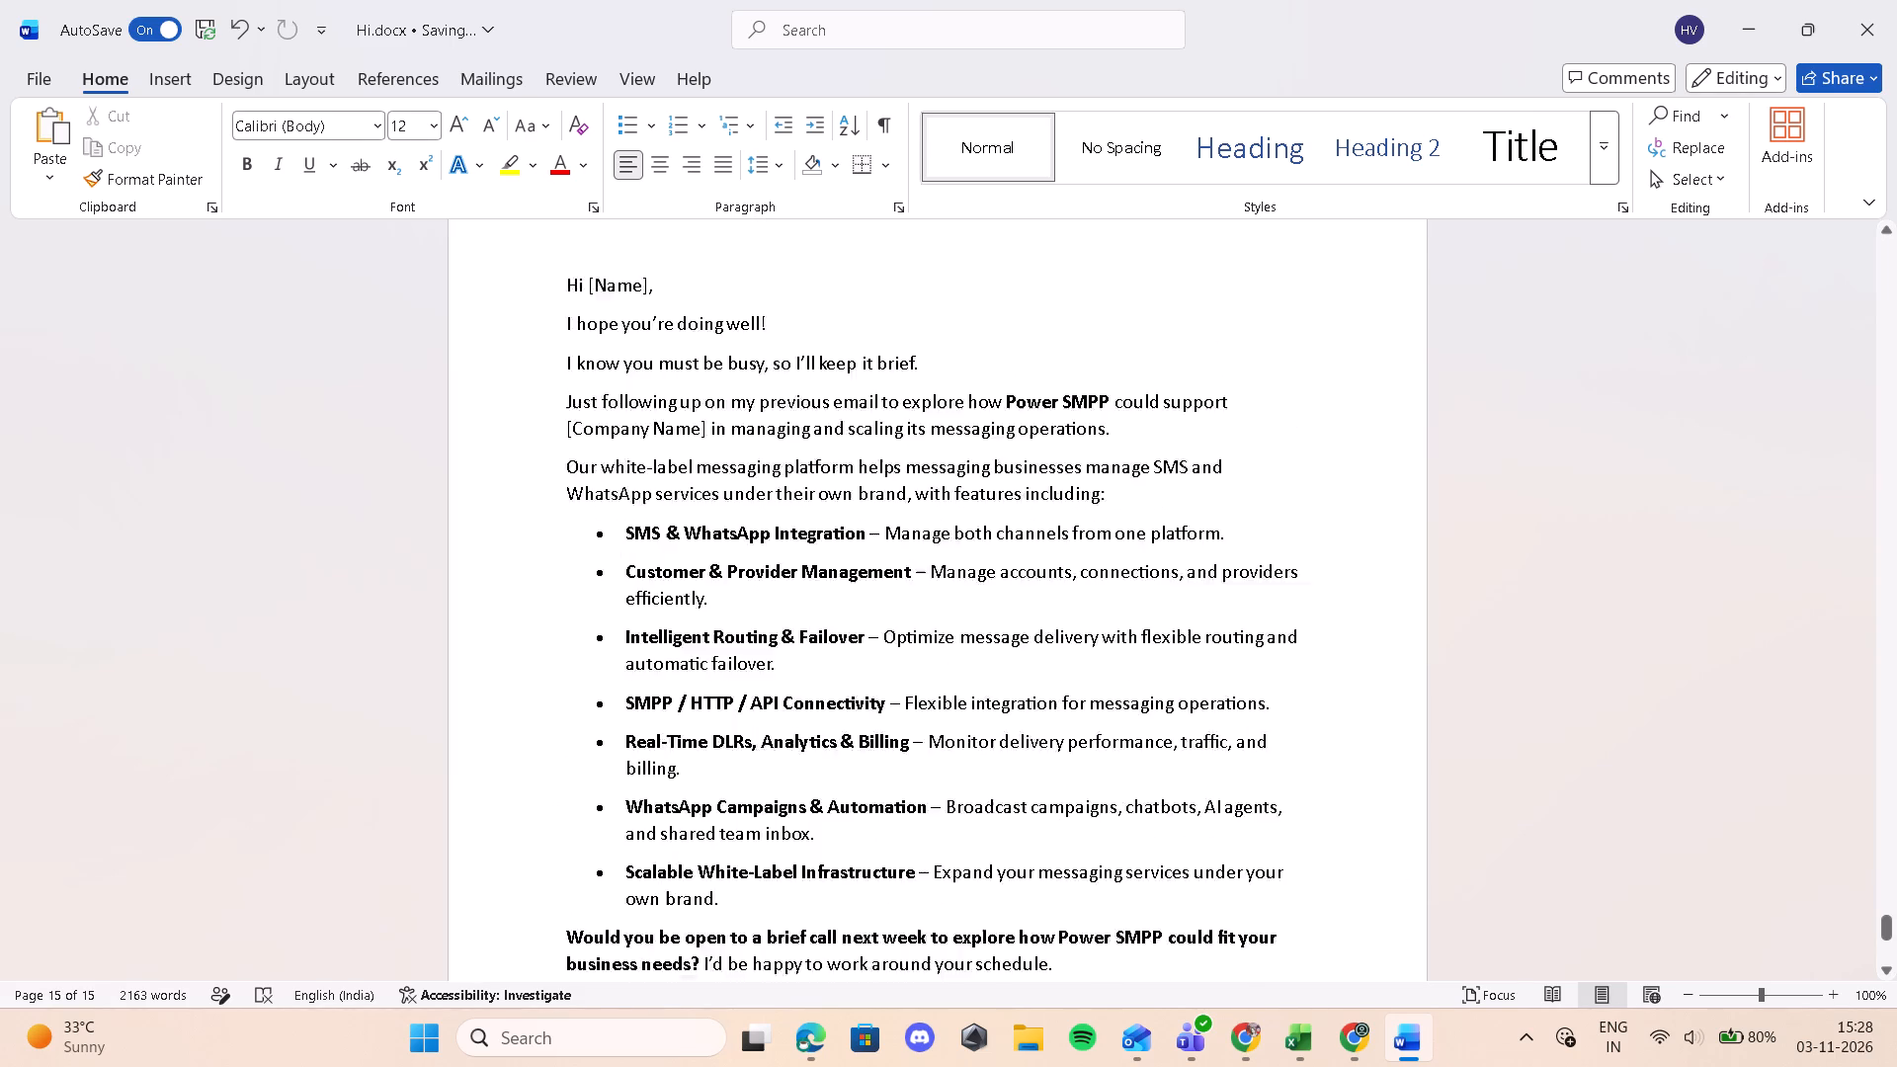
scroll(829, 643, down, 1)
scroll(1237, 847, up, 2)
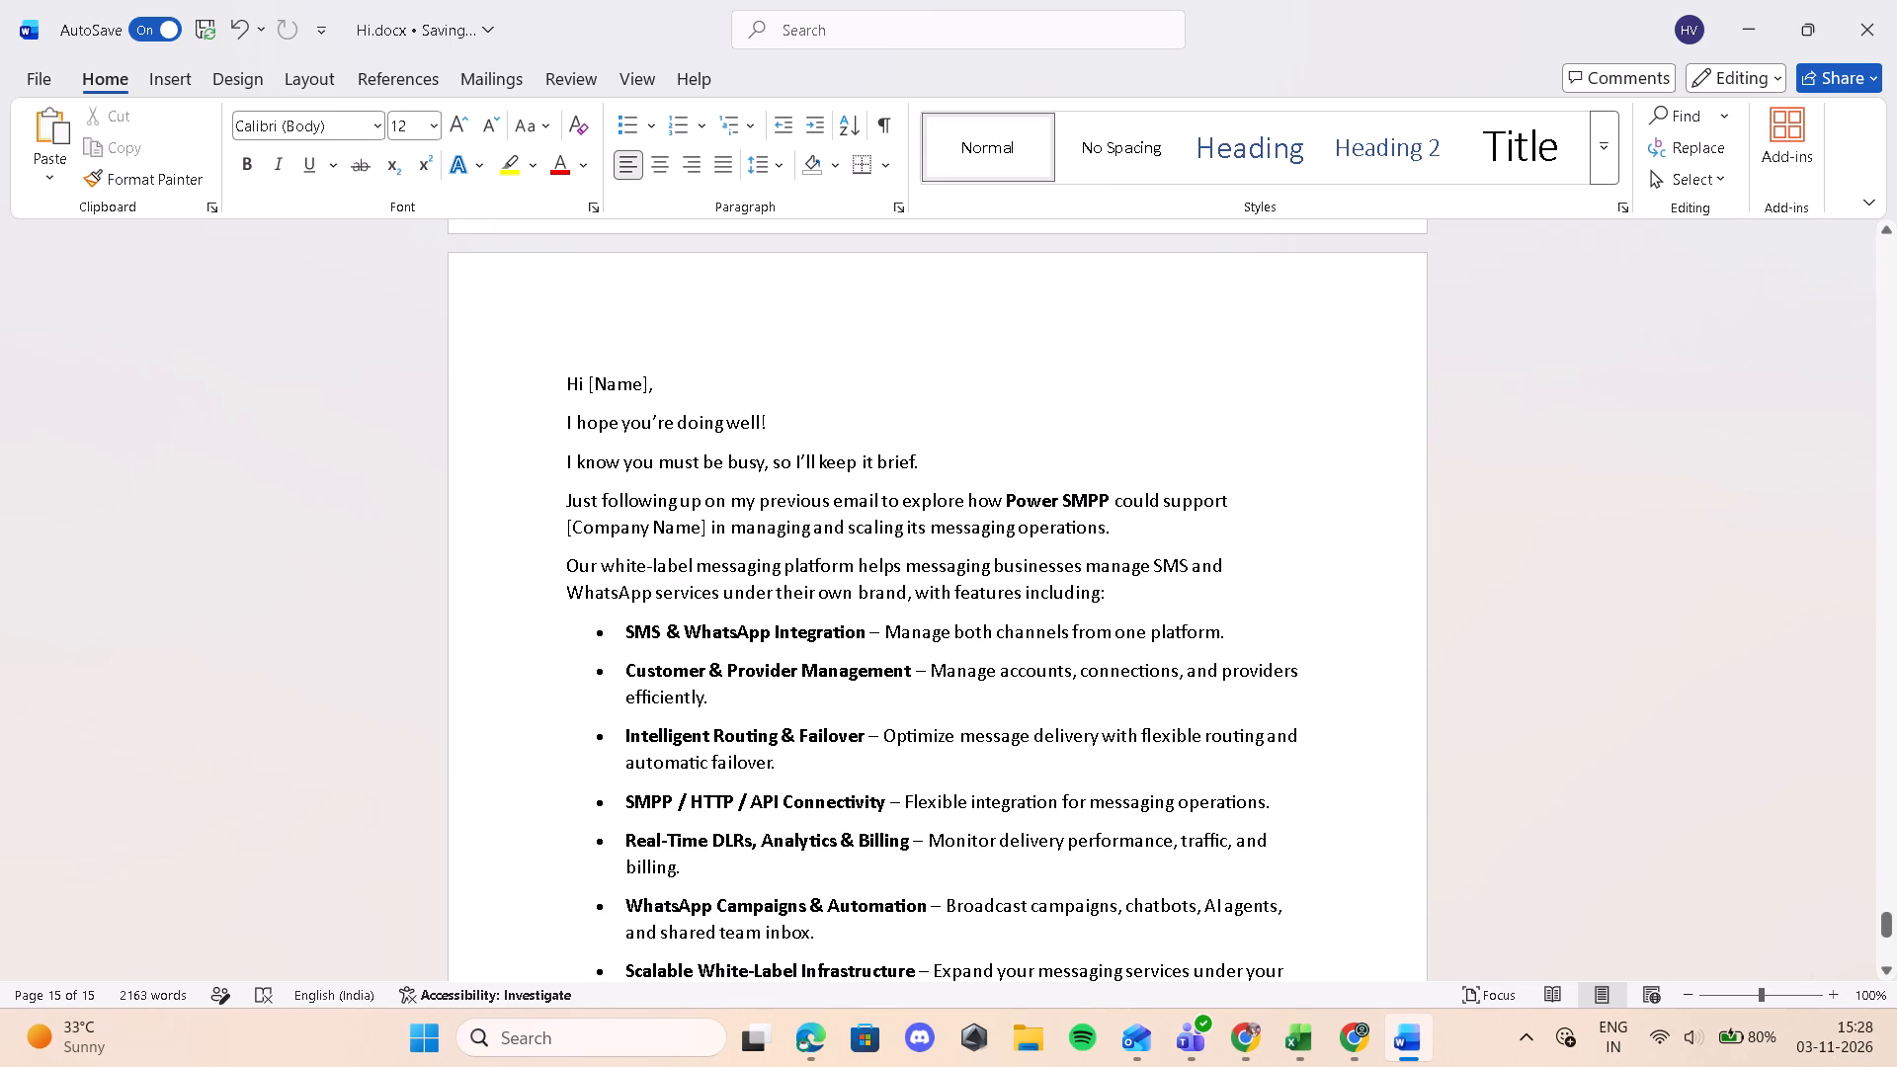
drag(704, 529, 556, 530)
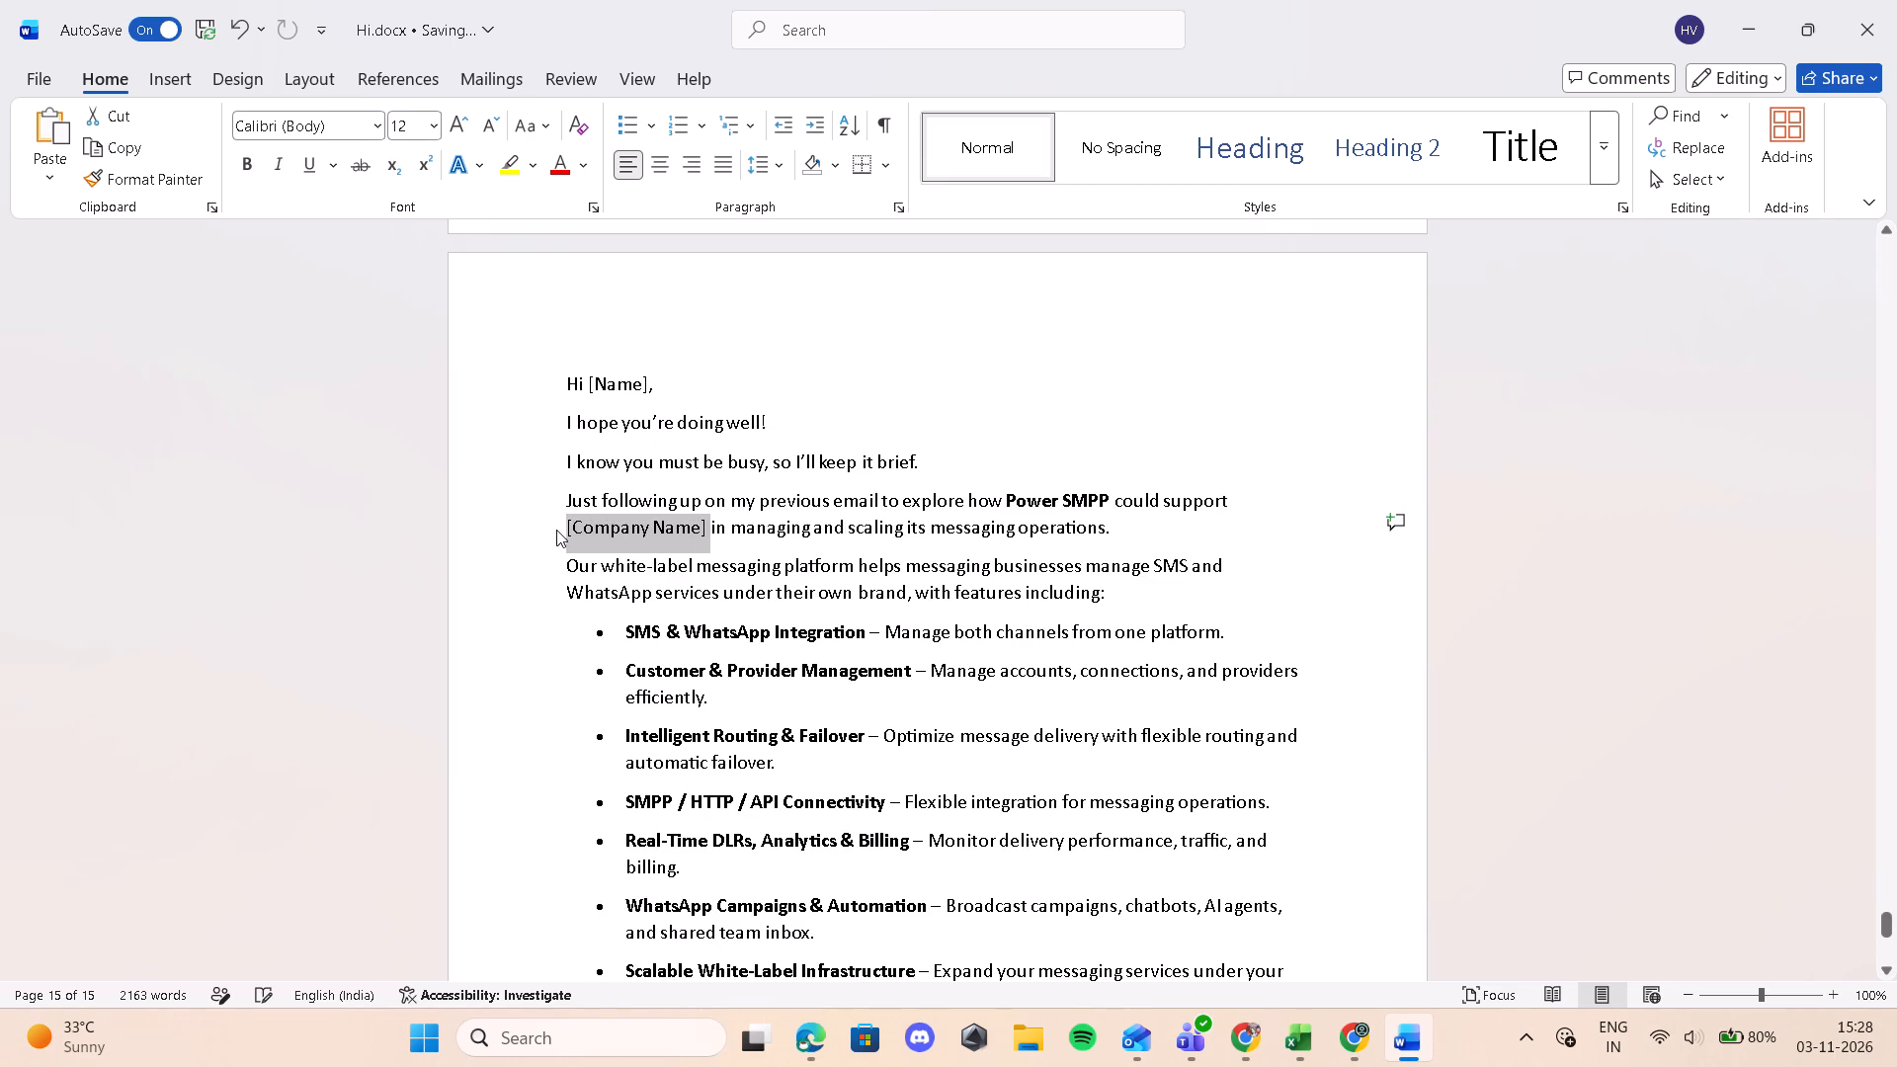
key(ctrl+b)
click(784, 666)
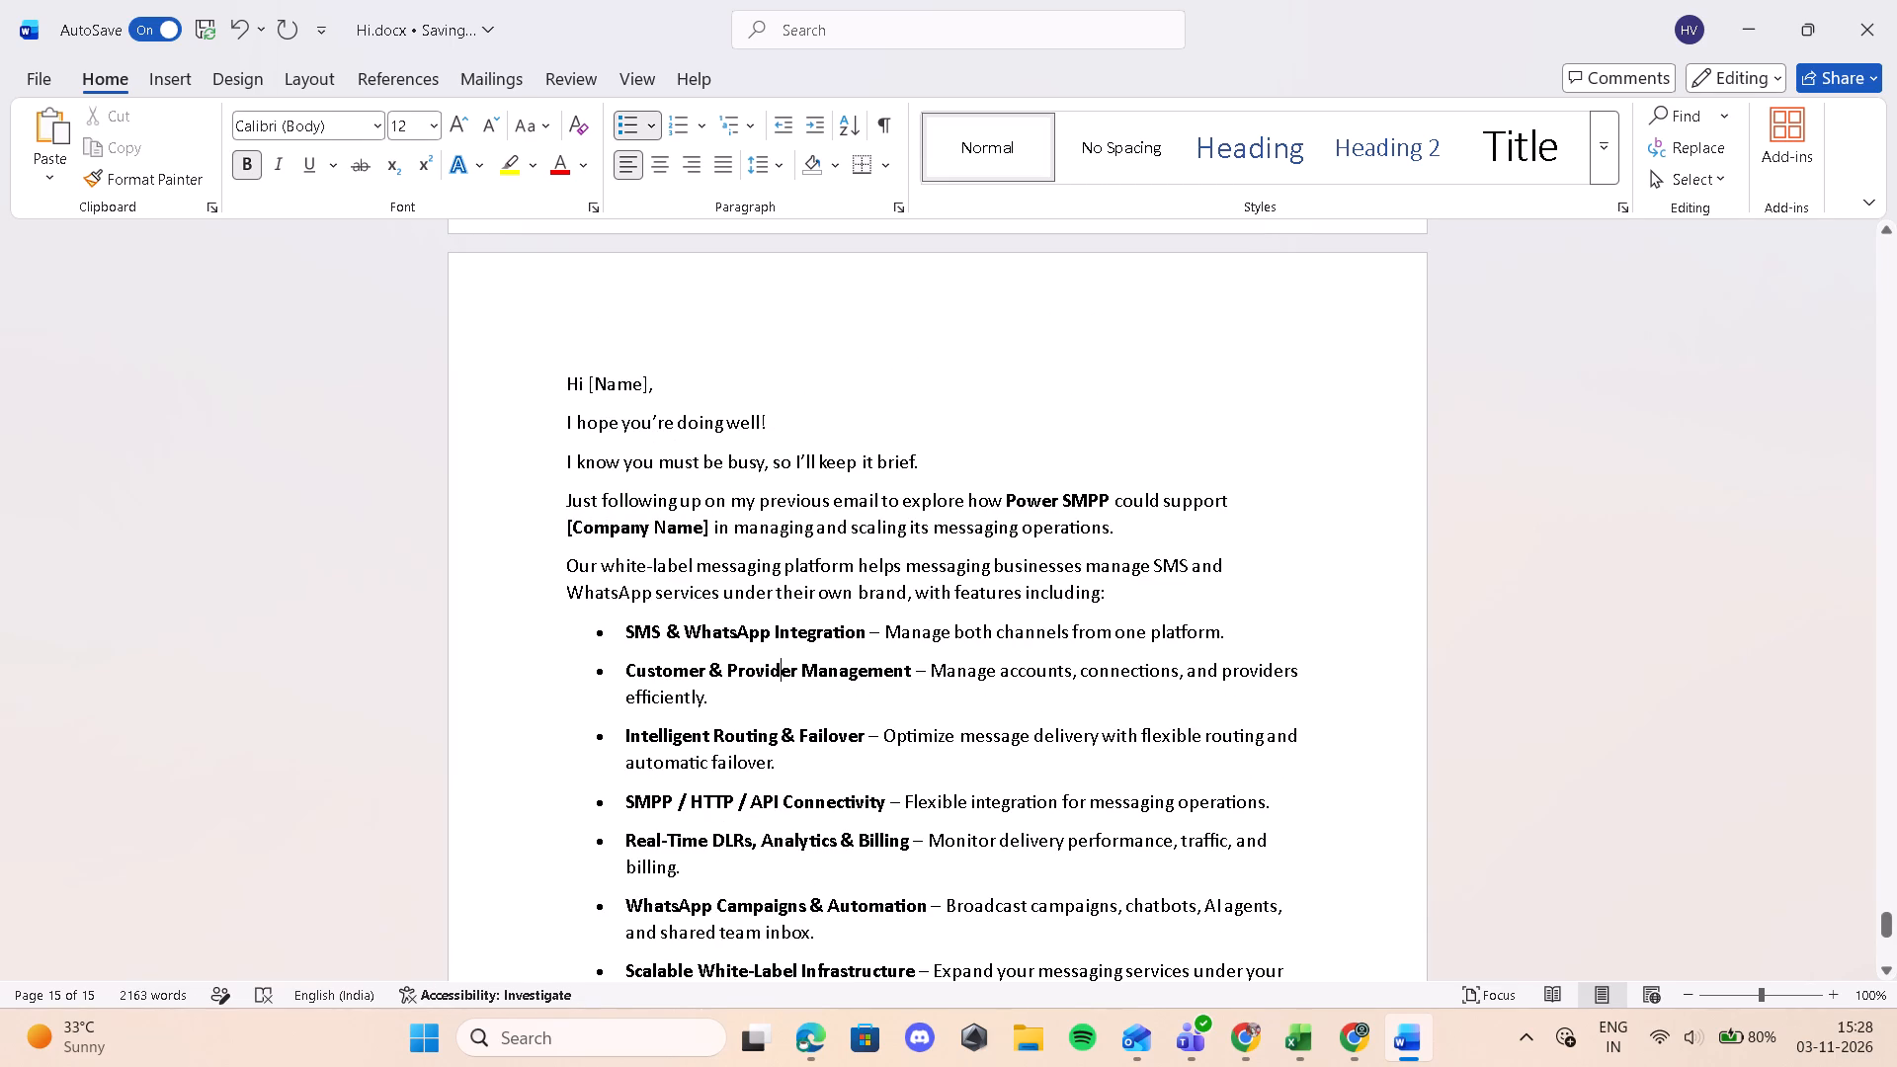
Read the pasted follow-up email through to its closing line.
scroll(843, 641, down, 1)
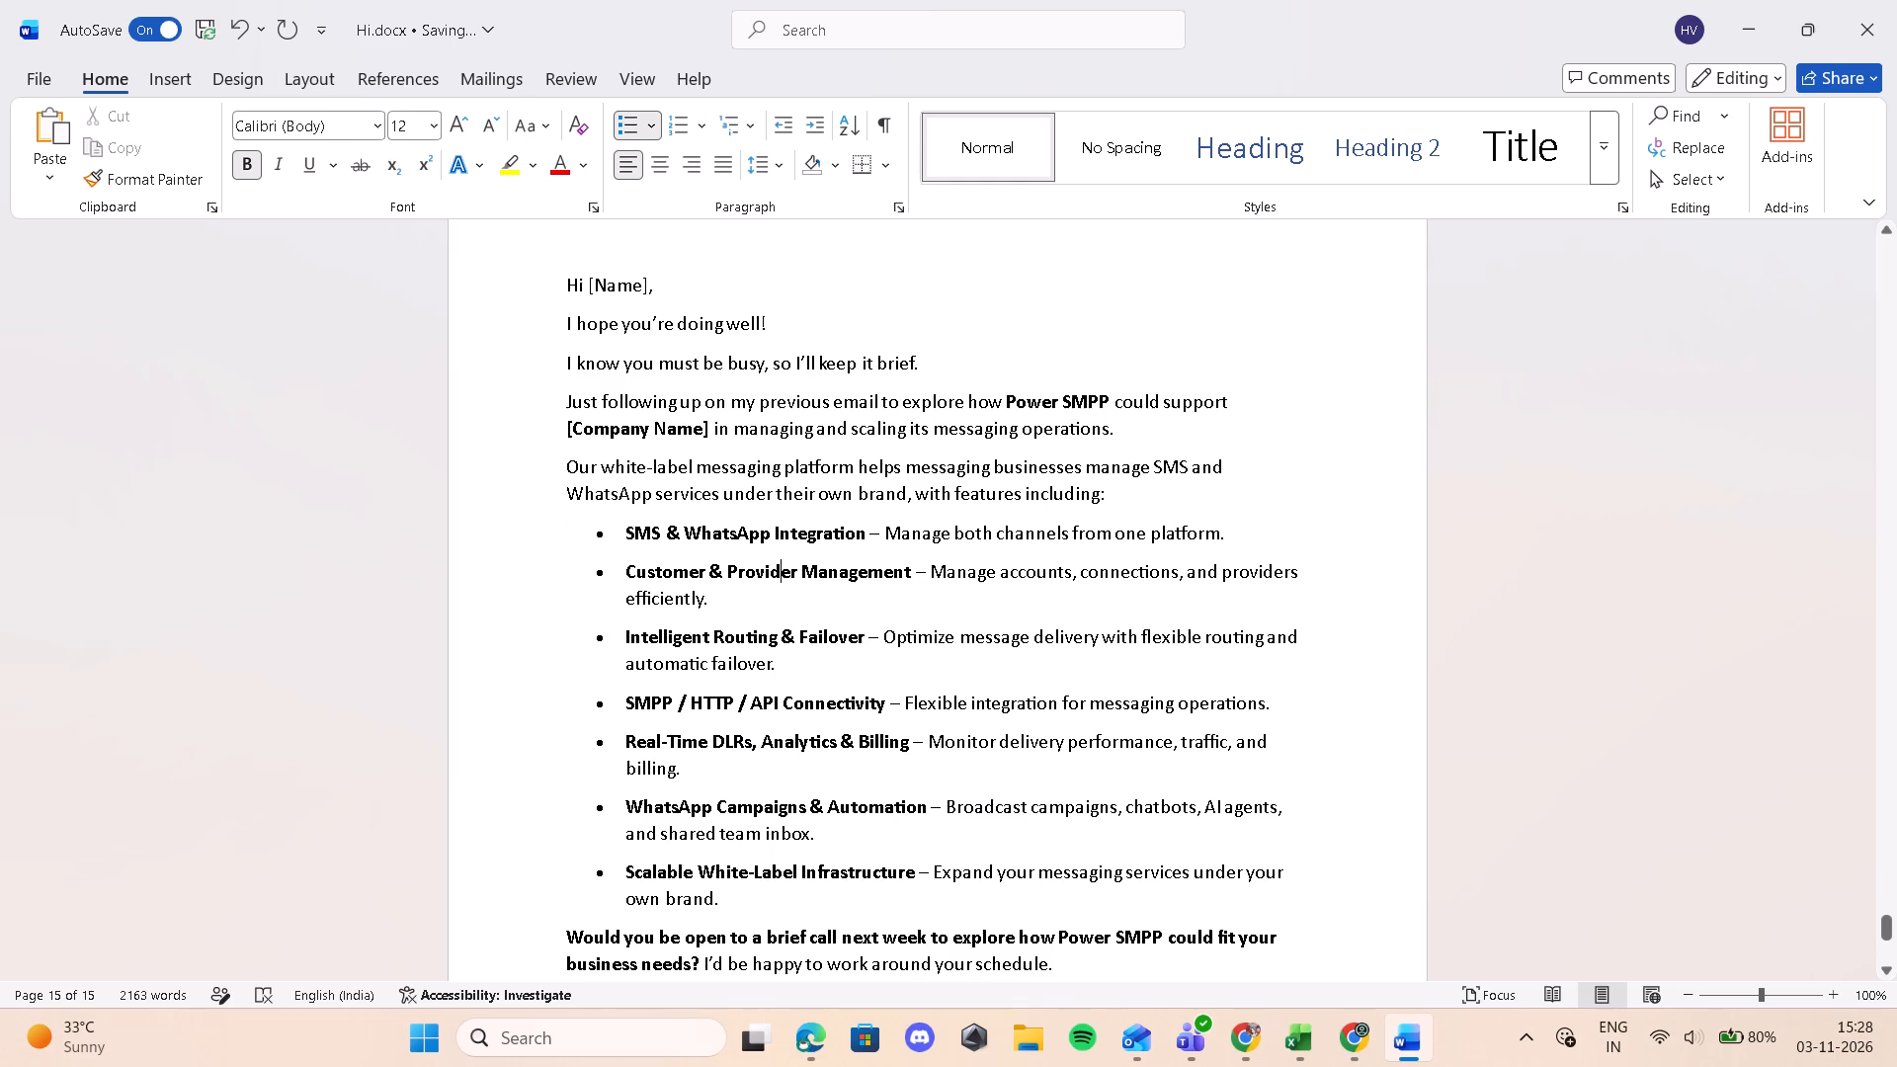
scroll(887, 644, down, 1)
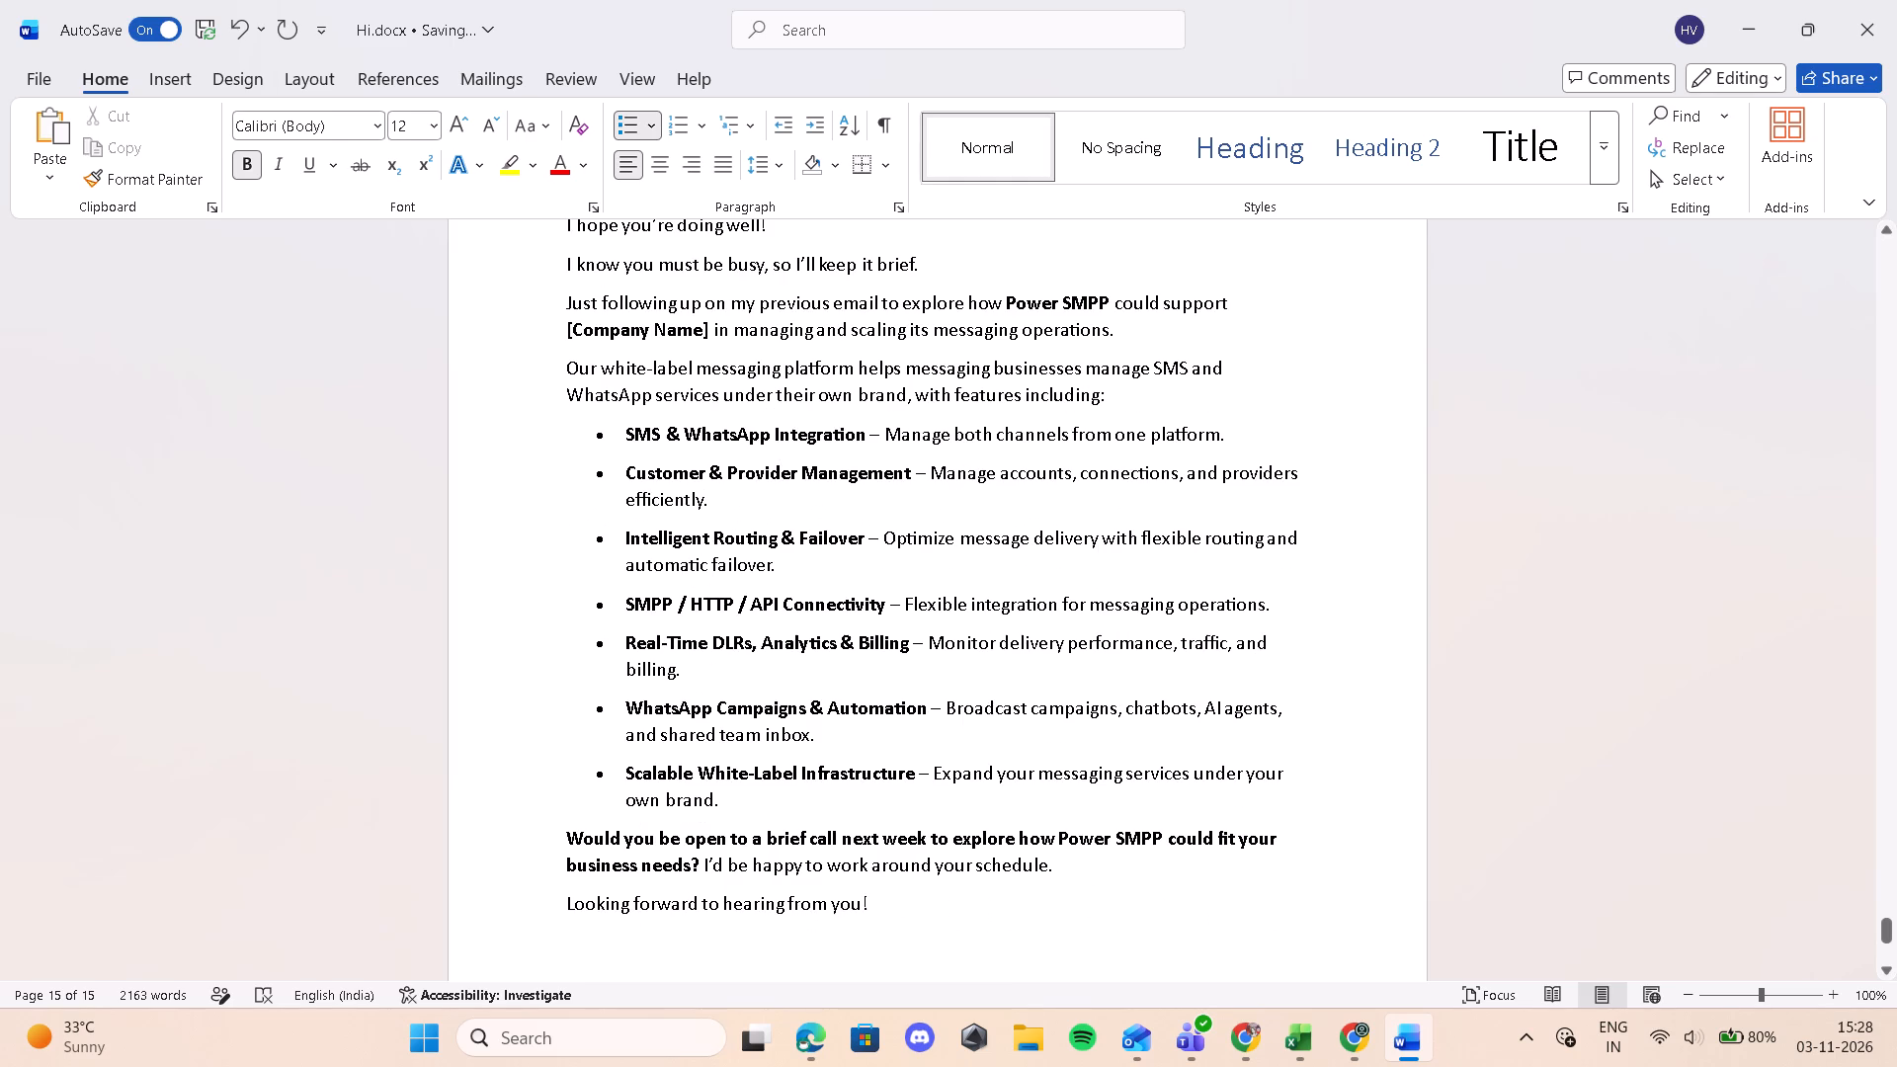
scroll(929, 645, down, 1)
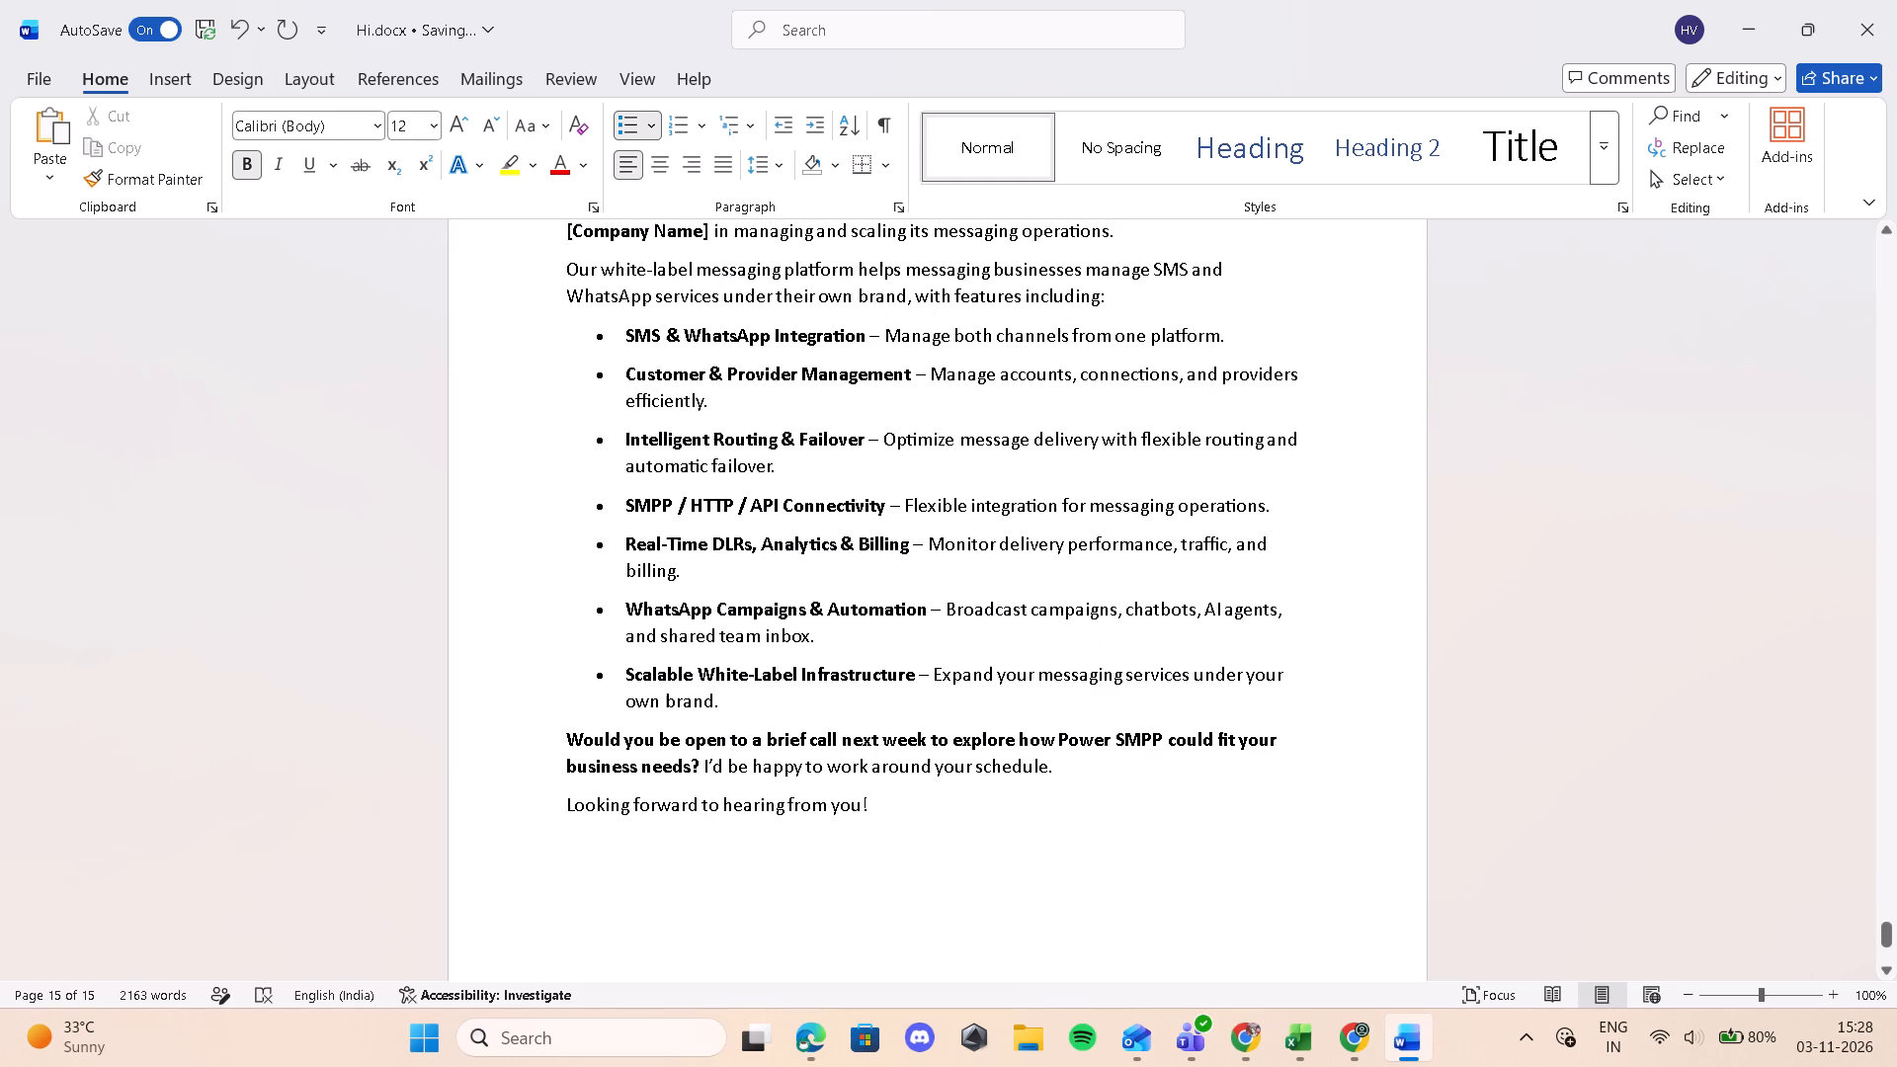
scroll(930, 710, up, 2)
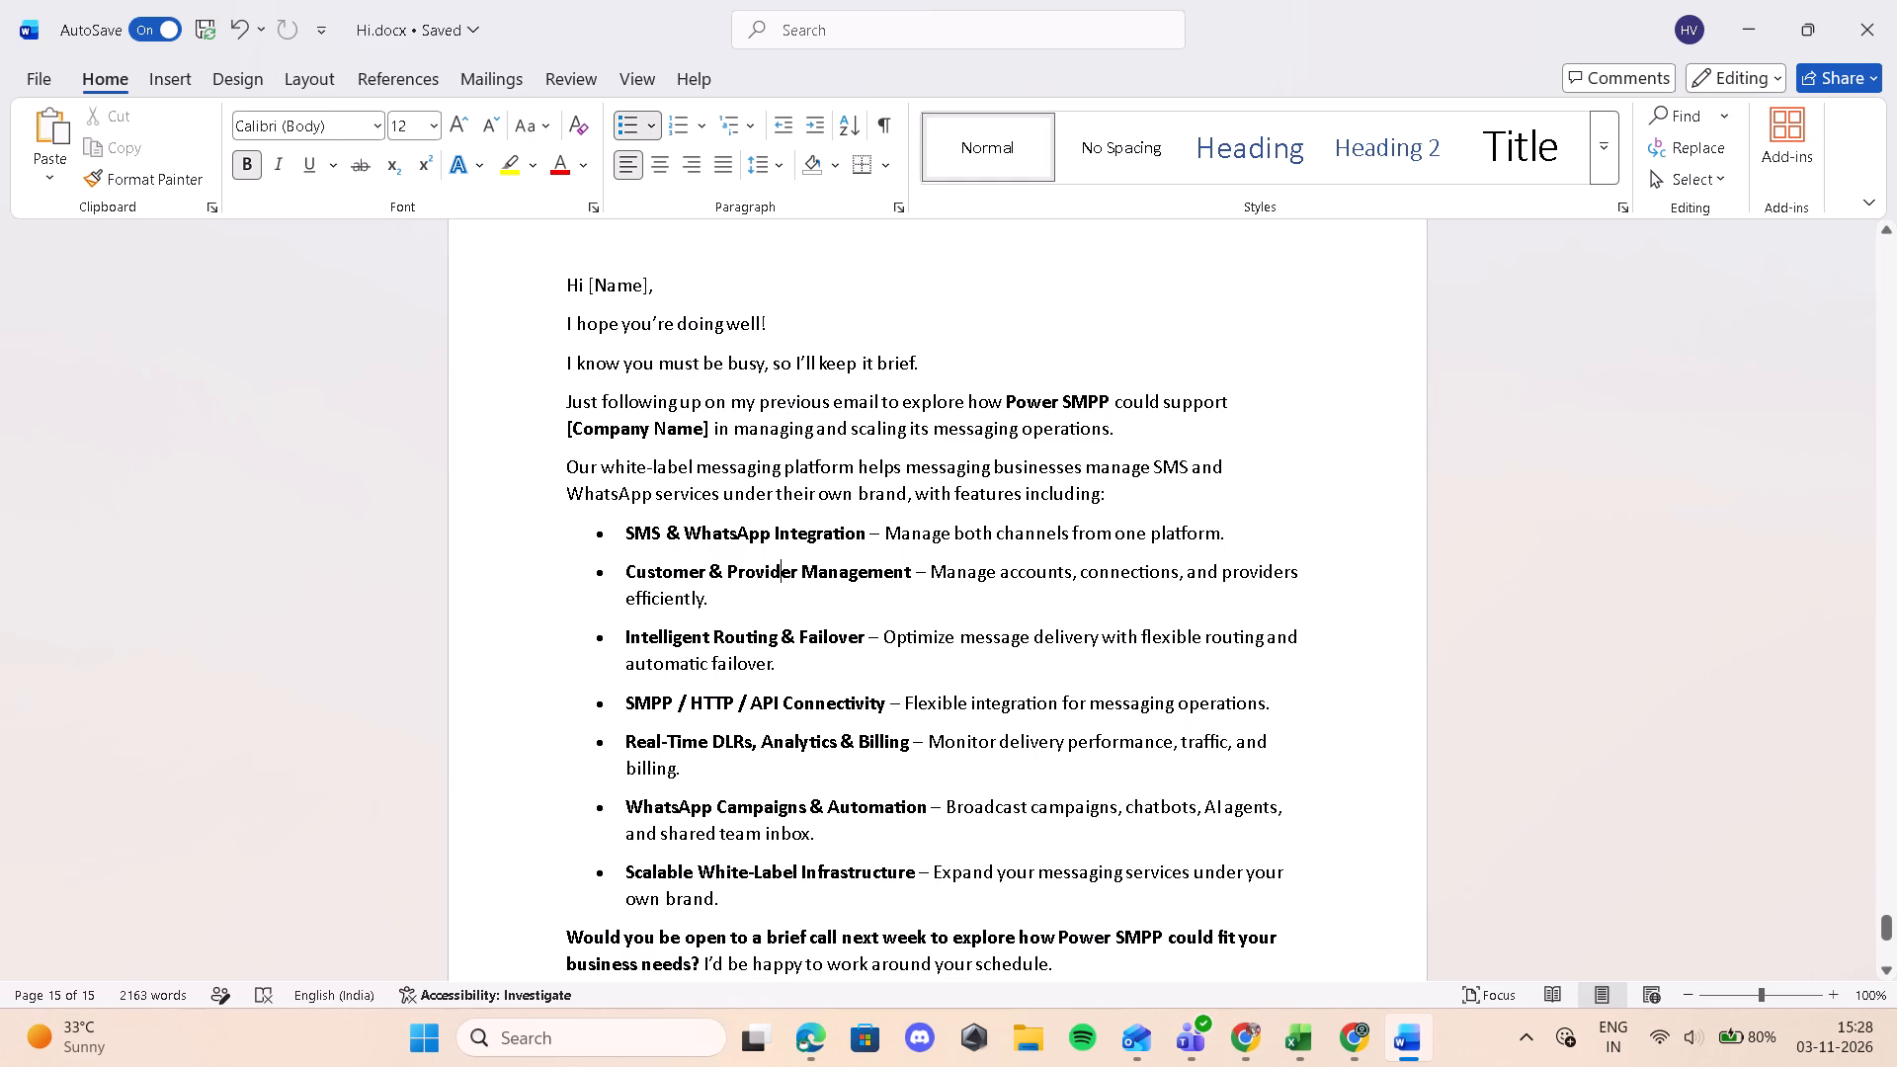
scroll(1136, 718, down, 2)
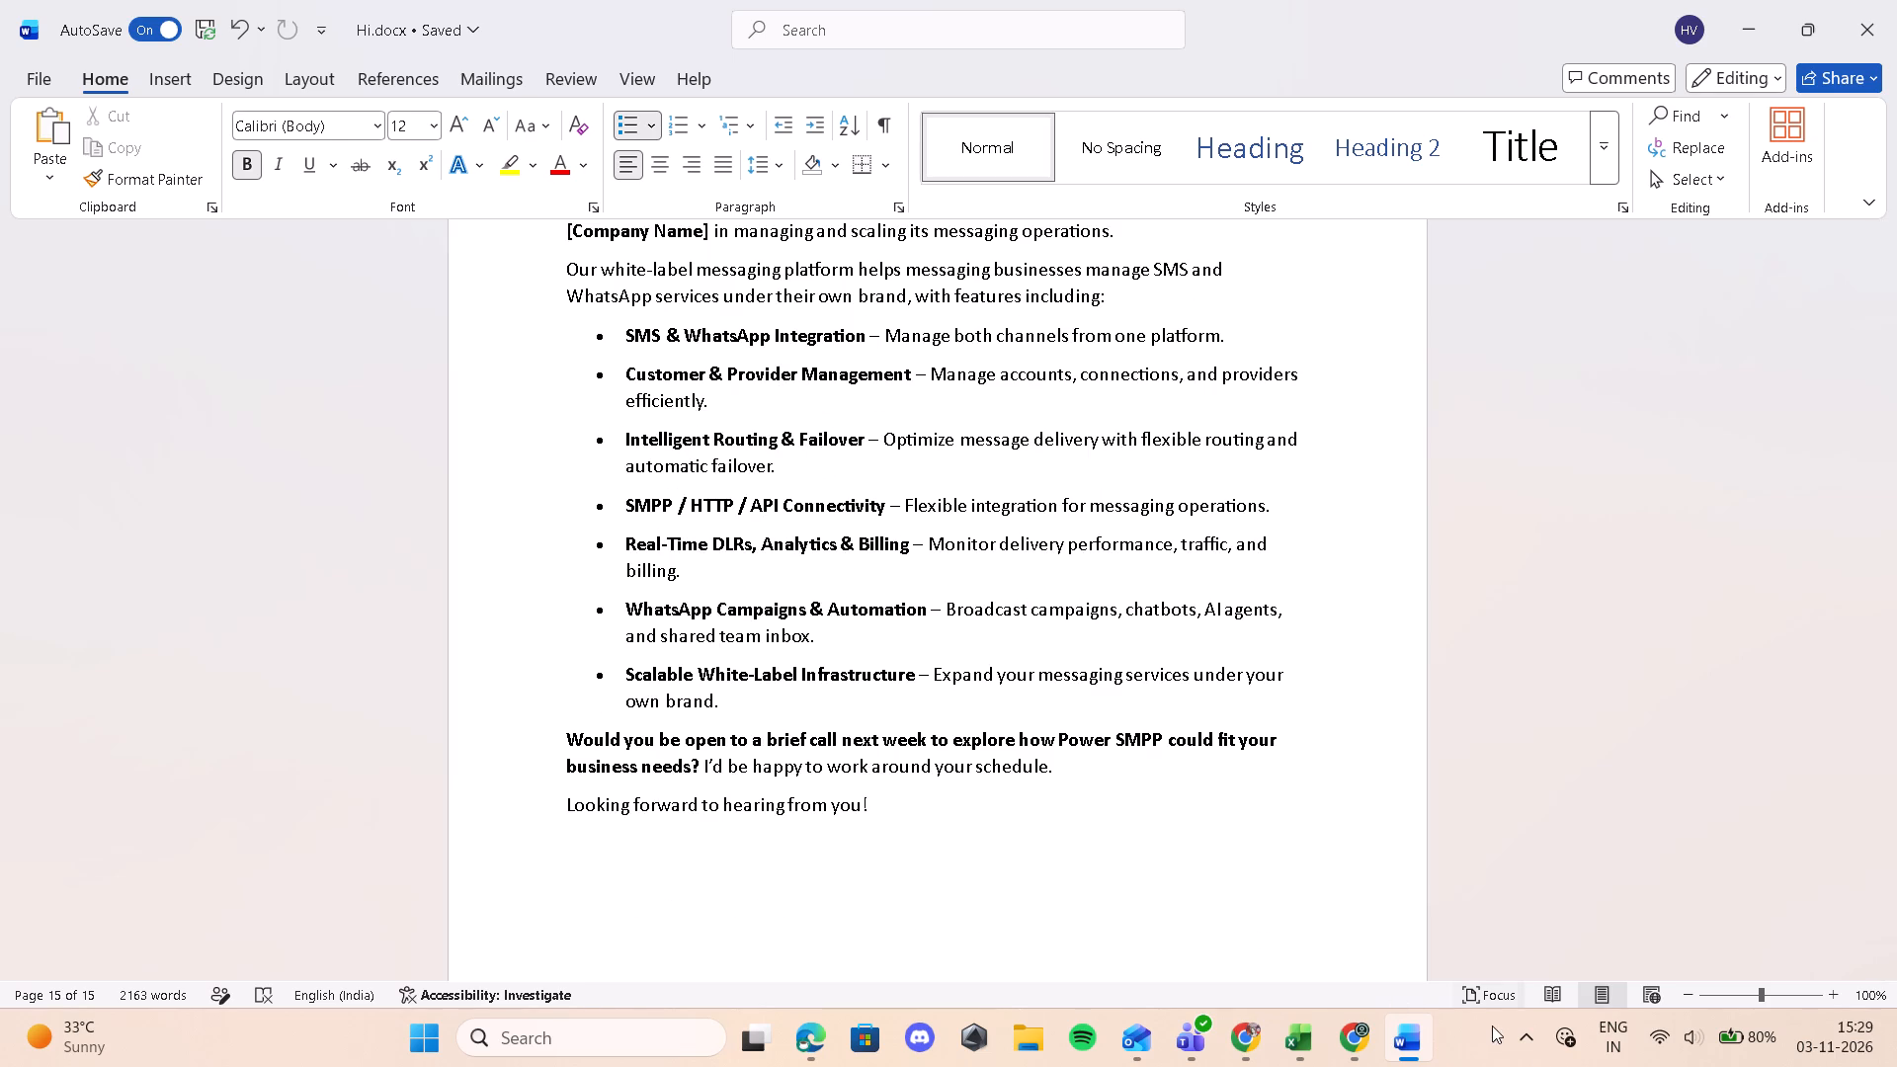
Turn the system volume down to its minimum in Windows quick settings and return to the Word document.
click(1540, 1048)
click(1540, 1048)
click(1760, 1058)
drag(1521, 899, 1494, 911)
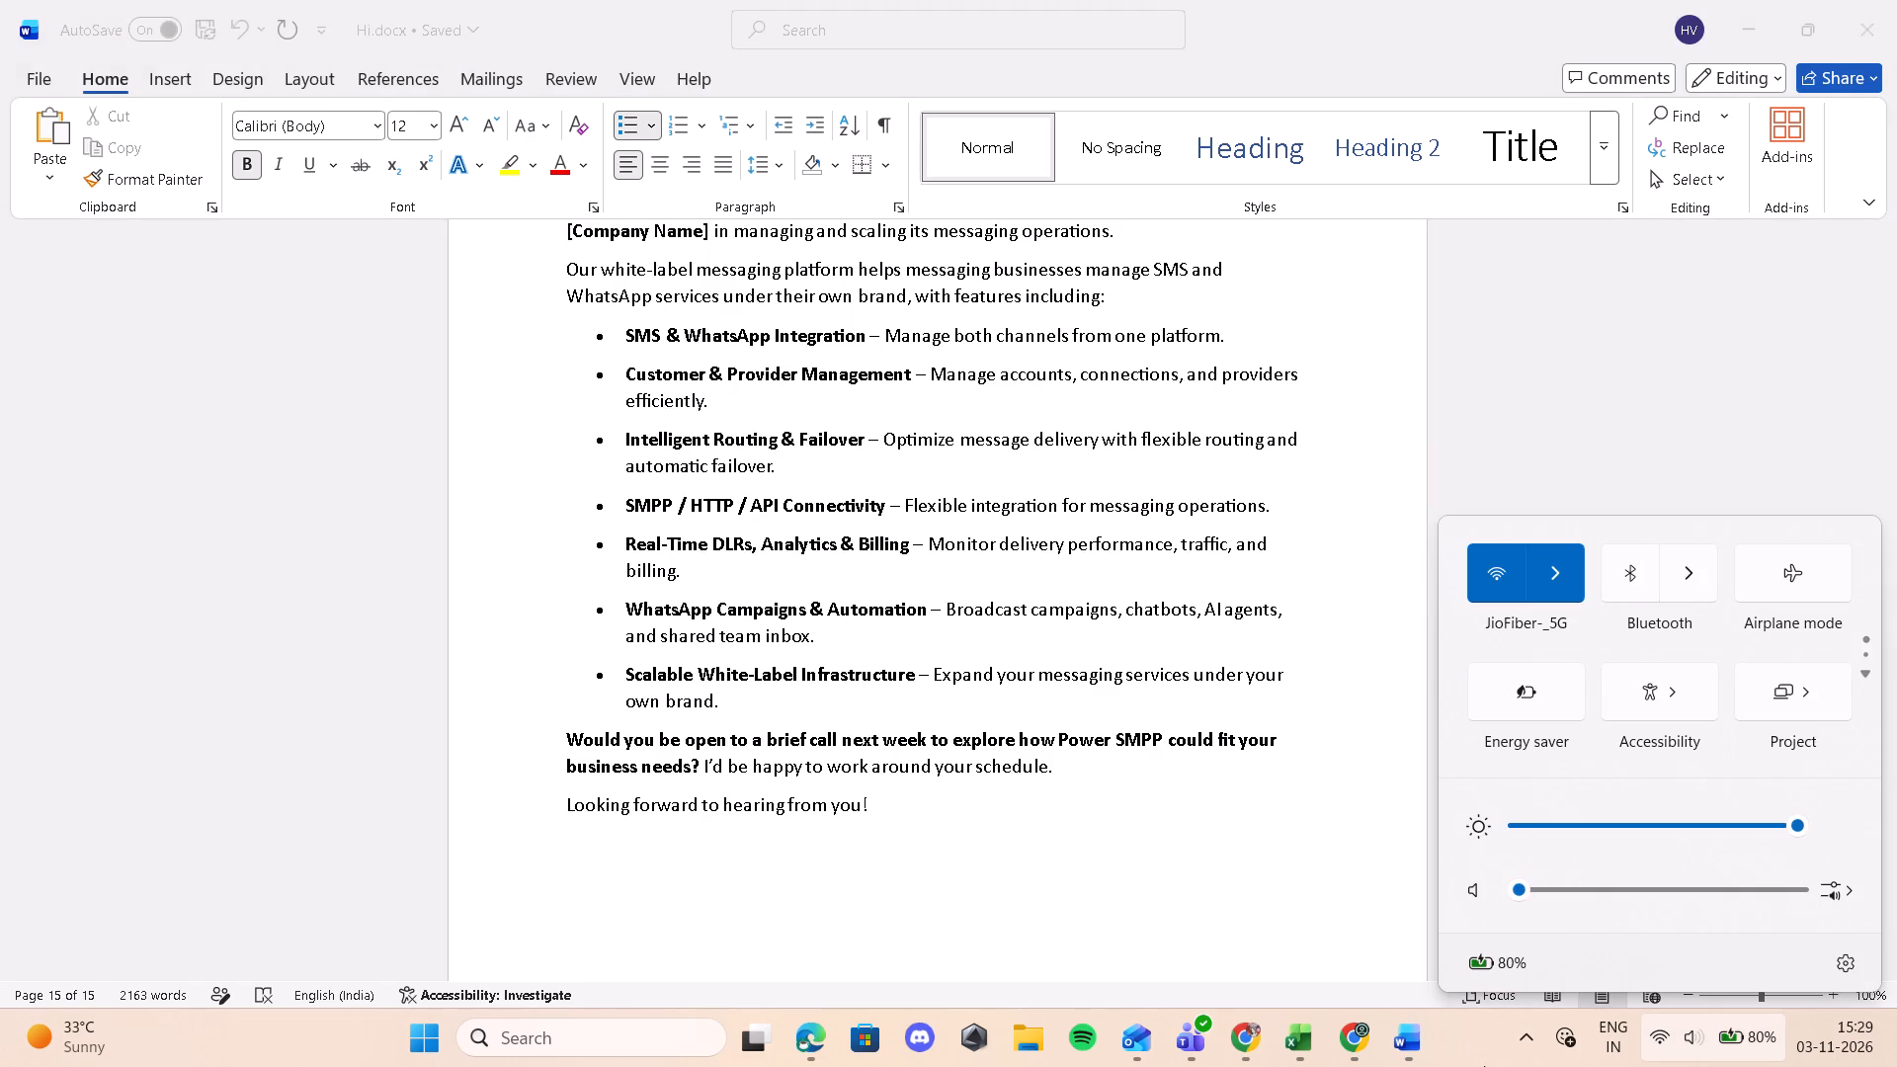
click(1484, 1066)
click(1026, 837)
Check the pasted email line by line, from the closing sentence up to the SMS & WhatsApp Integration bullet.
click(1035, 813)
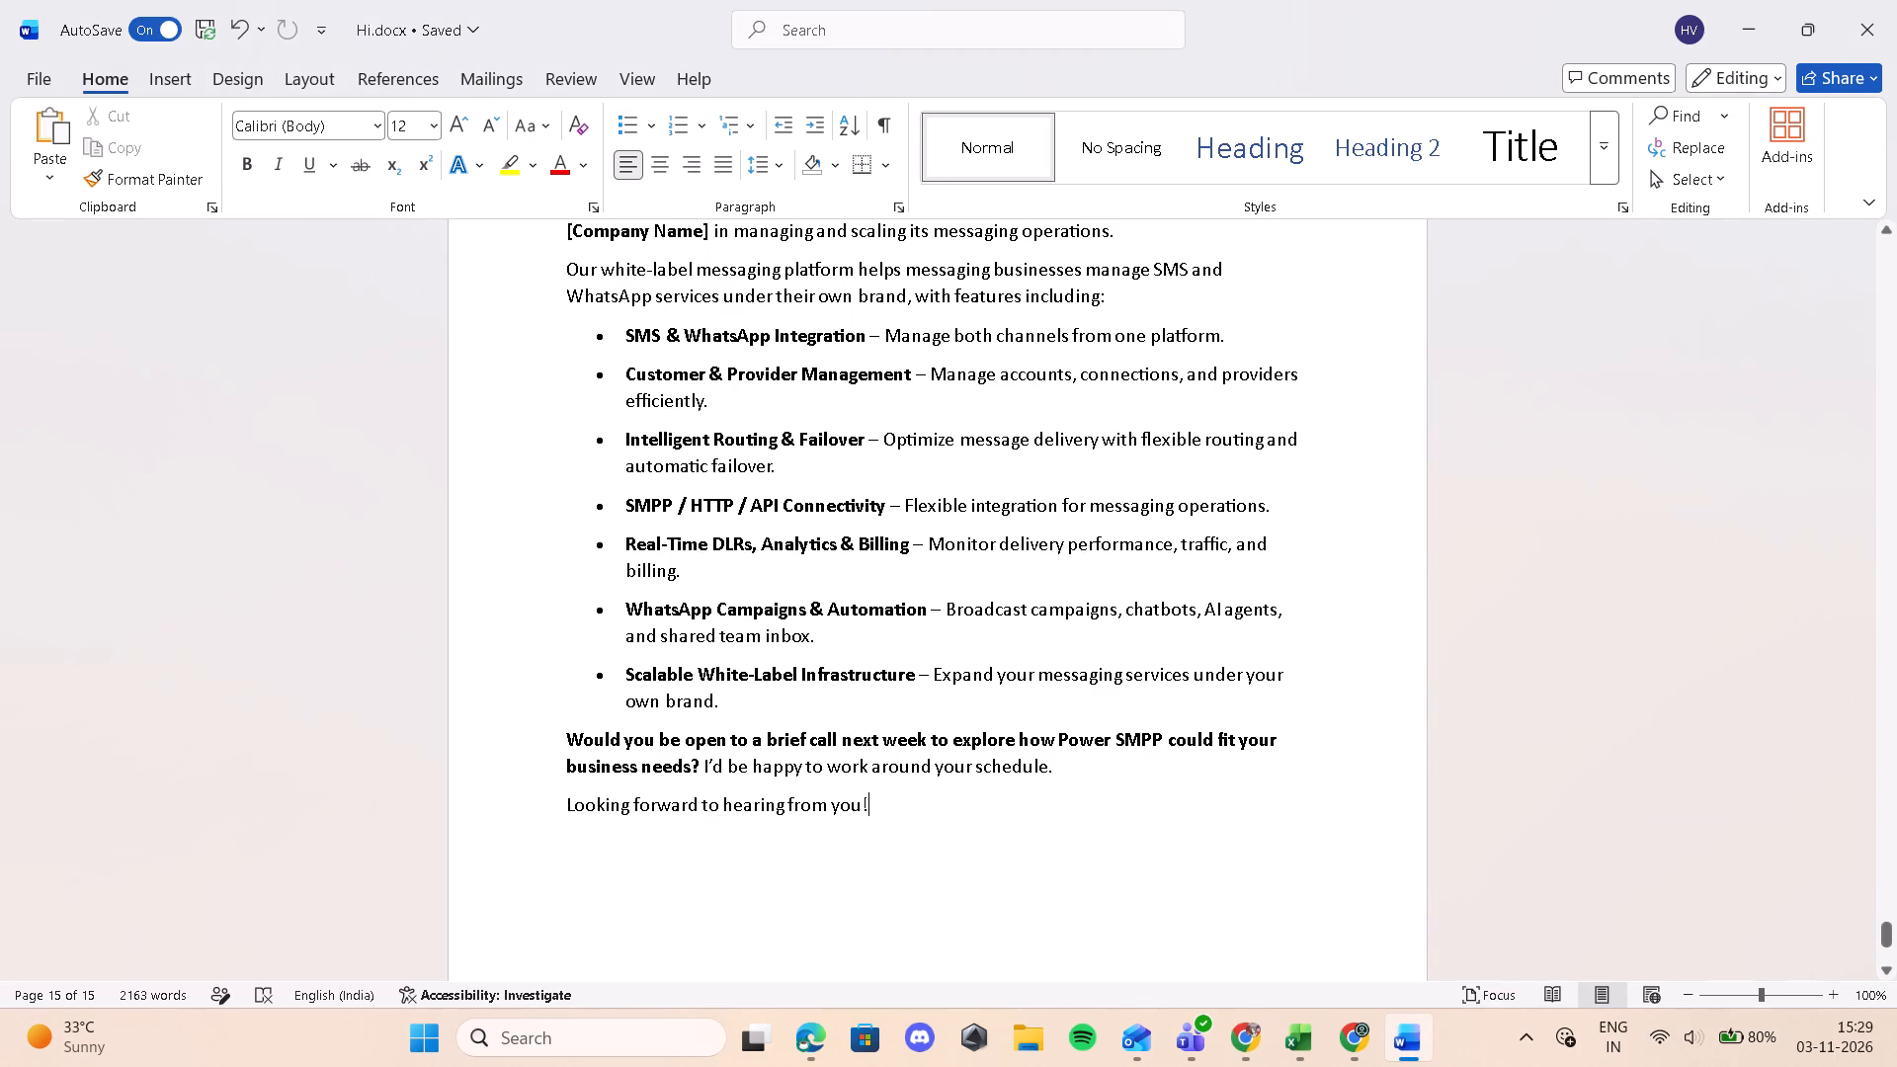
click(1113, 779)
click(884, 706)
click(960, 640)
click(882, 583)
click(881, 467)
click(855, 419)
click(1229, 338)
scroll(963, 910, up, 1)
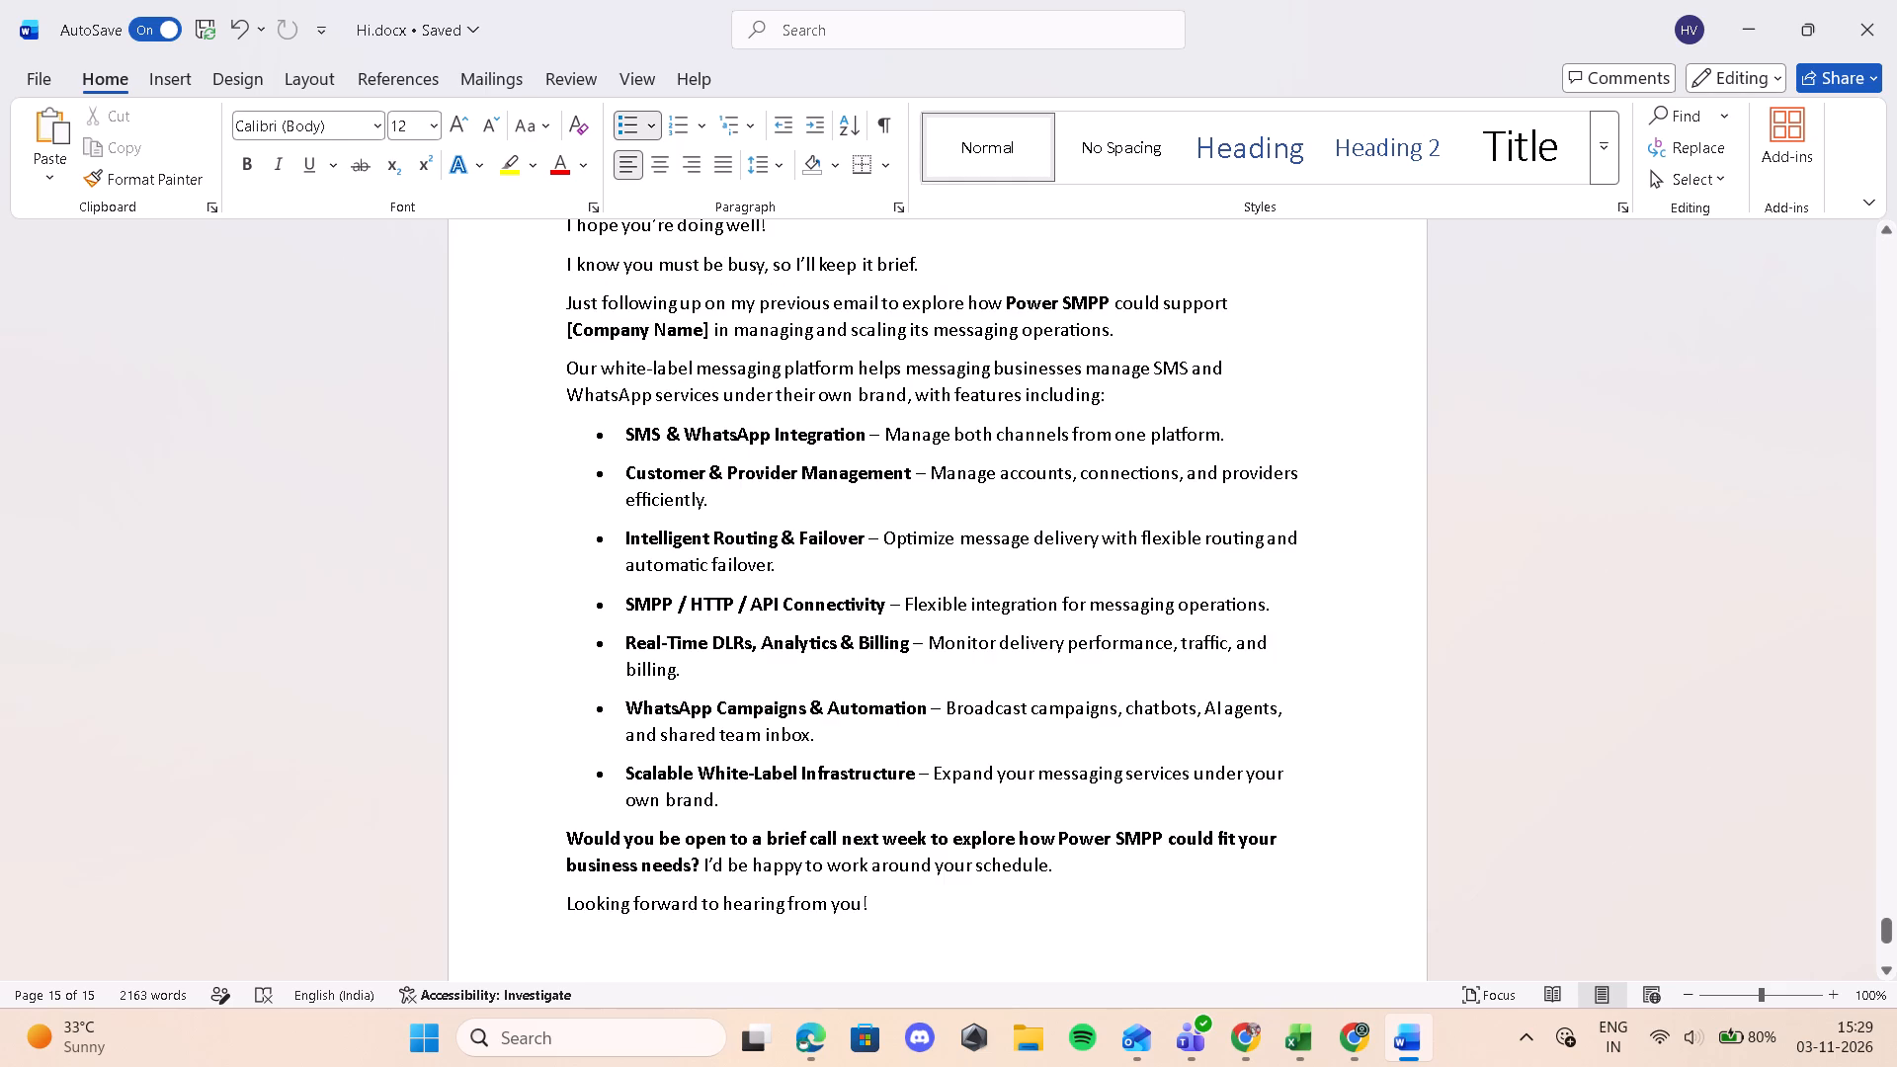
click(975, 902)
click(1070, 866)
click(1063, 809)
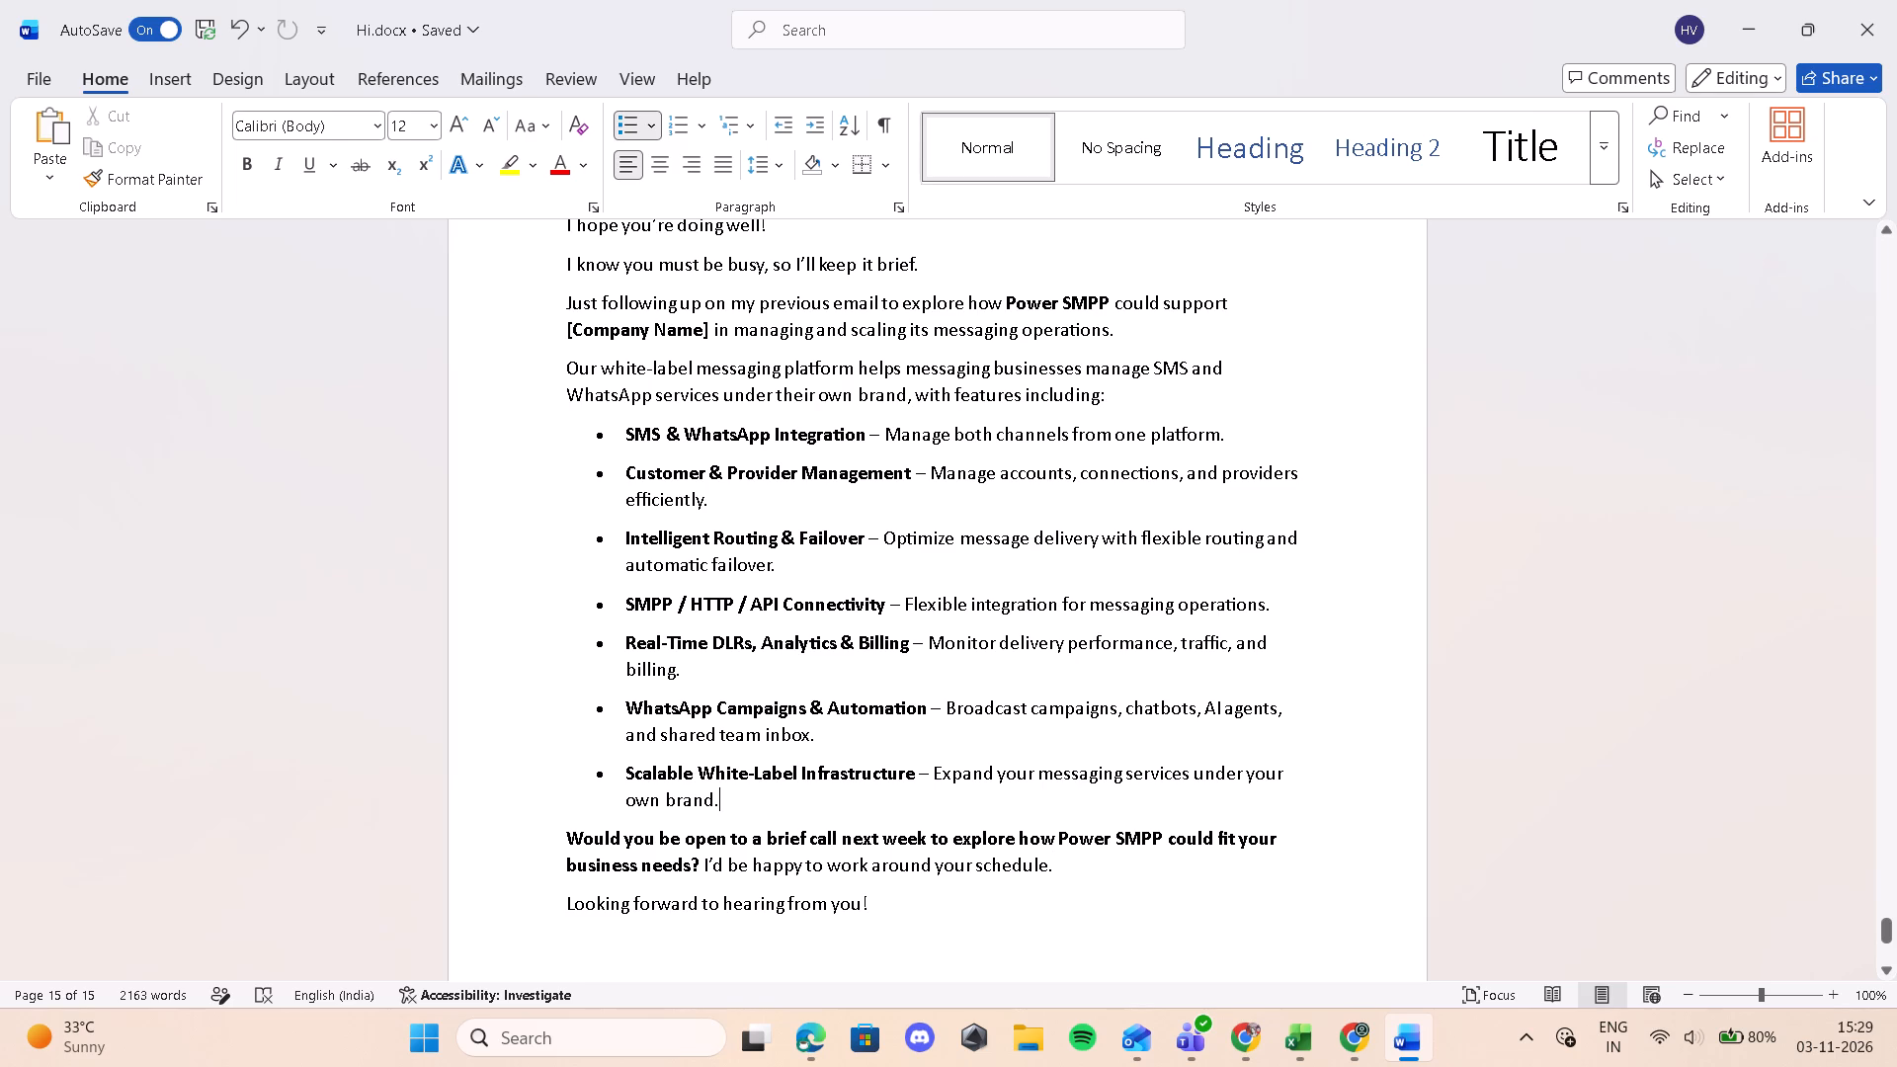
click(991, 746)
click(891, 667)
click(956, 557)
click(866, 509)
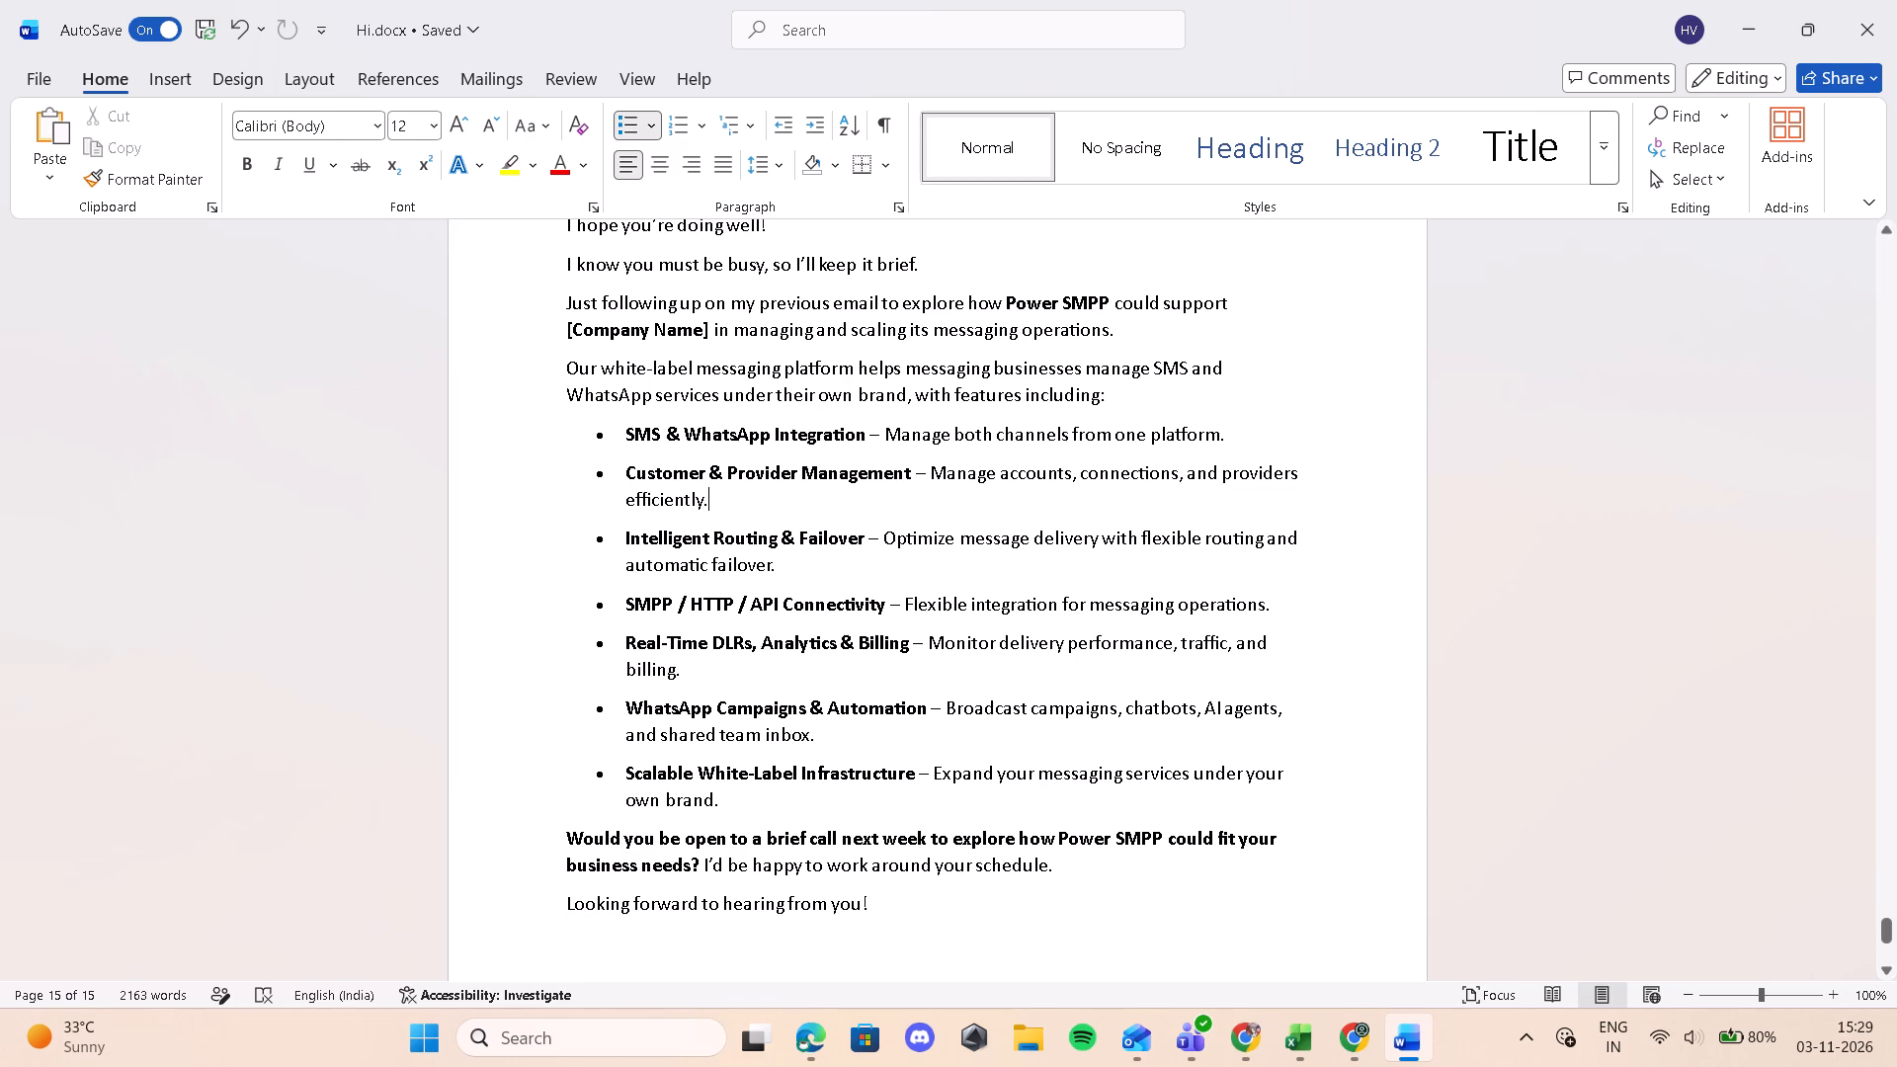
click(1194, 412)
click(1244, 431)
Switch to the outbound efforts workbook in Excel to view the Brazil sheet, and go back to Chrome.
click(1314, 1030)
click(1247, 1036)
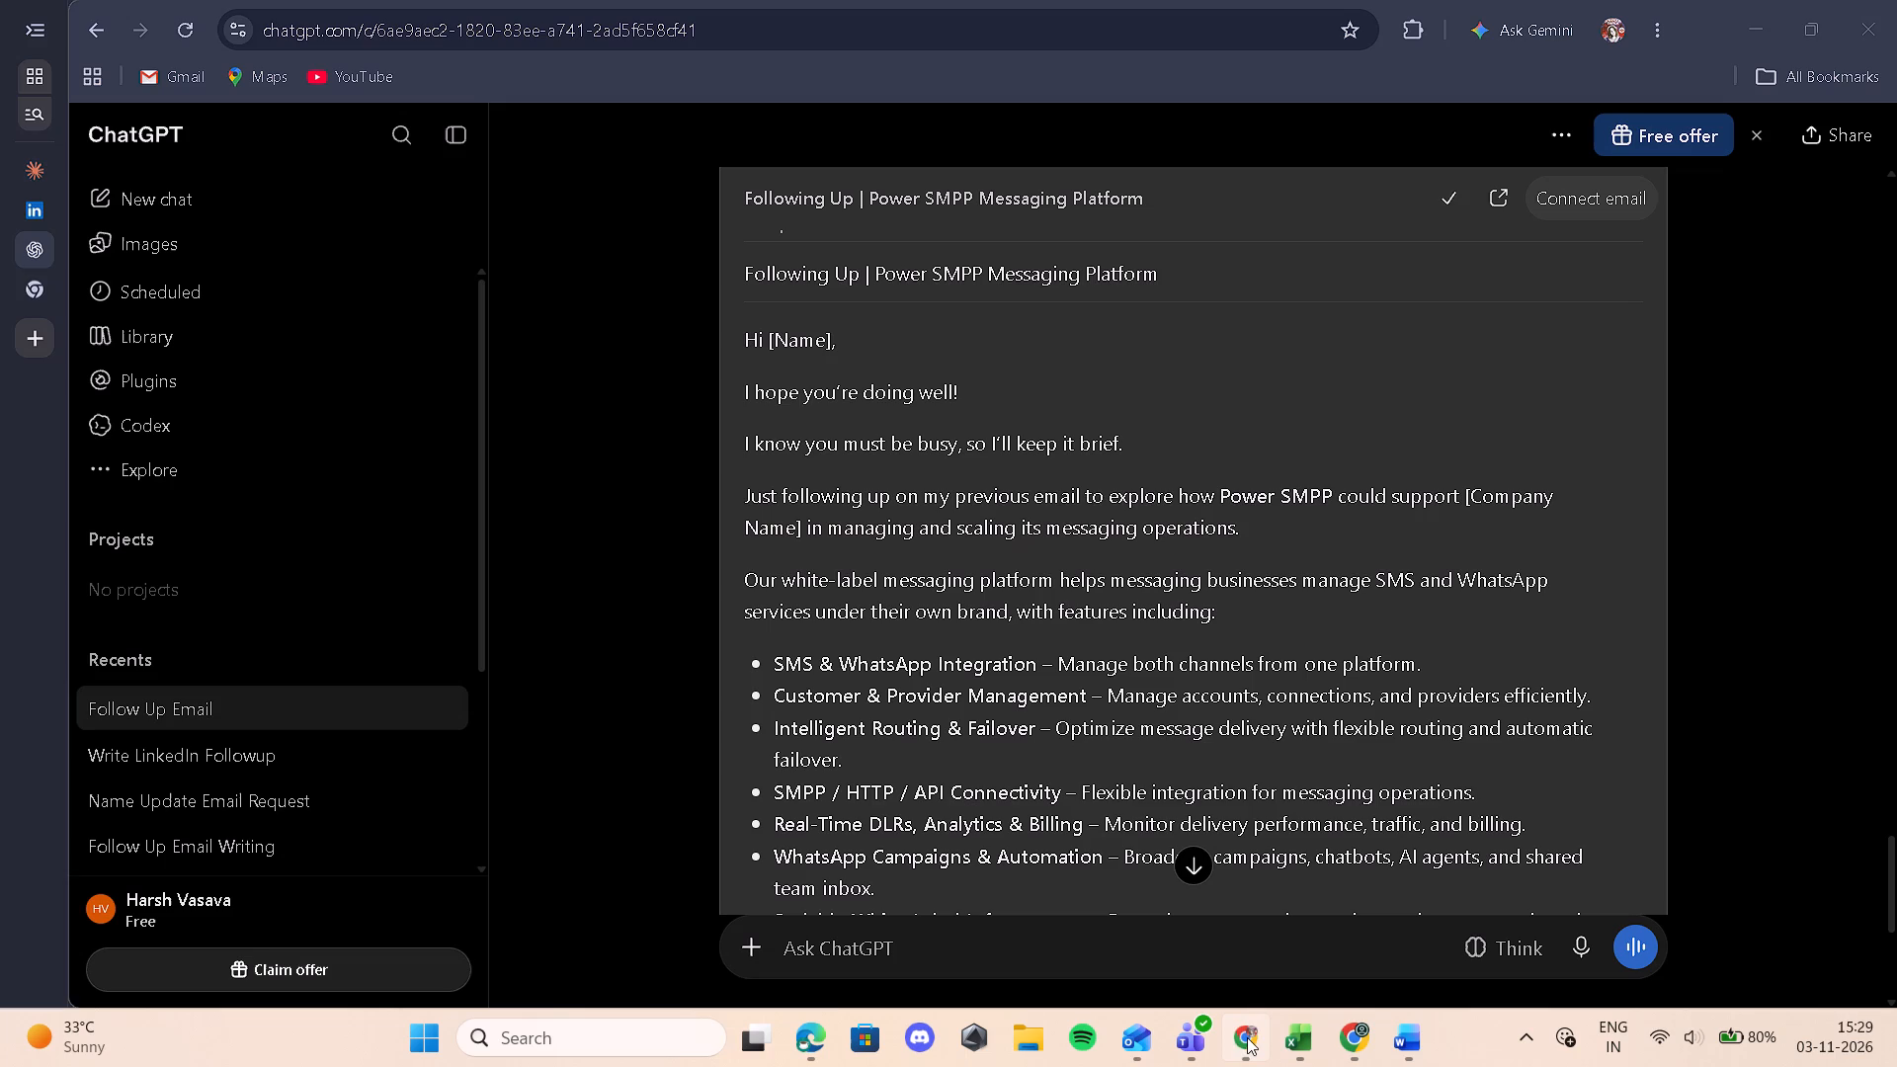
Review the rest of the ChatGPT follow-up email draft in Chrome, down to its sign-off.
click(1244, 1037)
click(1374, 1043)
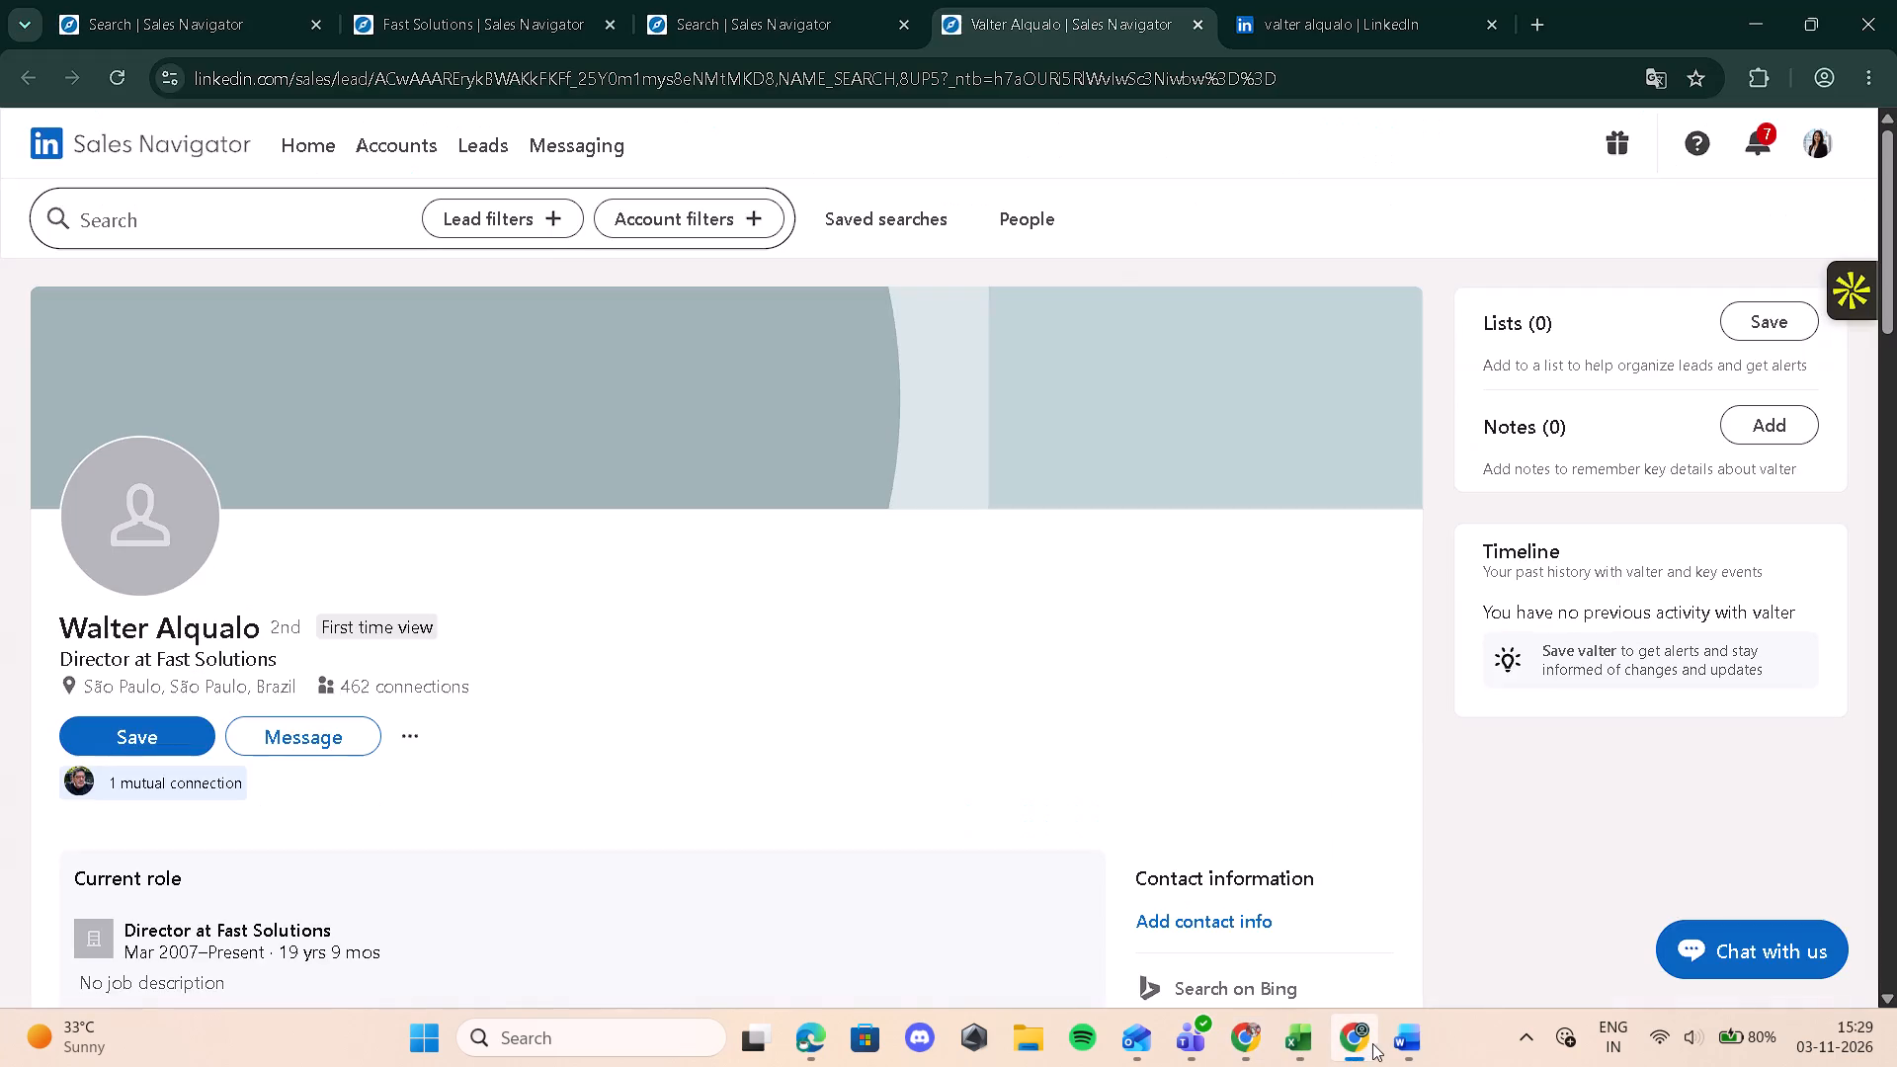
click(1241, 1039)
scroll(909, 667, down, 5)
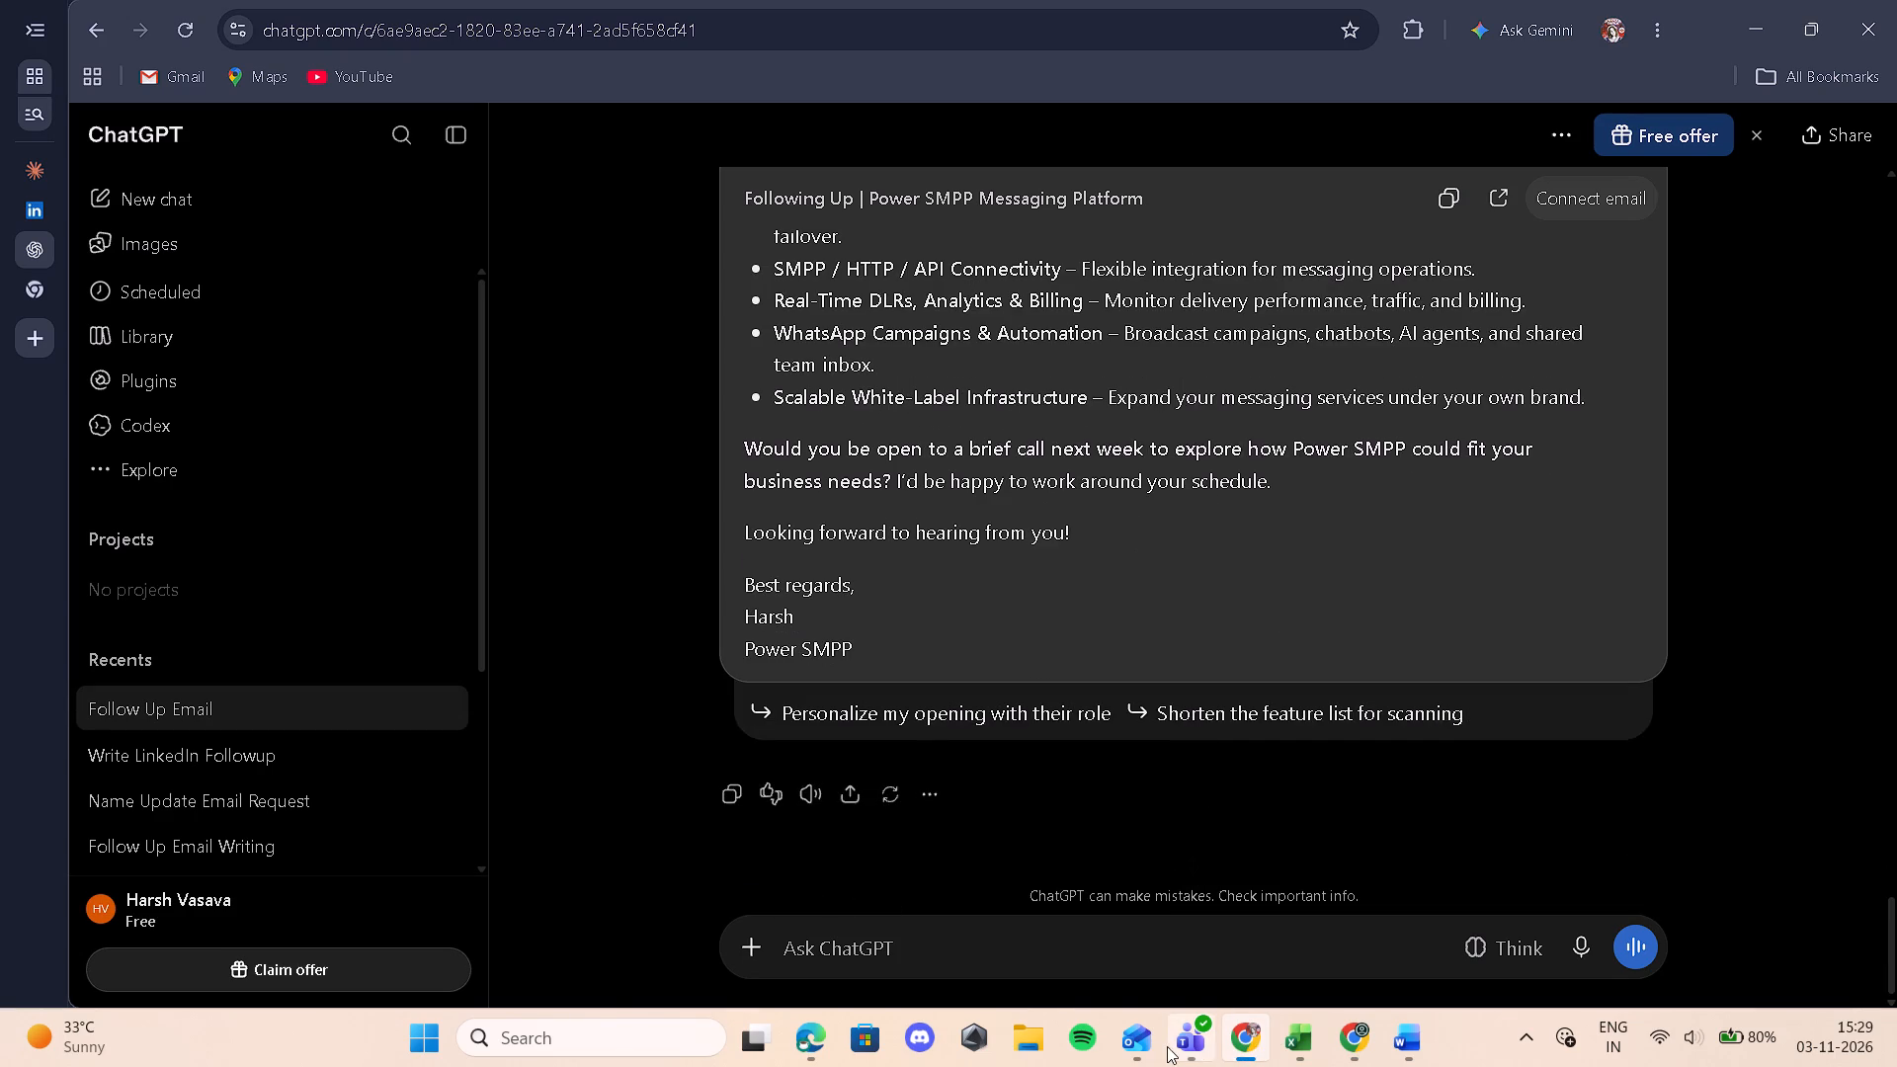
double_click(1156, 1046)
Switch to the Outbound Efforts workbook in Excel and look through the Germany, Spain, Ankit USA and Ghana sheets, including Ghana's follow-up date columns.
click(1293, 1043)
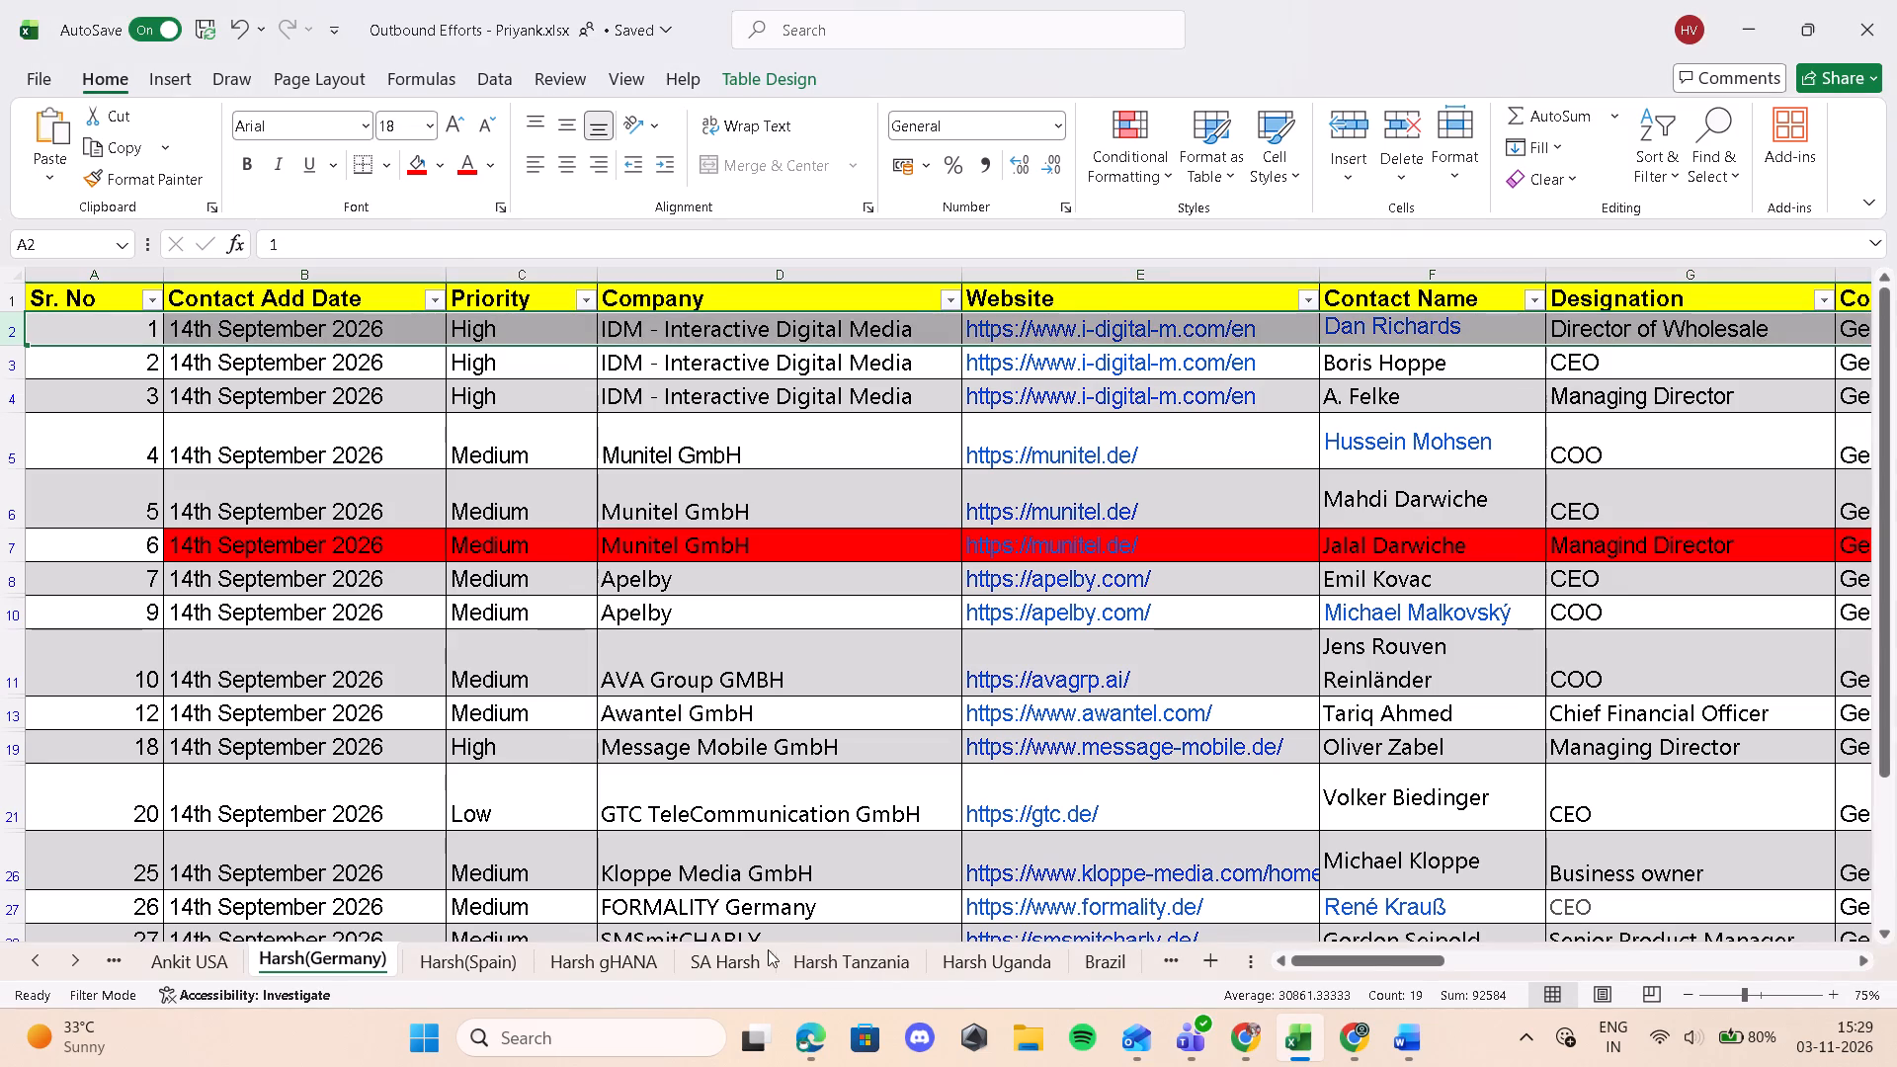
click(505, 954)
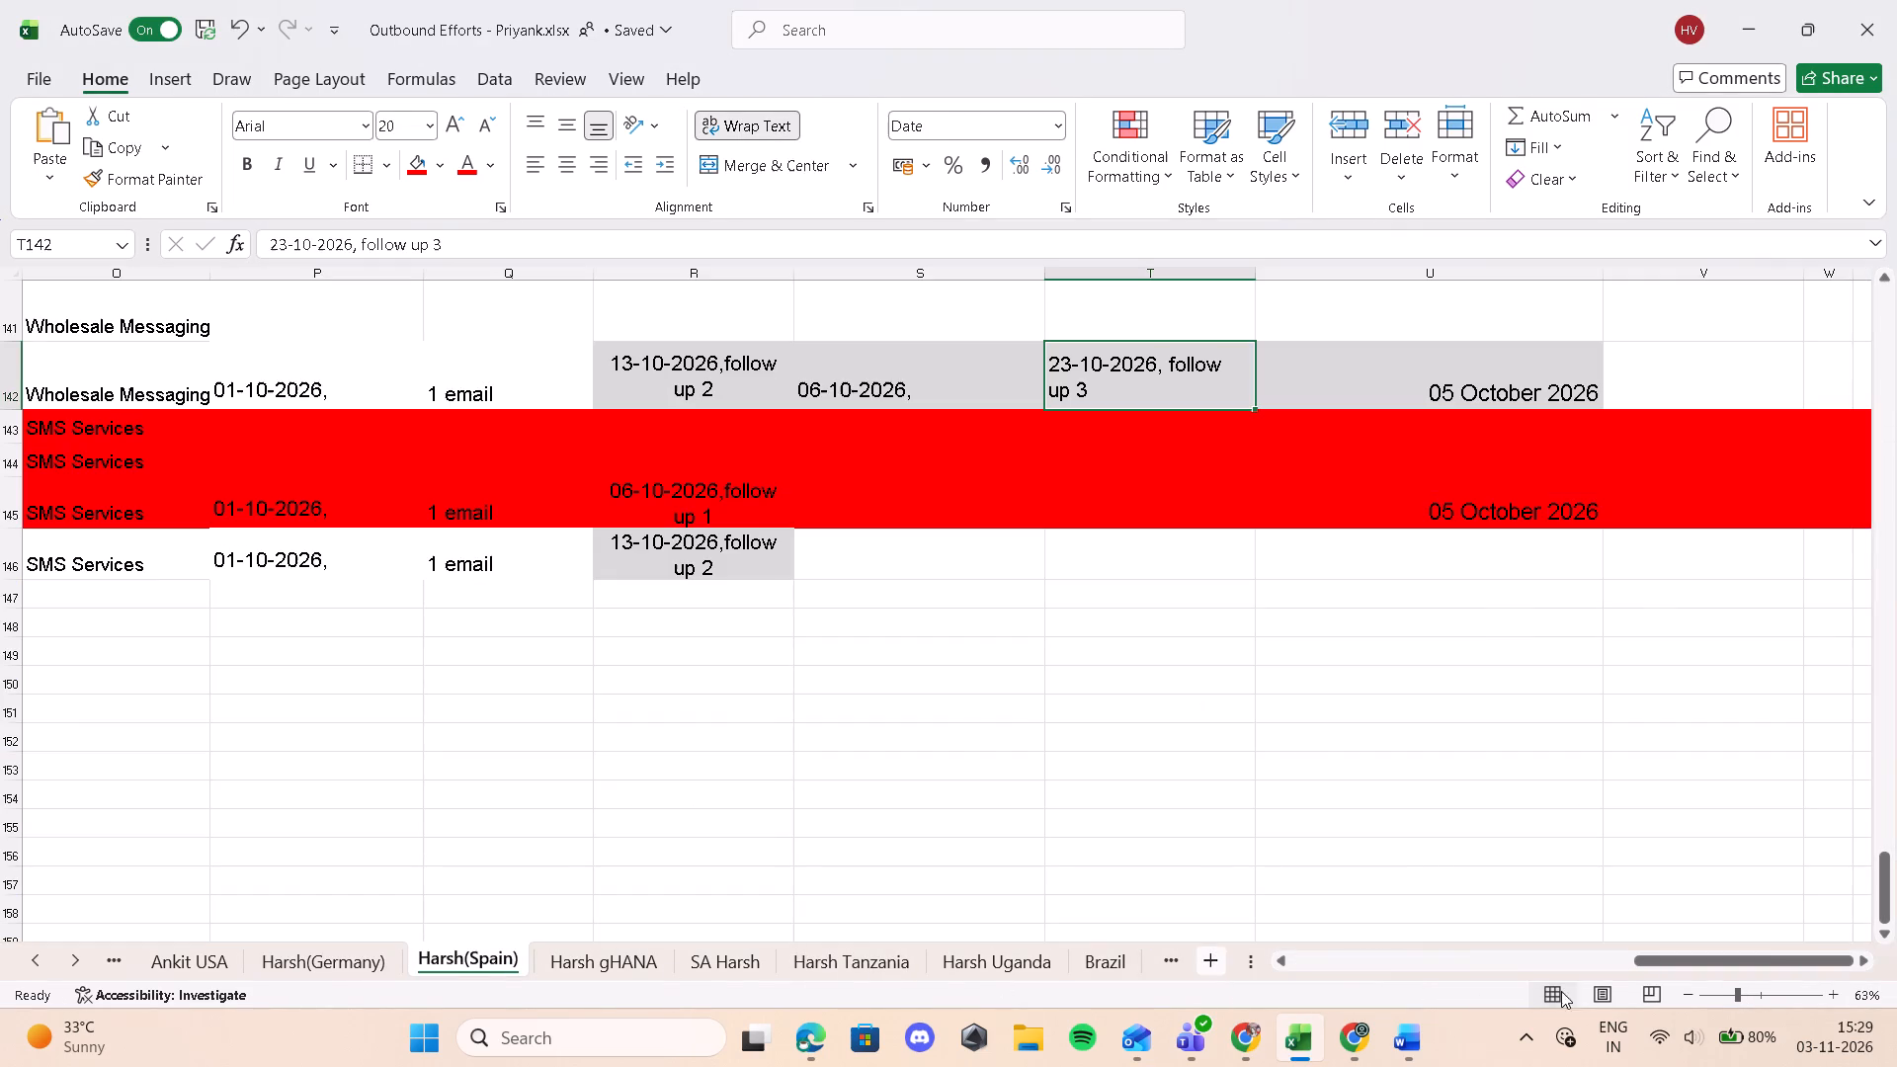
click(332, 980)
scroll(783, 774, up, 2)
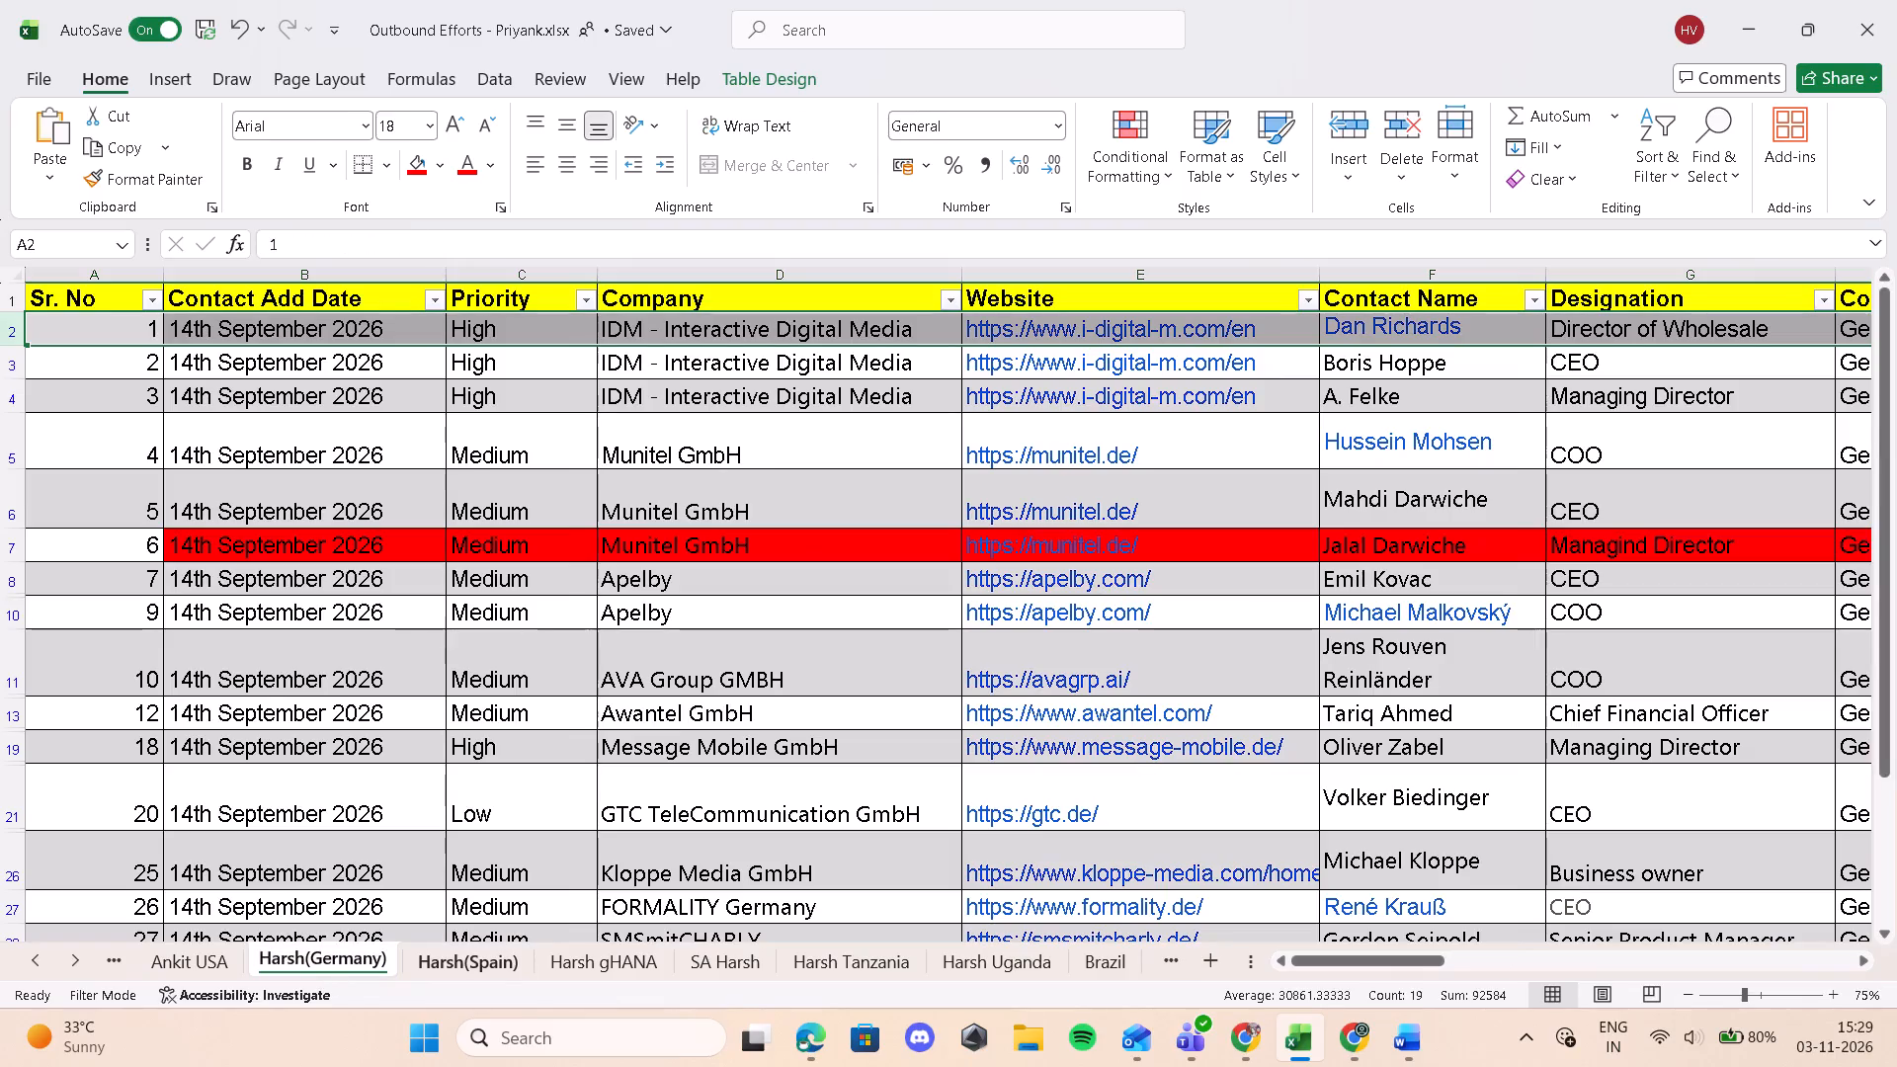
scroll(783, 774, up, 1)
click(230, 952)
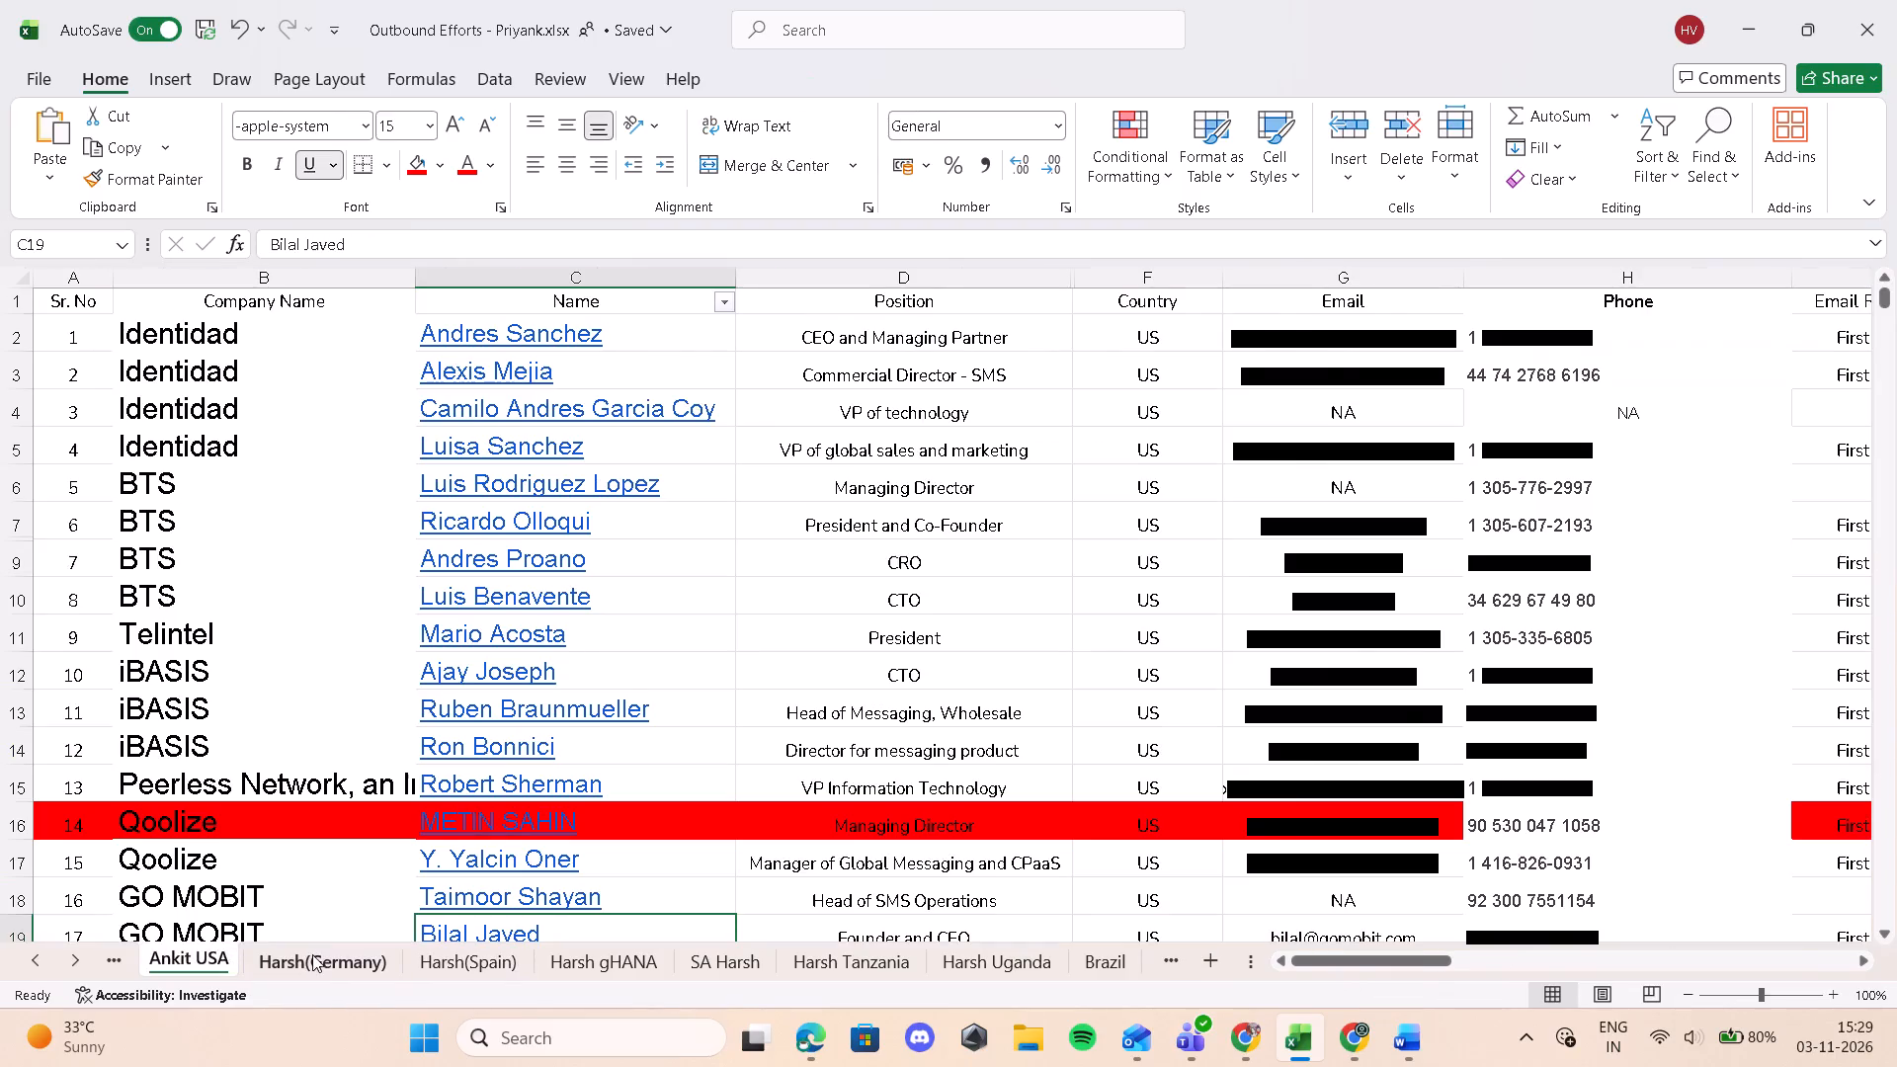
click(312, 954)
click(460, 964)
click(574, 966)
drag(1369, 961, 1758, 932)
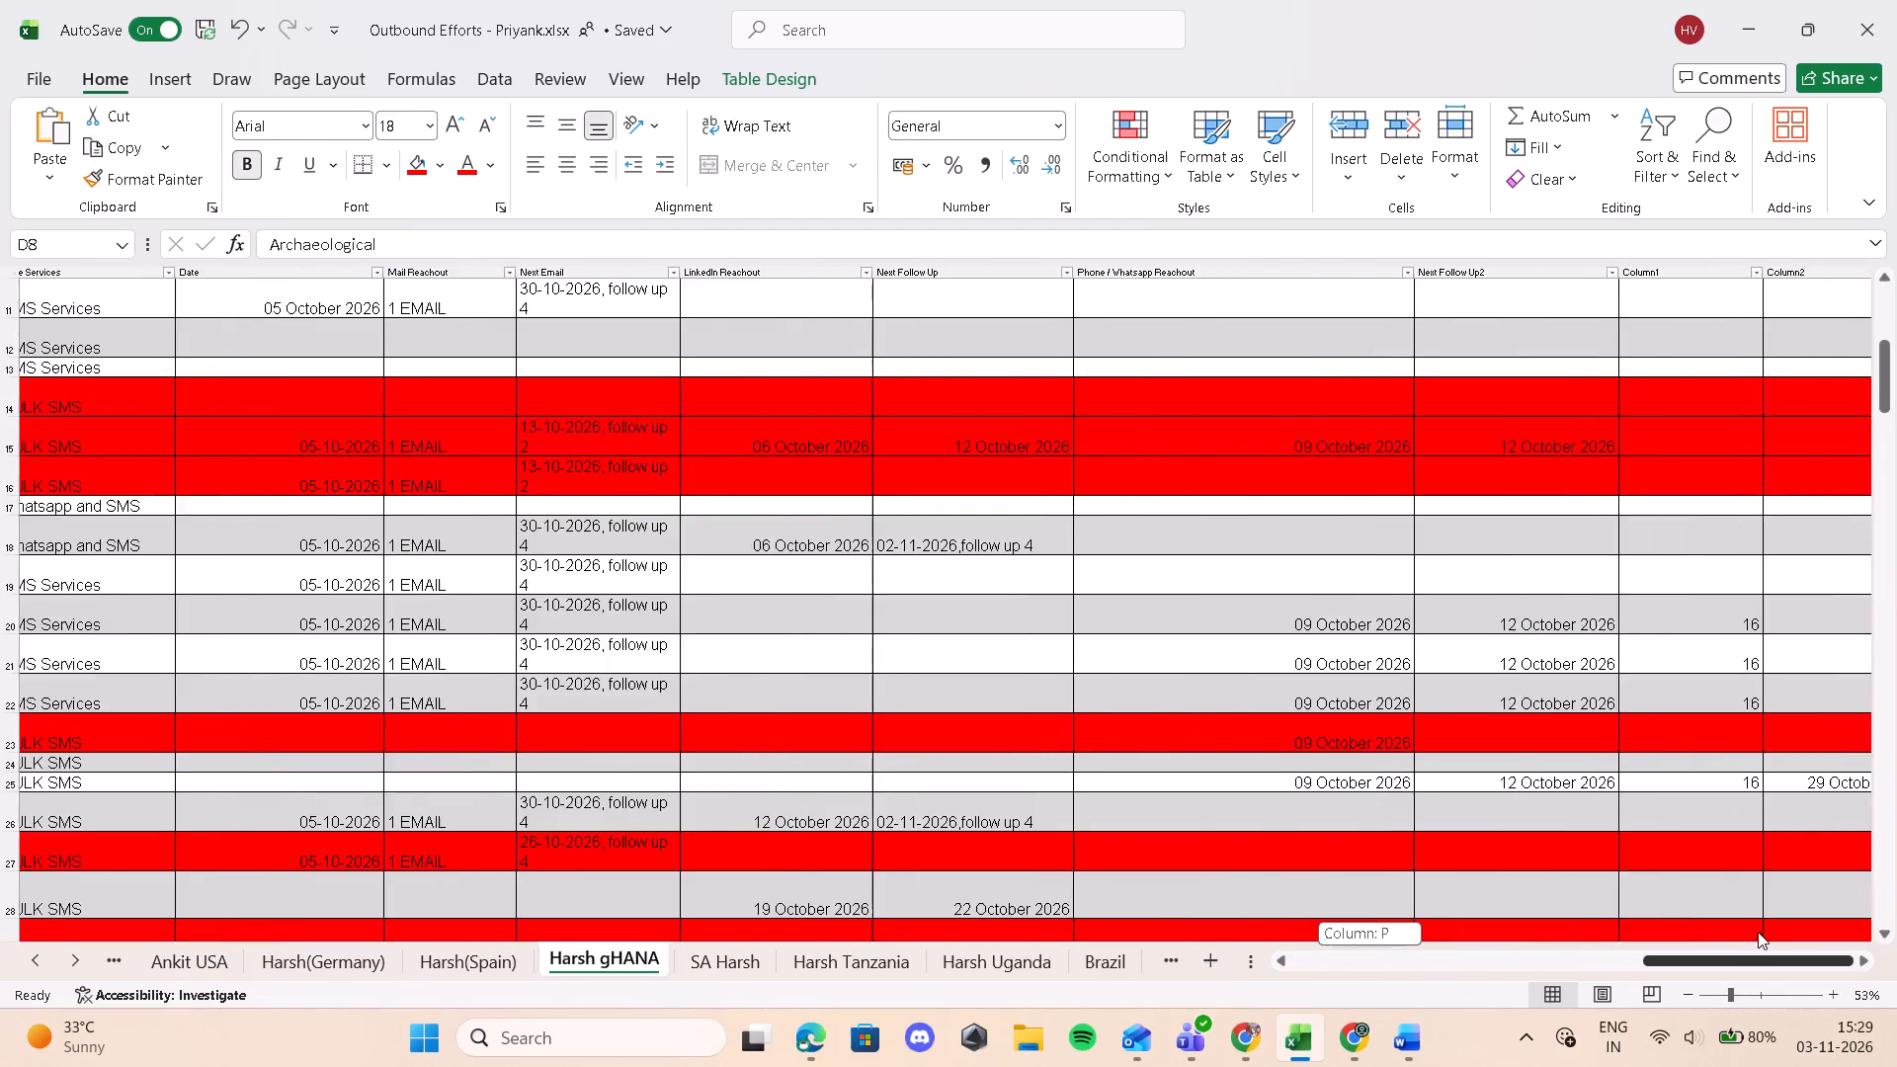
drag(1758, 932, 1760, 932)
Look through the SA Harsh sheet's contact list up to its header row.
click(712, 956)
scroll(1410, 867, up, 4)
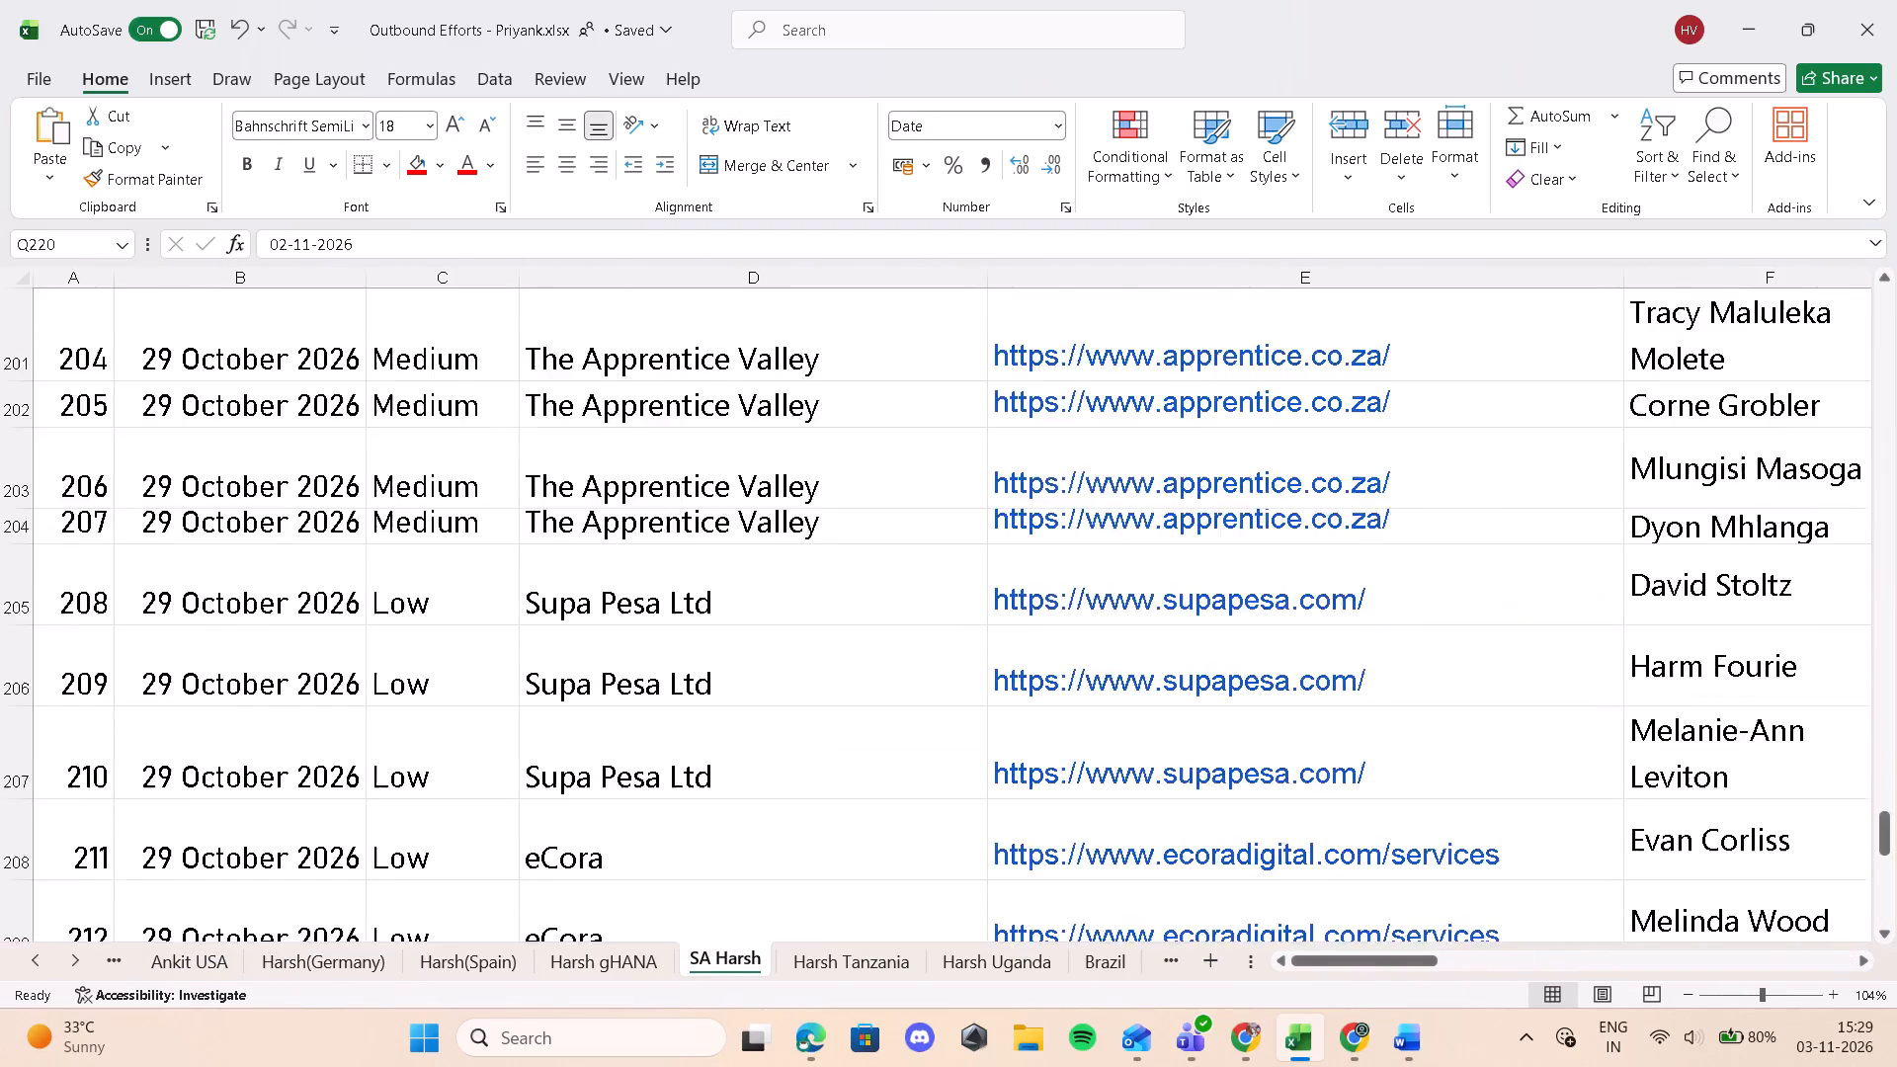
scroll(1410, 867, up, 20)
scroll(1410, 867, up, 20)
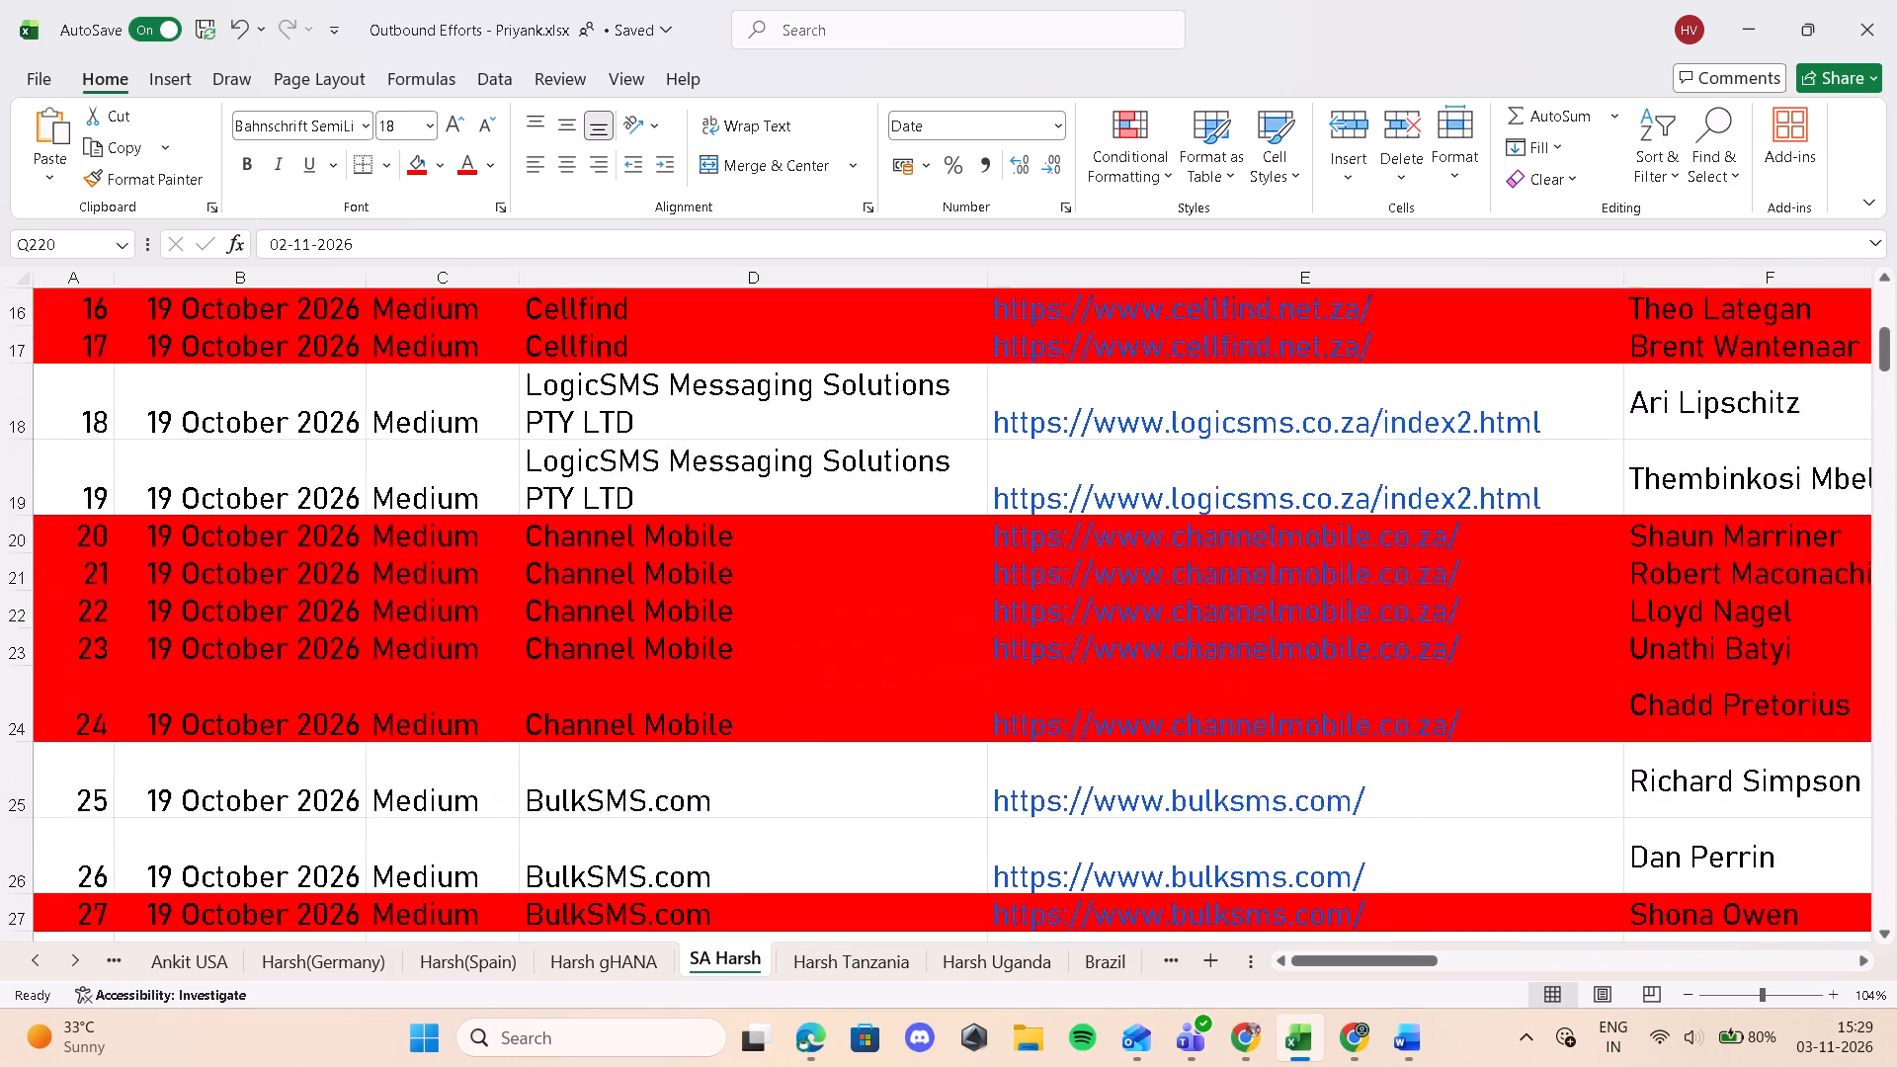
scroll(1408, 910, up, 2)
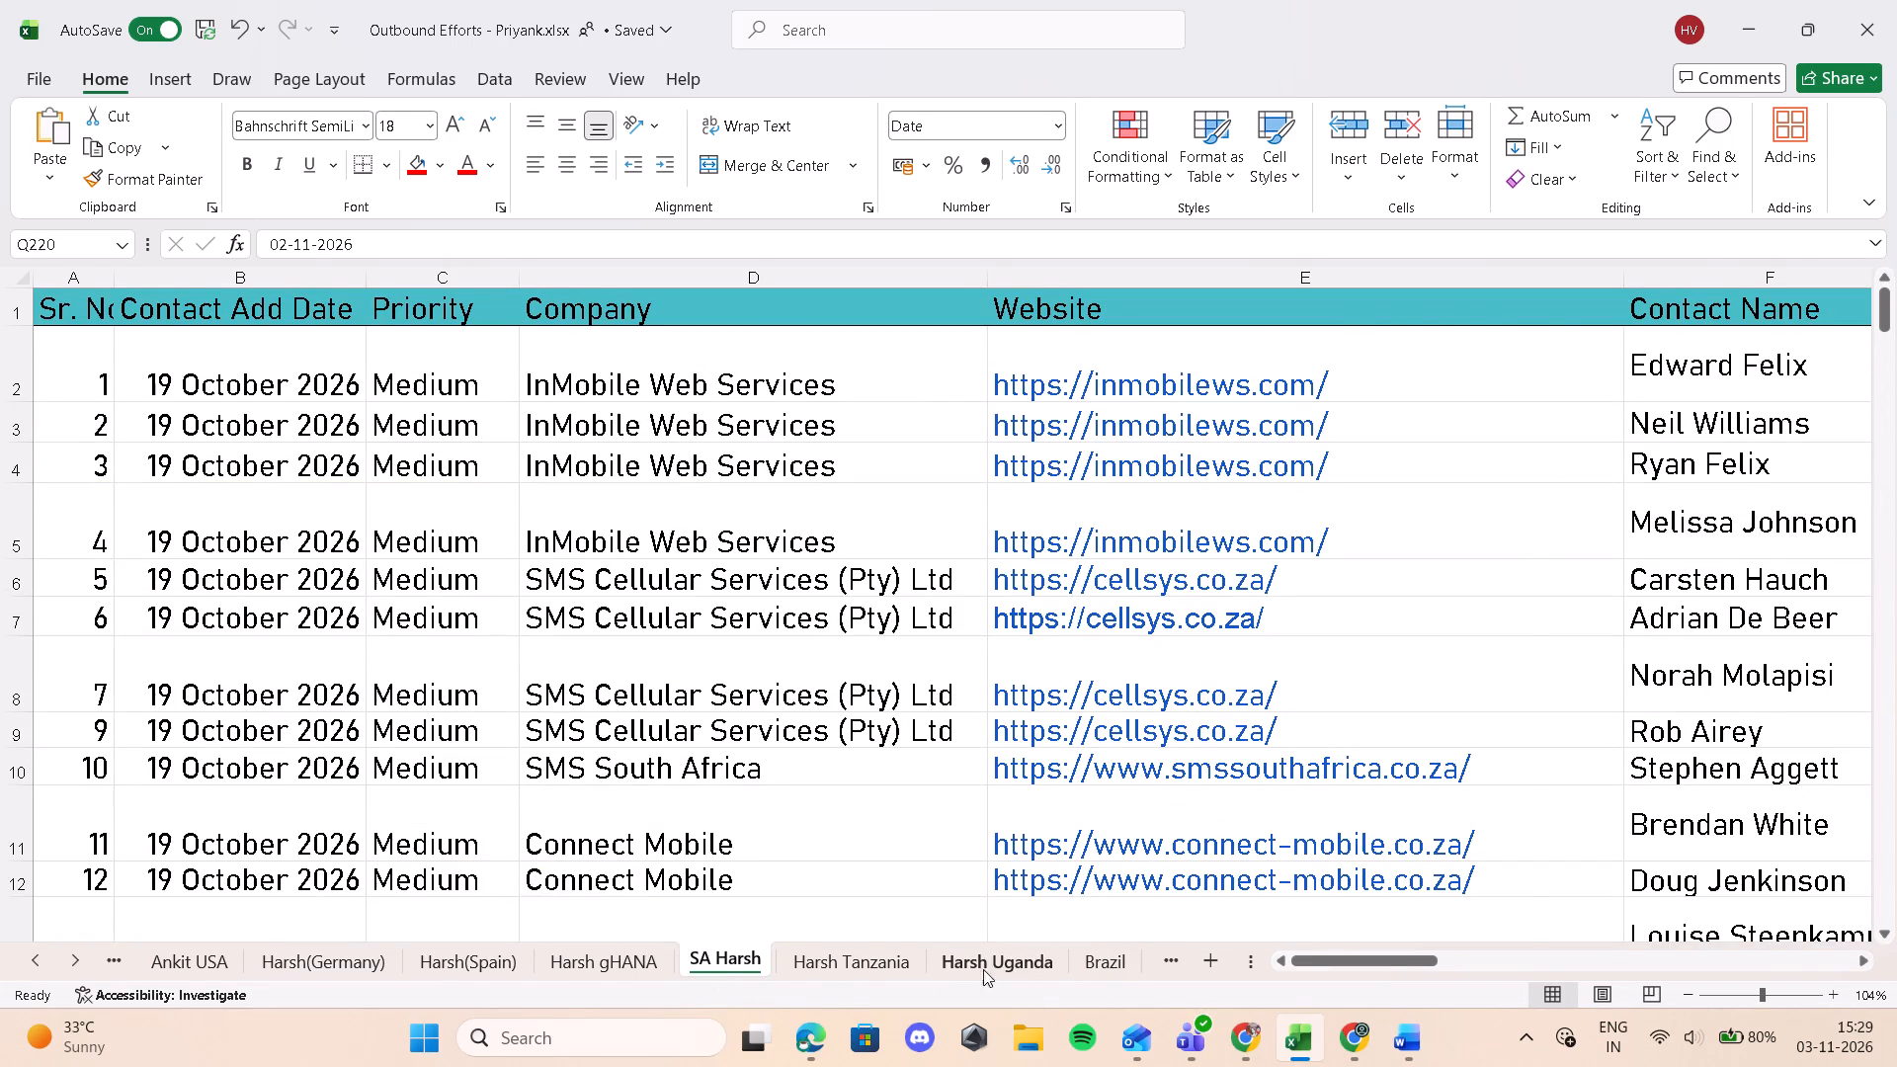
Examine the Brazil sheet's contacts, connection acceptance status, and email, LinkedIn and phone outreach columns.
click(1072, 963)
scroll(1305, 906, up, 20)
scroll(1305, 906, up, 3)
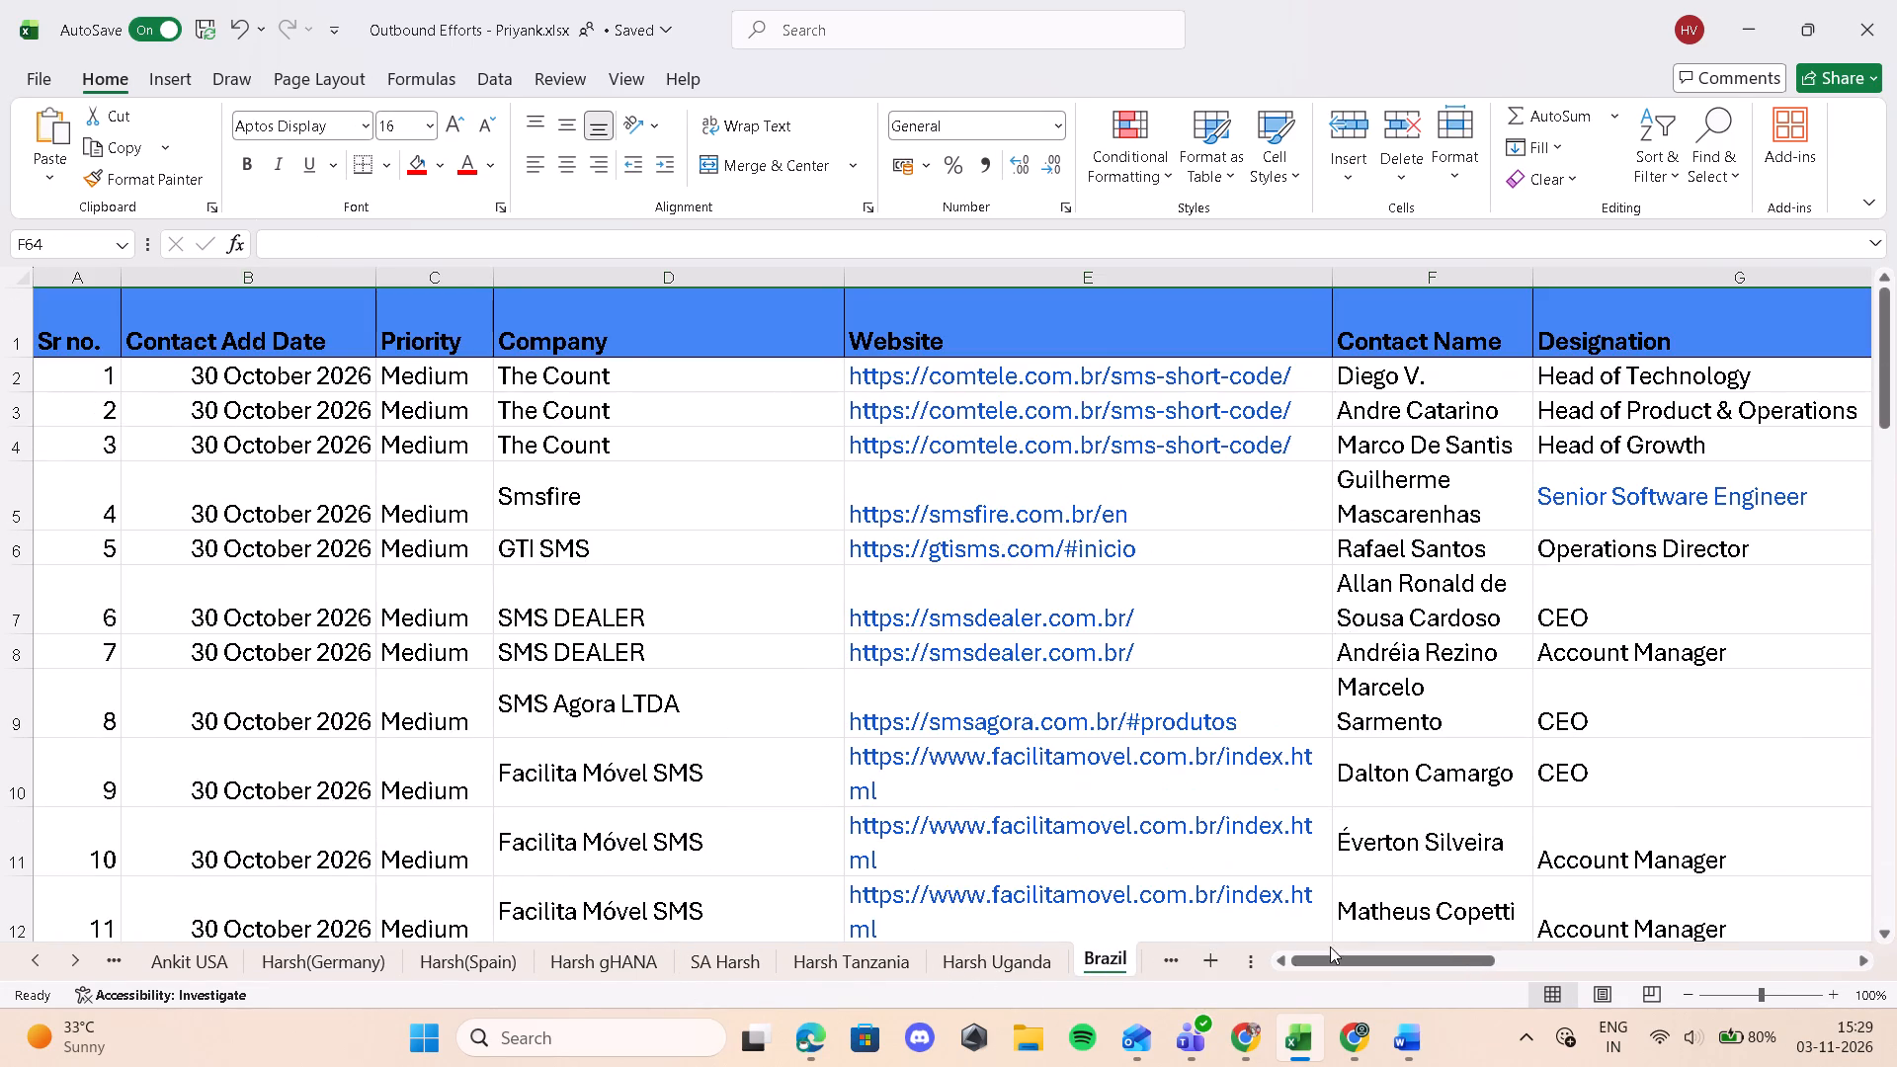
drag(1332, 953, 1826, 905)
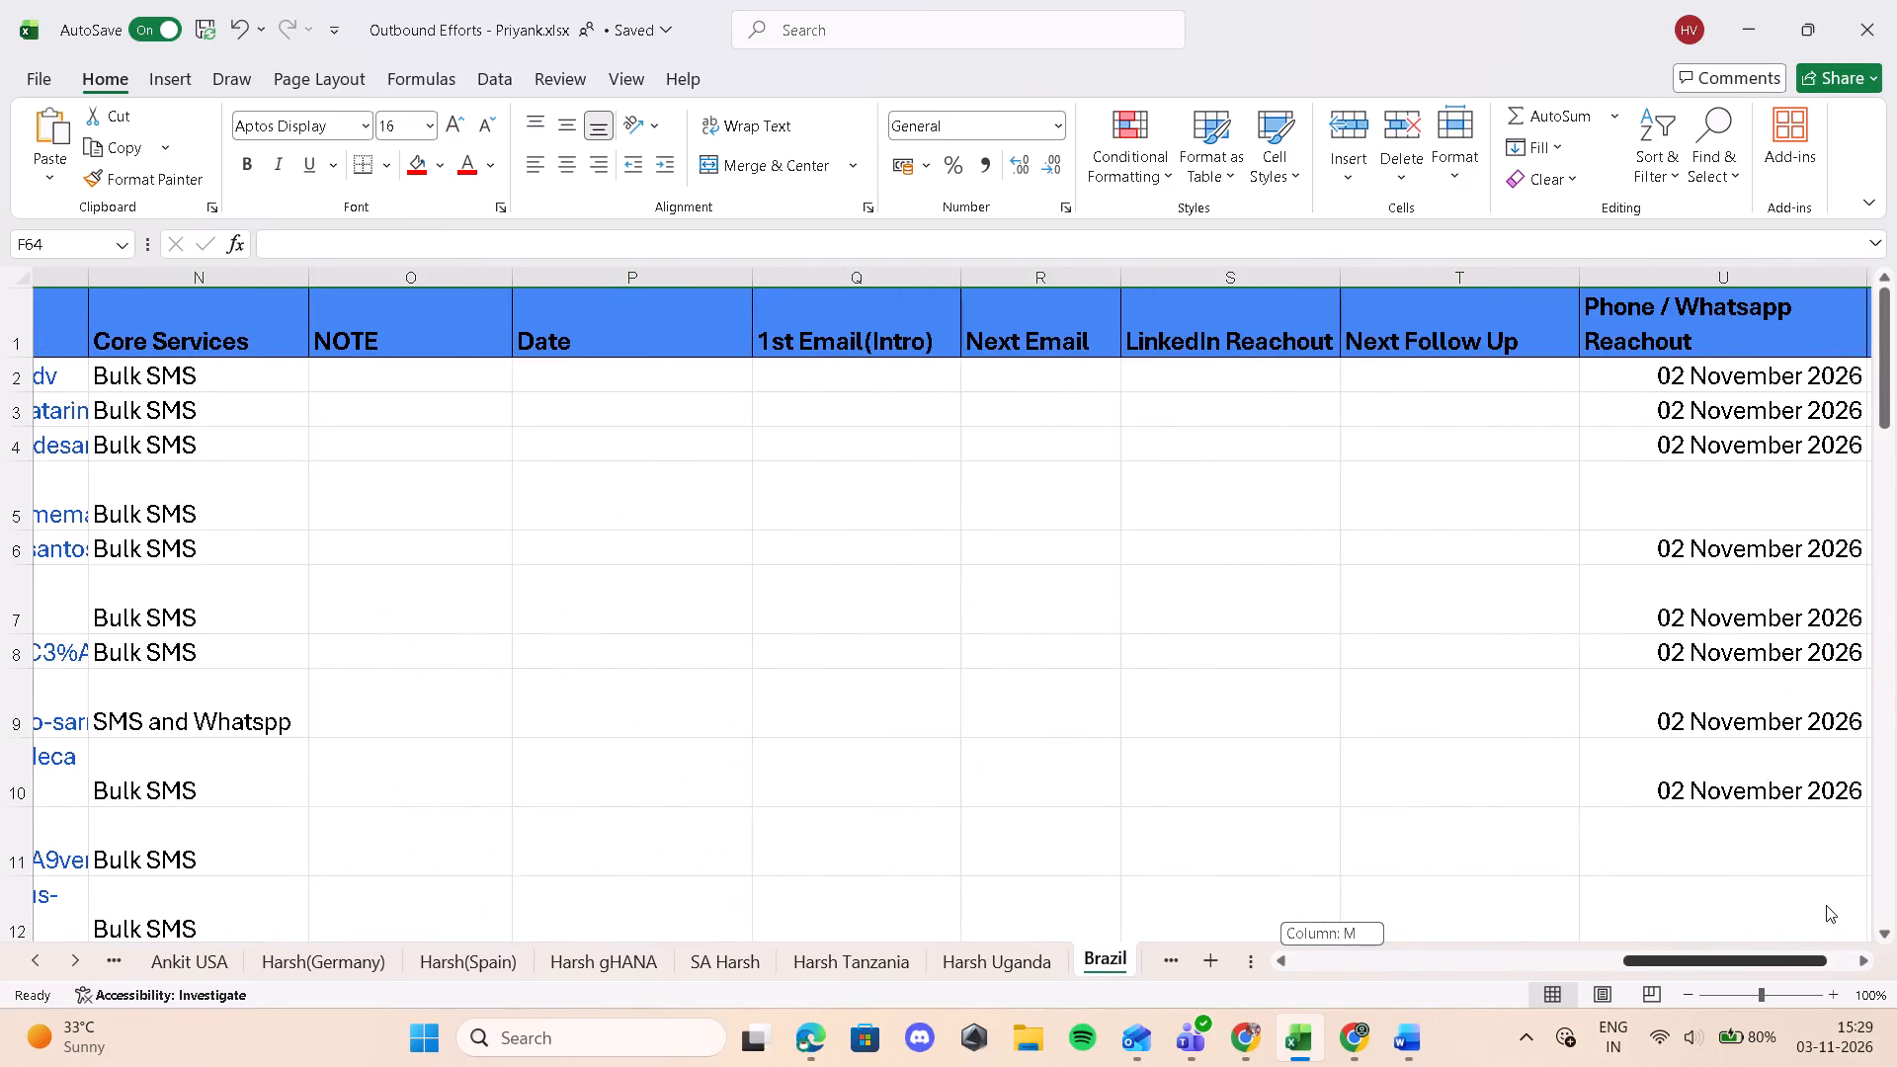
drag(1826, 905, 1553, 967)
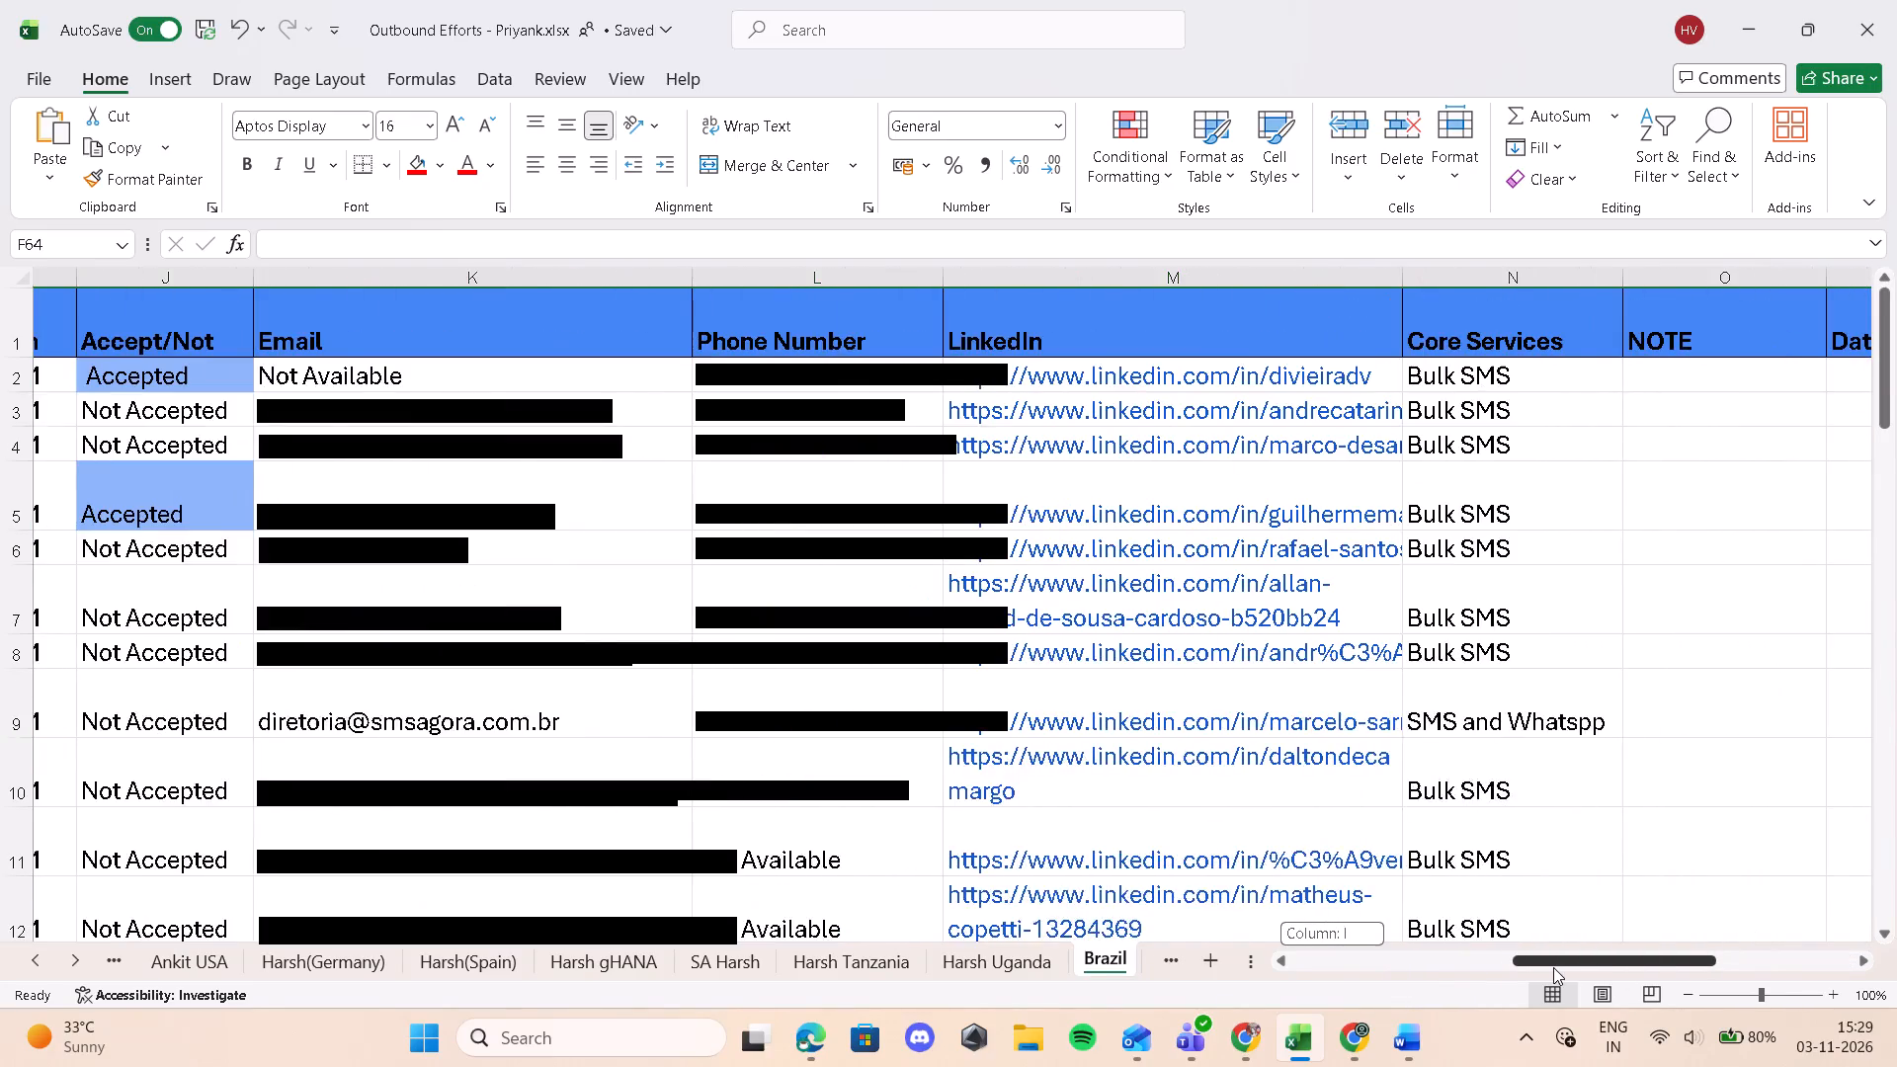
drag(1553, 967, 1209, 1061)
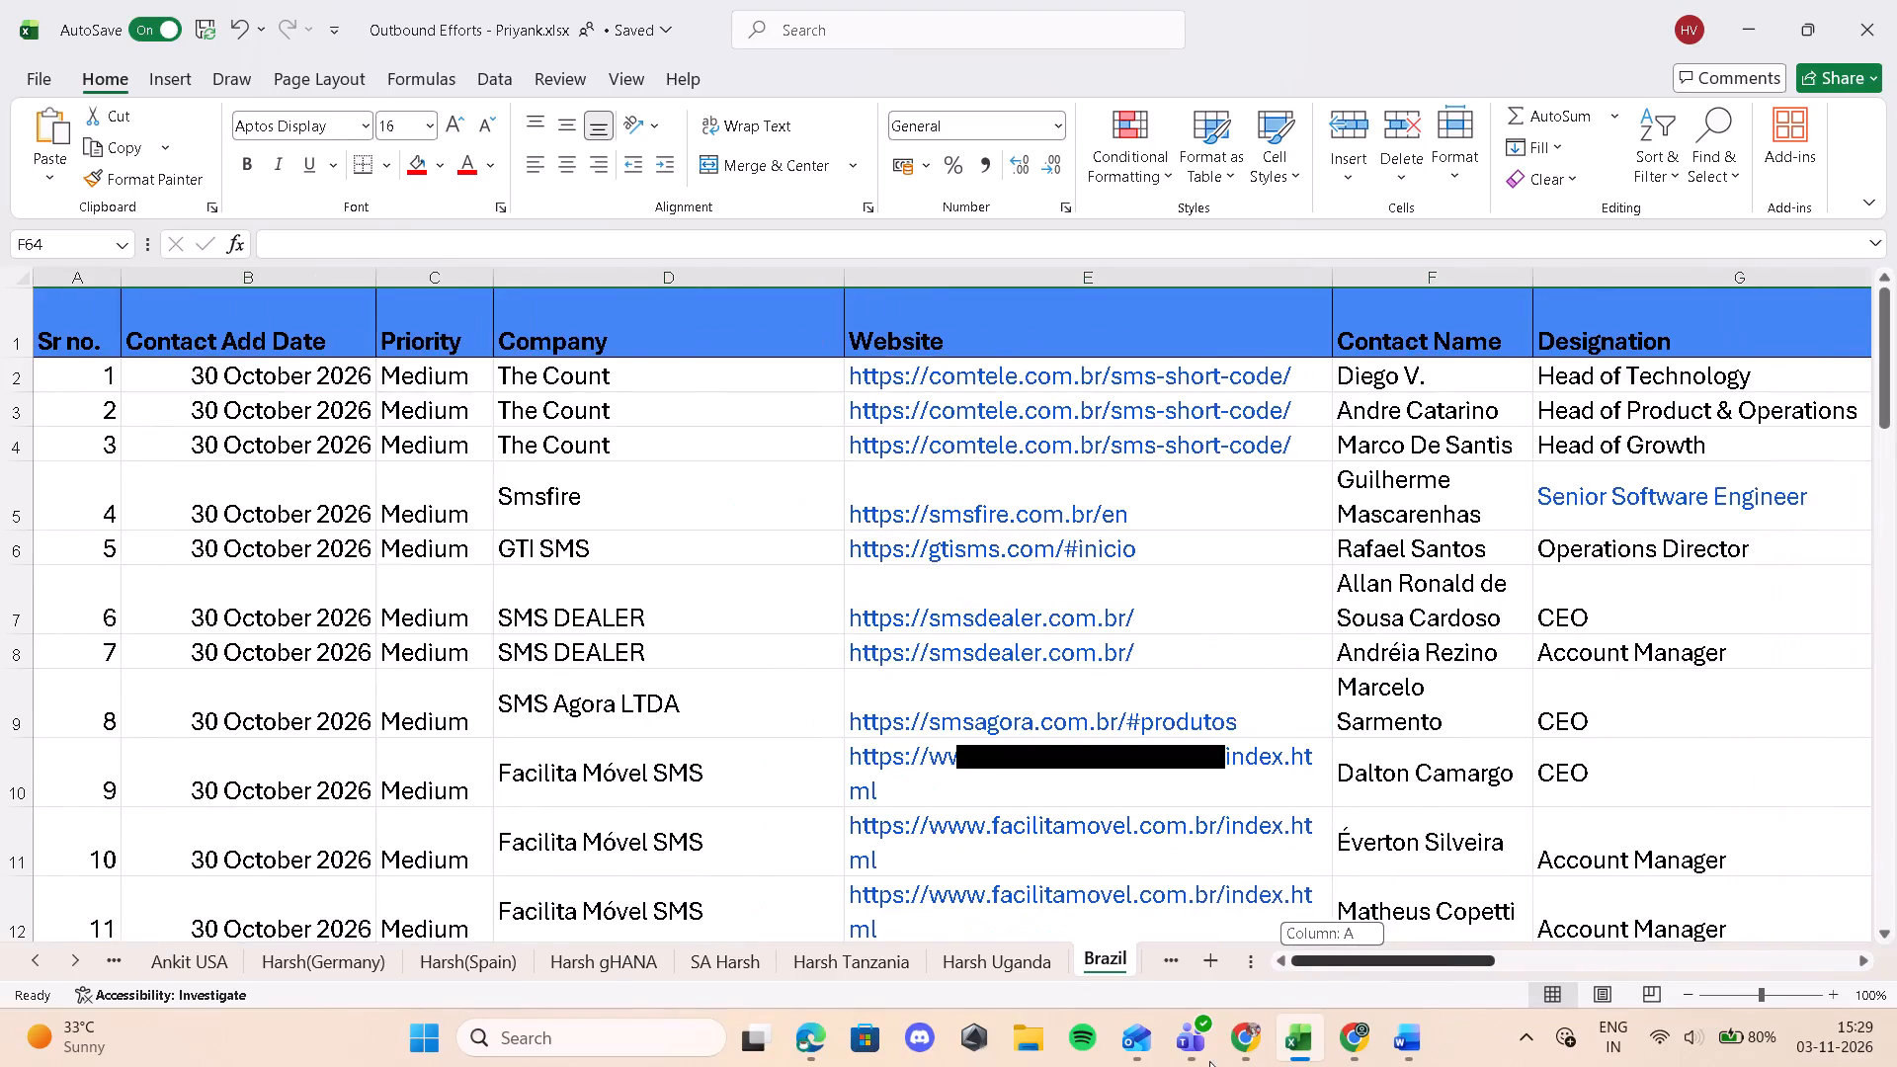
drag(1209, 1061, 1744, 987)
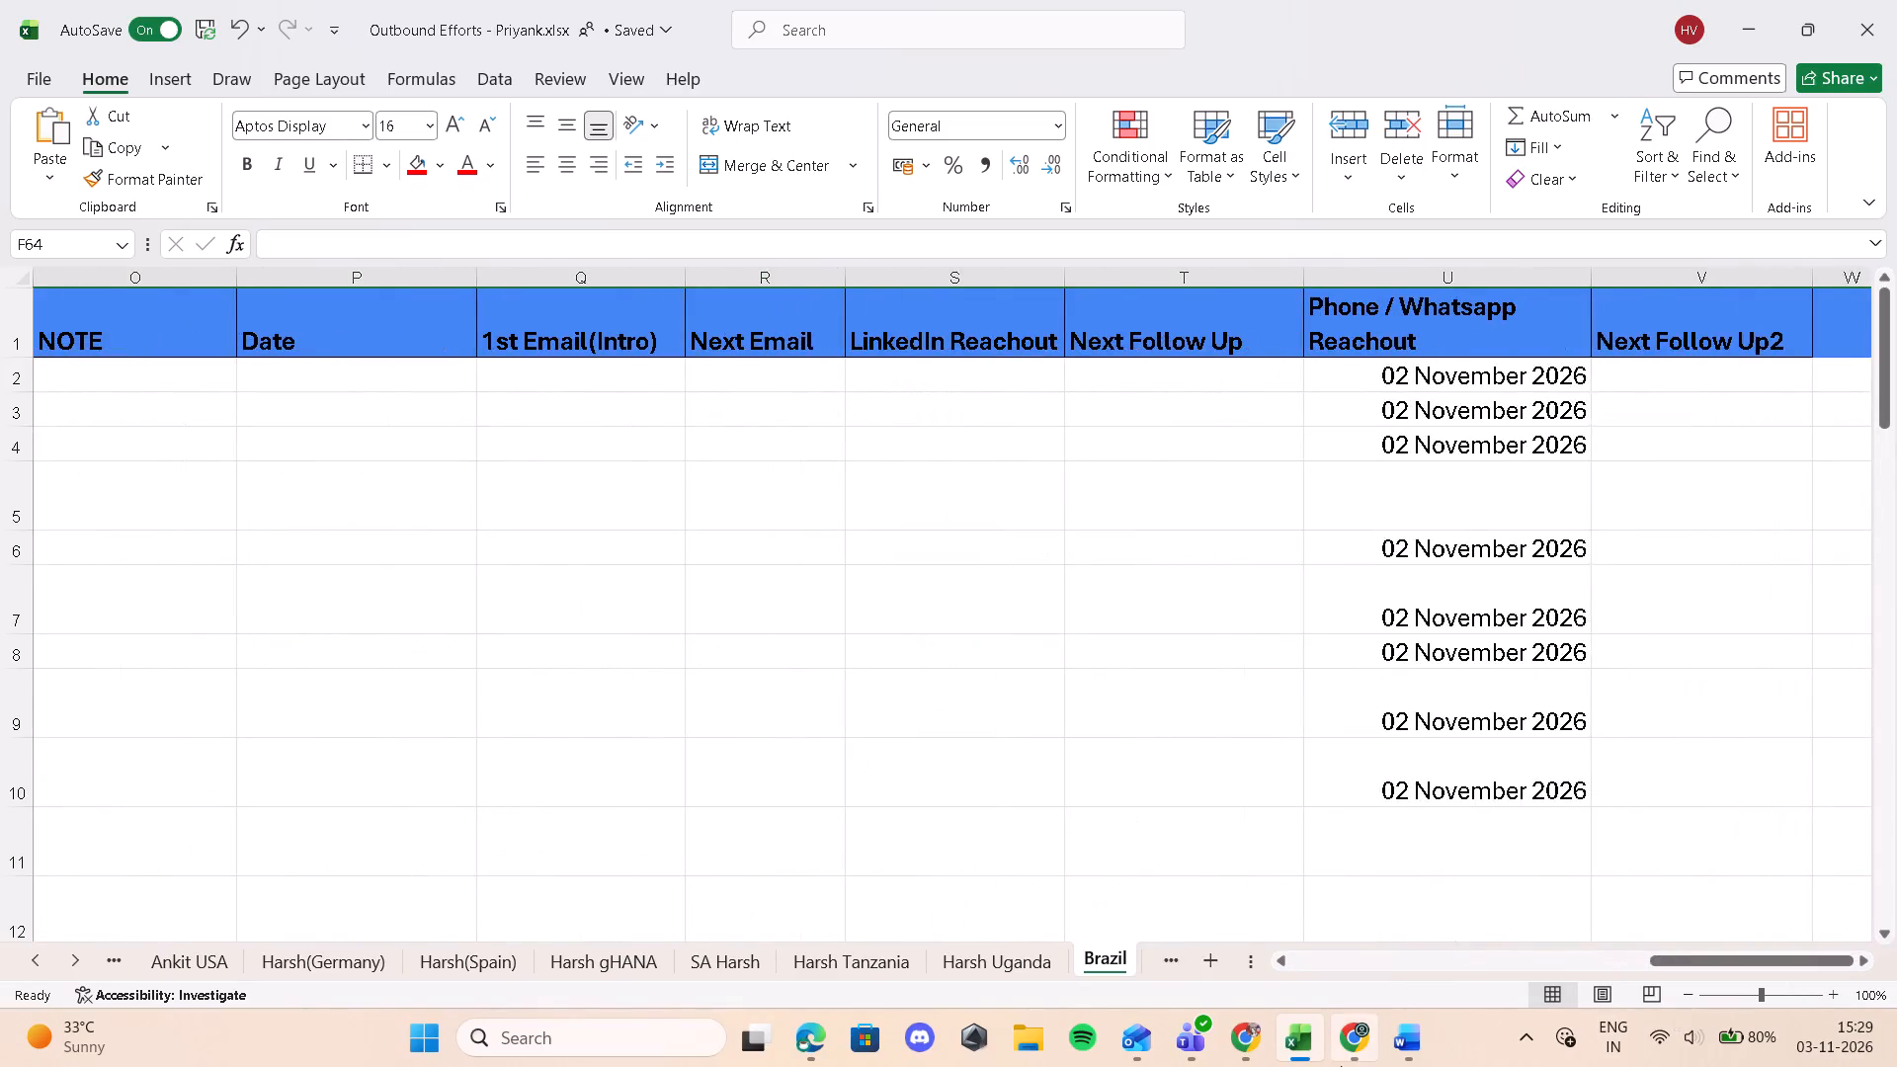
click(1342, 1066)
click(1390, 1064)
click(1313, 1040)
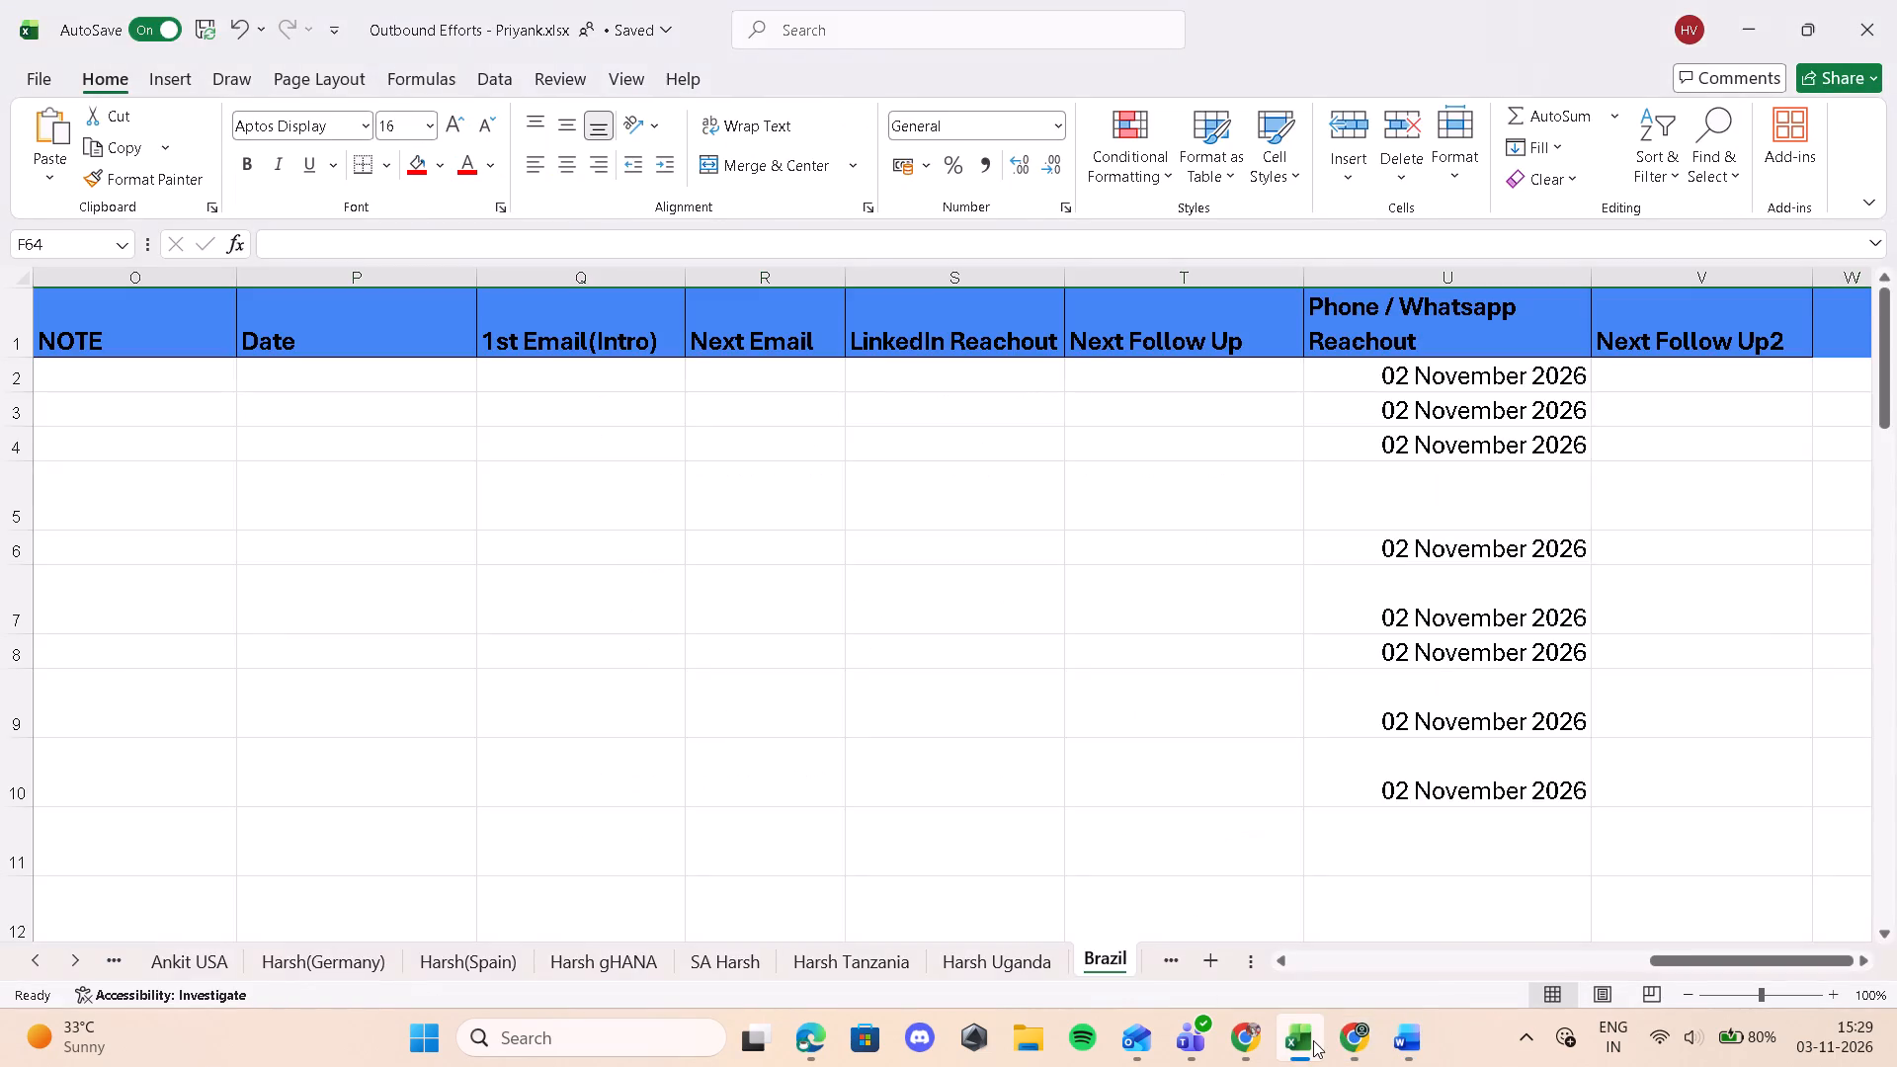
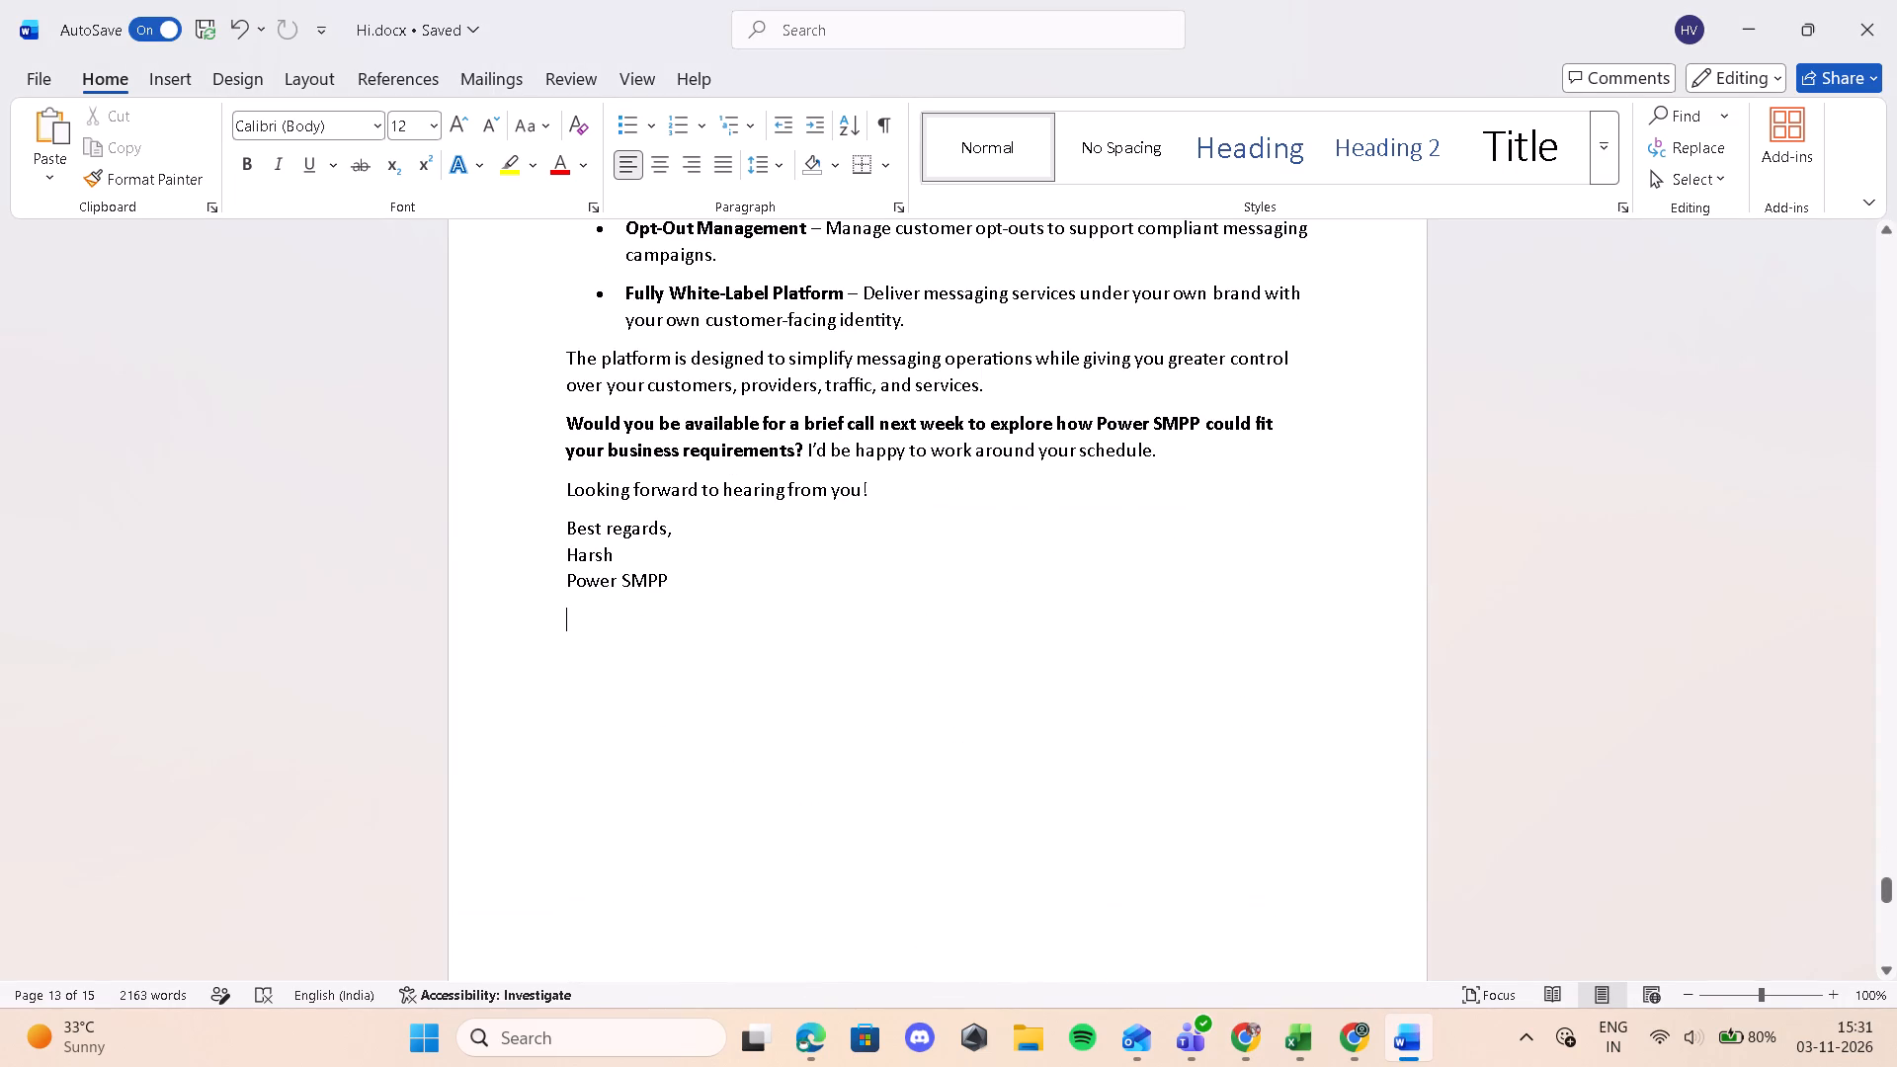
double_click(806, 587)
click(805, 588)
click(805, 588)
click(744, 587)
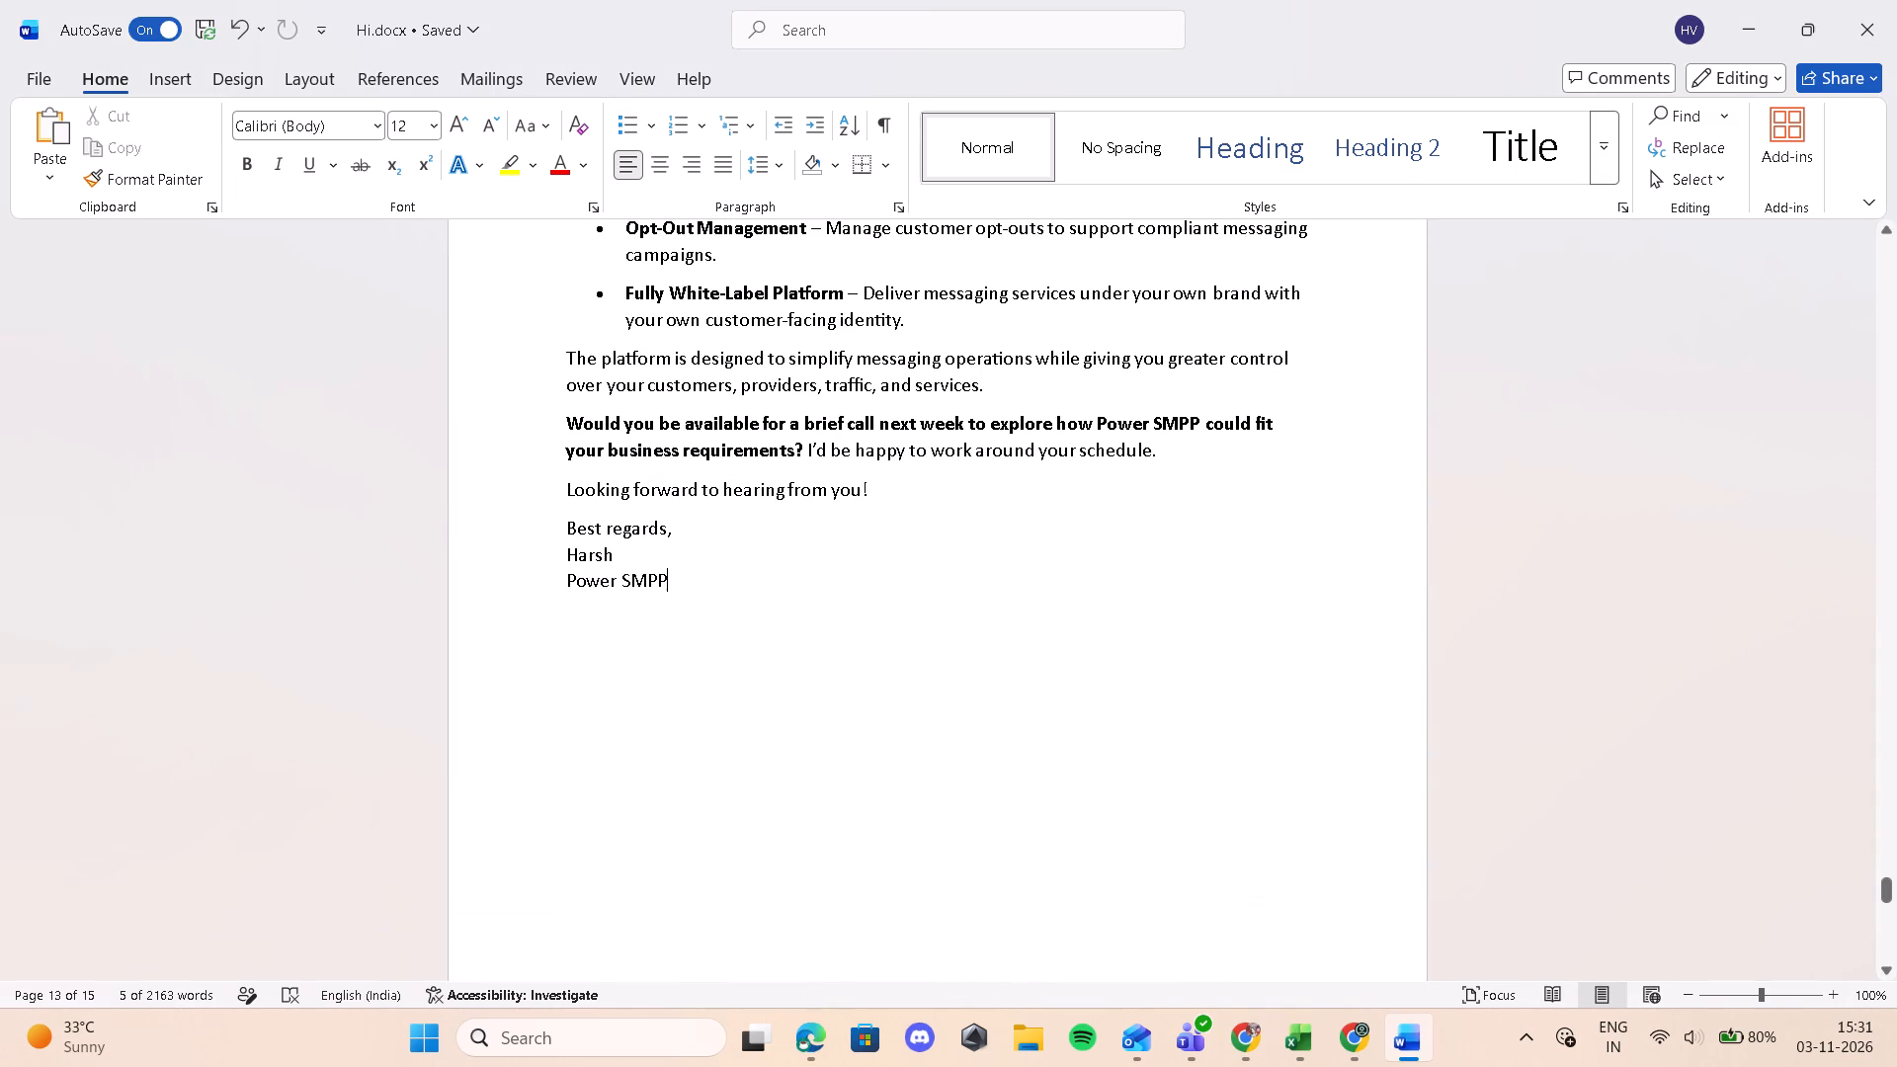
key(Return)
key(Return)
key(Return)
key(Return)
key(Return)
key(Return)
key(Return)
key(Return)
key(Return)
key(Return)
key(Return)
key(Return)
key(Return)
key(Return)
key(Return)
key(Return)
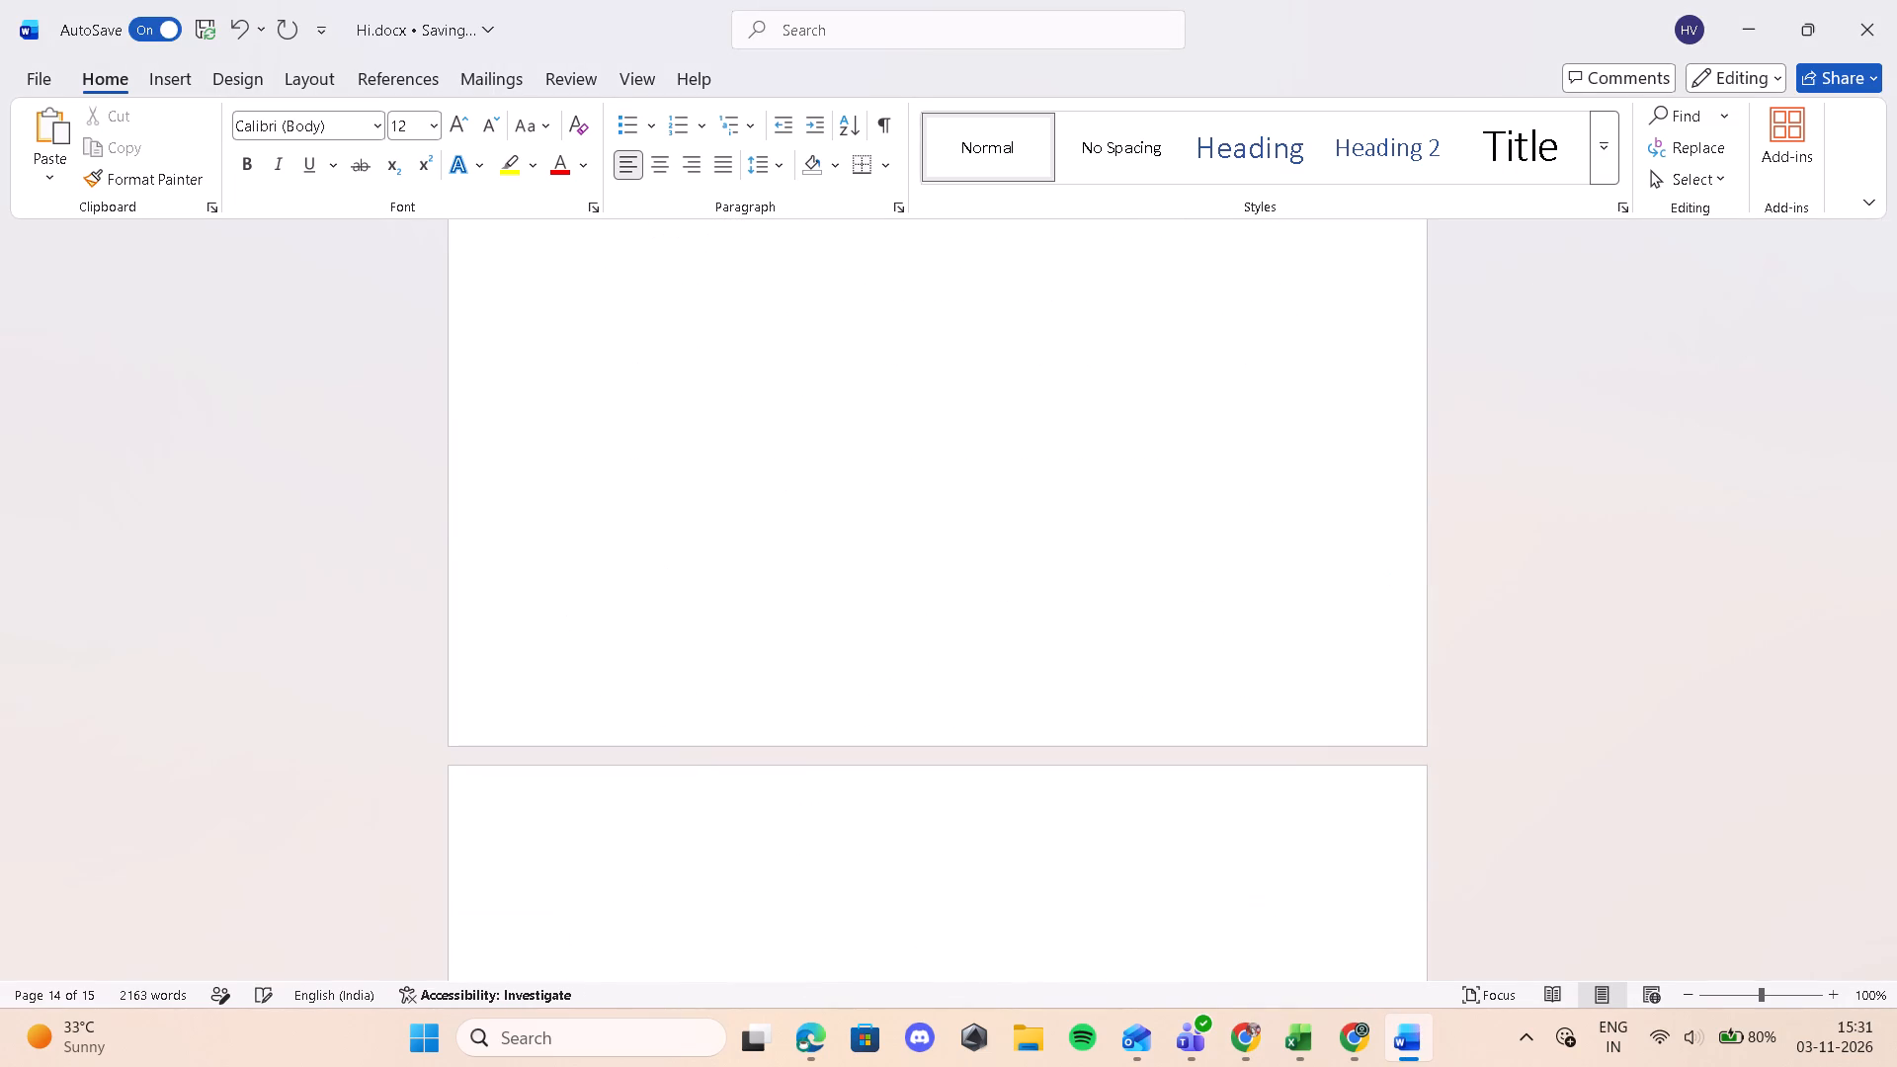
Paste the corrected Power SMPP email into the blank area and delete the trailing lines below "Looking forward to hearing from you!".
key(ctrl+v)
drag(692, 882, 566, 861)
click(707, 910)
drag(689, 906, 530, 839)
key(BackSpace)
Add the heading "New" above the pasted email's "Hi [Name]," greeting and make it bold and centred.
scroll(676, 900, up, 4)
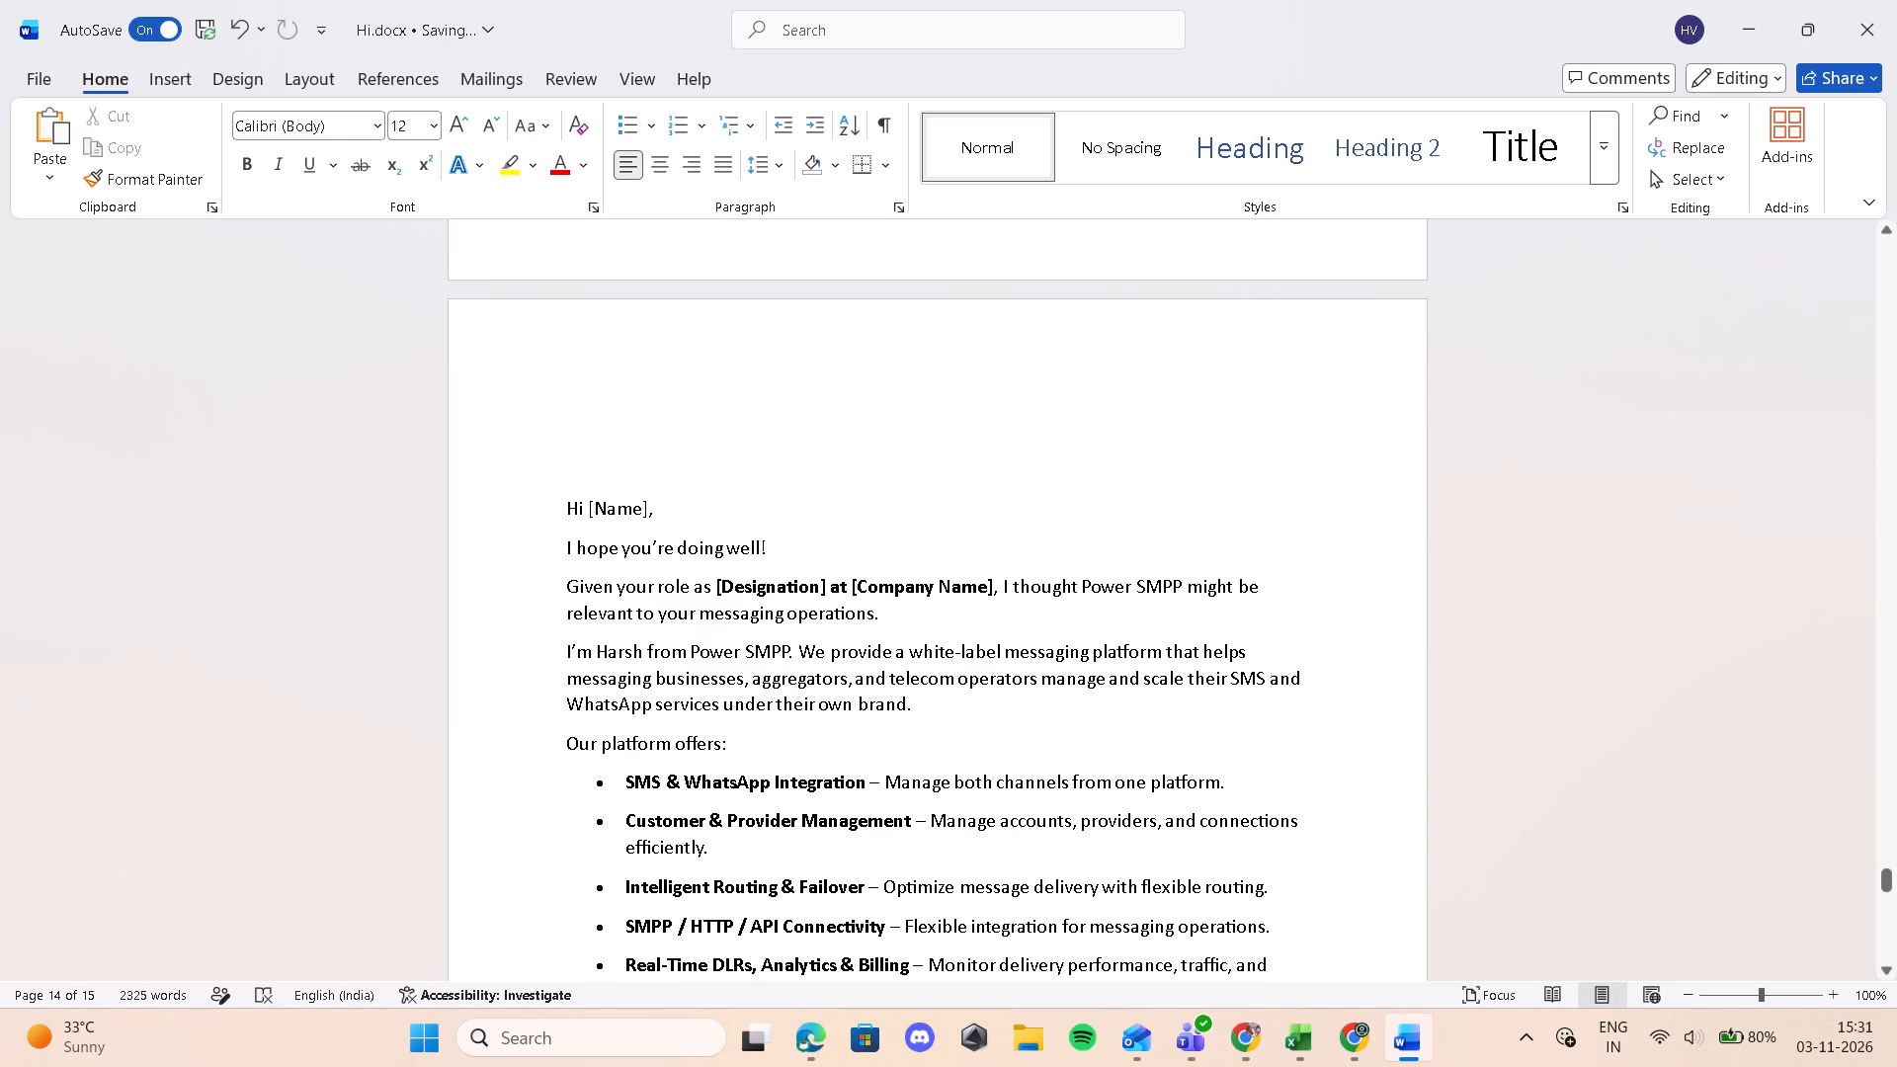
click(622, 374)
key(BackSpace)
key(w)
drag(639, 431, 490, 423)
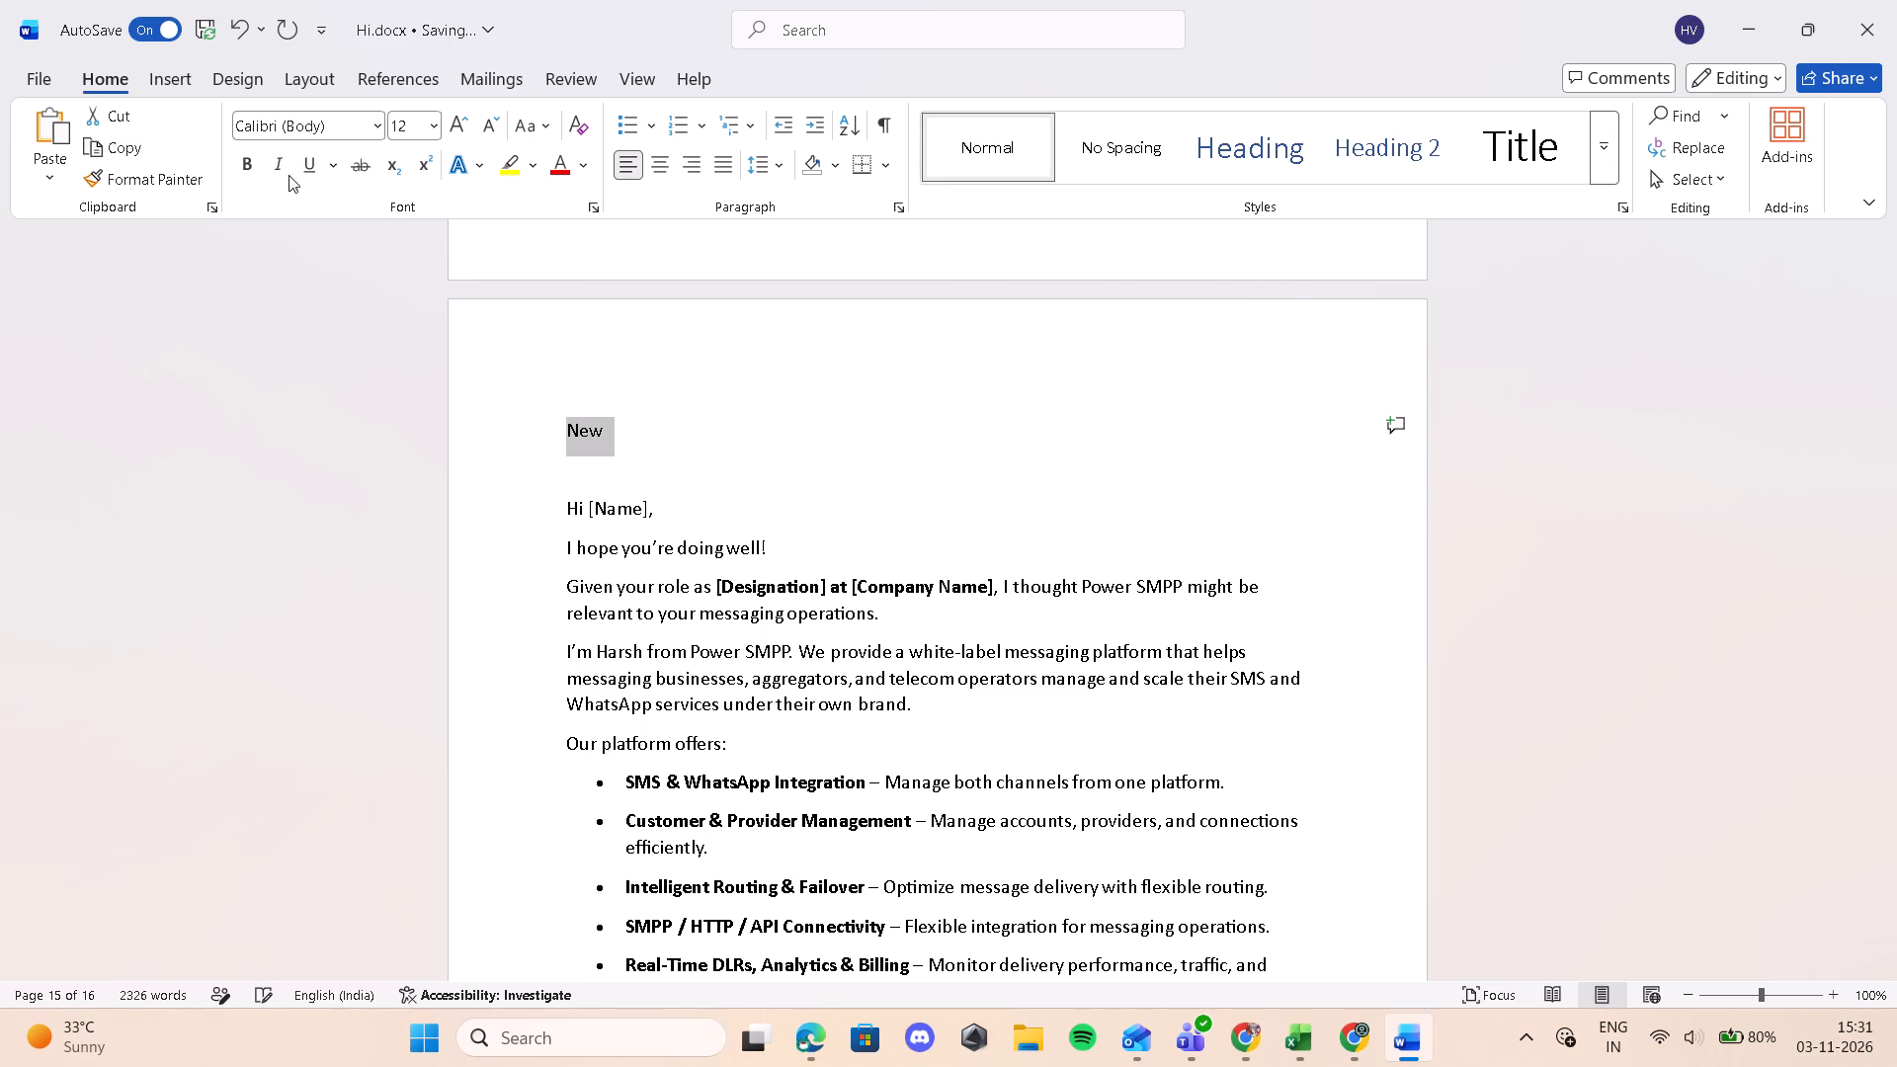
click(244, 162)
click(786, 516)
click(554, 429)
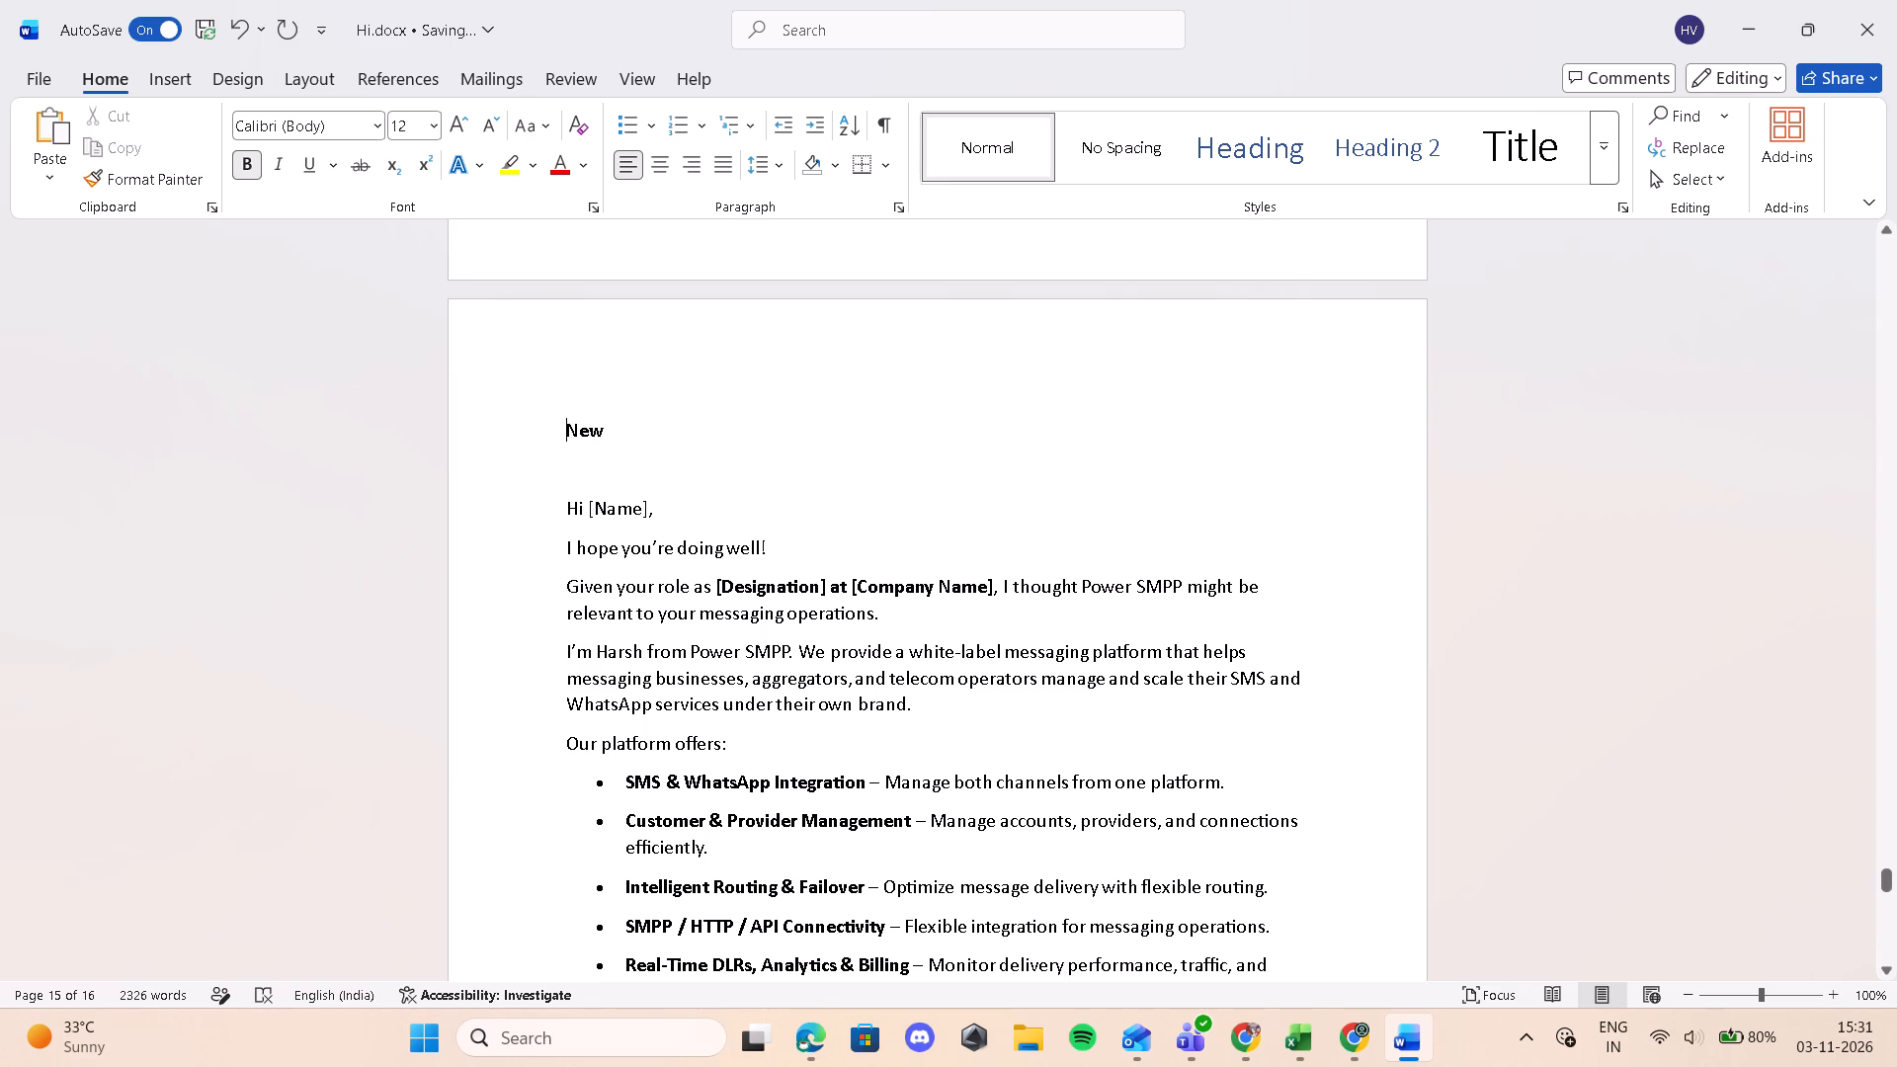
double_click(675, 147)
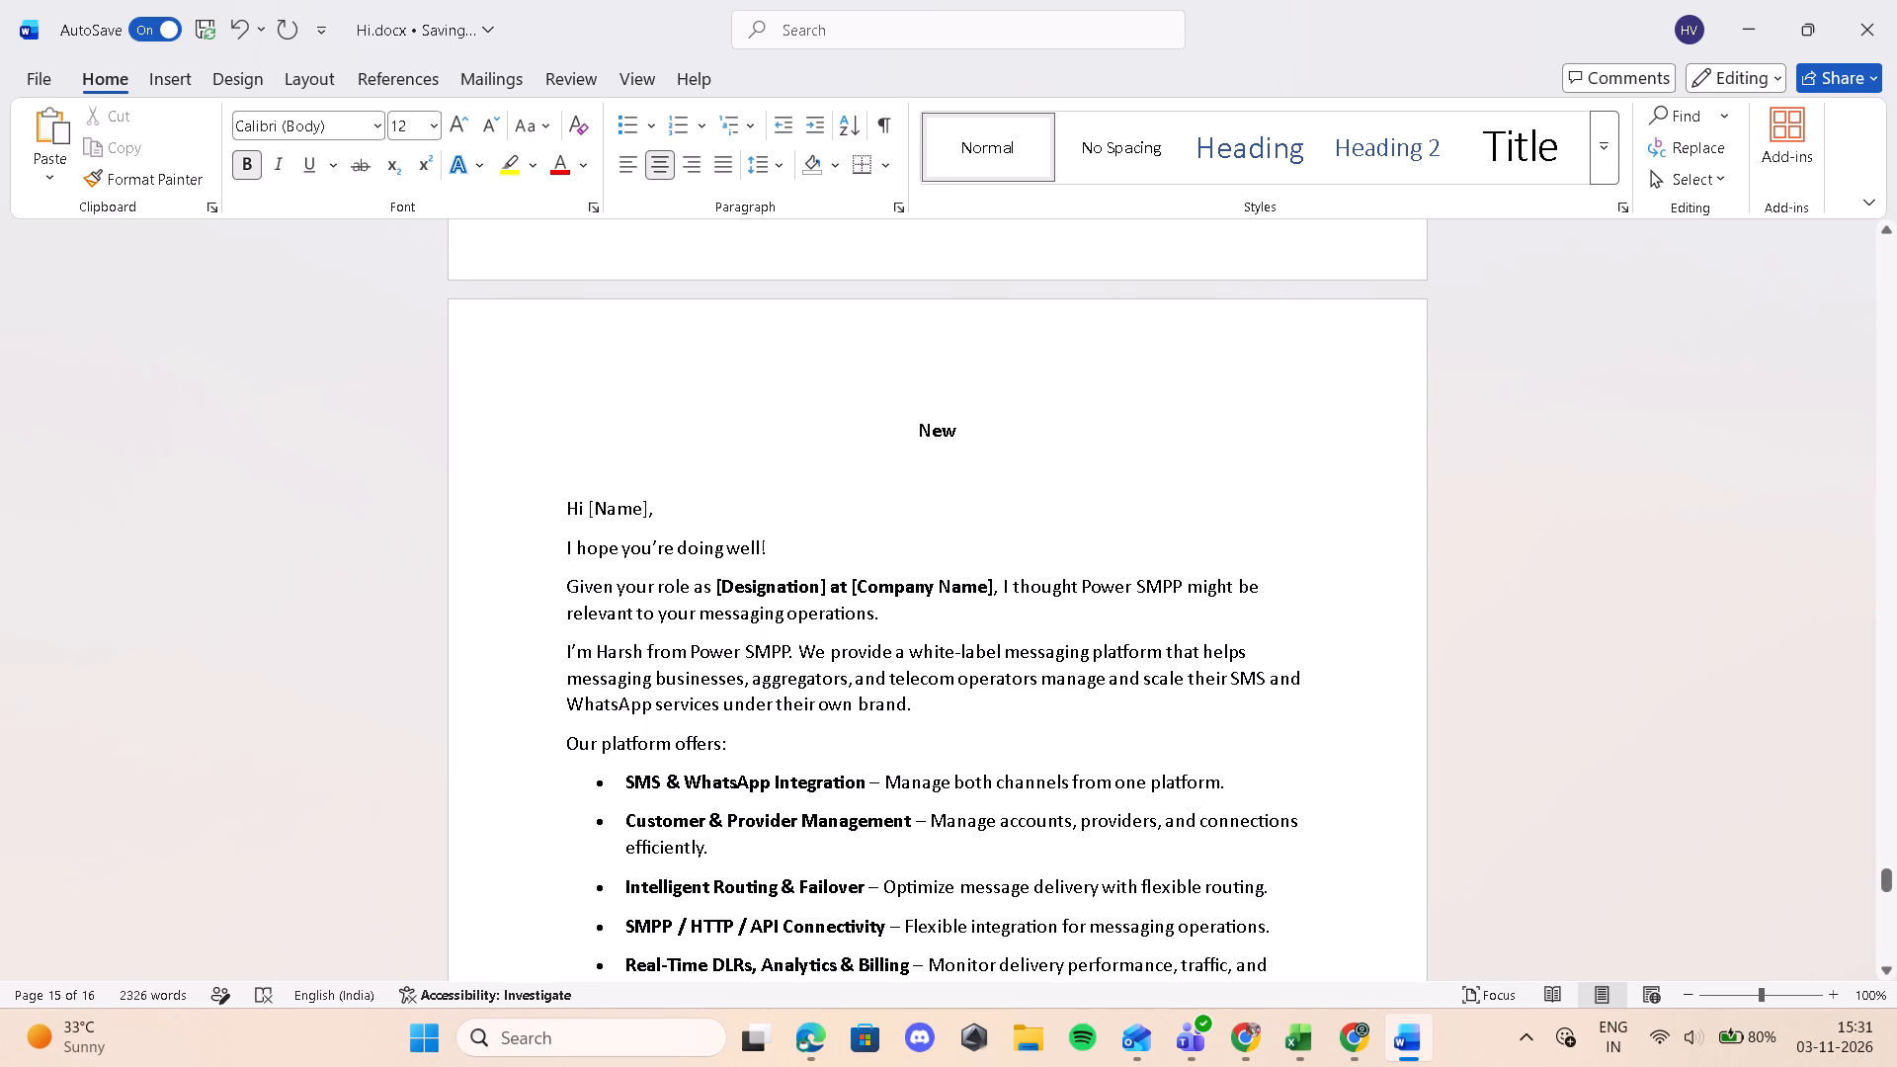
click(874, 519)
Look through the pasted email from the greeting down to its closing line.
scroll(913, 557, down, 3)
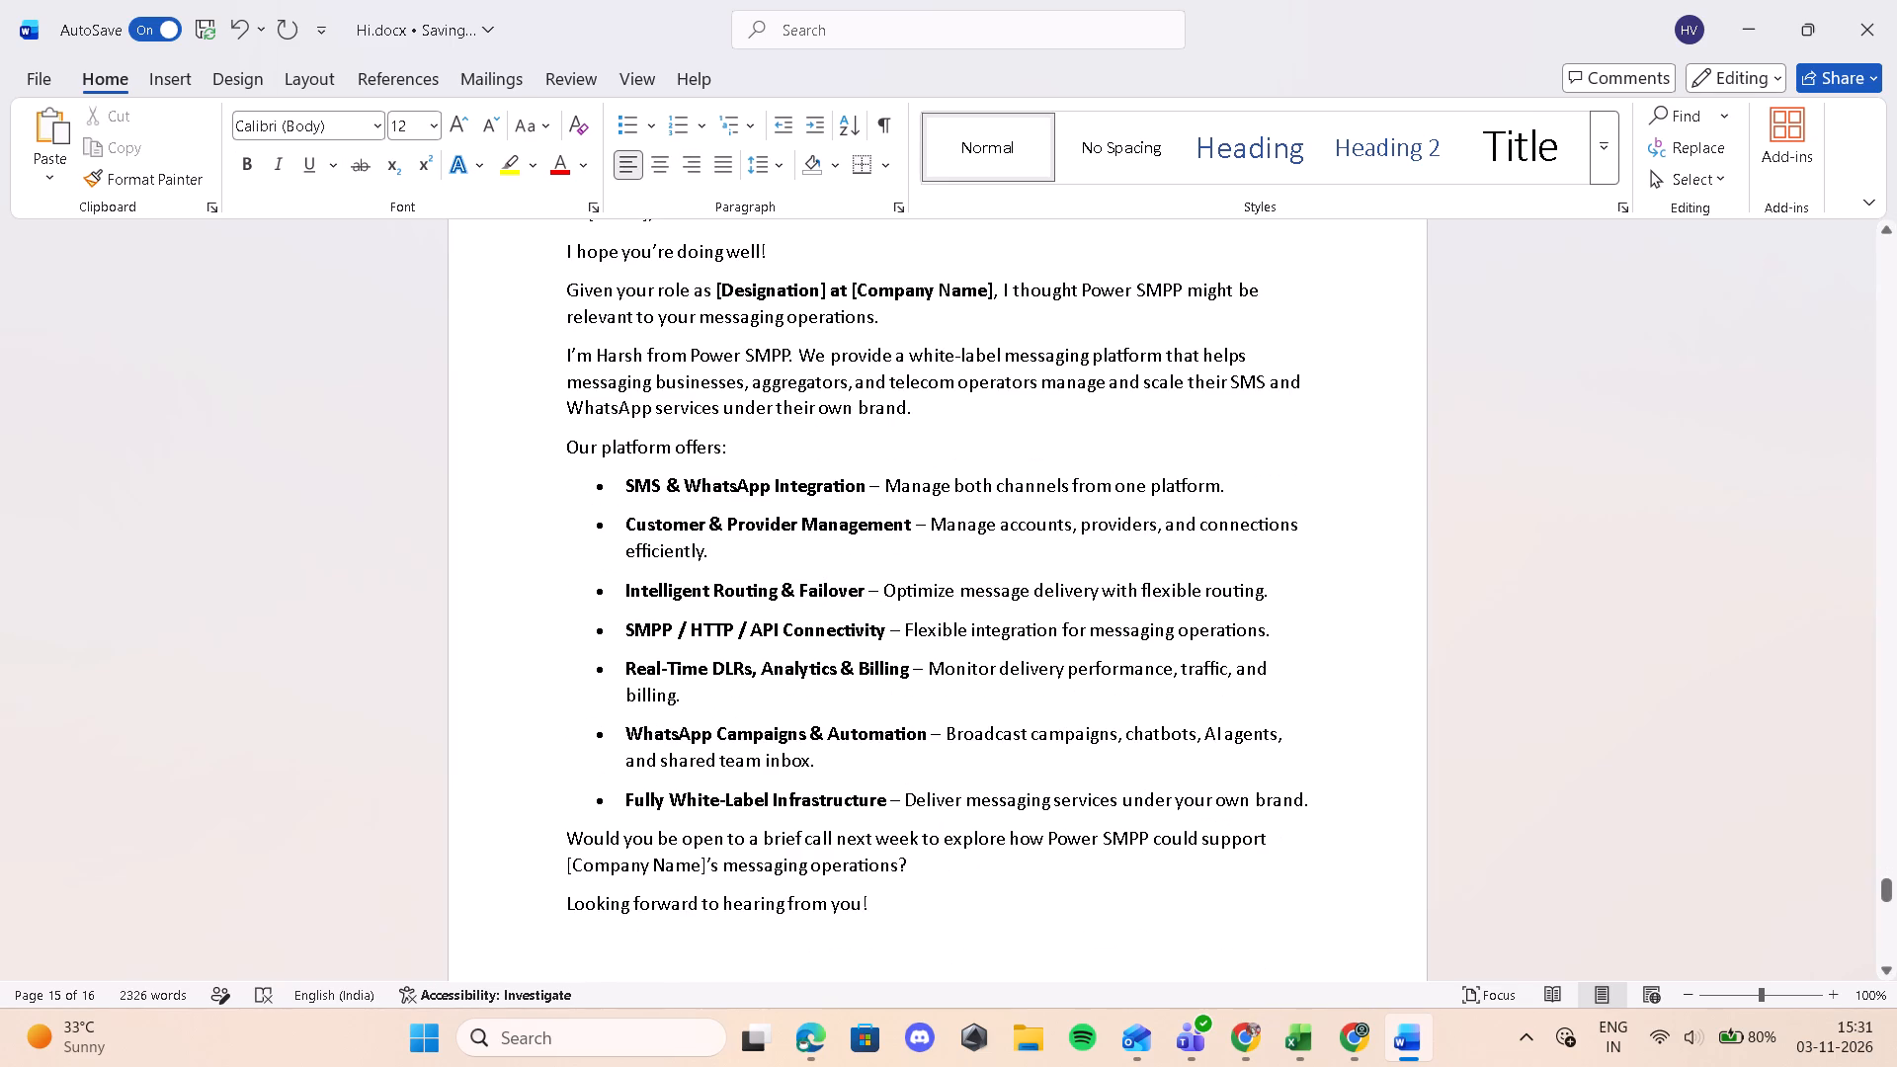
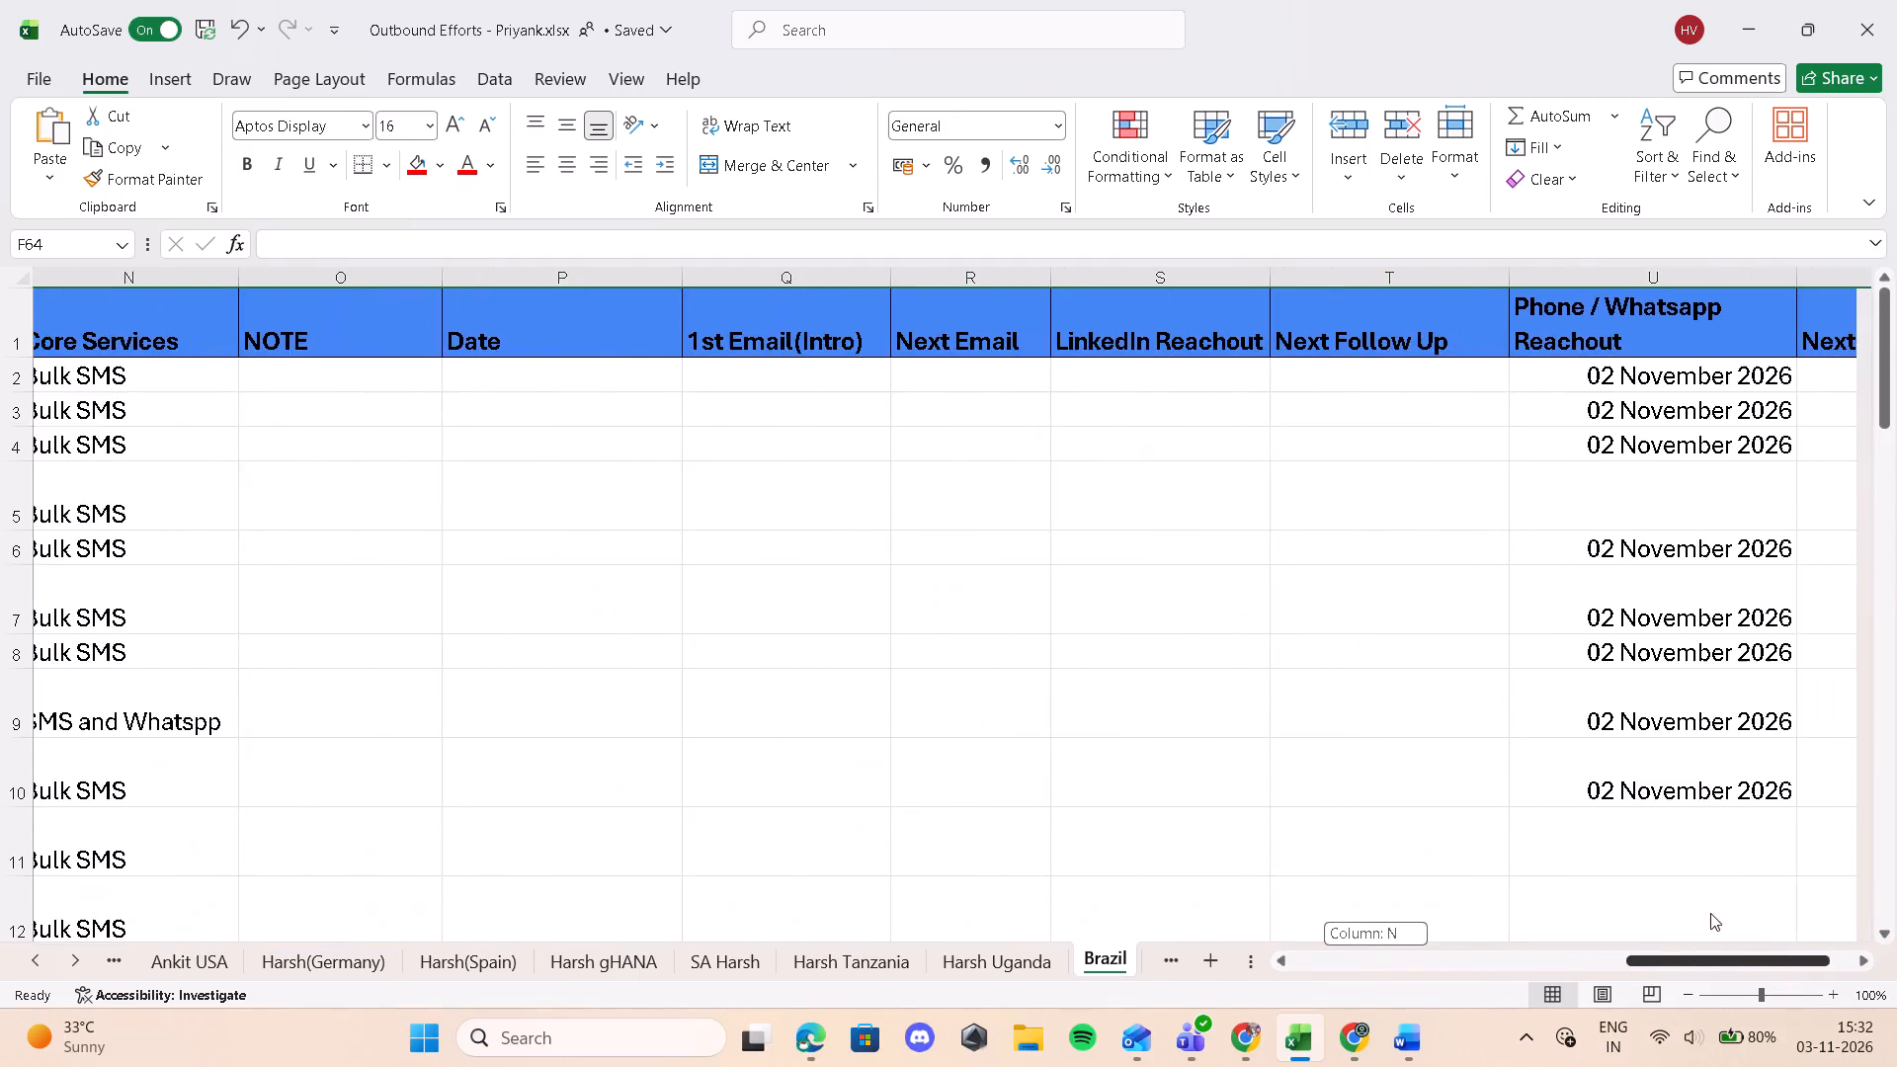
drag(1710, 913, 1738, 905)
scroll(1539, 305, down, 13)
scroll(1522, 684, up, 3)
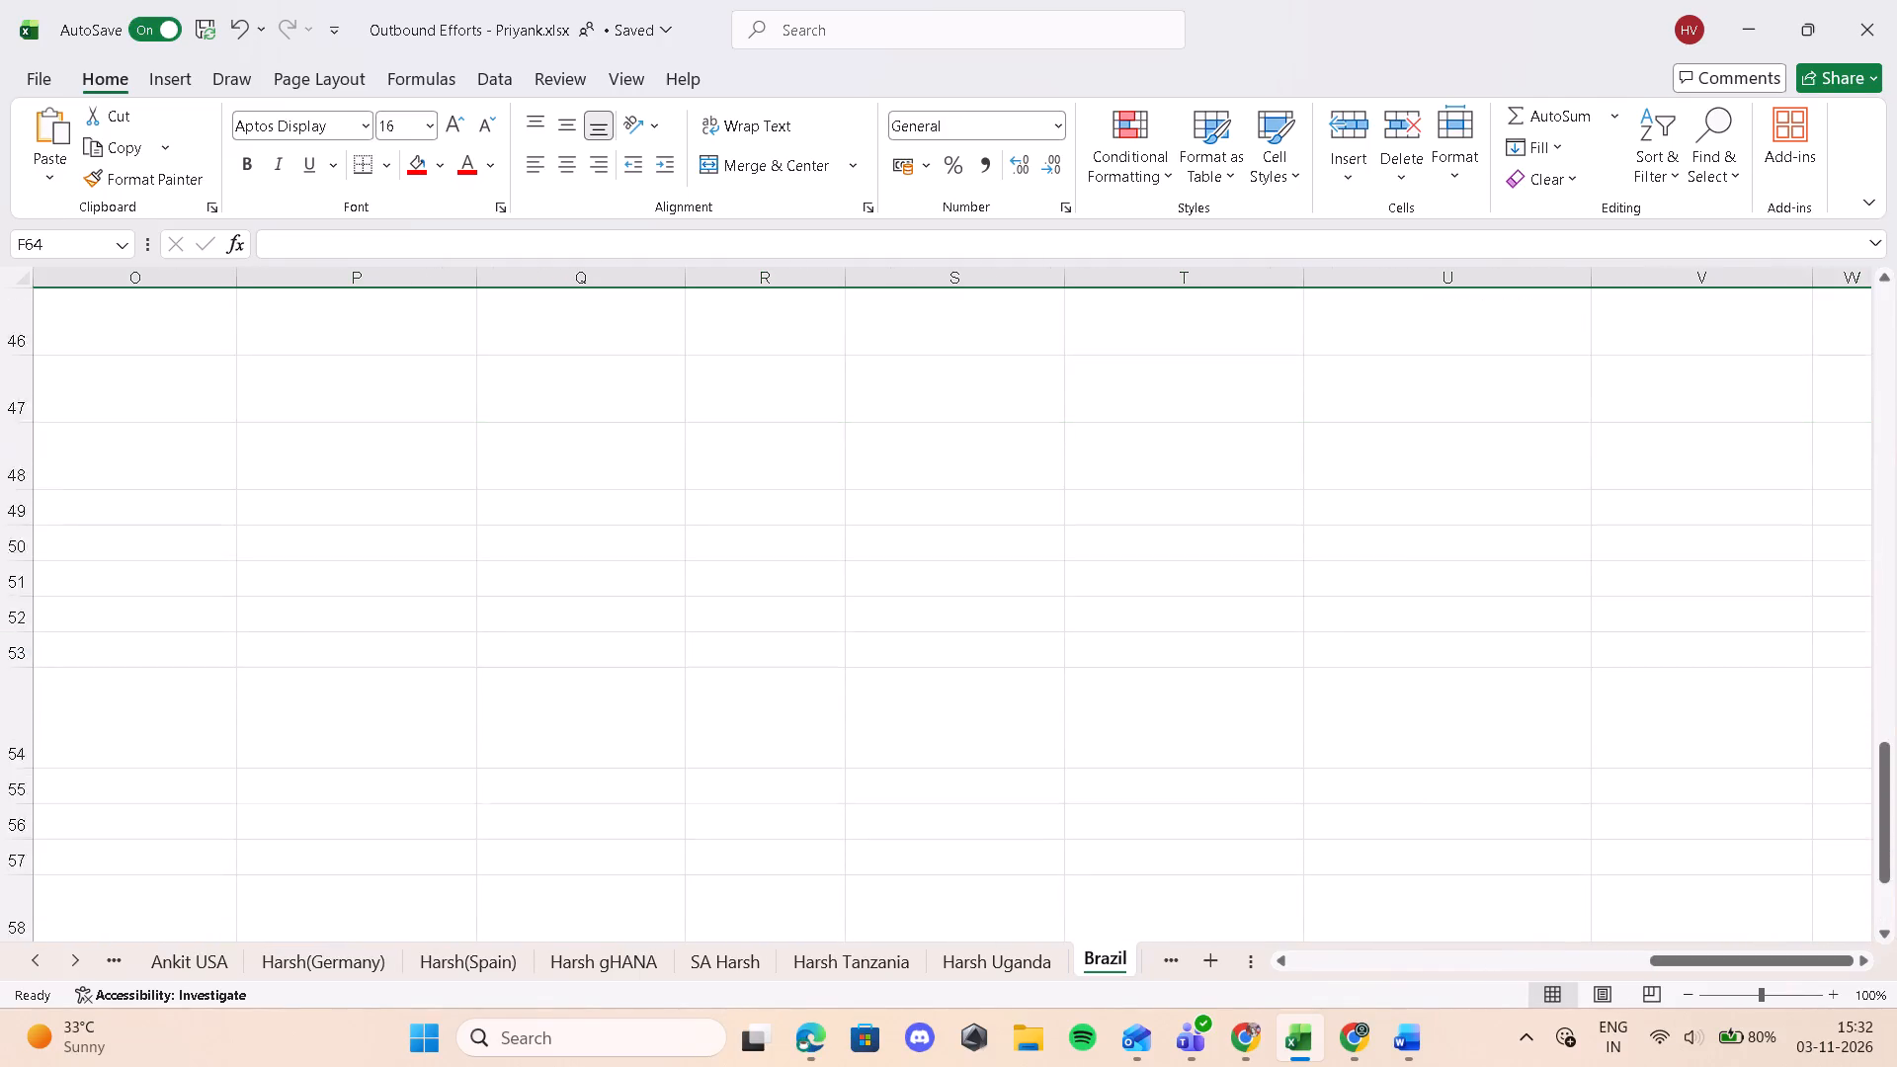
scroll(1520, 684, up, 19)
drag(1814, 951, 1353, 952)
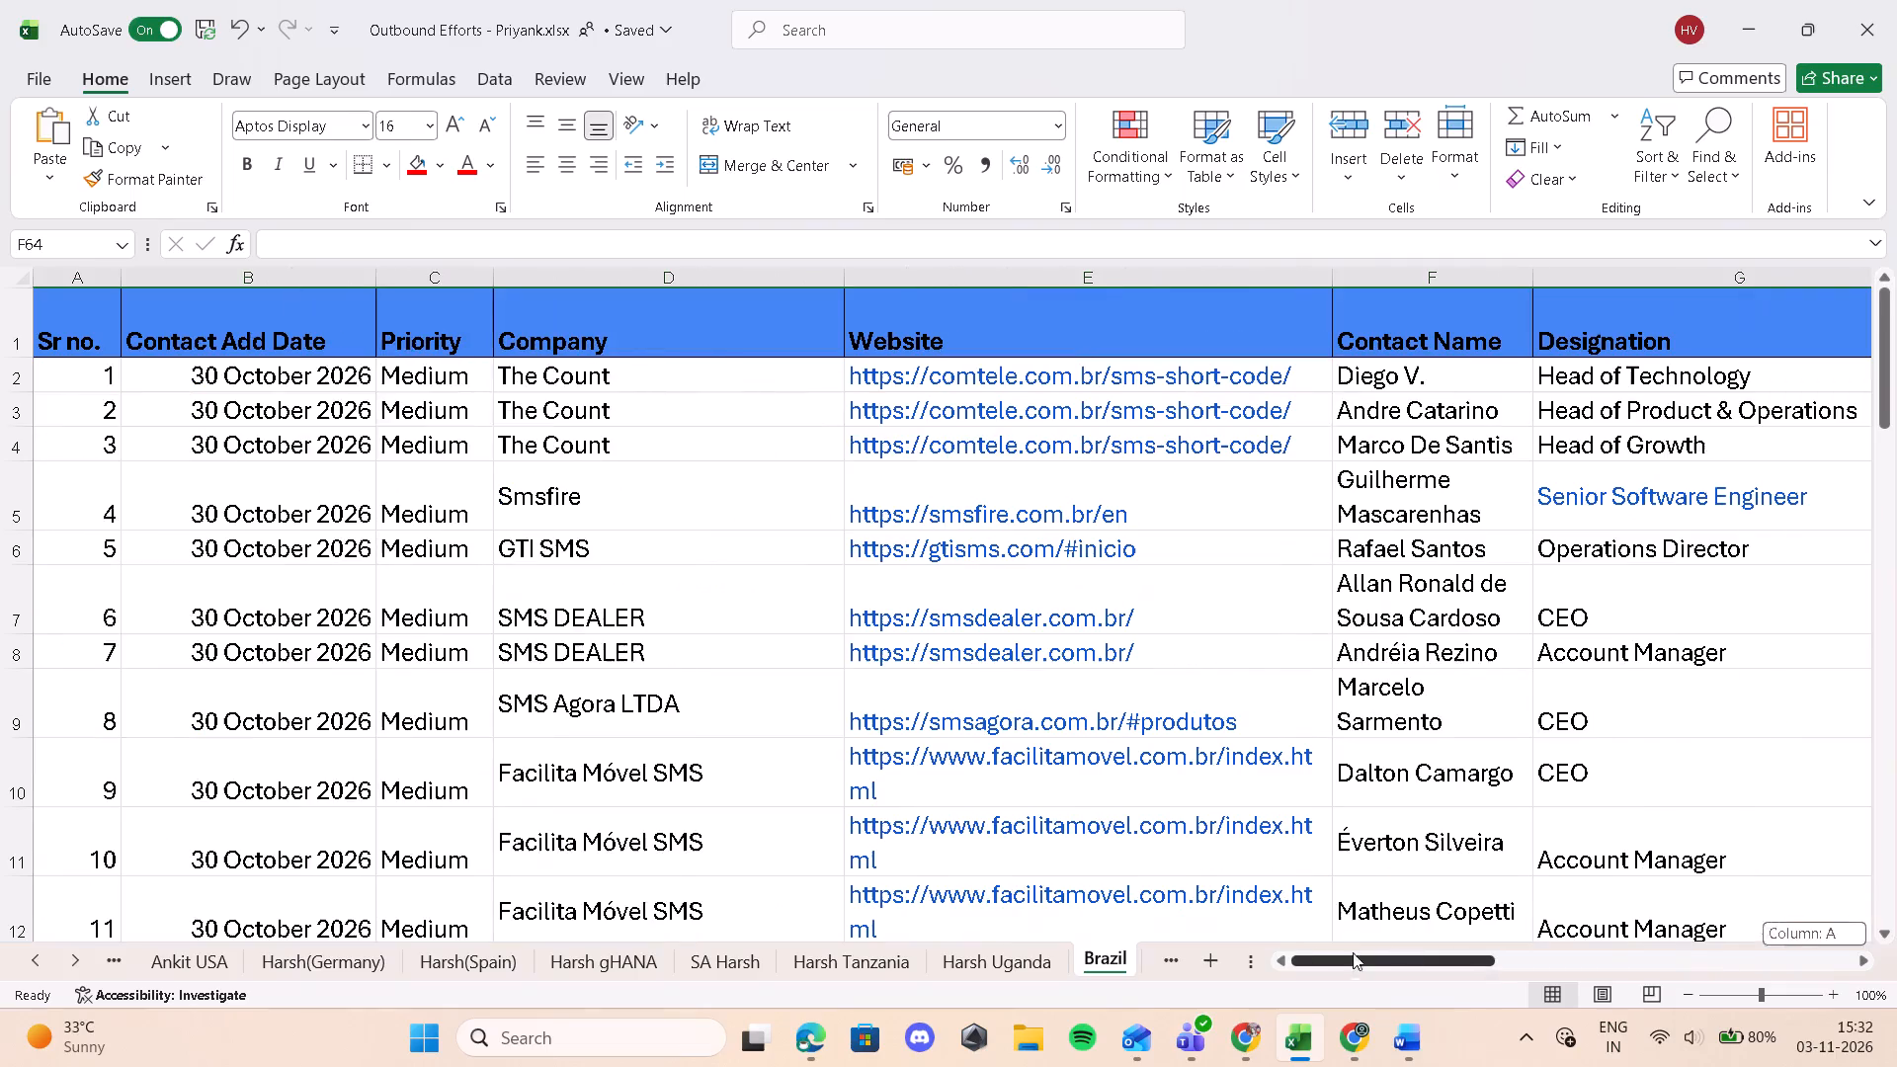
drag(1353, 952, 1297, 944)
Select the row of the first Brazil contact, at The Count, and examine its acceptance status, email, phone and LinkedIn columns.
click(5, 376)
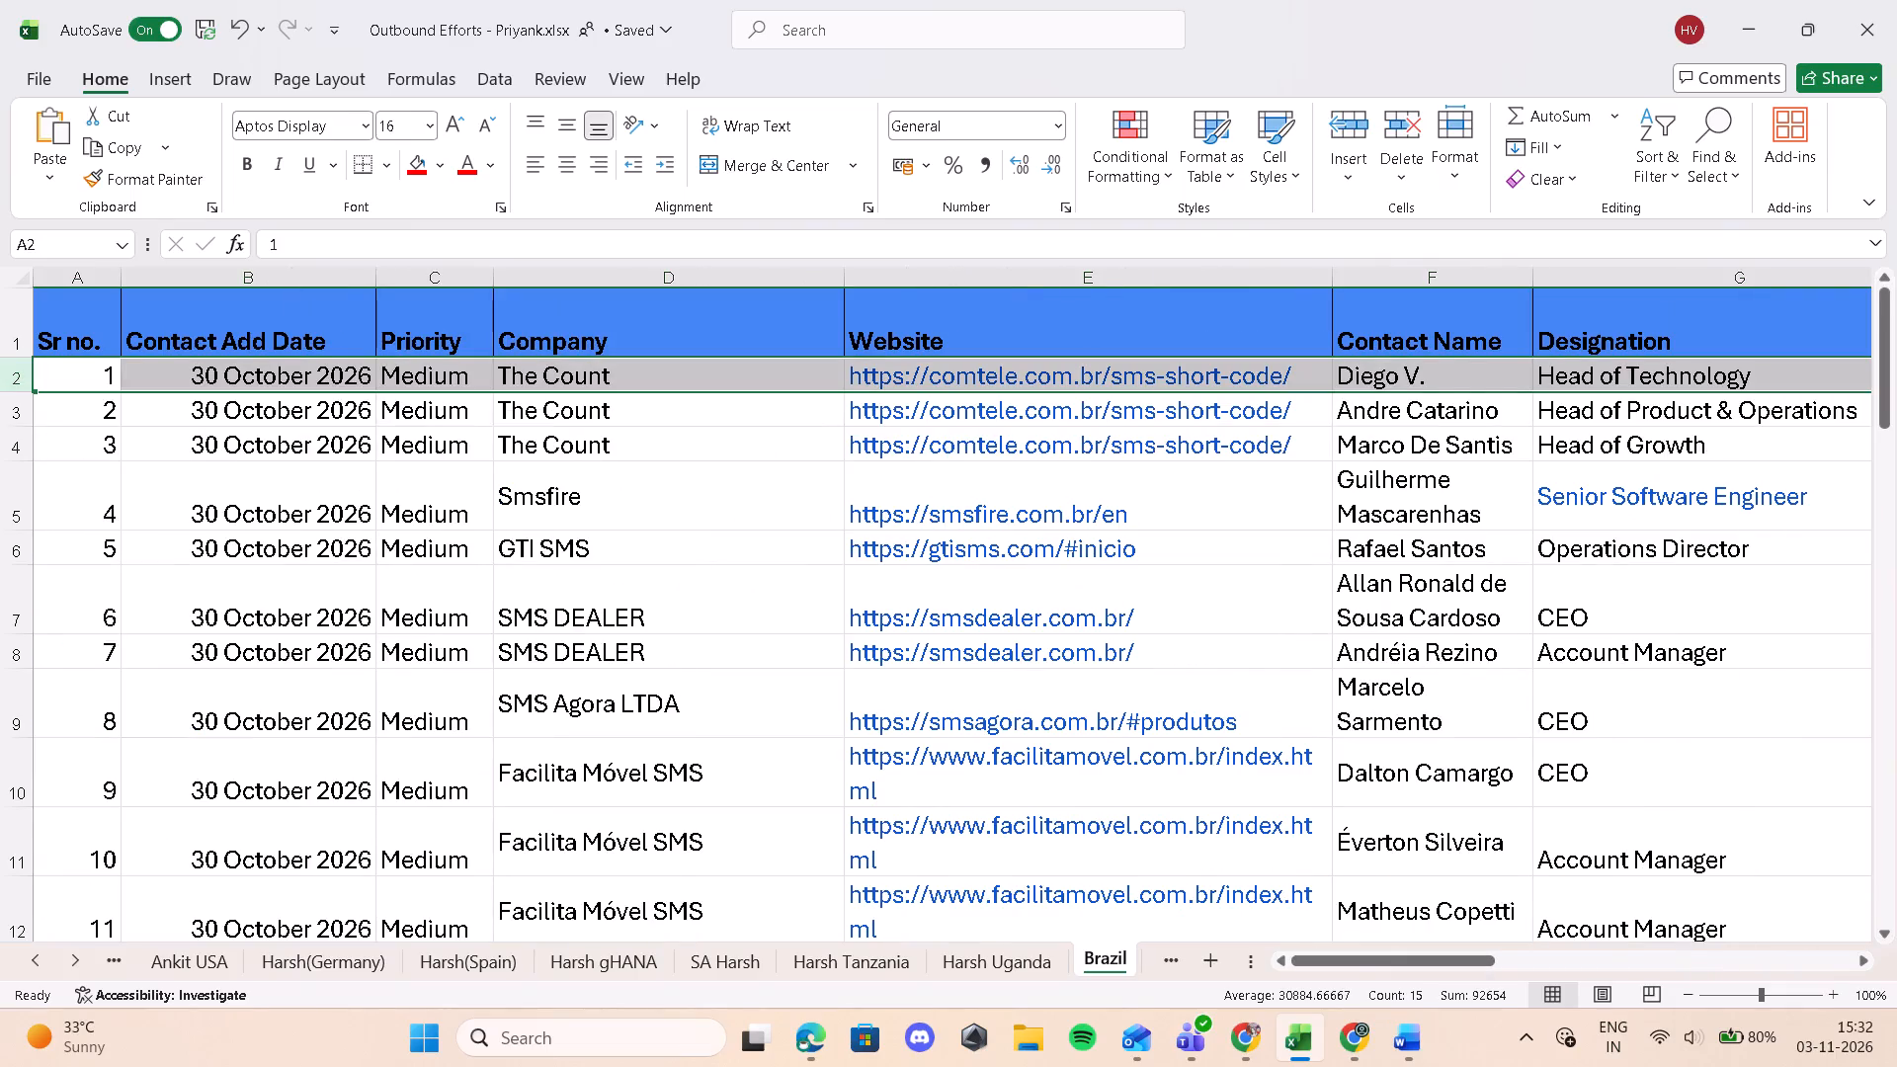
drag(1359, 969, 1538, 953)
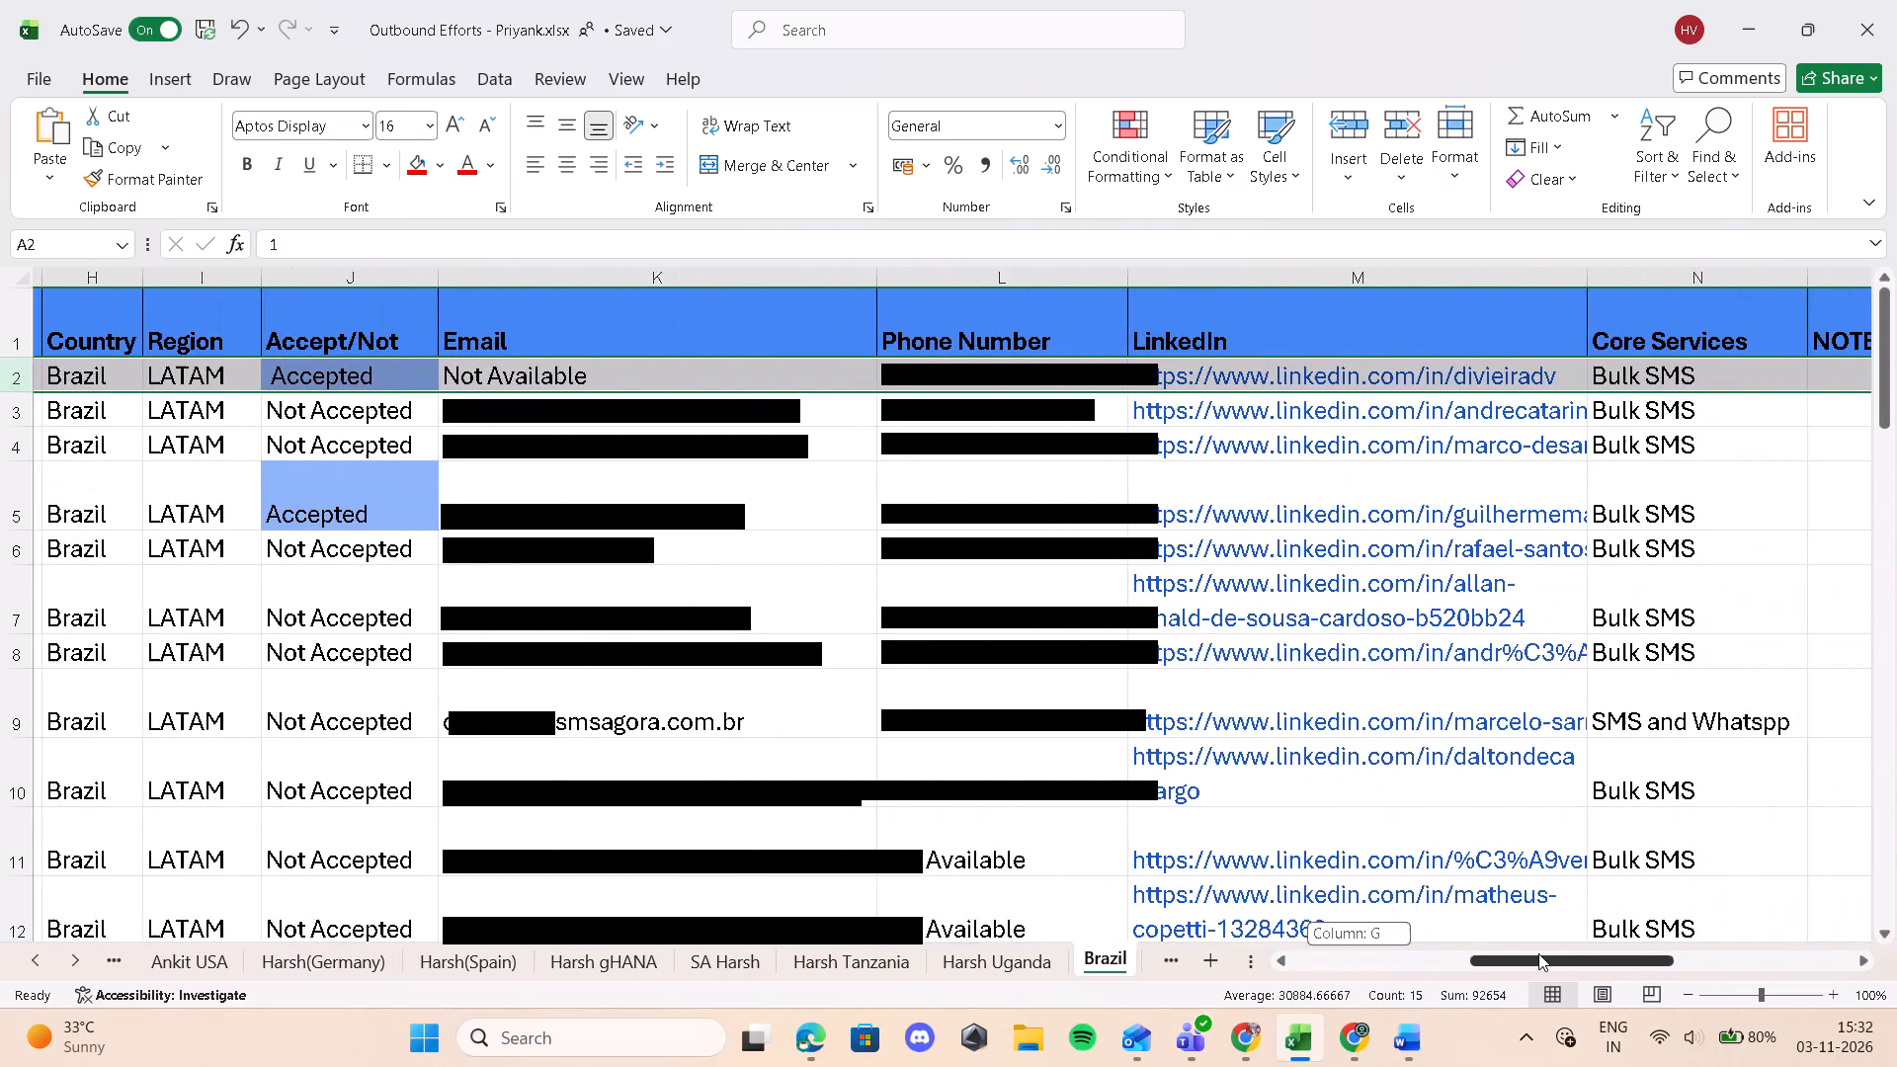
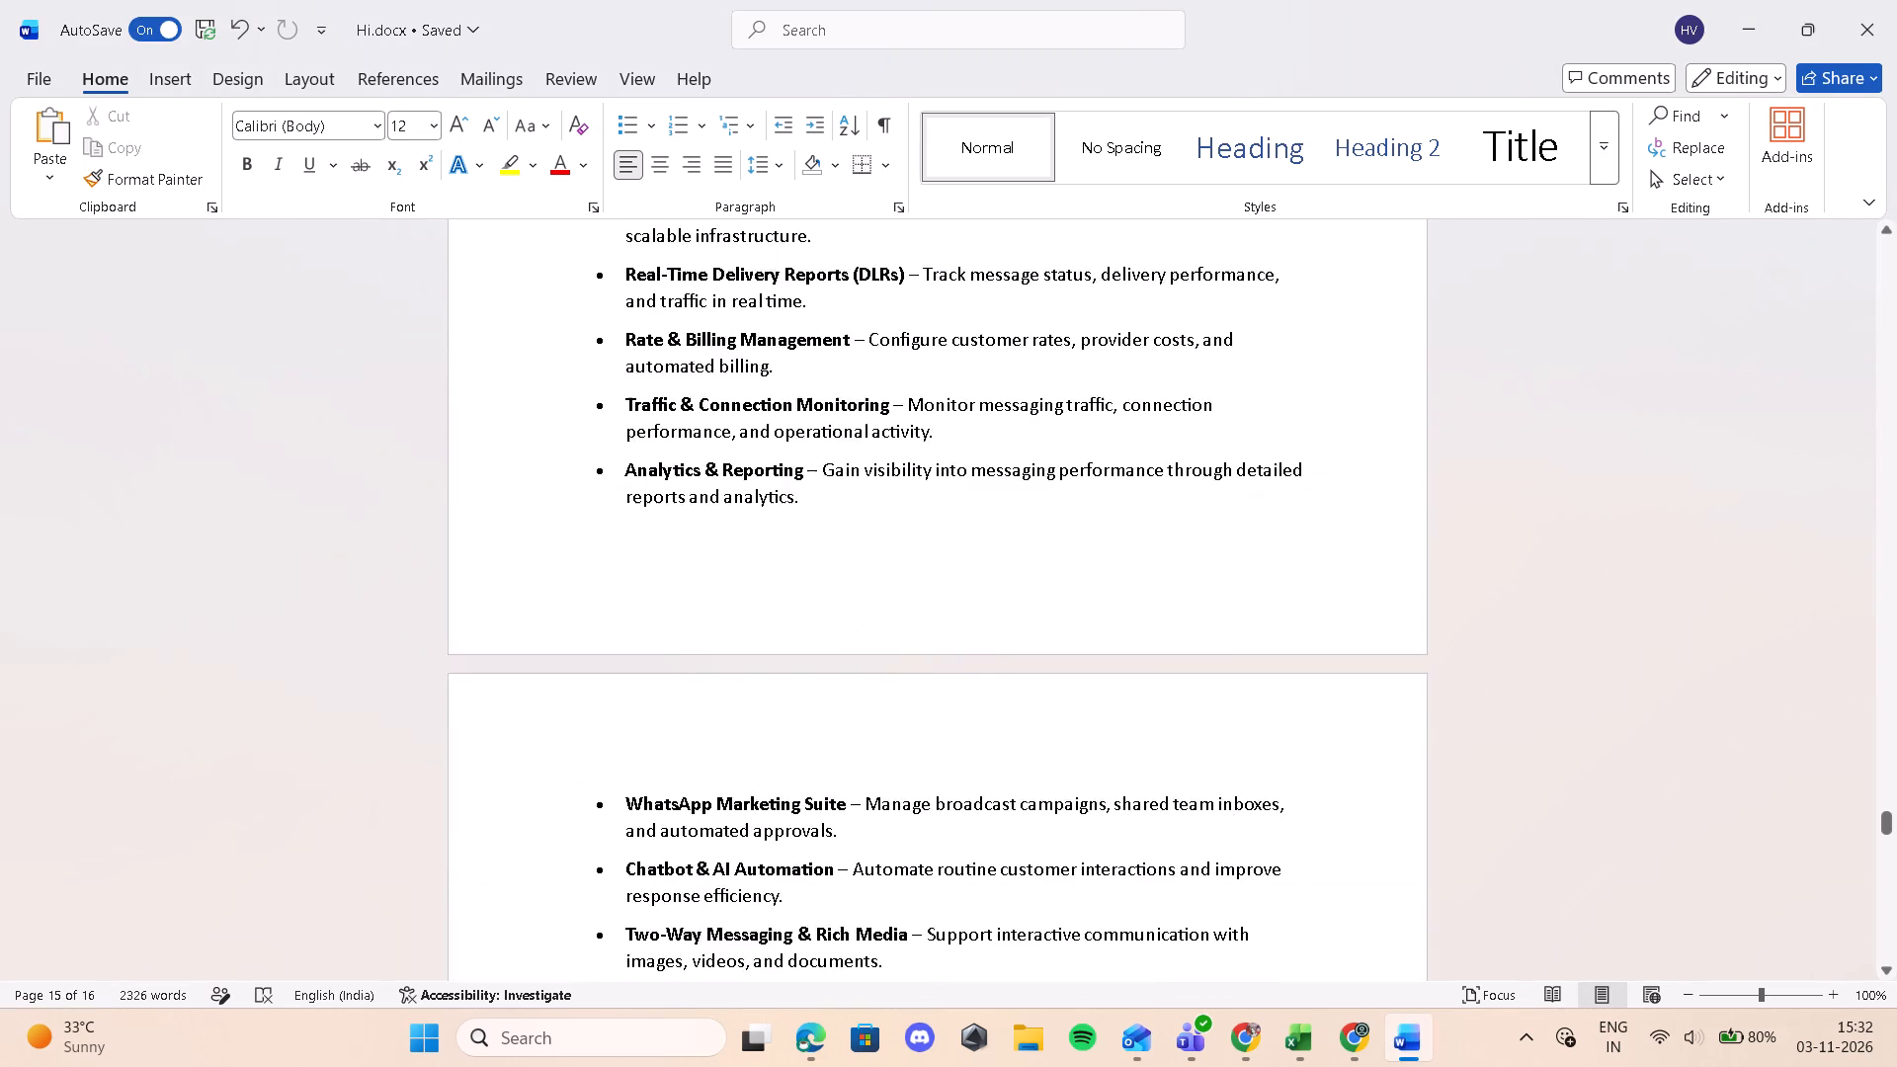
Find the bold subject line "Frank, can I ask you something about your messaging Platform?" among the earlier templates in Hi.docx and copy it.
scroll(1094, 862, up, 8)
scroll(1094, 862, up, 20)
scroll(1094, 862, up, 2)
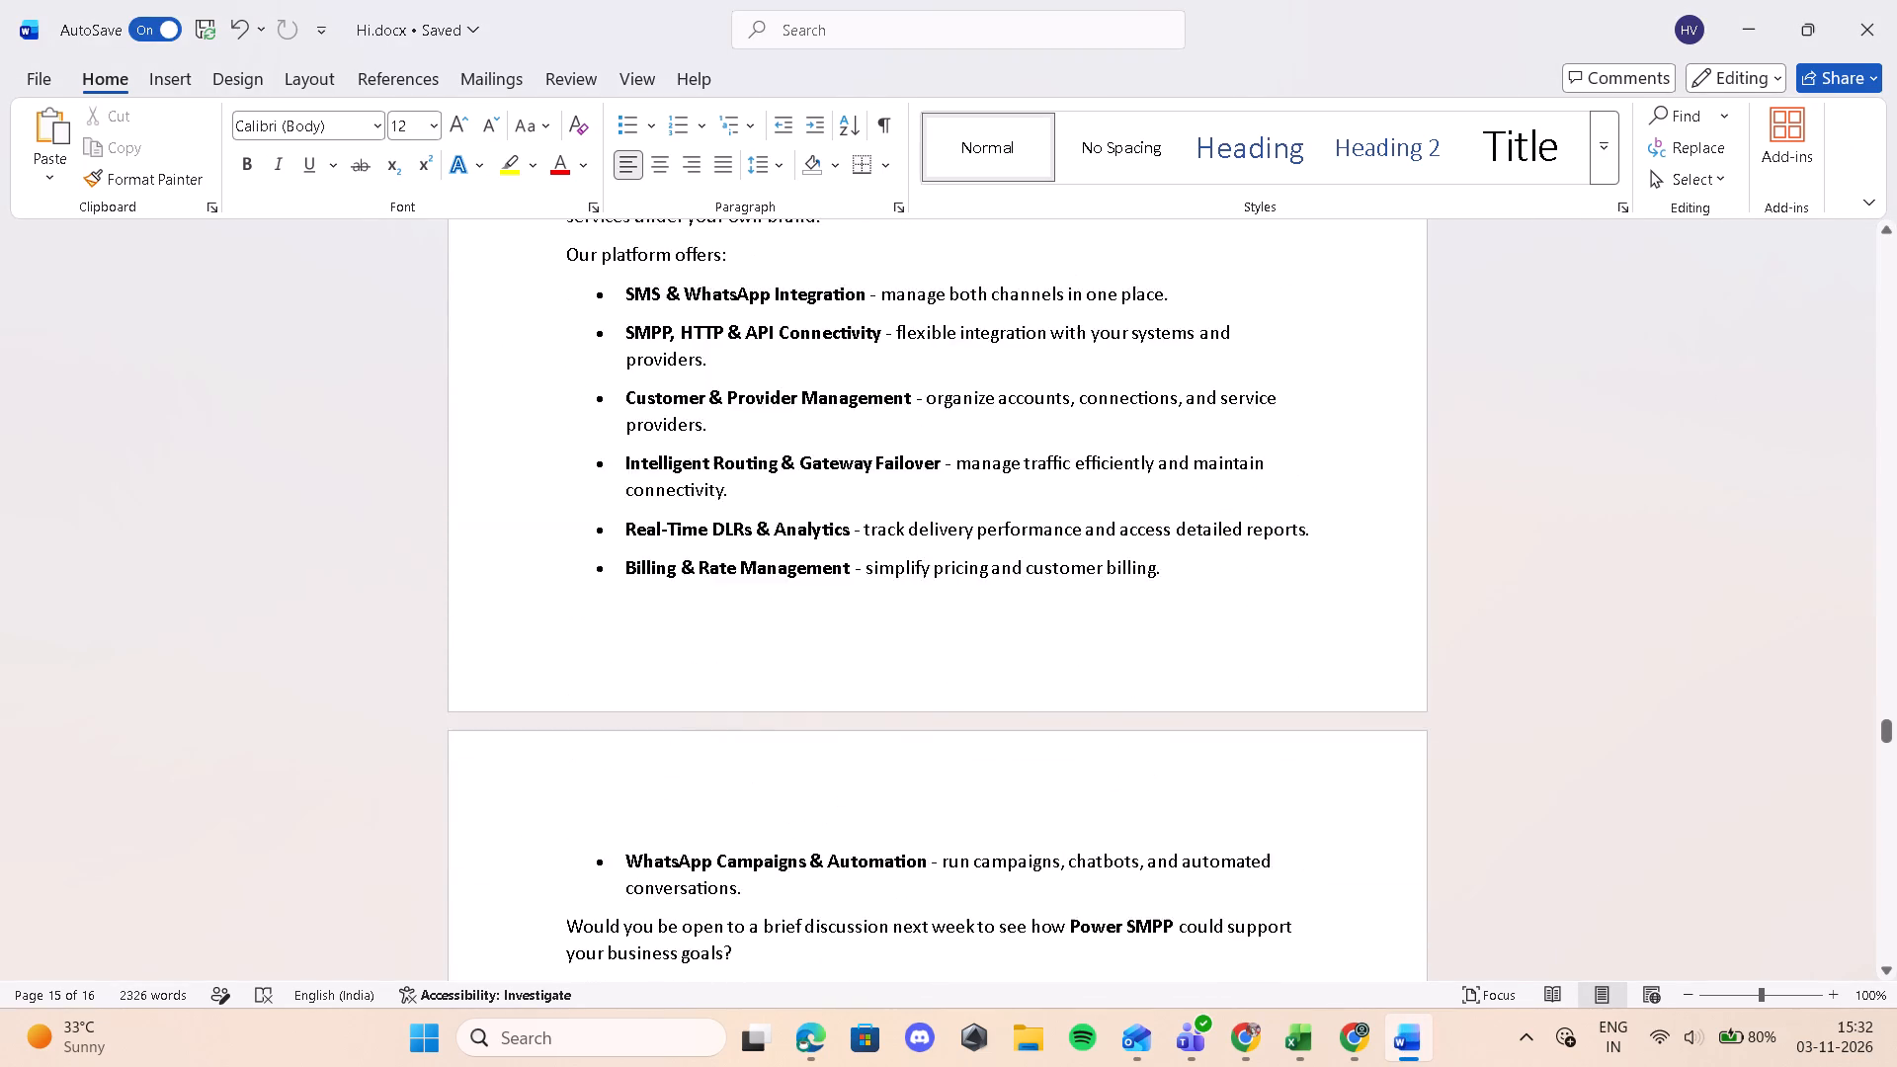
scroll(1094, 861, up, 3)
scroll(1094, 861, up, 19)
scroll(1099, 851, up, 20)
scroll(1099, 851, up, 17)
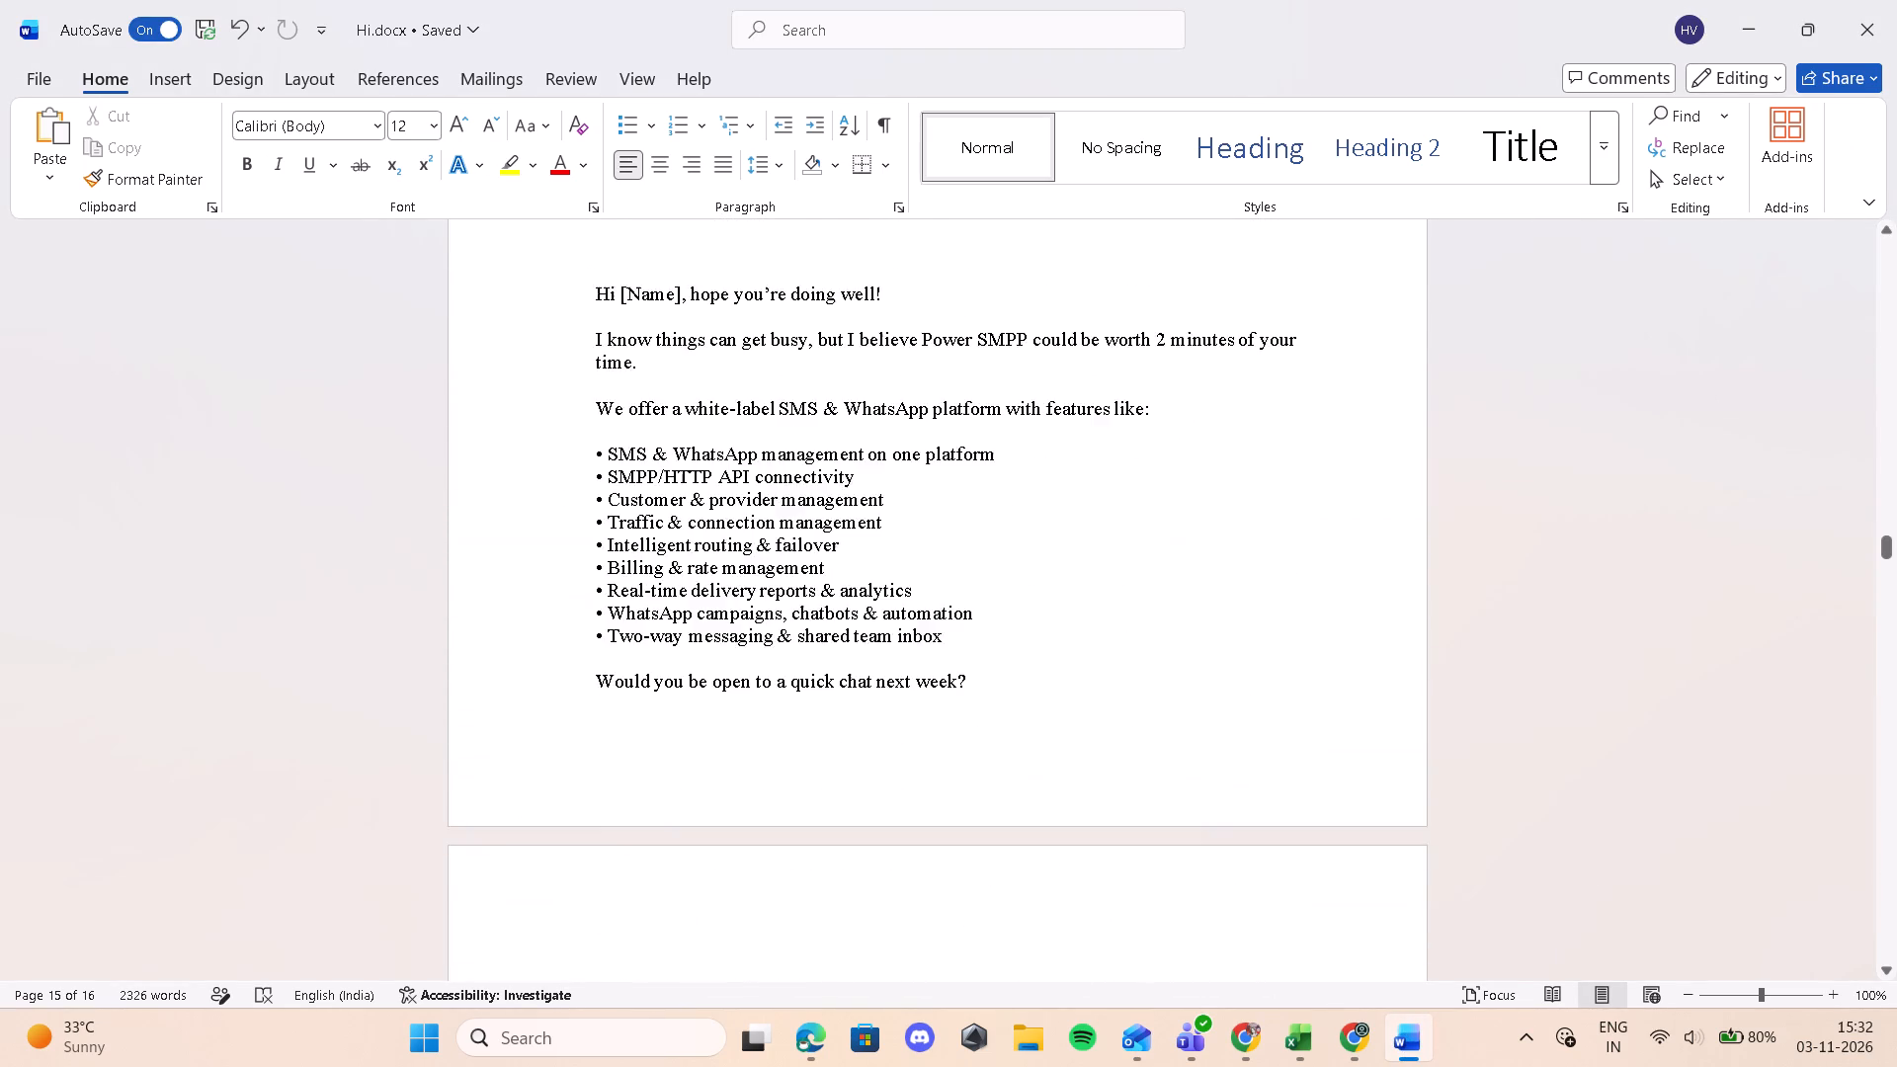
scroll(1101, 848, up, 2)
scroll(1102, 843, up, 20)
scroll(1102, 843, up, 3)
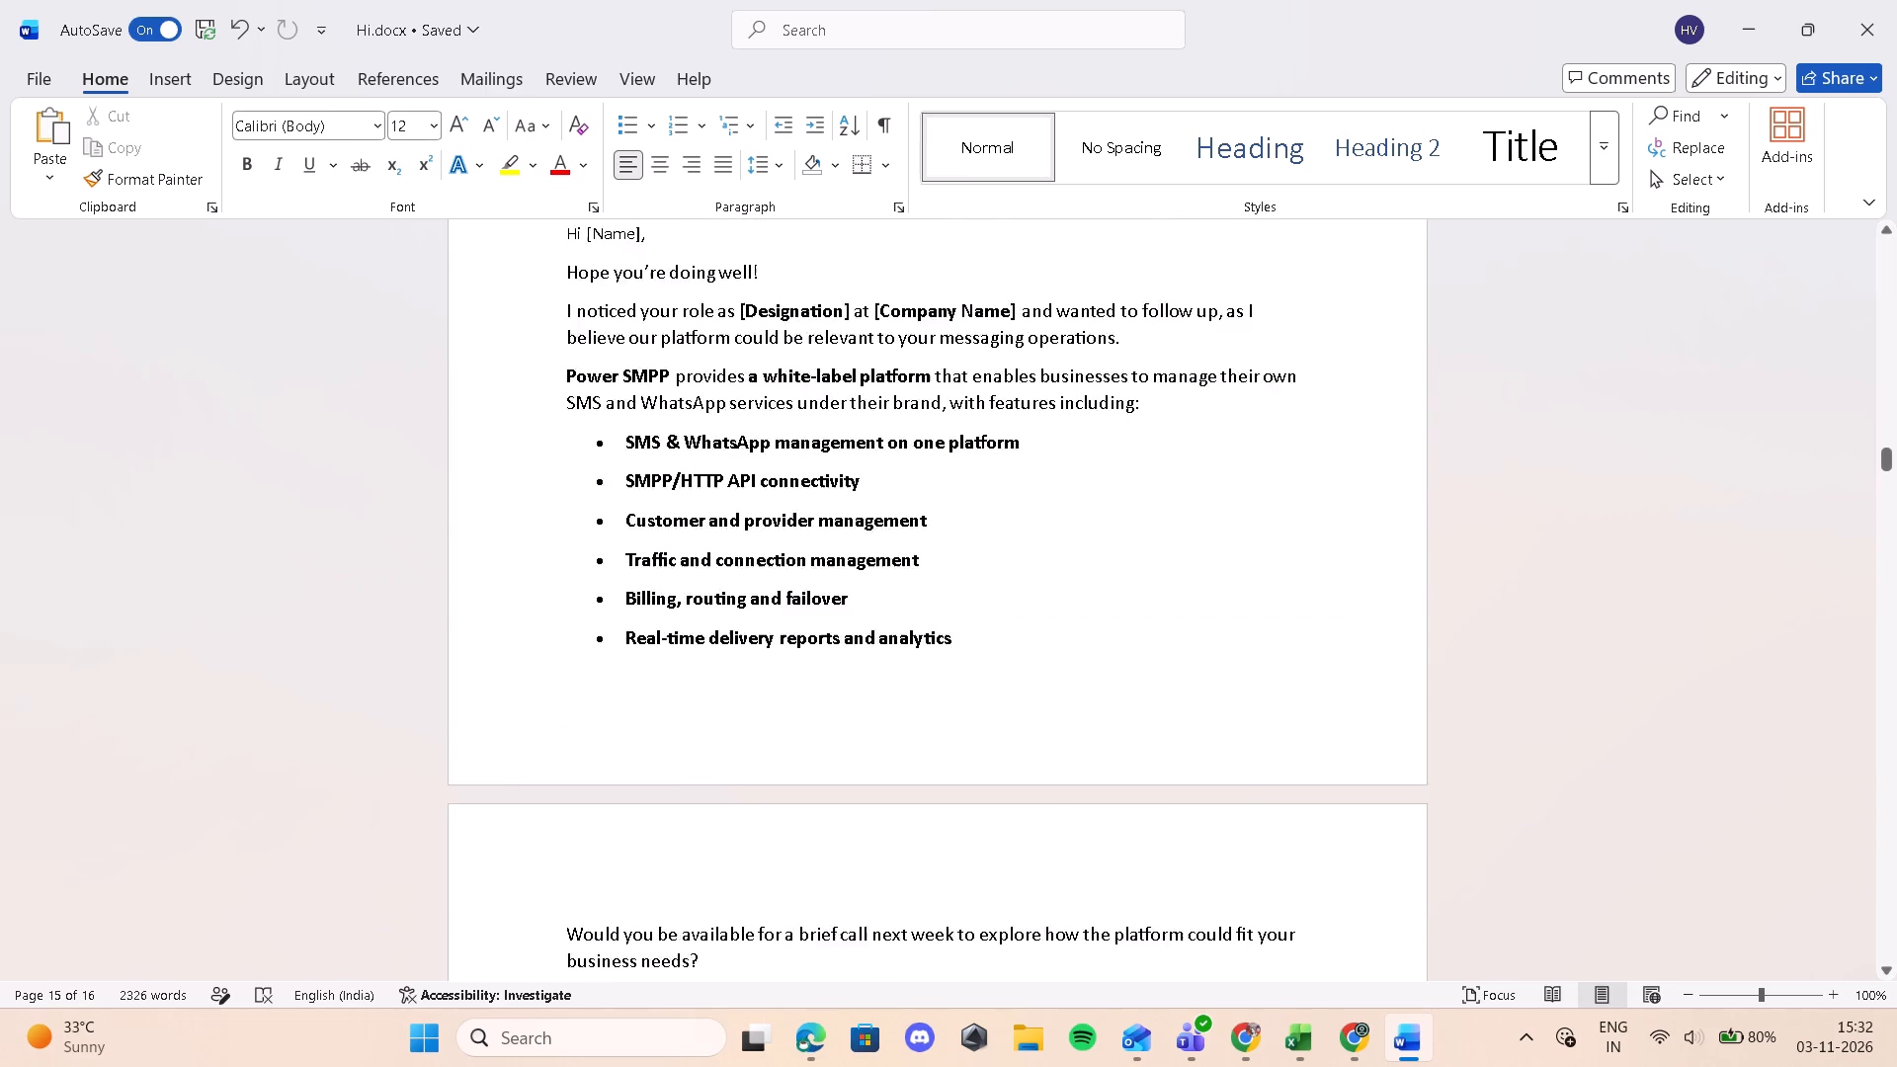
scroll(1116, 835, up, 20)
scroll(1116, 835, up, 4)
scroll(1118, 833, down, 2)
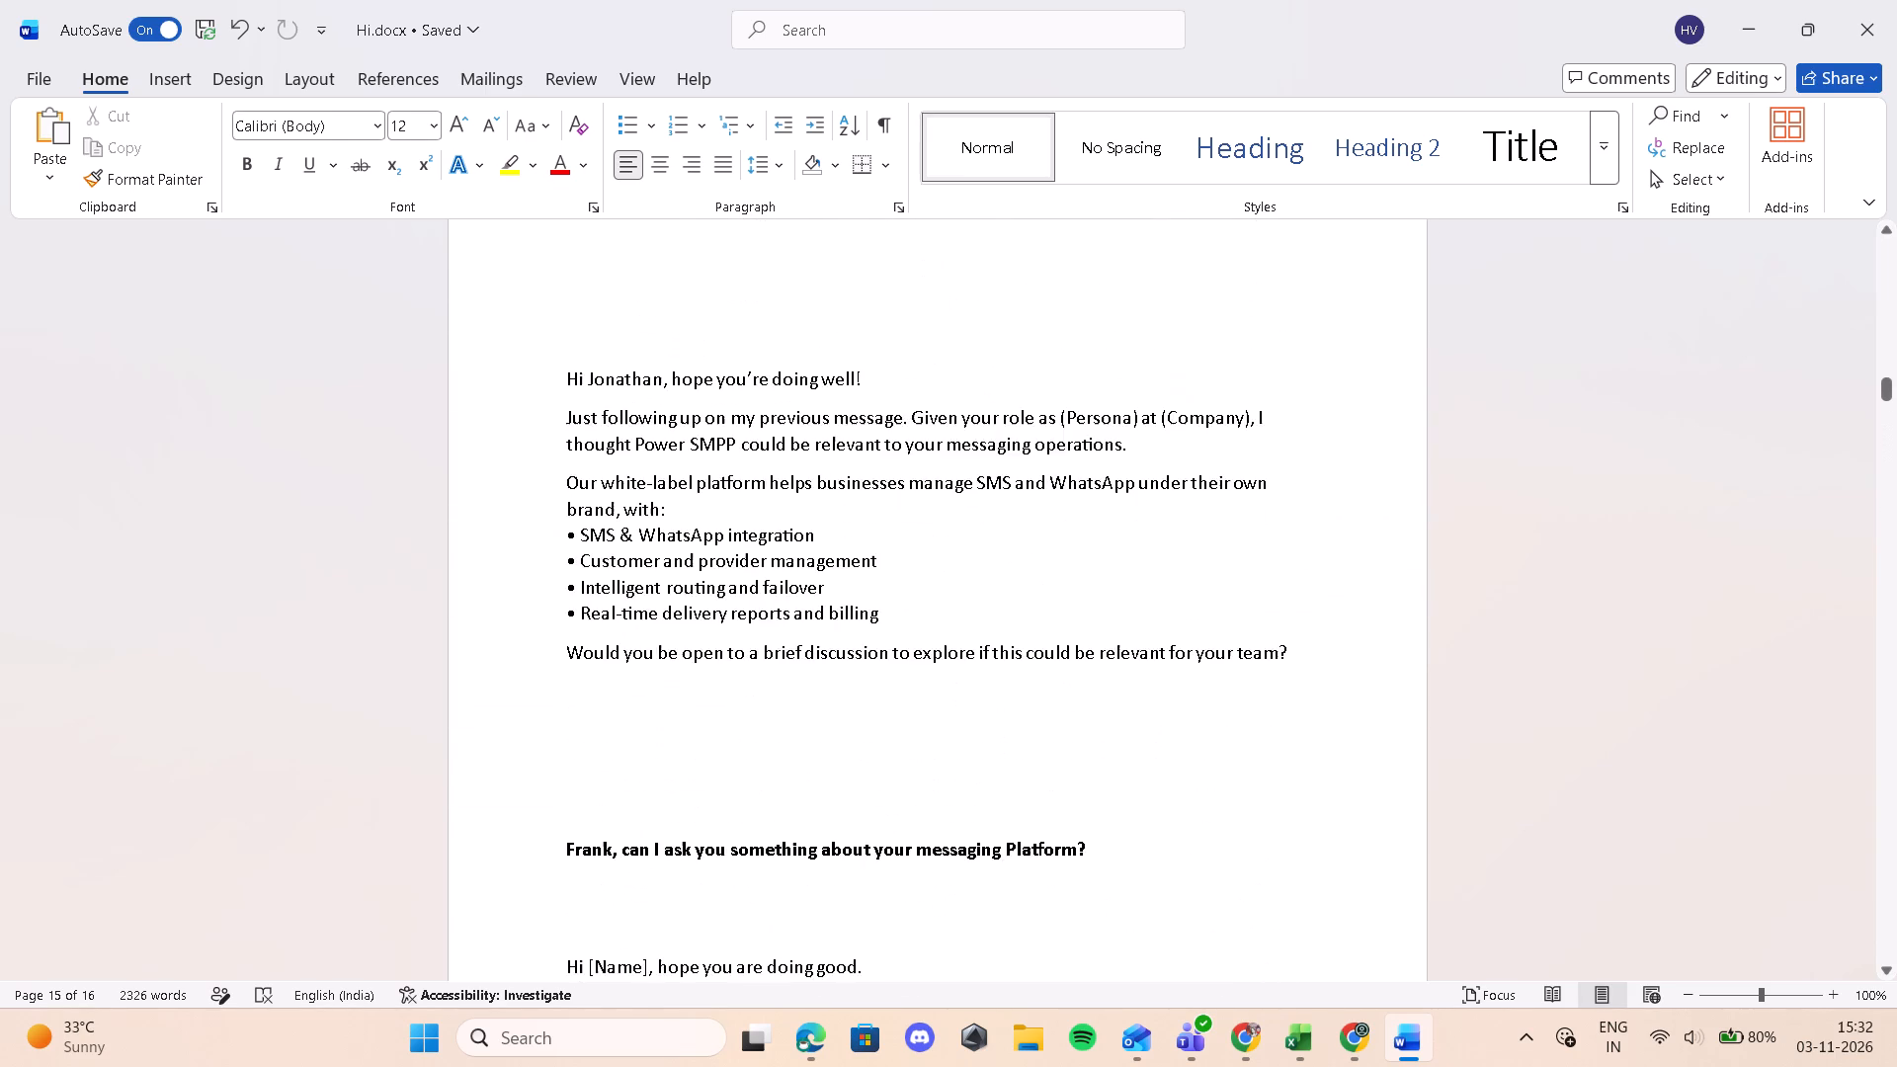
drag(1127, 772, 543, 758)
key(ctrl+c)
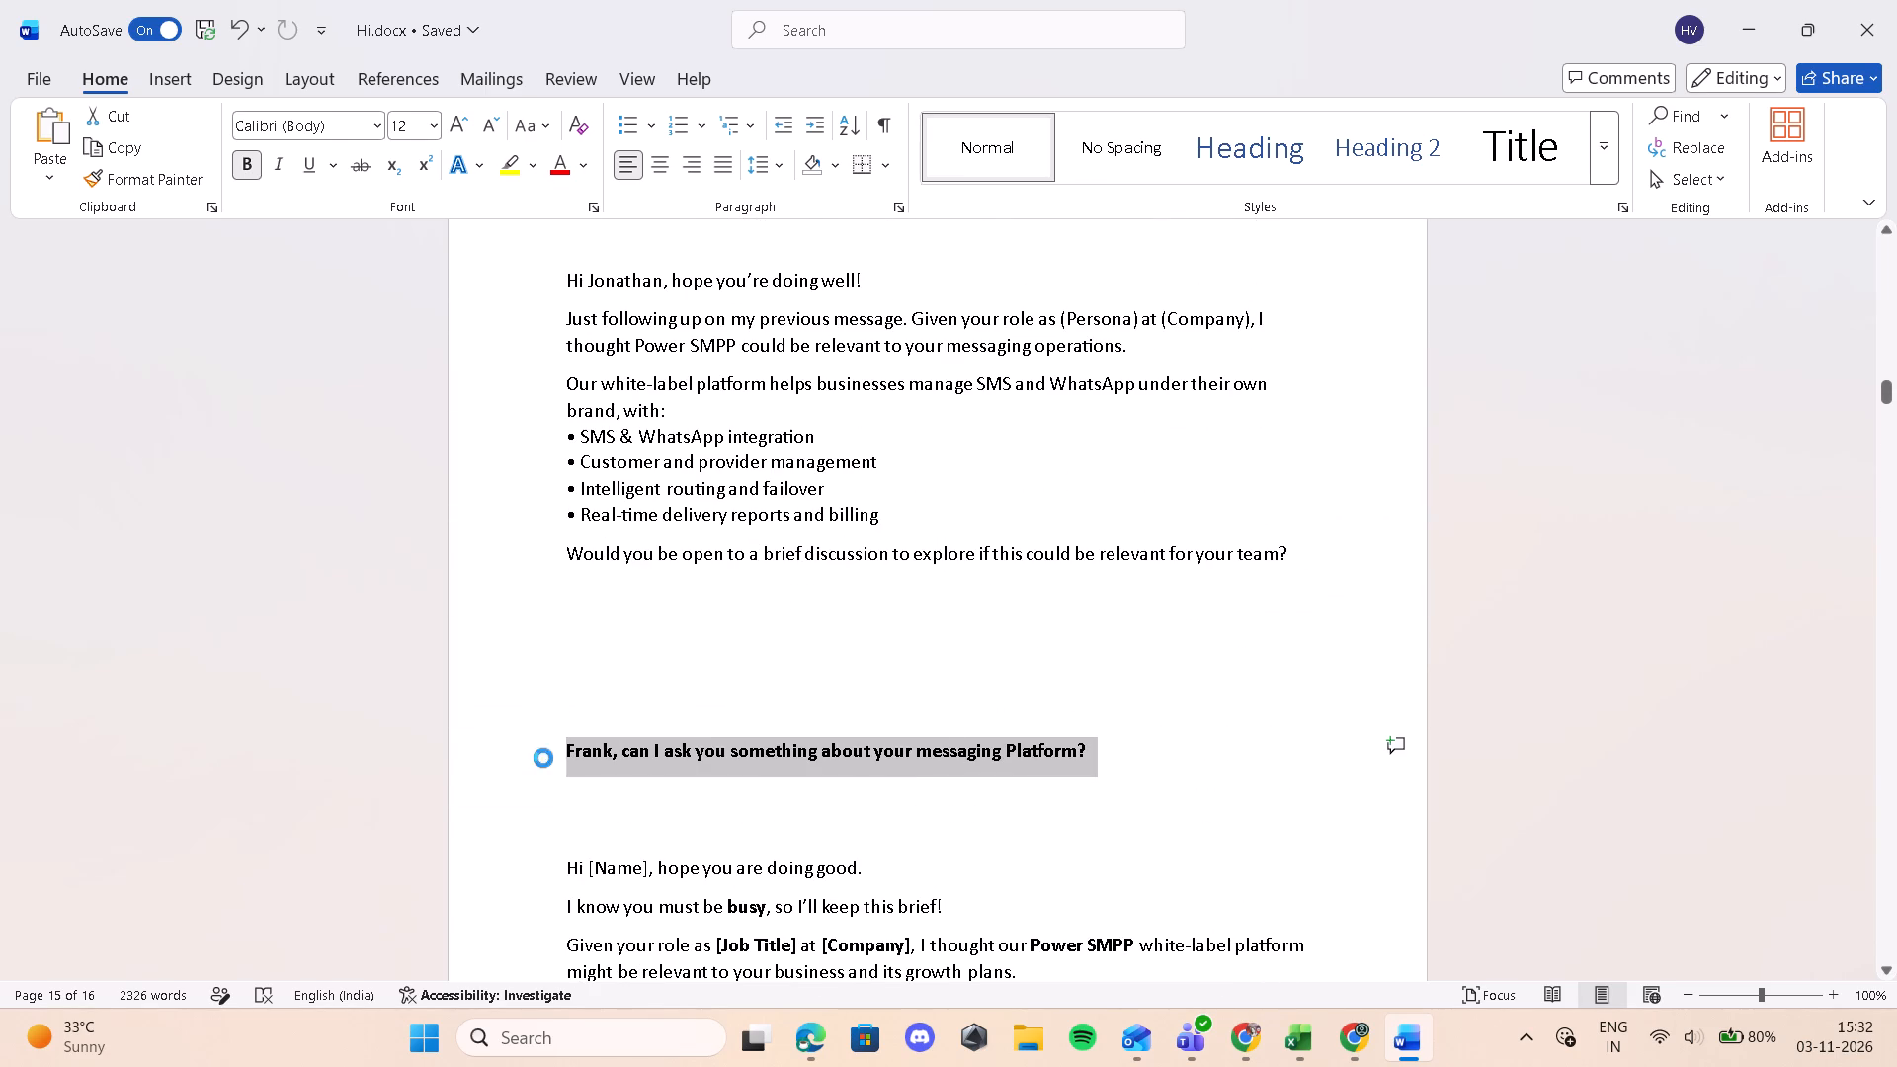
Go to the end of Hi.docx and look over the last Power SMPP email drafts, from their feature bullets to the closing lines.
drag(1891, 398, 1887, 1064)
scroll(1049, 747, up, 2)
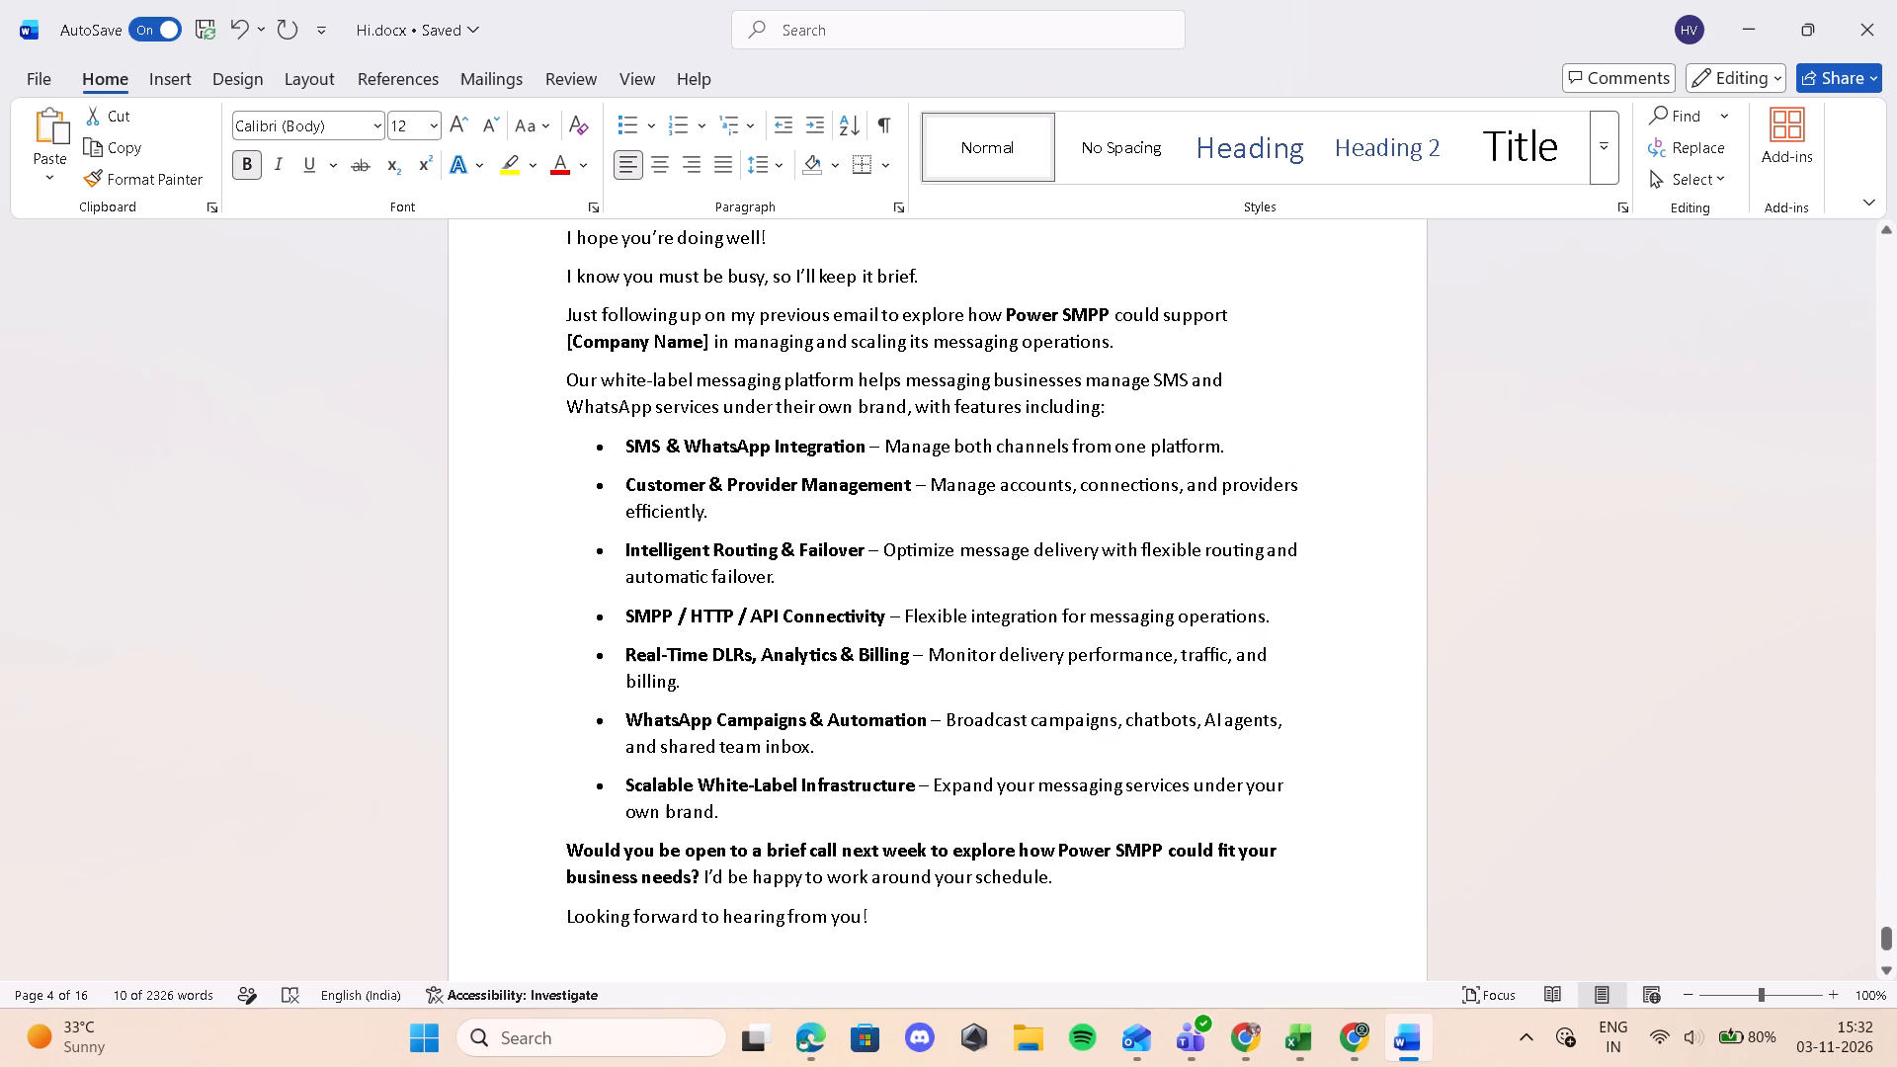
scroll(1049, 747, up, 4)
scroll(614, 554, up, 1)
scroll(726, 646, down, 6)
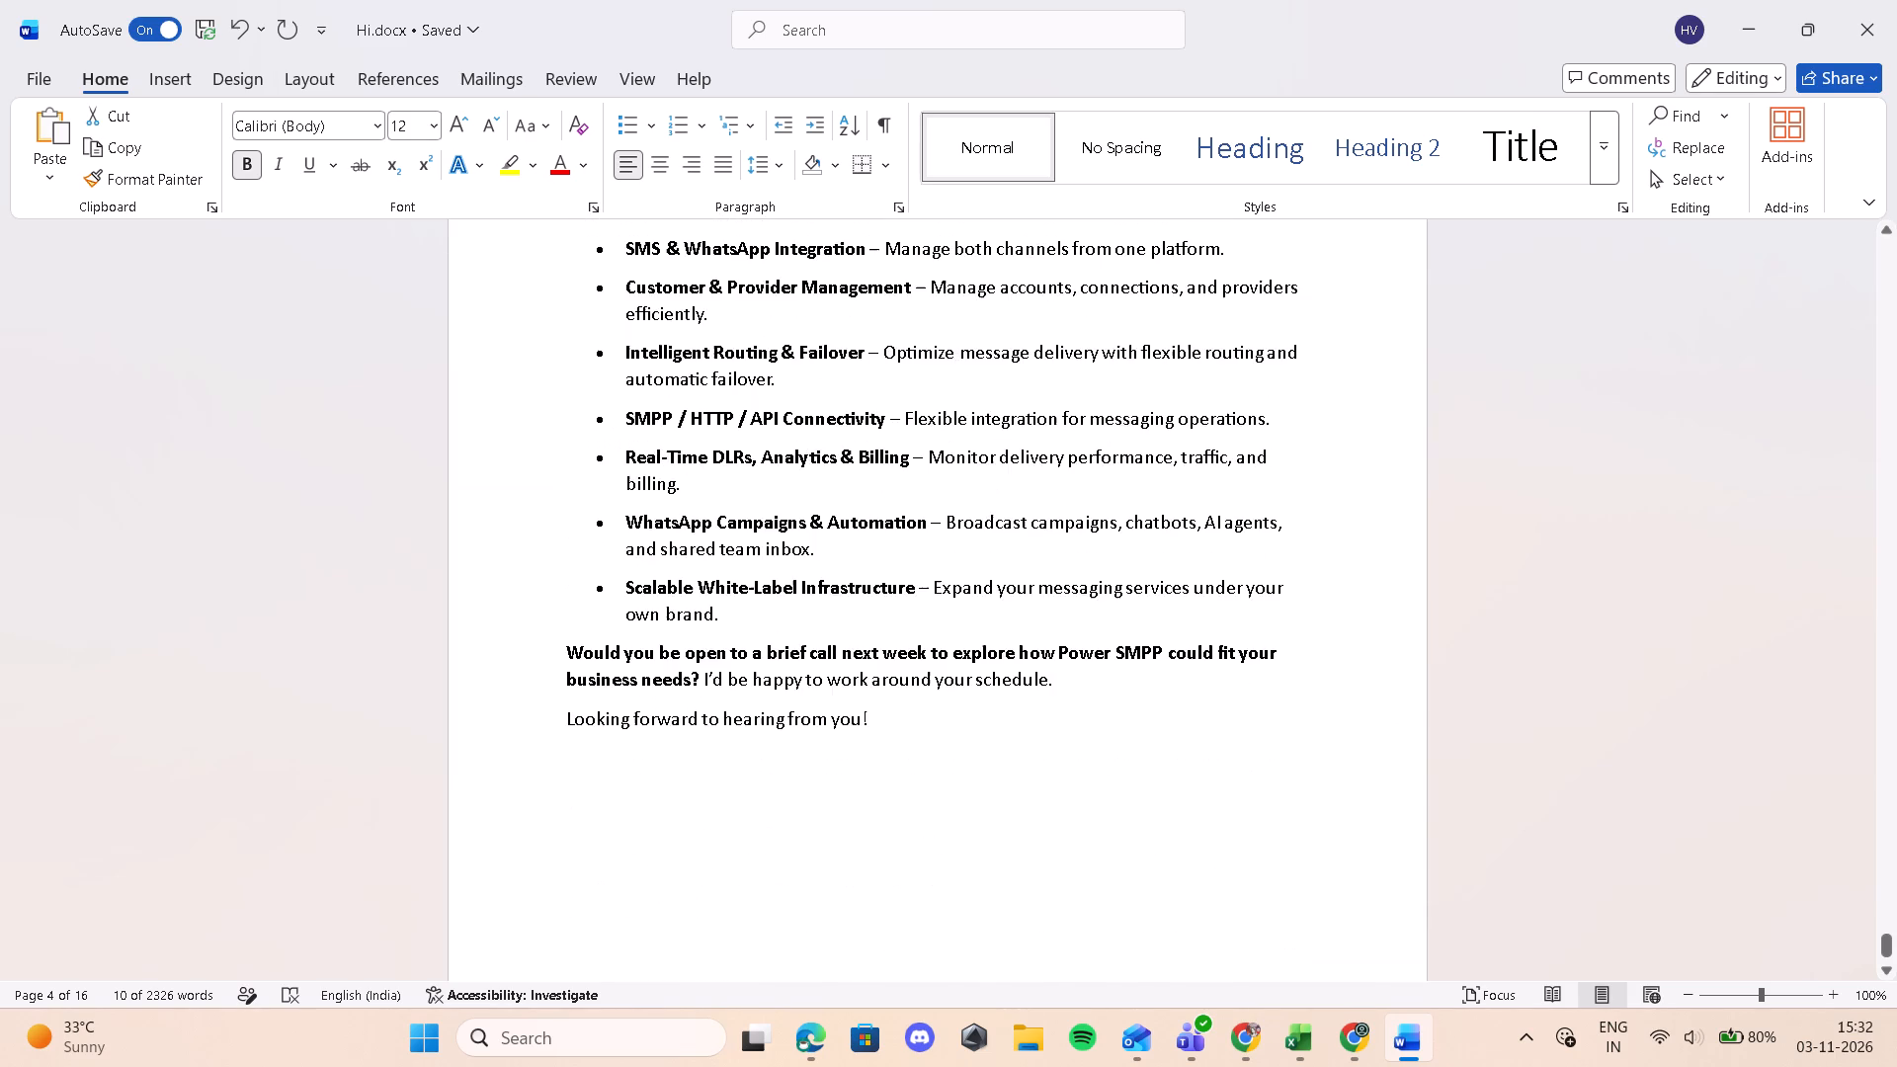
scroll(727, 646, down, 13)
scroll(991, 728, up, 16)
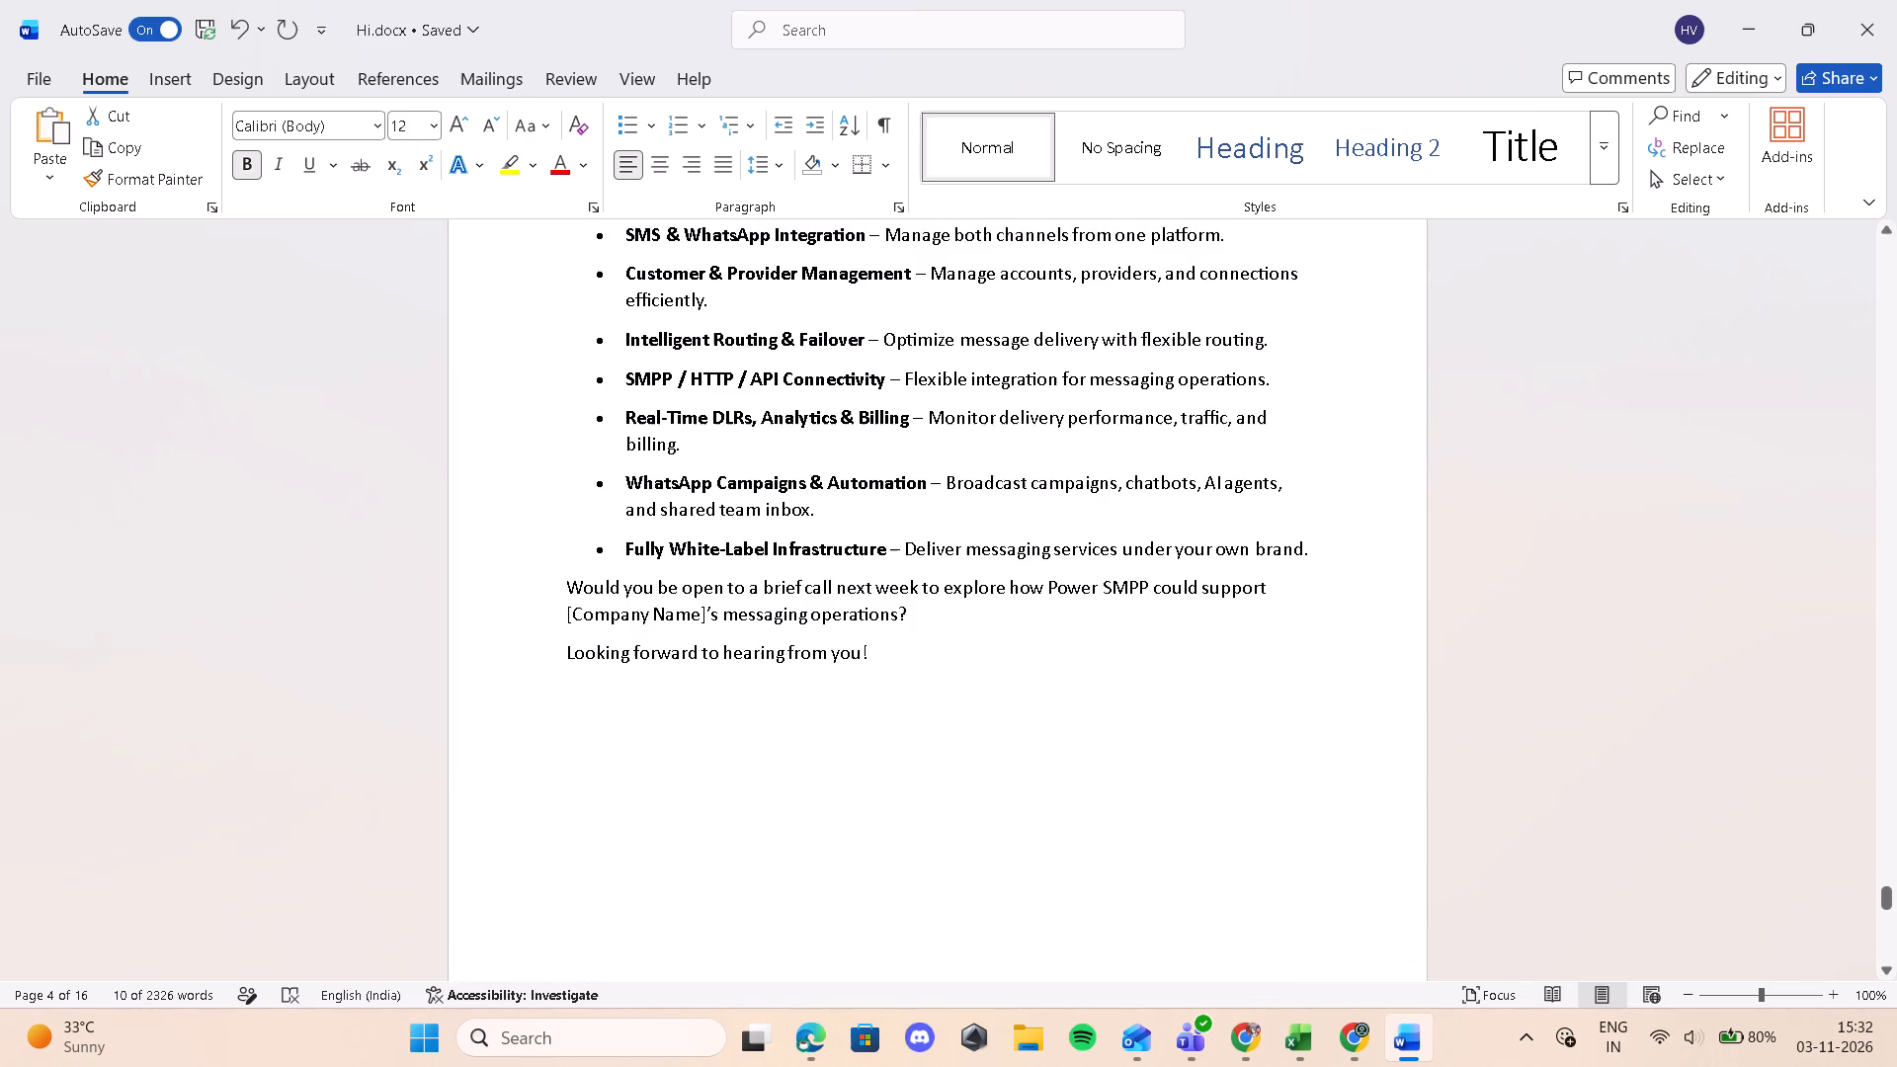
Paste the subject line "Frank, can I ask you something about your messaging Platform?" below the "New" heading, with a blank line between them.
scroll(920, 734, up, 4)
scroll(883, 709, down, 6)
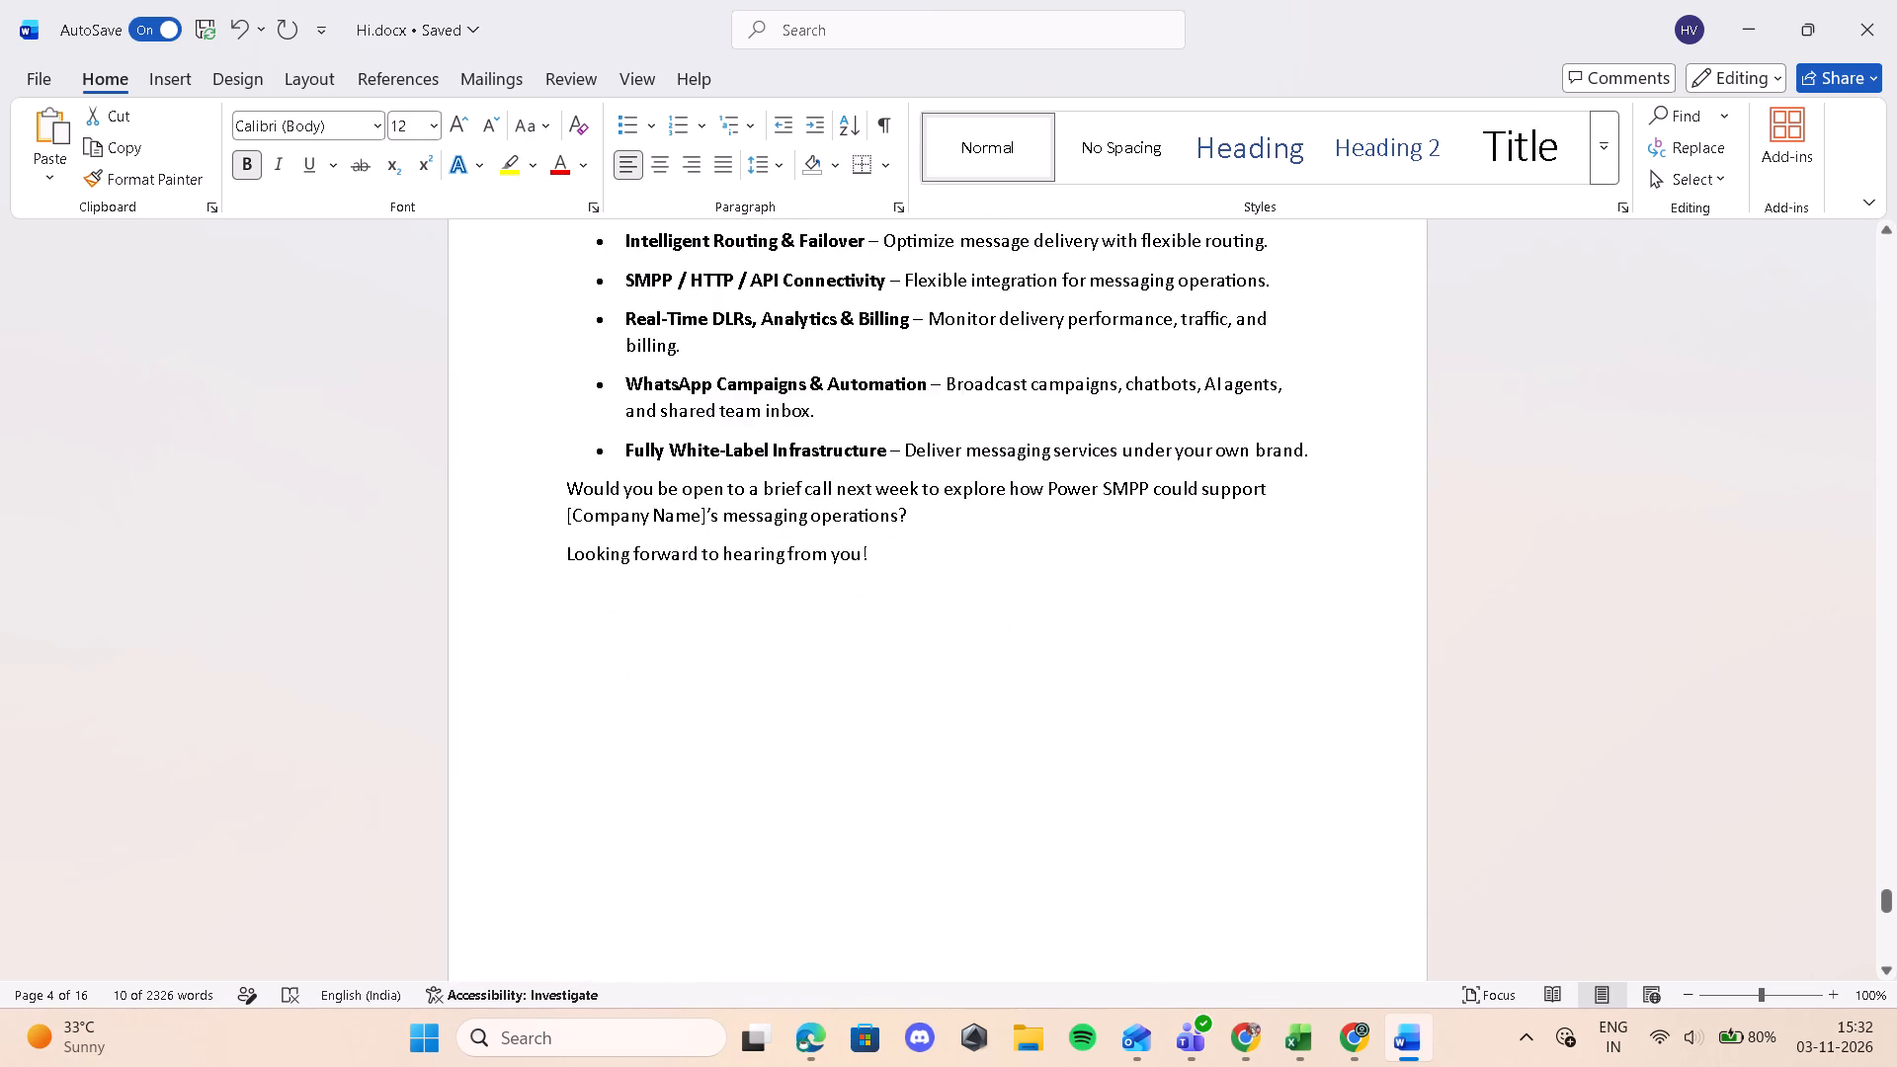
scroll(884, 709, down, 14)
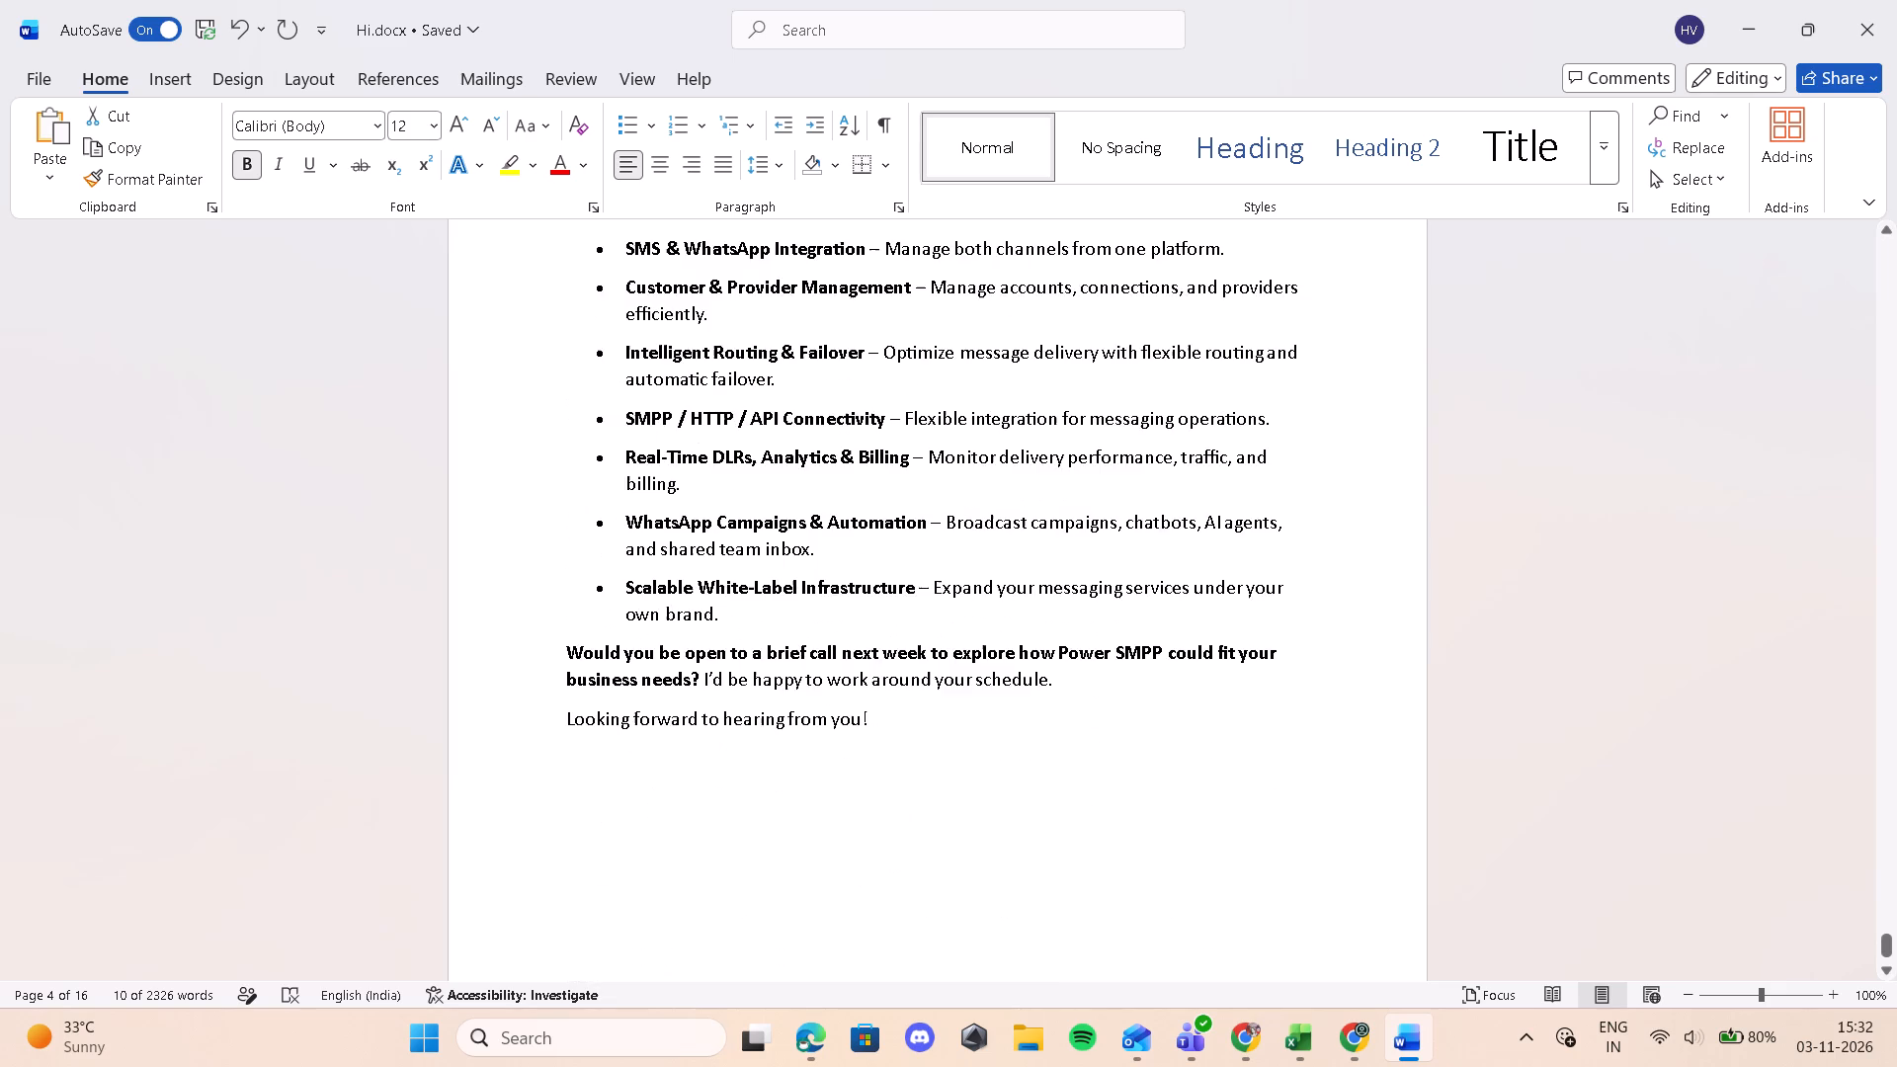
scroll(884, 708, down, 2)
scroll(884, 708, up, 20)
scroll(884, 708, up, 1)
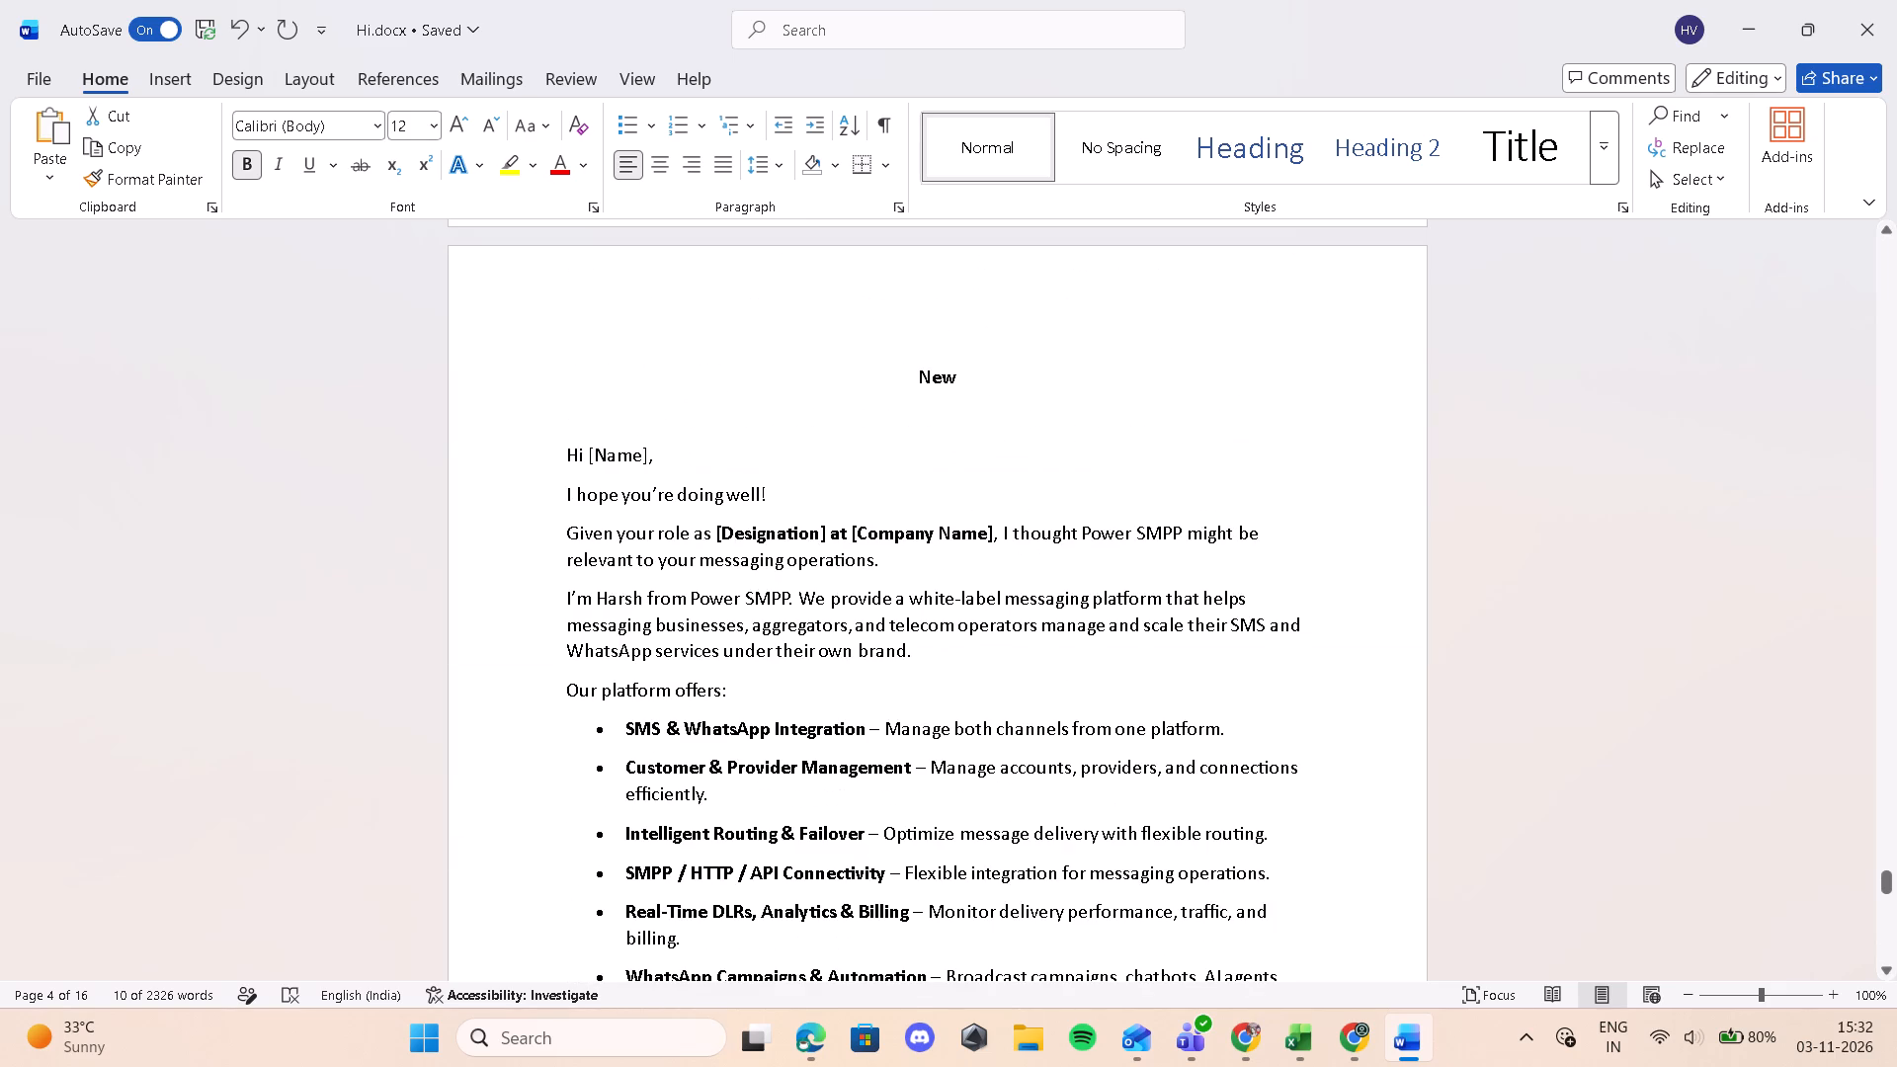
click(1000, 351)
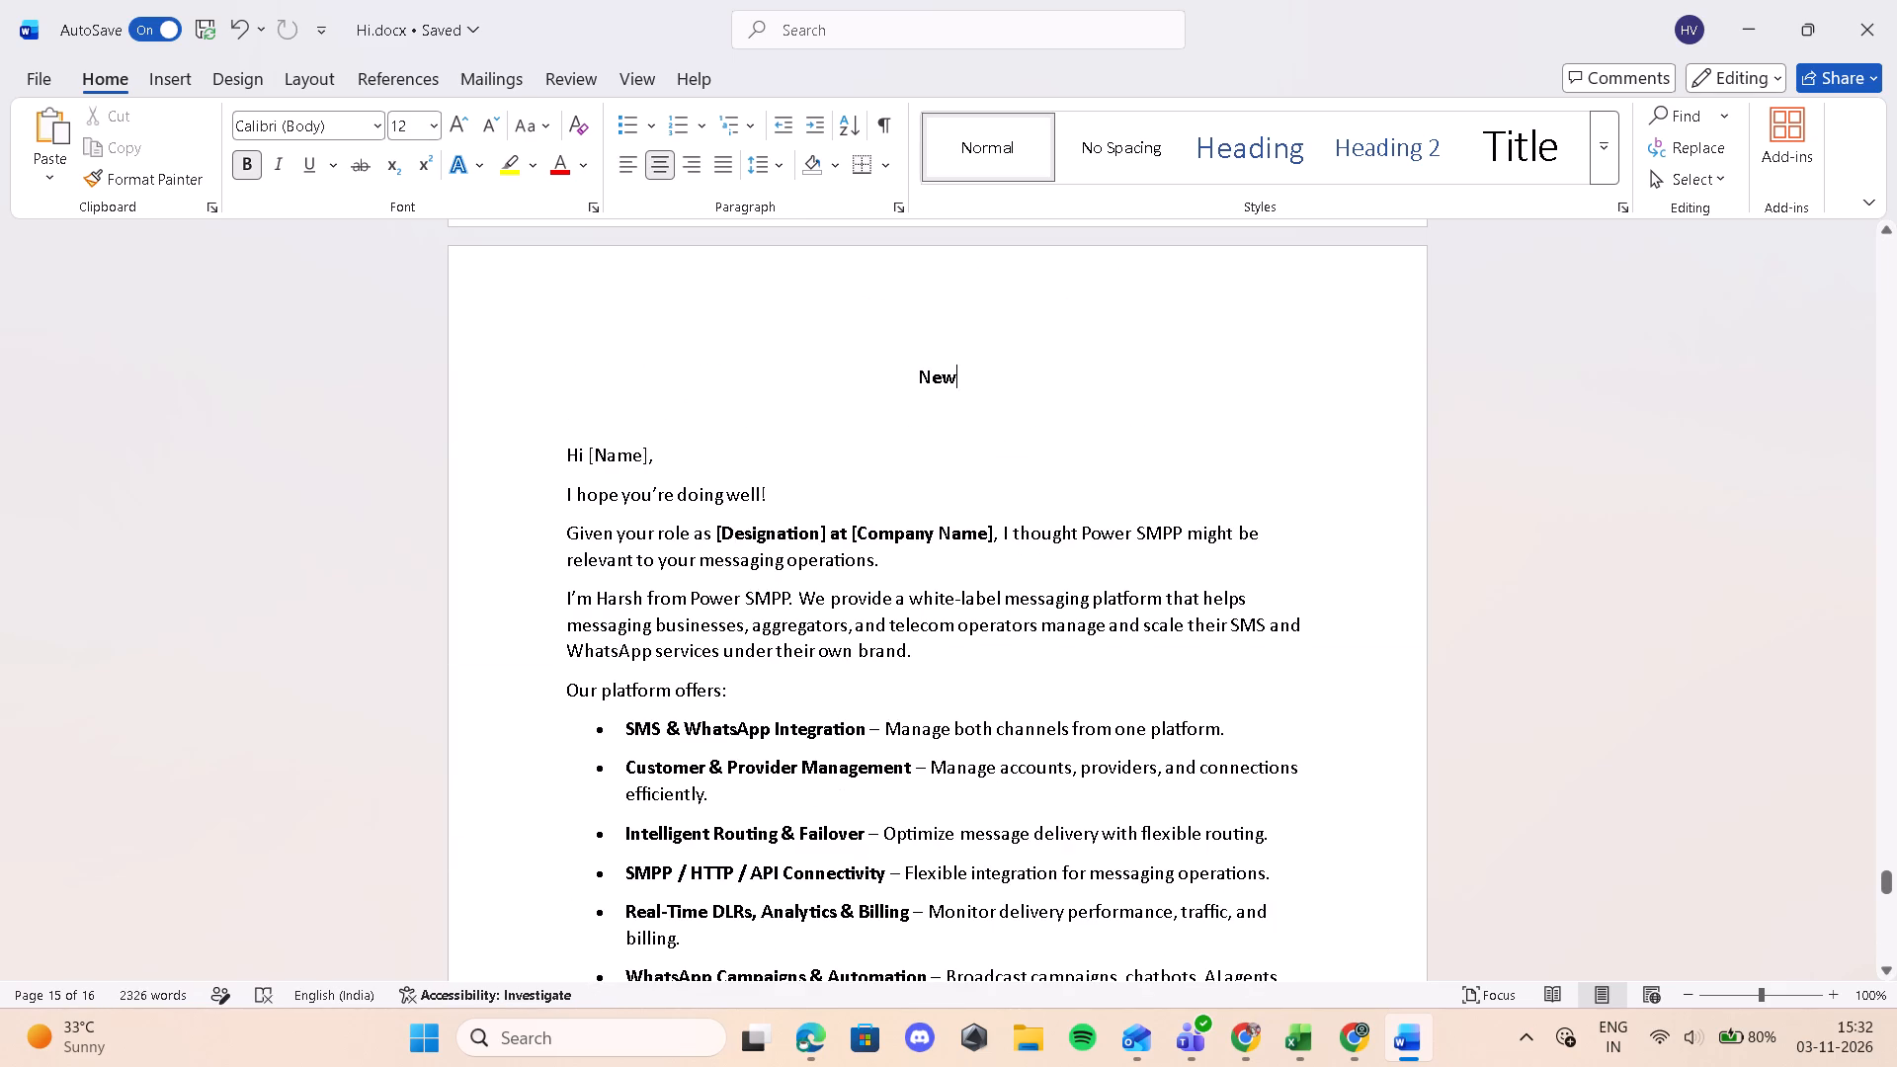
key(Return)
key(ctrl+v)
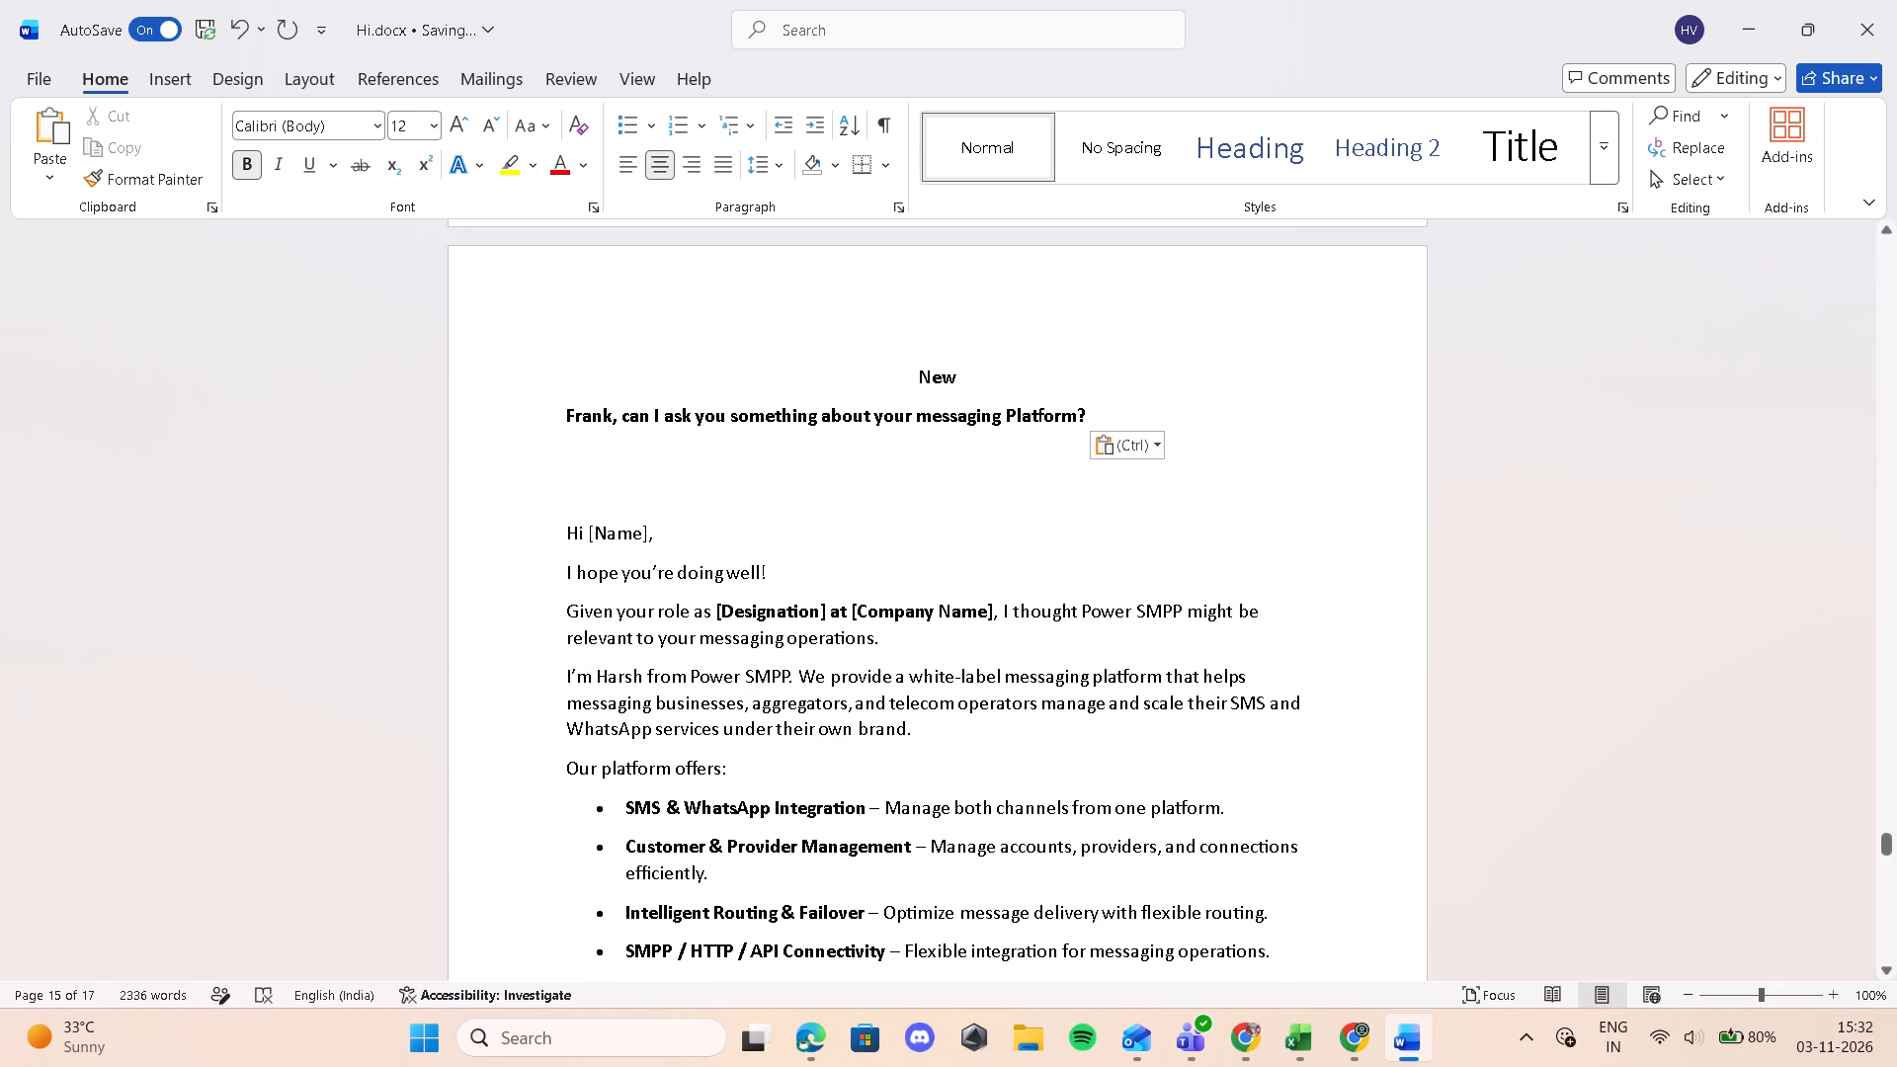
click(1021, 363)
key(Return)
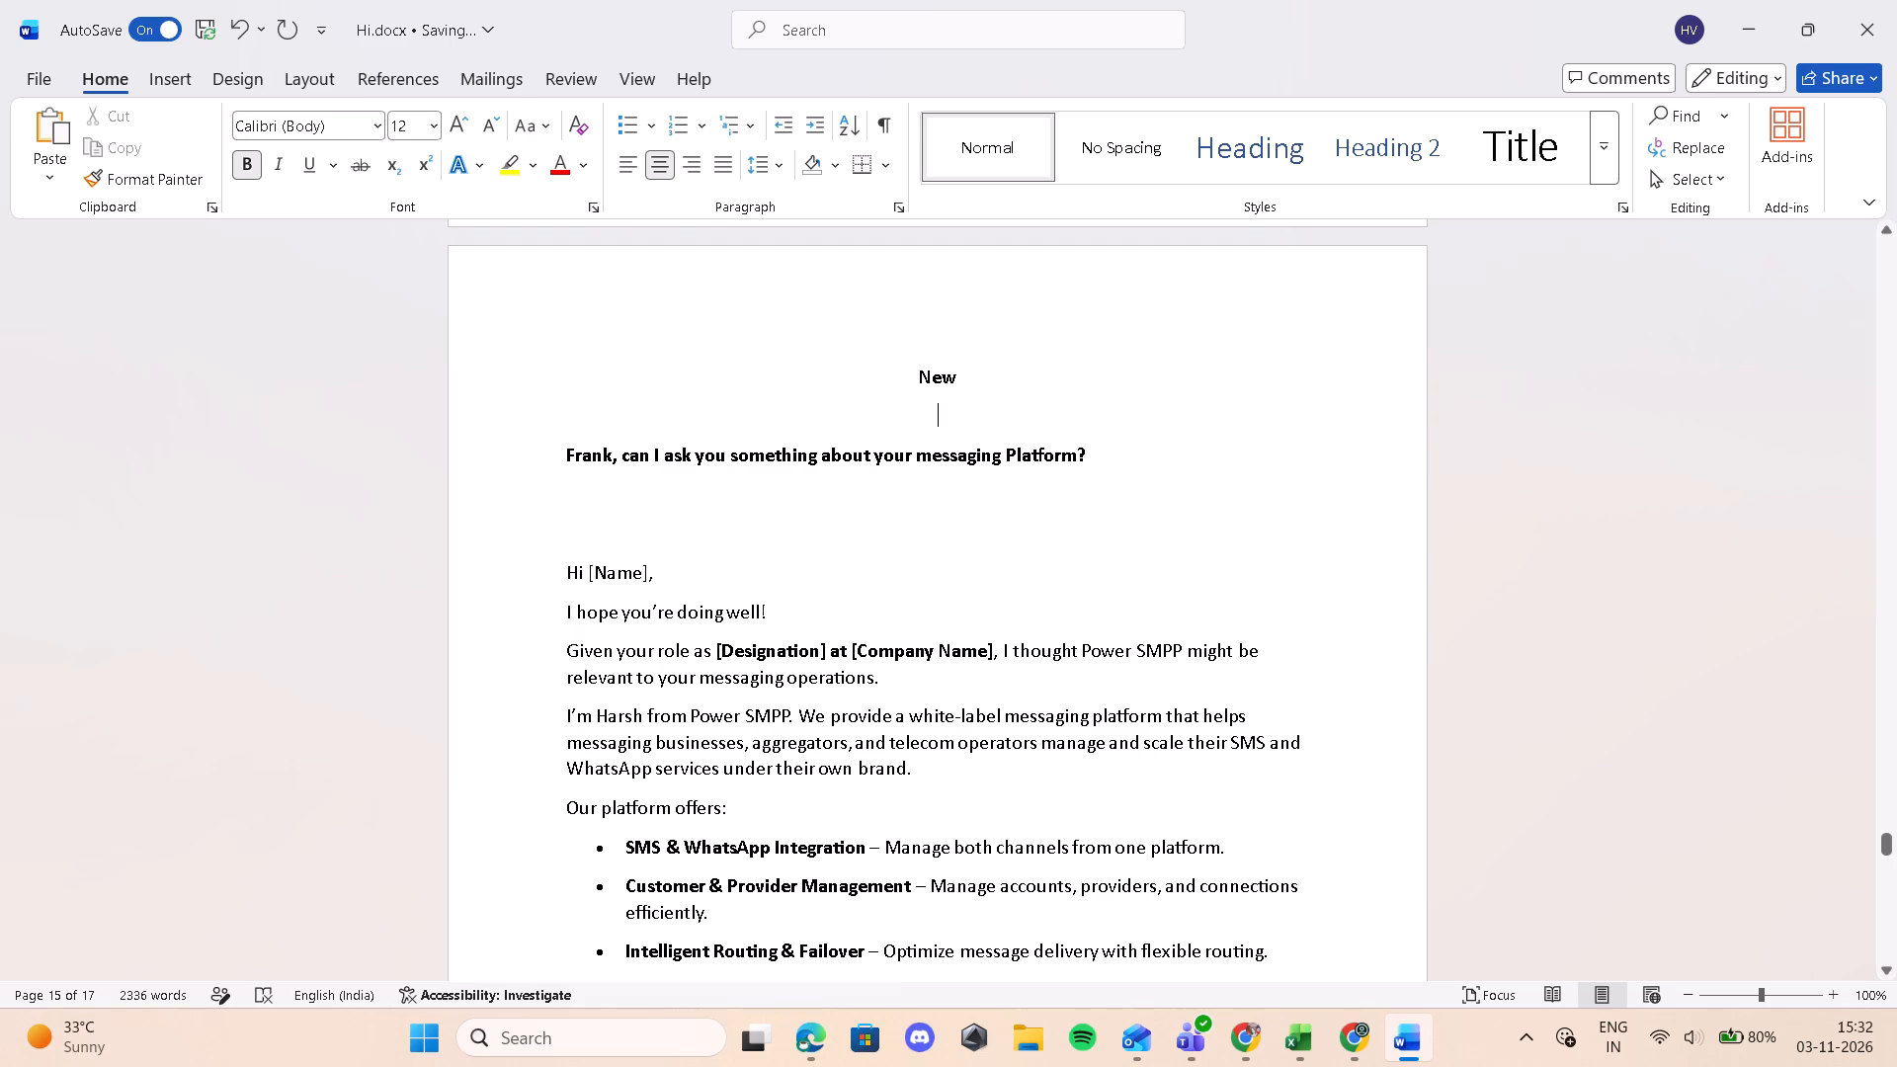
scroll(1031, 791, down, 3)
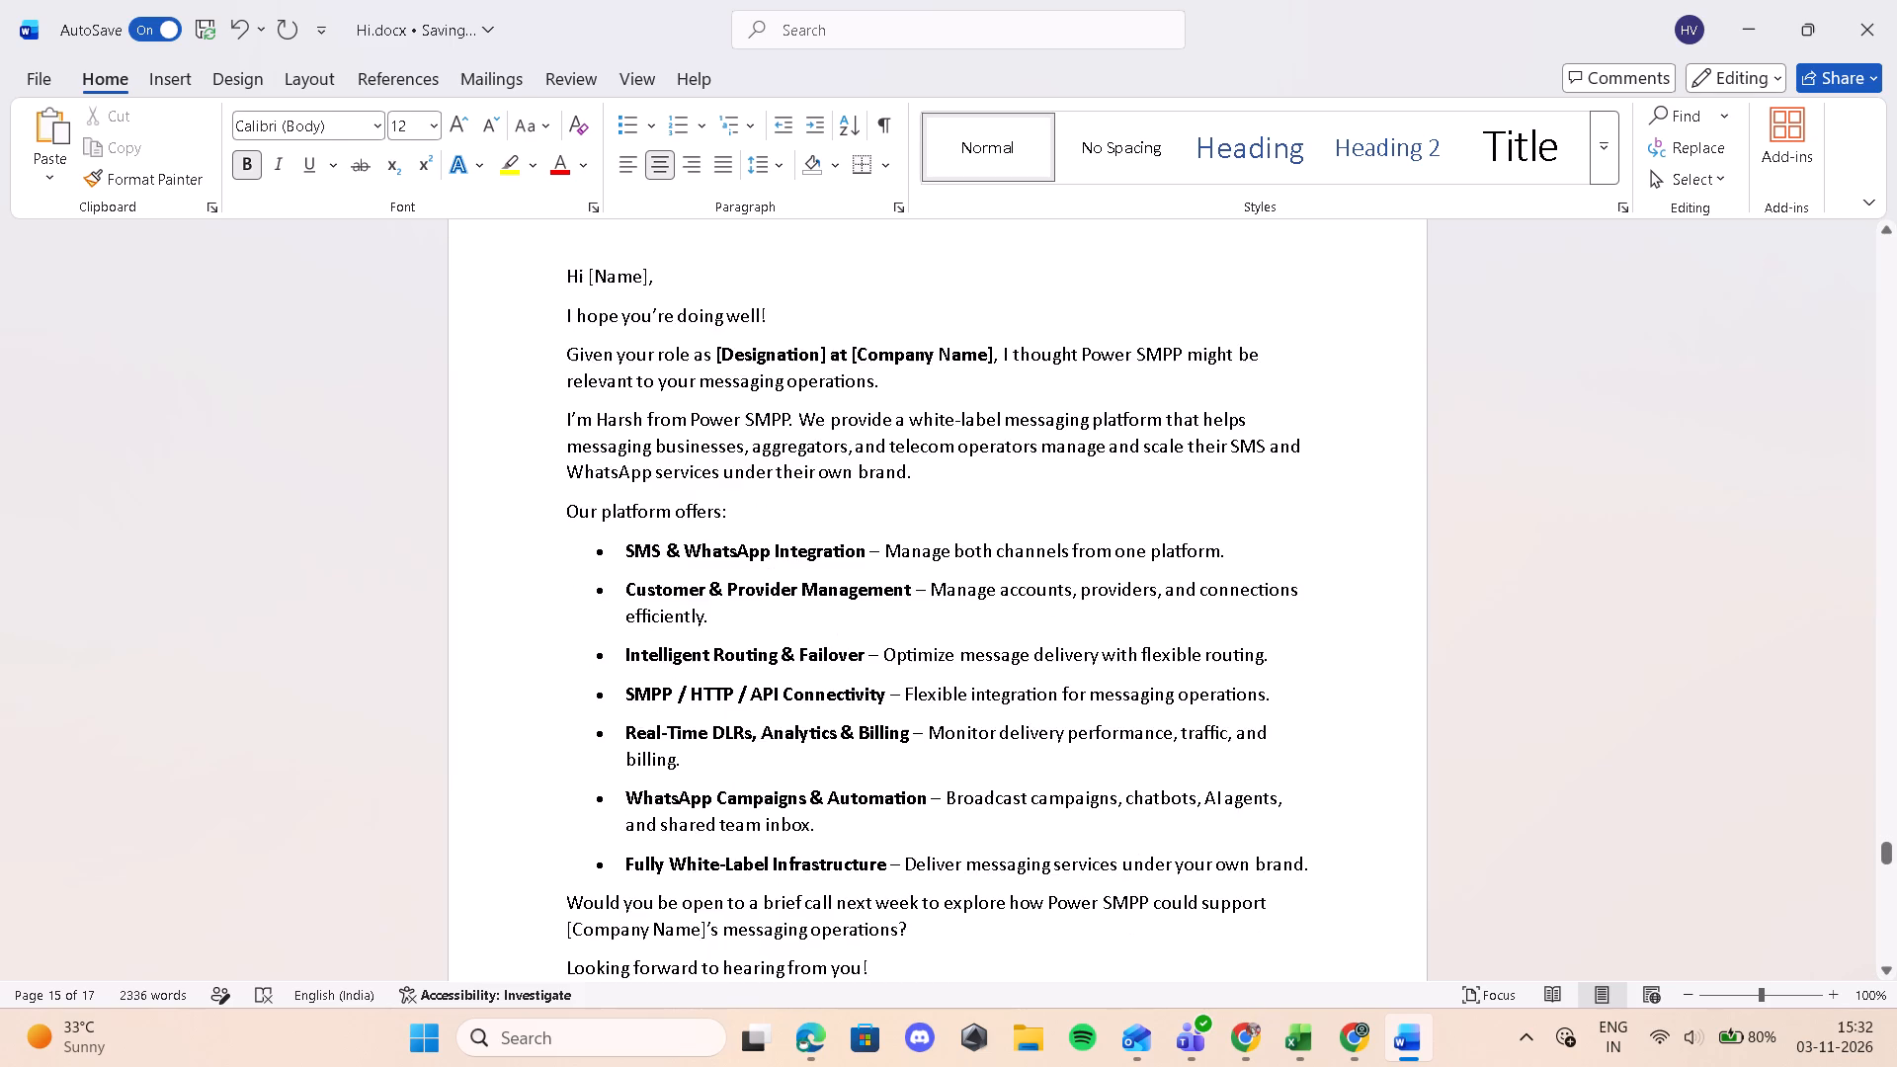
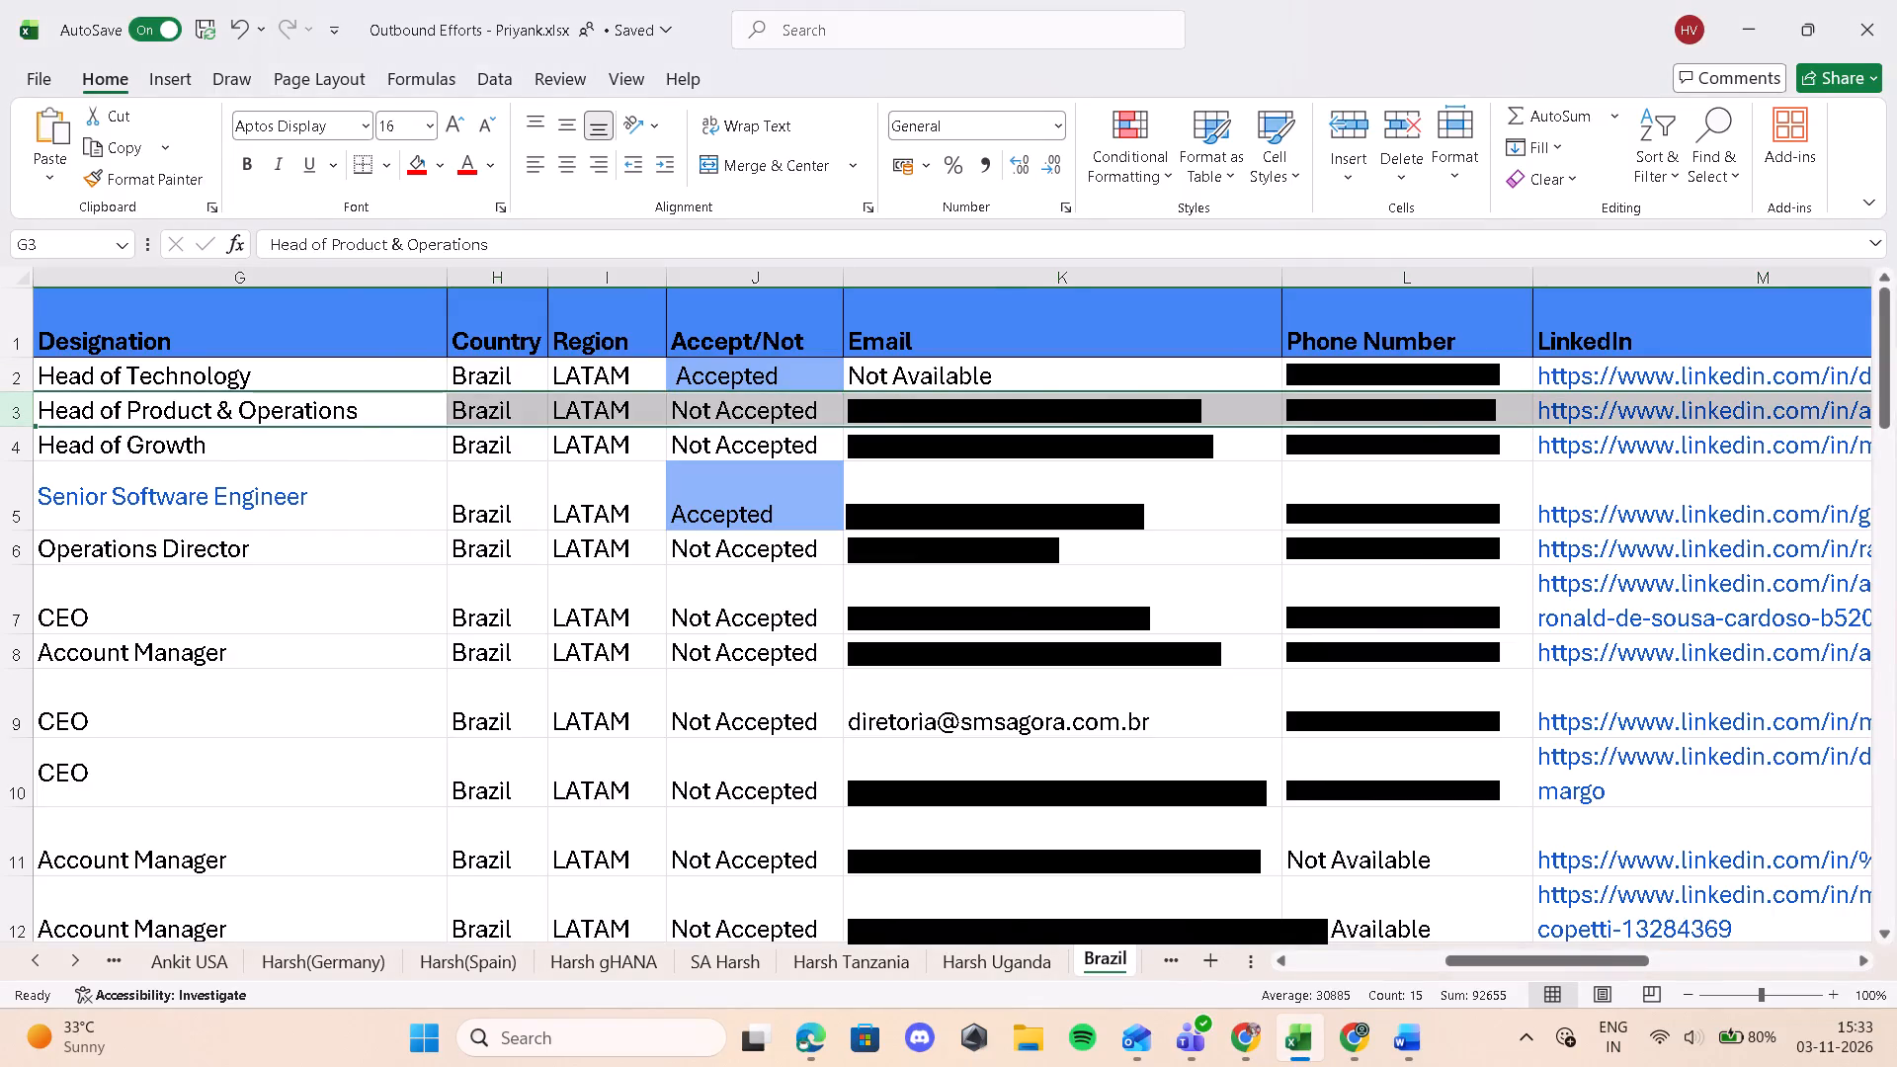
Open the contact name cell of The Count's Head of Product & Operations in the Brazil sheet for editing.
drag(1563, 957, 1323, 940)
double_click(1404, 421)
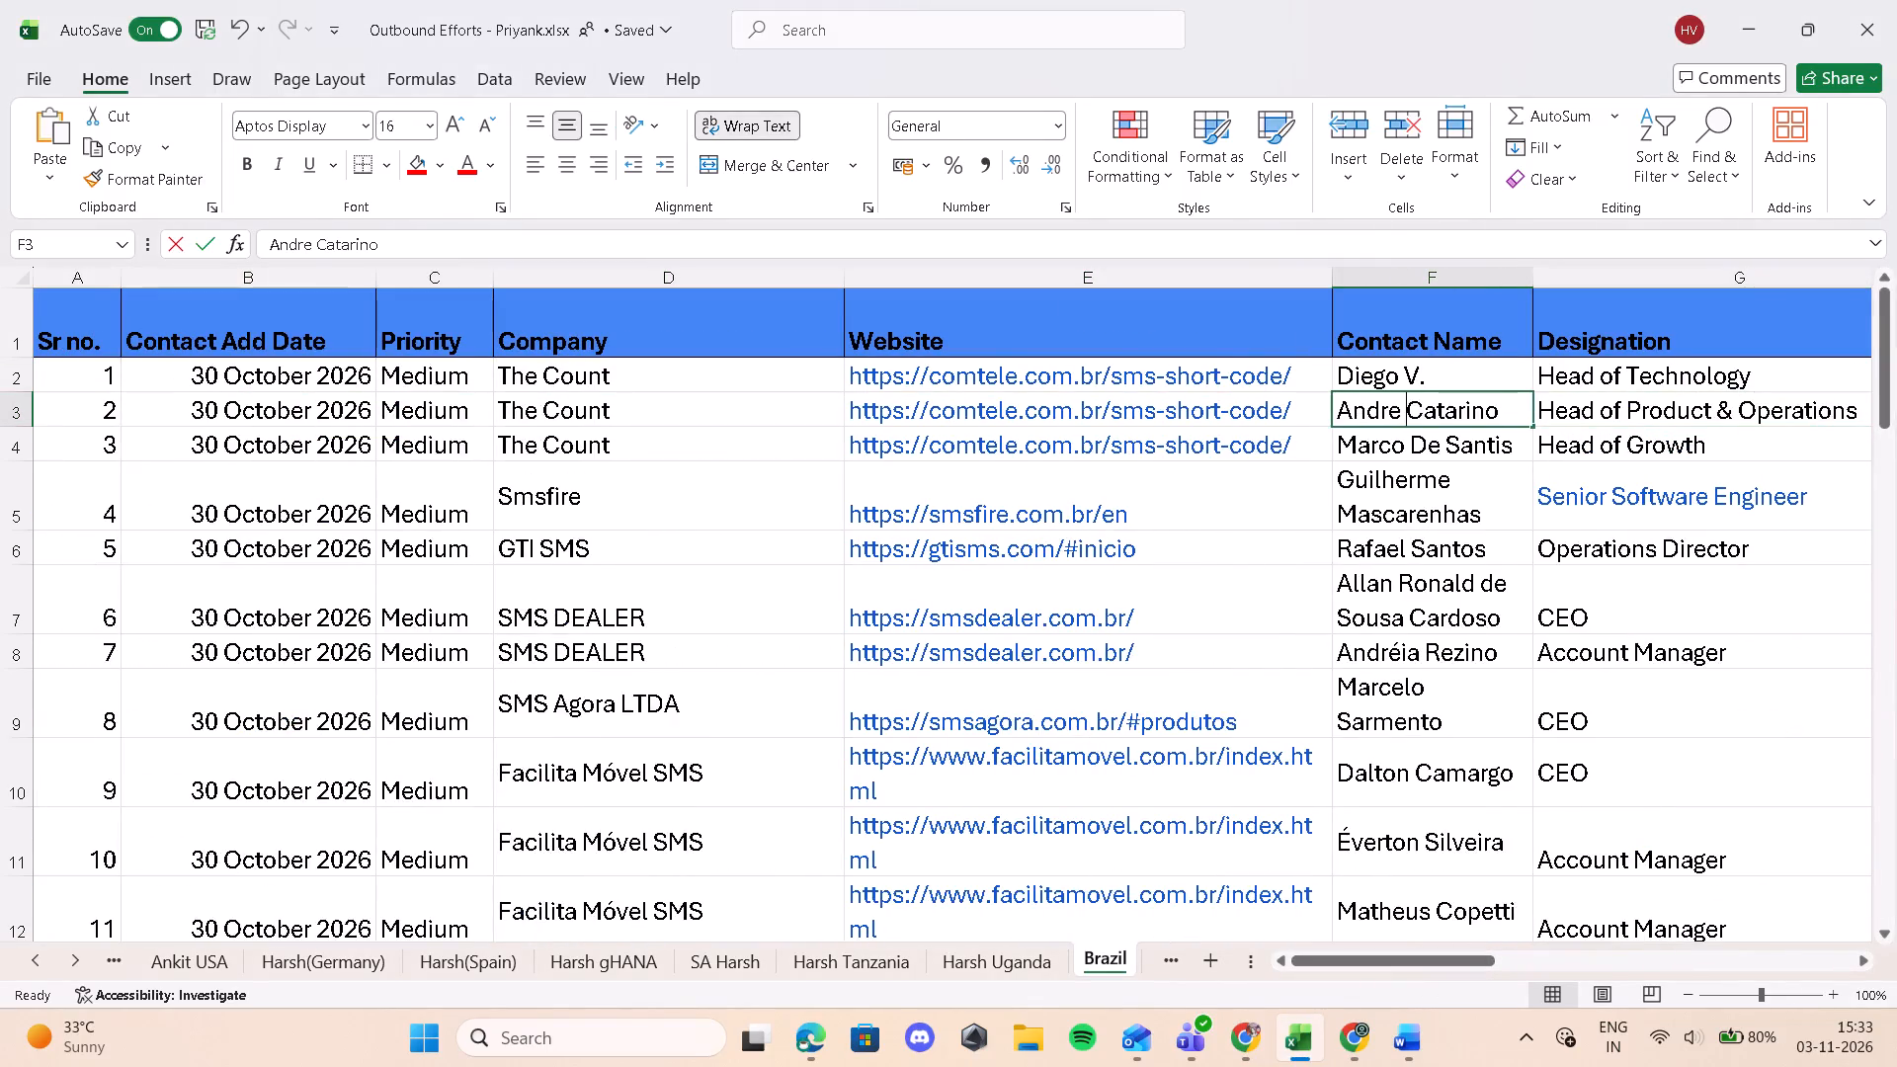
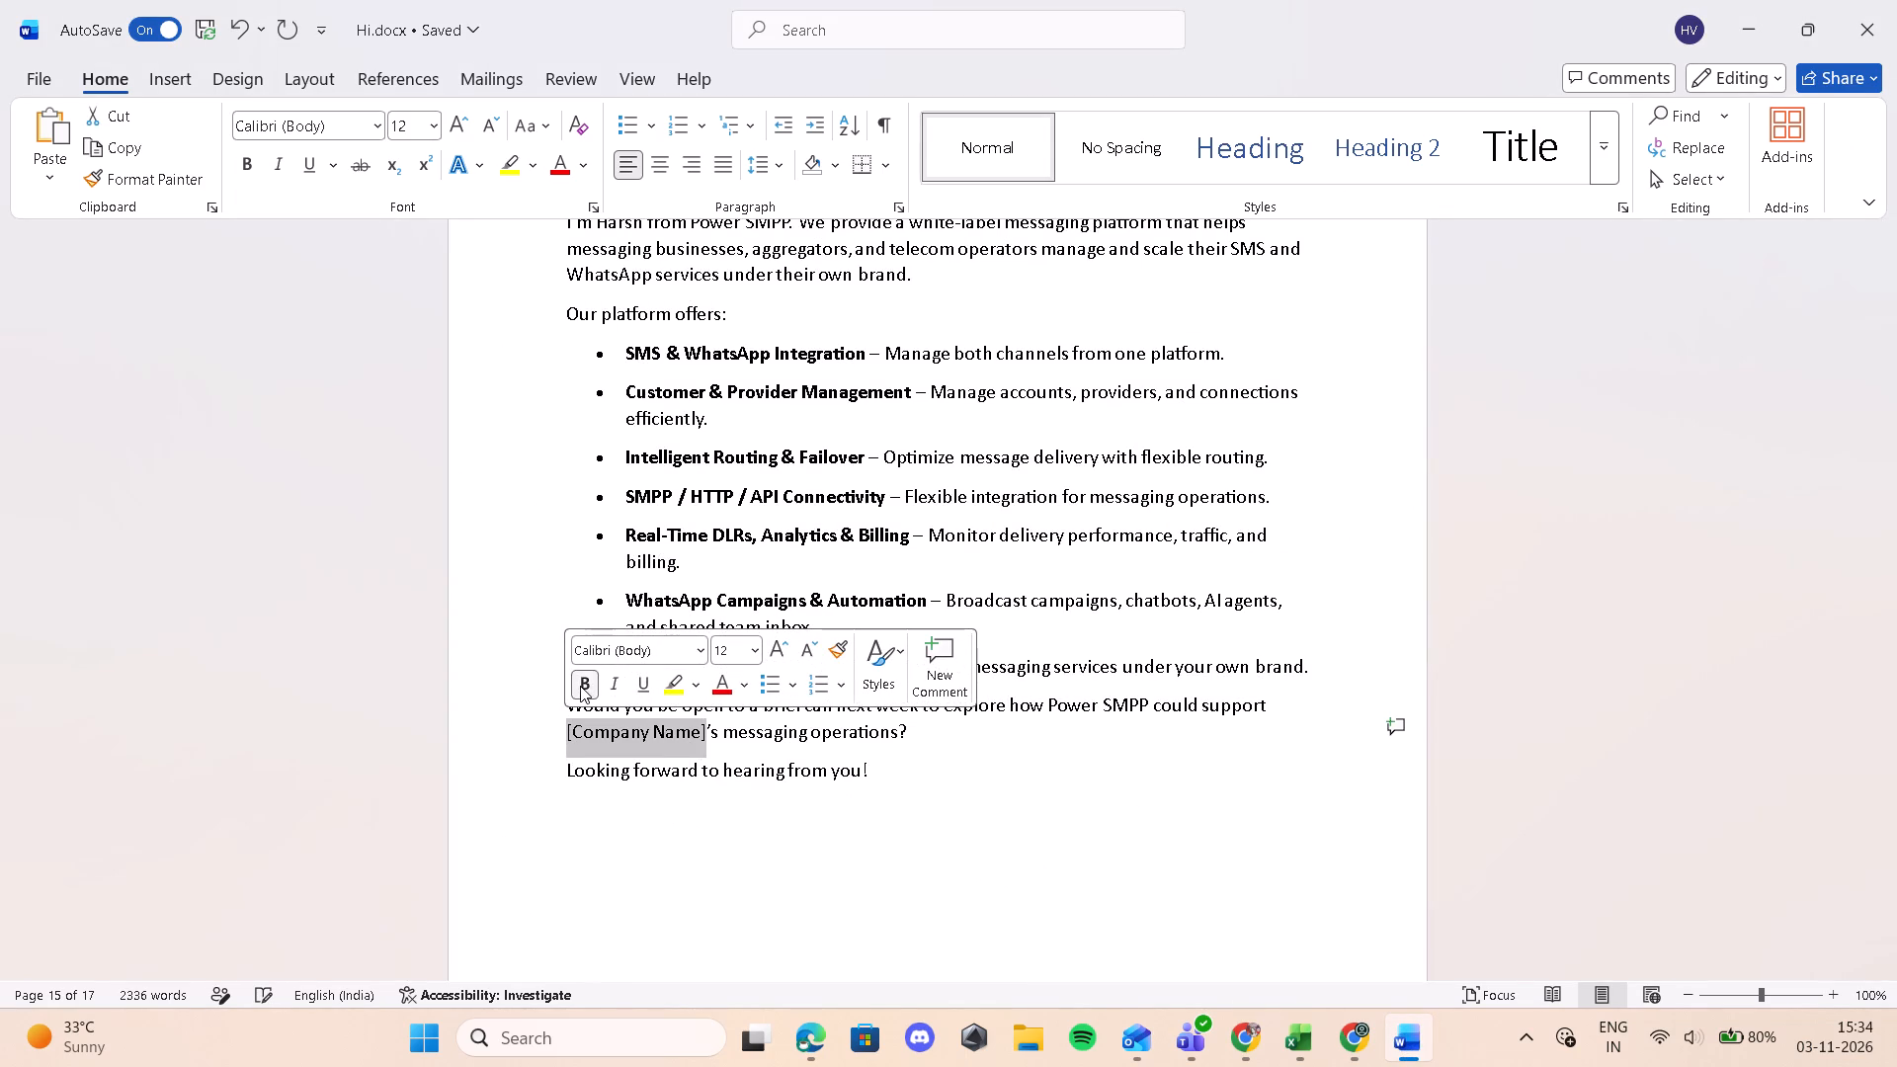
Delete the "[Company Name]'s" placeholder from the email's closing question so it ends "how Power SMPP could support messaging operations?".
click(695, 893)
scroll(696, 889, down, 1)
scroll(696, 889, up, 3)
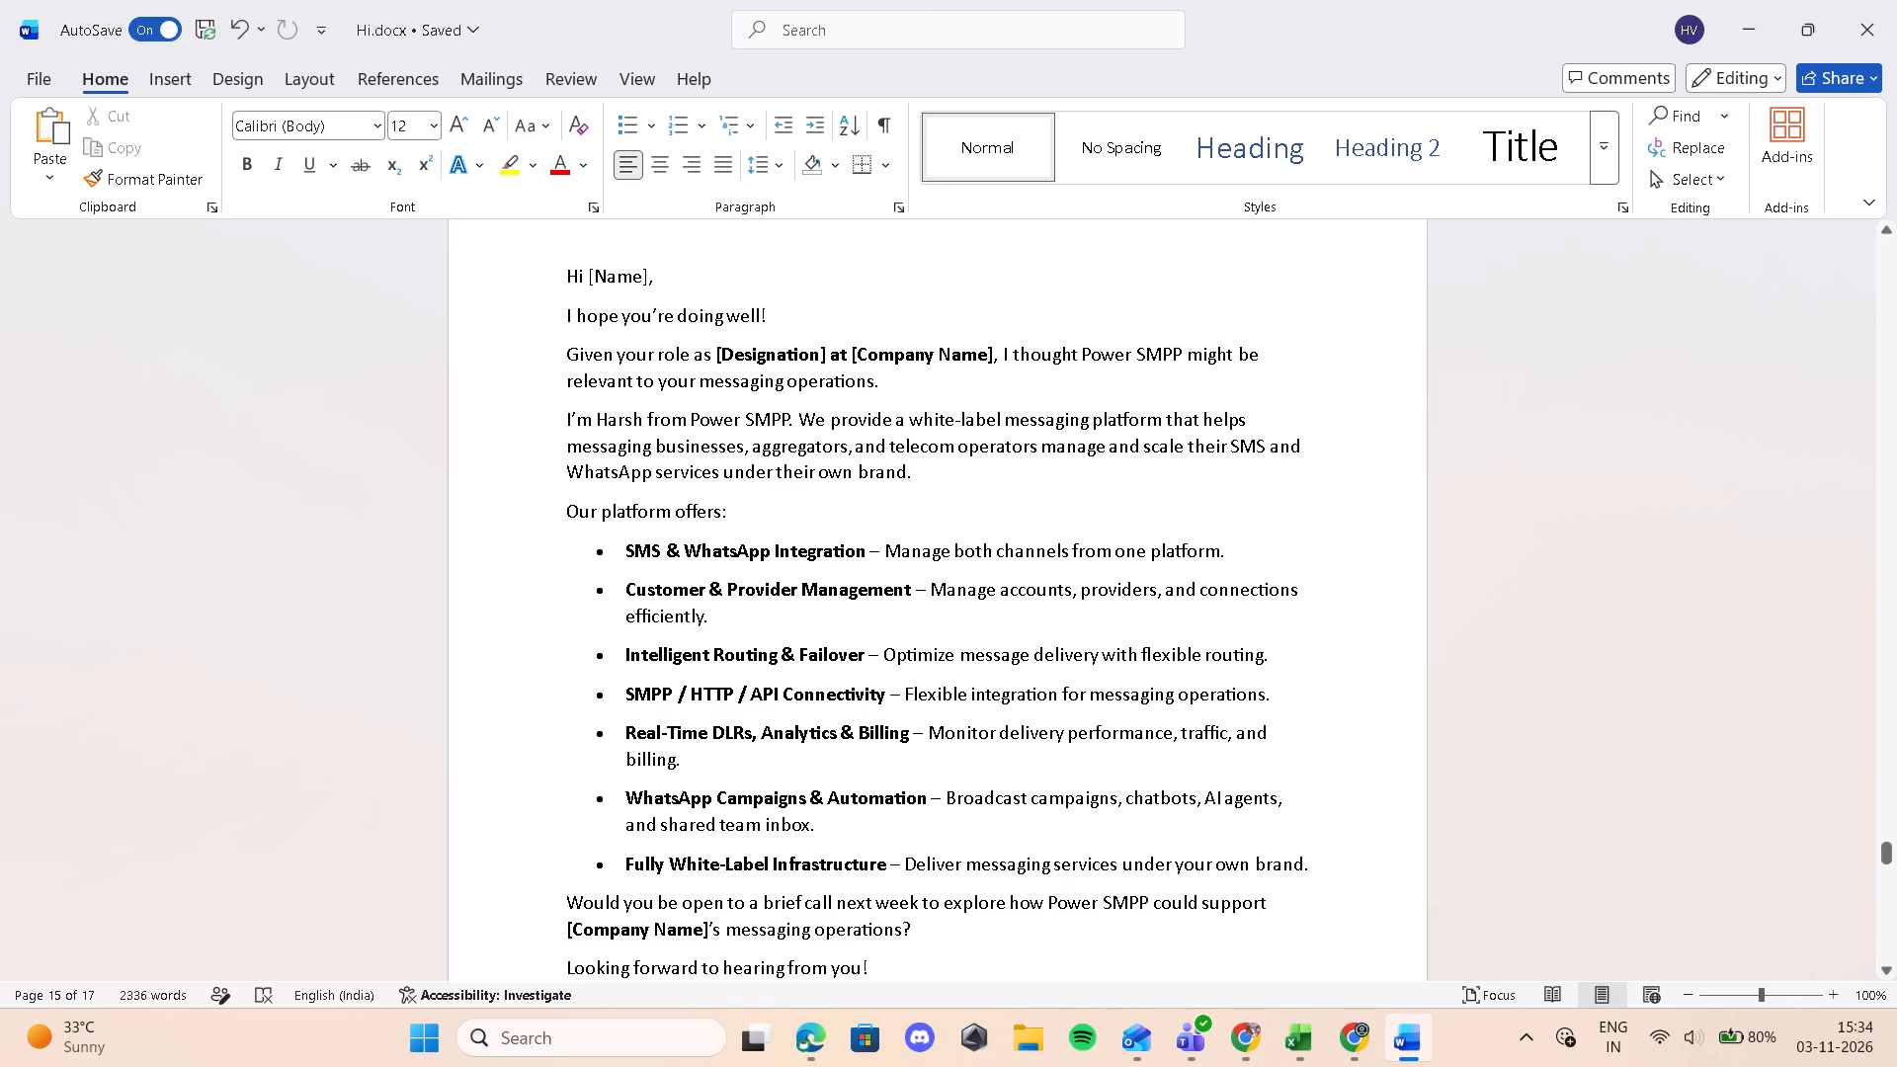
click(708, 930)
key(BackSpace)
key(BackSpace)
key(BackSpace)
key(BackSpace)
key(BackSpace)
key(BackSpace)
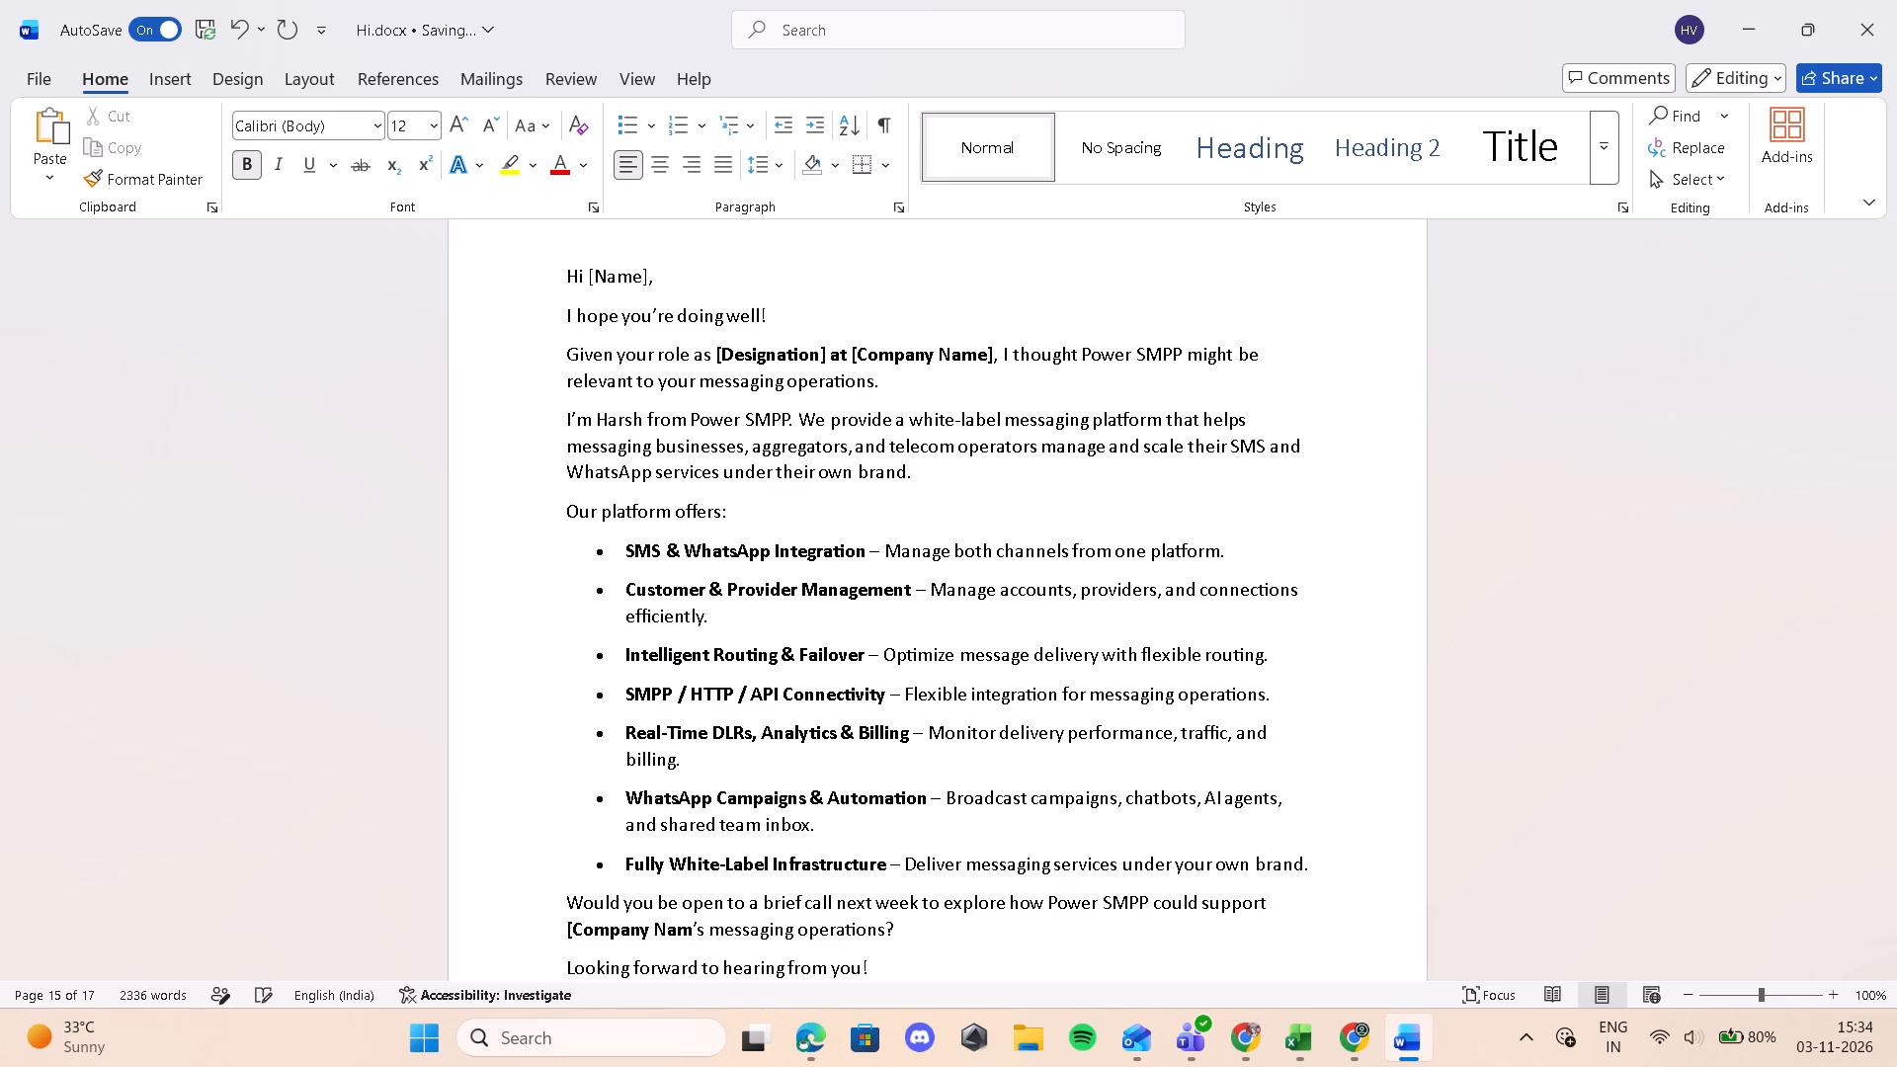
key(BackSpace)
key(BackSpace)
key(BackSpace)
click(619, 931)
click(628, 932)
key(BackSpace)
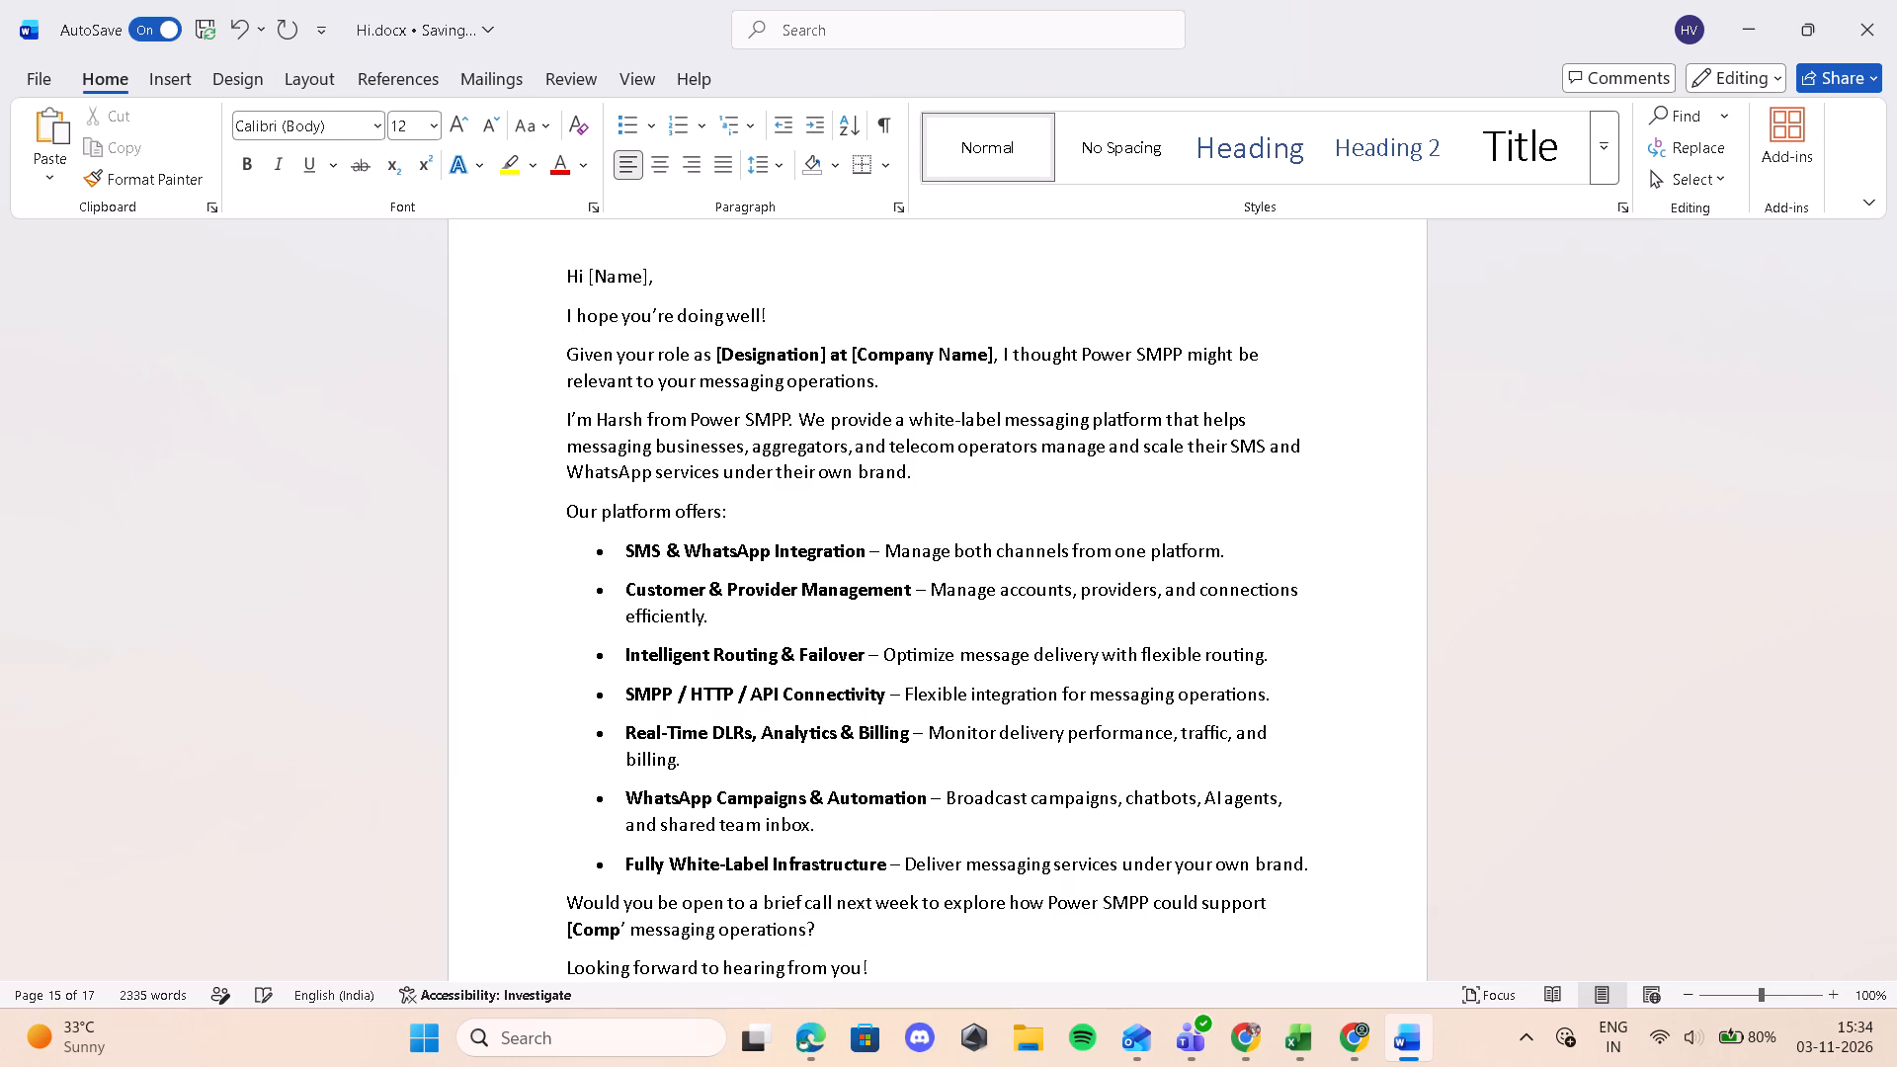
key(BackSpace)
key(BackSpace)
key(BackSpace)
key(BackSpace)
key(BackSpace)
key(BackSpace)
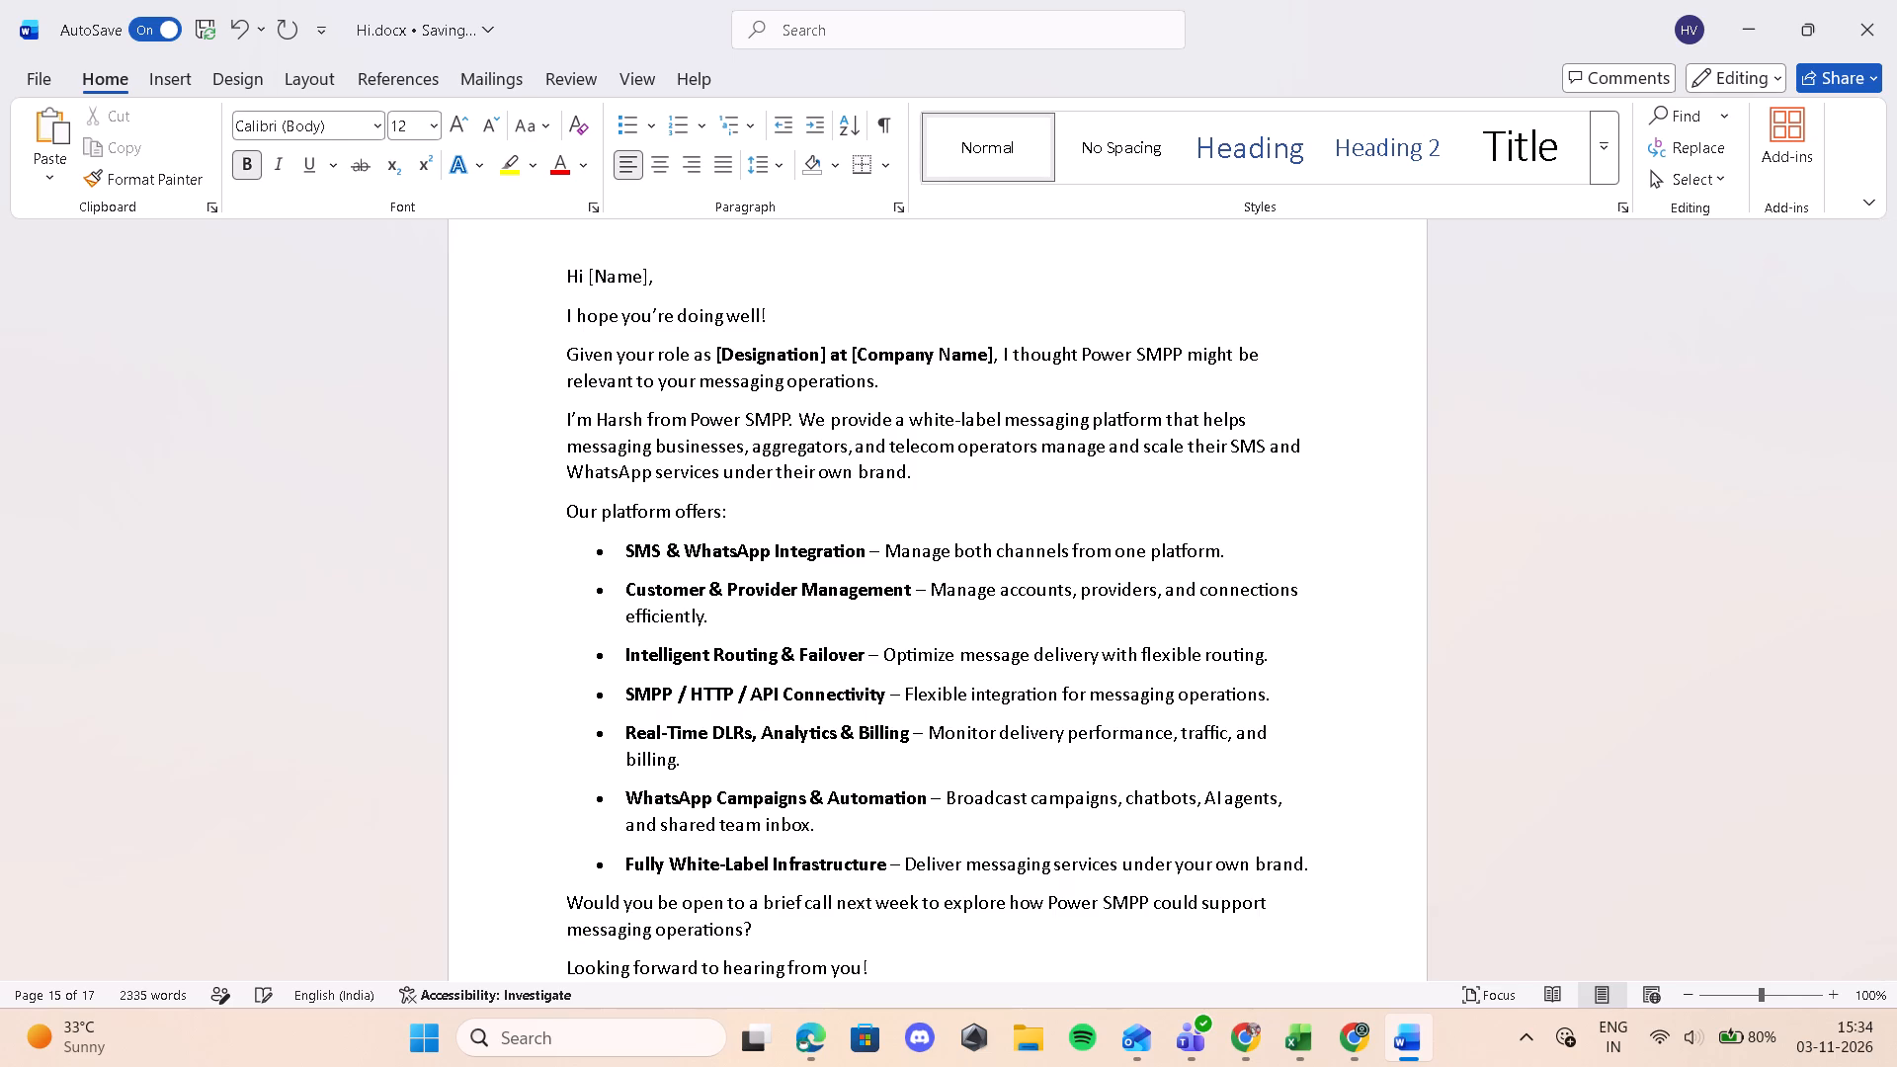
key(BackSpace)
scroll(946, 771, down, 1)
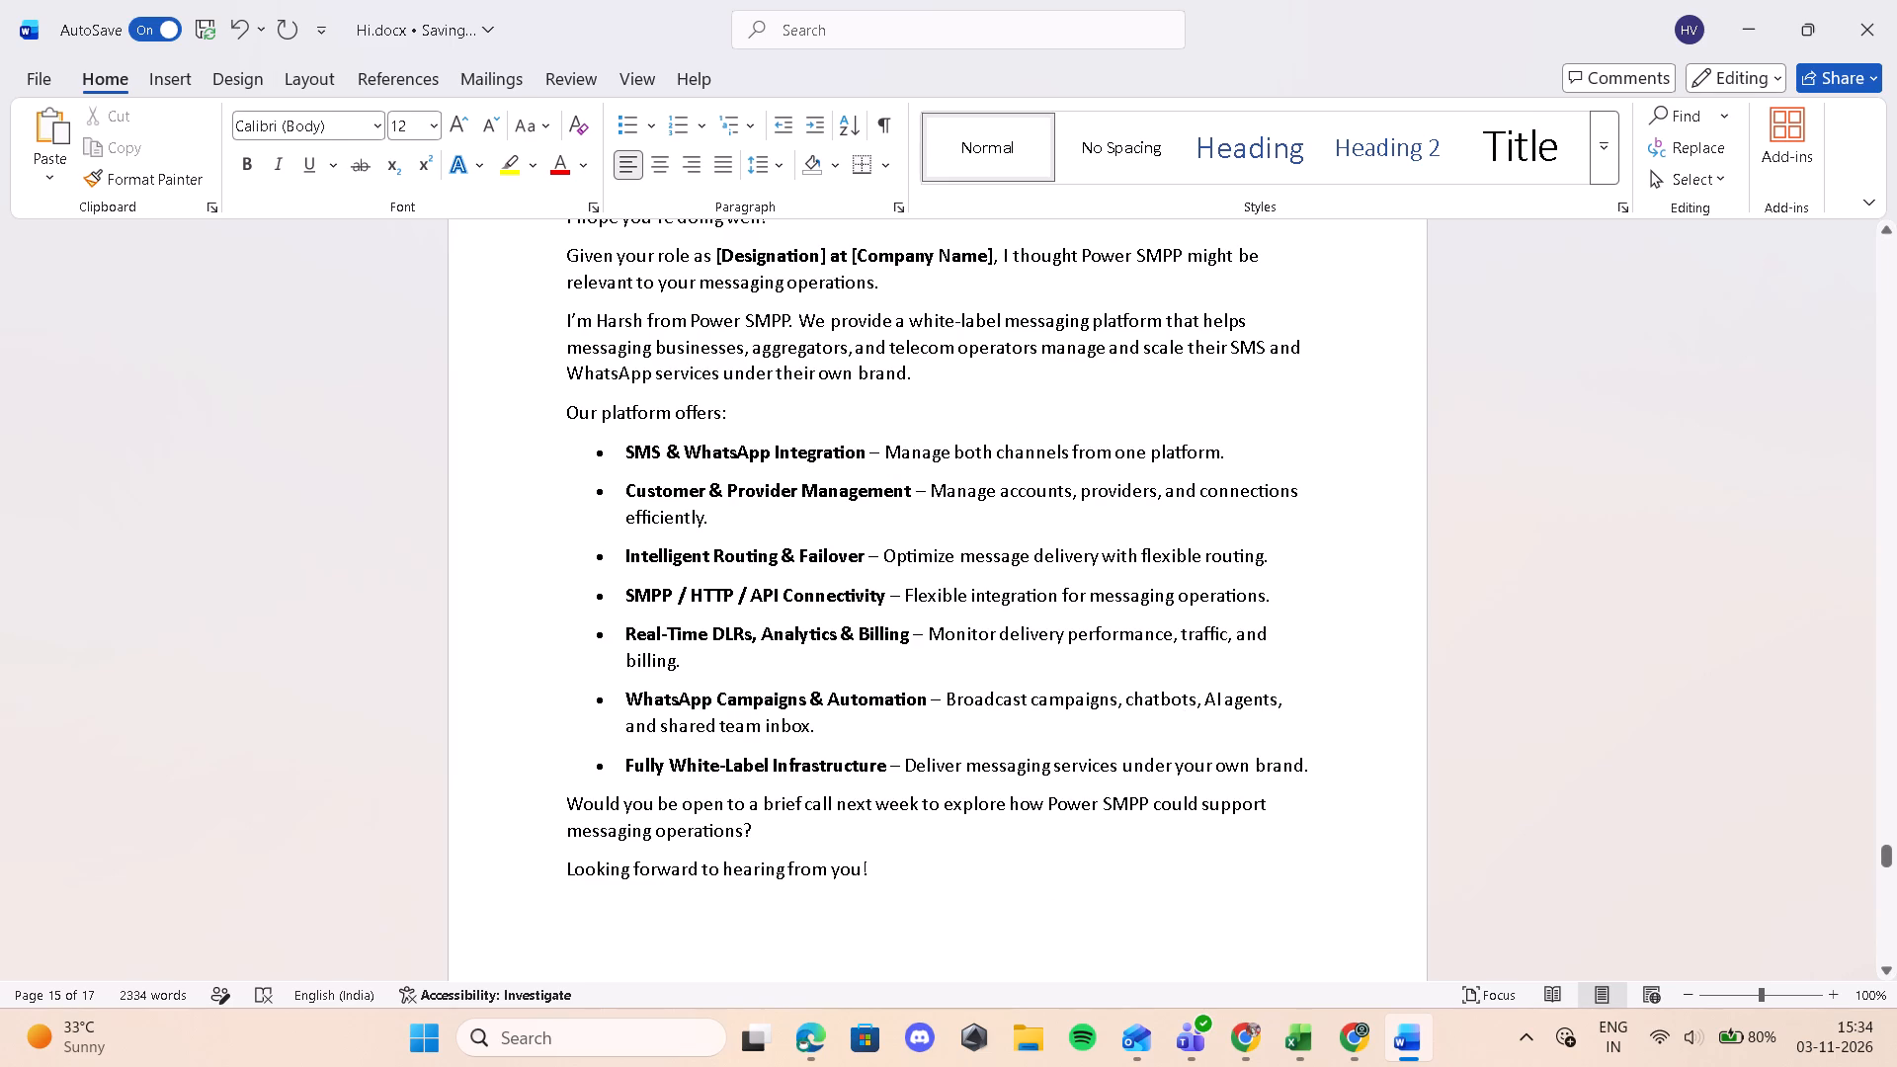
scroll(968, 767, up, 1)
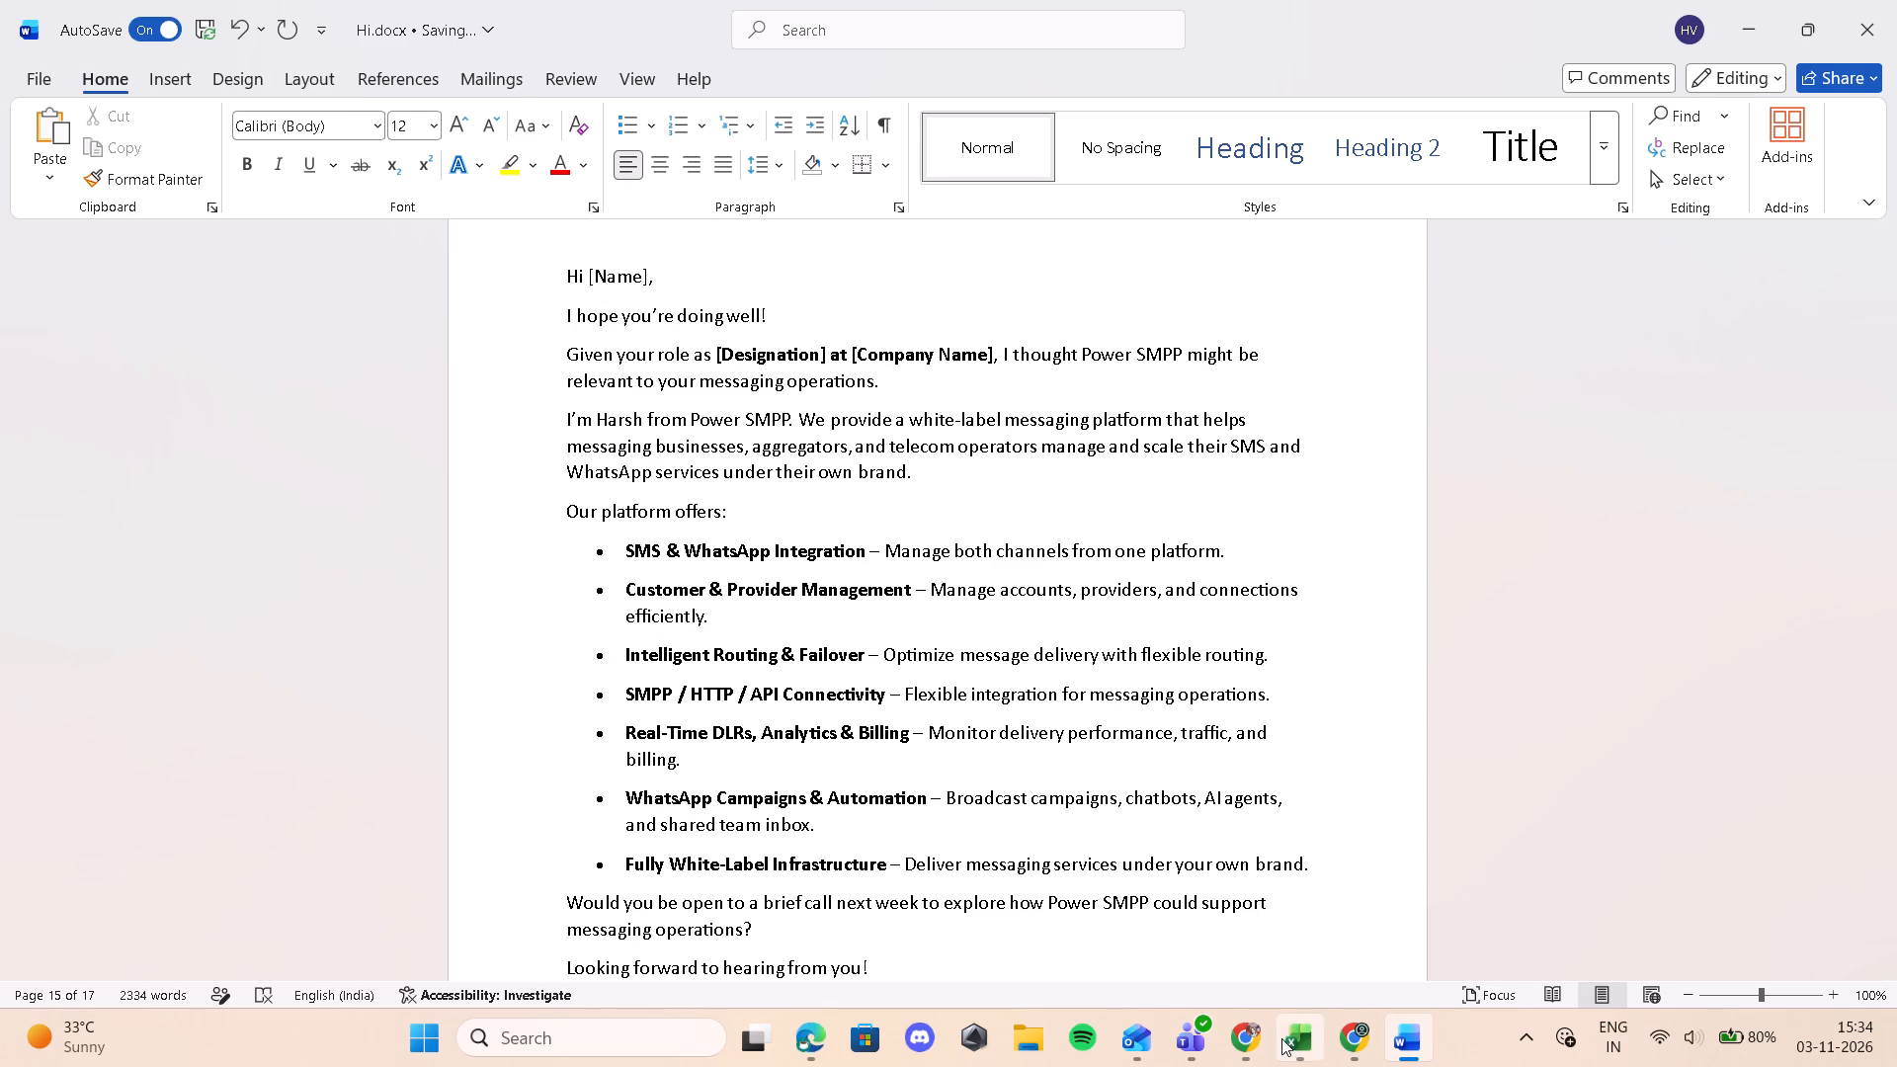
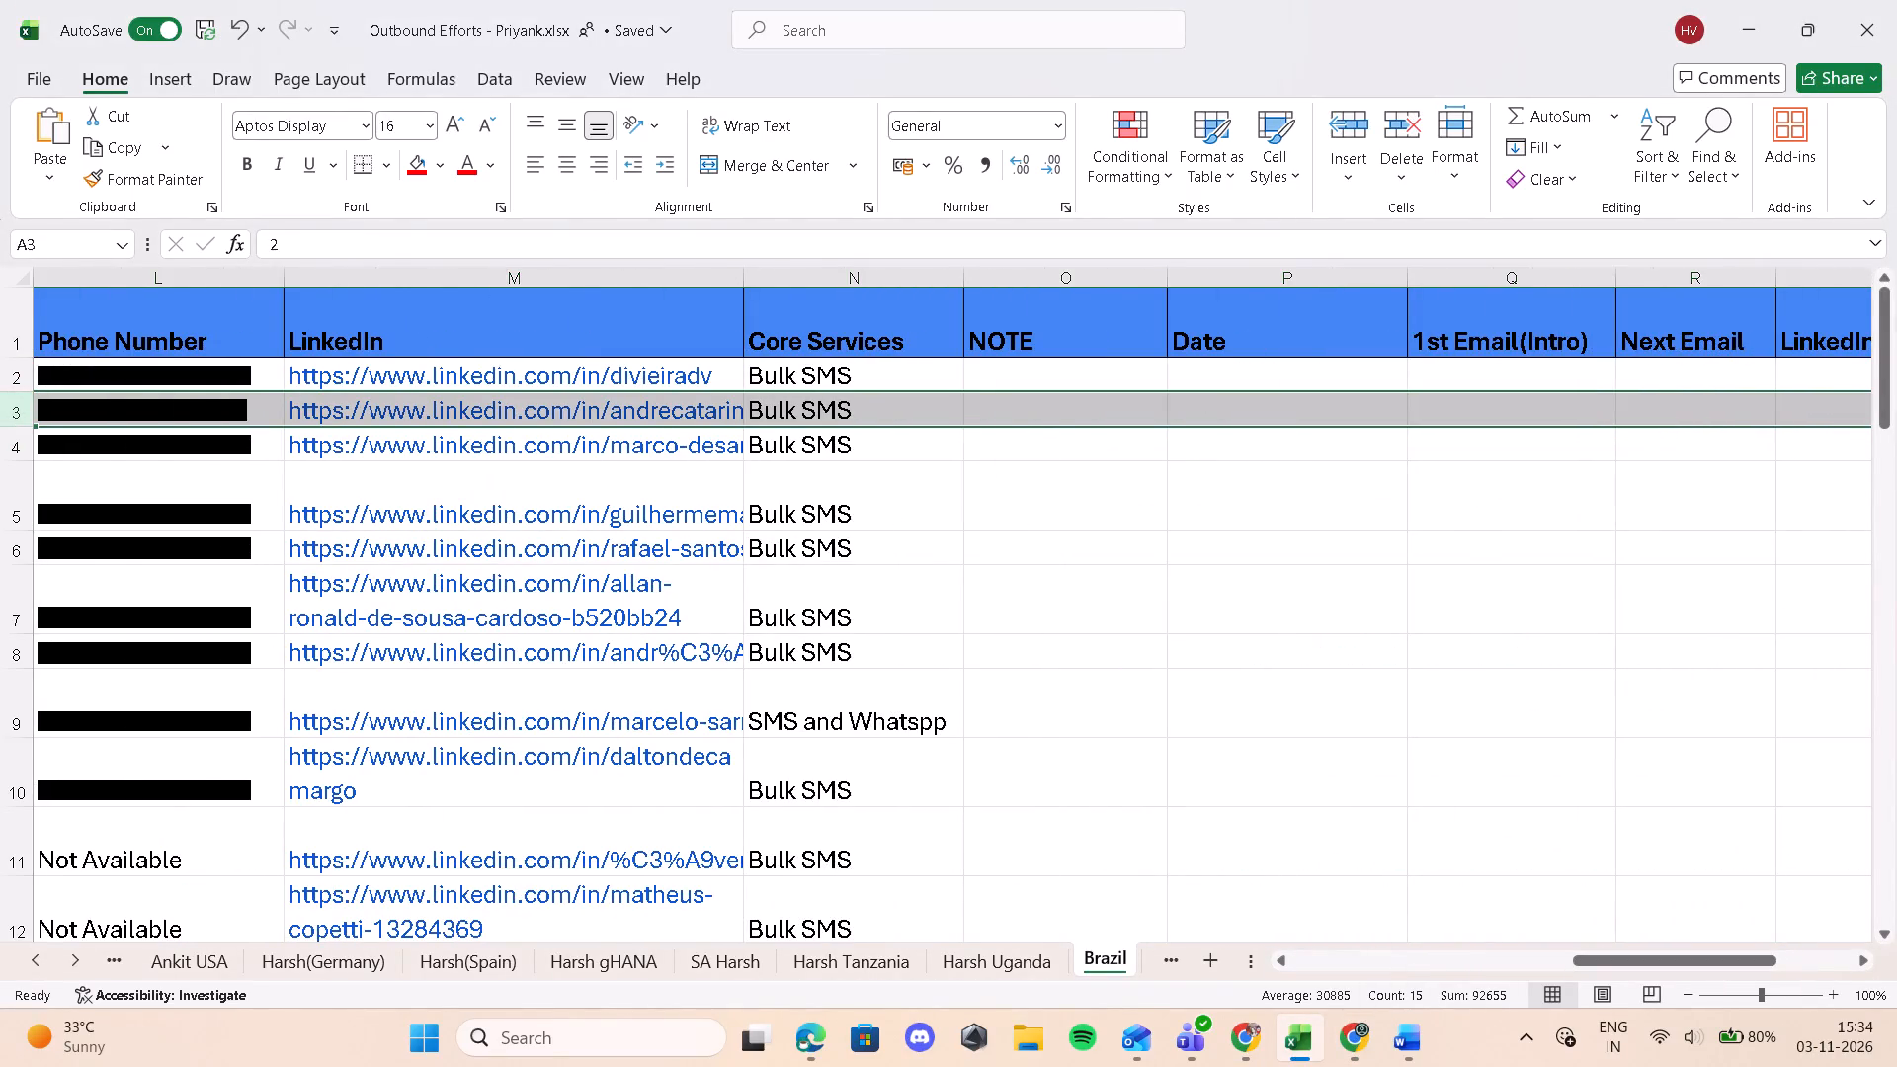
Enter 3-11-2026 in the Date column of row 3 on the Brazil sheet and format it as Long Date.
click(1245, 407)
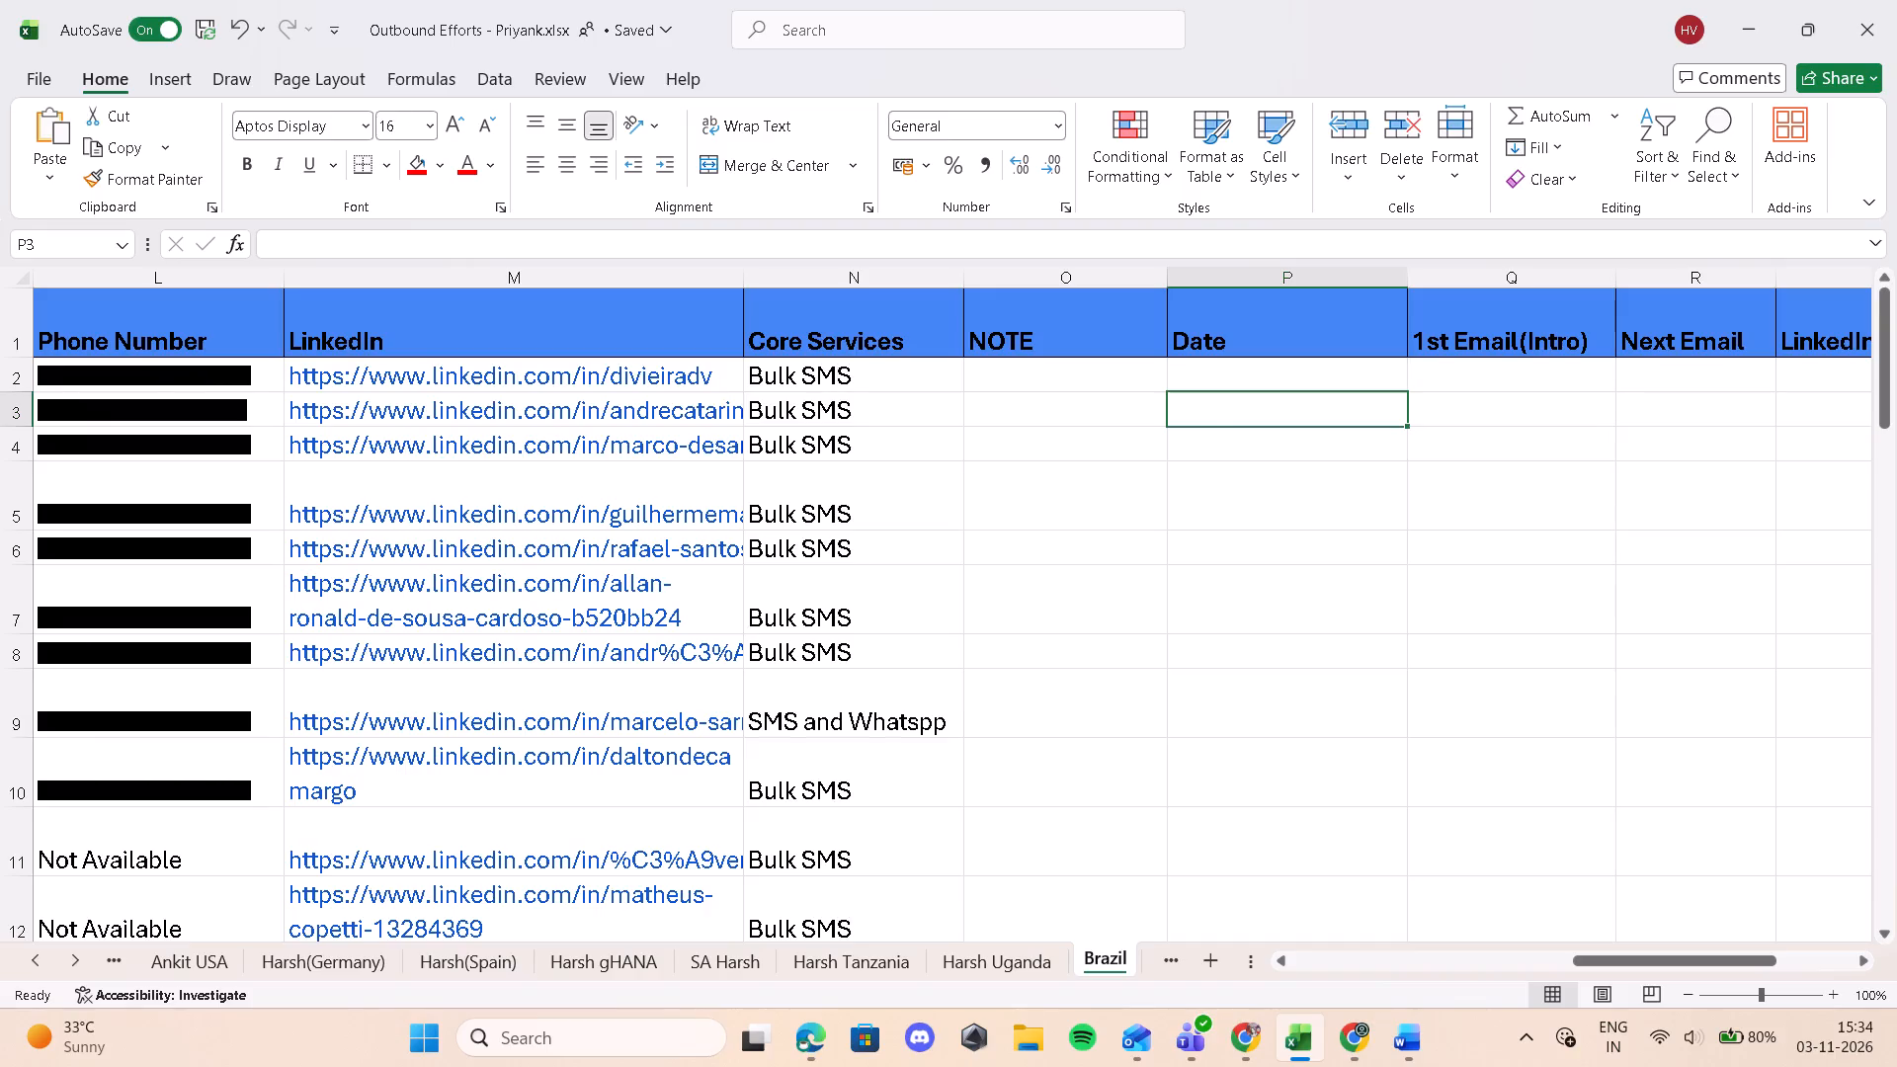
key(3)
text(-11)
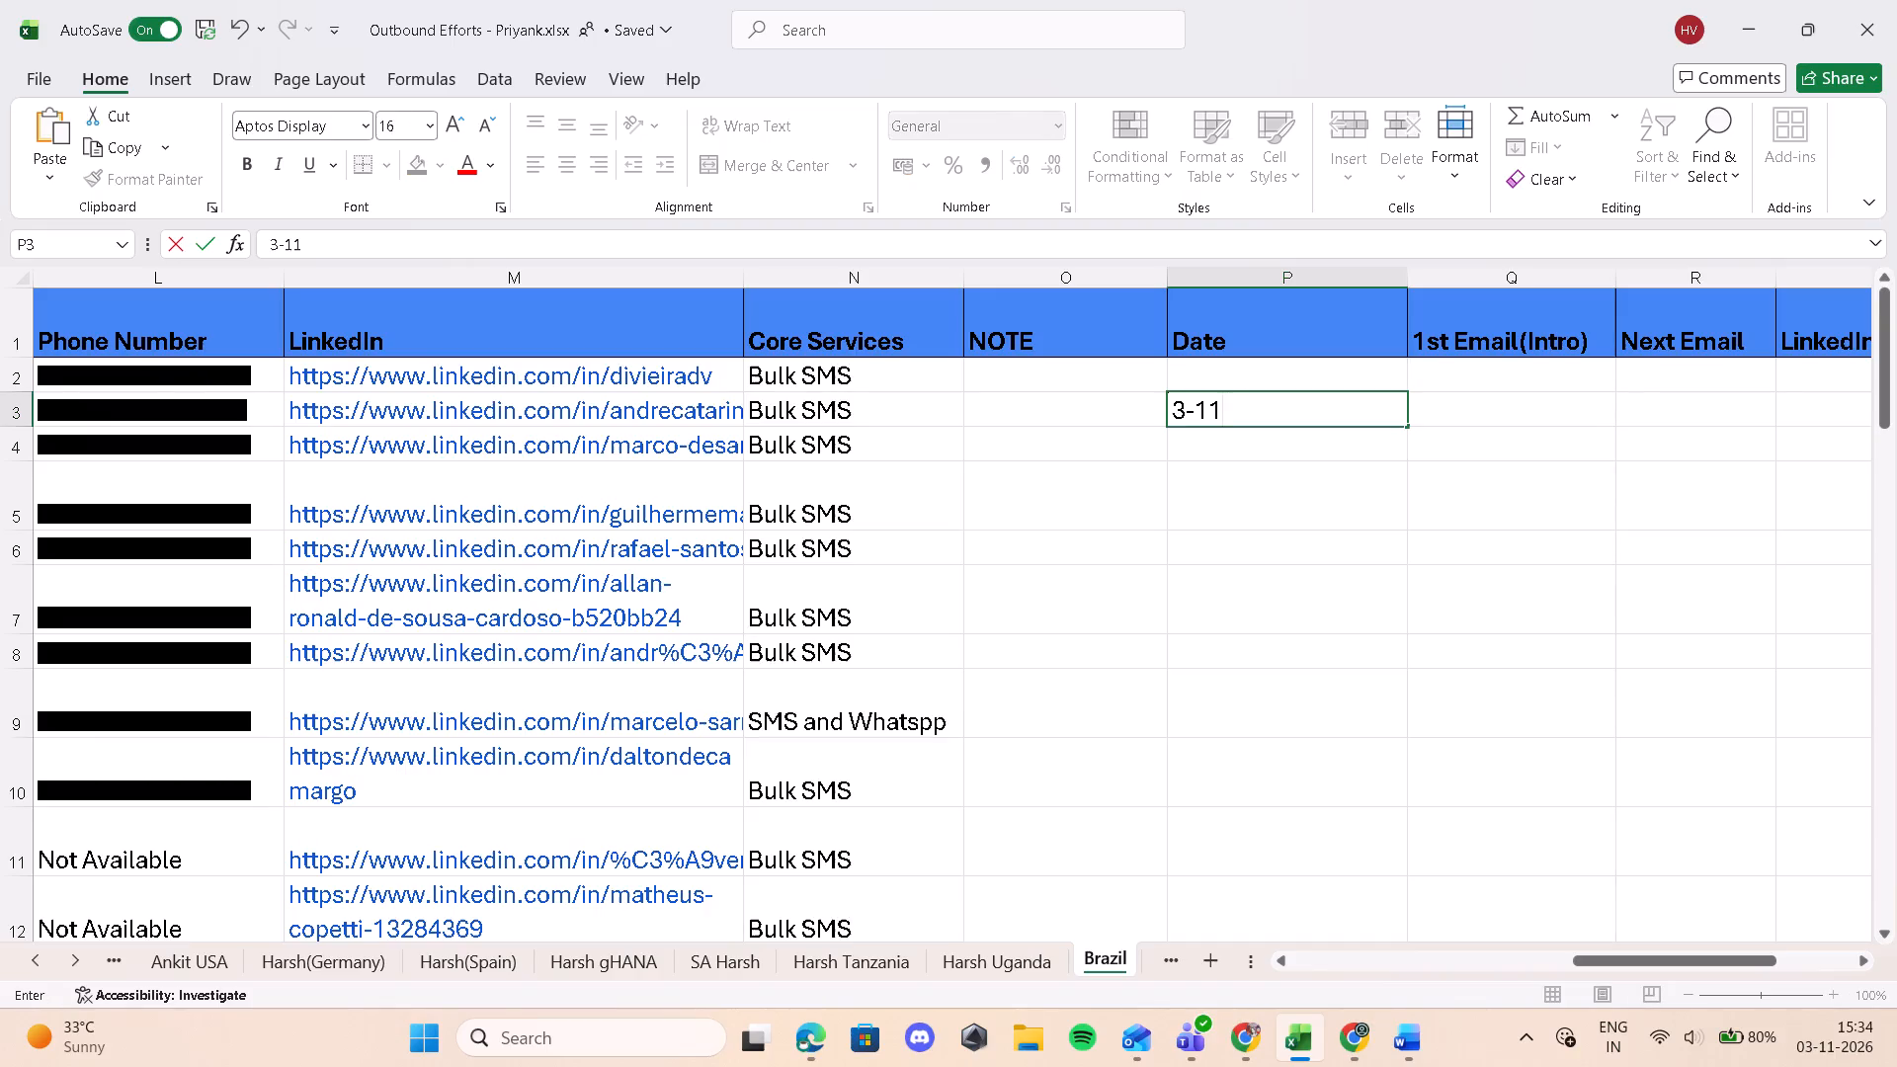
text(-2026)
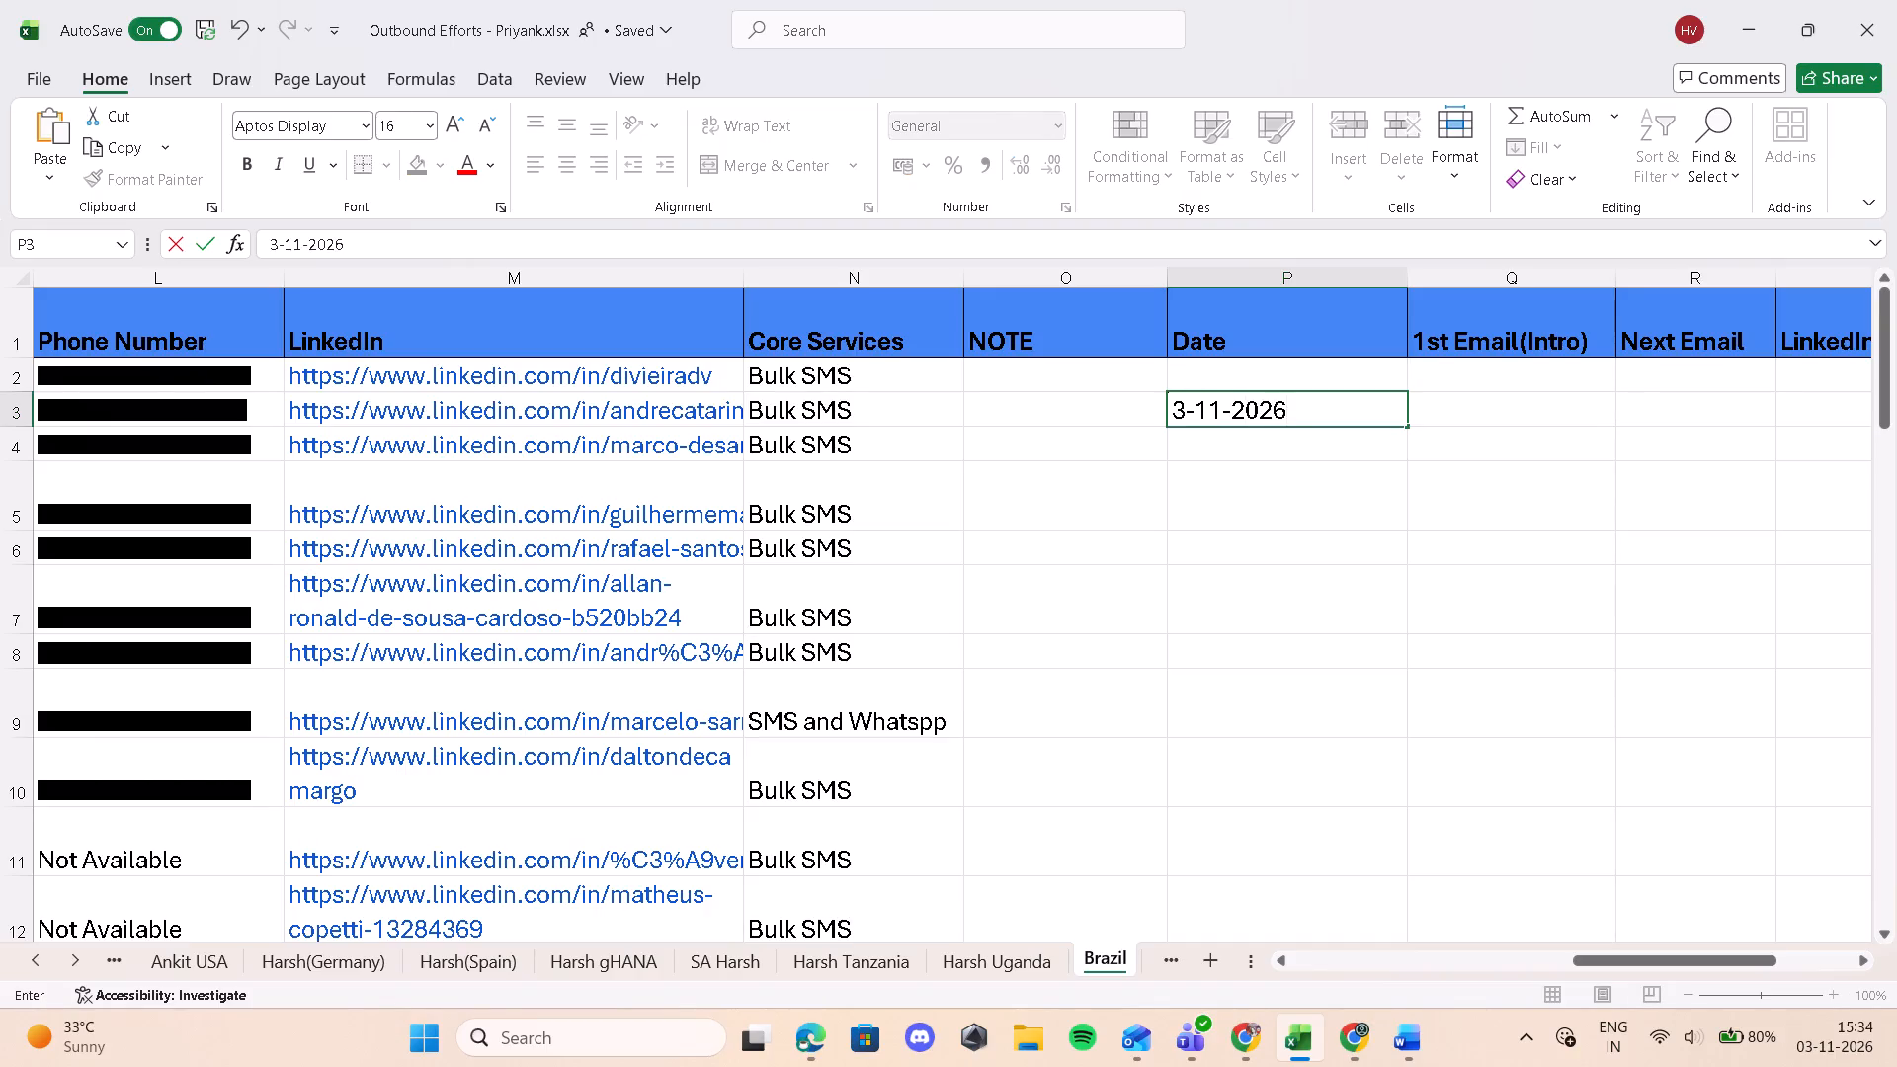
click(1450, 417)
click(1302, 414)
click(1056, 122)
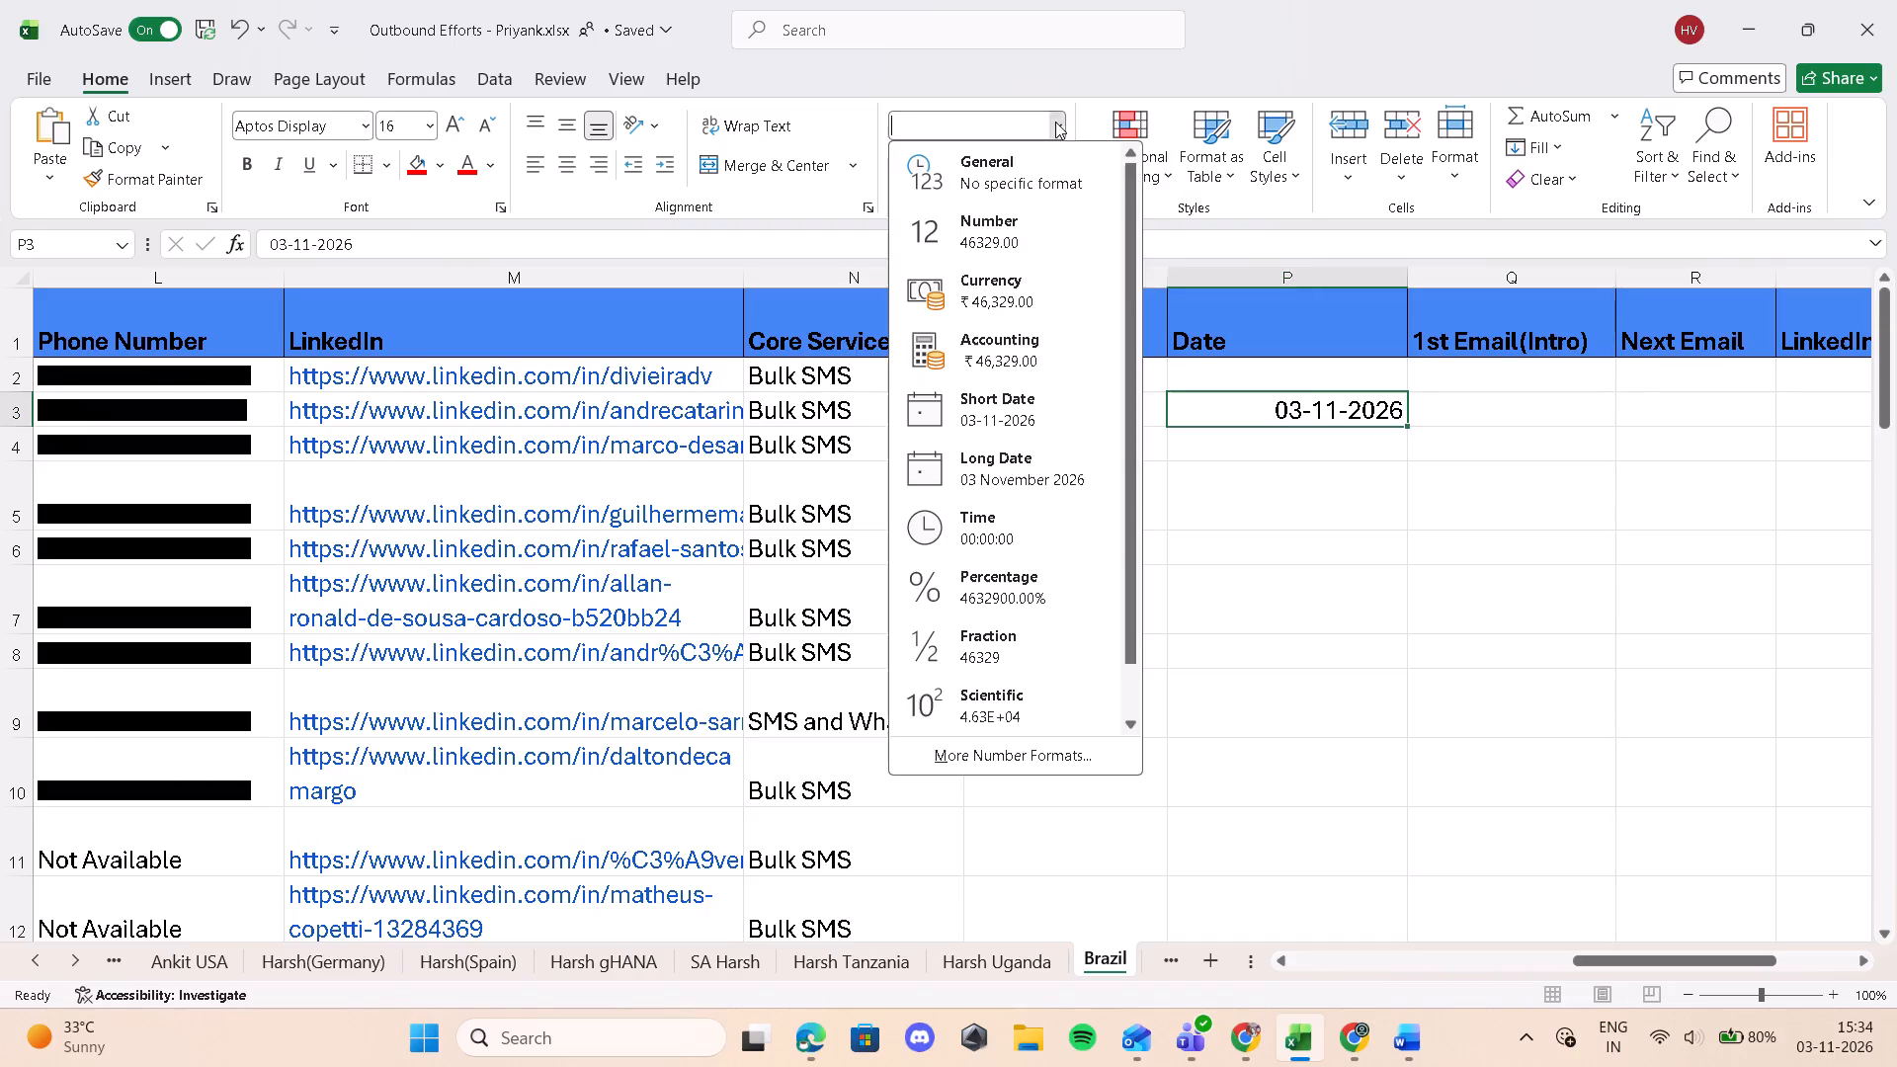
click(1048, 479)
click(1454, 414)
click(1329, 410)
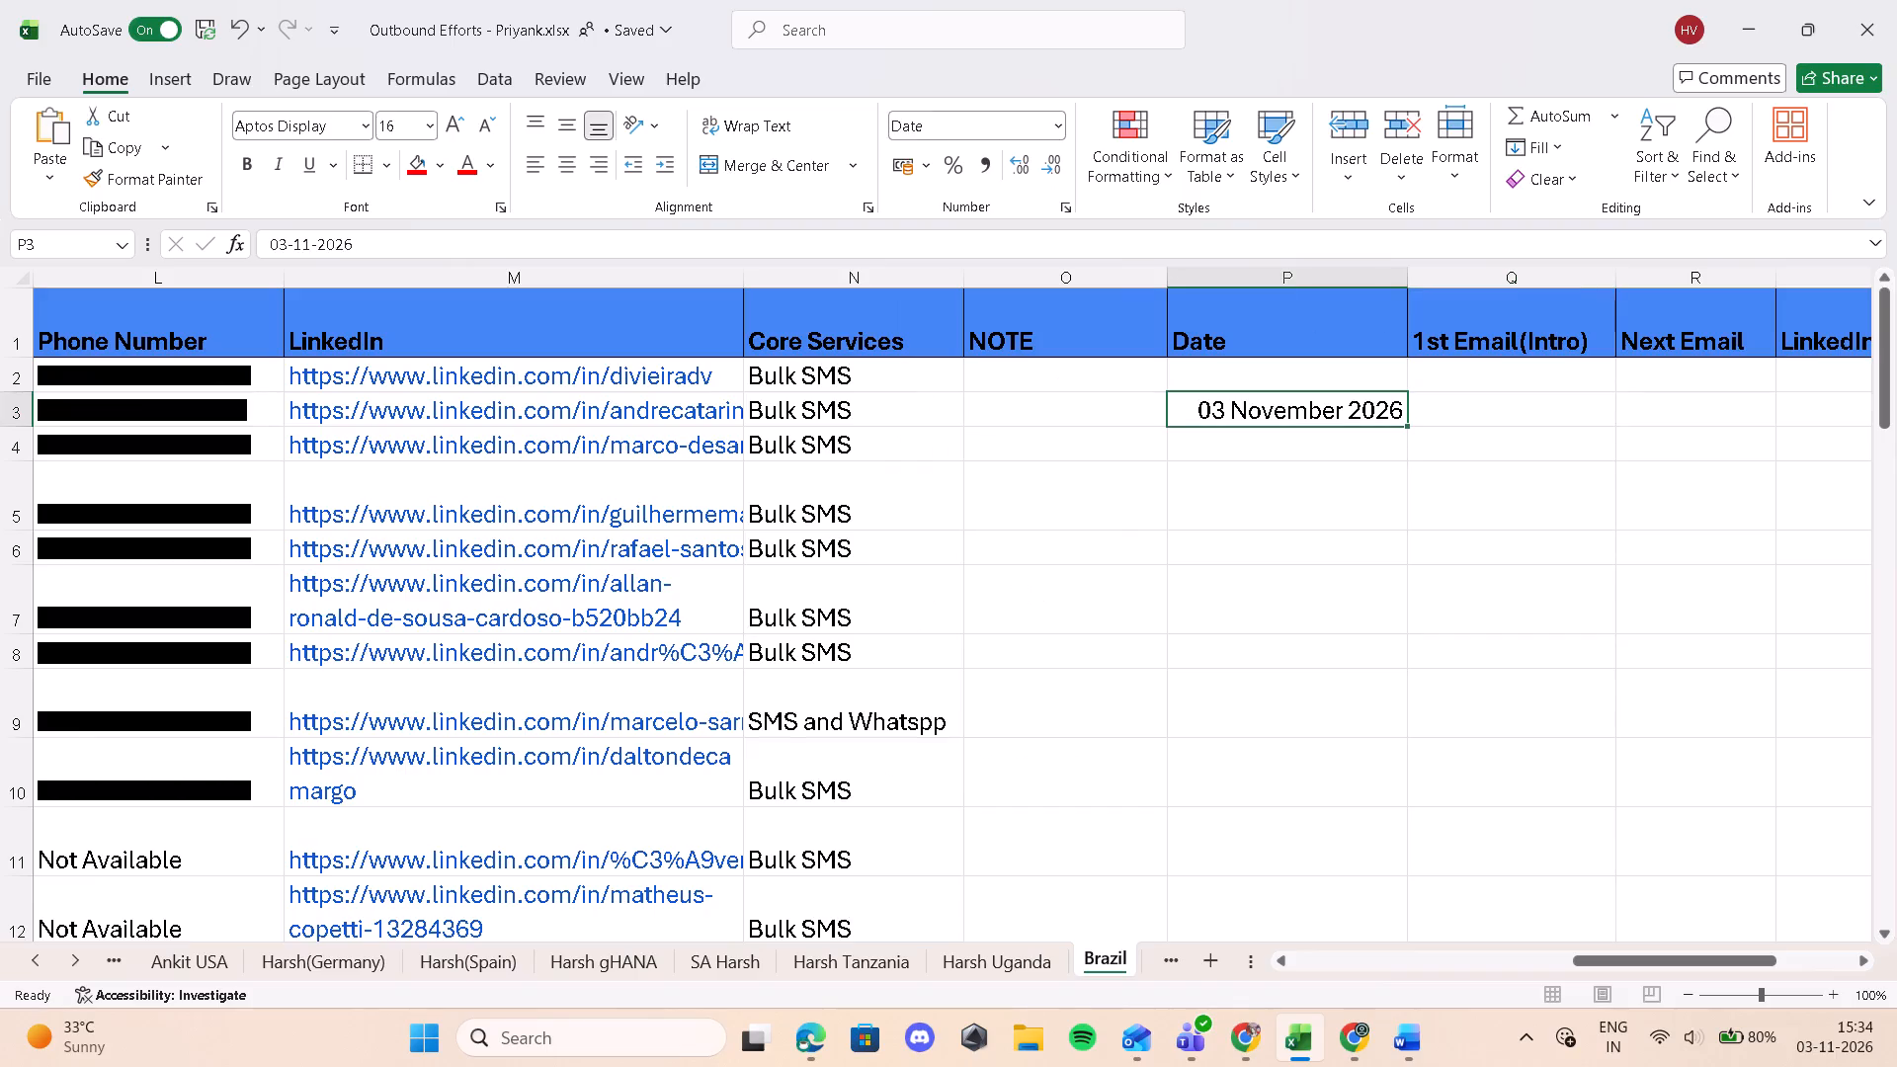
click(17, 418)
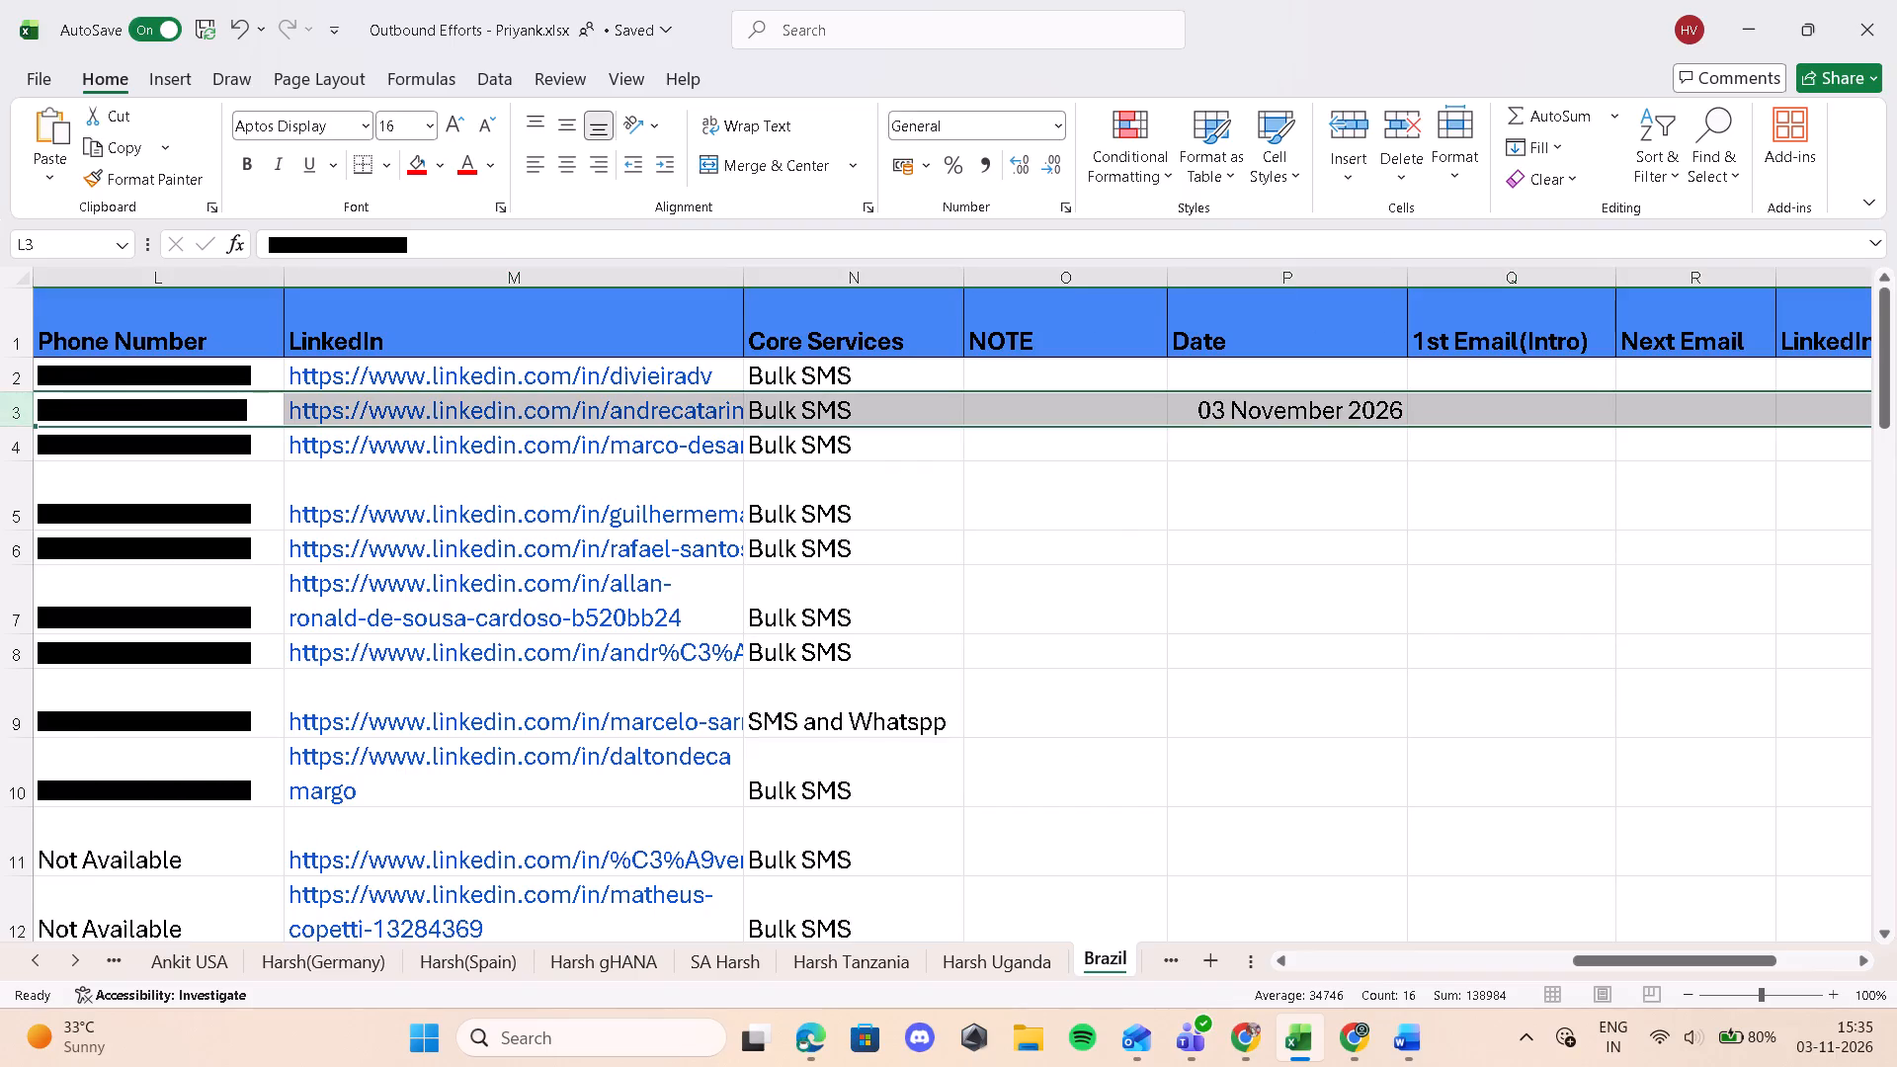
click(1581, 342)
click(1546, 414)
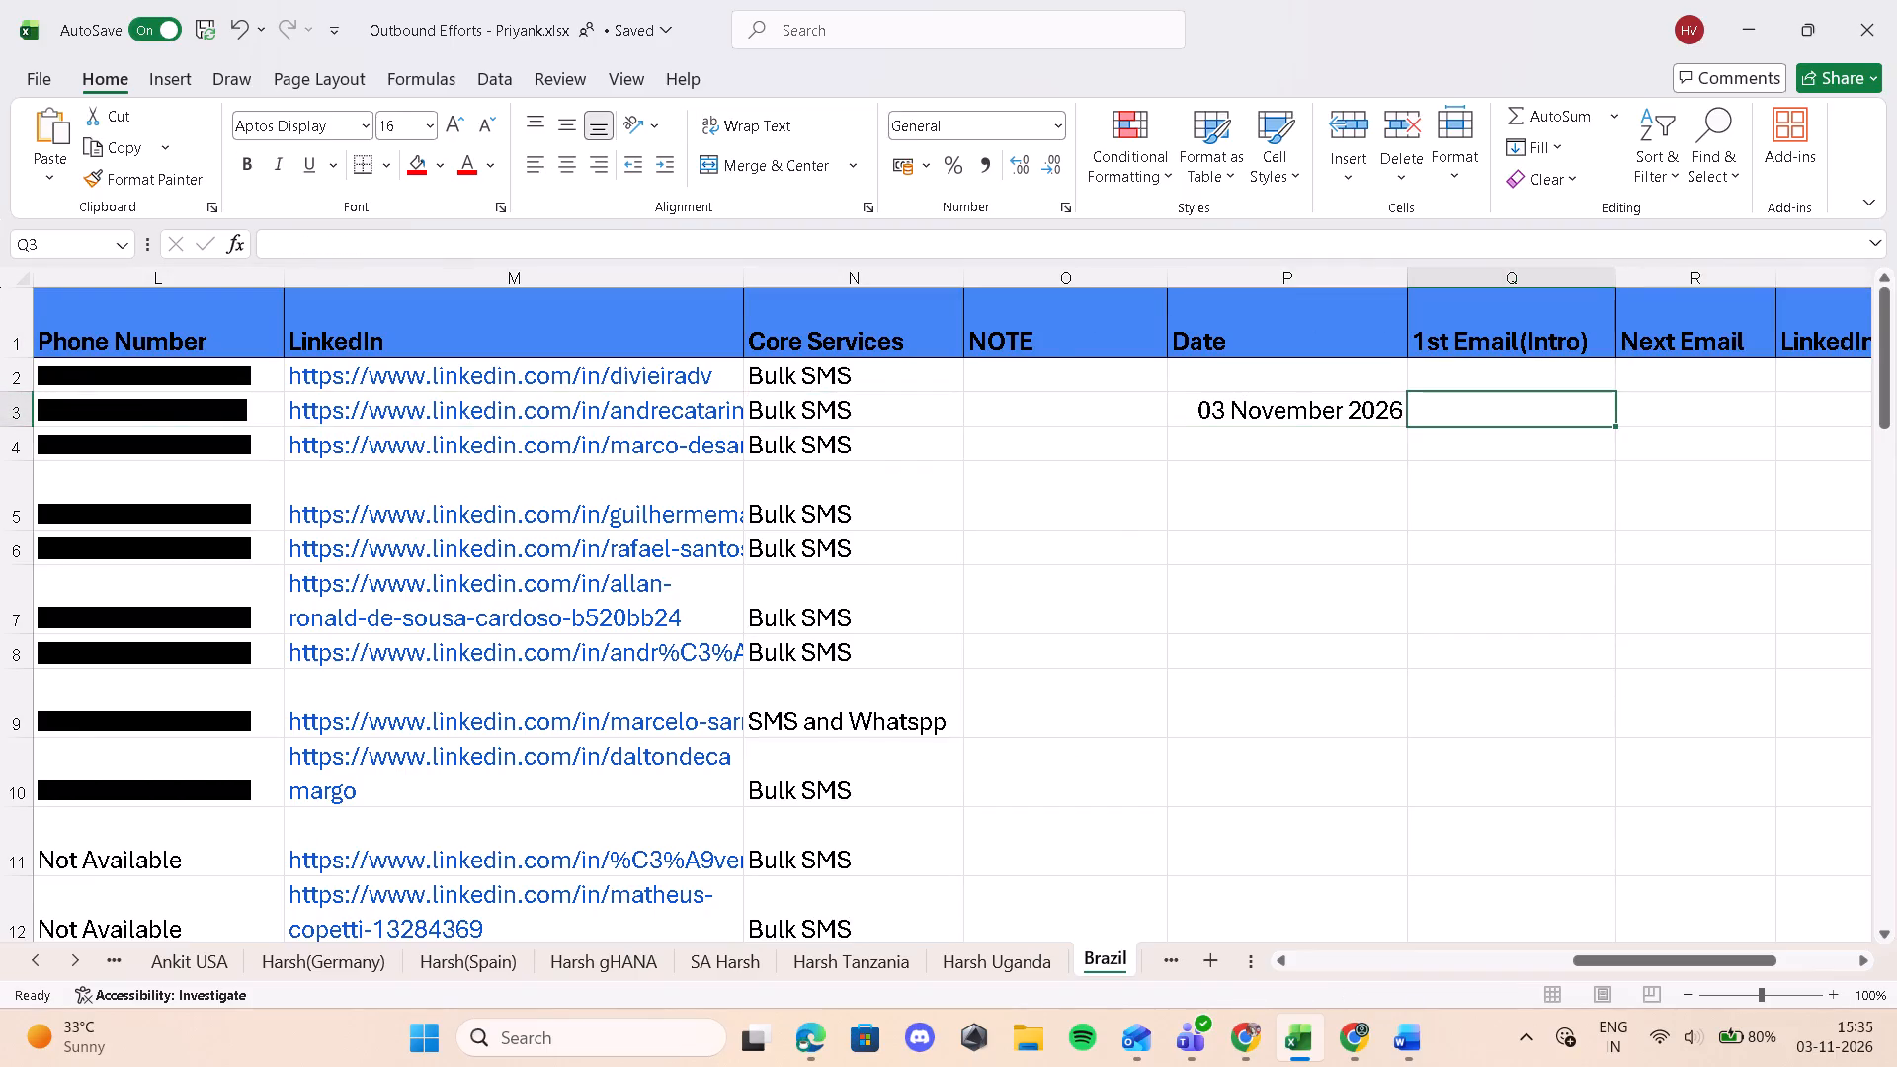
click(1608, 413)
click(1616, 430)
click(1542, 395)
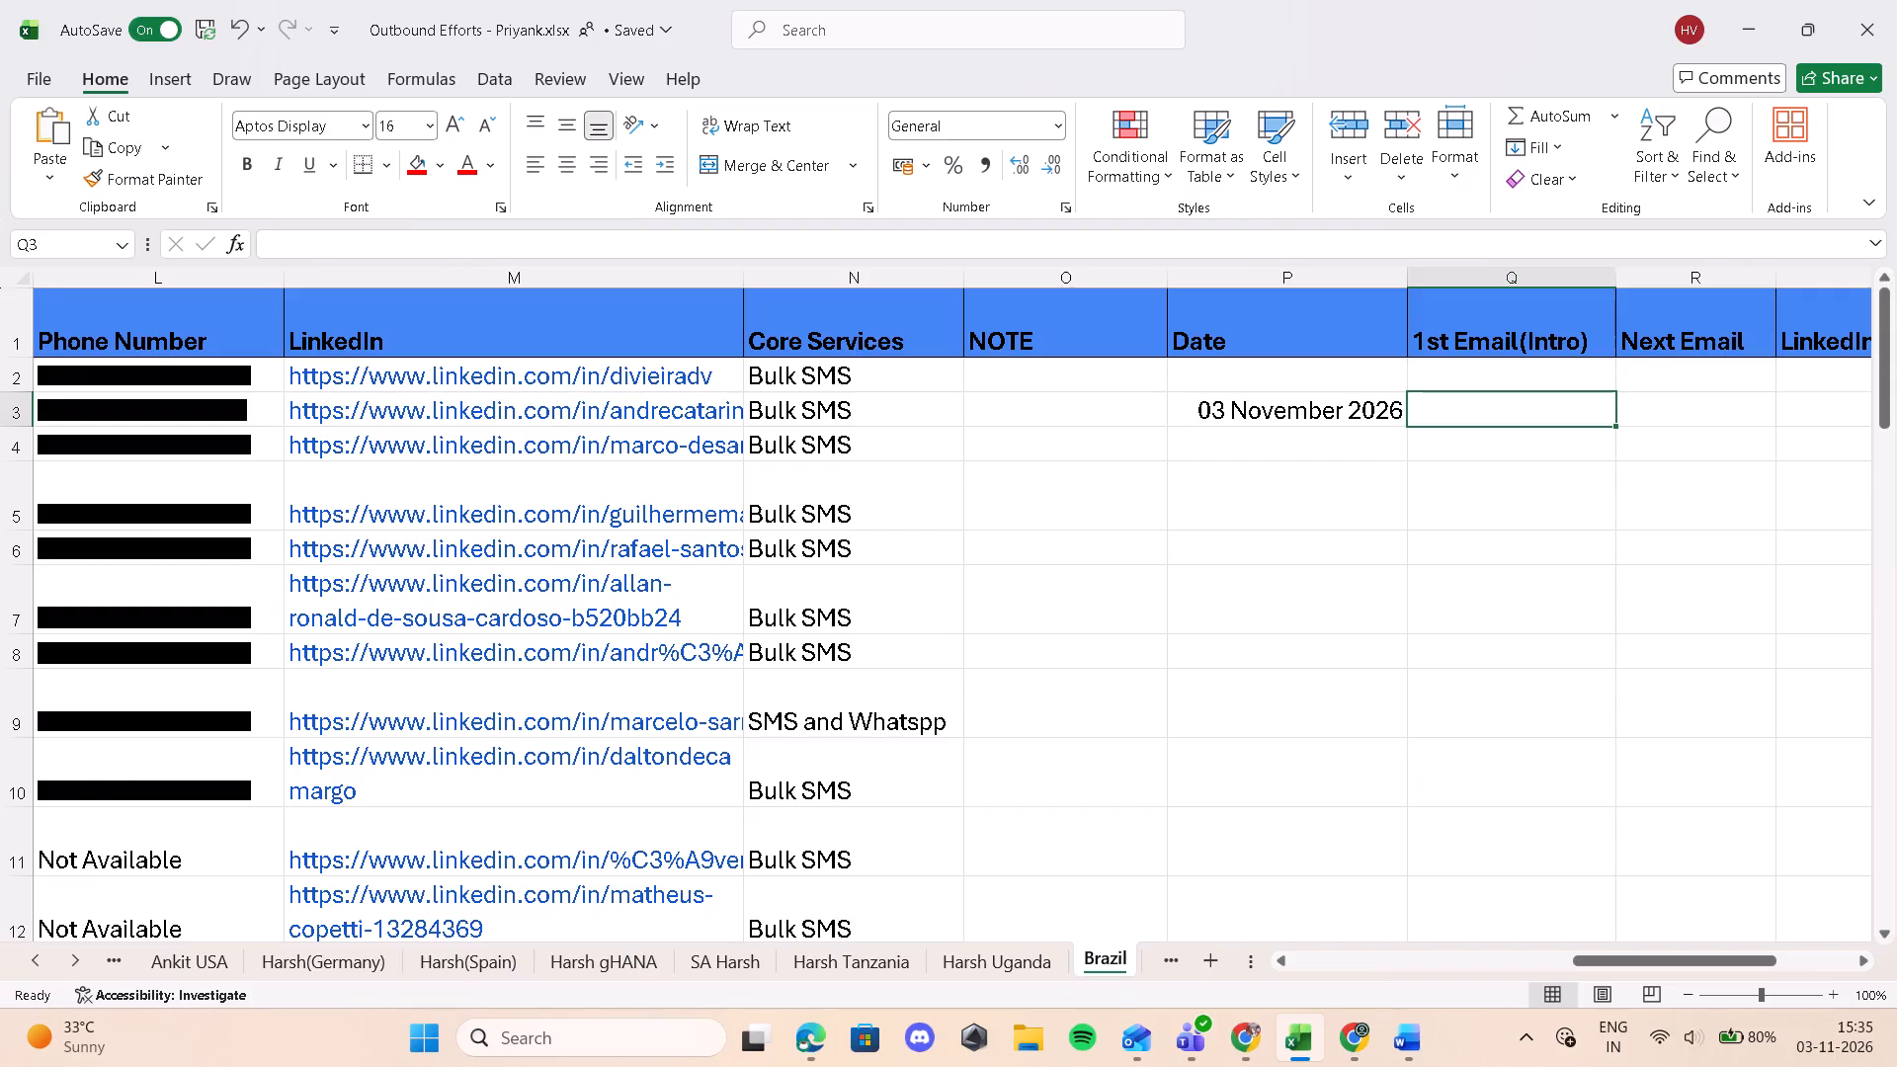
Copy the 1st Email(Intro) header from column Q over the Date header in column P.
click(1519, 336)
key(ctrl+c)
click(1270, 331)
key(ctrl+v)
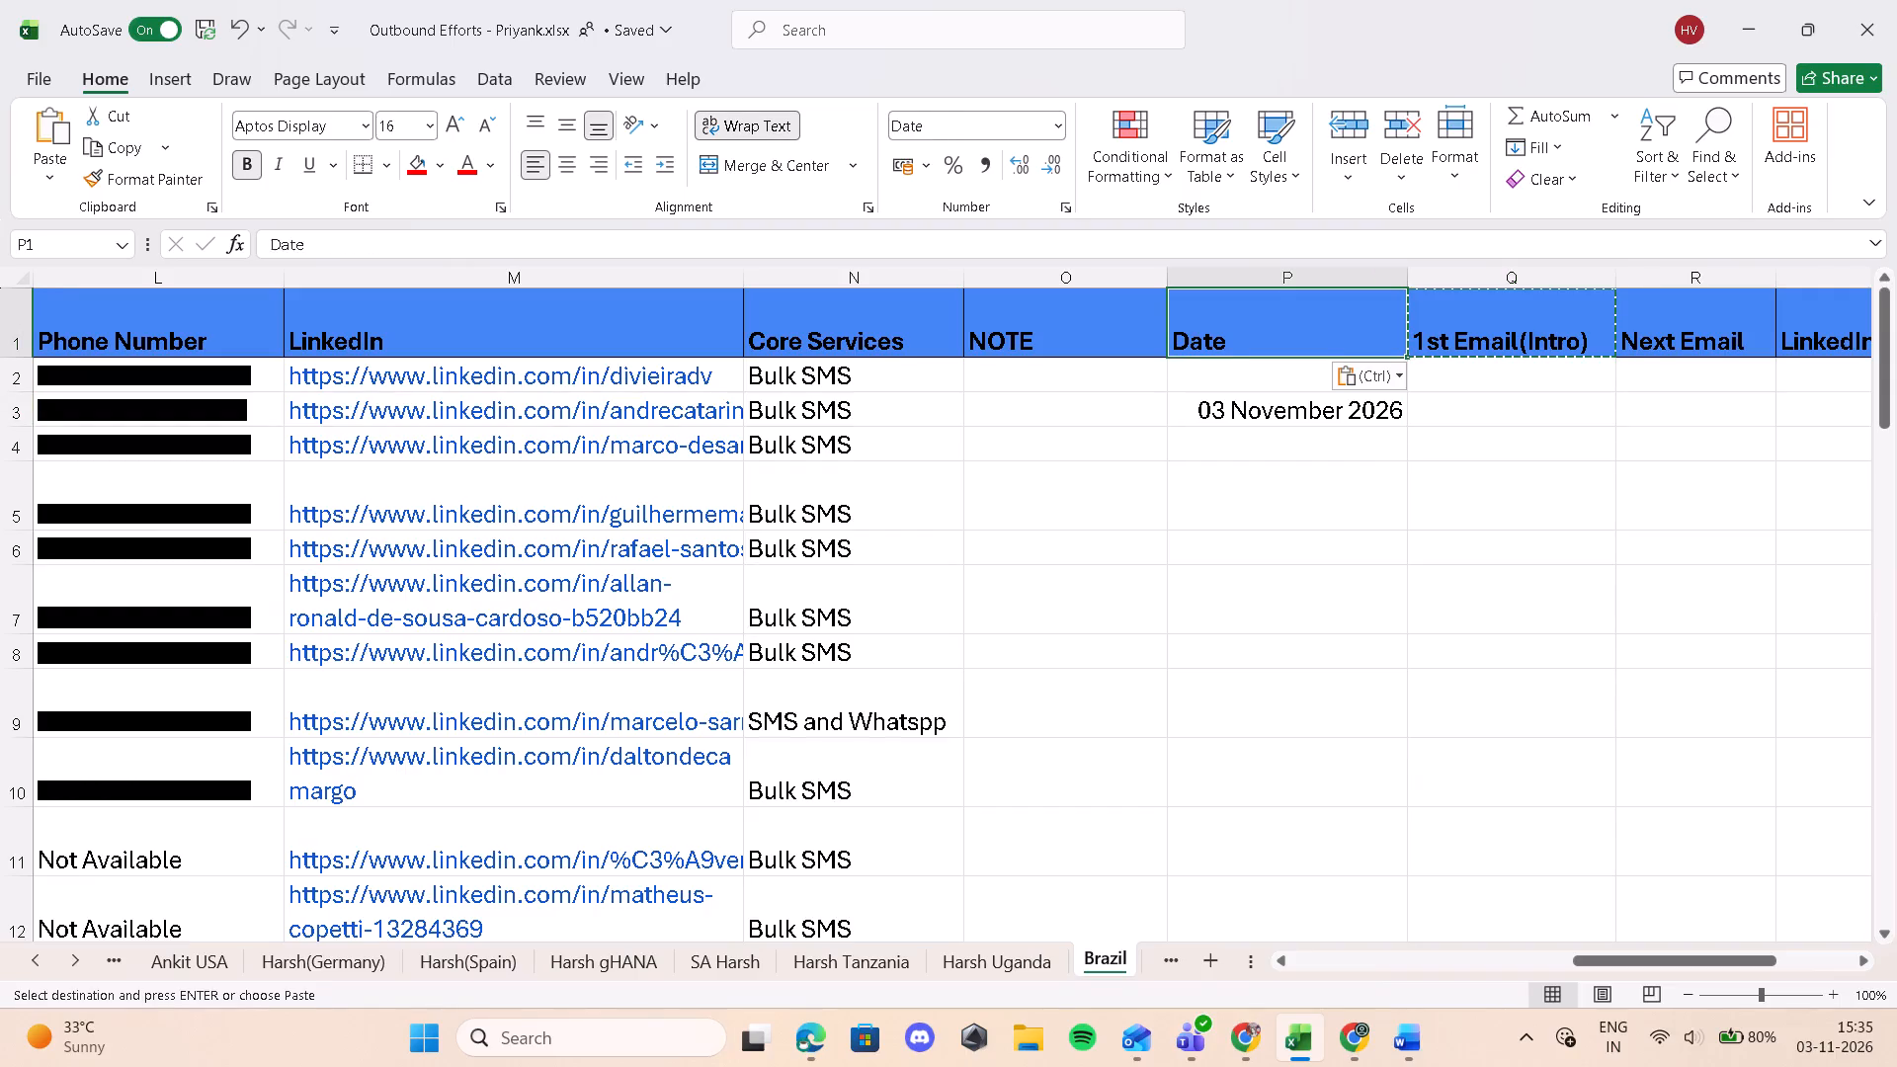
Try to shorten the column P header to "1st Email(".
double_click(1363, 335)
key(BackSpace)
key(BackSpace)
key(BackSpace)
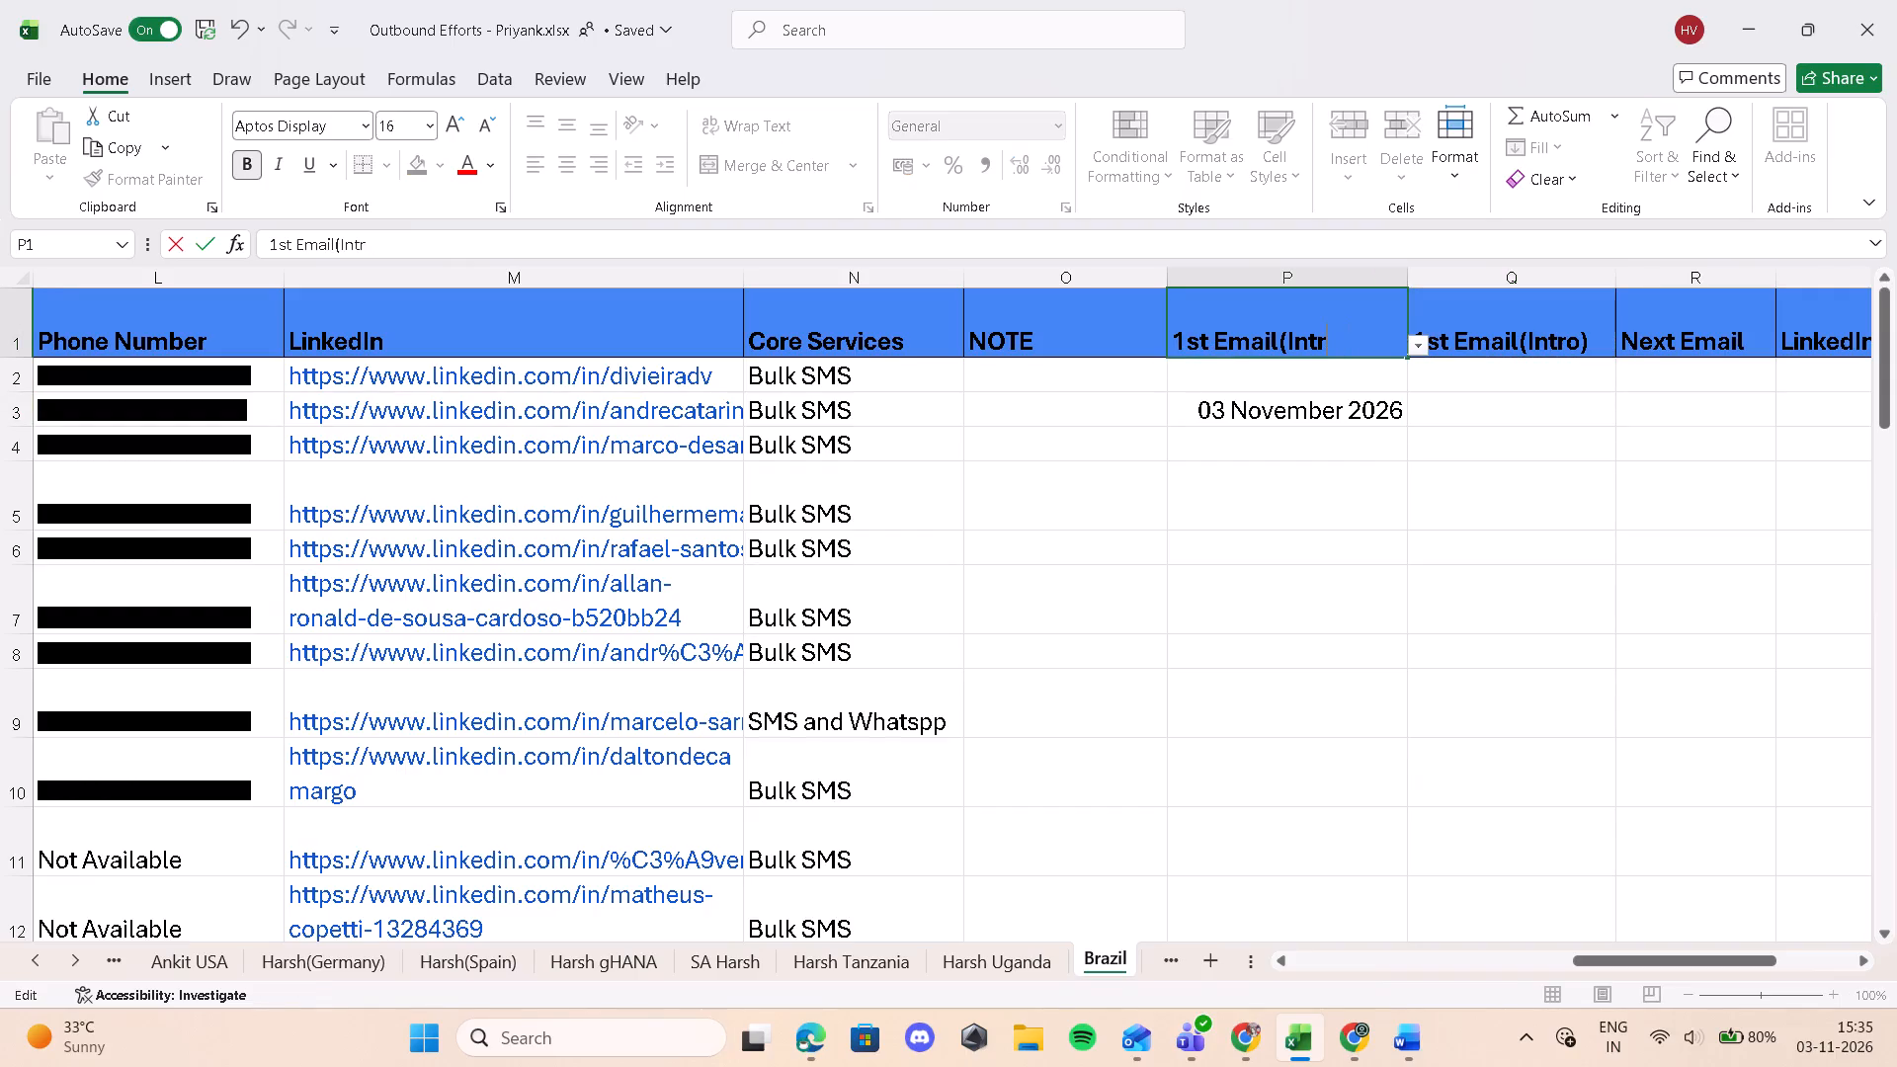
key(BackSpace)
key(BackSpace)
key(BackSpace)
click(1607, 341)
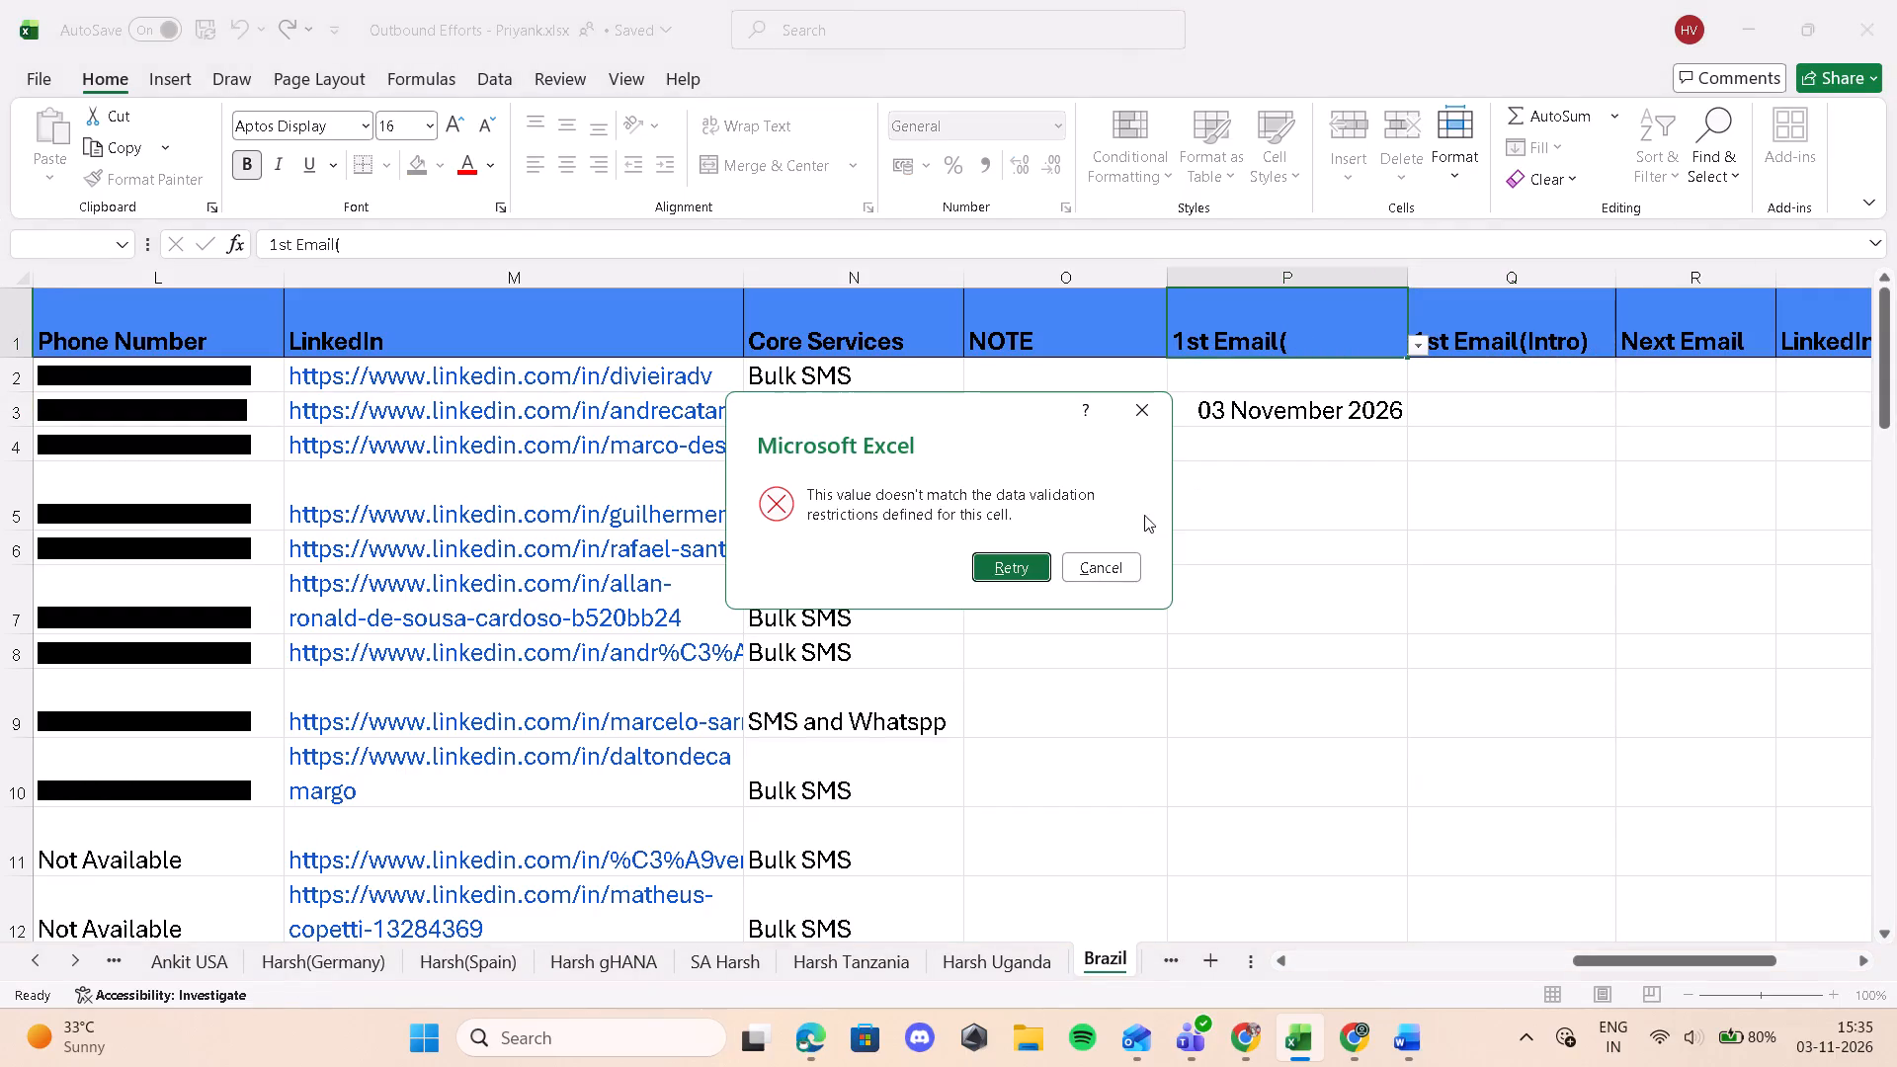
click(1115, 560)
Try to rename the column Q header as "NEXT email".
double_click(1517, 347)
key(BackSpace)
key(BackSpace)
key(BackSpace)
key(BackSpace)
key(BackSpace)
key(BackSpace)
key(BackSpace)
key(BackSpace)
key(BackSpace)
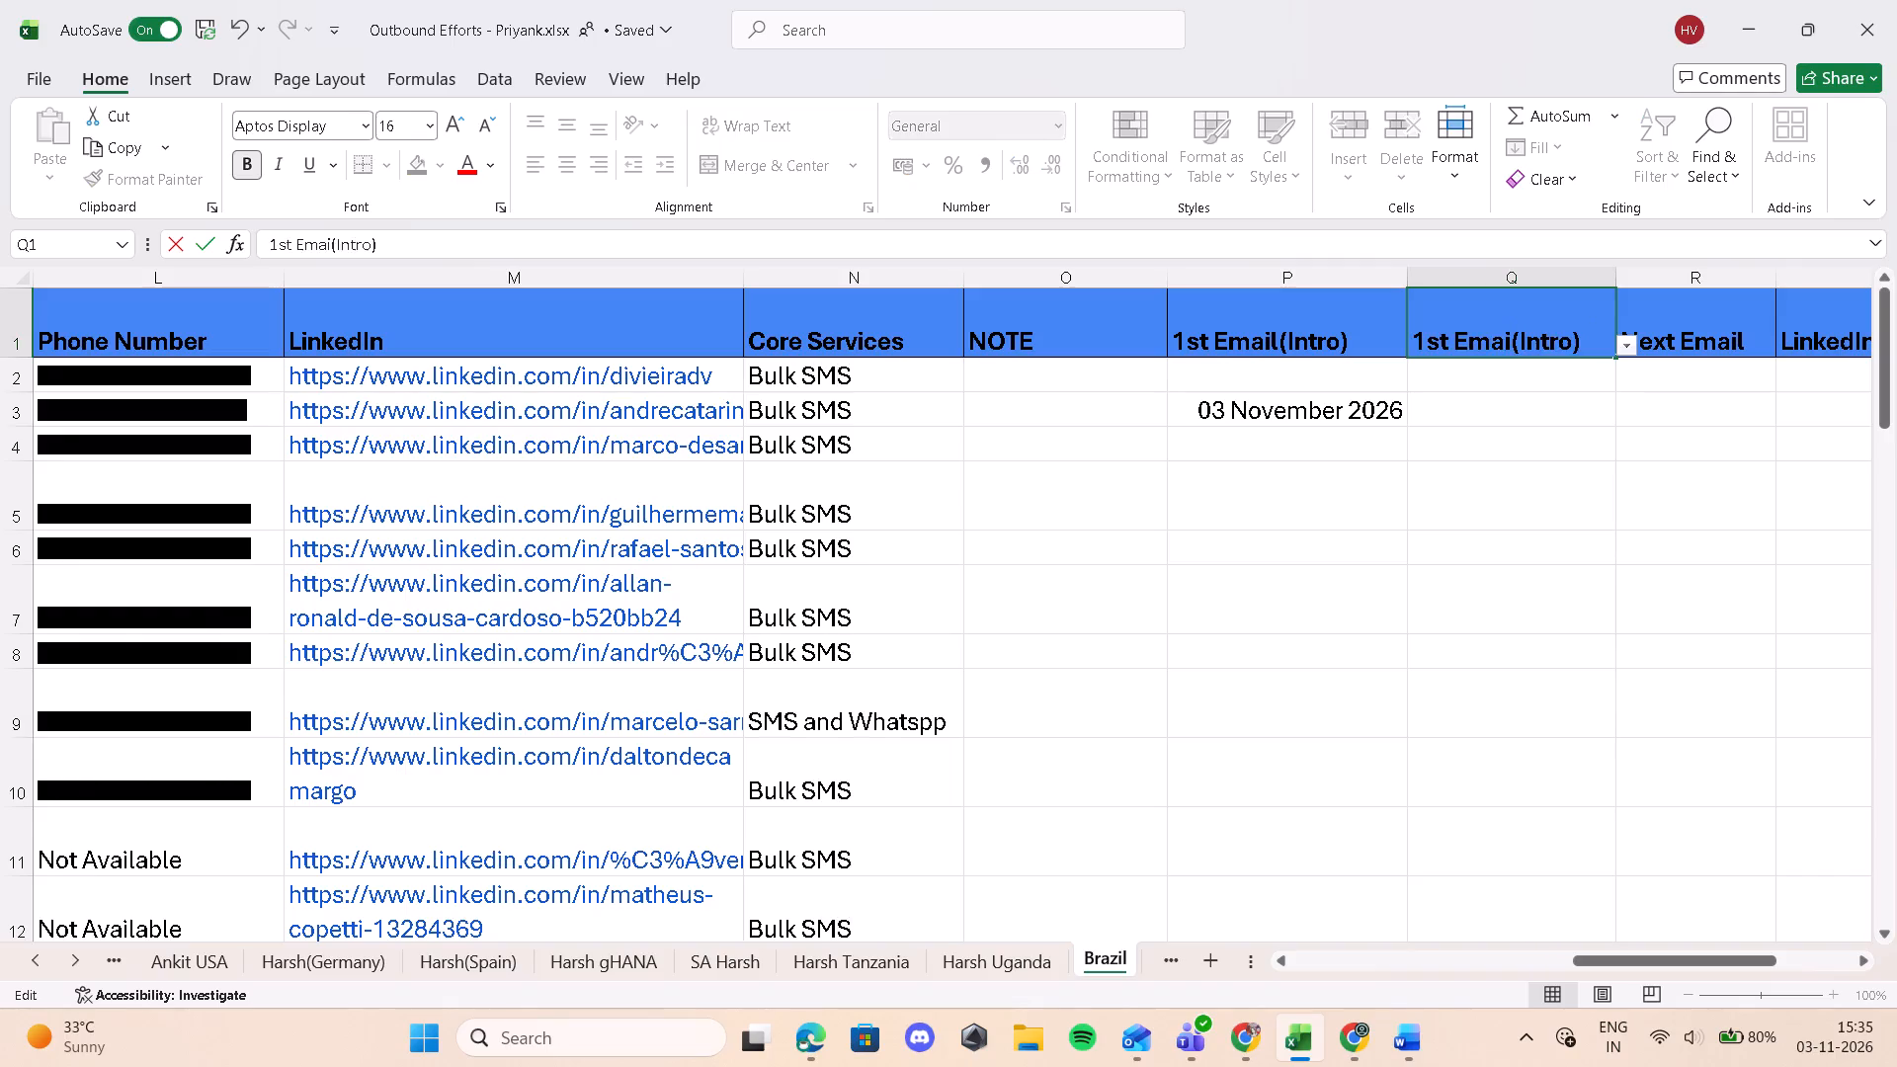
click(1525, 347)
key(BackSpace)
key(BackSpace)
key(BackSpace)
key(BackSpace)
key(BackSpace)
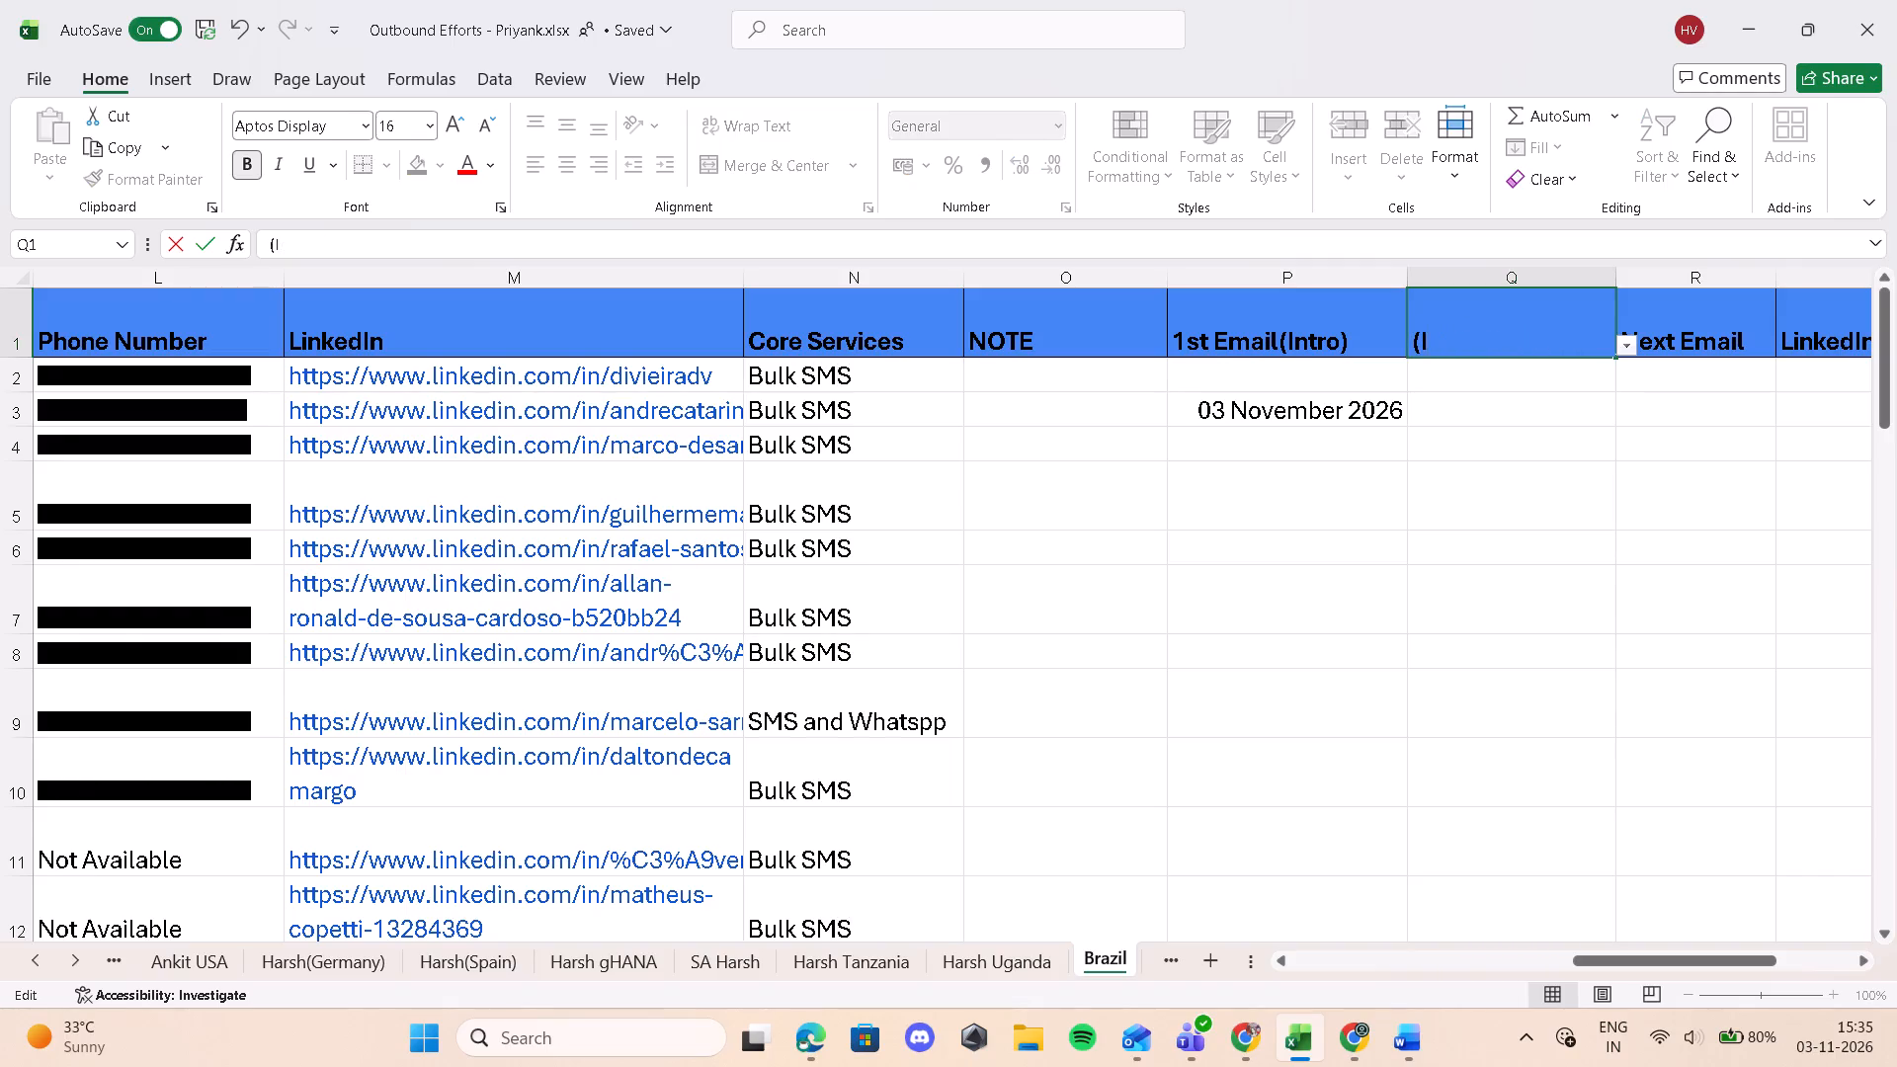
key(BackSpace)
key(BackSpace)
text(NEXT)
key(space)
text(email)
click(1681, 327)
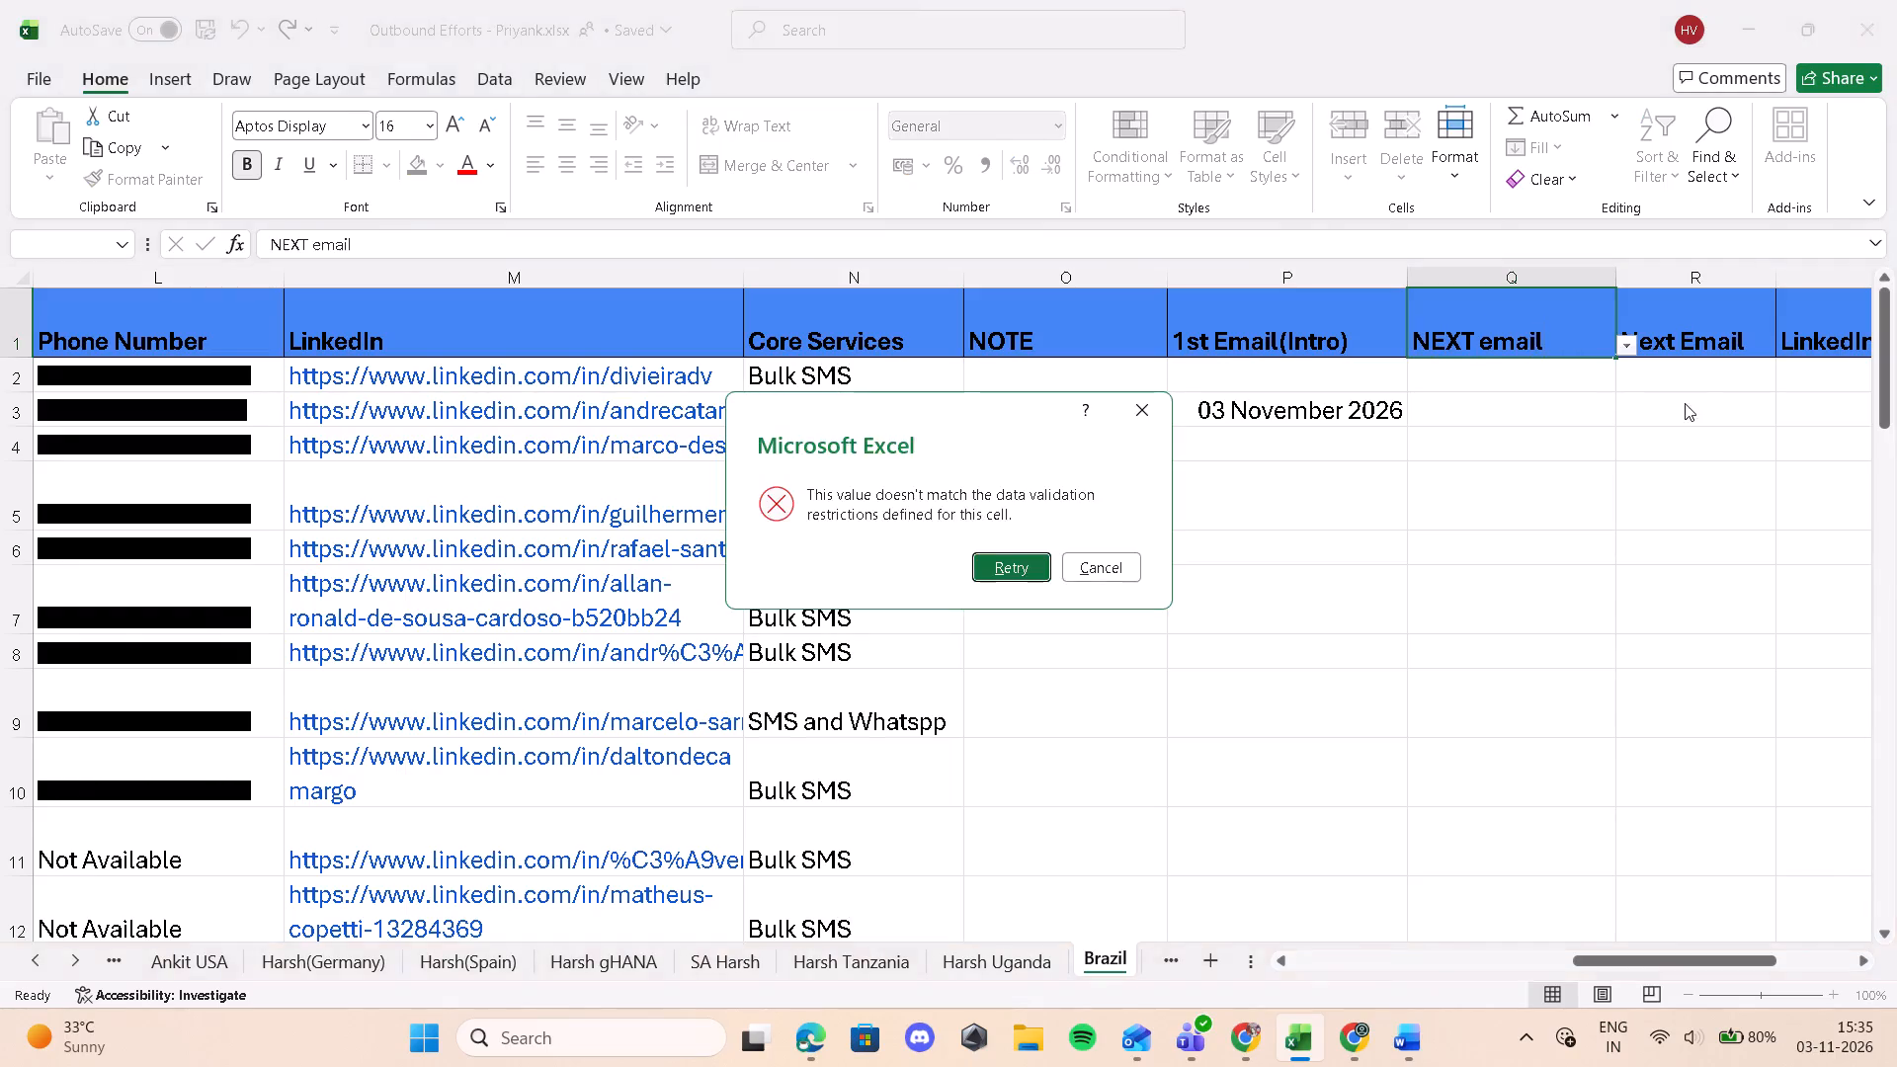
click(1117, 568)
Select the duplicate 1st Email(Intro) header cell in column Q.
drag(1679, 958, 1709, 958)
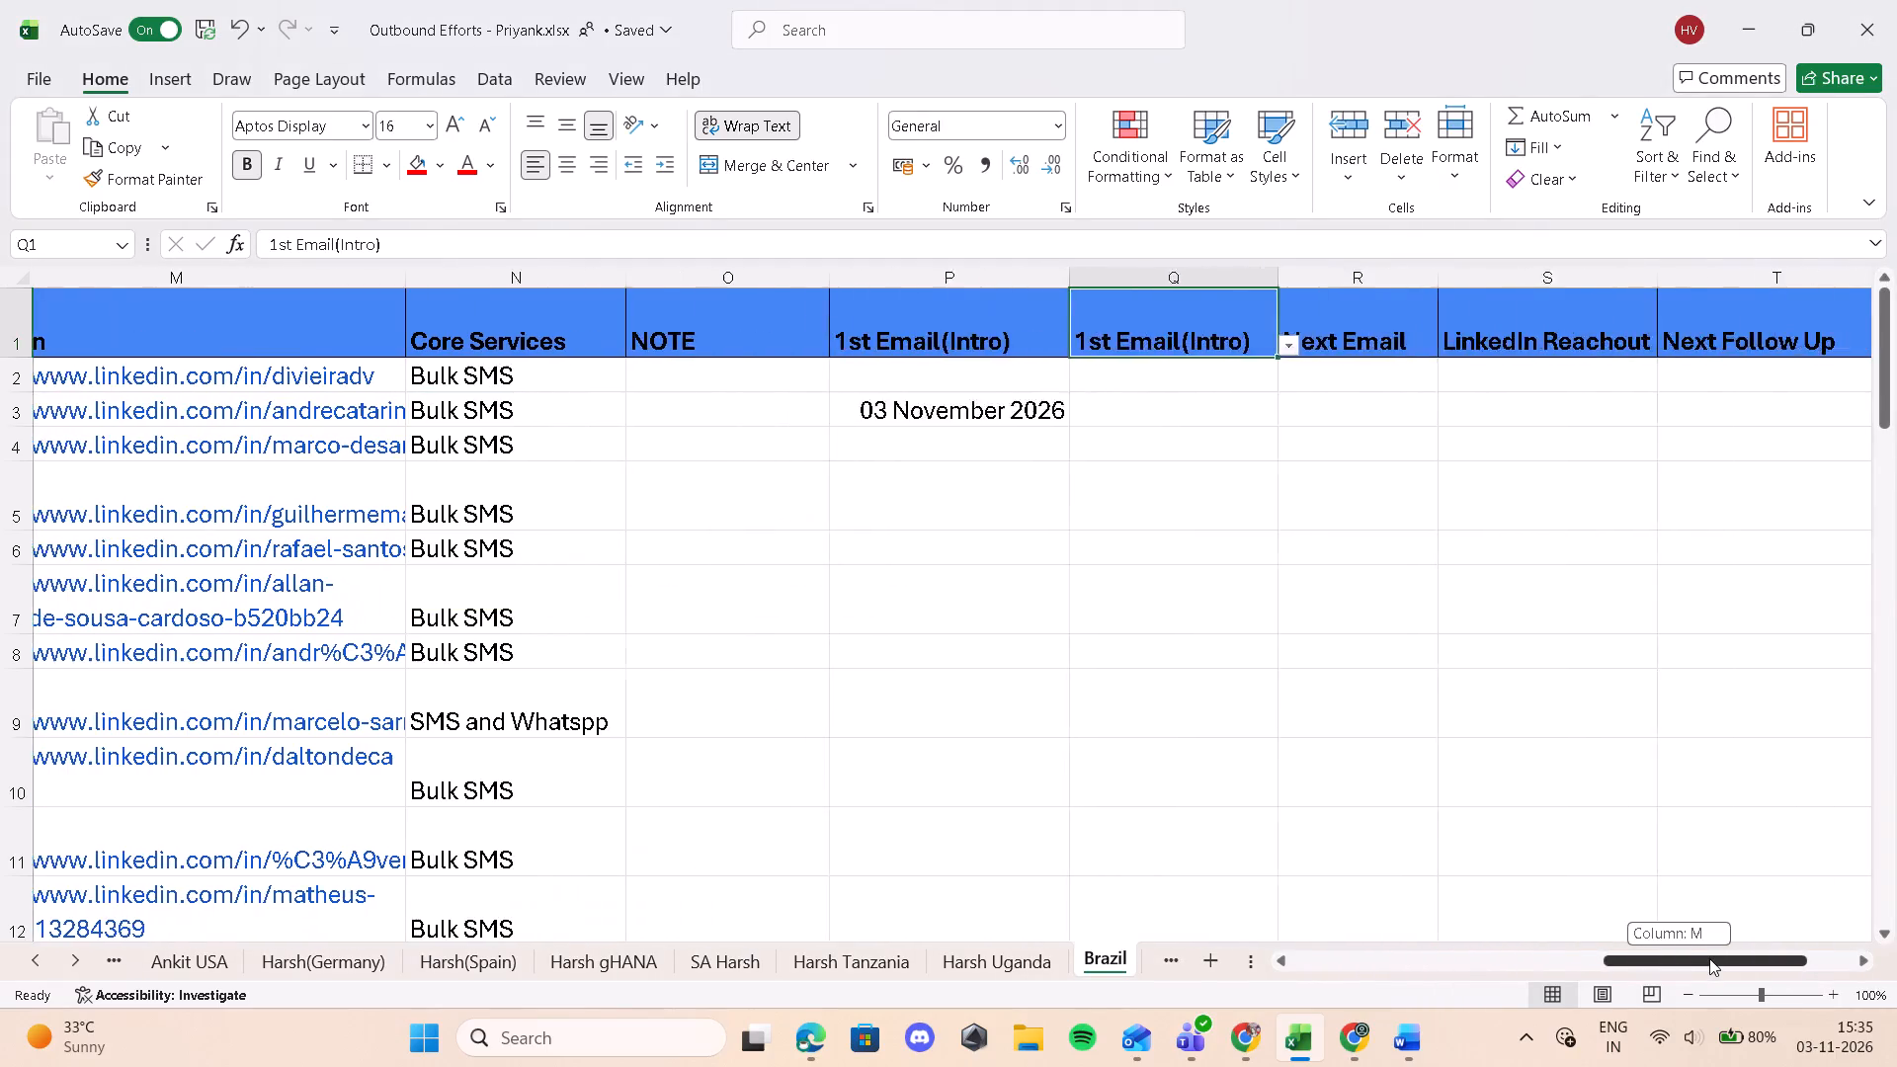
drag(1709, 958, 1714, 956)
click(1470, 322)
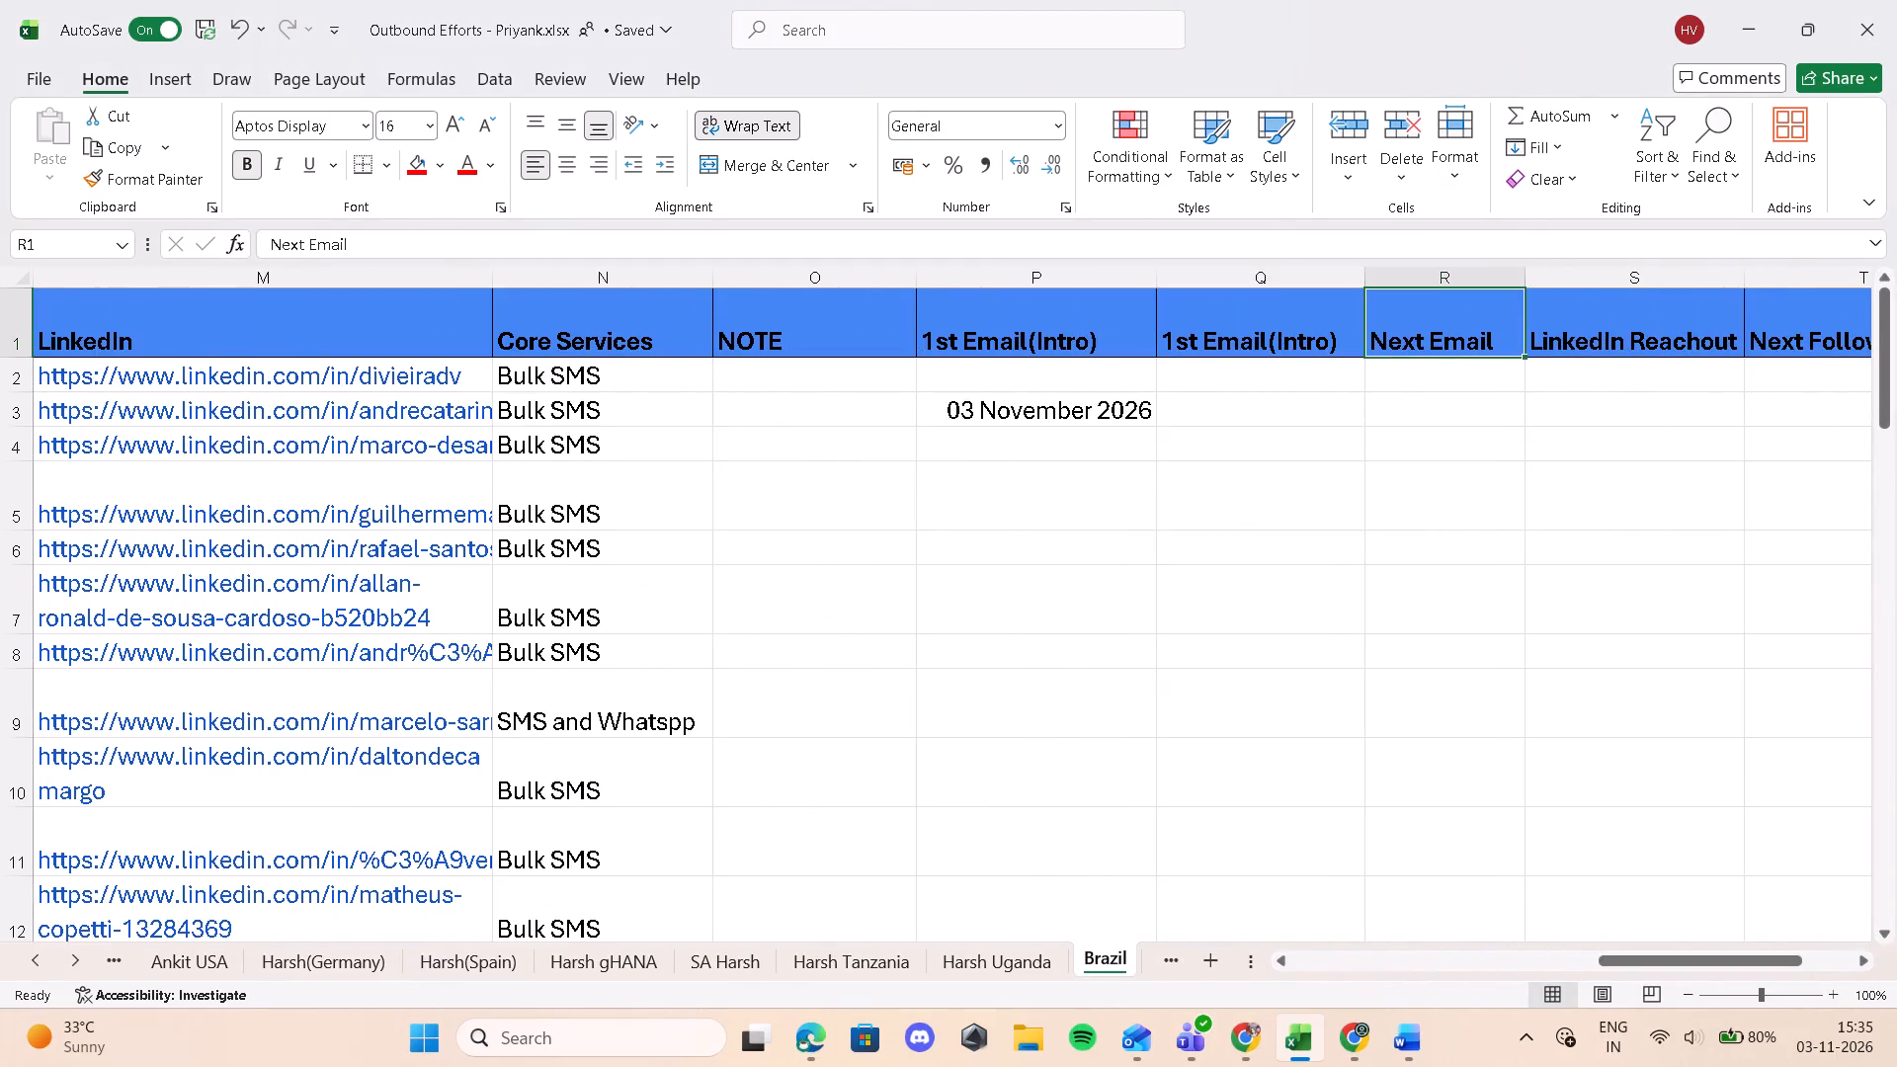
click(1079, 343)
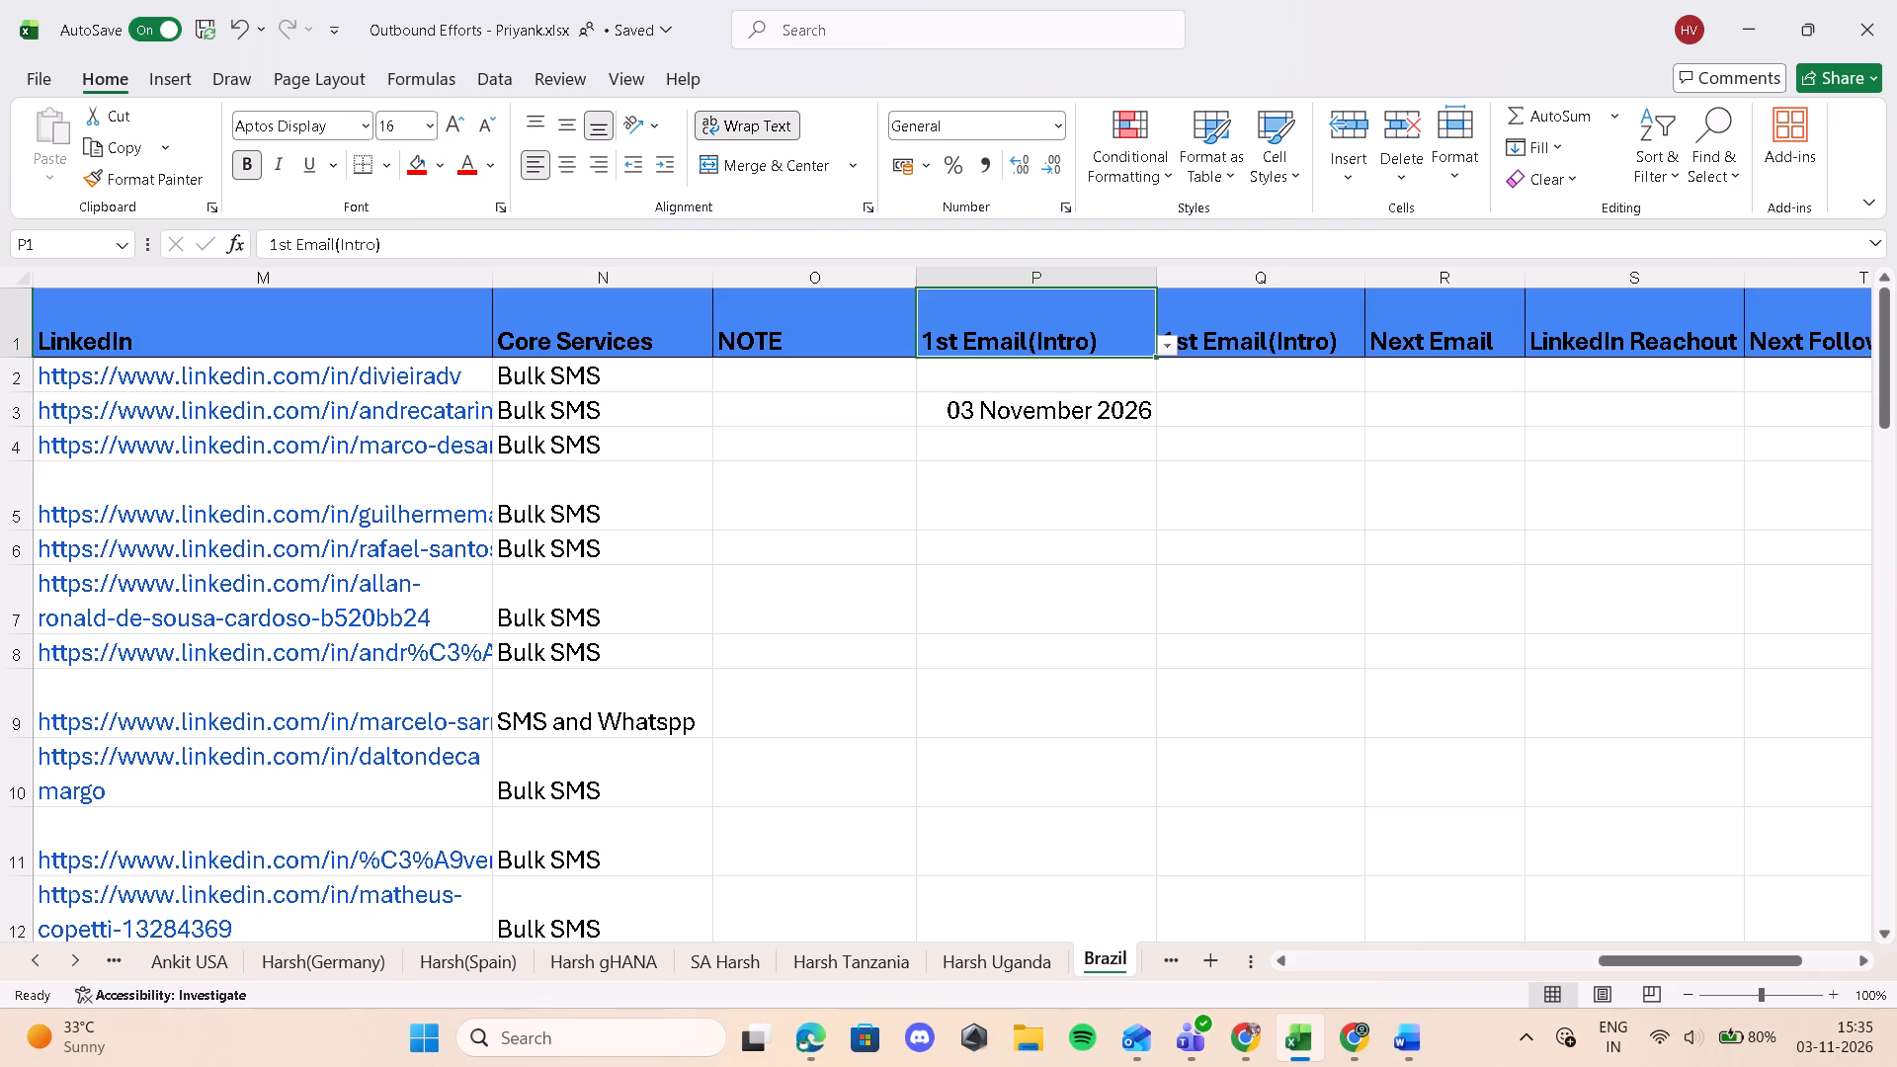
click(1343, 345)
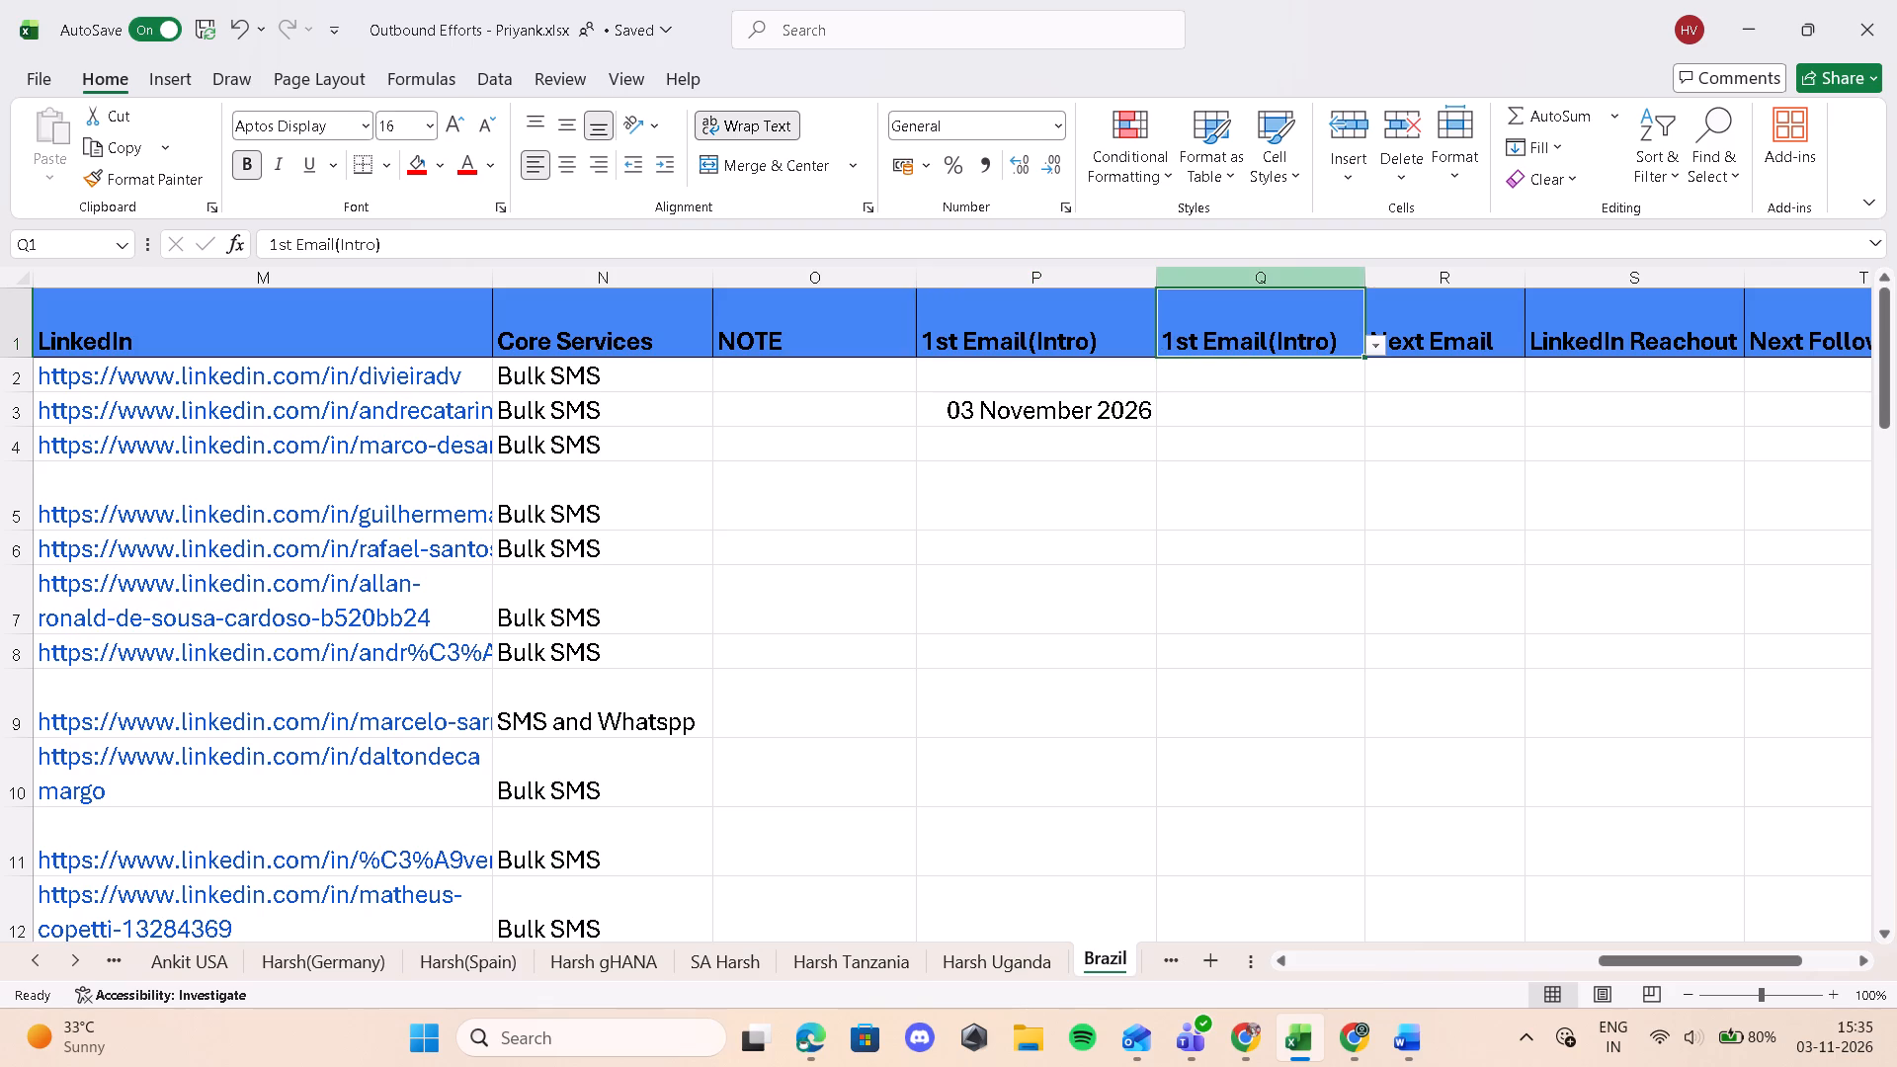
Delete the duplicate 1st Email(Intro) column Q from the Brazil sheet.
click(1300, 284)
right_click(1300, 284)
click(1406, 554)
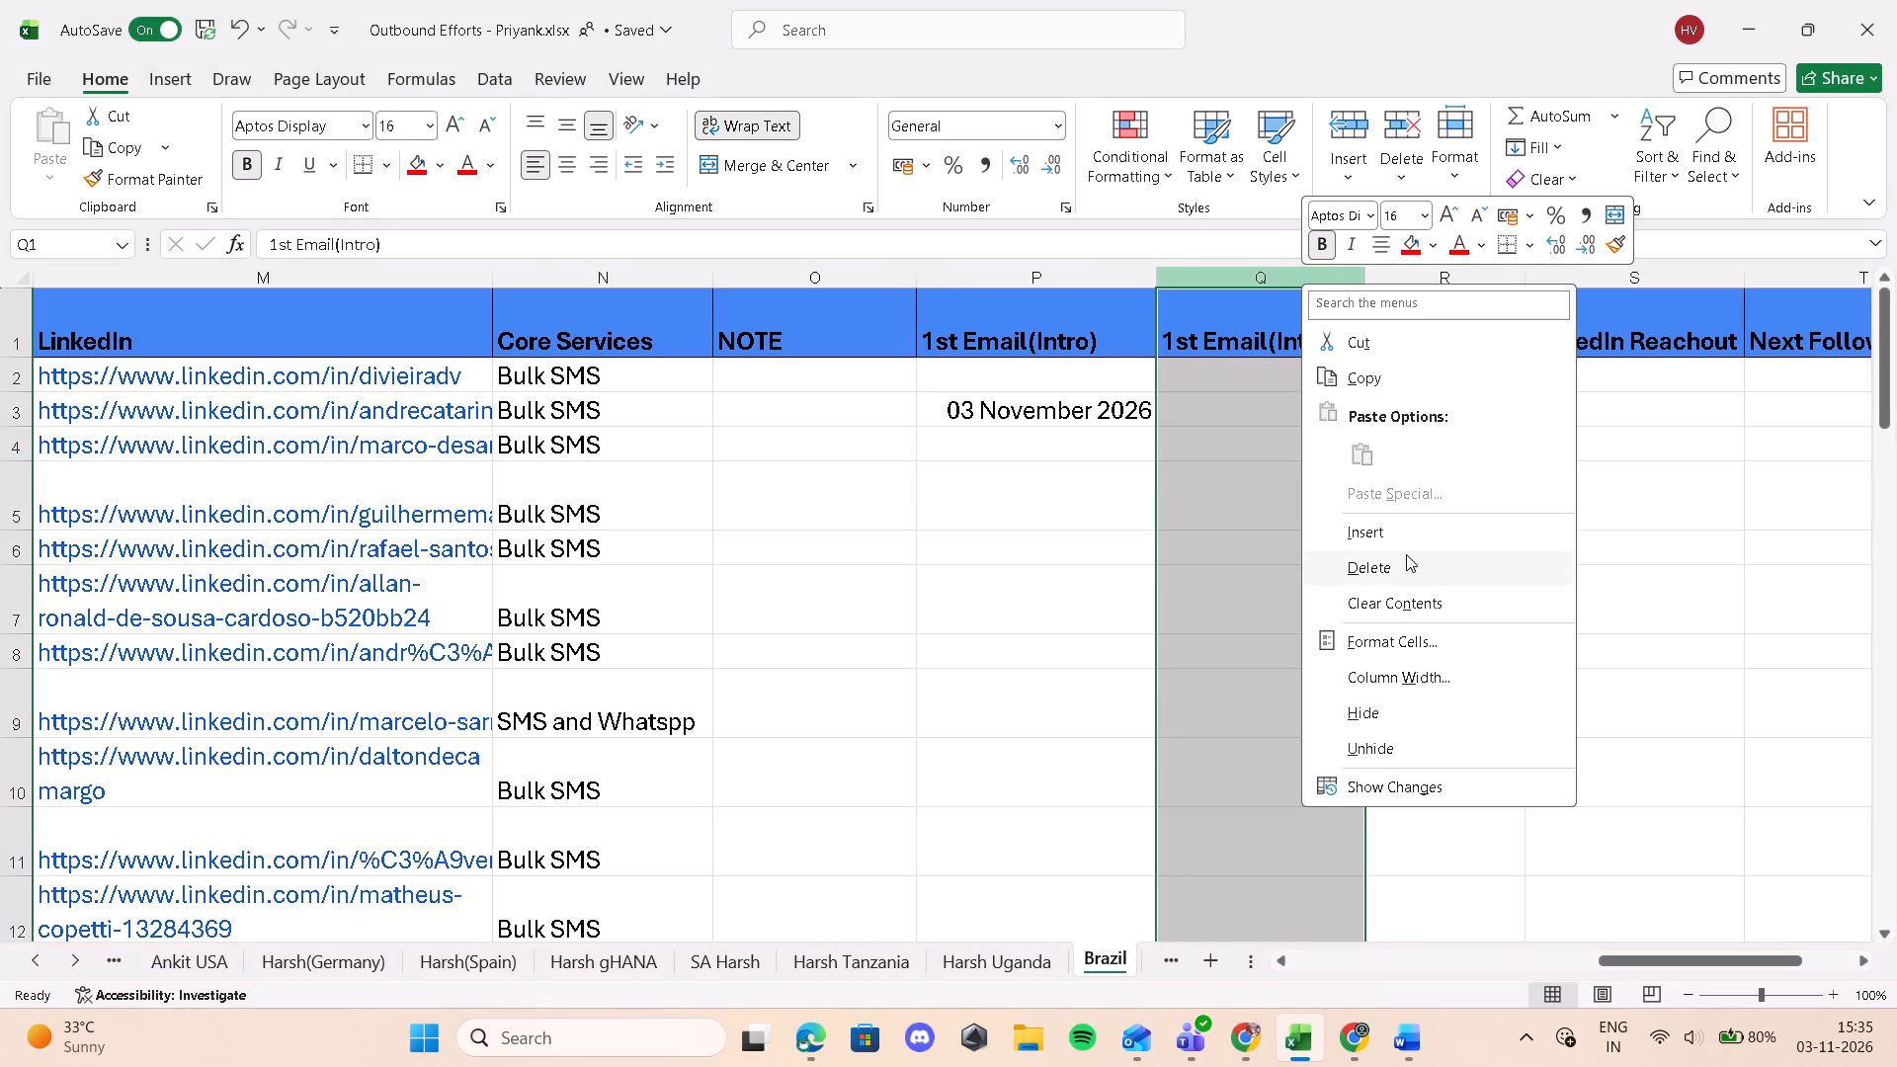
Review the row dated 03 November 2026 and select the following contact's row, the Head of Growth at The Count.
click(1011, 283)
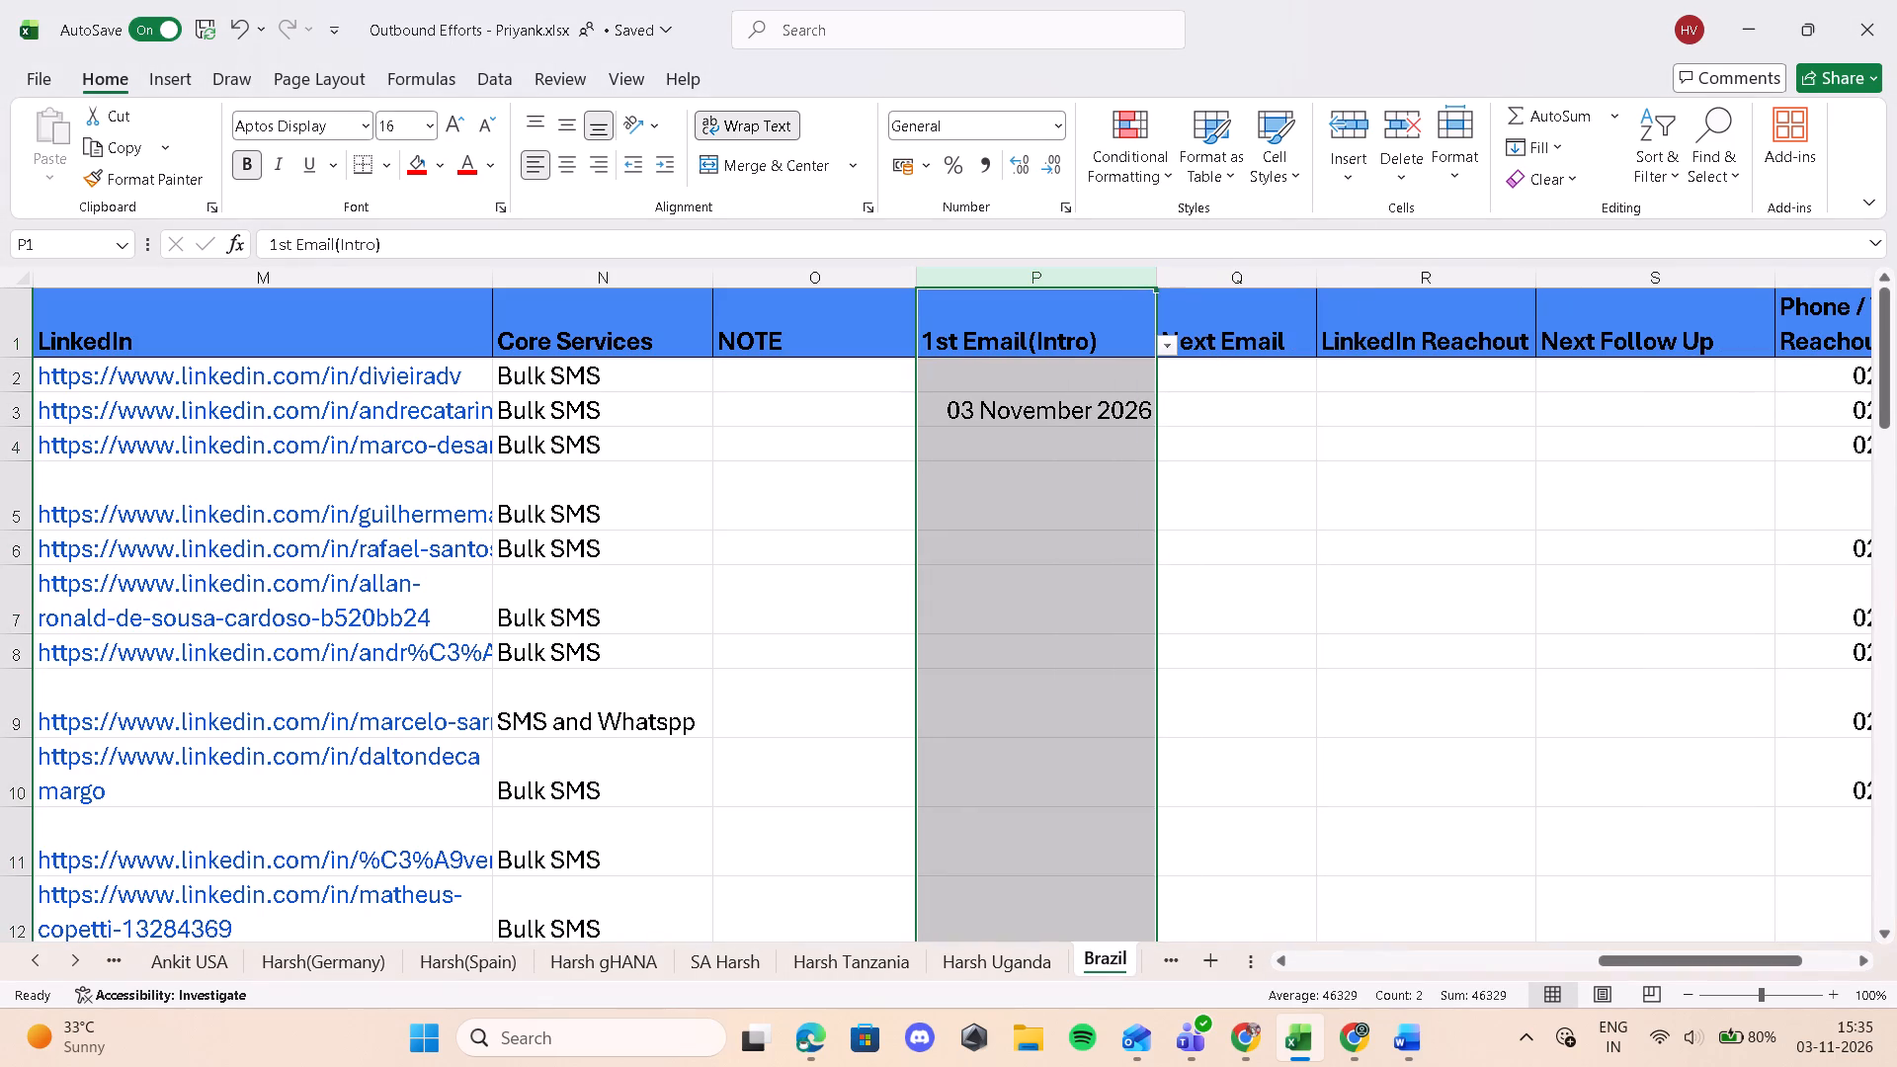
click(1080, 419)
drag(1679, 955, 1386, 919)
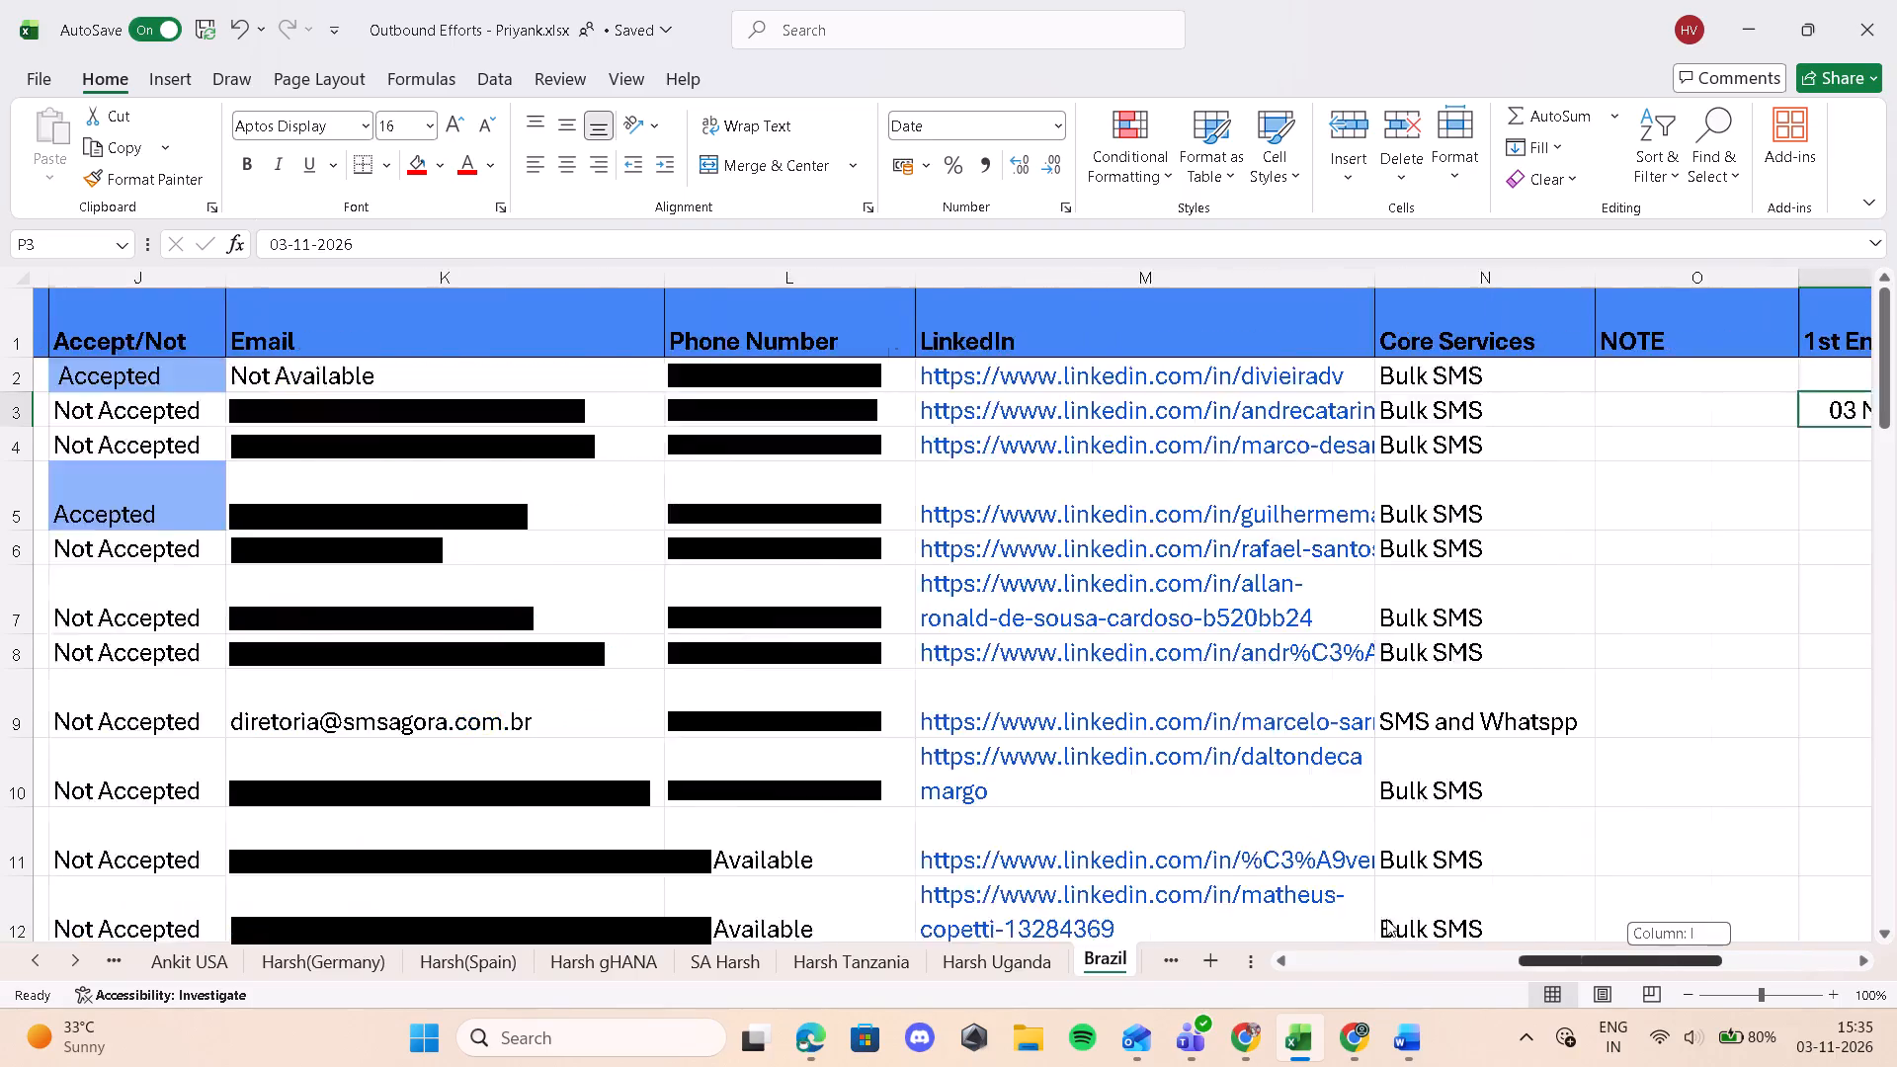
drag(1386, 919, 1065, 879)
click(0, 407)
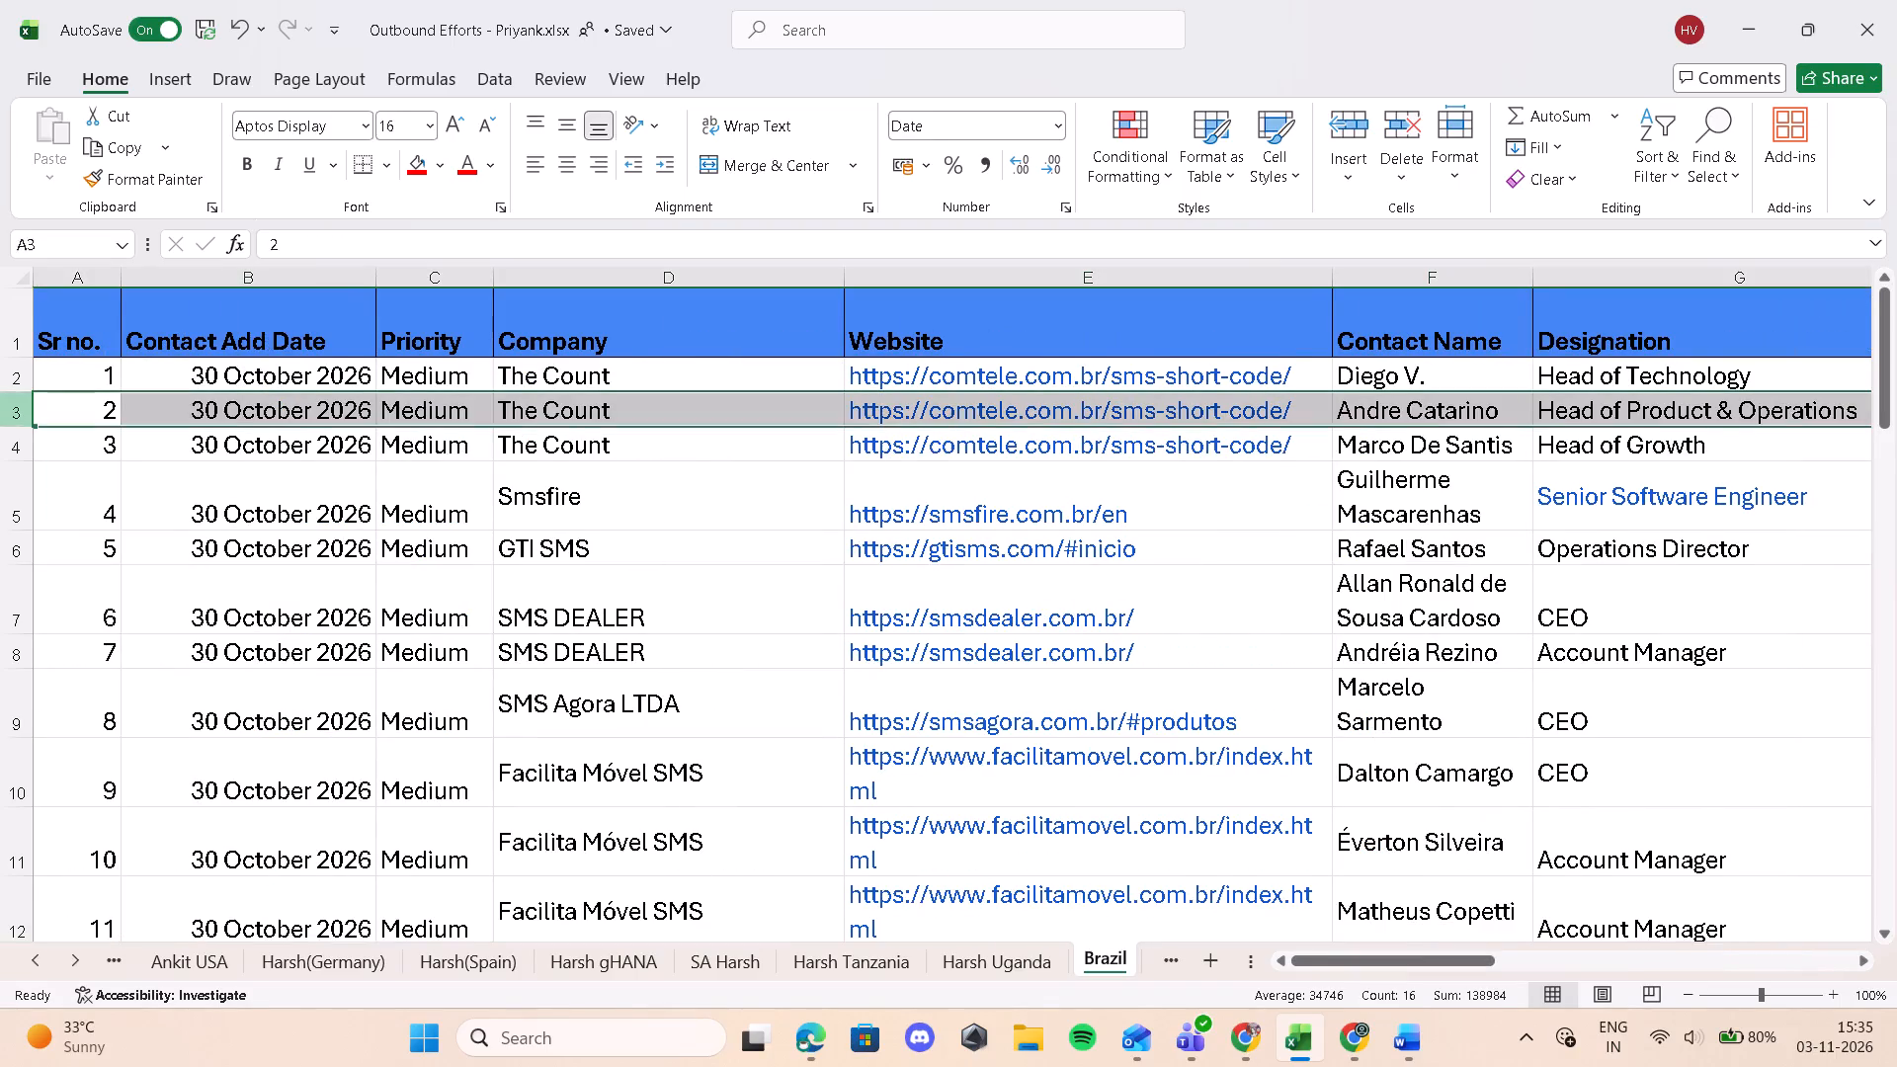
click(5, 451)
drag(1416, 956, 1478, 959)
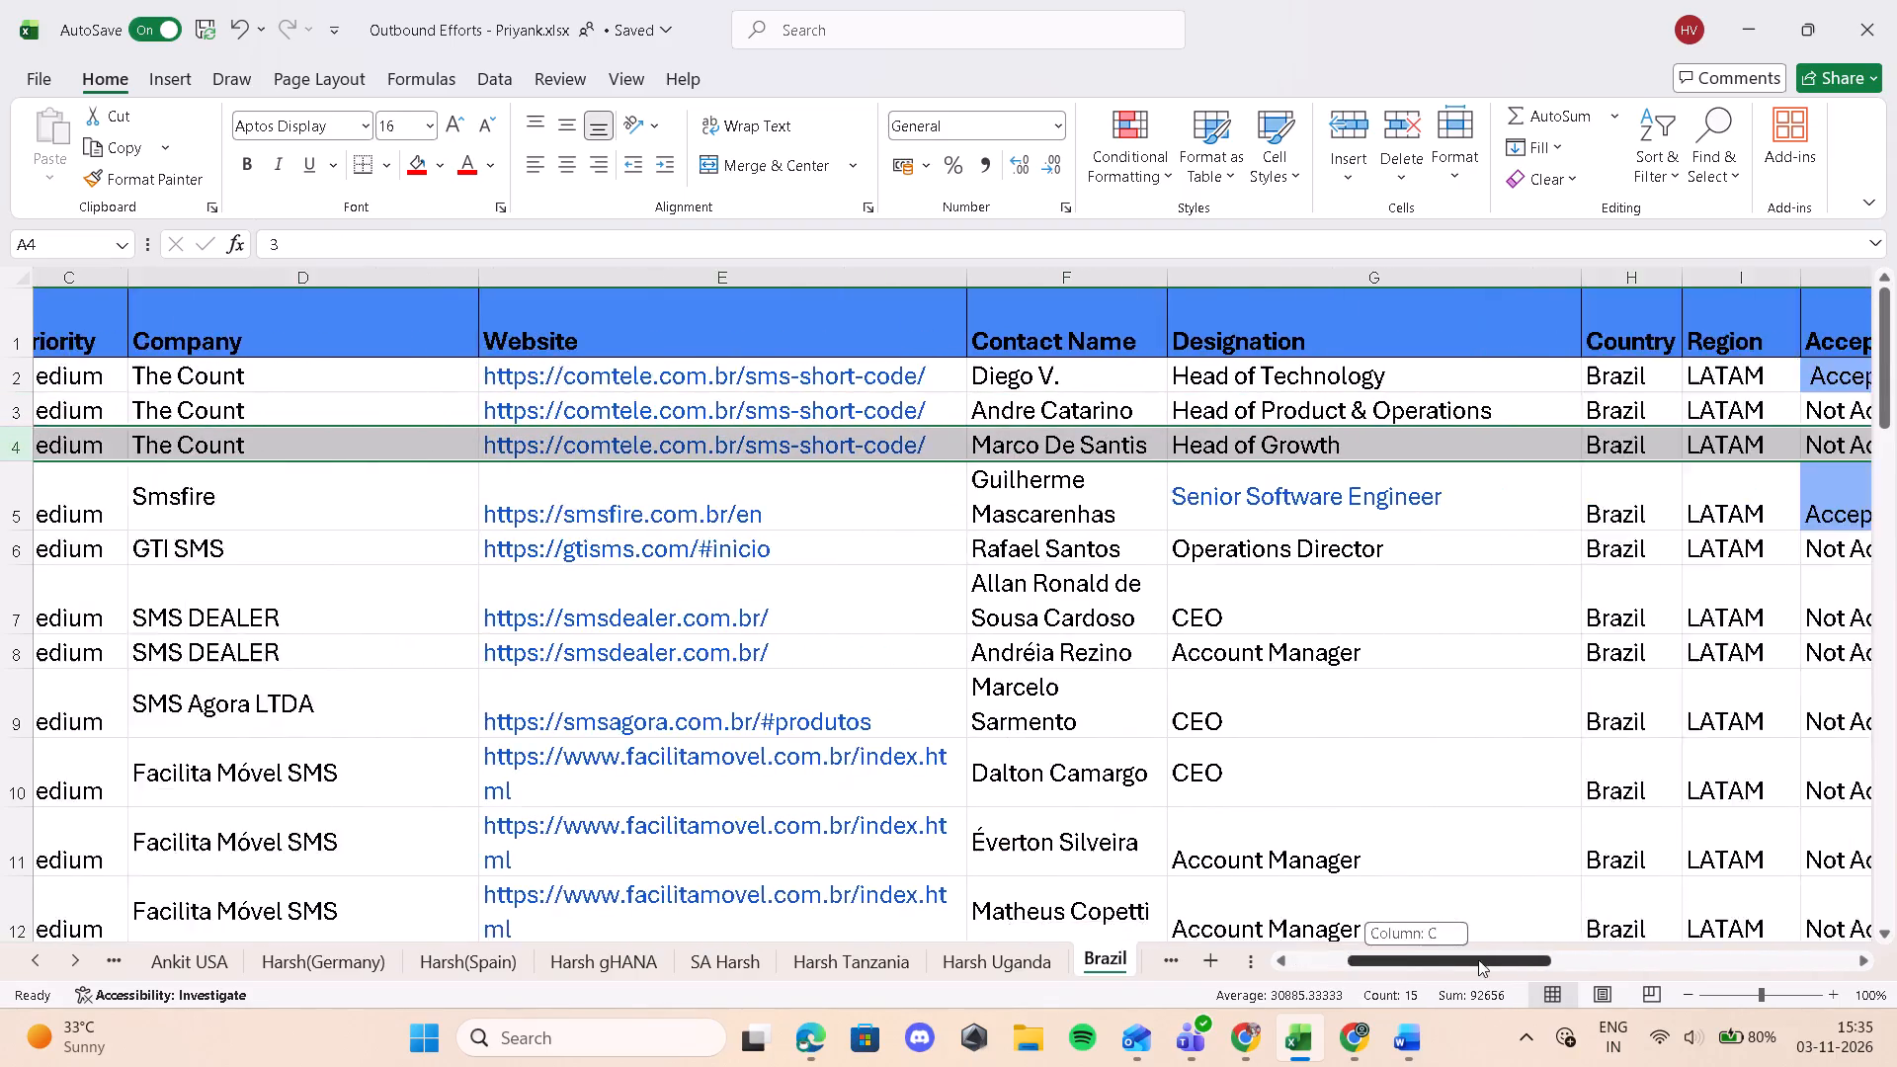
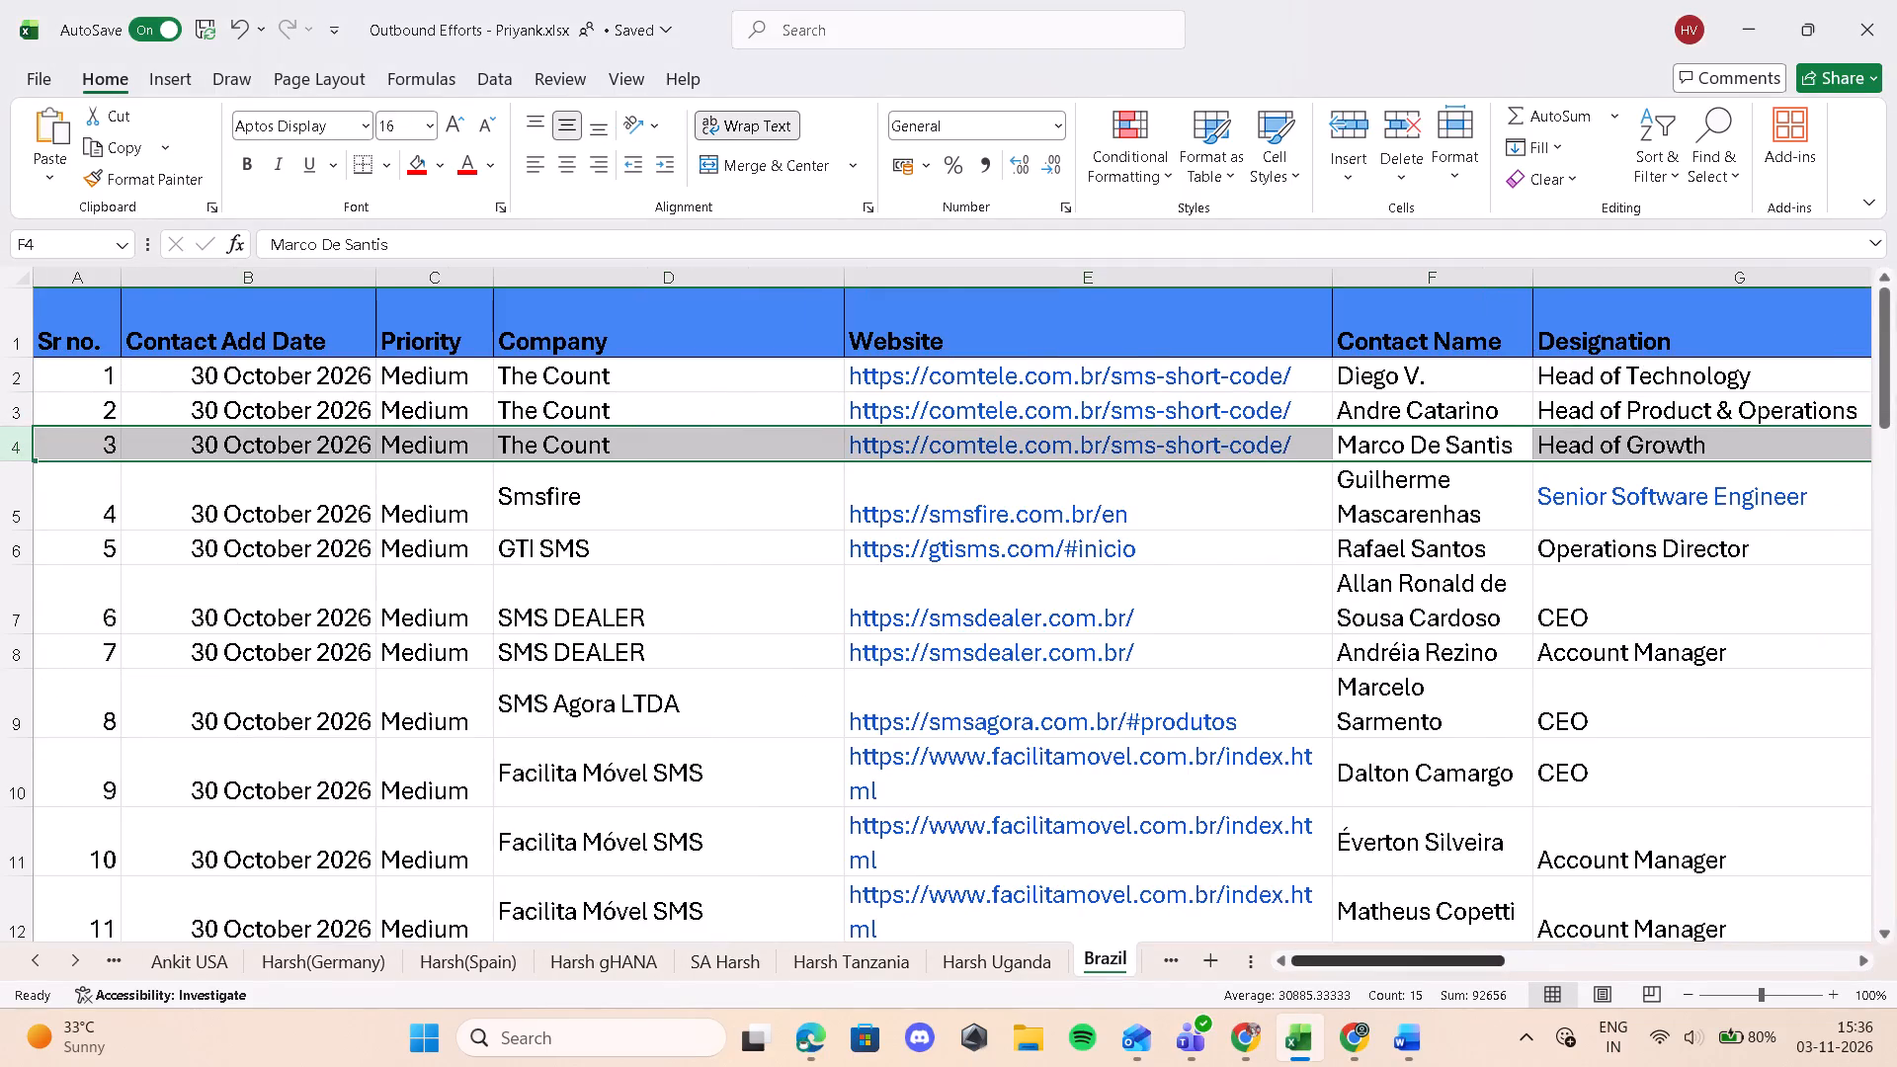
Copy only the first name of the Head of Growth contact at The Count, in the Brazil sheet's row 4.
double_click(1401, 455)
drag(1401, 455, 1309, 452)
key(ctrl+c)
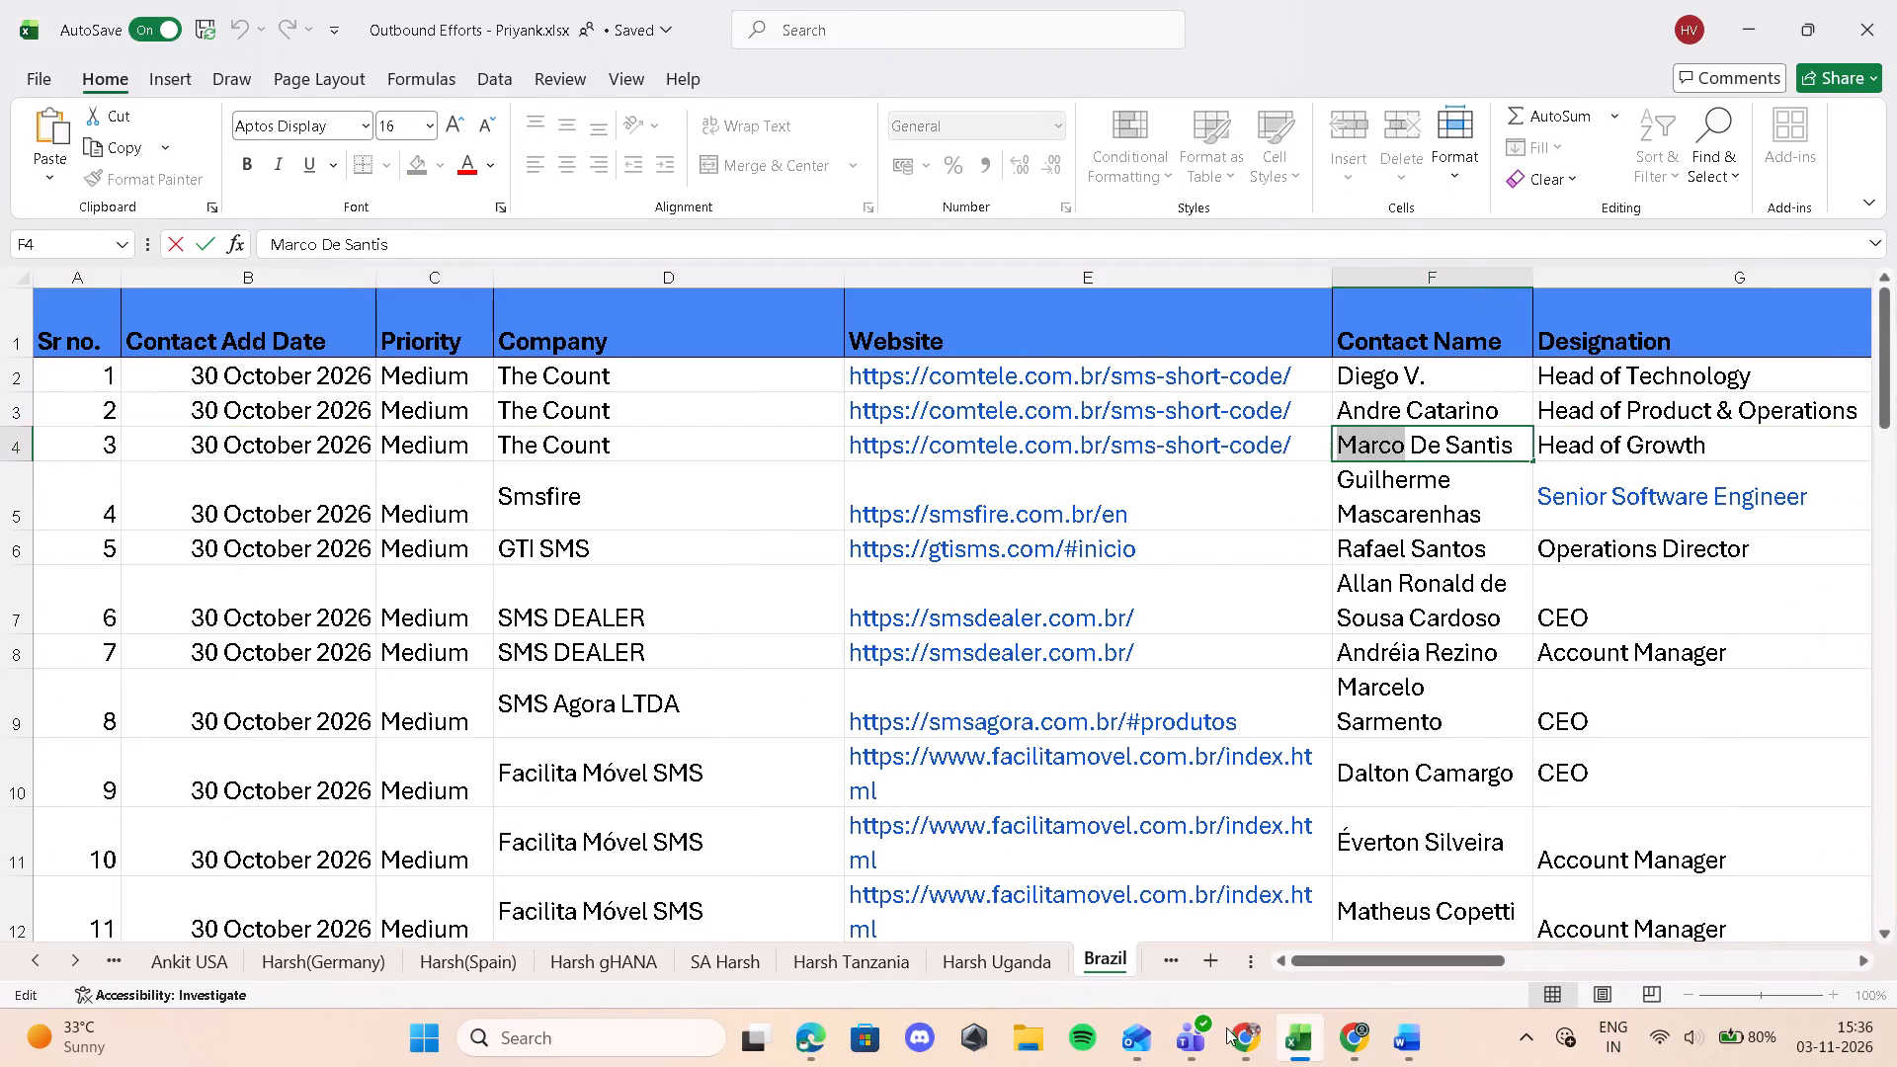
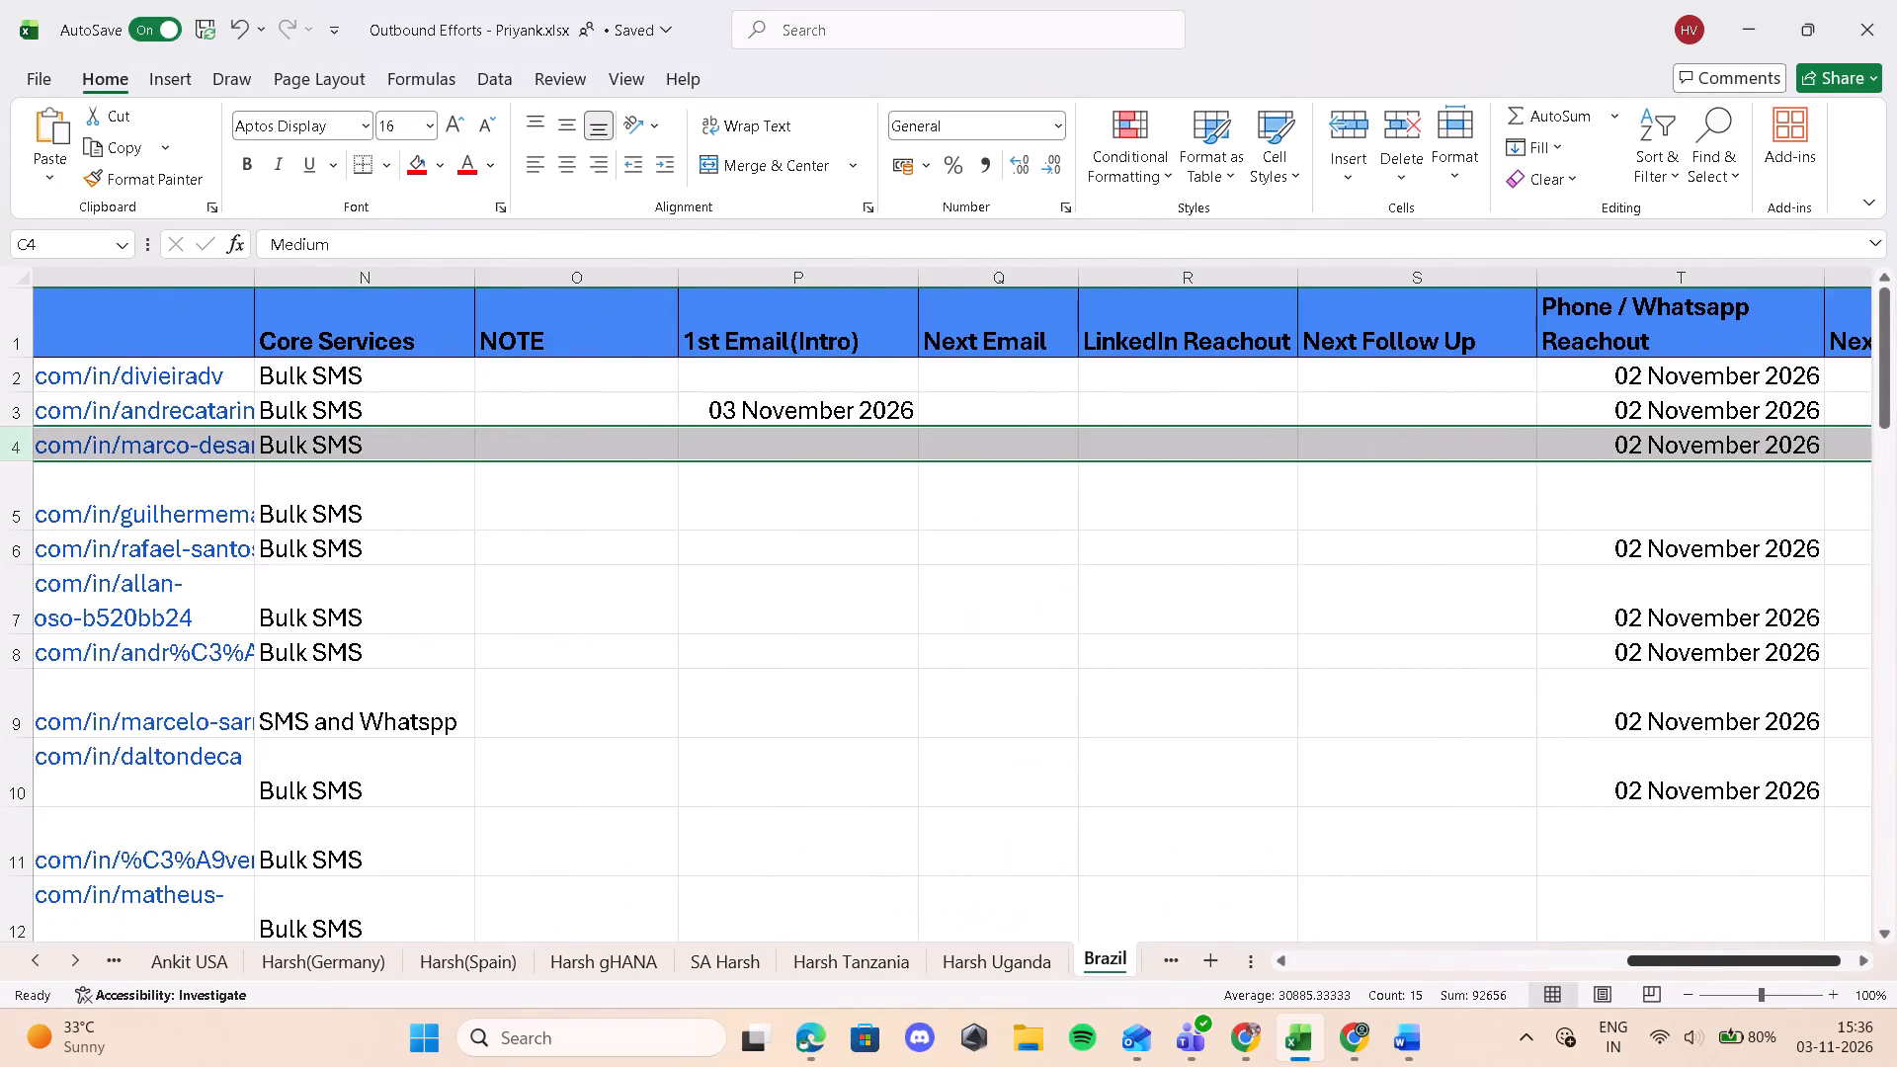
Copy the 1st Email(Intro) date 03 November 2026 from row 3 to the contact in row 4.
click(606, 394)
key(ctrl+c)
click(607, 435)
key(ctrl+v)
Select the entire row 5 for the next Brazil contact.
click(610, 481)
click(0, 521)
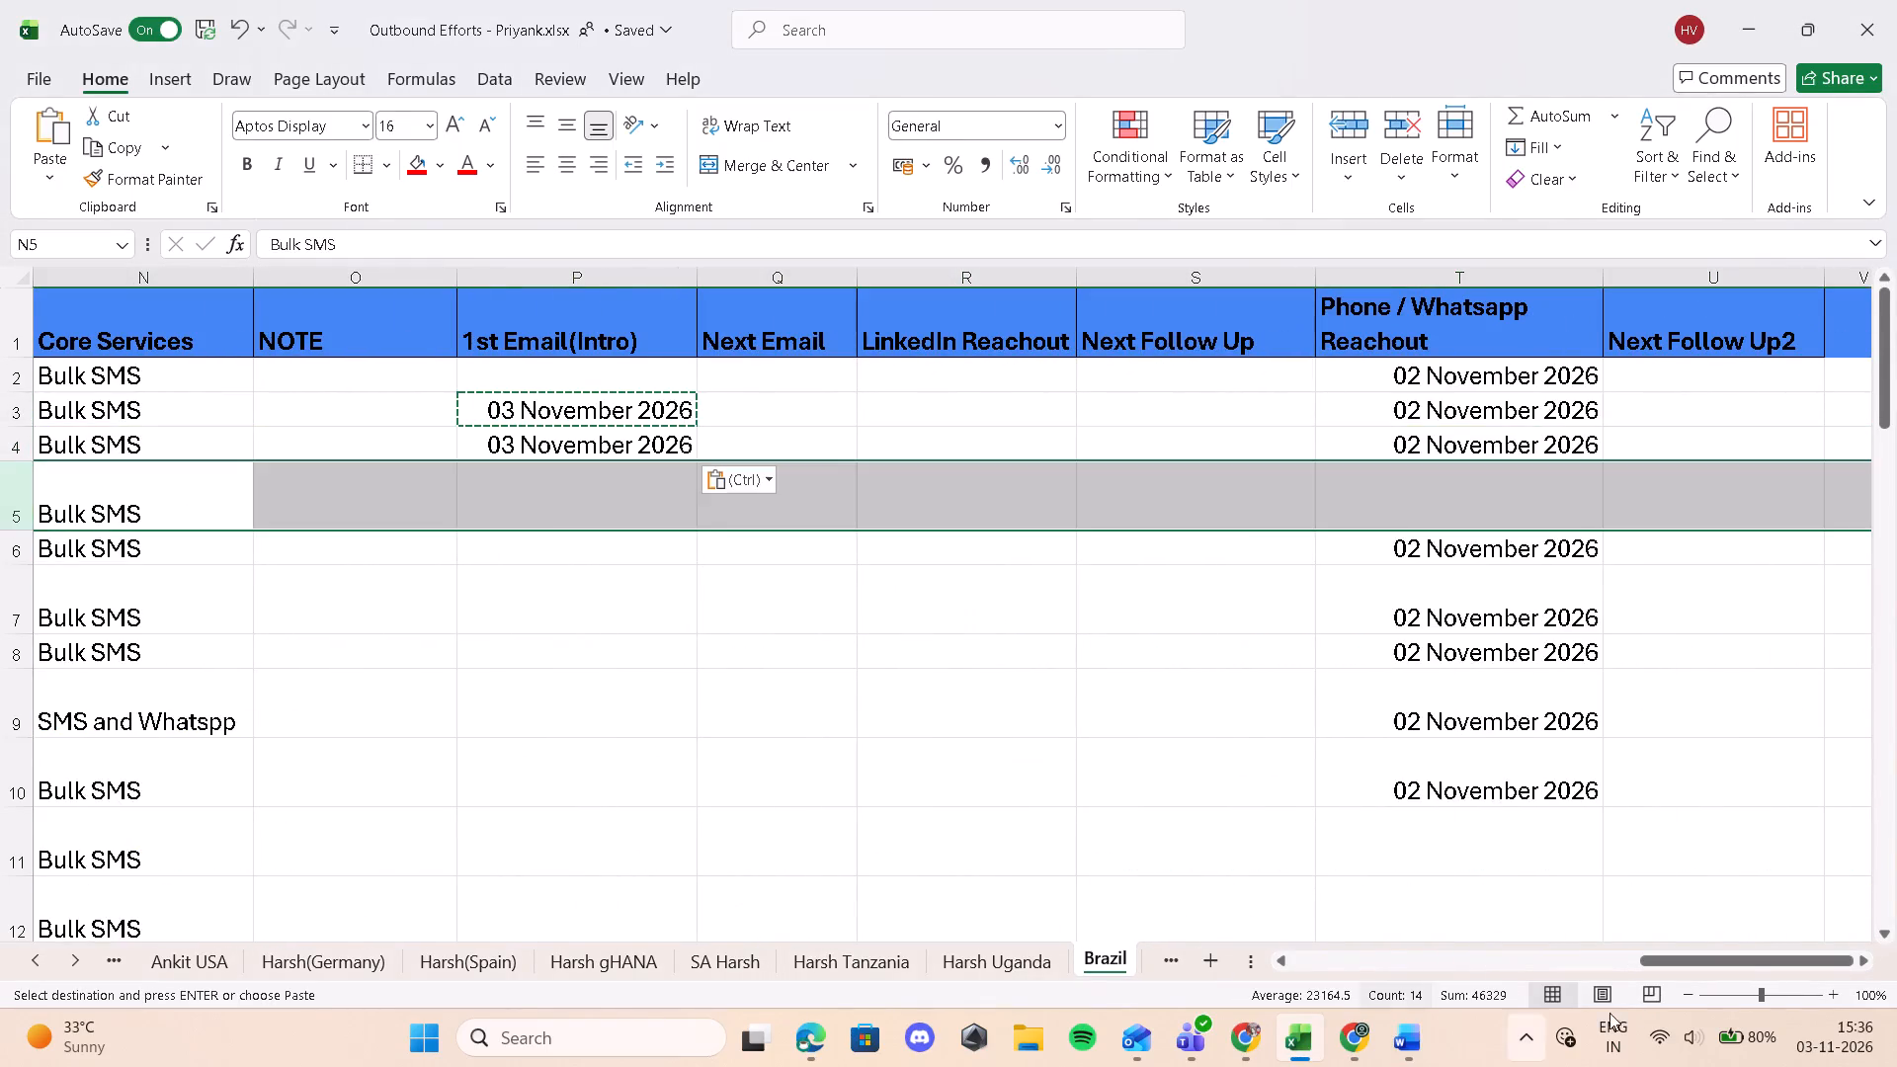
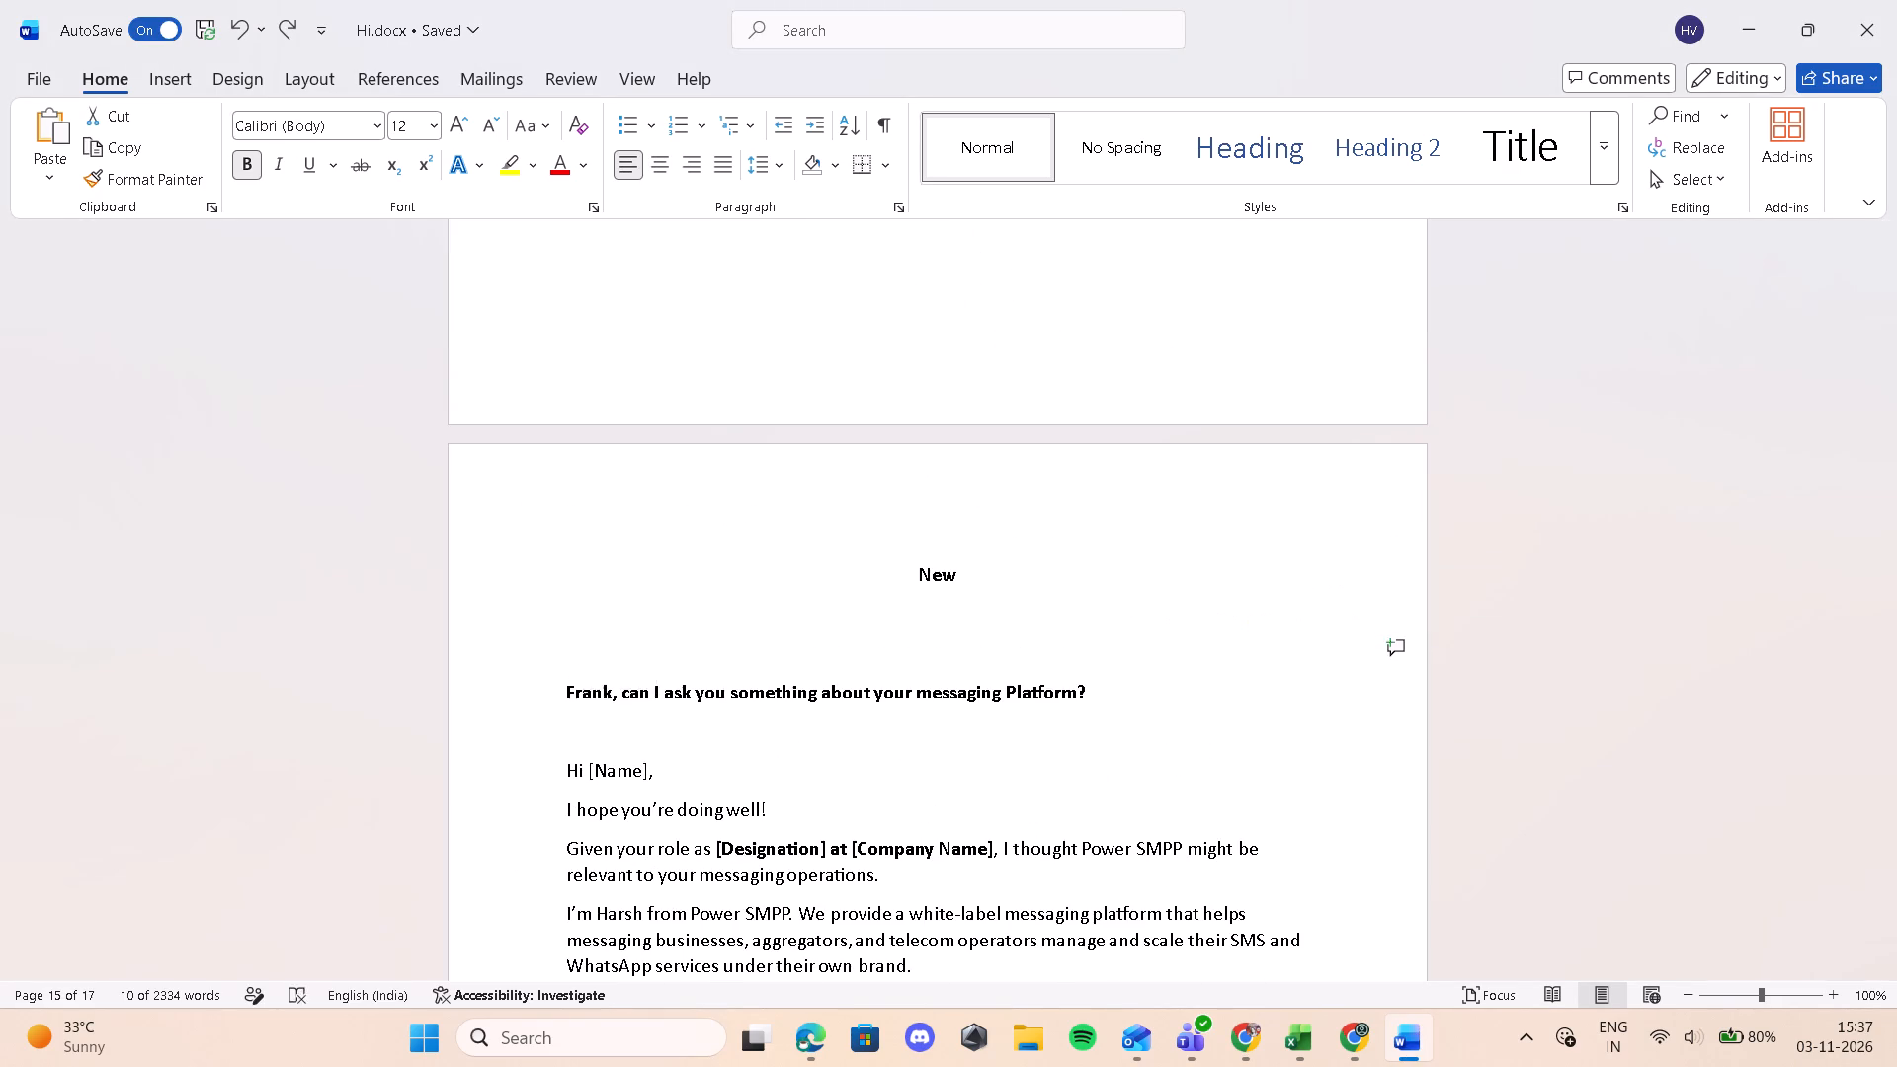
In the Hi.docx Word document, undo the last shift of the "Frank, can I ask you something" subject line and place the cursor near its end.
key(ctrl+z)
click(1078, 666)
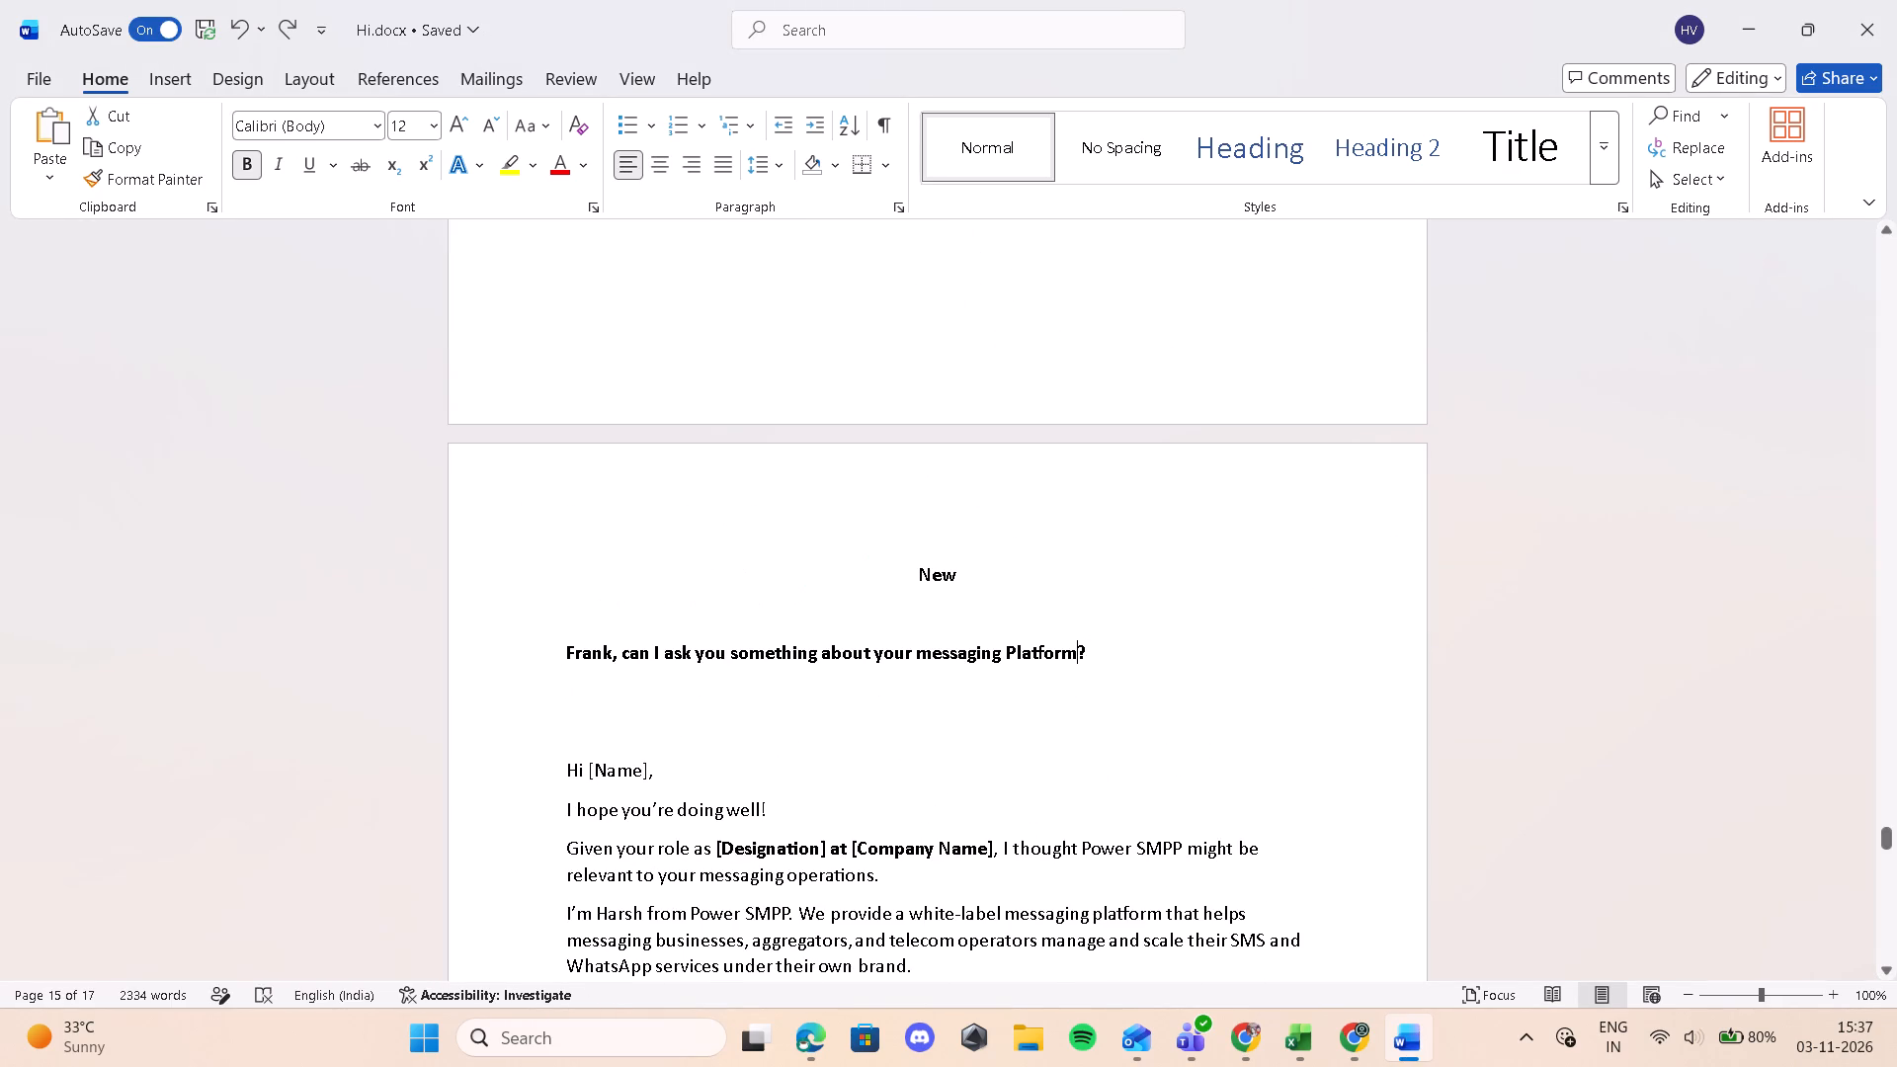
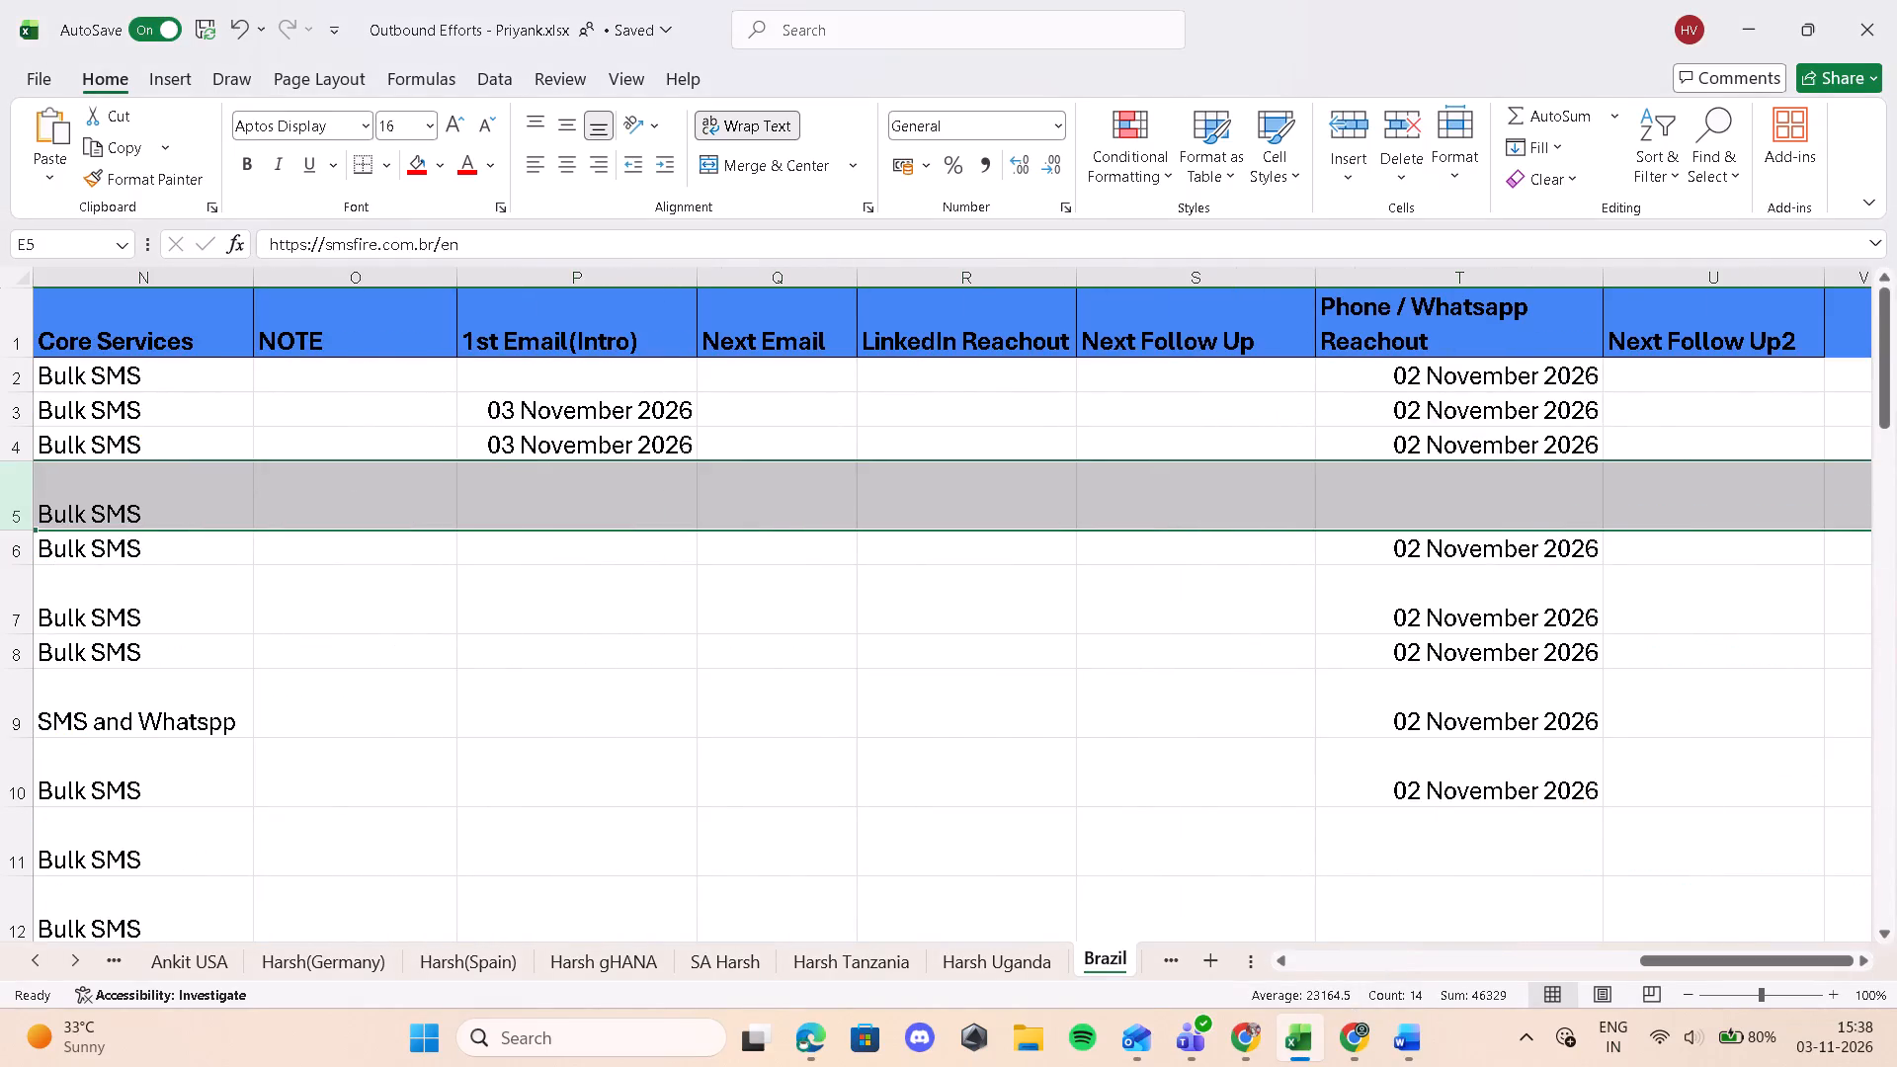
Copy the 03 November 2026 date from row 4 into the Smsfire contact's 1st Email(Intro) cell in row 5.
click(685, 443)
key(ctrl+c)
click(675, 497)
key(ctrl+v)
click(606, 565)
click(784, 568)
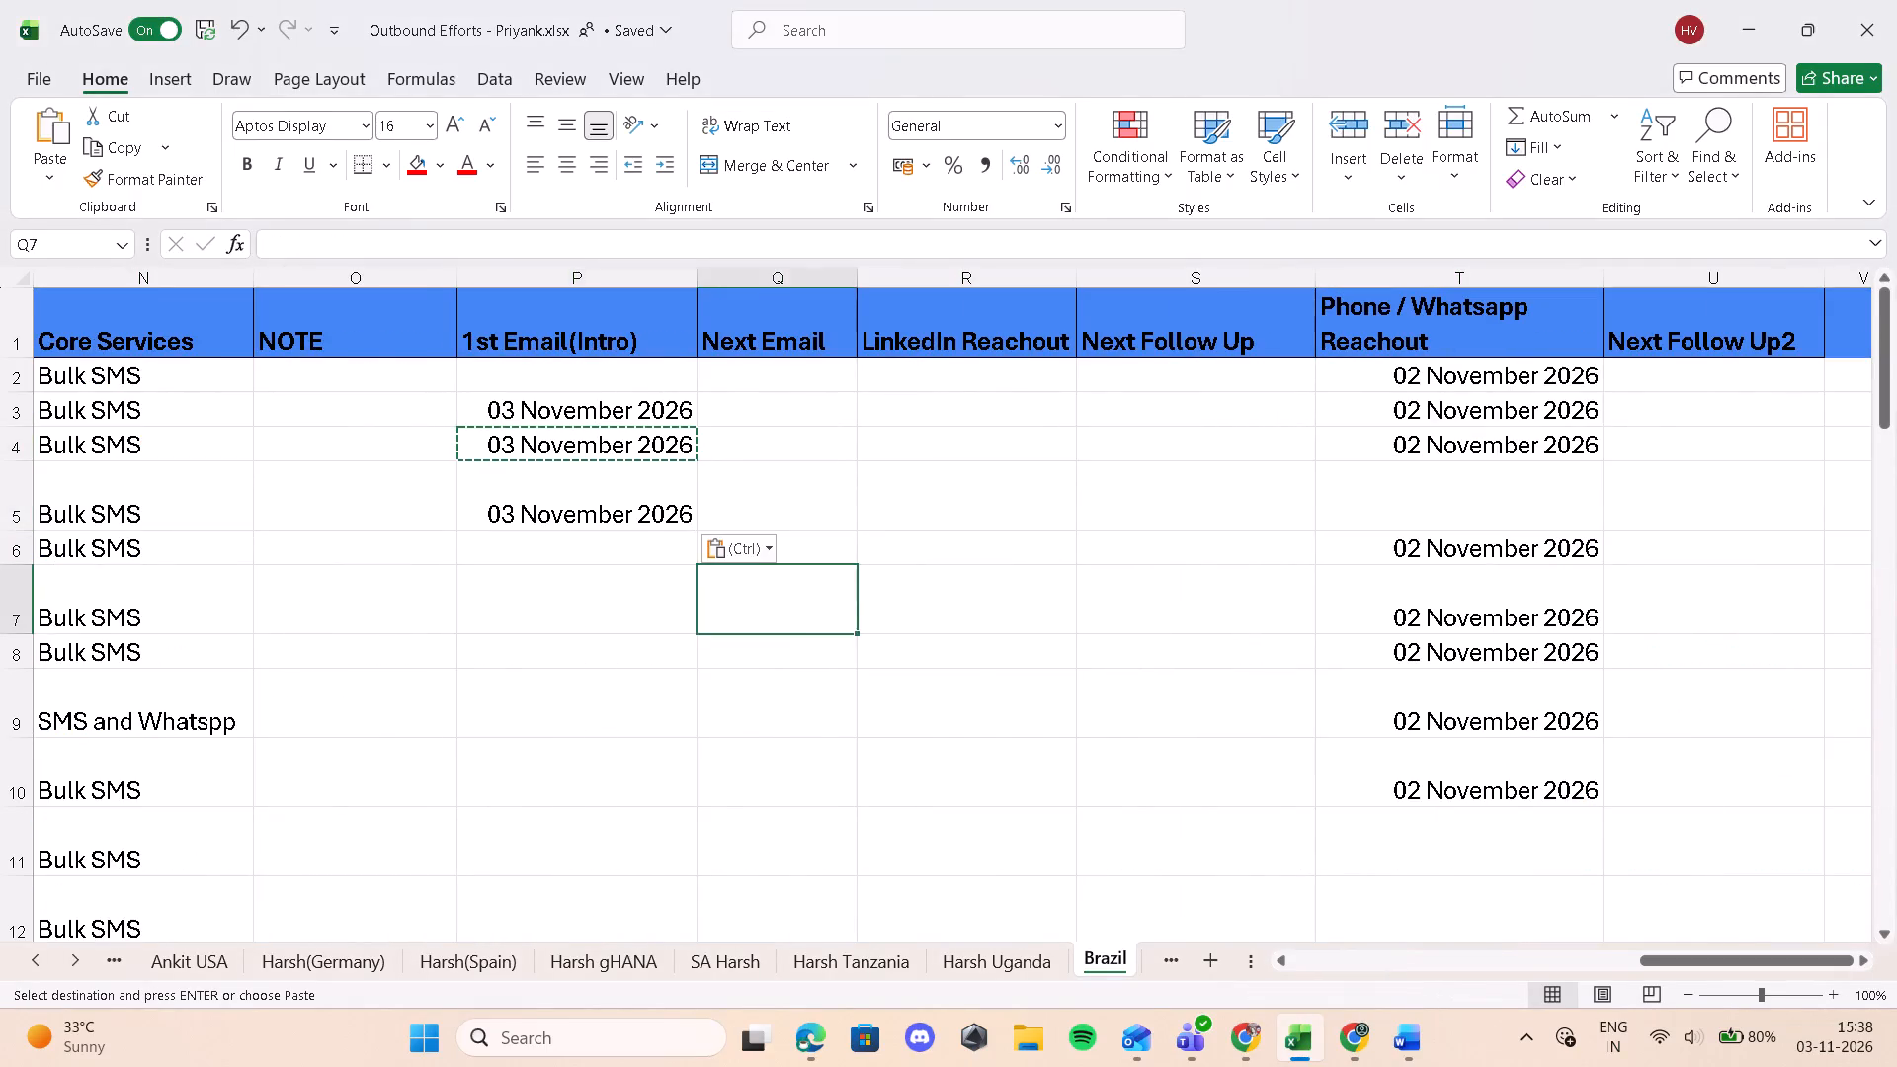
Select the GTI SMS contact's row 6 and look up its contact name and email details.
click(631, 553)
click(7, 547)
drag(1694, 955, 888, 948)
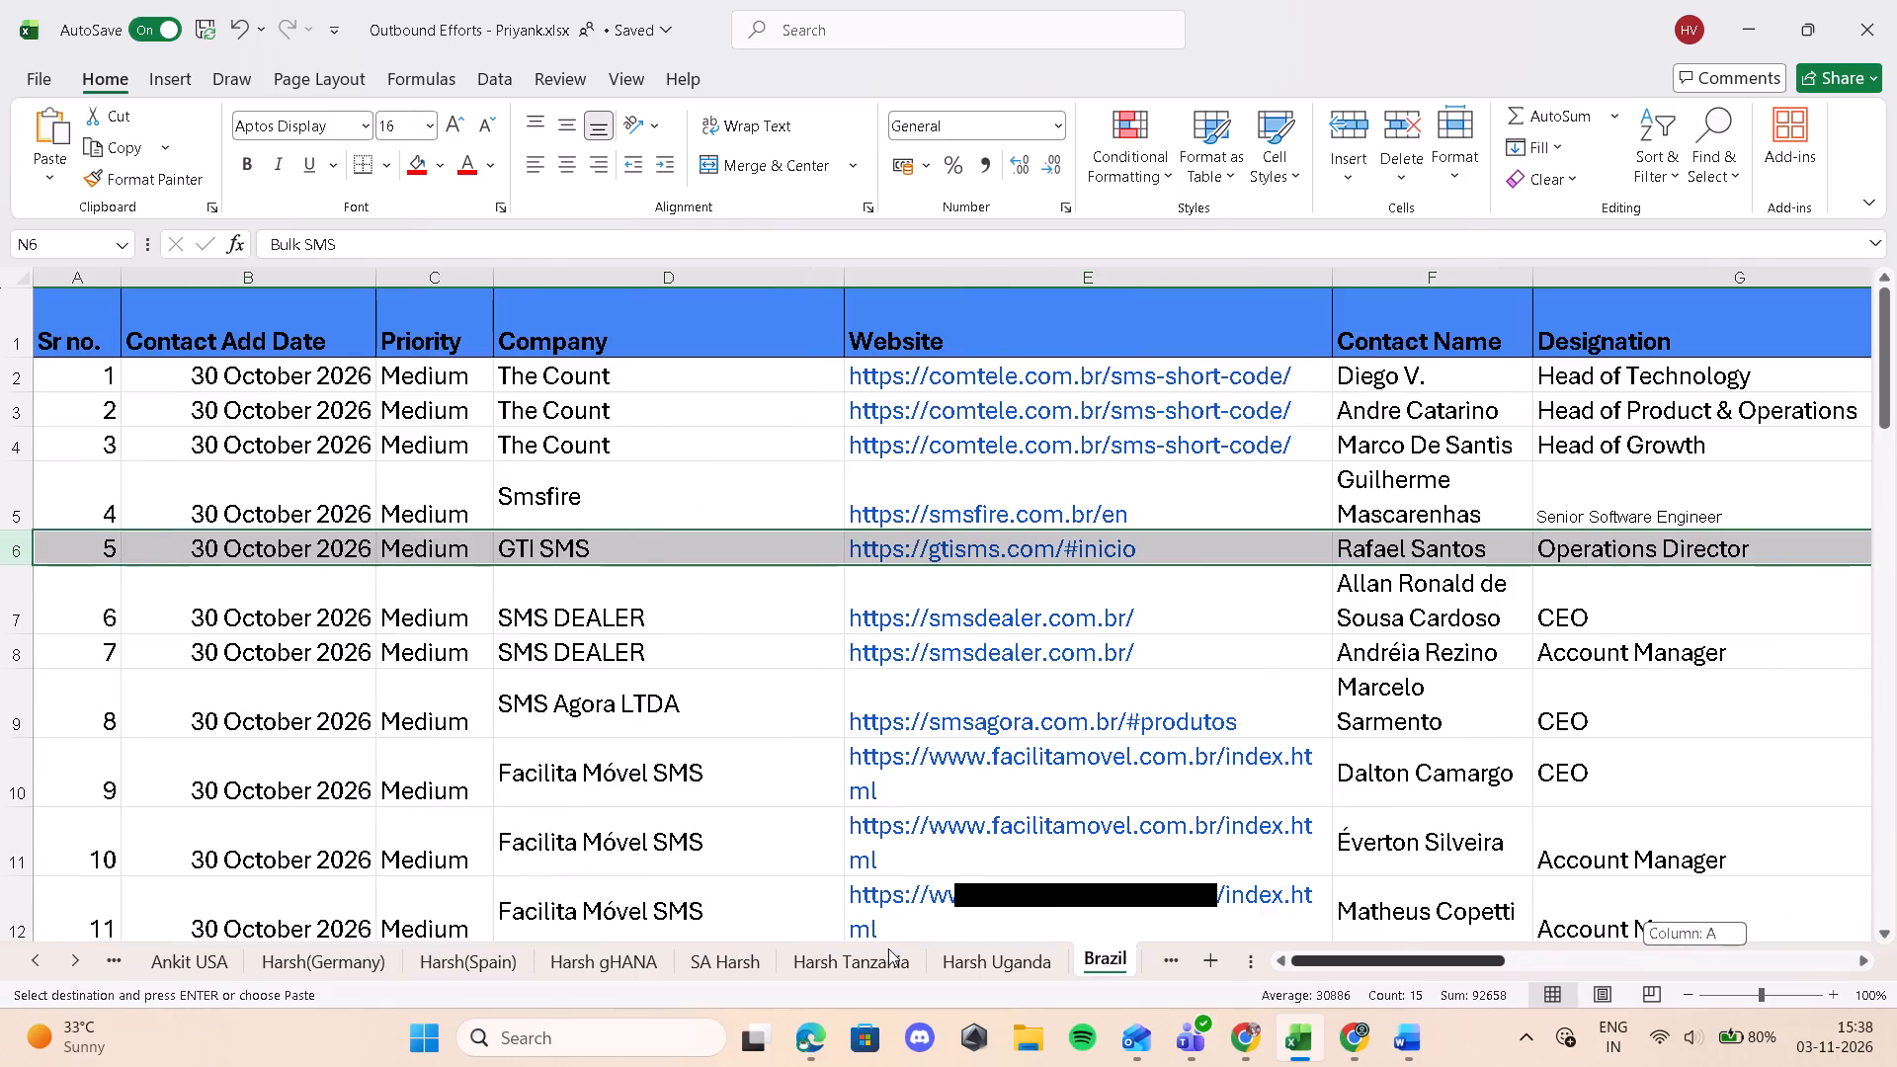
drag(888, 948, 1476, 960)
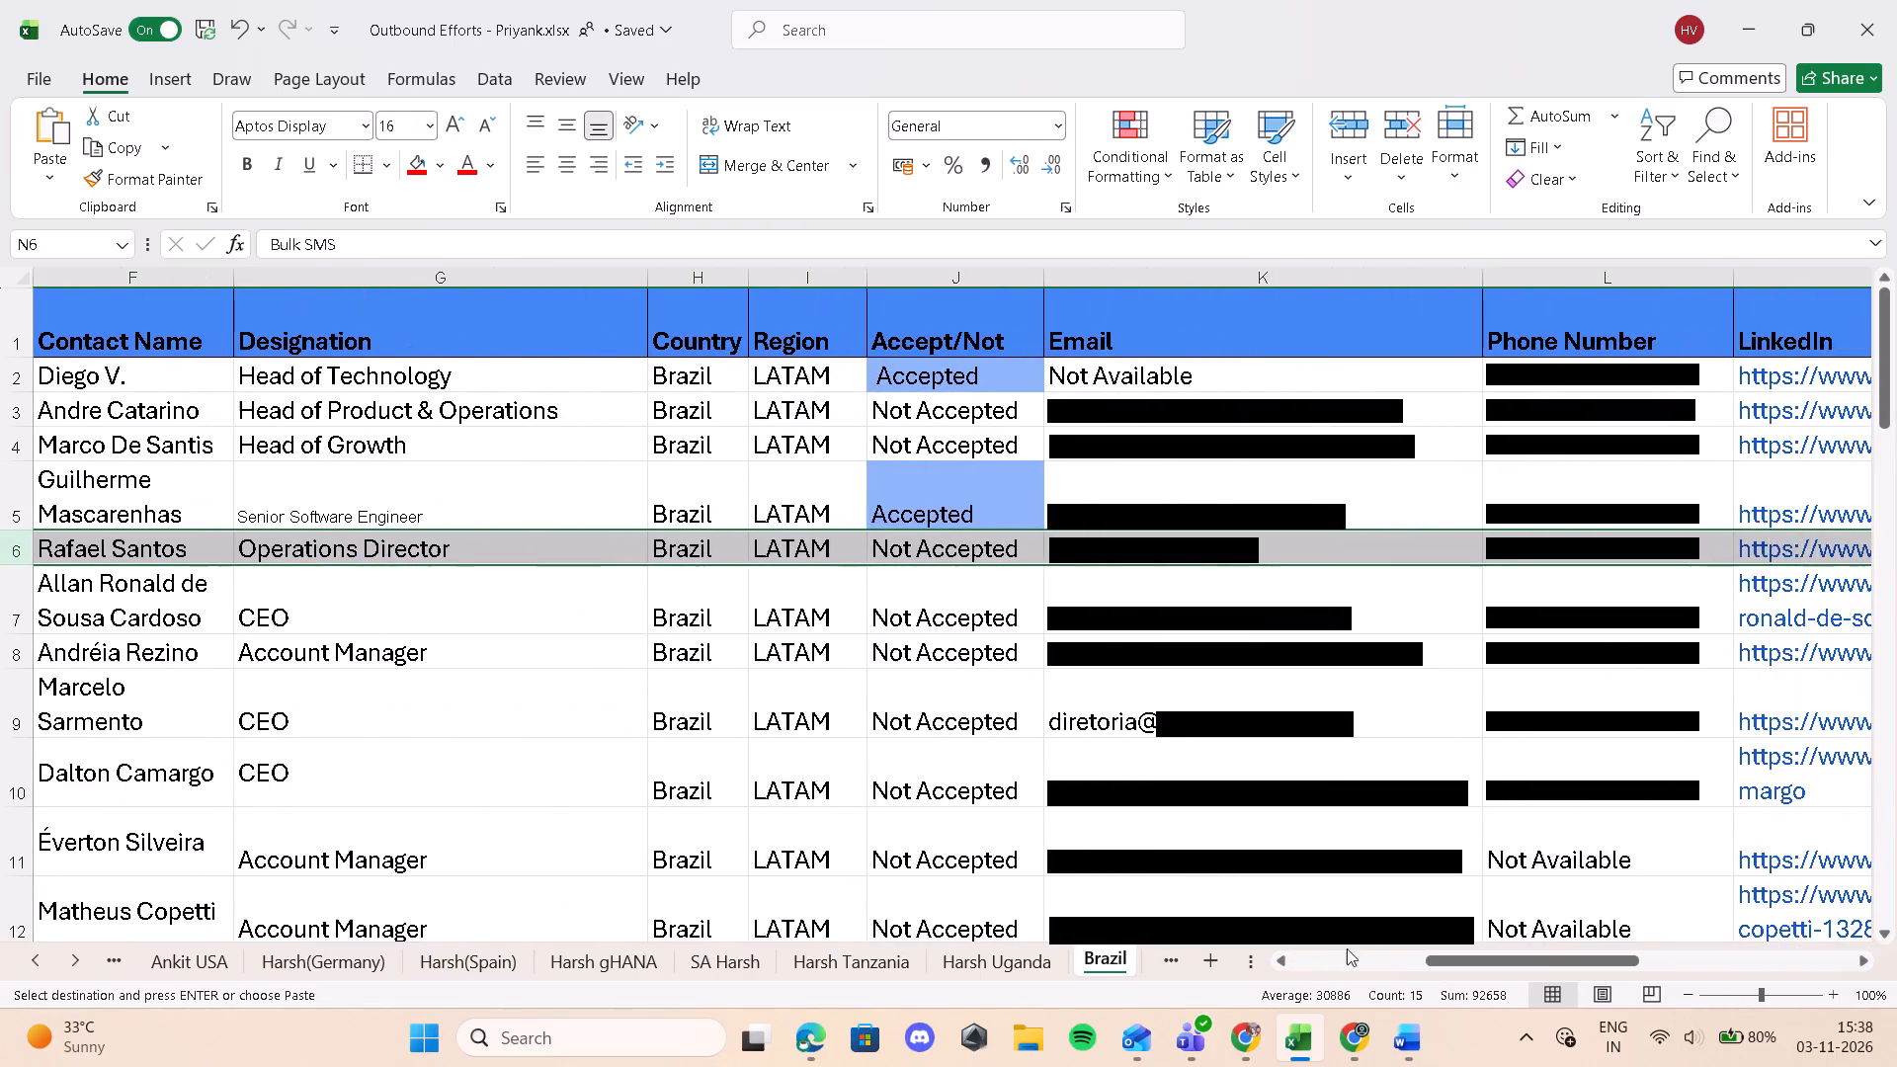
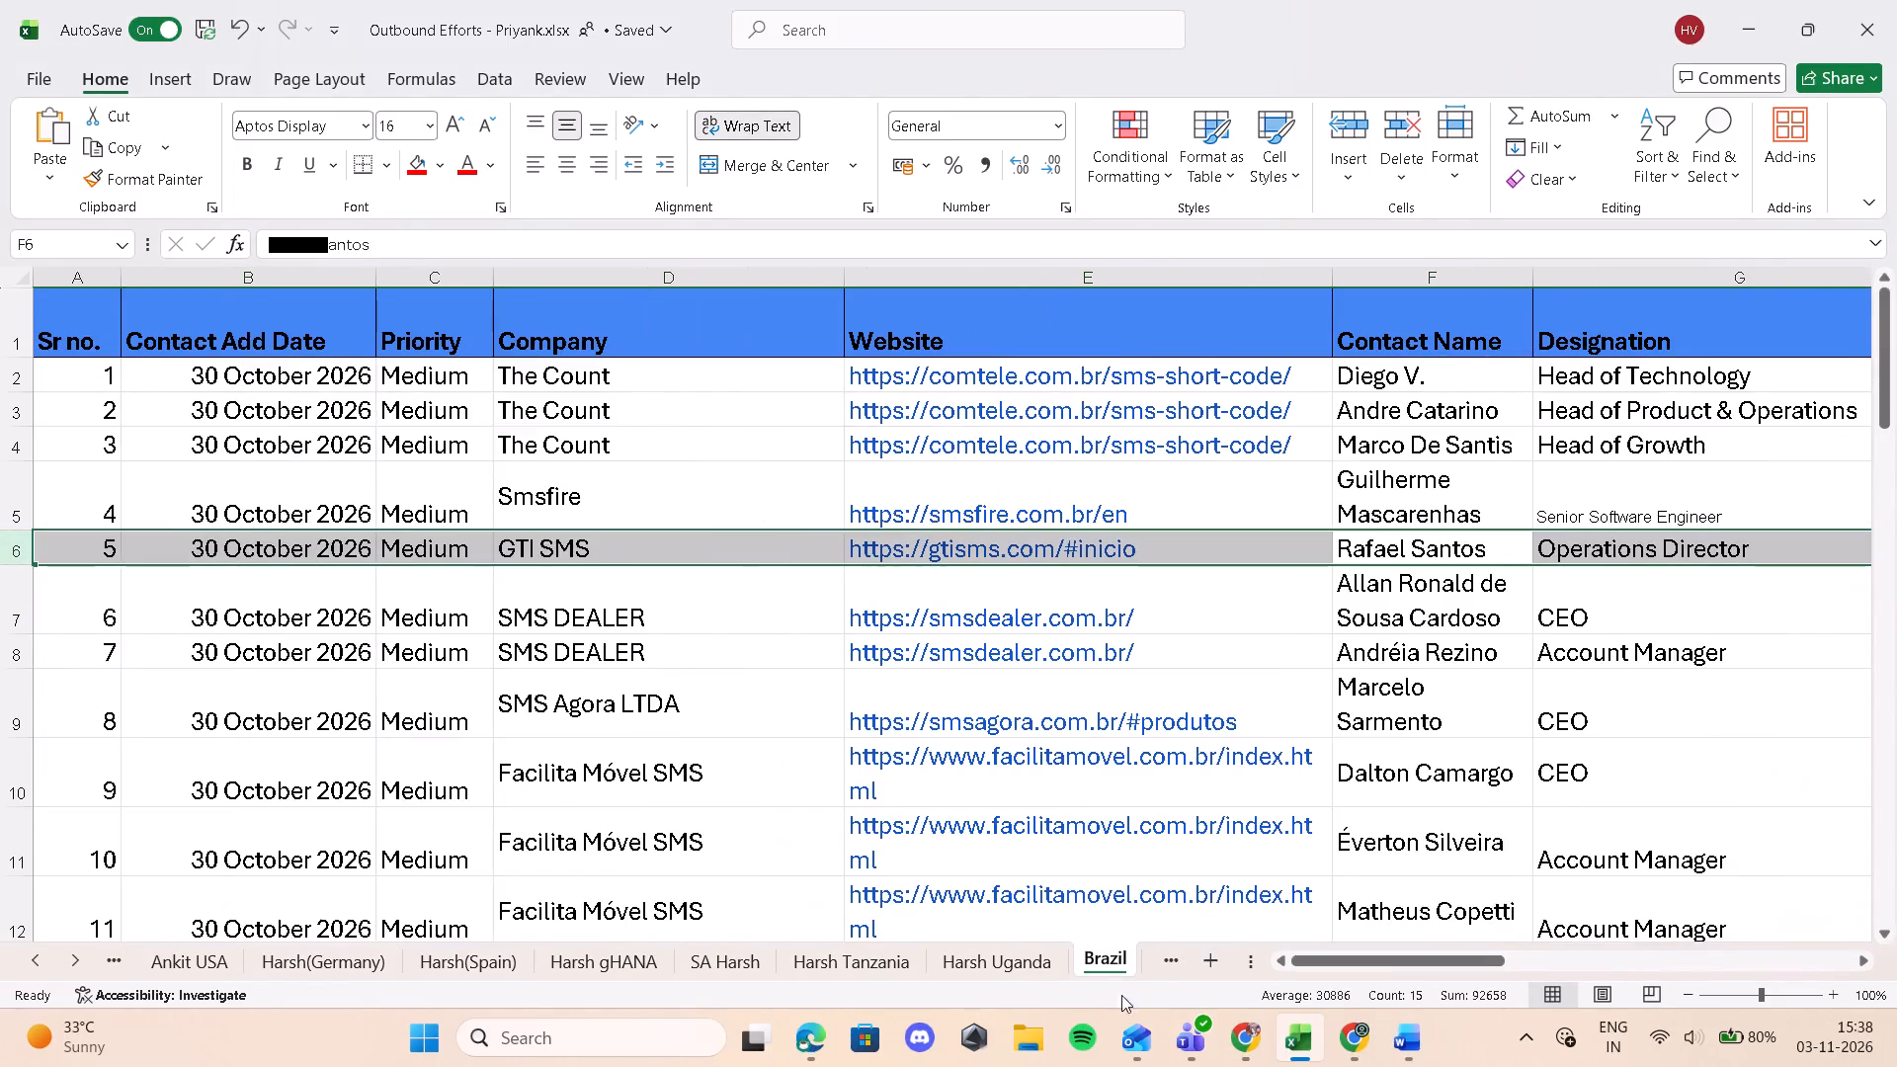
Open the Contact Name cell in the GTI SMS row for editing at the contact's first name.
double_click(1411, 550)
drag(1405, 549, 1404, 548)
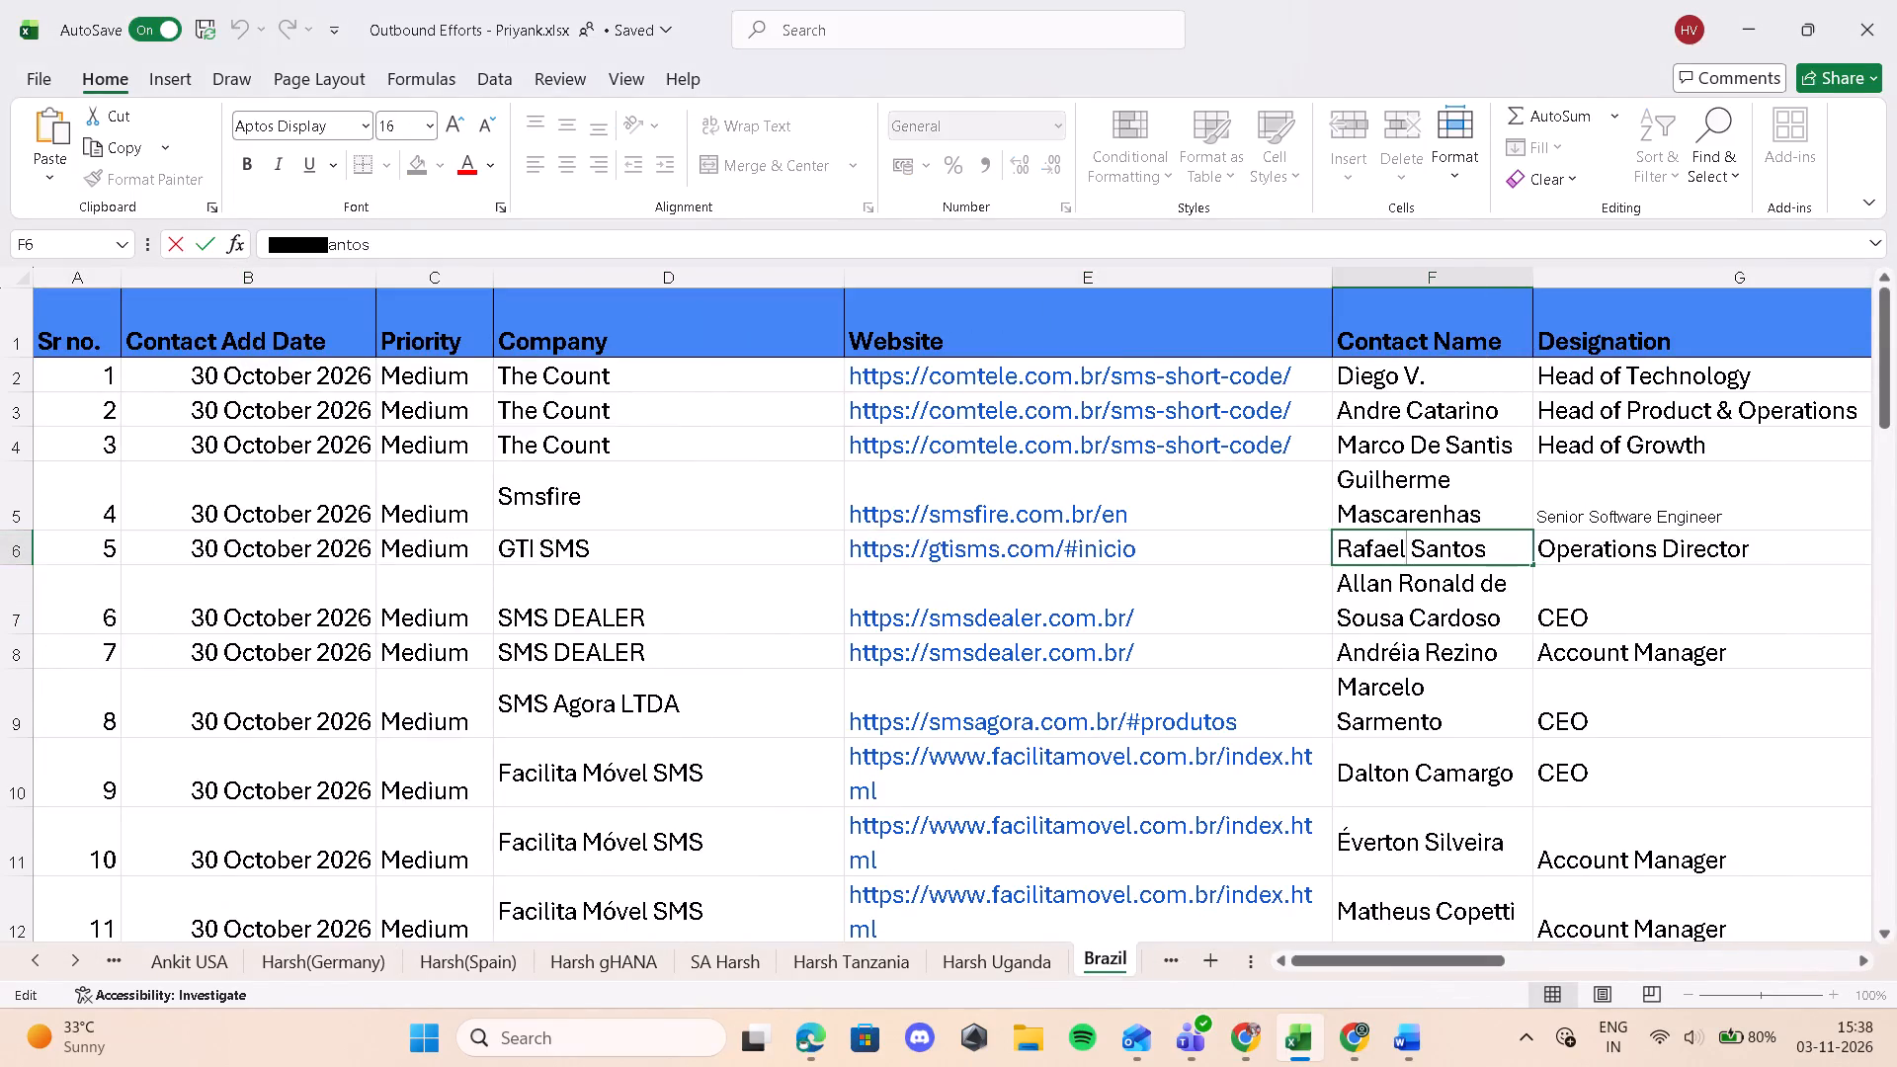
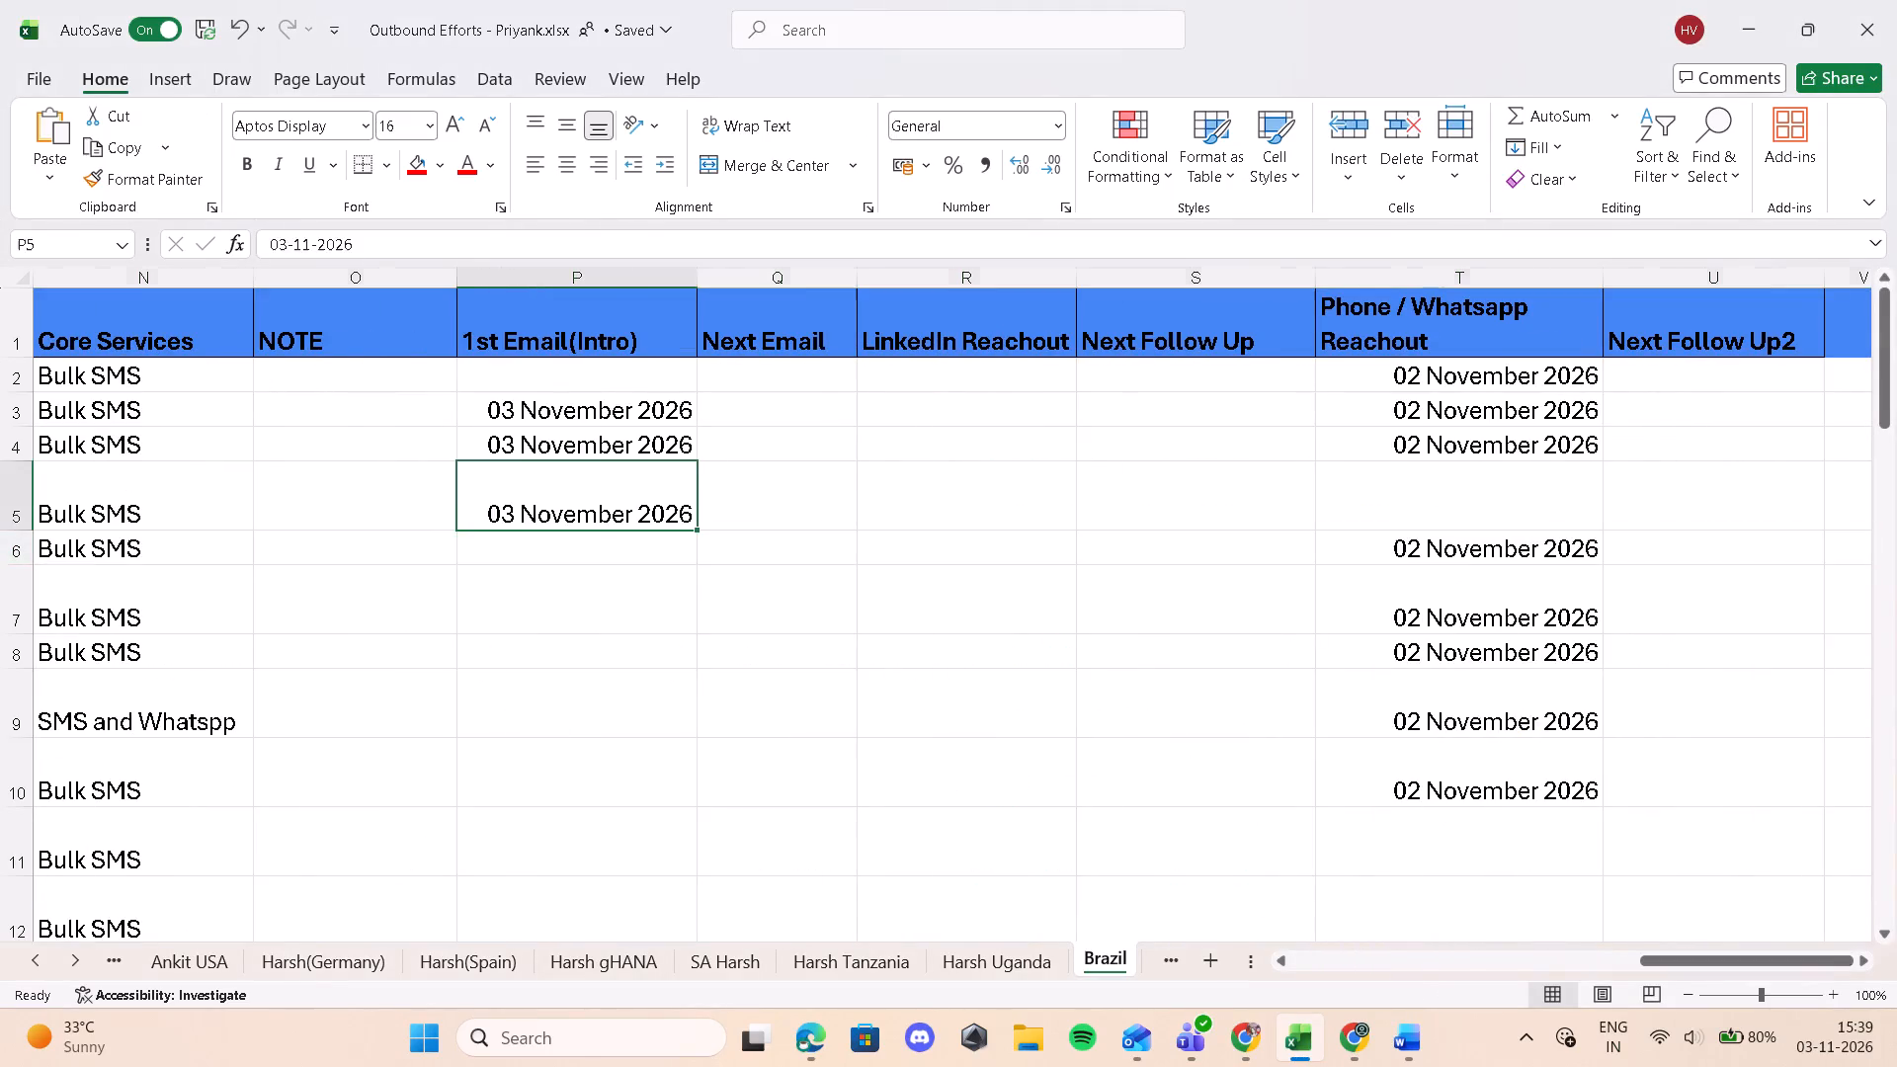
Copy the 03 November 2026 date from row 5 into row 6 of the 1st Email(Intro) column.
key(ctrl+c)
click(575, 548)
key(ctrl+v)
Select row 7 and check the next Brazil contact's email details.
click(580, 601)
click(0, 631)
click(0, 608)
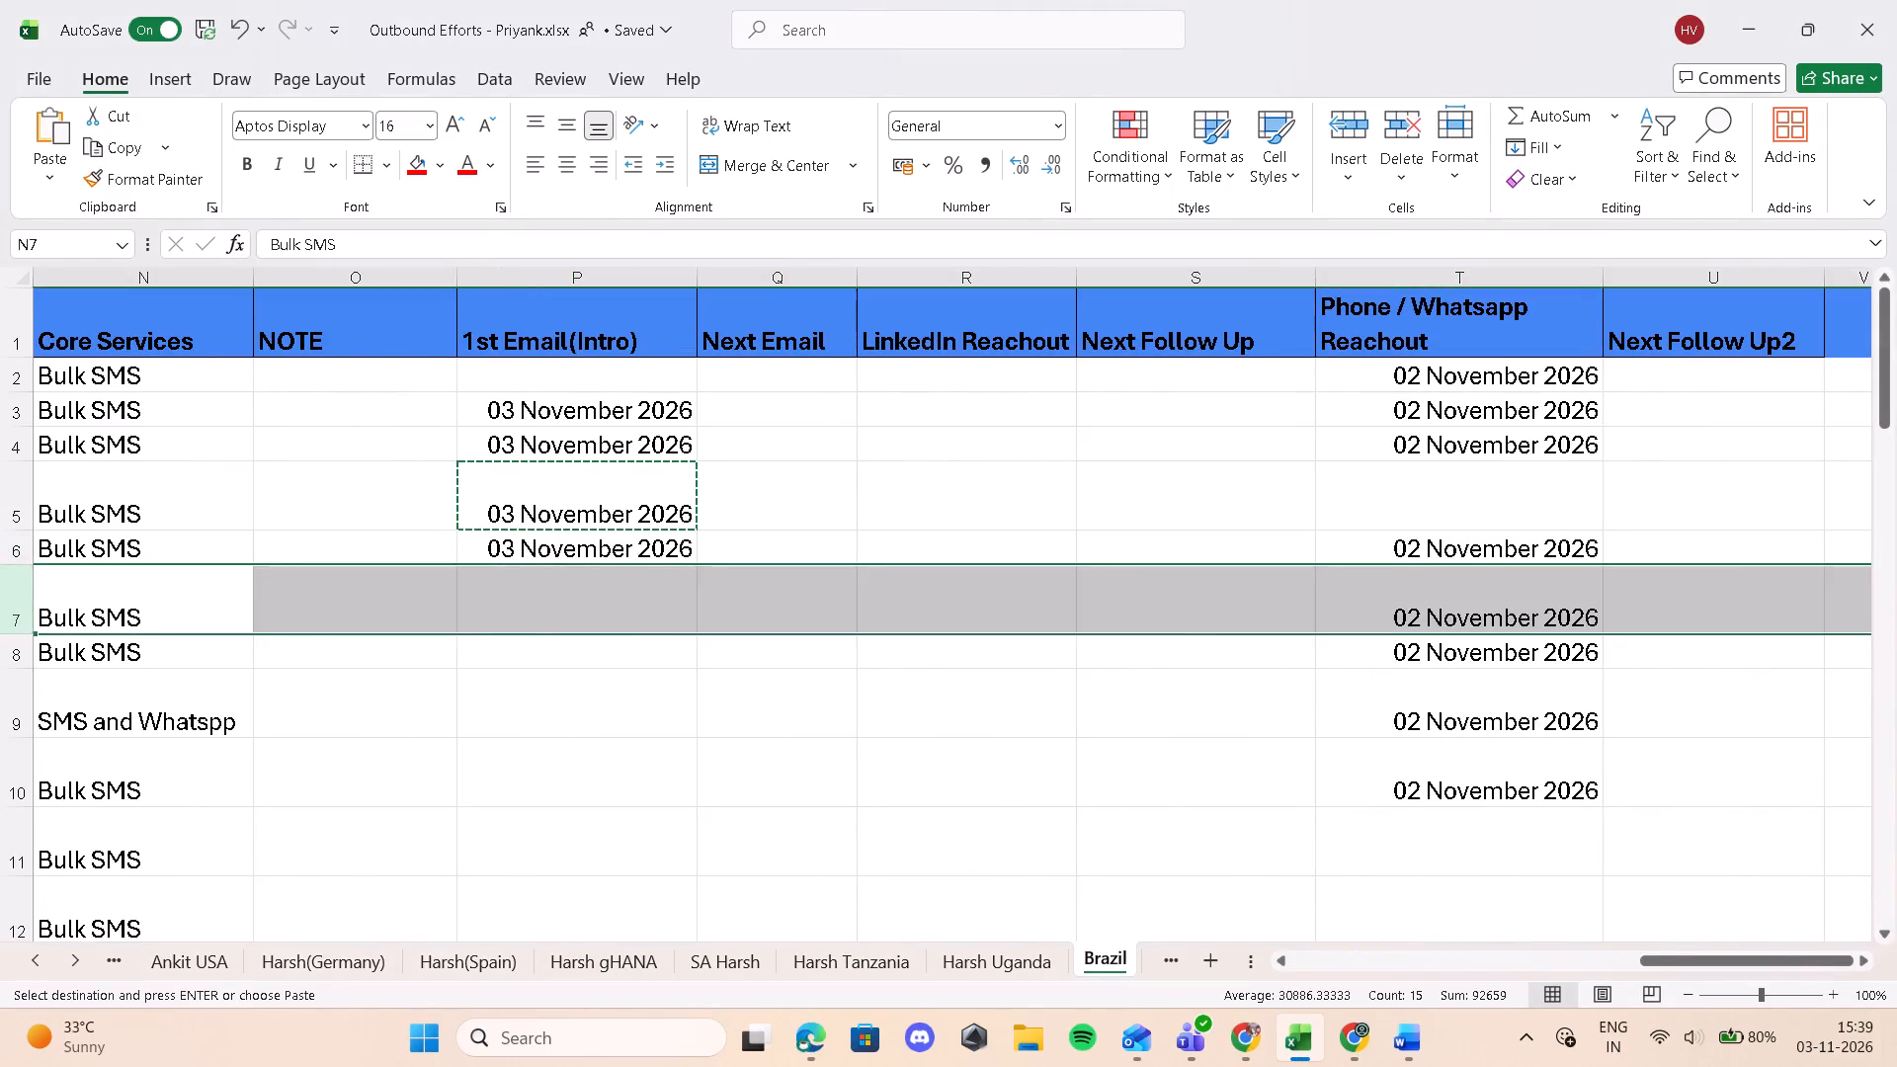
drag(1770, 957, 1661, 914)
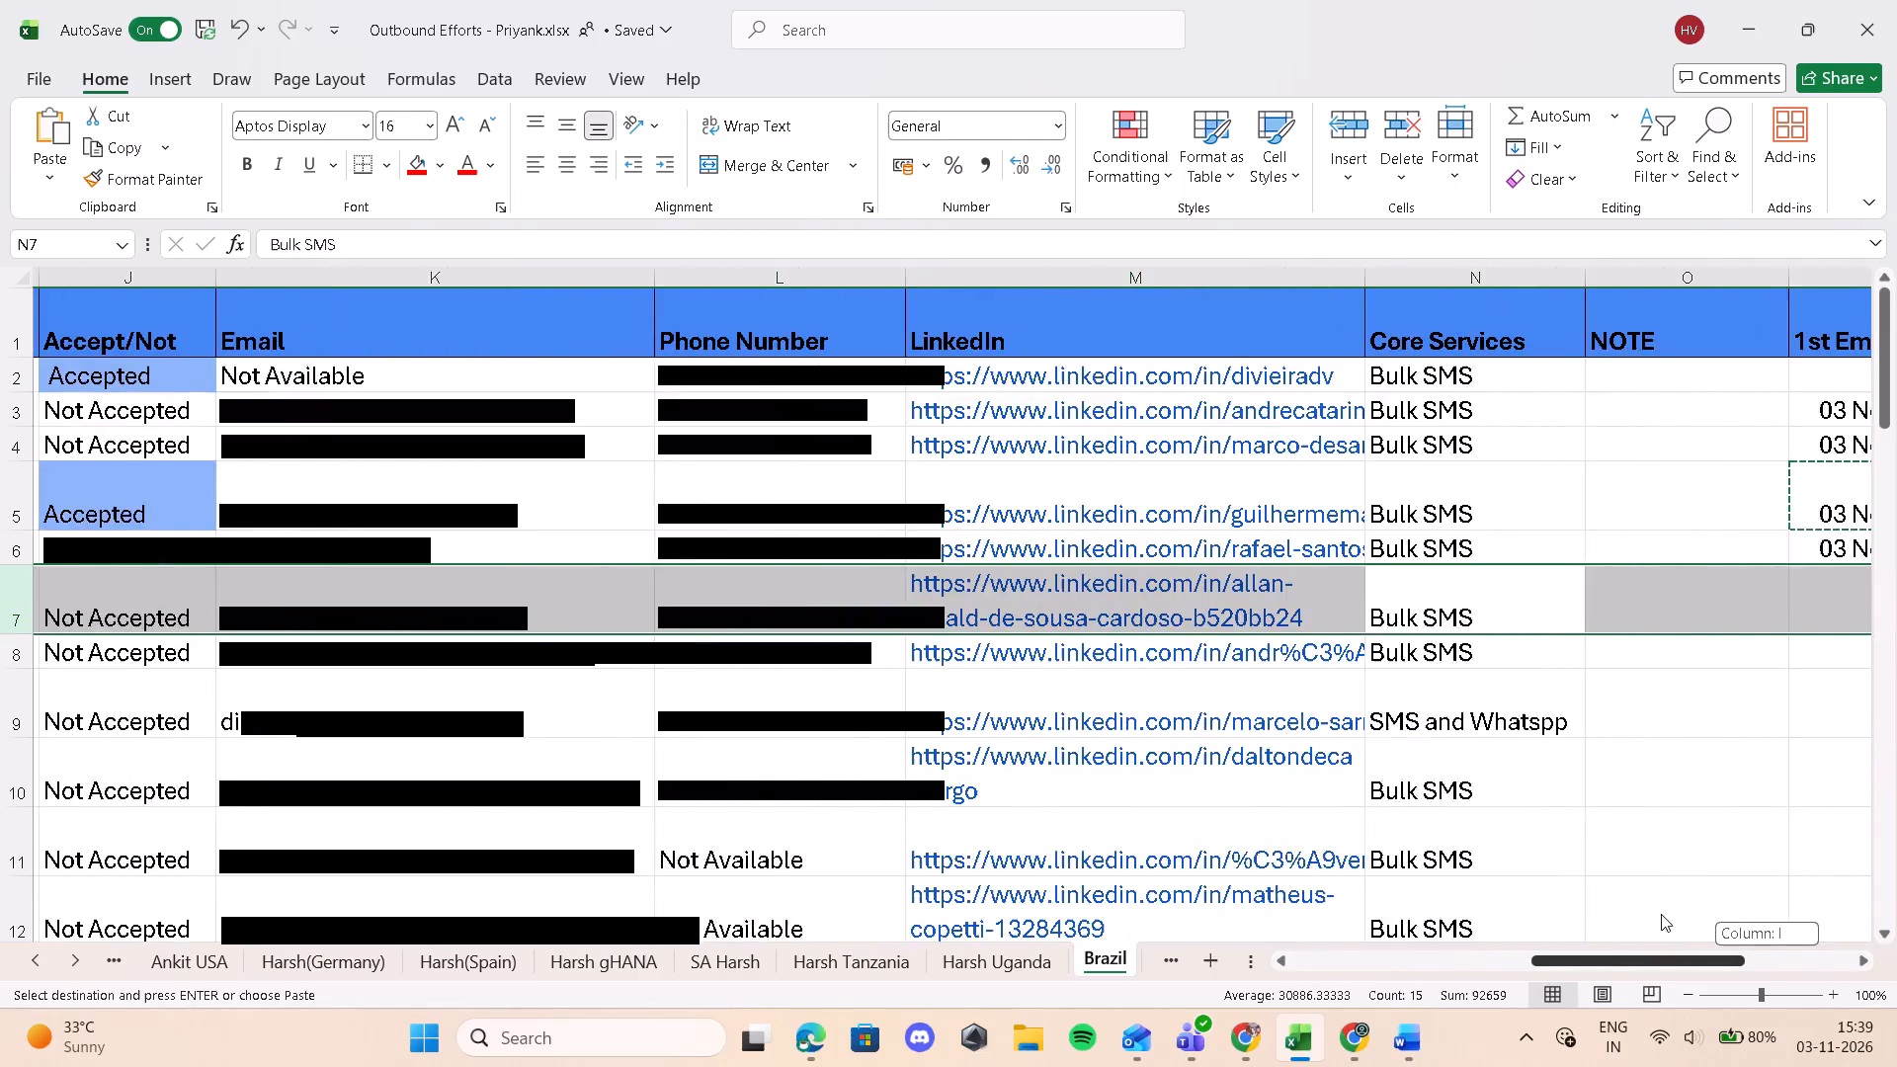
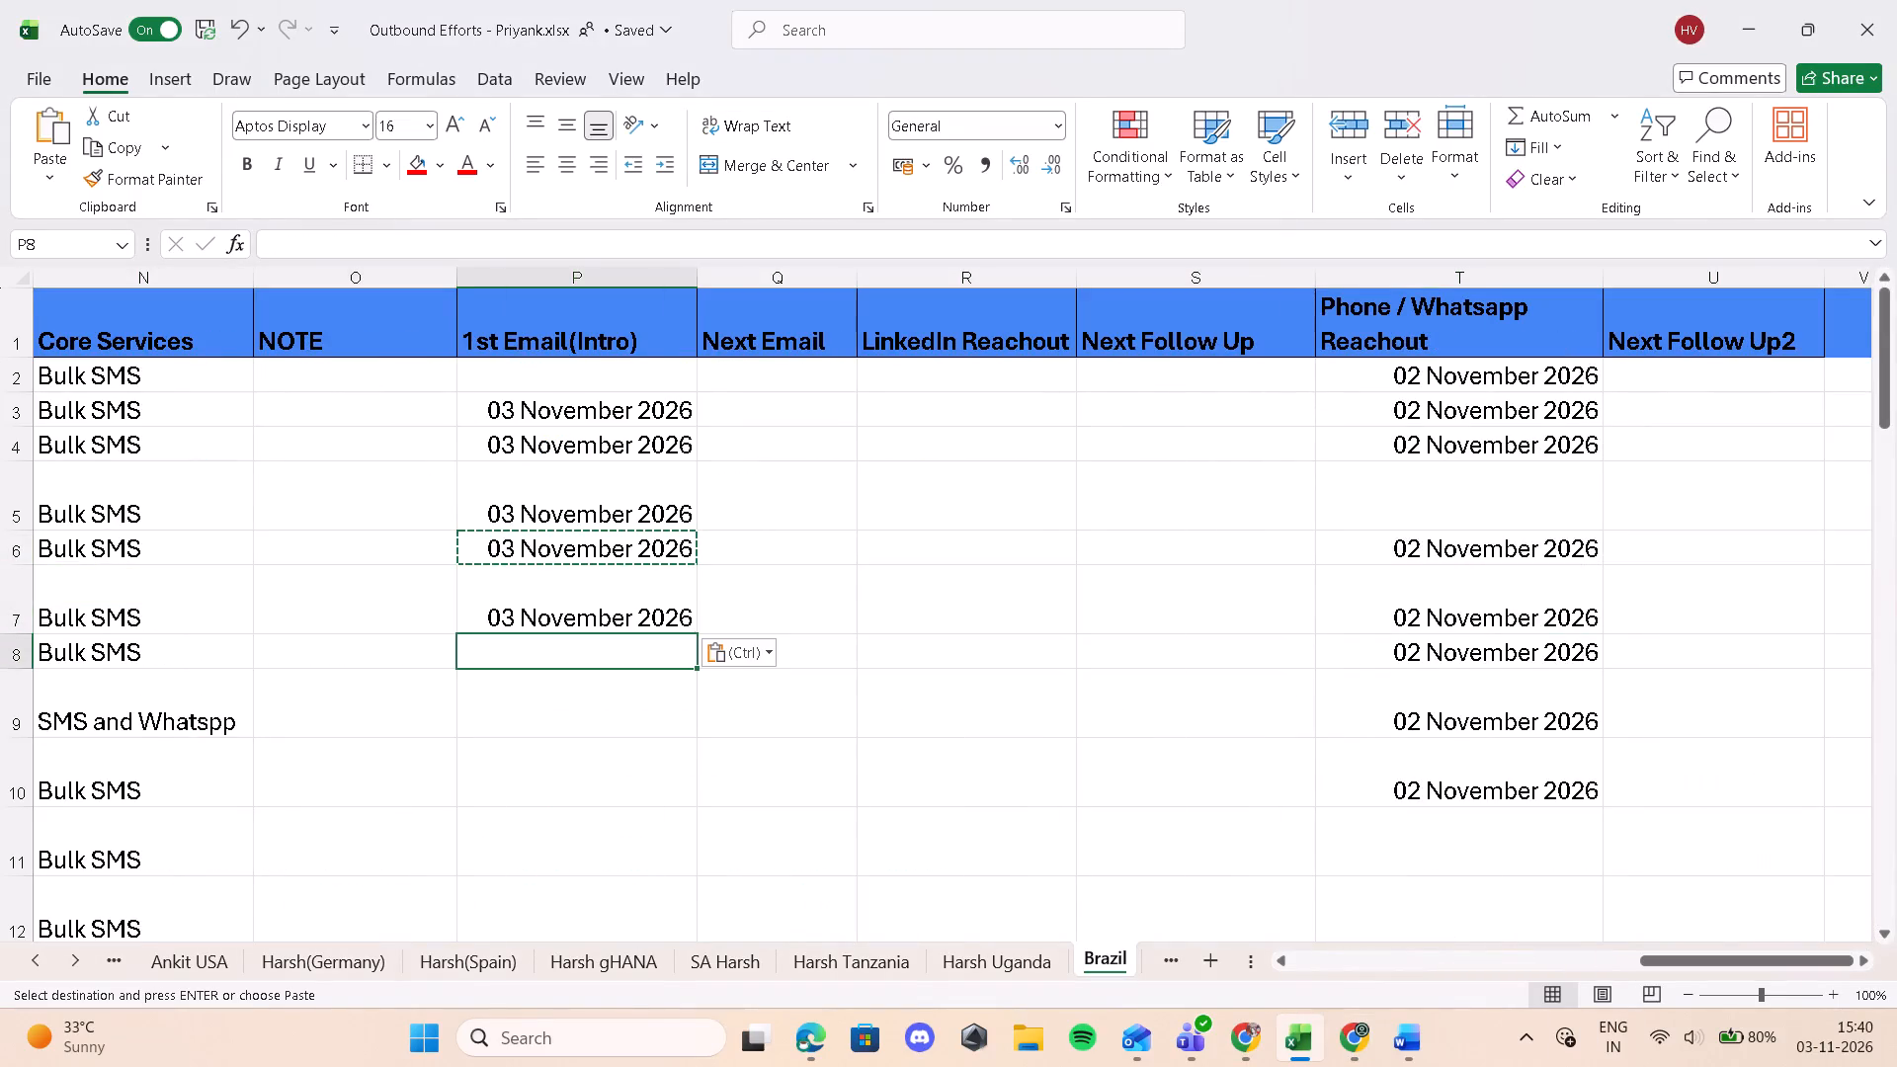
Copy the email address of the smsdealer.com.br Account Manager in row 8 of the Brazil sheet.
click(0, 654)
drag(1816, 953, 1381, 969)
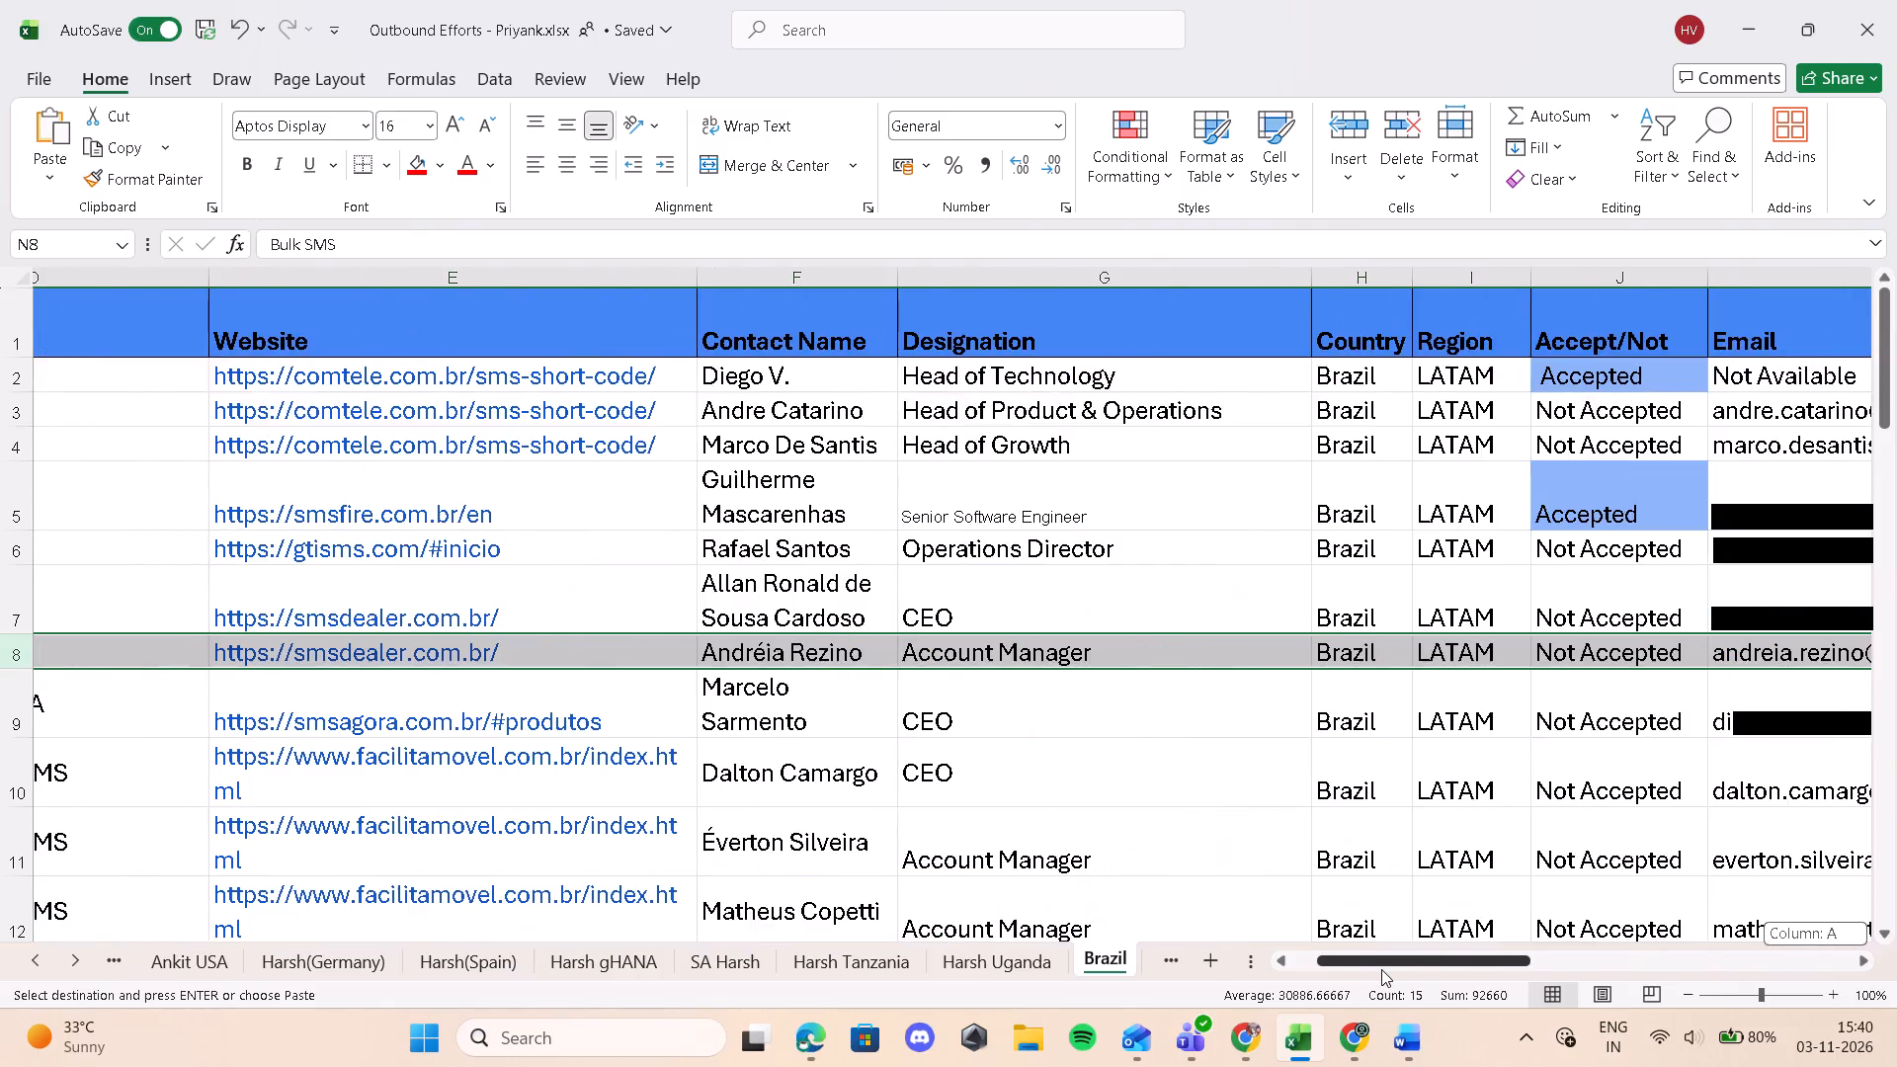
drag(1381, 969, 1615, 948)
click(1140, 649)
key(ctrl+c)
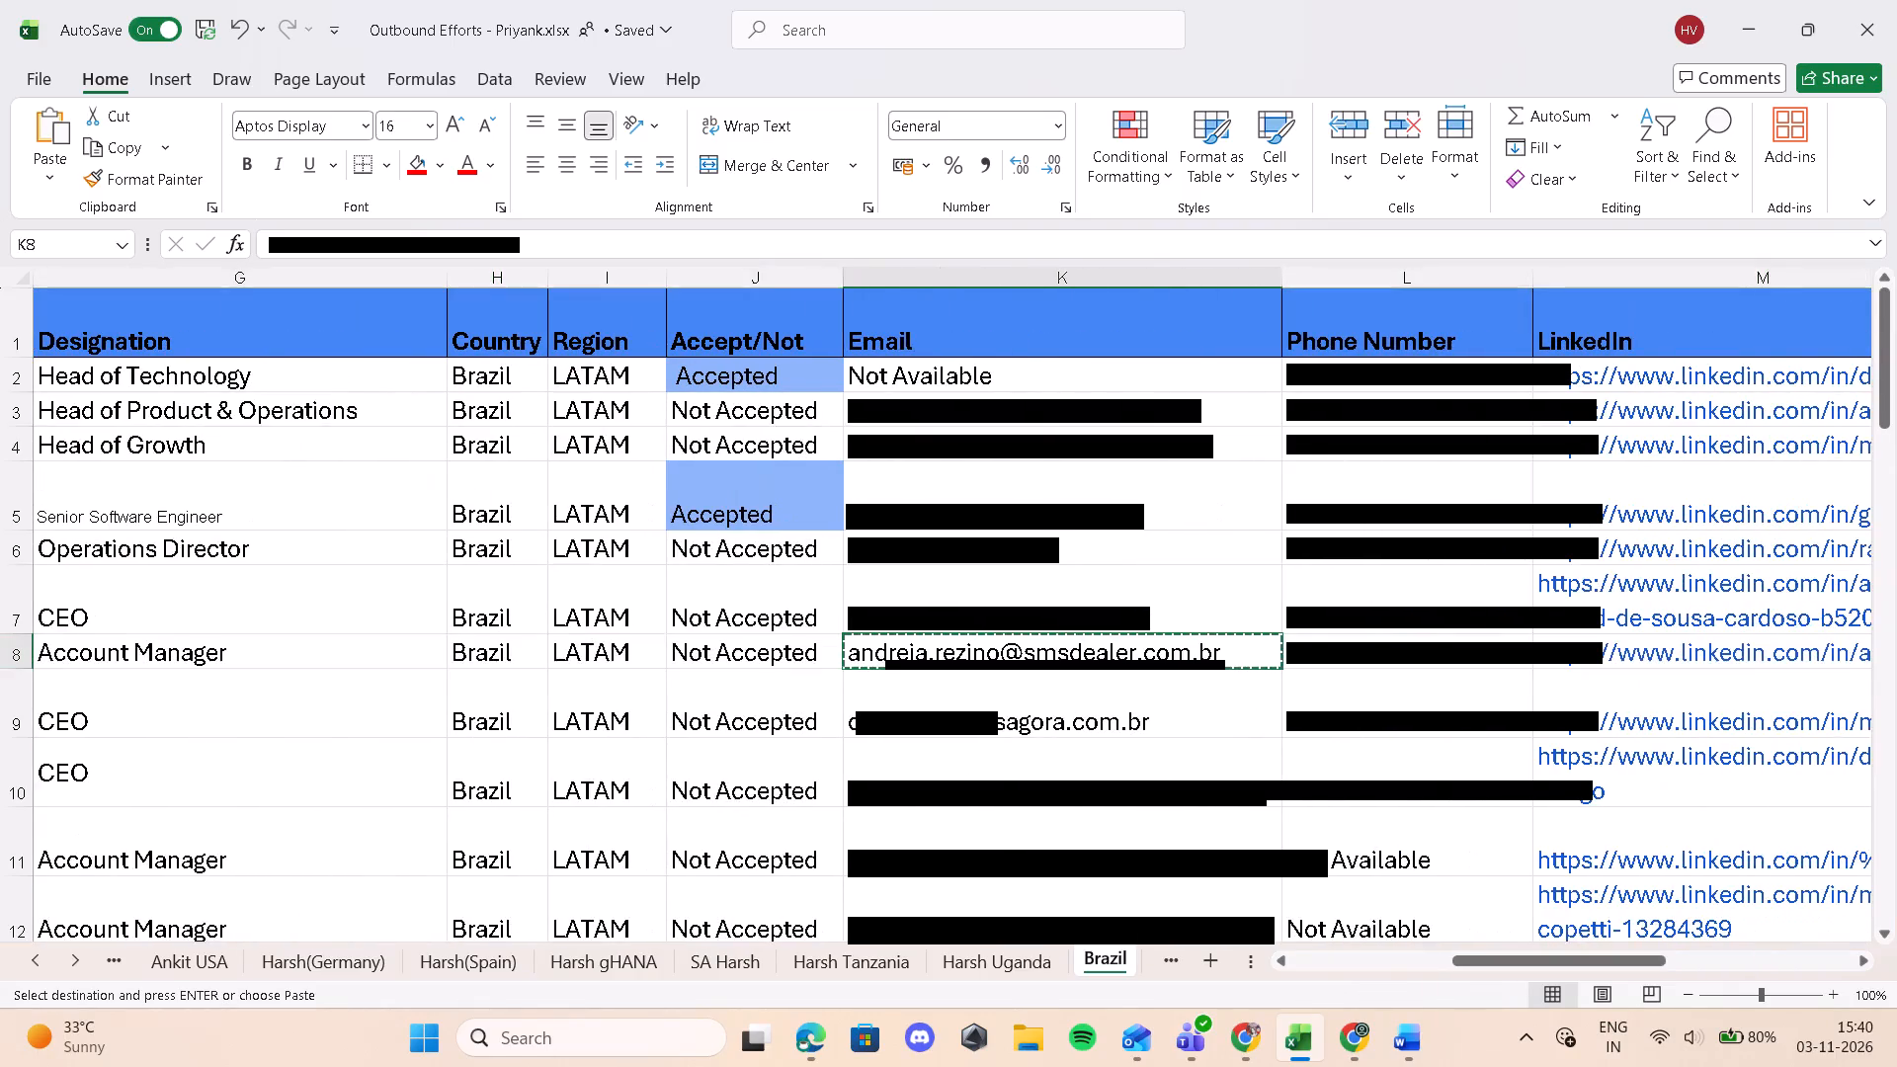
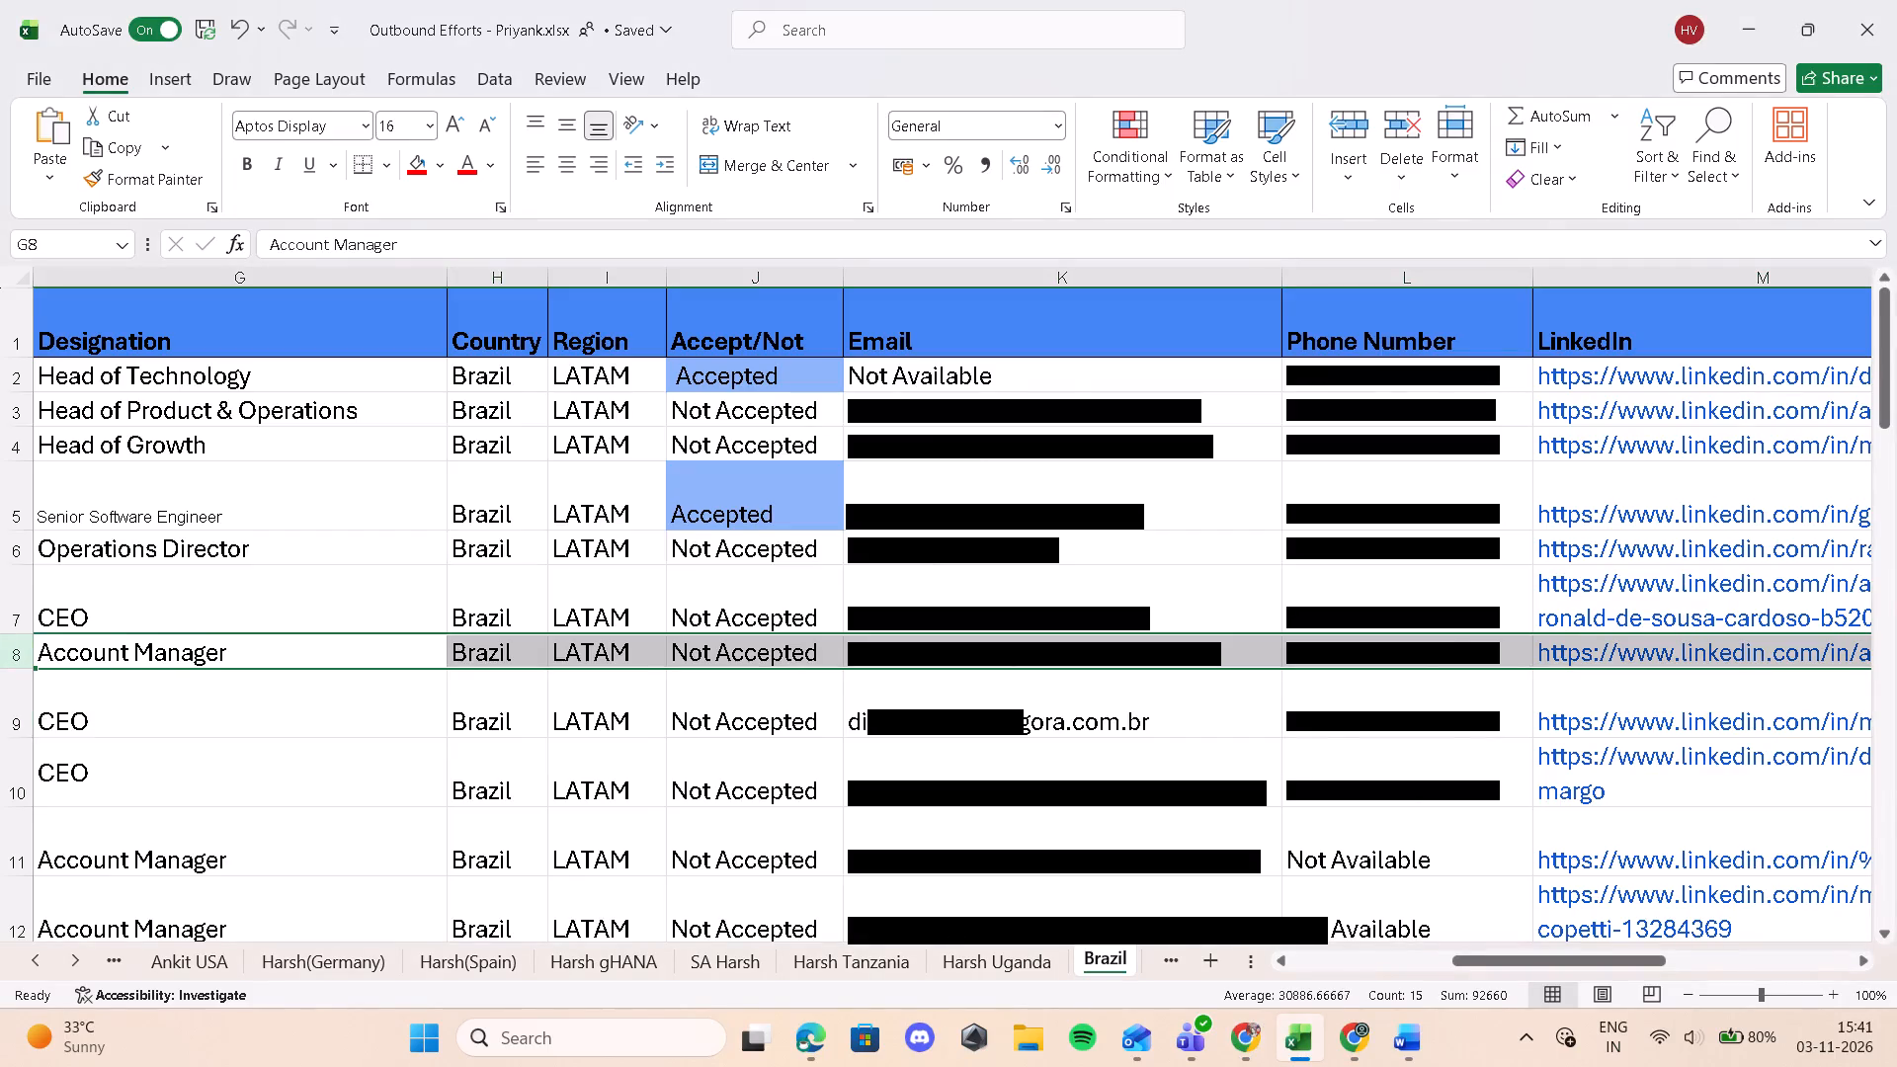
Review the companies, contact names and designations in the Brazil sheet's contact list, from the November entries back to the 30 October ones.
drag(1554, 968, 1415, 946)
double_click(1669, 665)
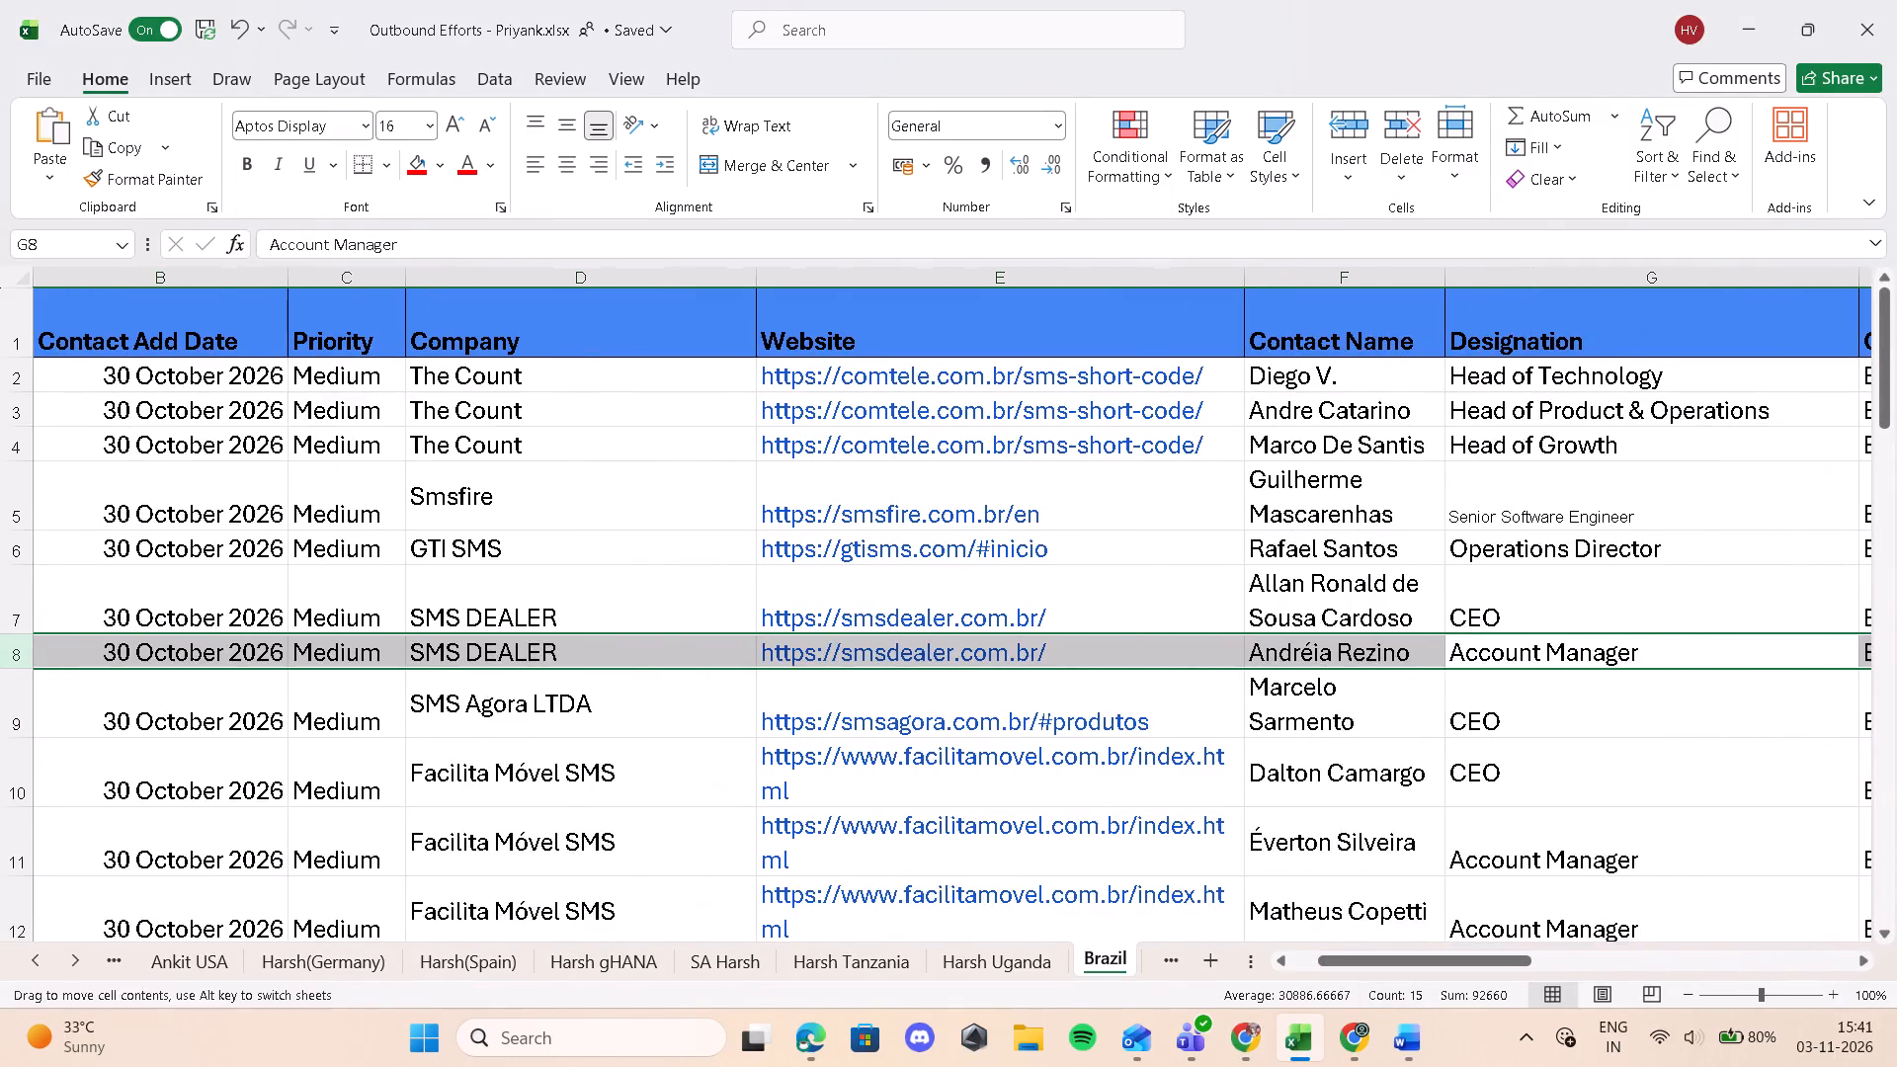
scroll(1361, 945, up, 4)
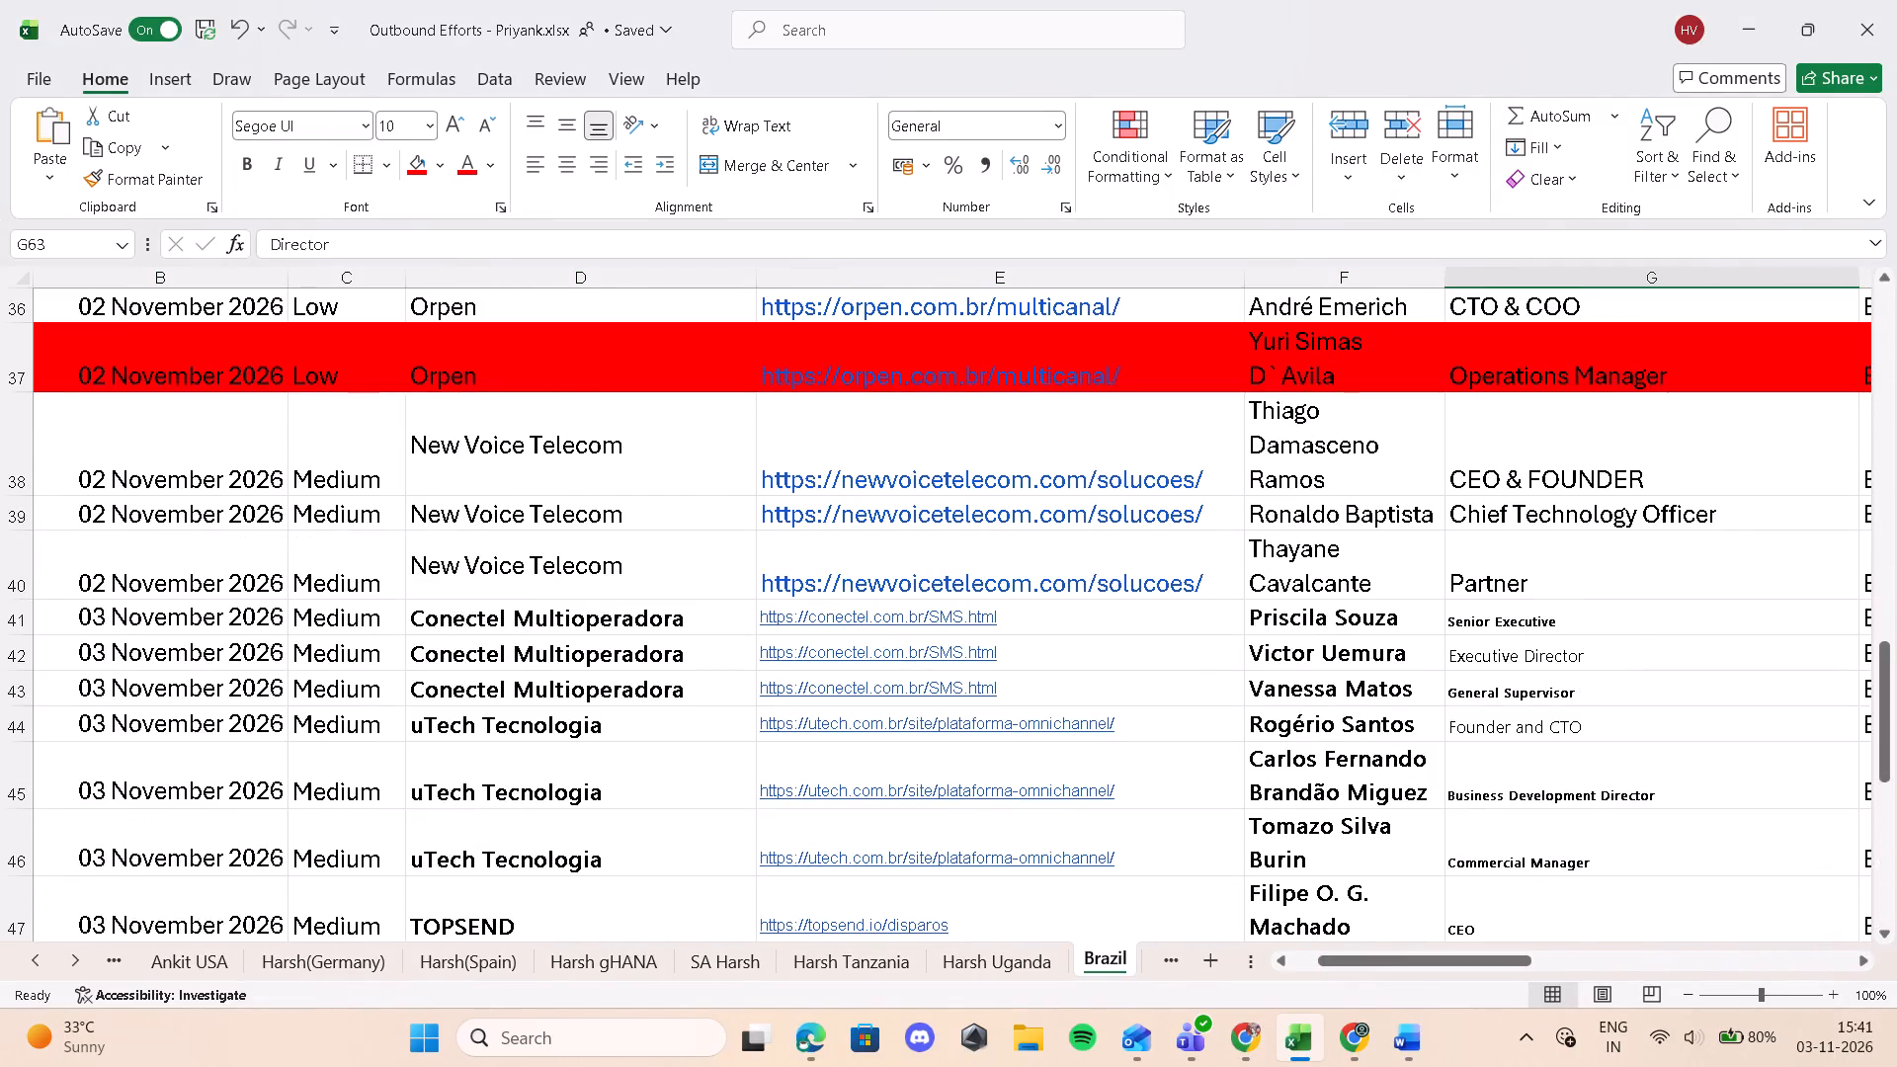
scroll(1493, 816, up, 4)
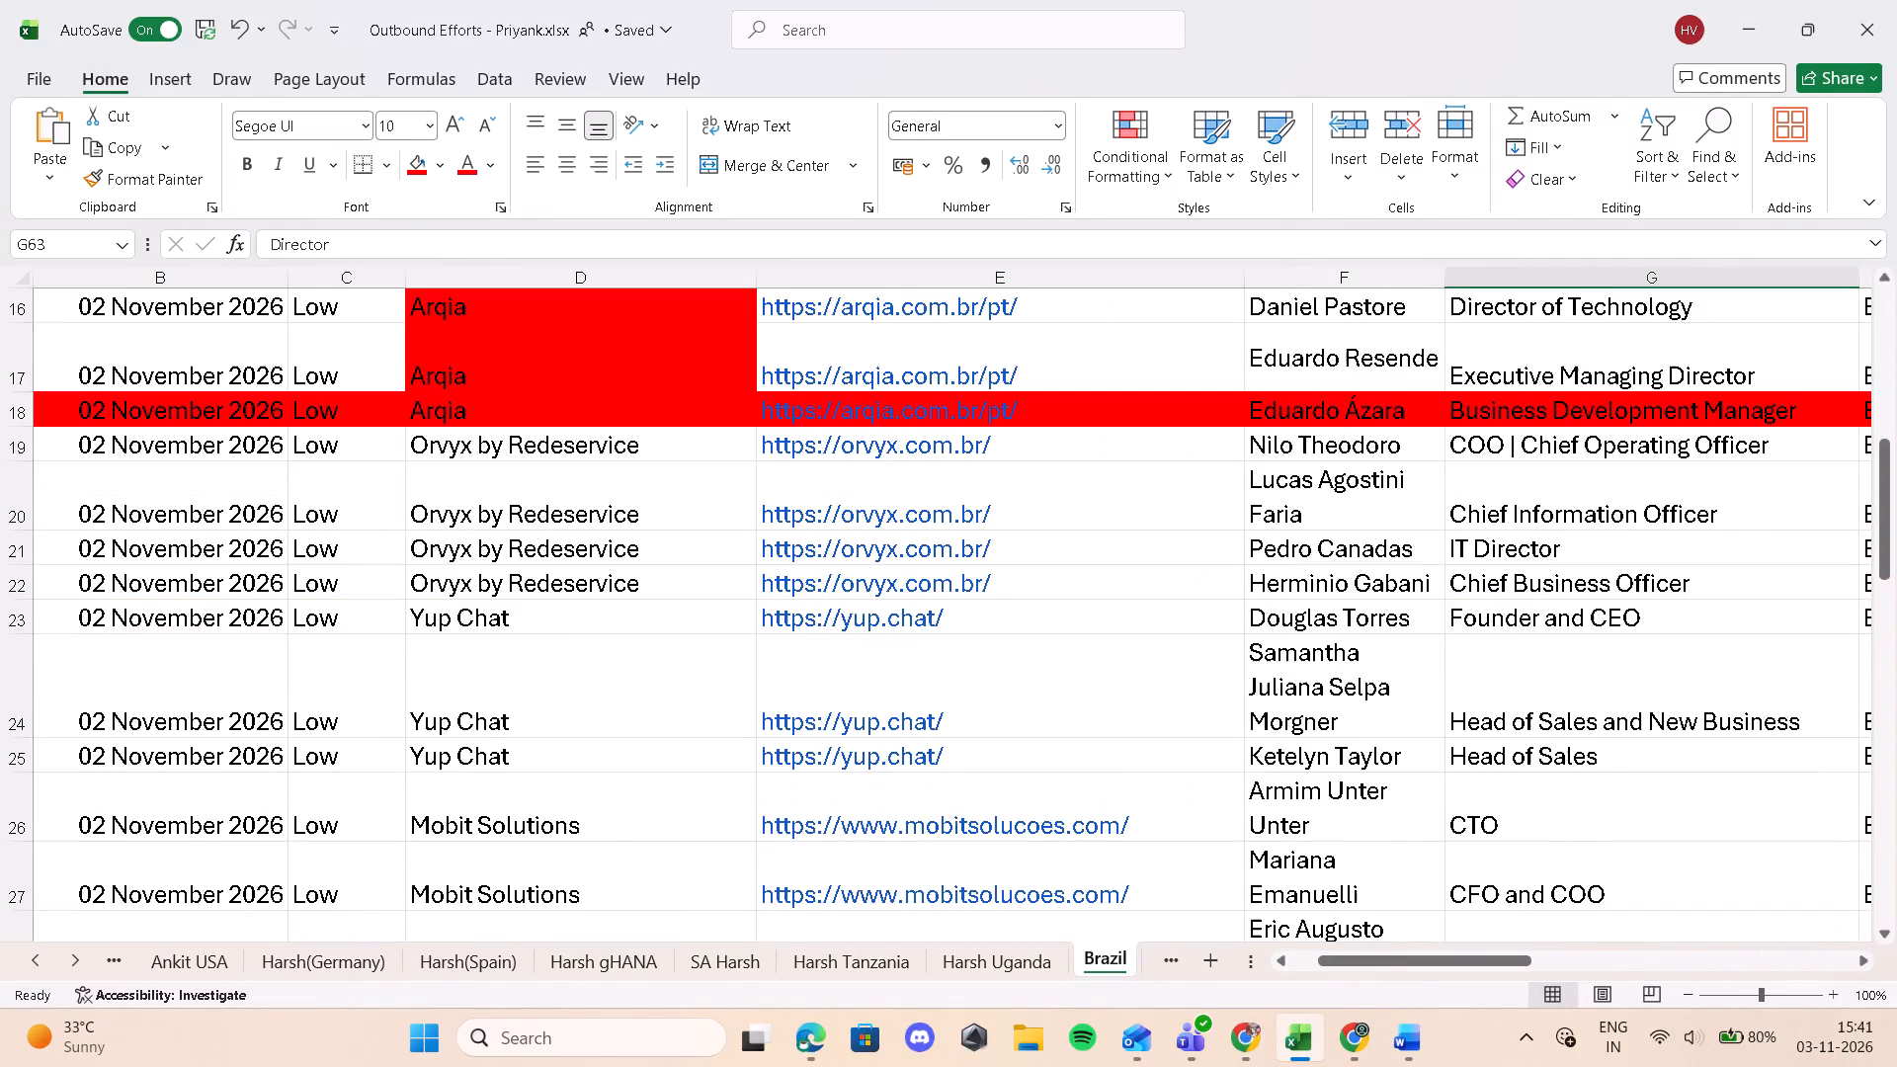
click(0, 616)
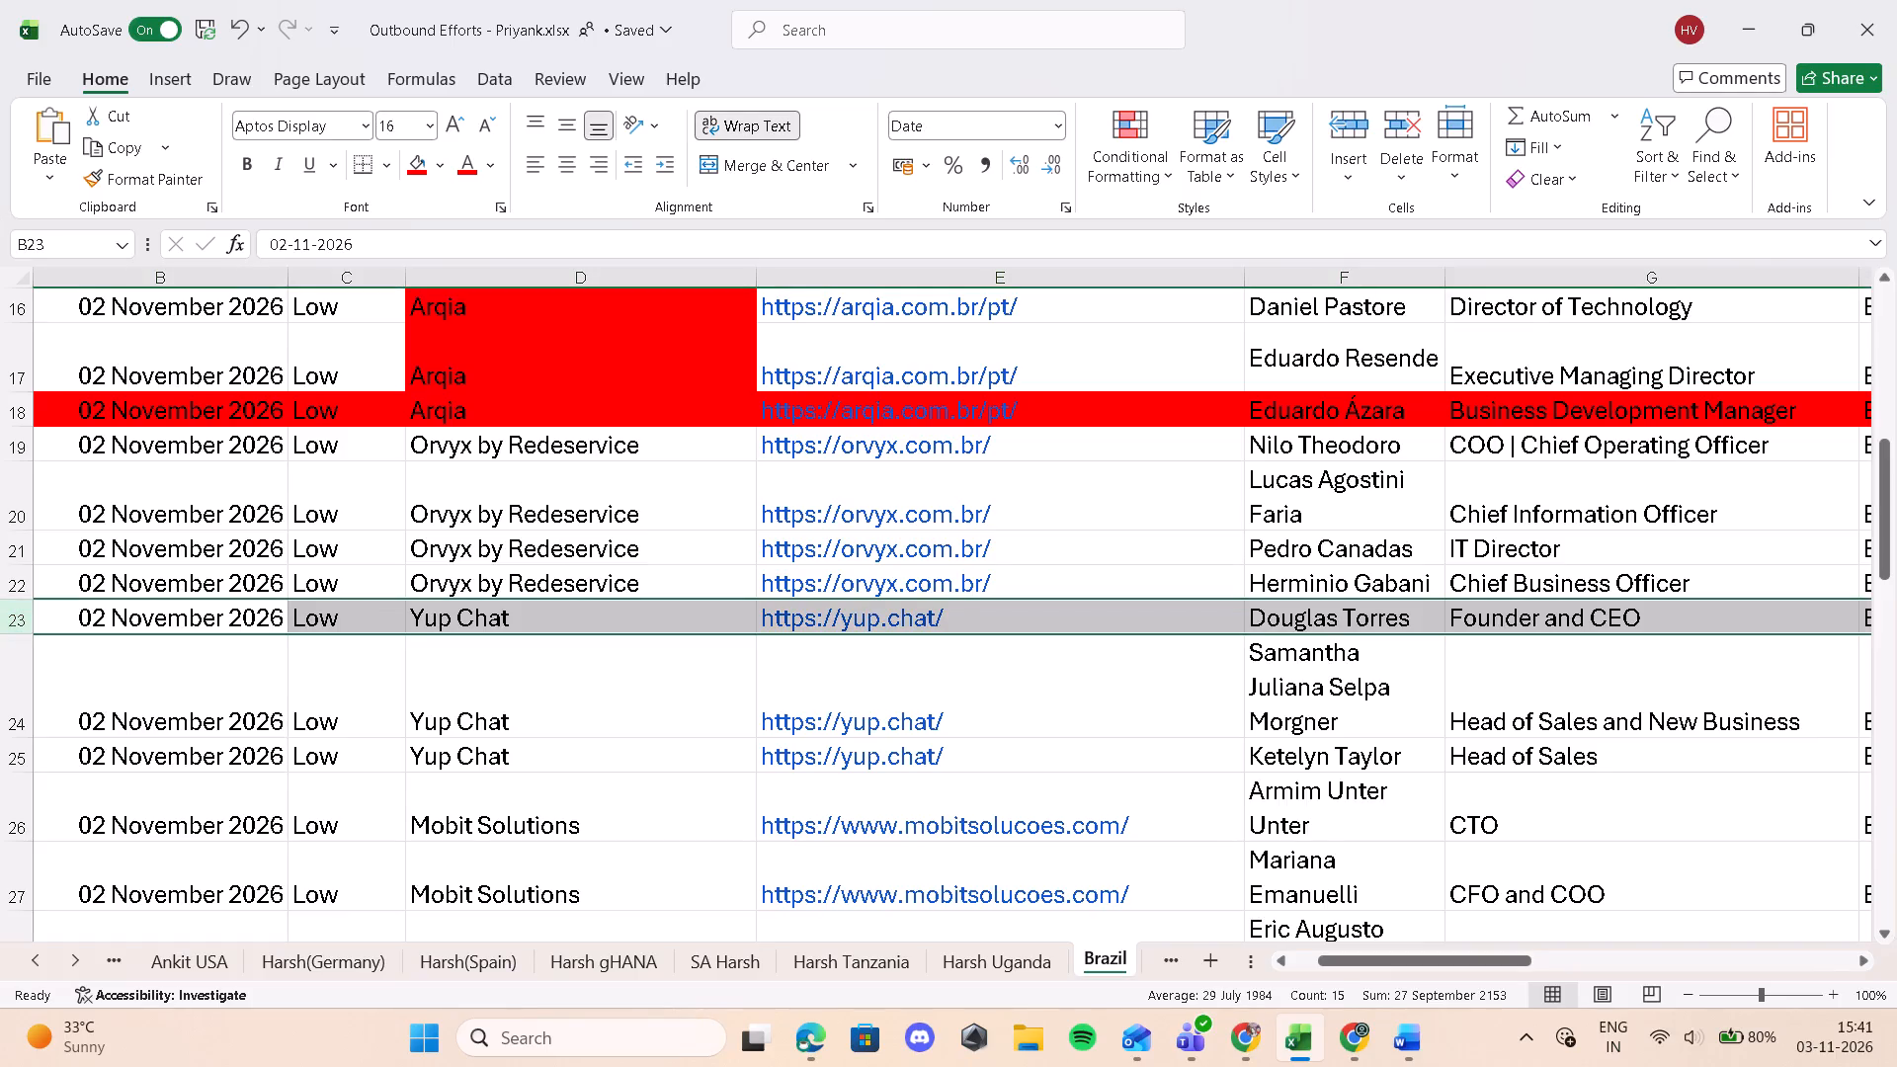
scroll(1500, 770, up, 2)
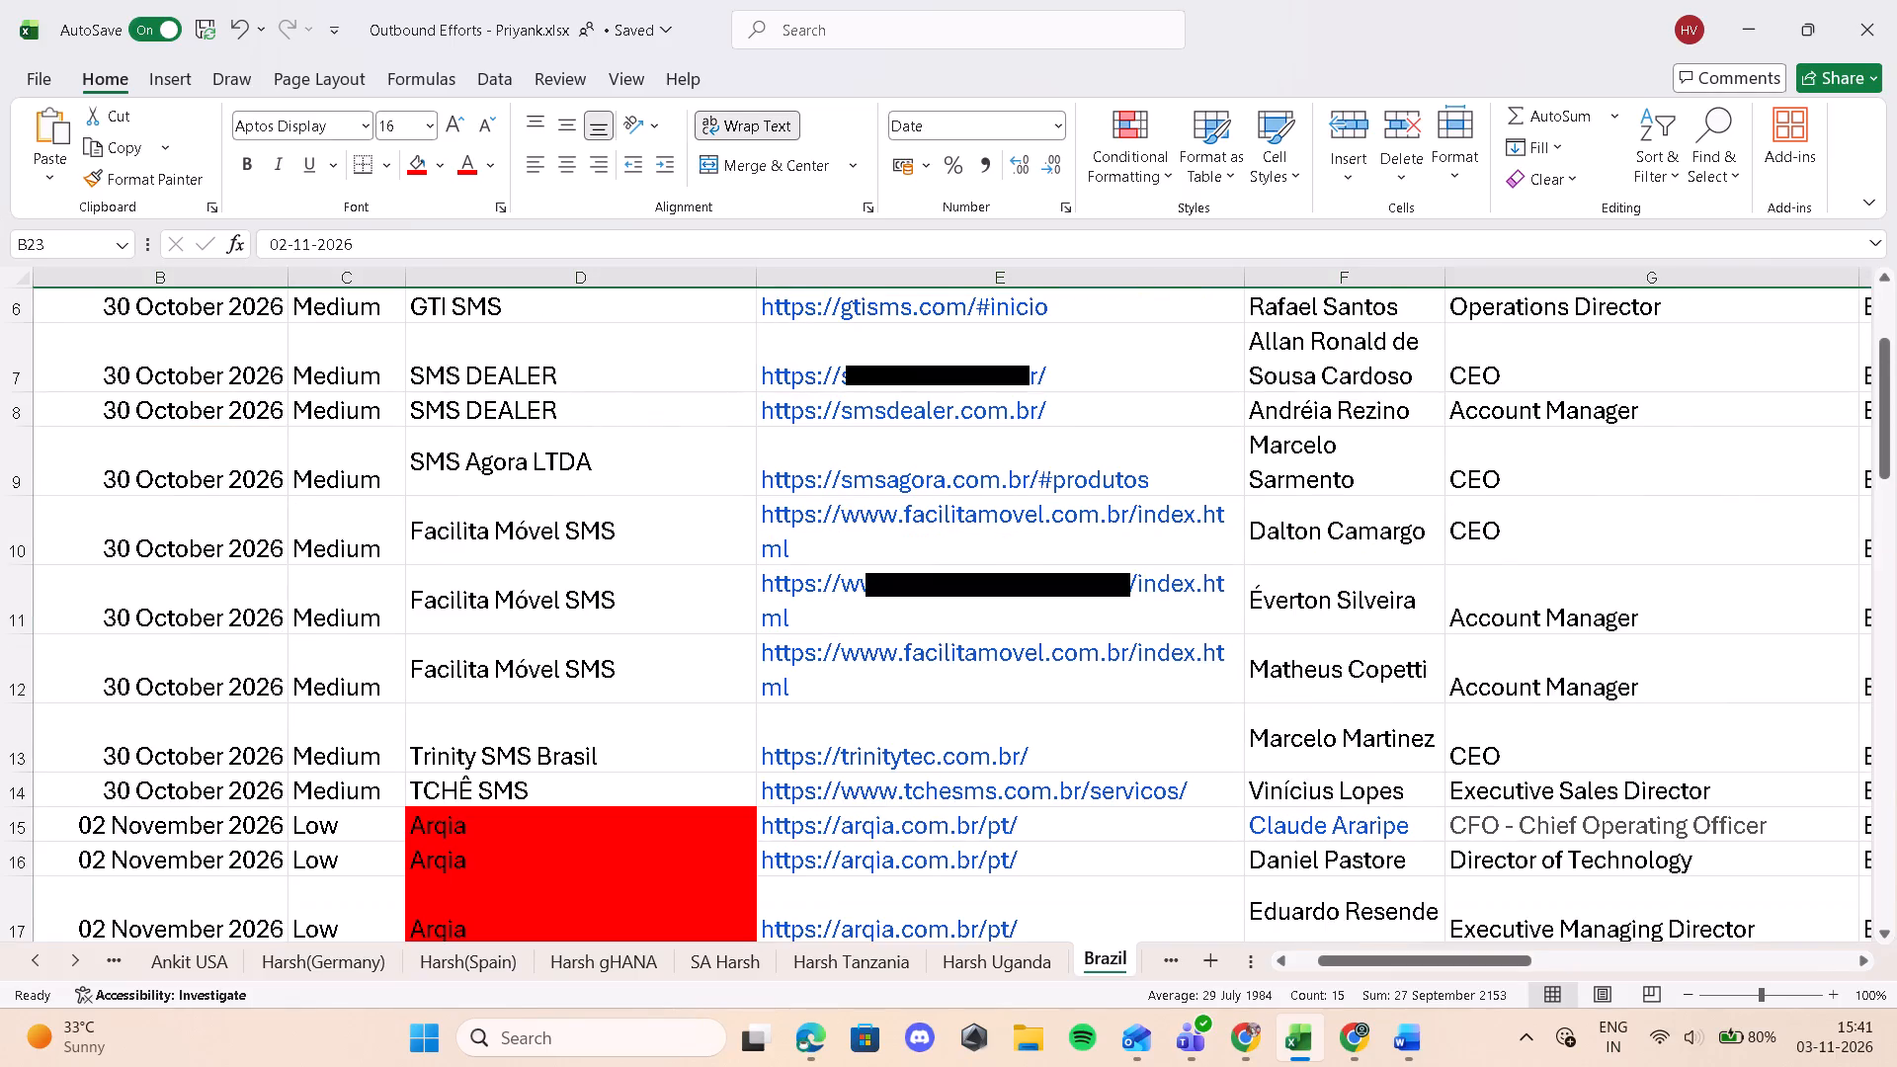
click(1517, 668)
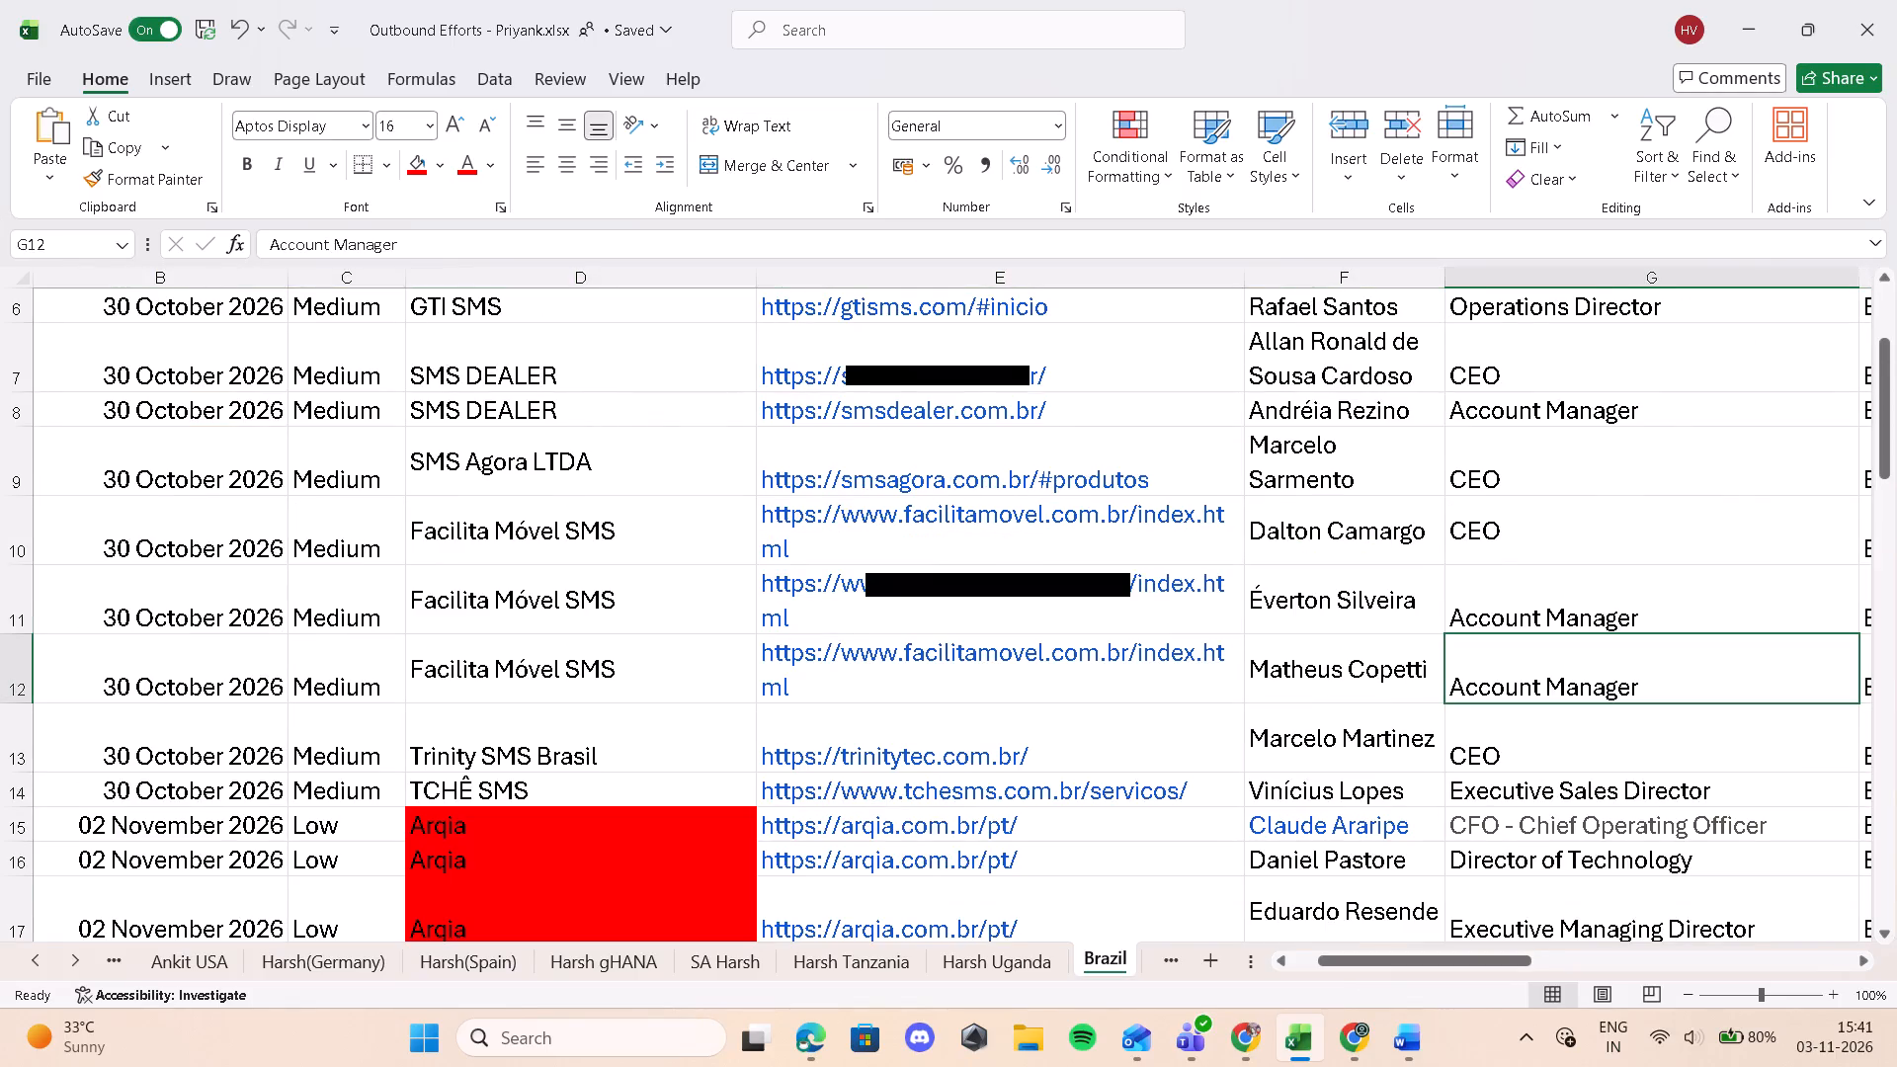
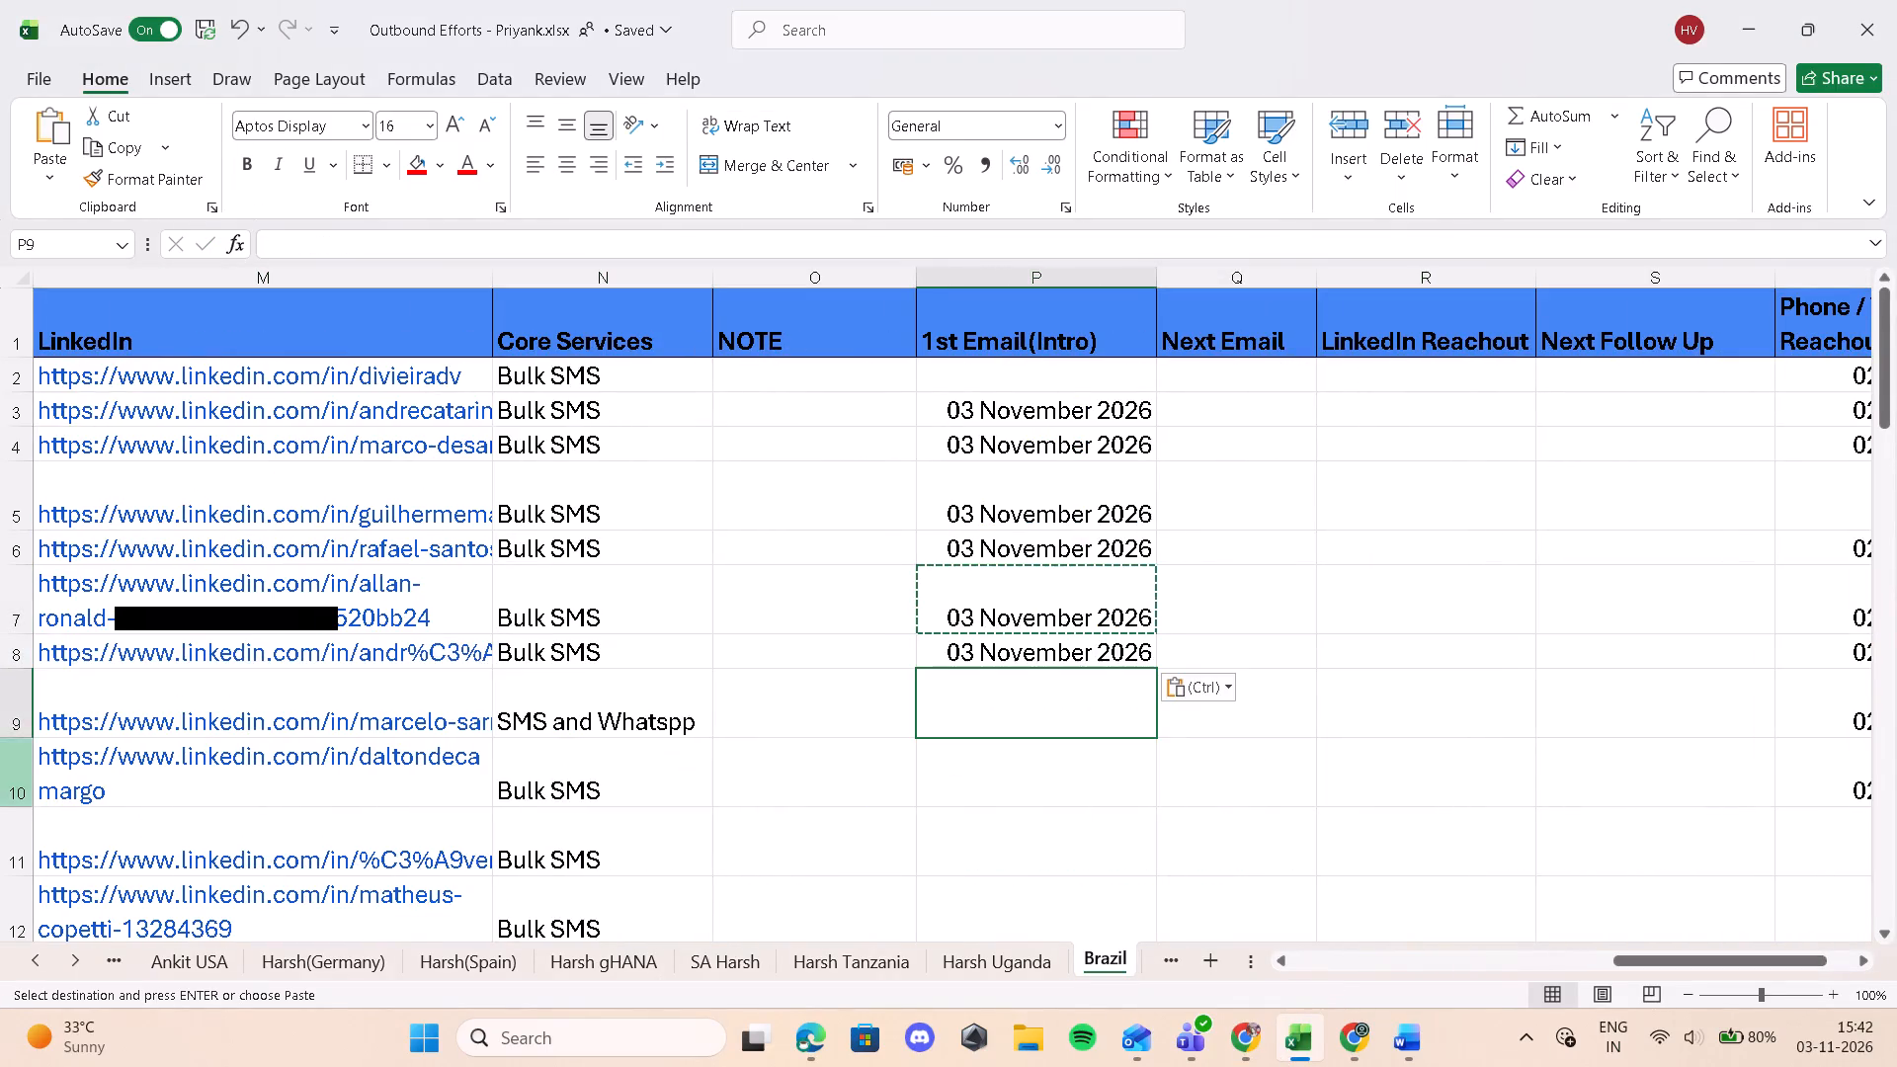
Select the entire row 9 on the Brazil sheet to review the next contact's details.
click(0, 731)
click(6, 701)
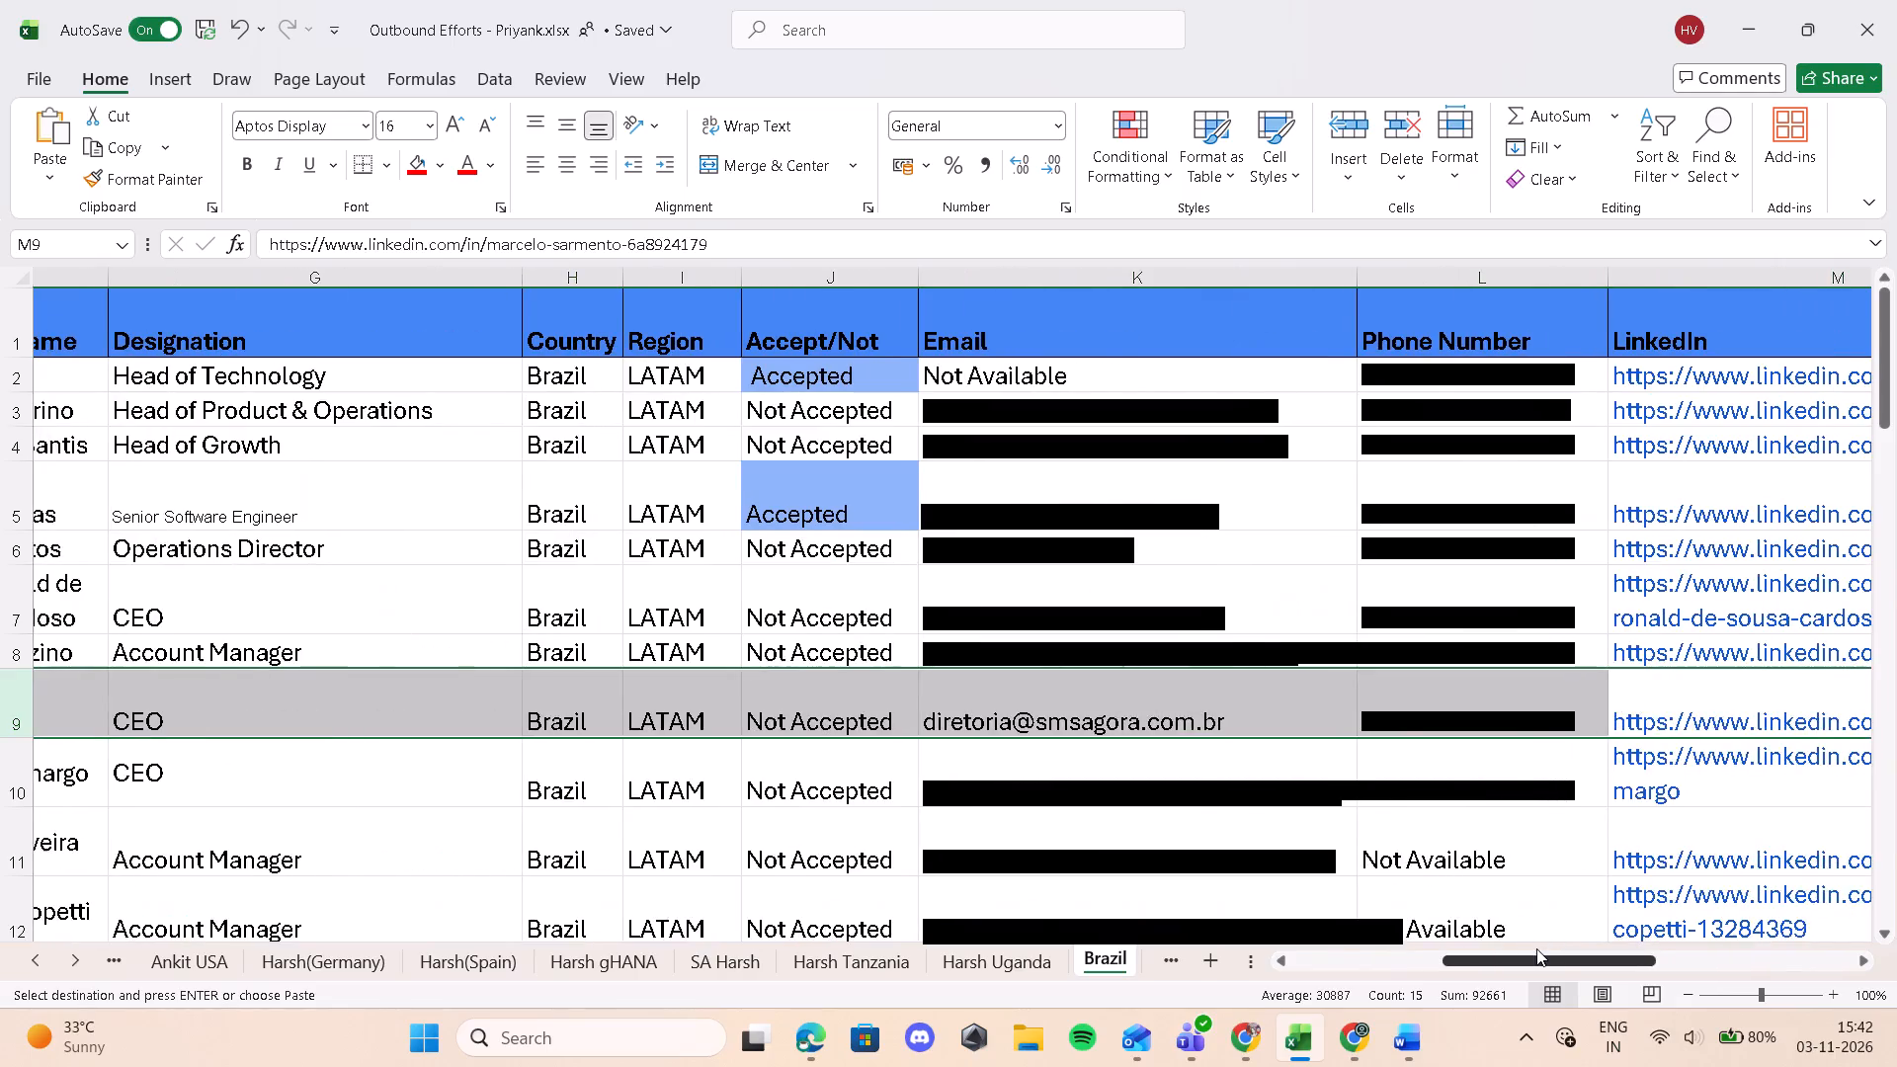
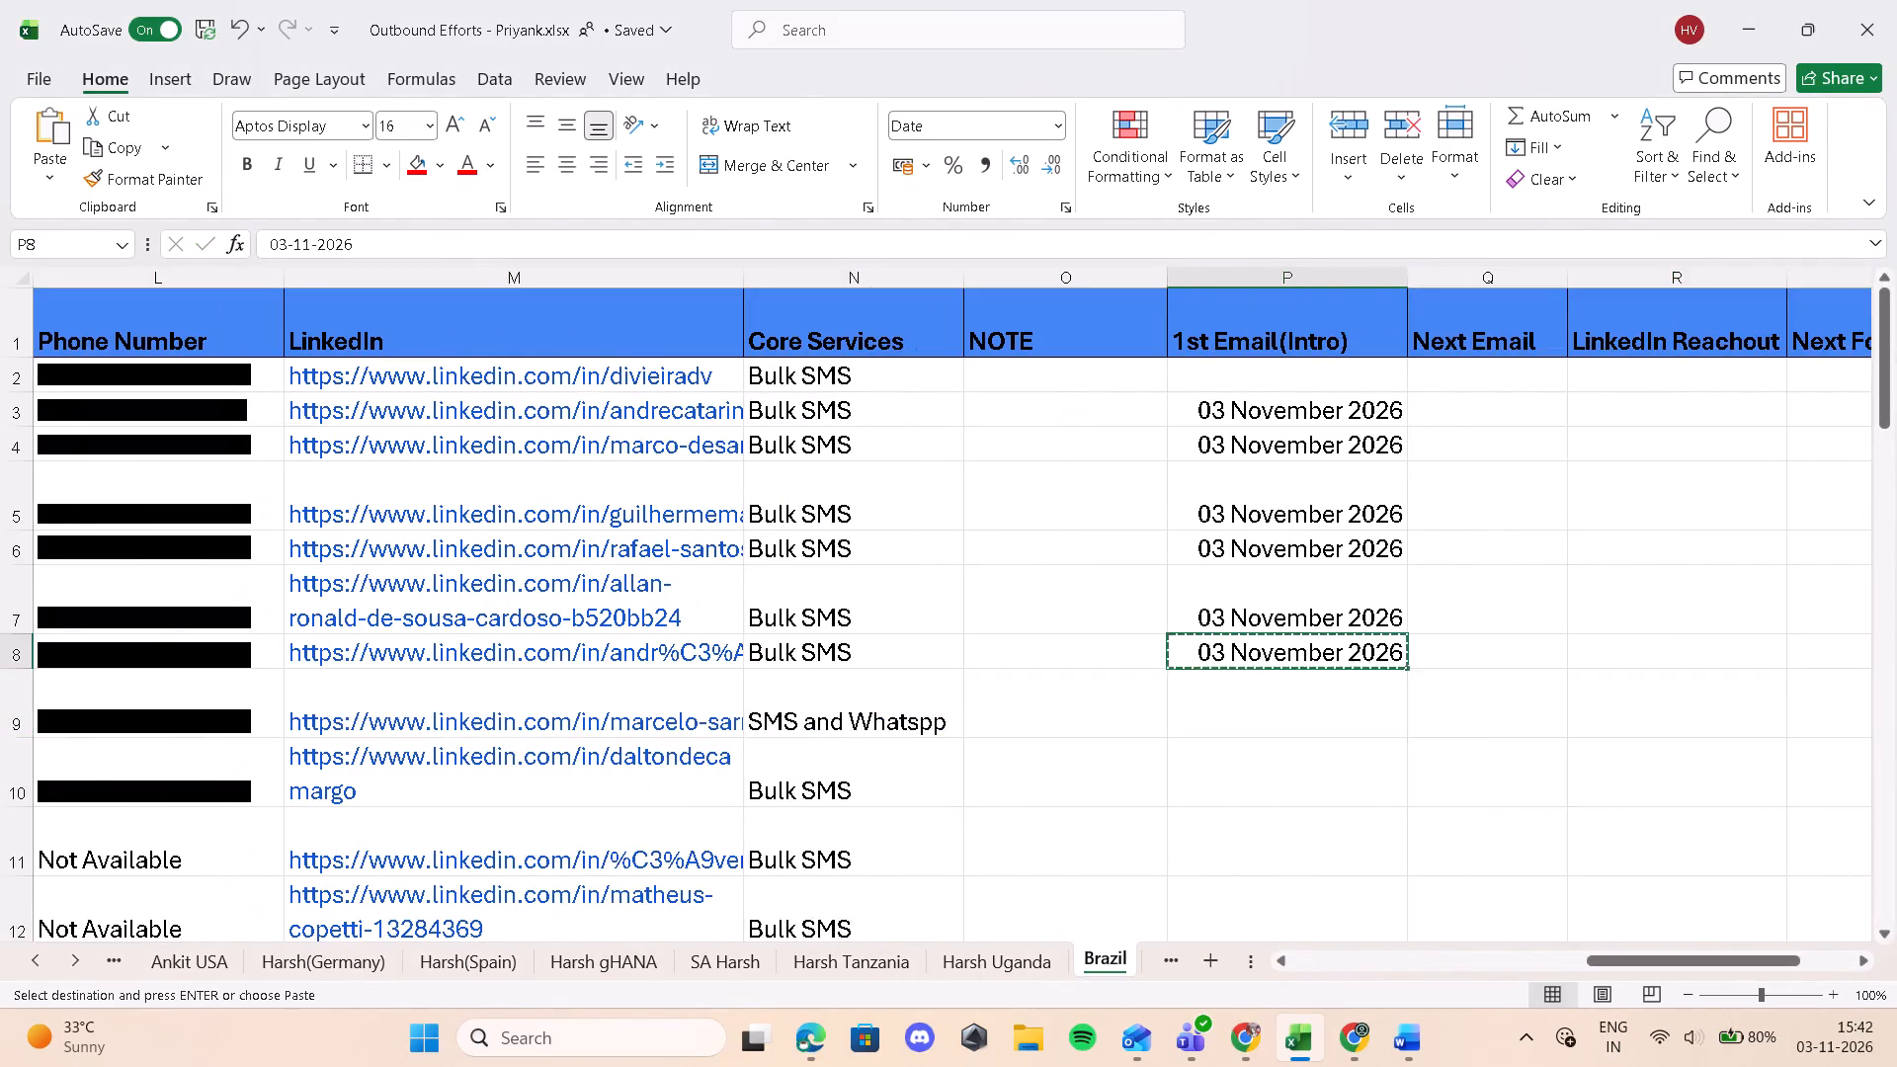
Paste the copied date 03 November 2026 into the 1st Email(Intro) column for the row 9 contact.
click(1286, 691)
key(ctrl+v)
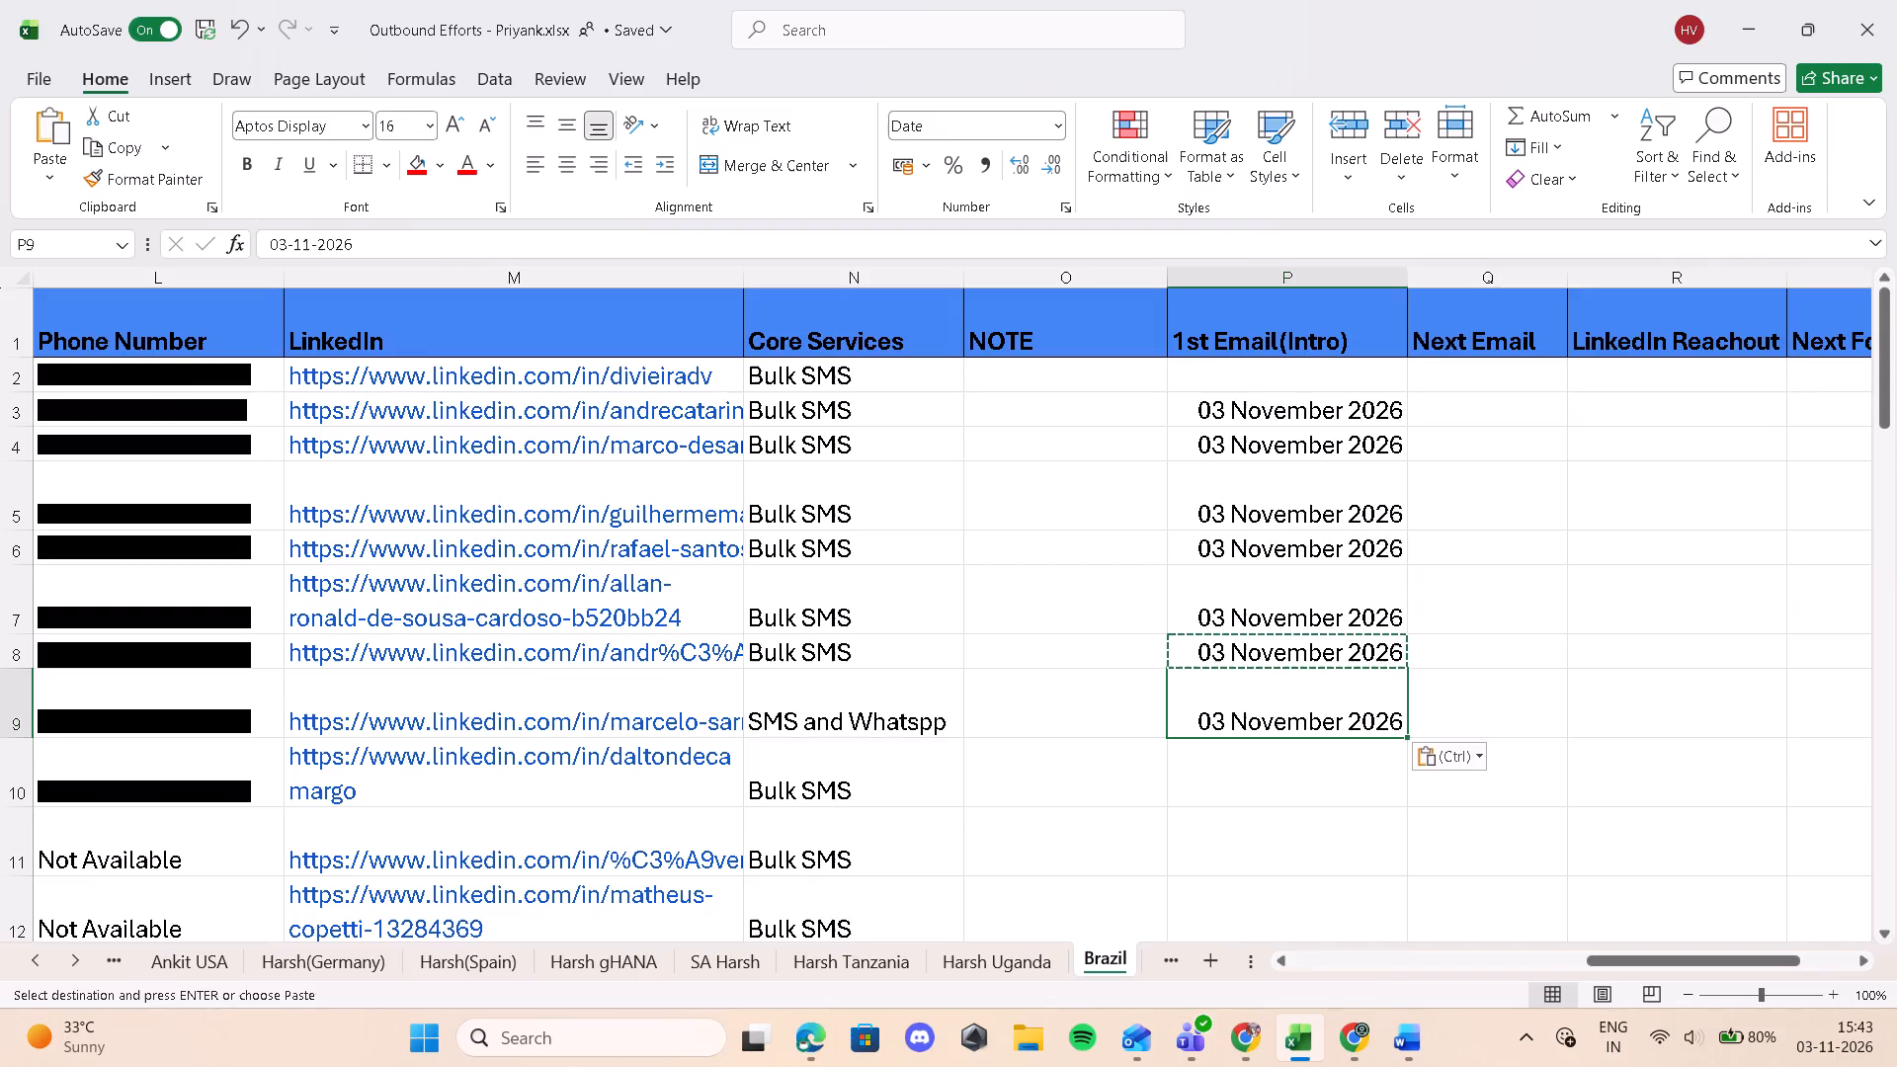
Review the Brazil contact rows down the sheet, checking the core services, email and Phone / Whatsapp Reachout columns.
scroll(1272, 722, down, 5)
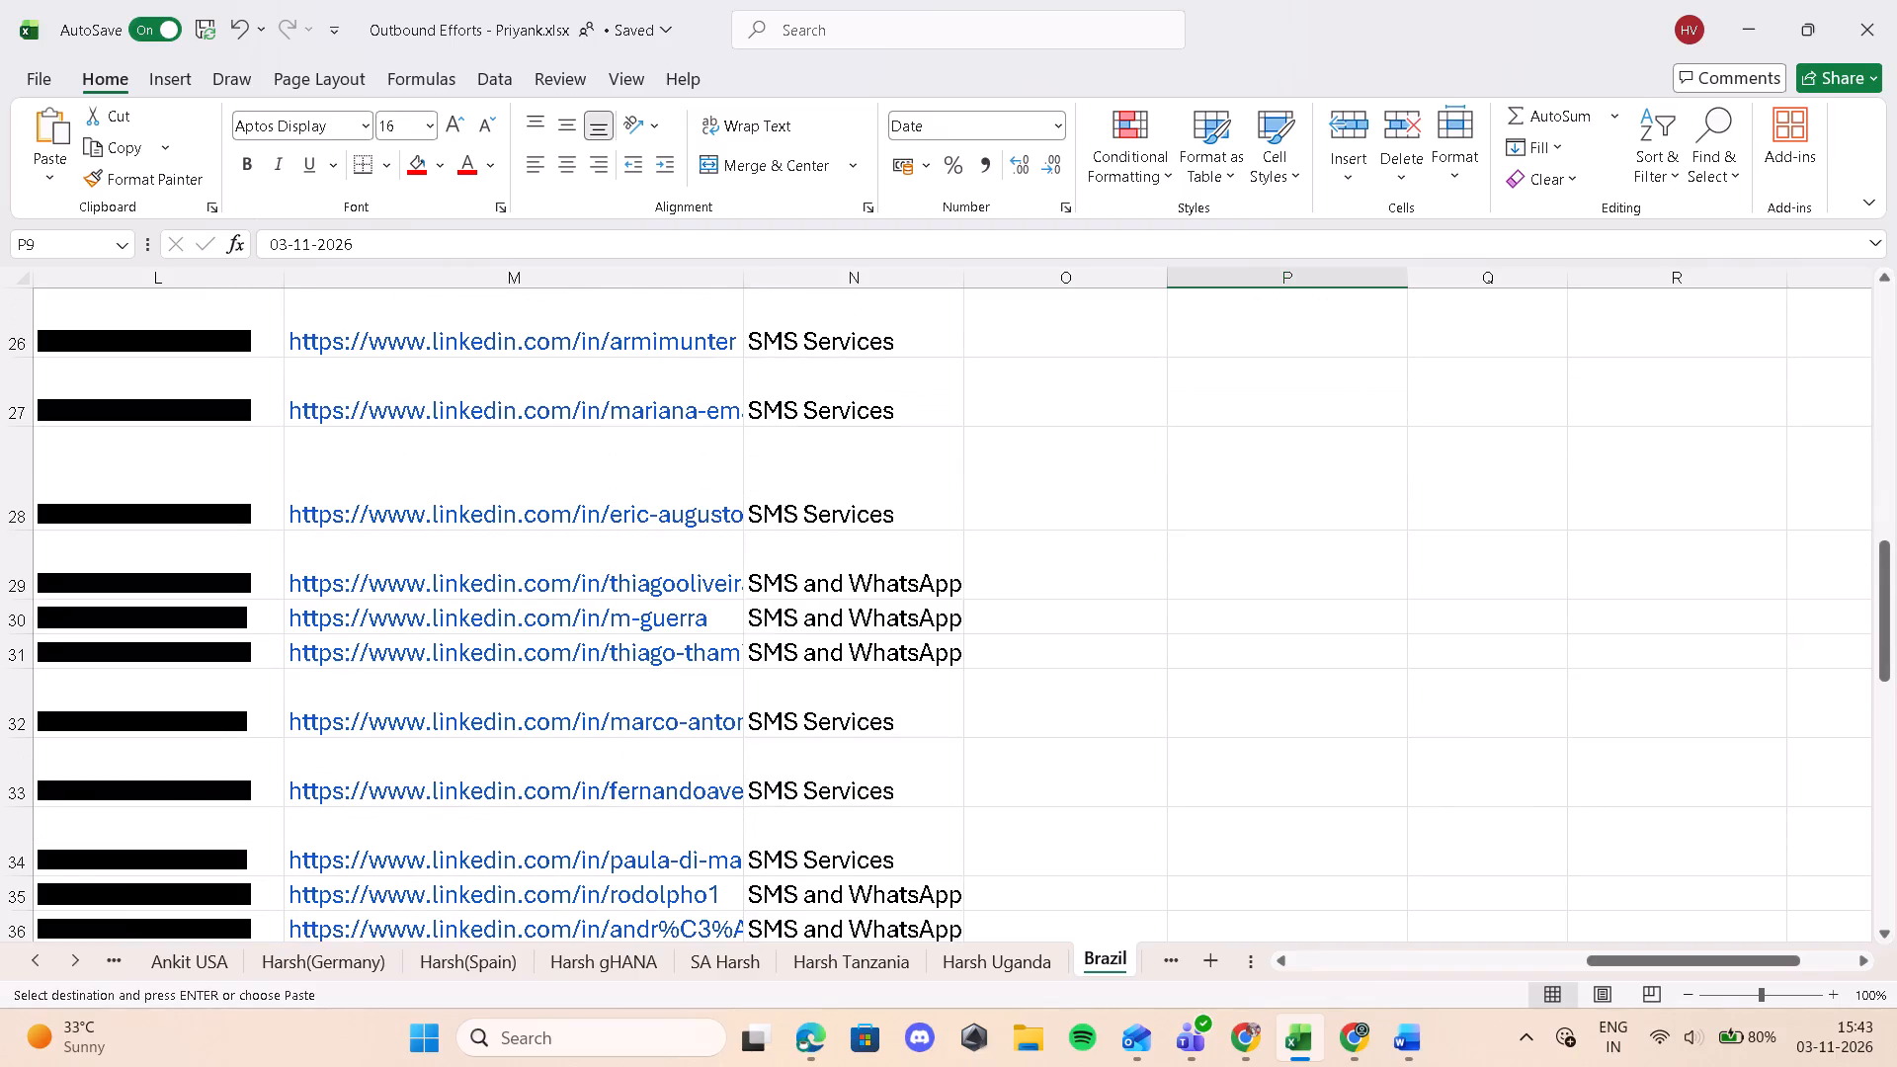
scroll(1265, 707, down, 5)
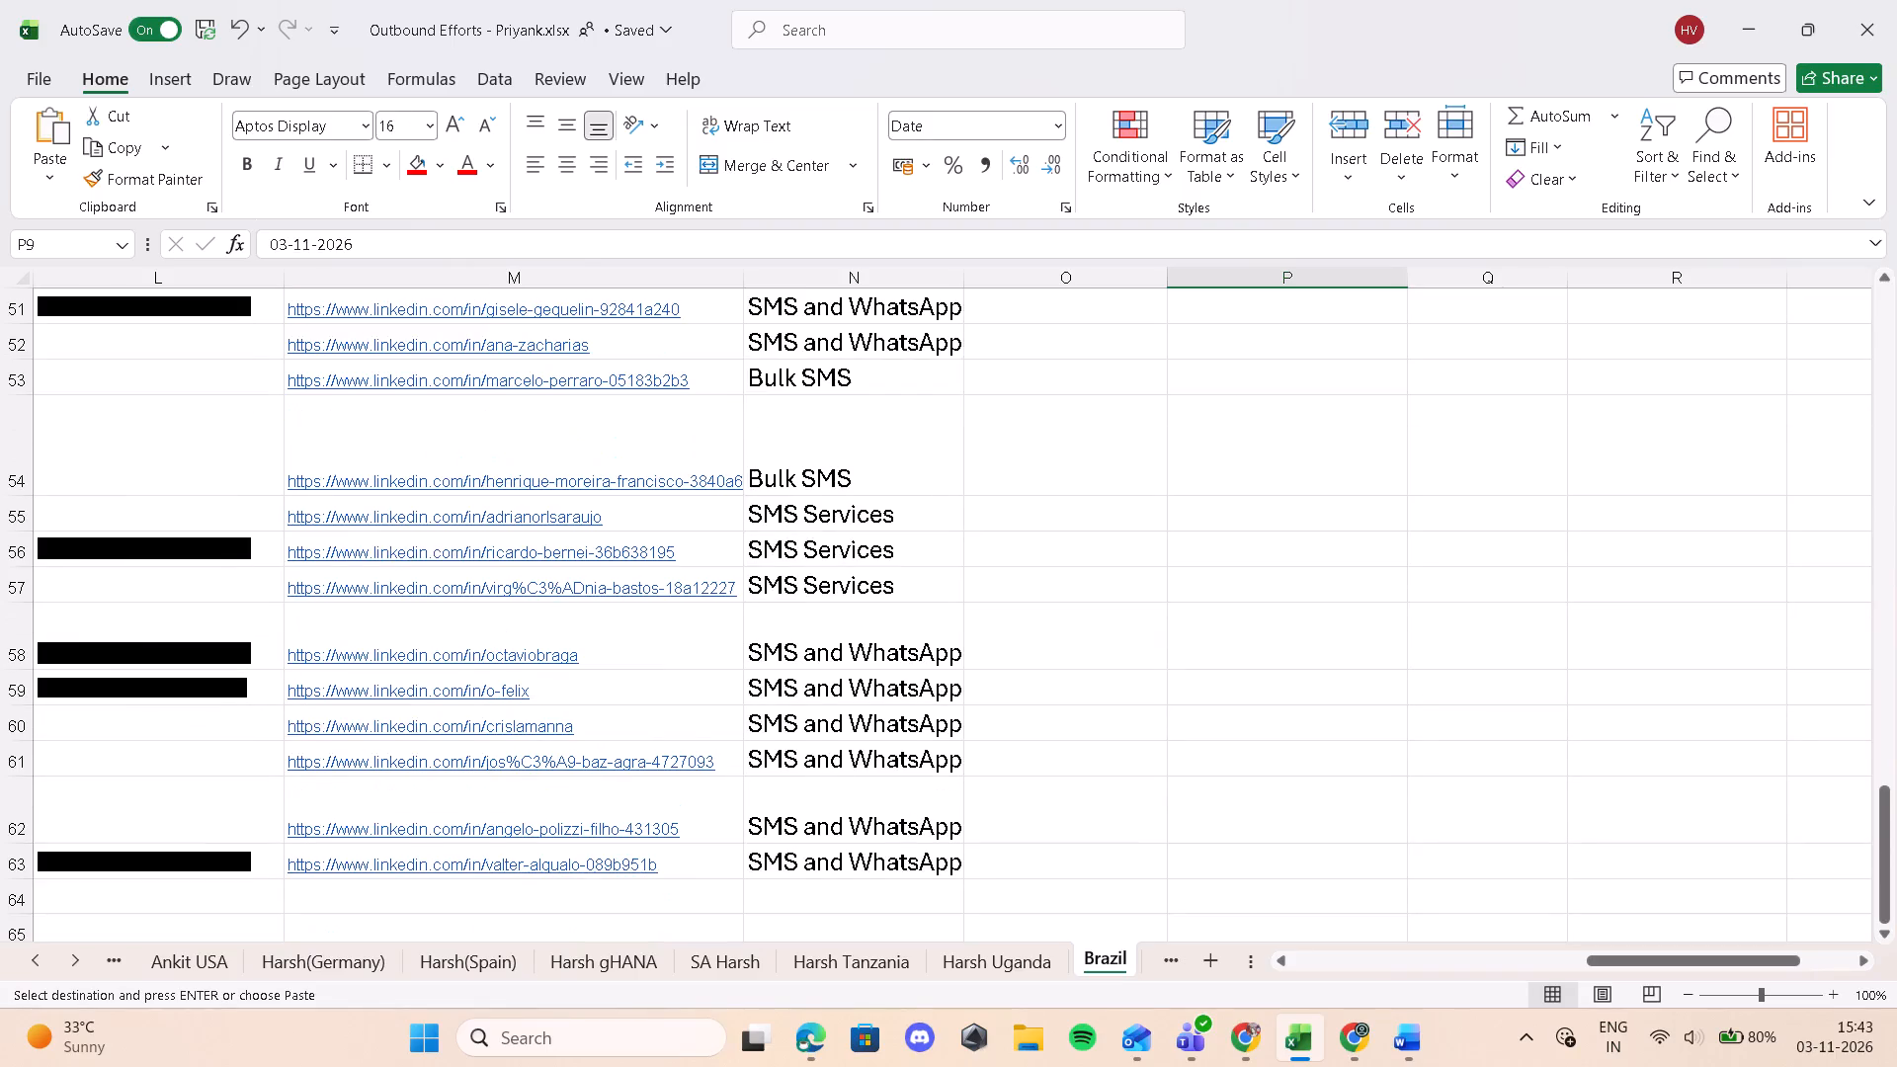
scroll(1265, 707, down, 3)
scroll(1265, 707, up, 14)
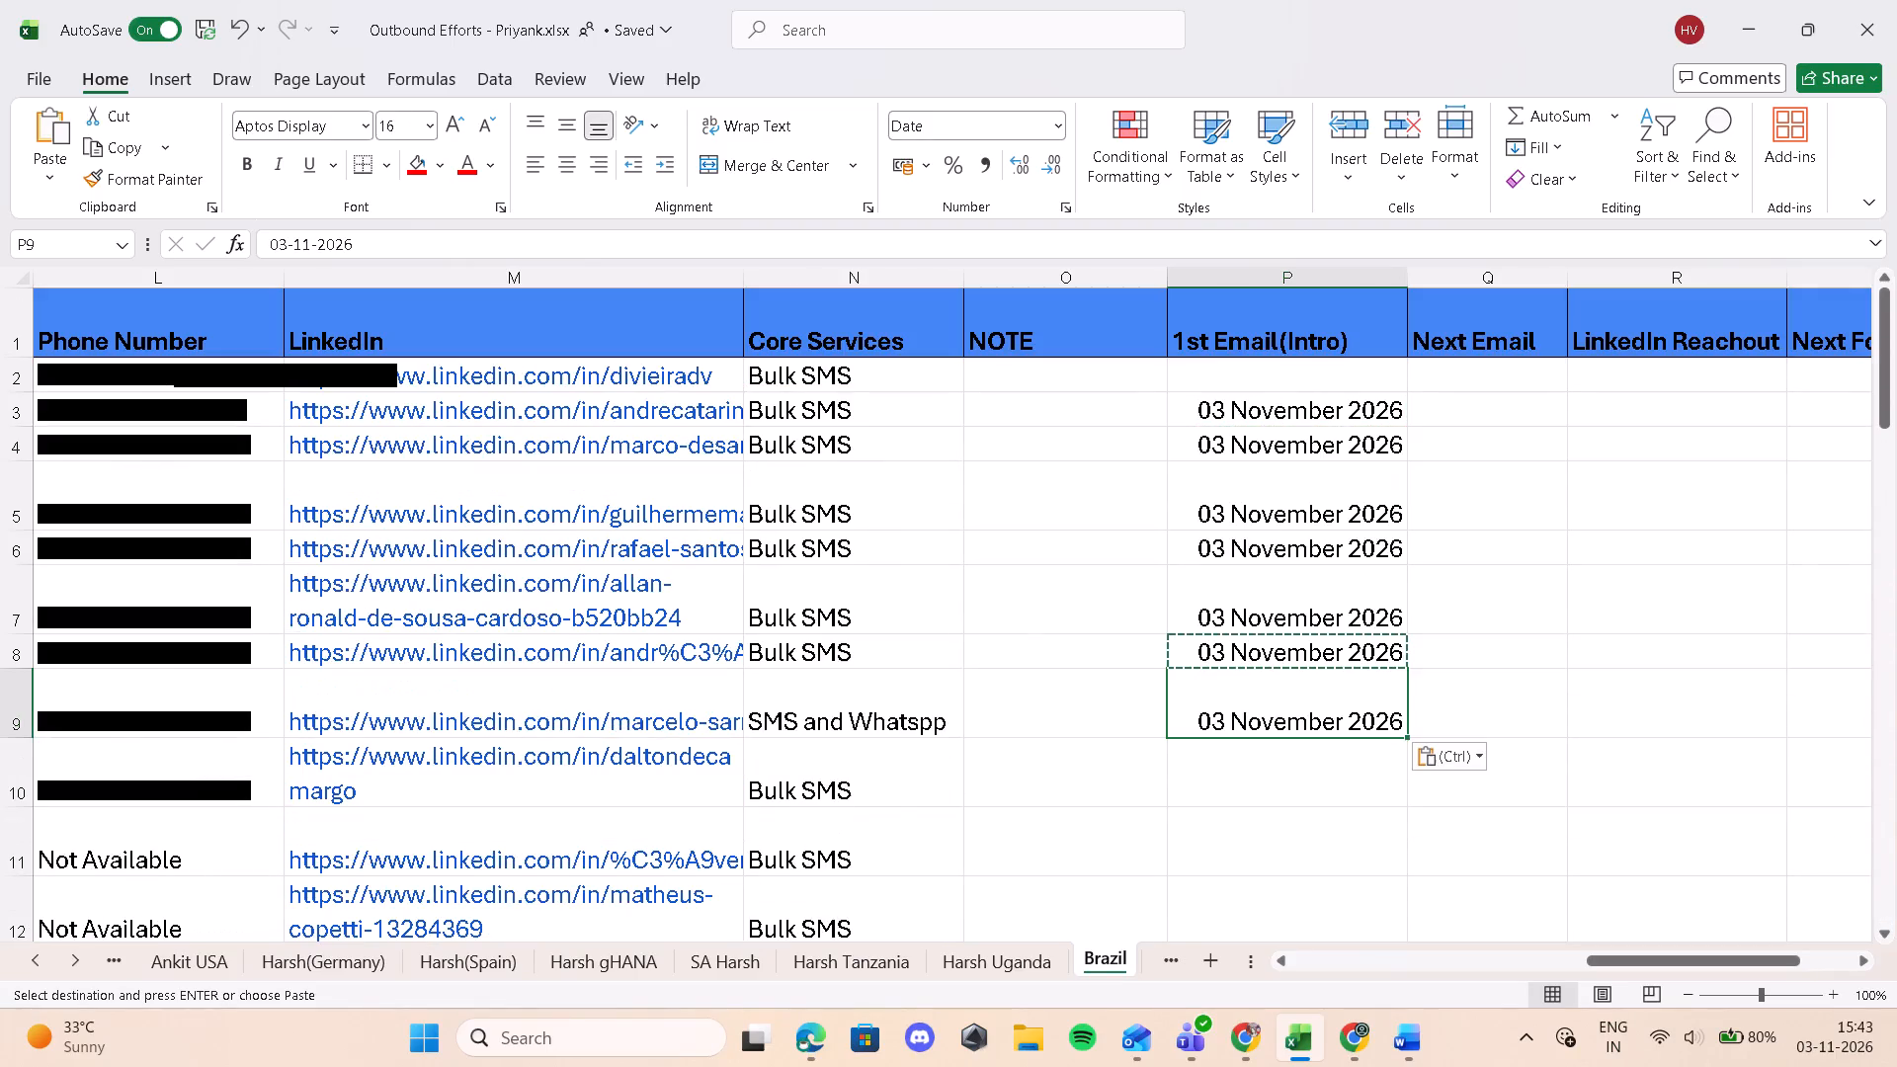
scroll(1265, 707, up, 3)
drag(1643, 959, 1715, 952)
scroll(1449, 671, down, 2)
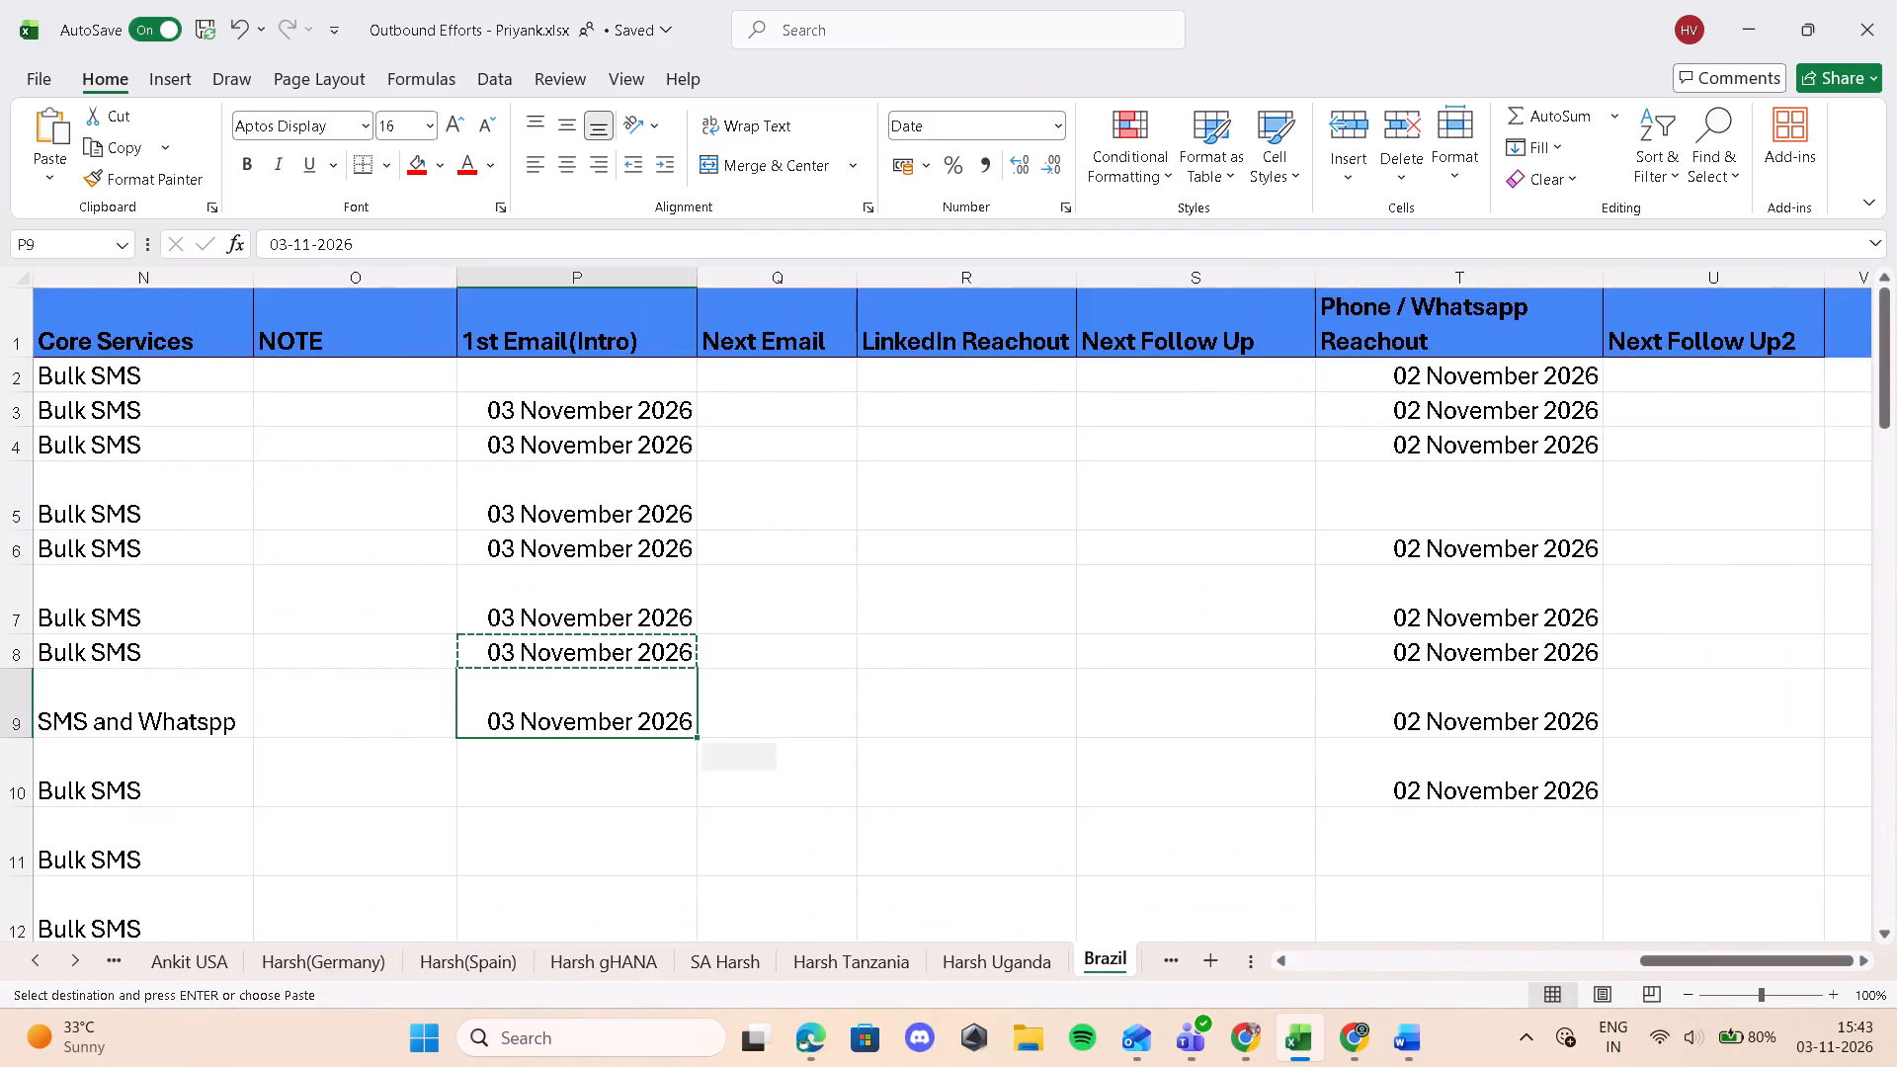
scroll(1449, 671, down, 5)
scroll(1450, 757, down, 6)
scroll(1450, 757, up, 6)
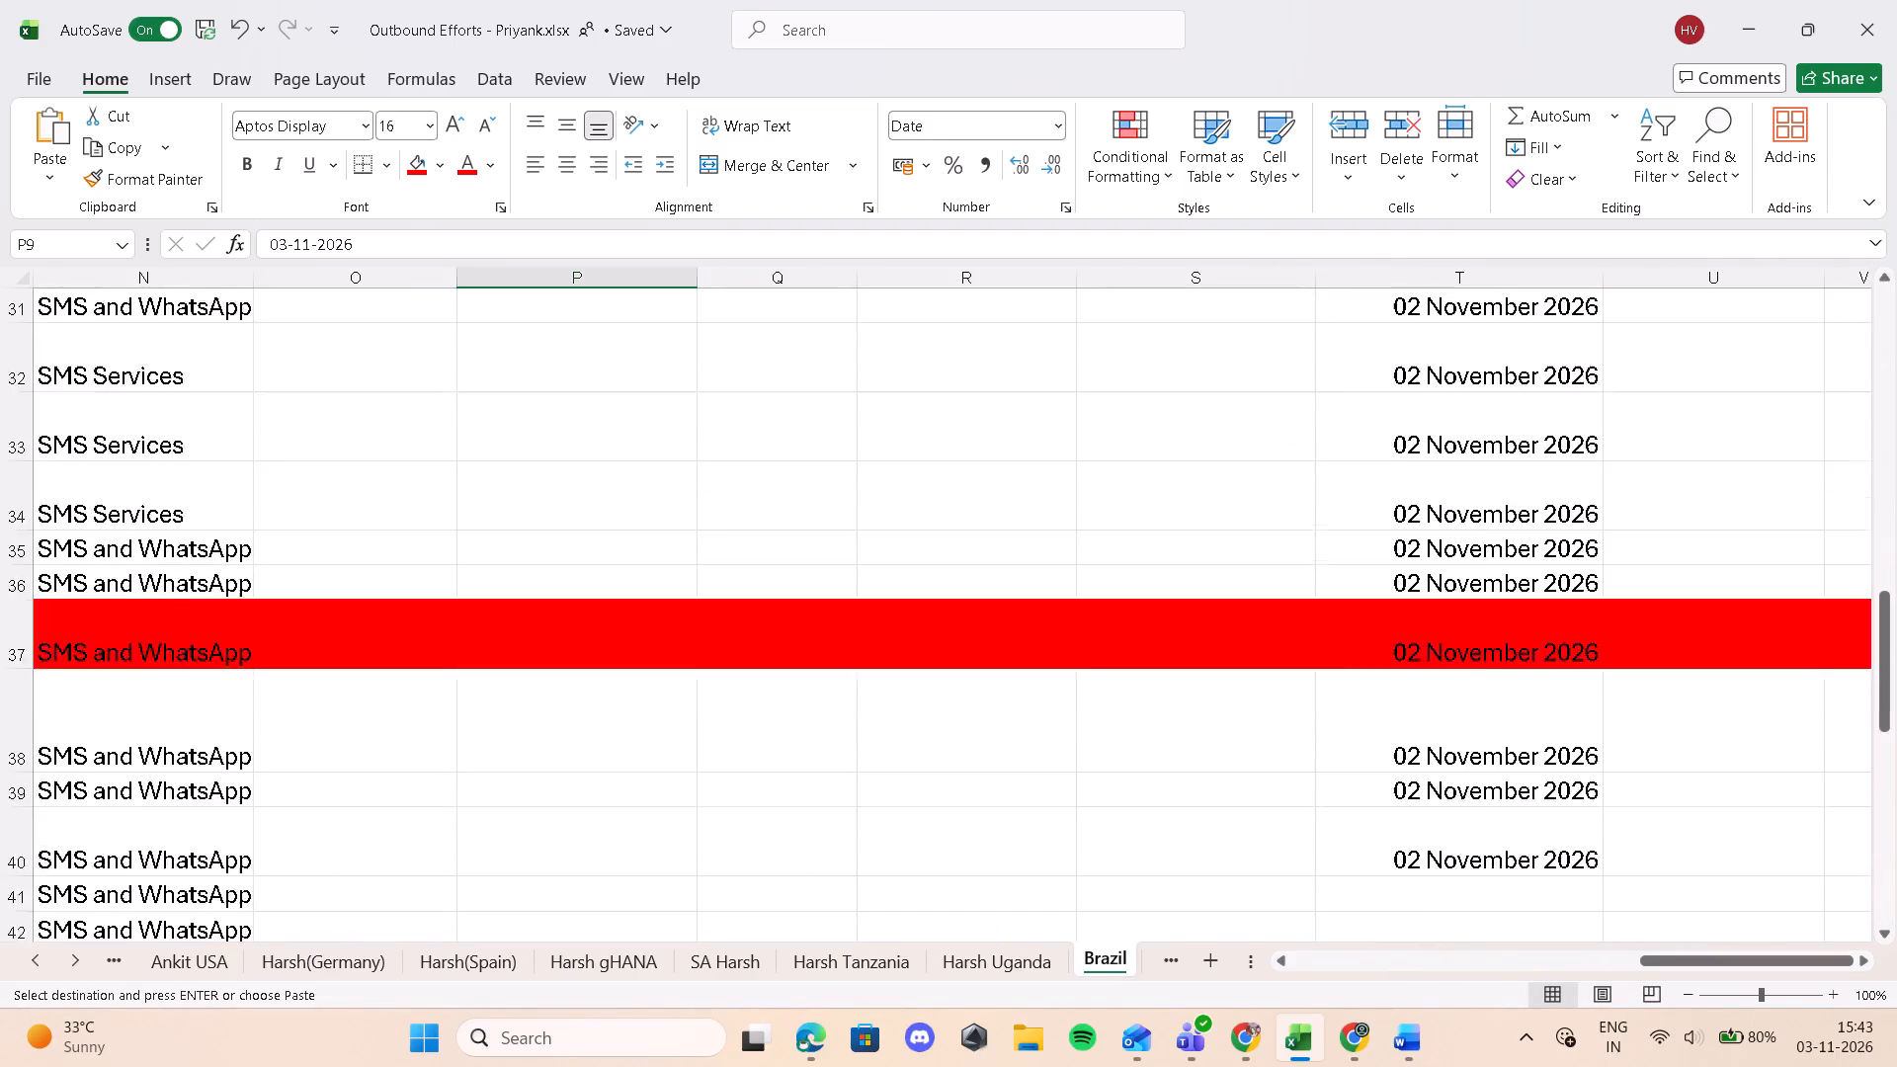
scroll(1450, 757, up, 11)
drag(1713, 958, 1792, 973)
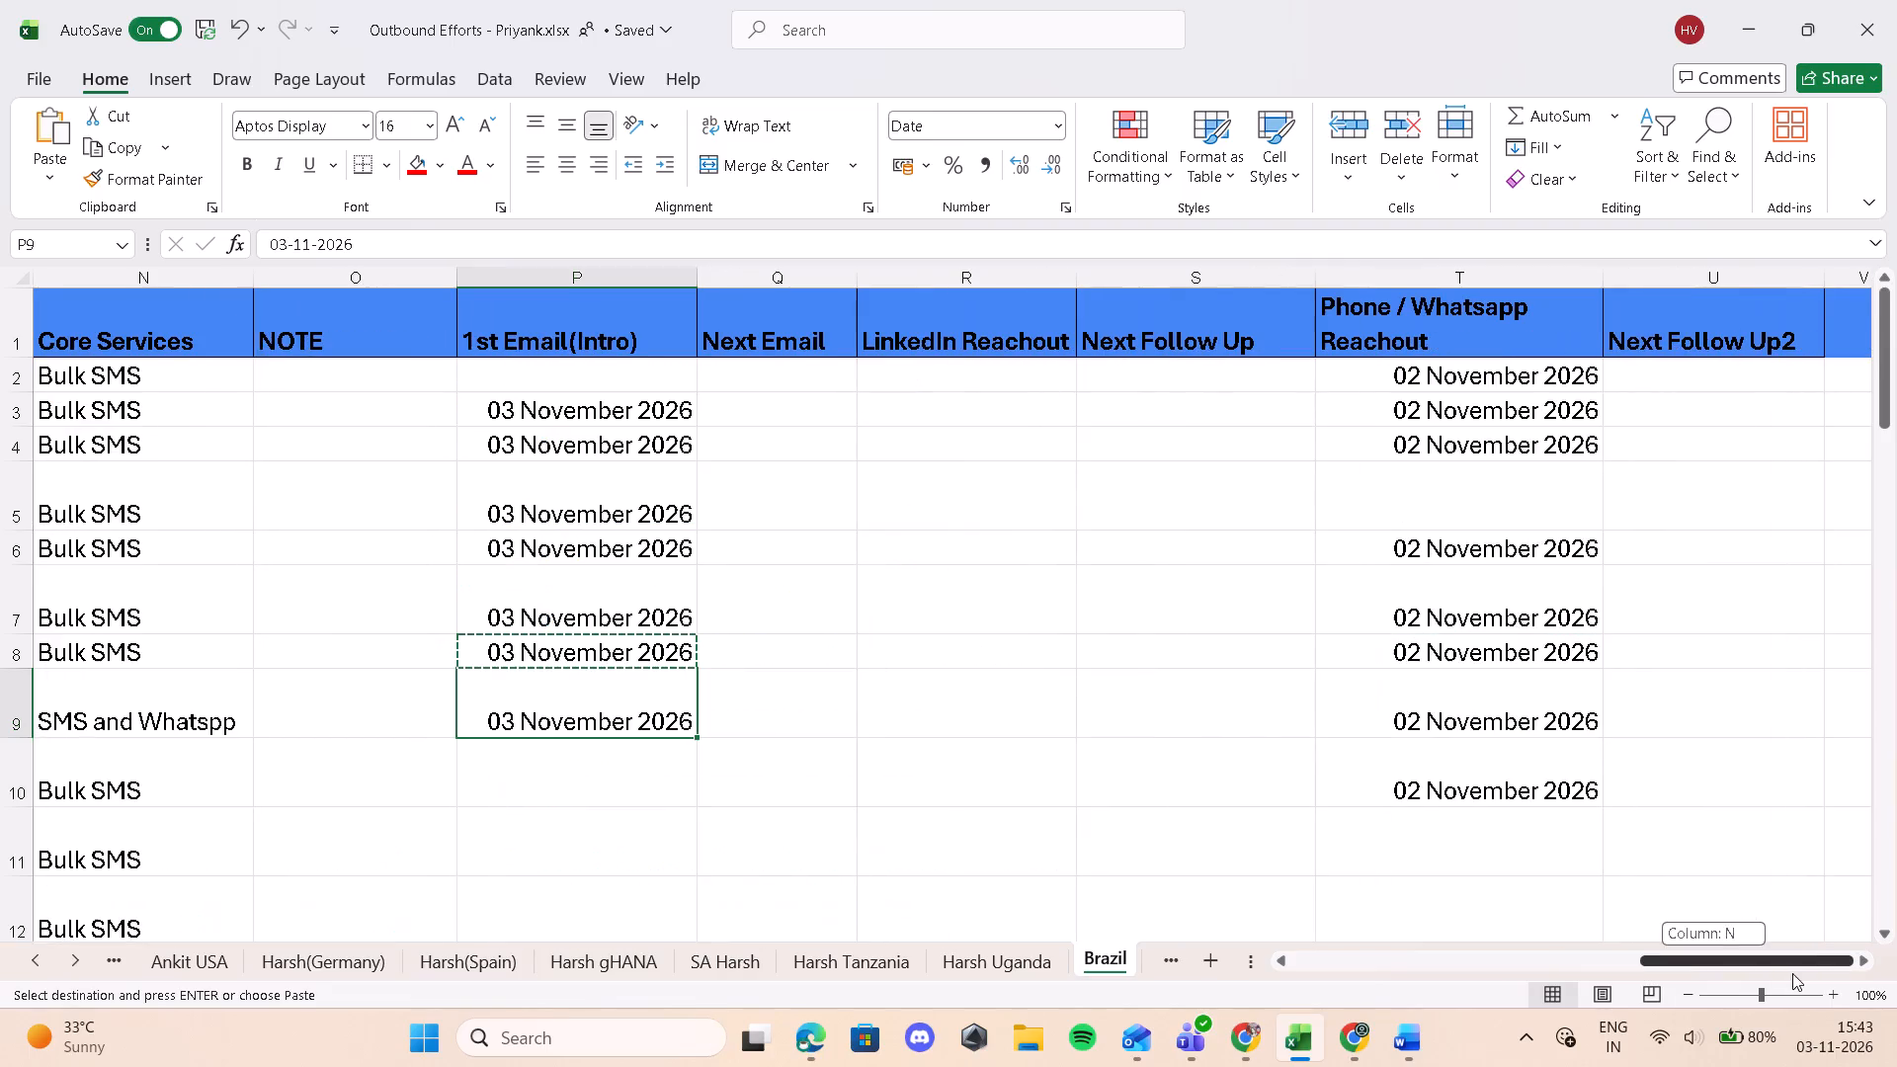
drag(1792, 973, 1790, 973)
Select row 9 and examine its contact details, plus the companies and contacts listed further down the Brazil sheet.
click(624, 714)
click(0, 720)
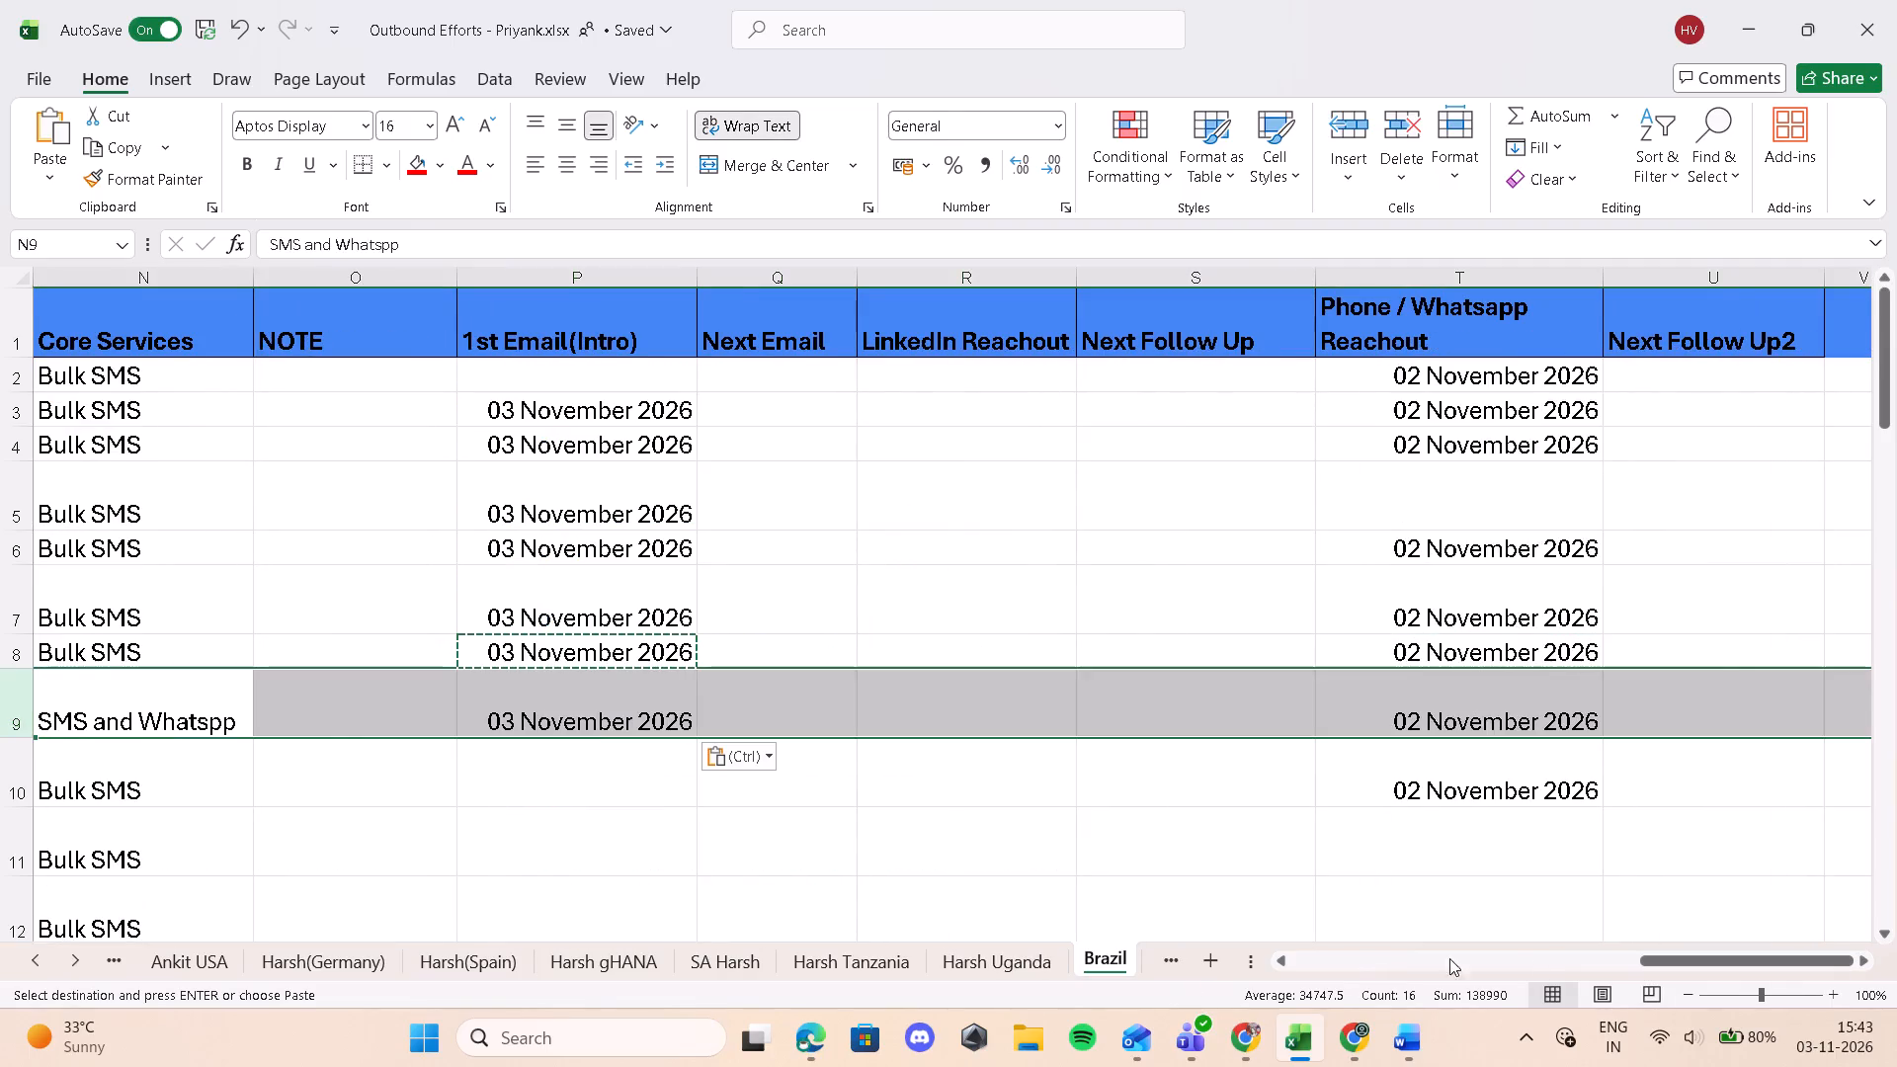
drag(1643, 962, 1540, 968)
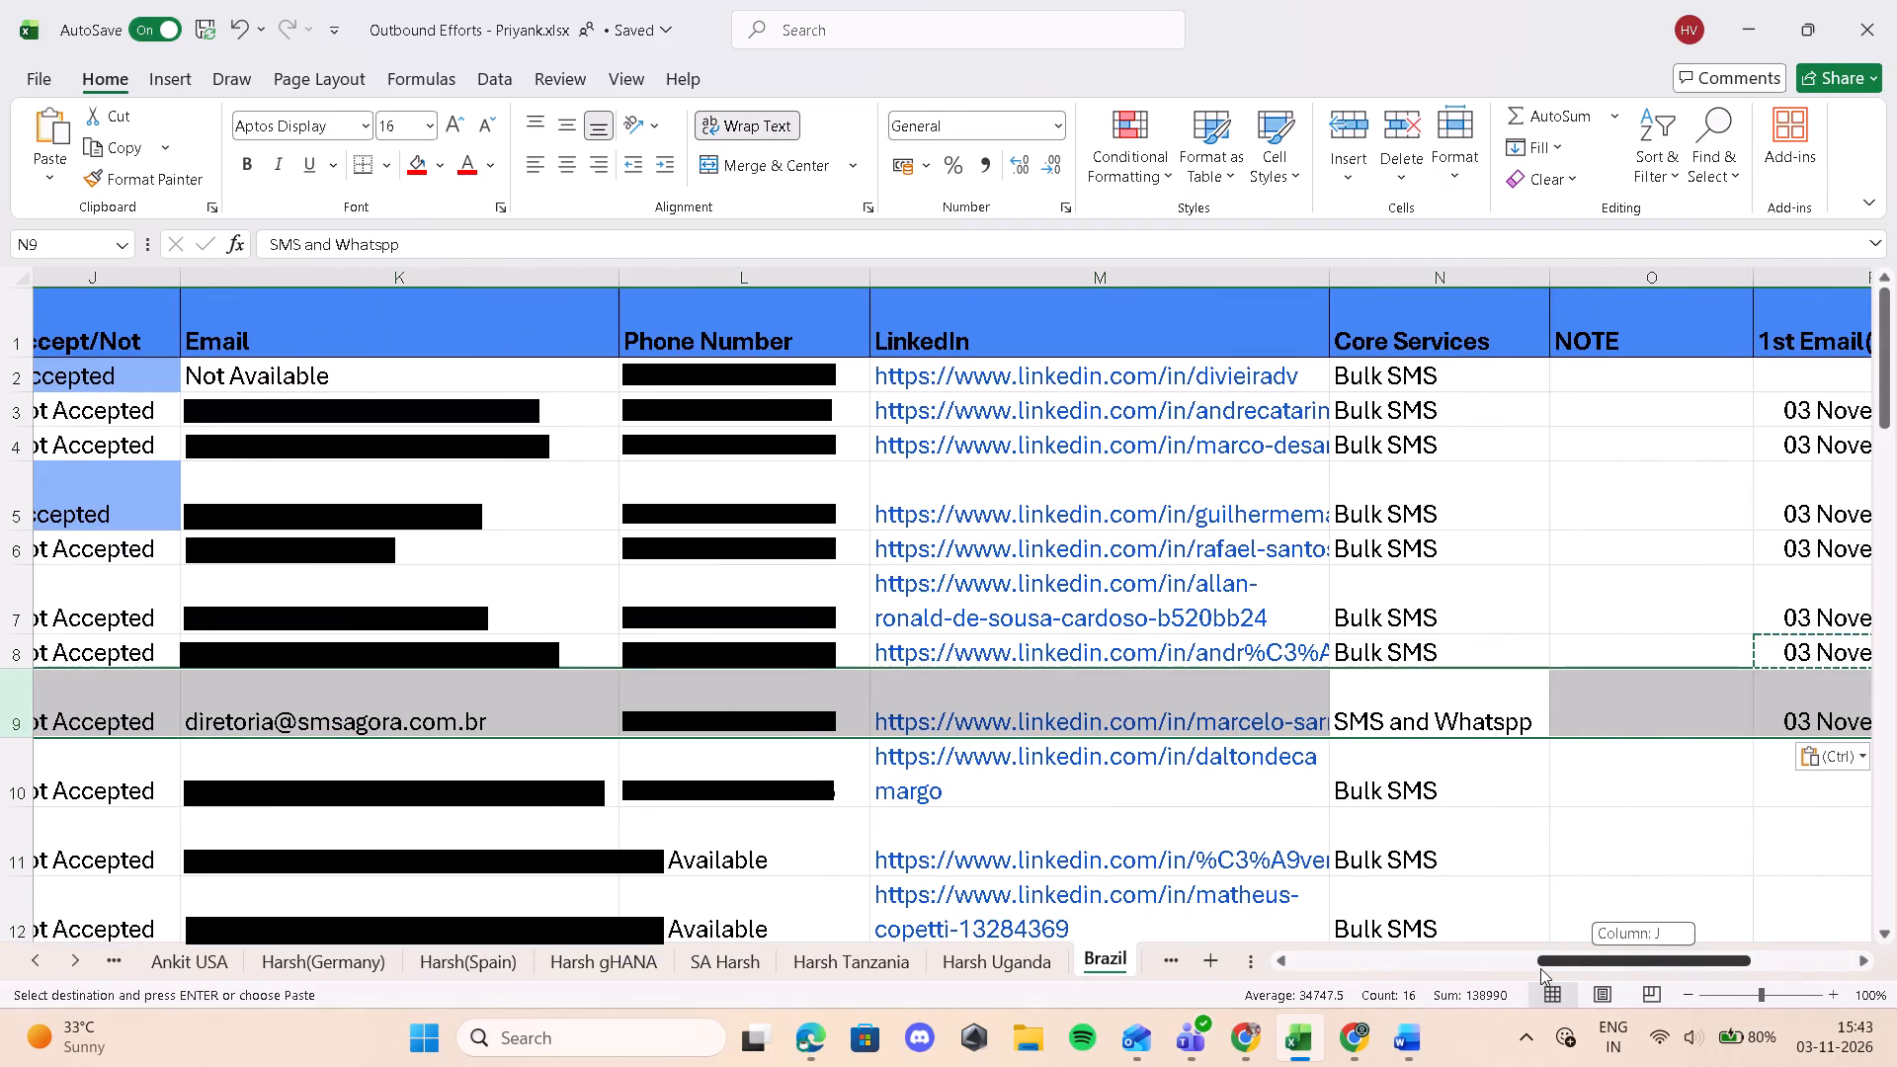
drag(1540, 968, 1201, 969)
scroll(1014, 694, down, 2)
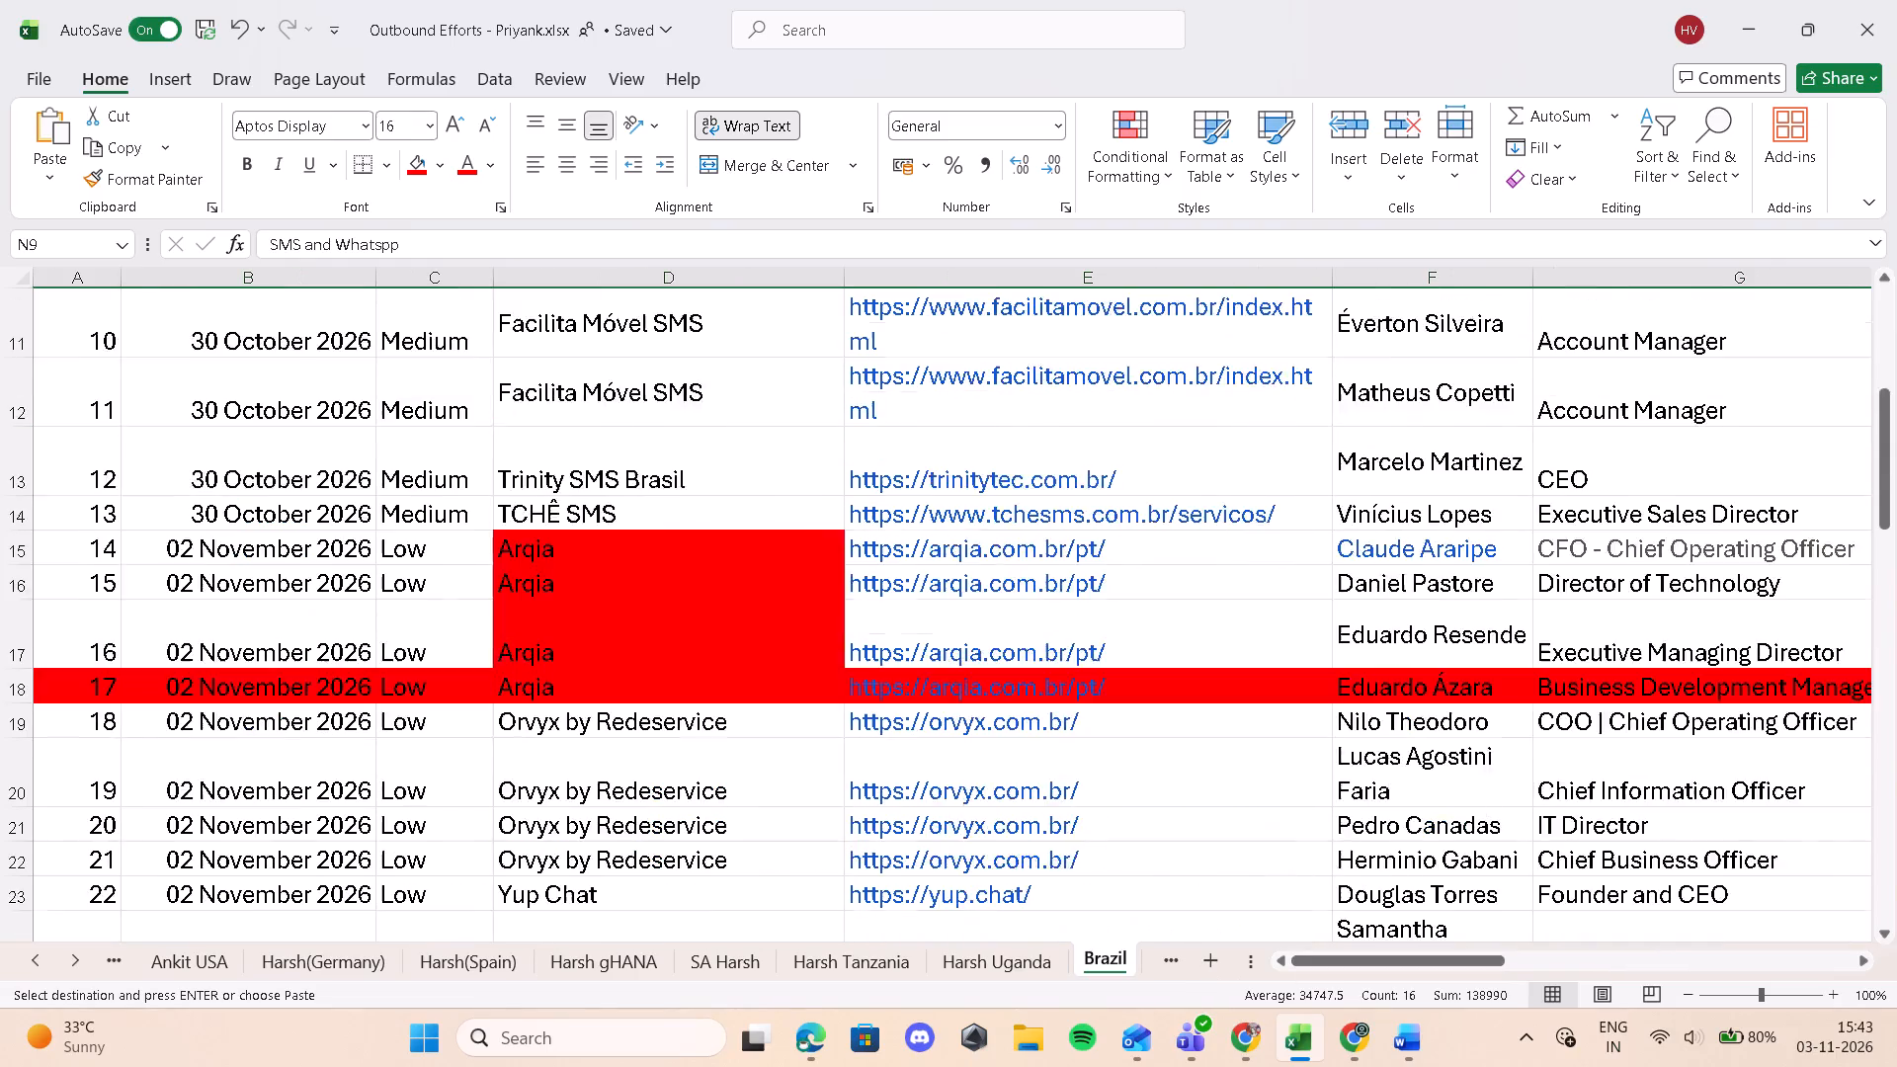
scroll(1012, 698, down, 2)
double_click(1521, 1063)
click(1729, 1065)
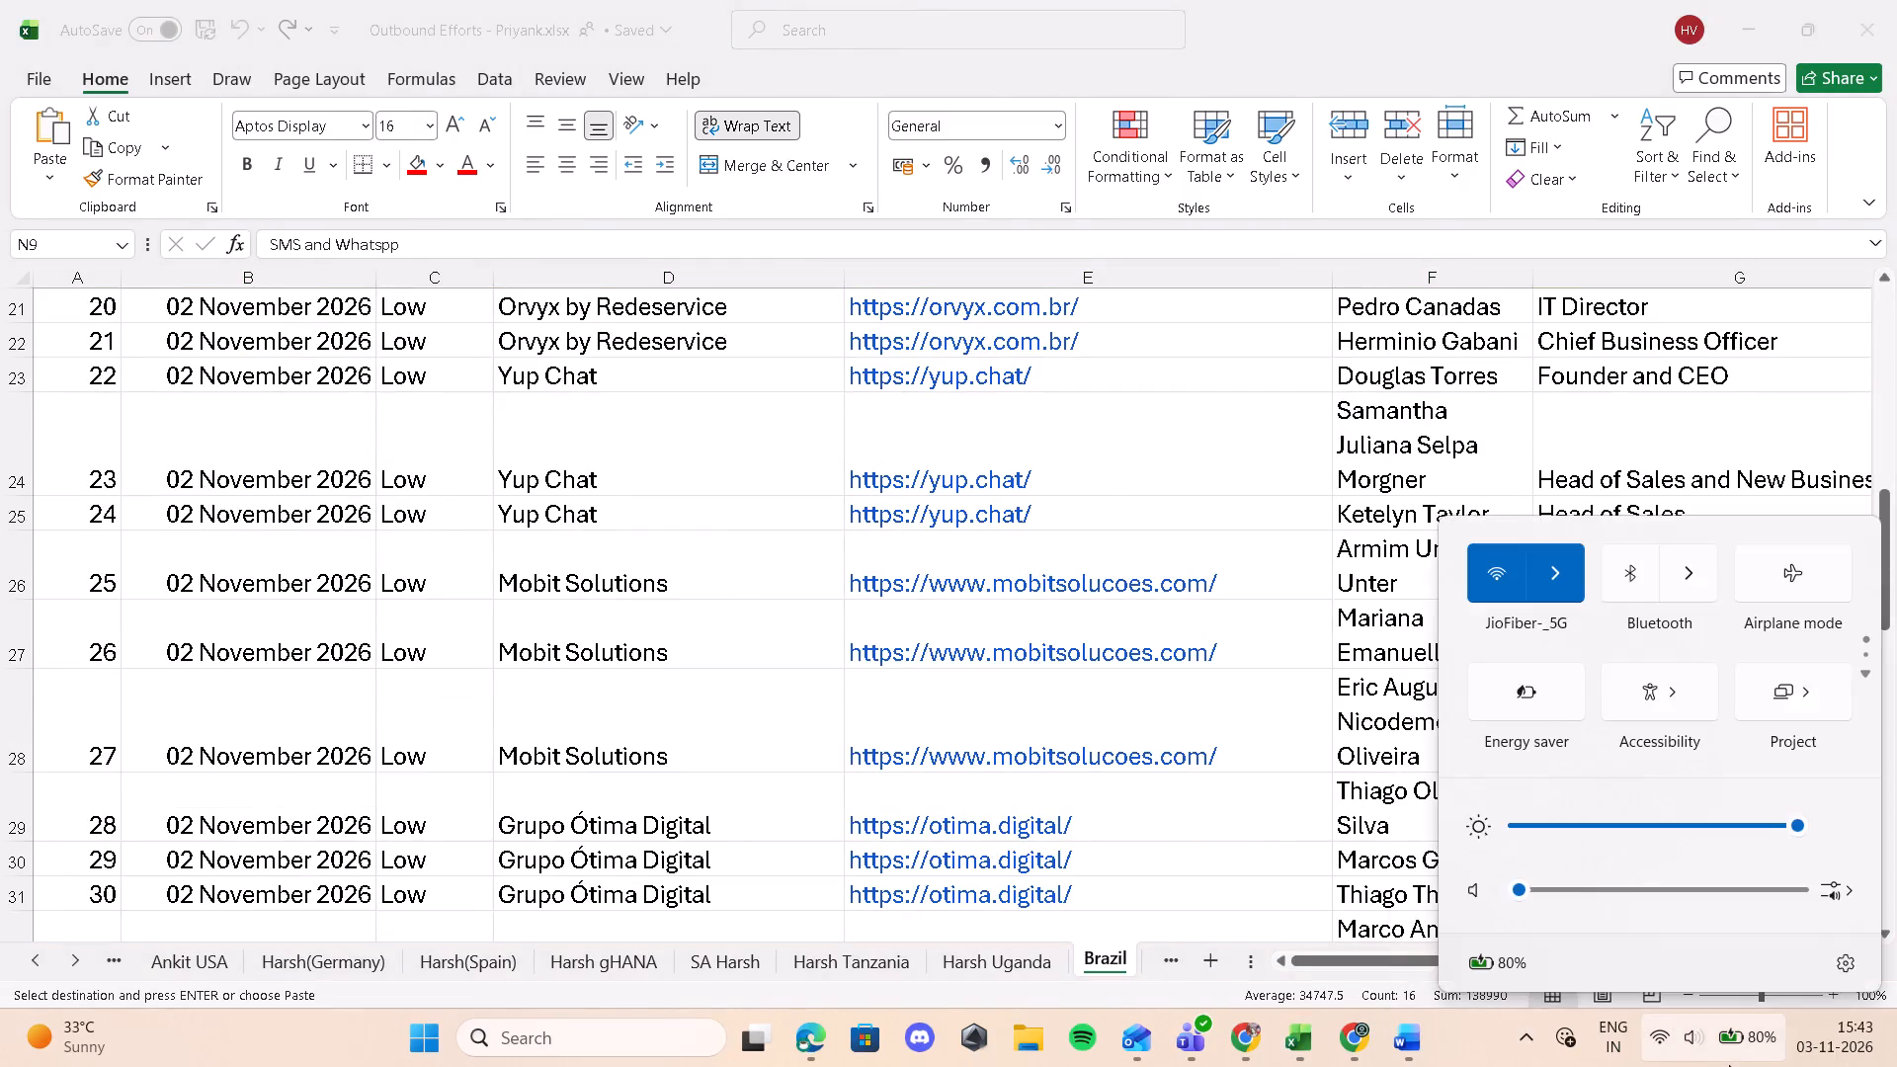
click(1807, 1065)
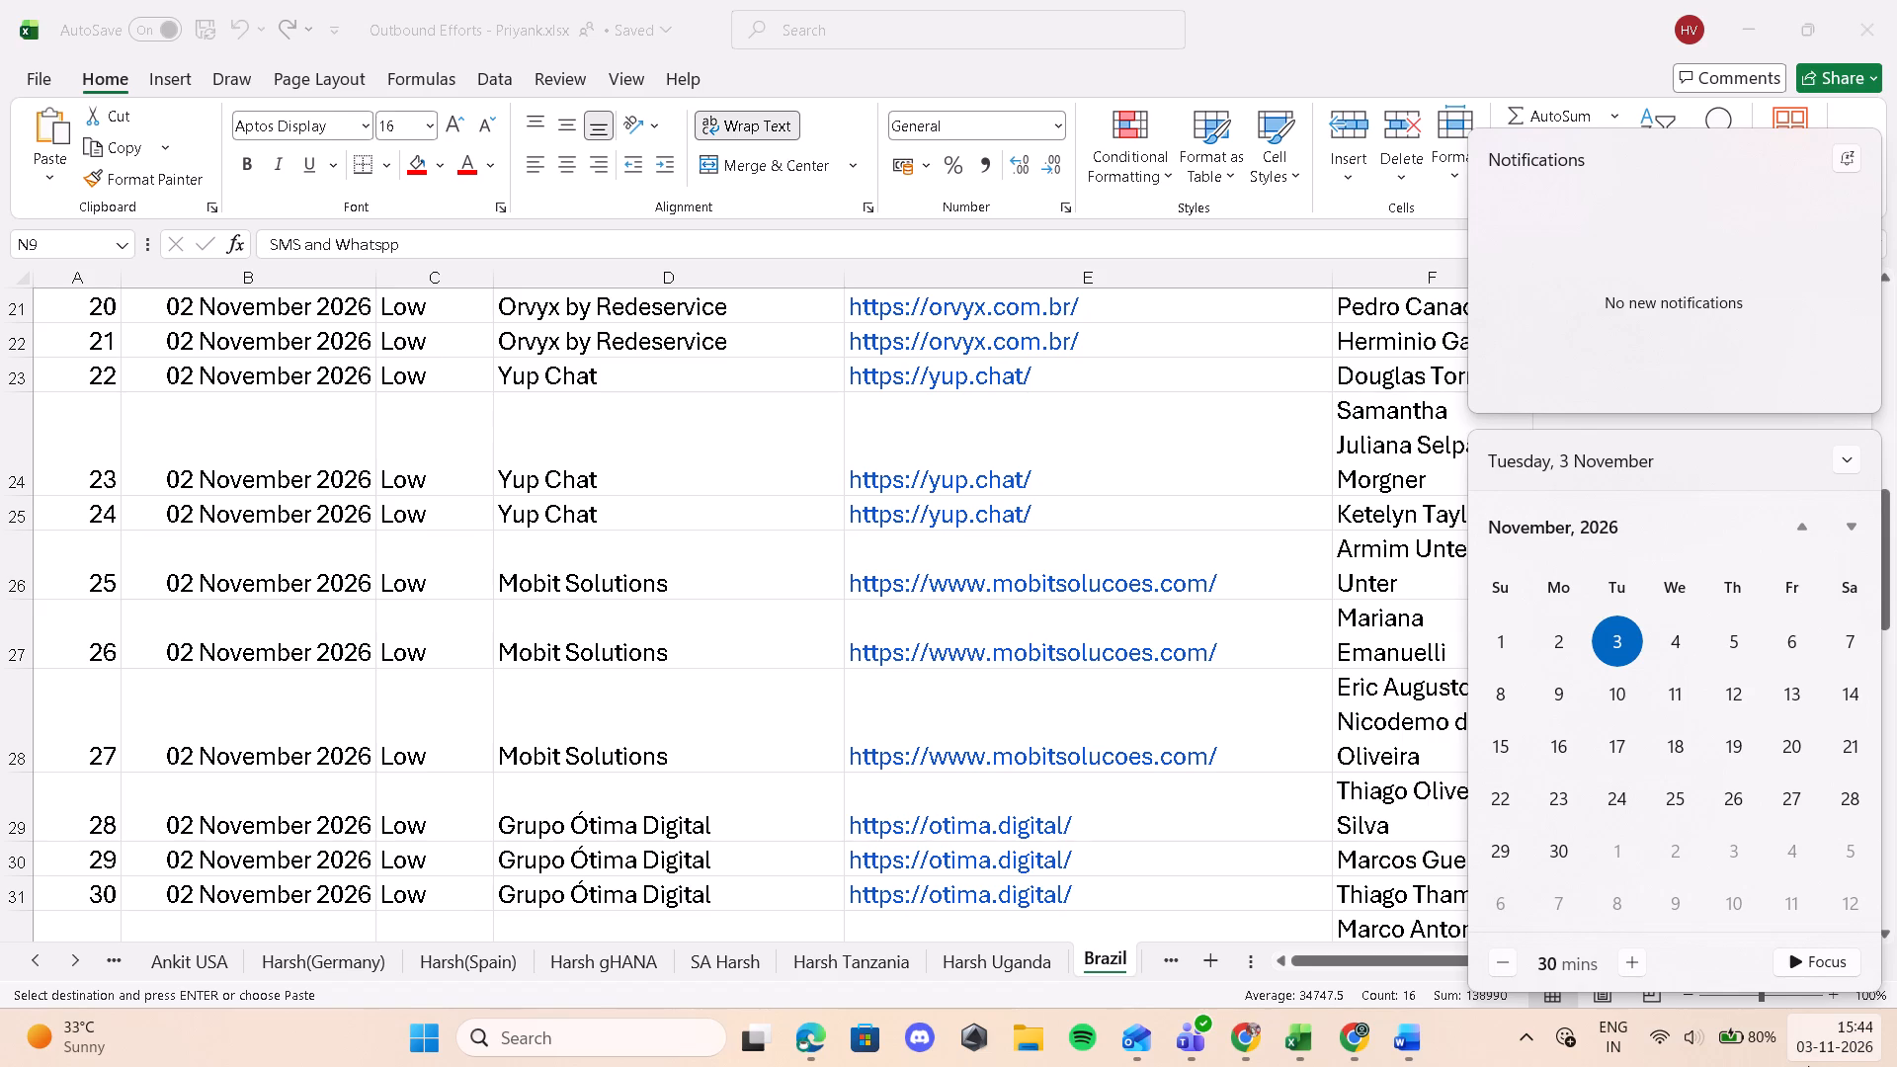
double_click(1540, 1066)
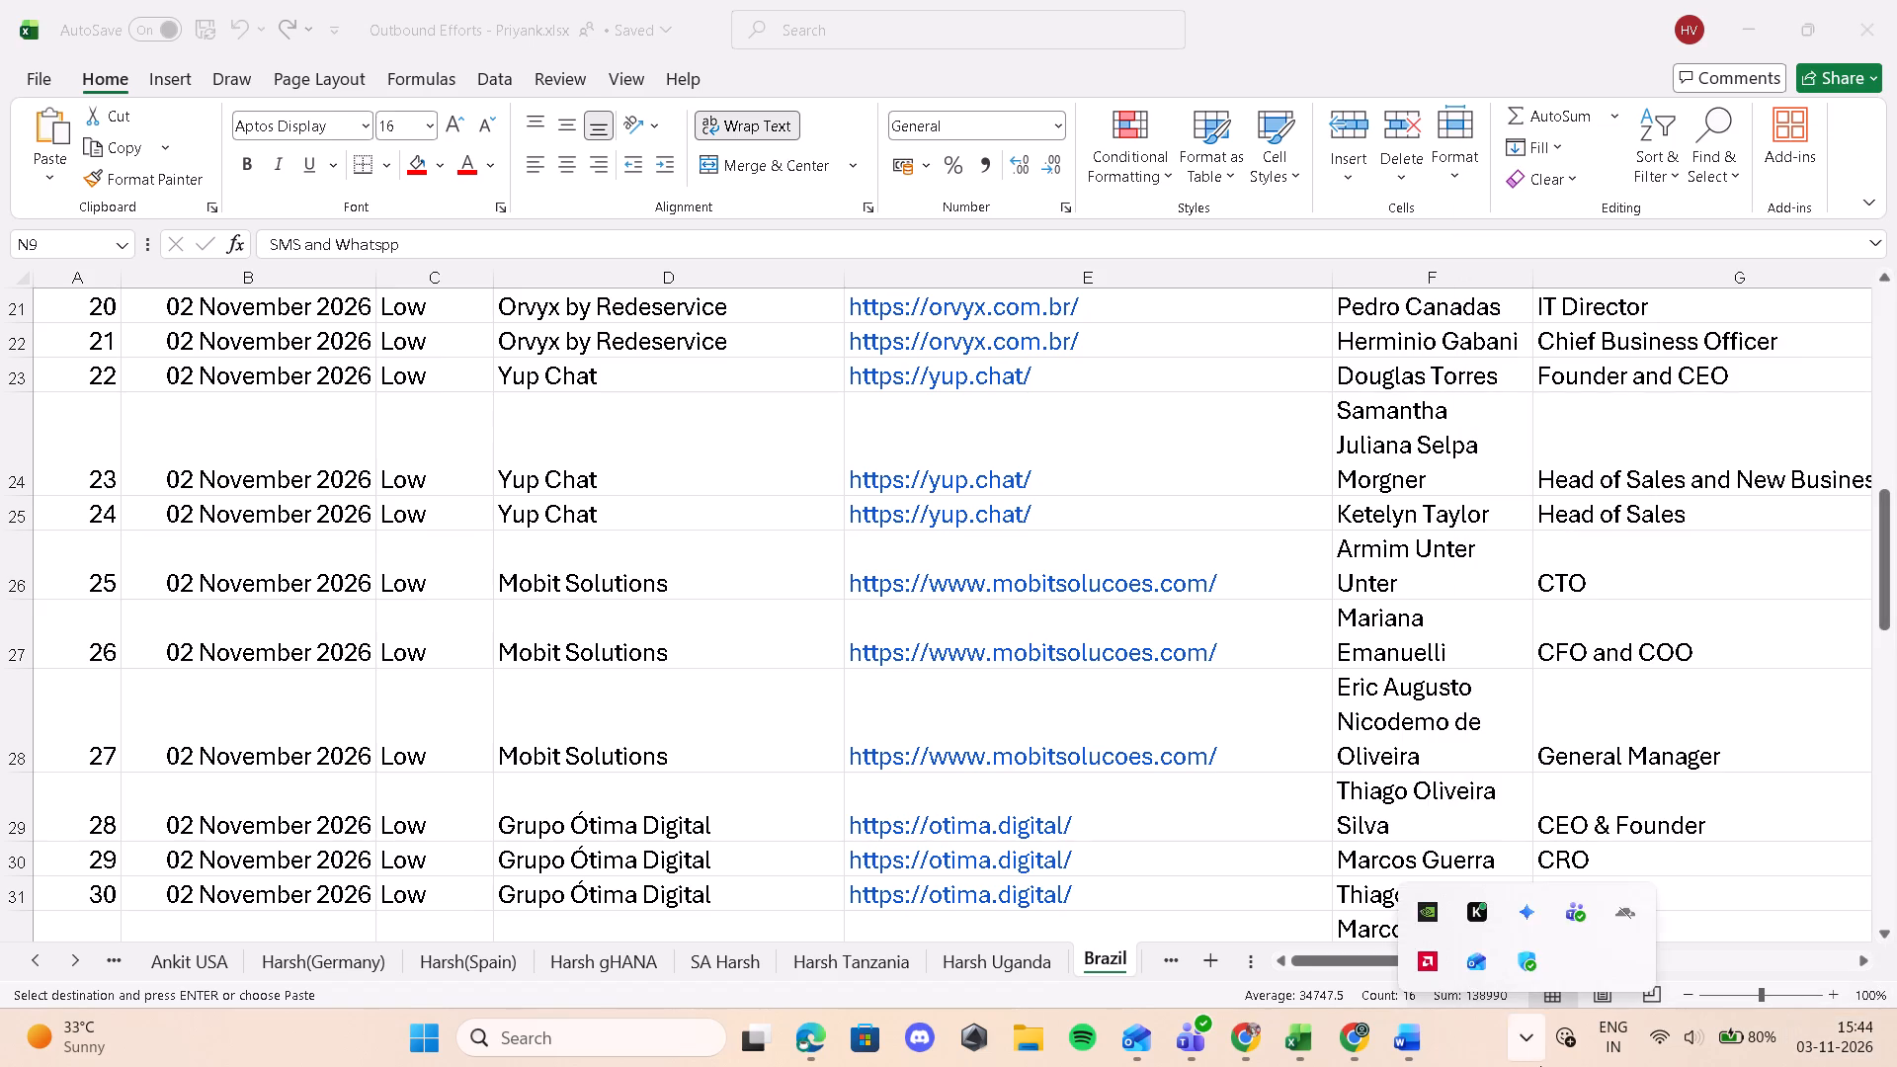
Open the system calendar to view the November 2026 dates.
click(1725, 1064)
click(1788, 1065)
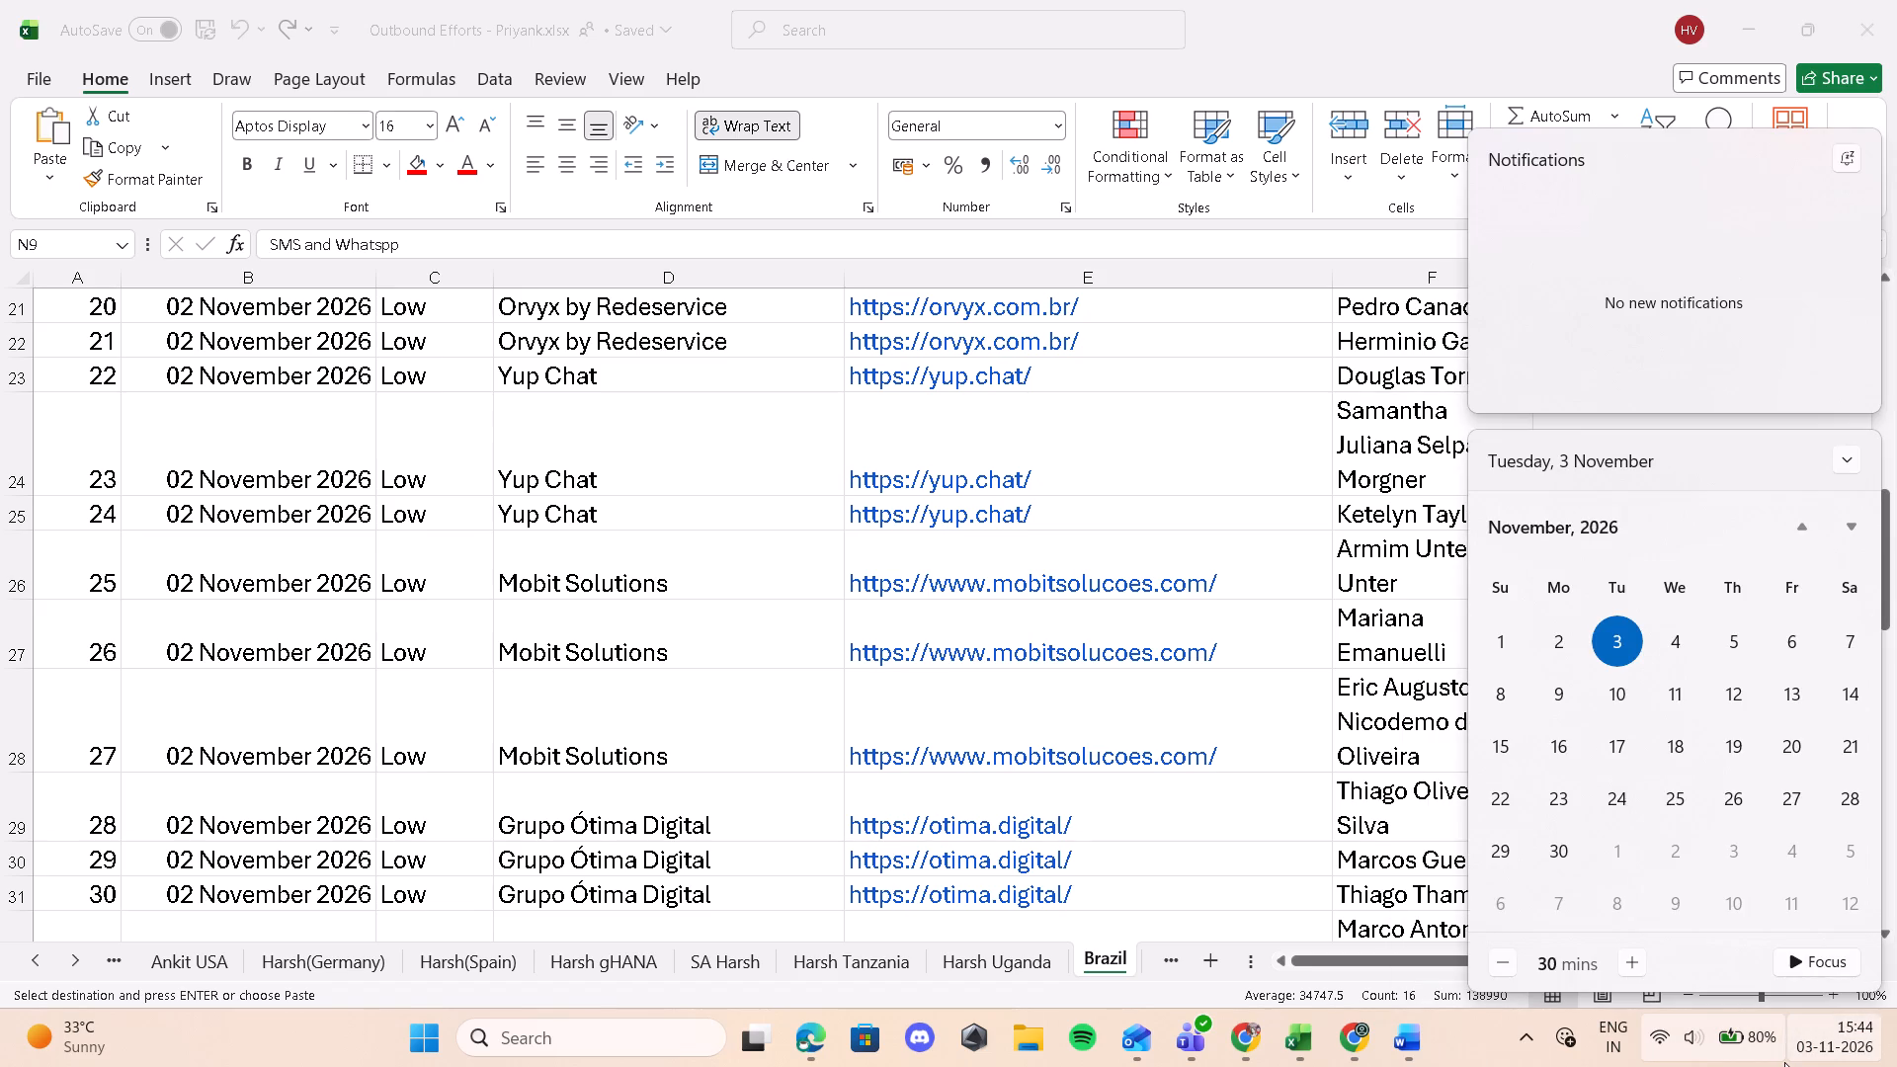
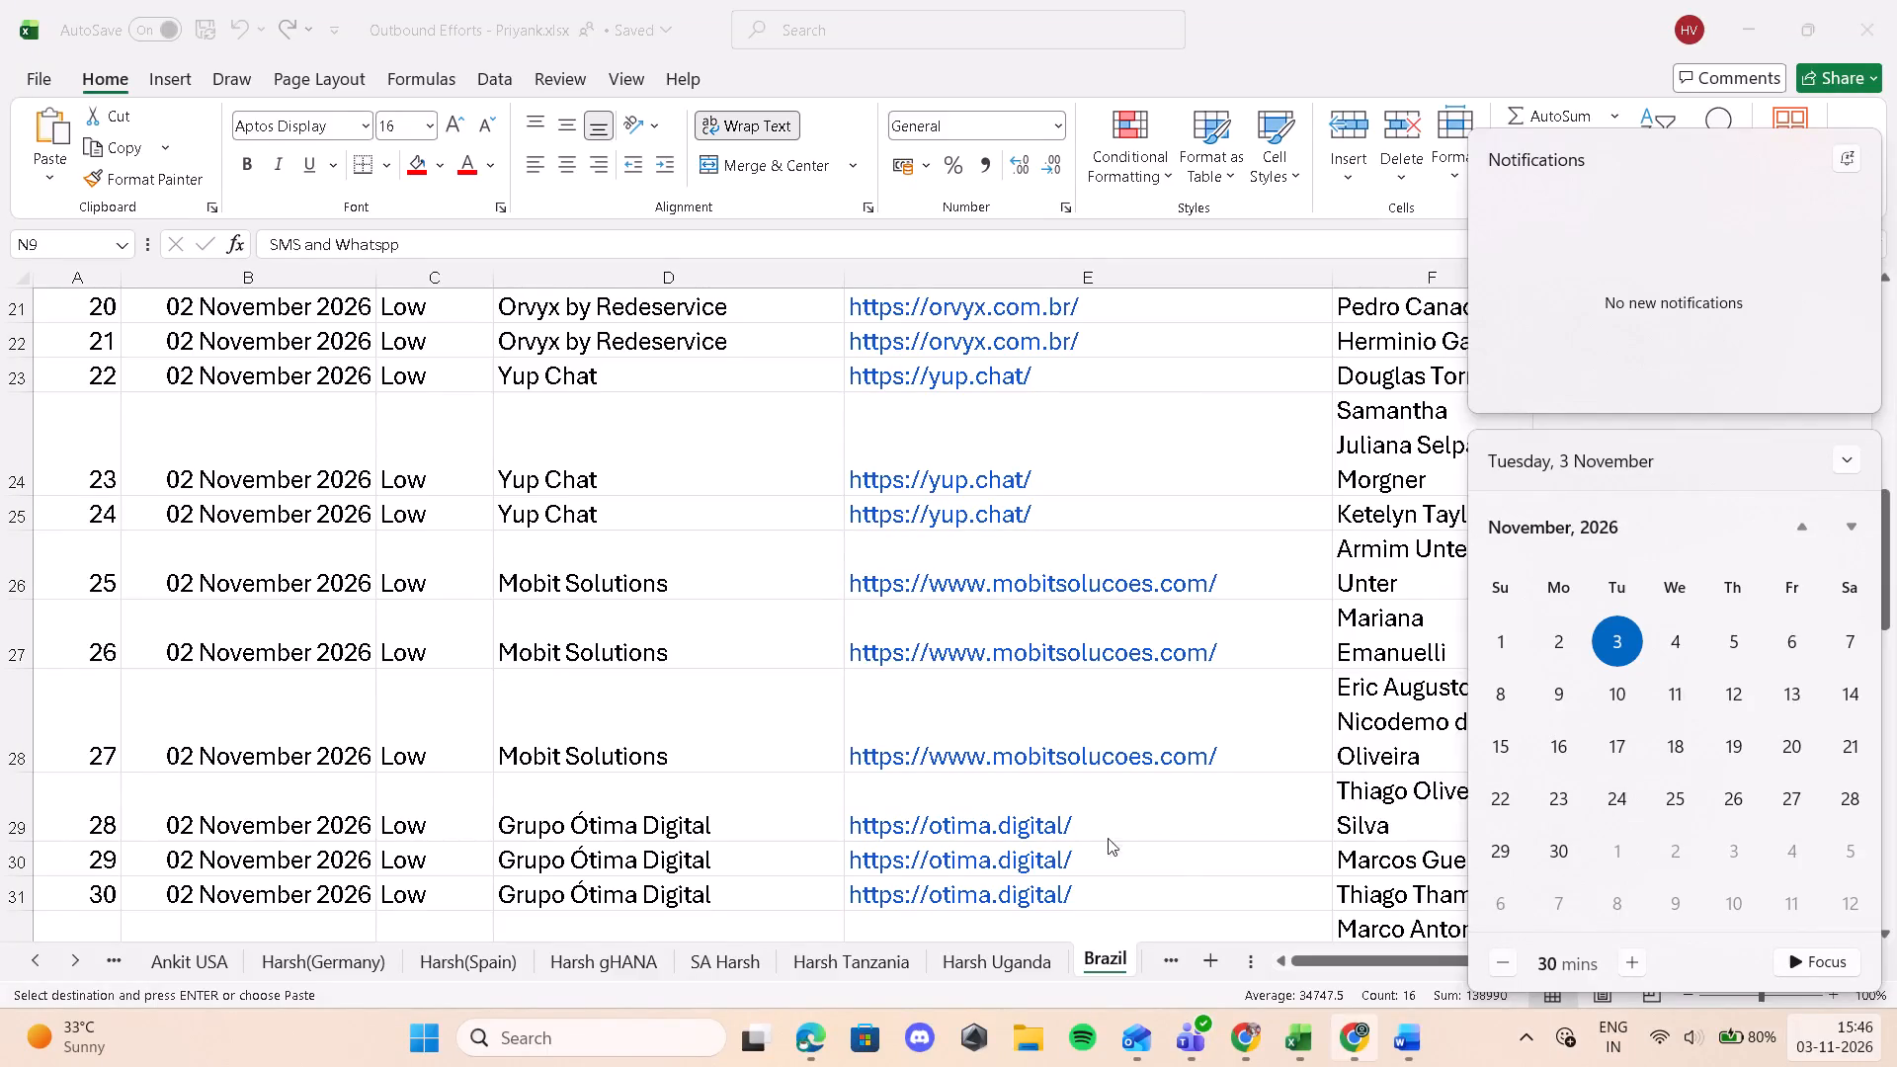
Close the calendar and select the whole of row 10 in the Brazil sheet, just below the last logged 1st Email(Intro) date.
click(1188, 888)
scroll(1137, 656, down, 1)
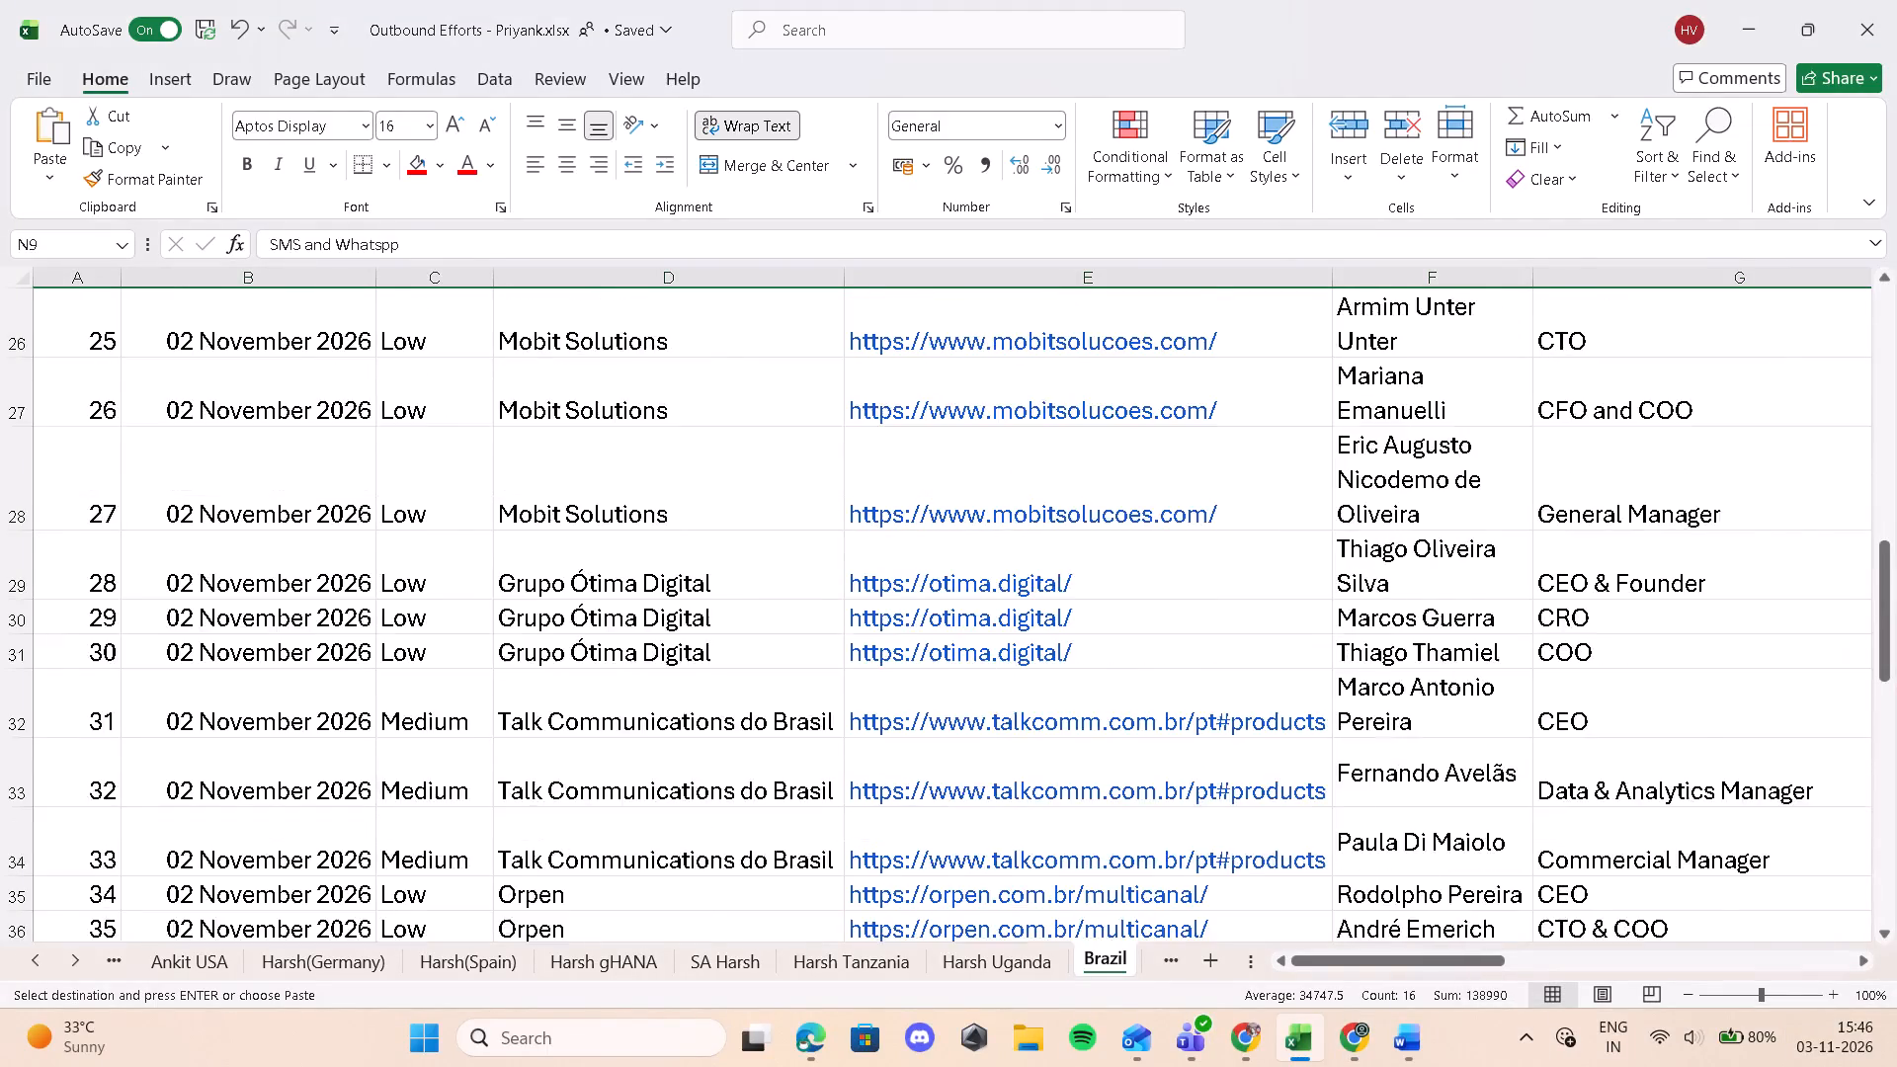
scroll(1308, 728, up, 3)
drag(1394, 968, 1699, 968)
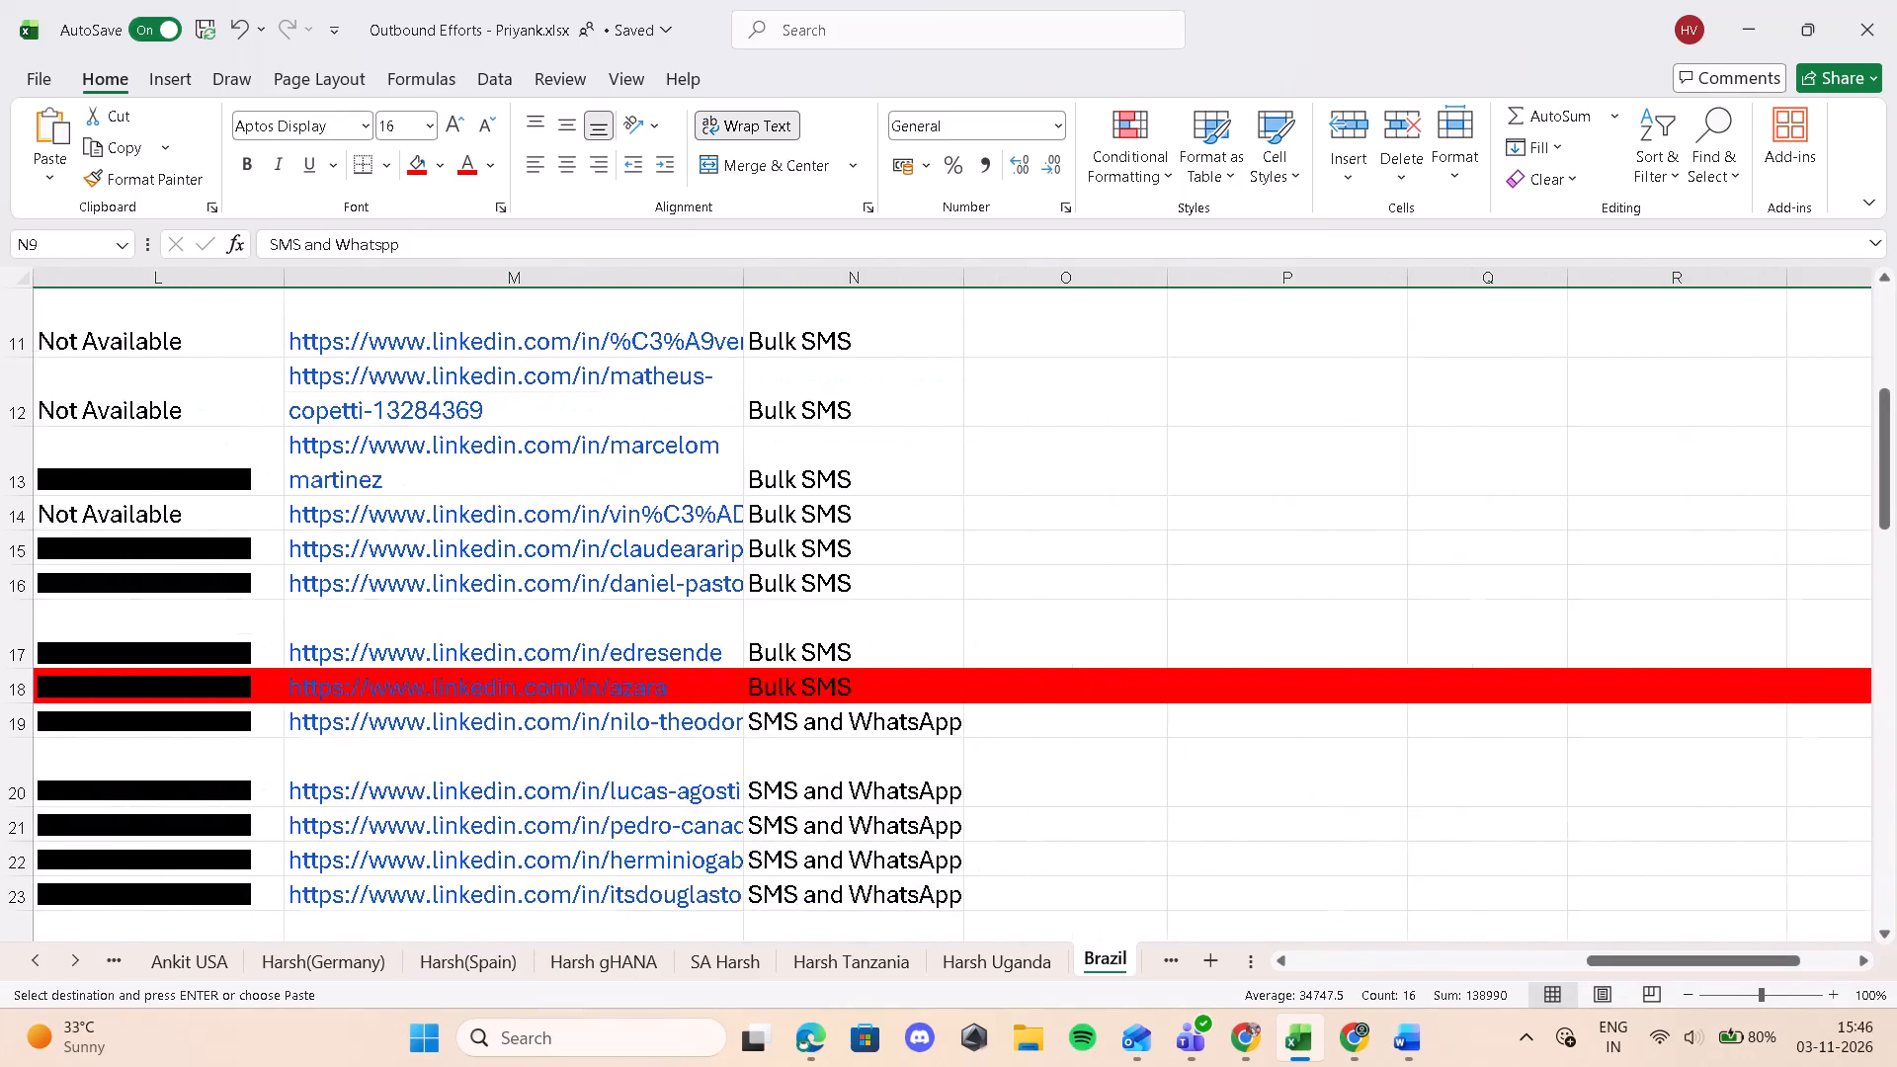
scroll(1169, 745, up, 3)
click(1291, 695)
click(1298, 742)
click(0, 776)
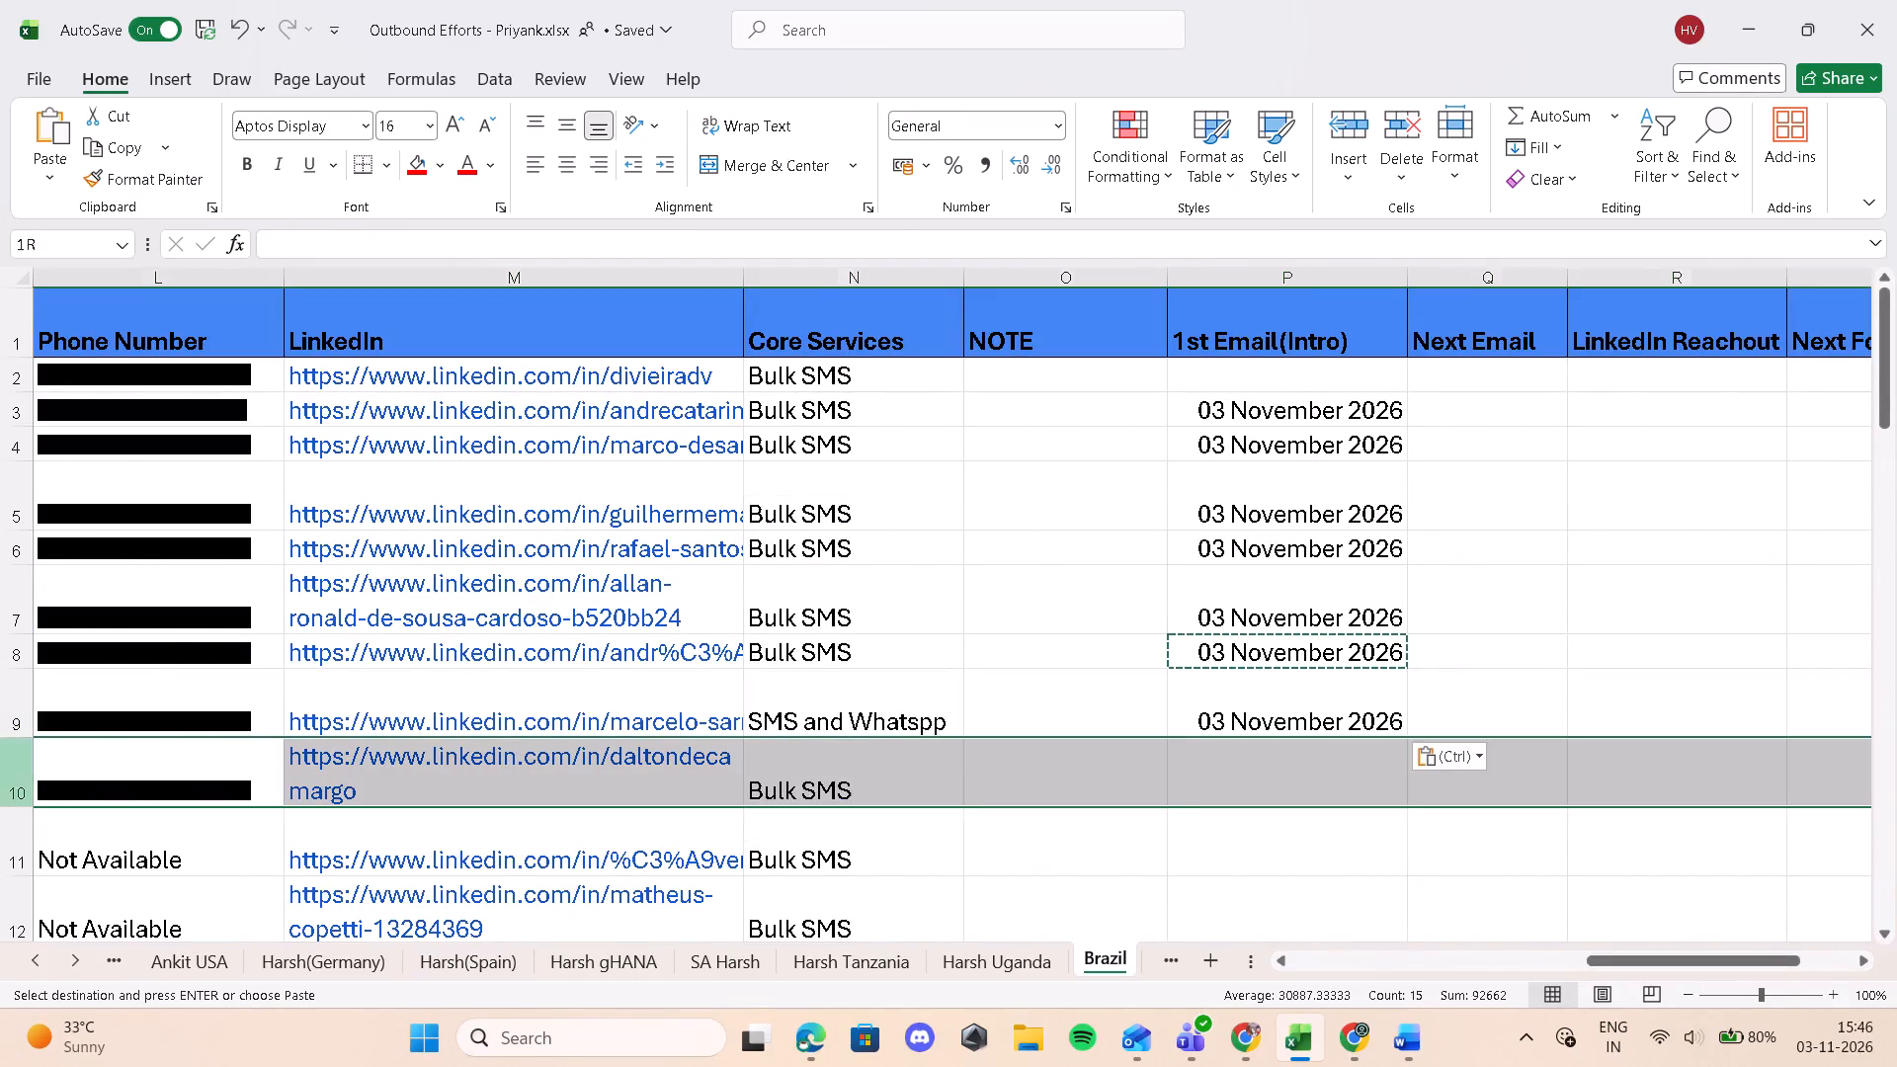
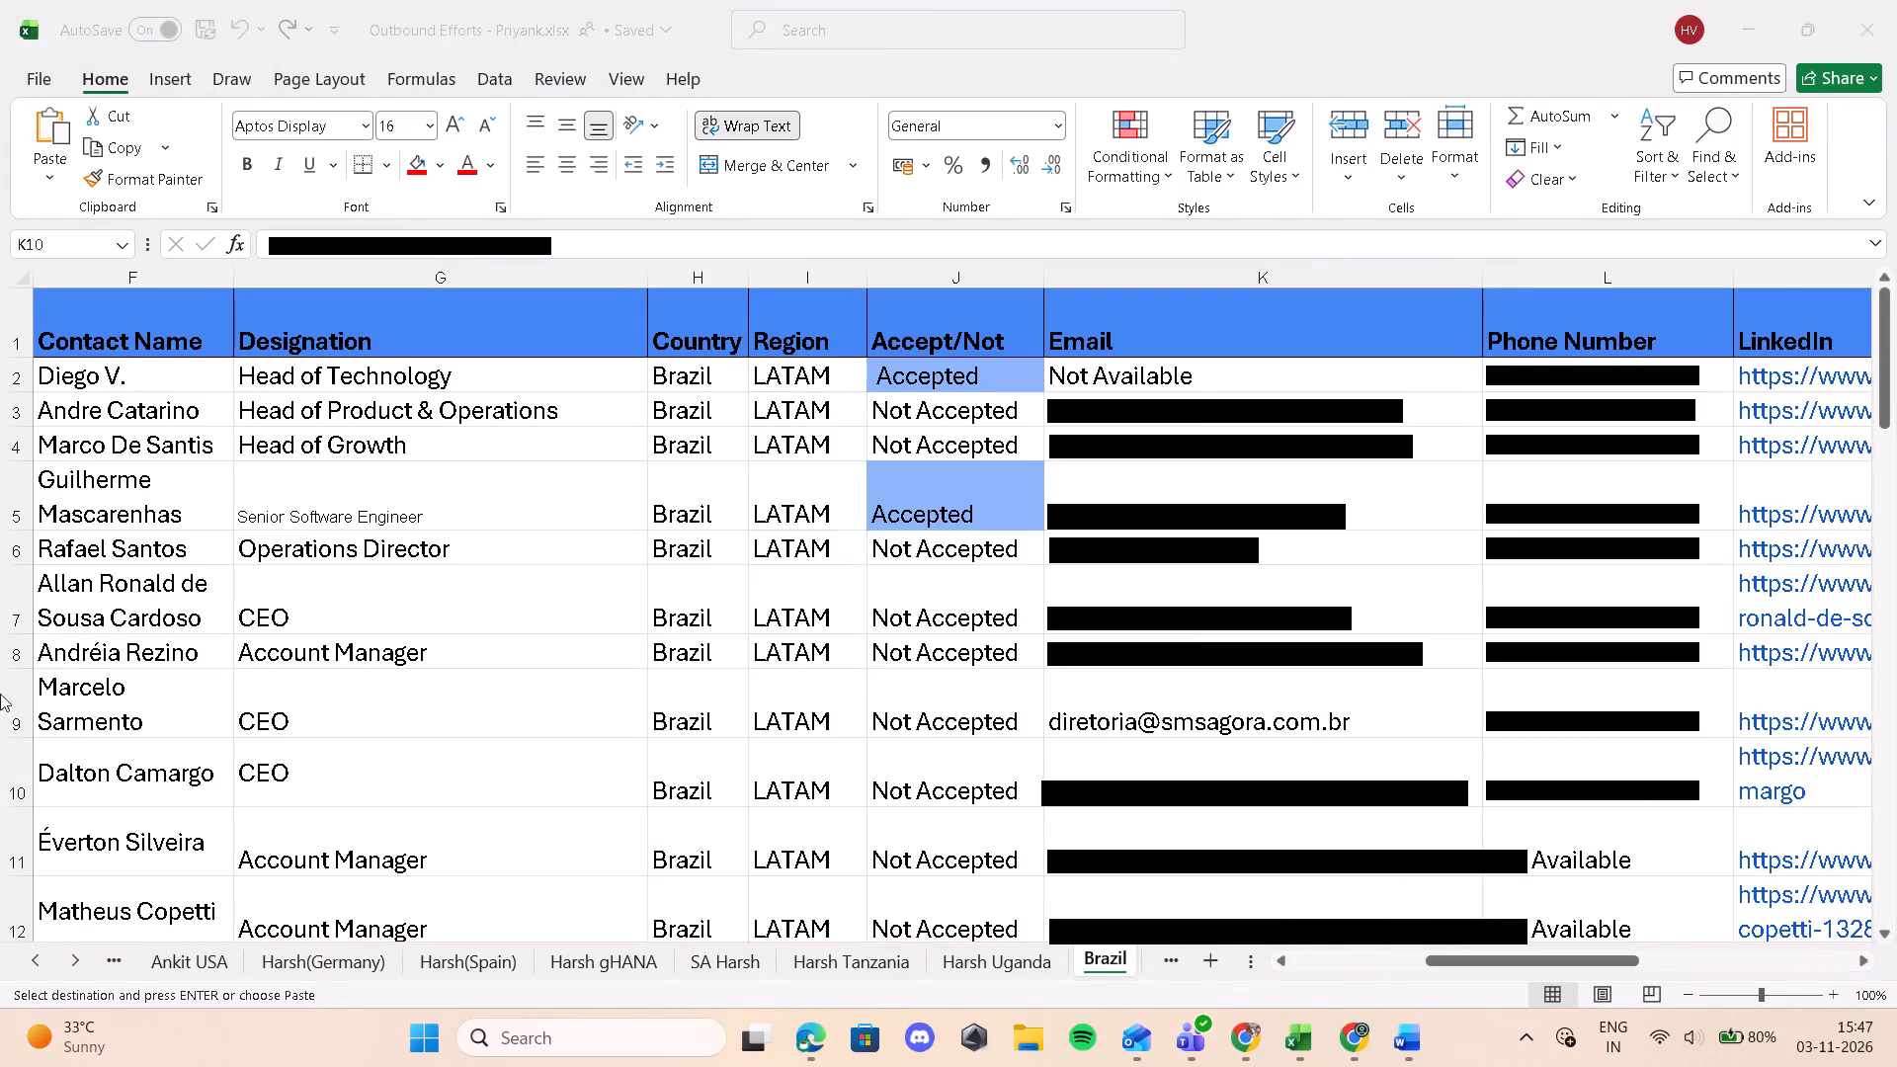
Copy the row 10 CEO contact's address from the Email column of the Brazil sheet in the Outbound Efforts workbook.
double_click(3, 758)
click(1308, 781)
key(ctrl+c)
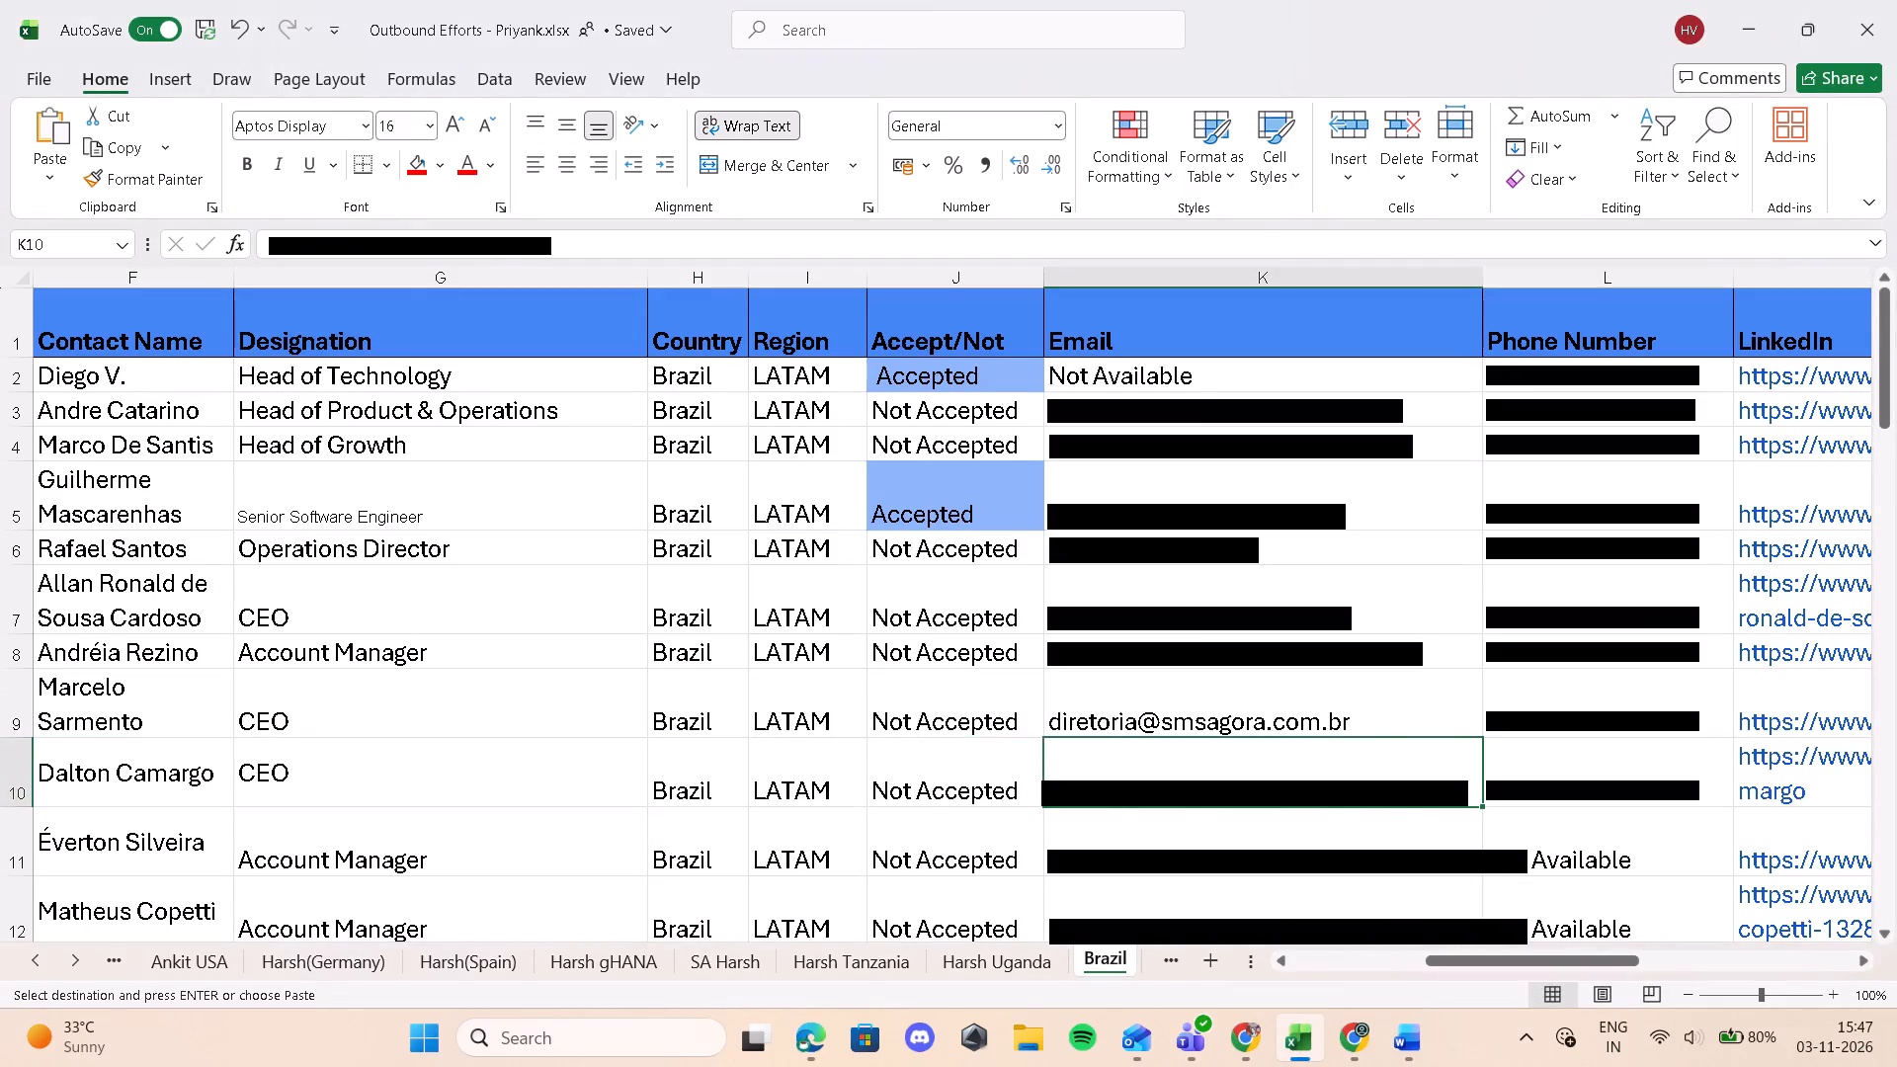
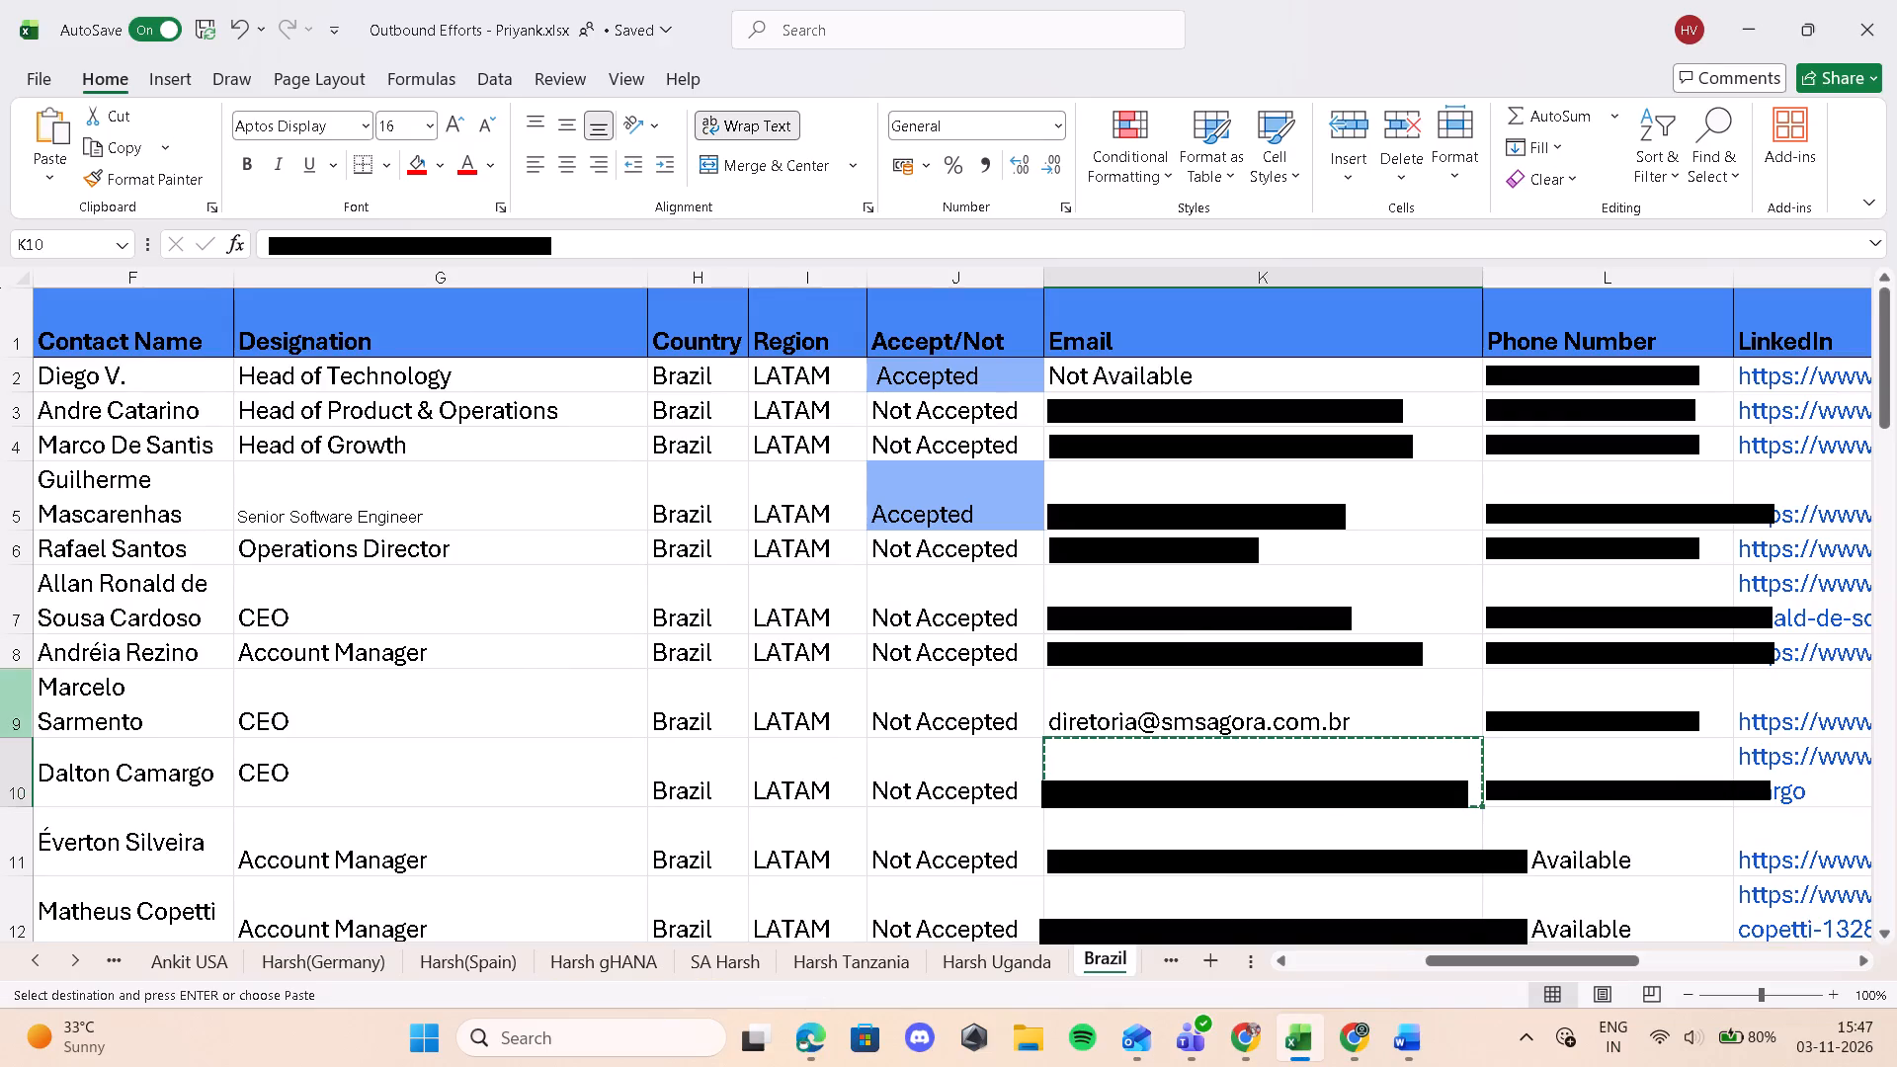
Select the Facilita Móvel SMS CEO's row in the Brazil sheet and review the company, website and contact name details.
click(10, 762)
drag(1534, 960, 1270, 938)
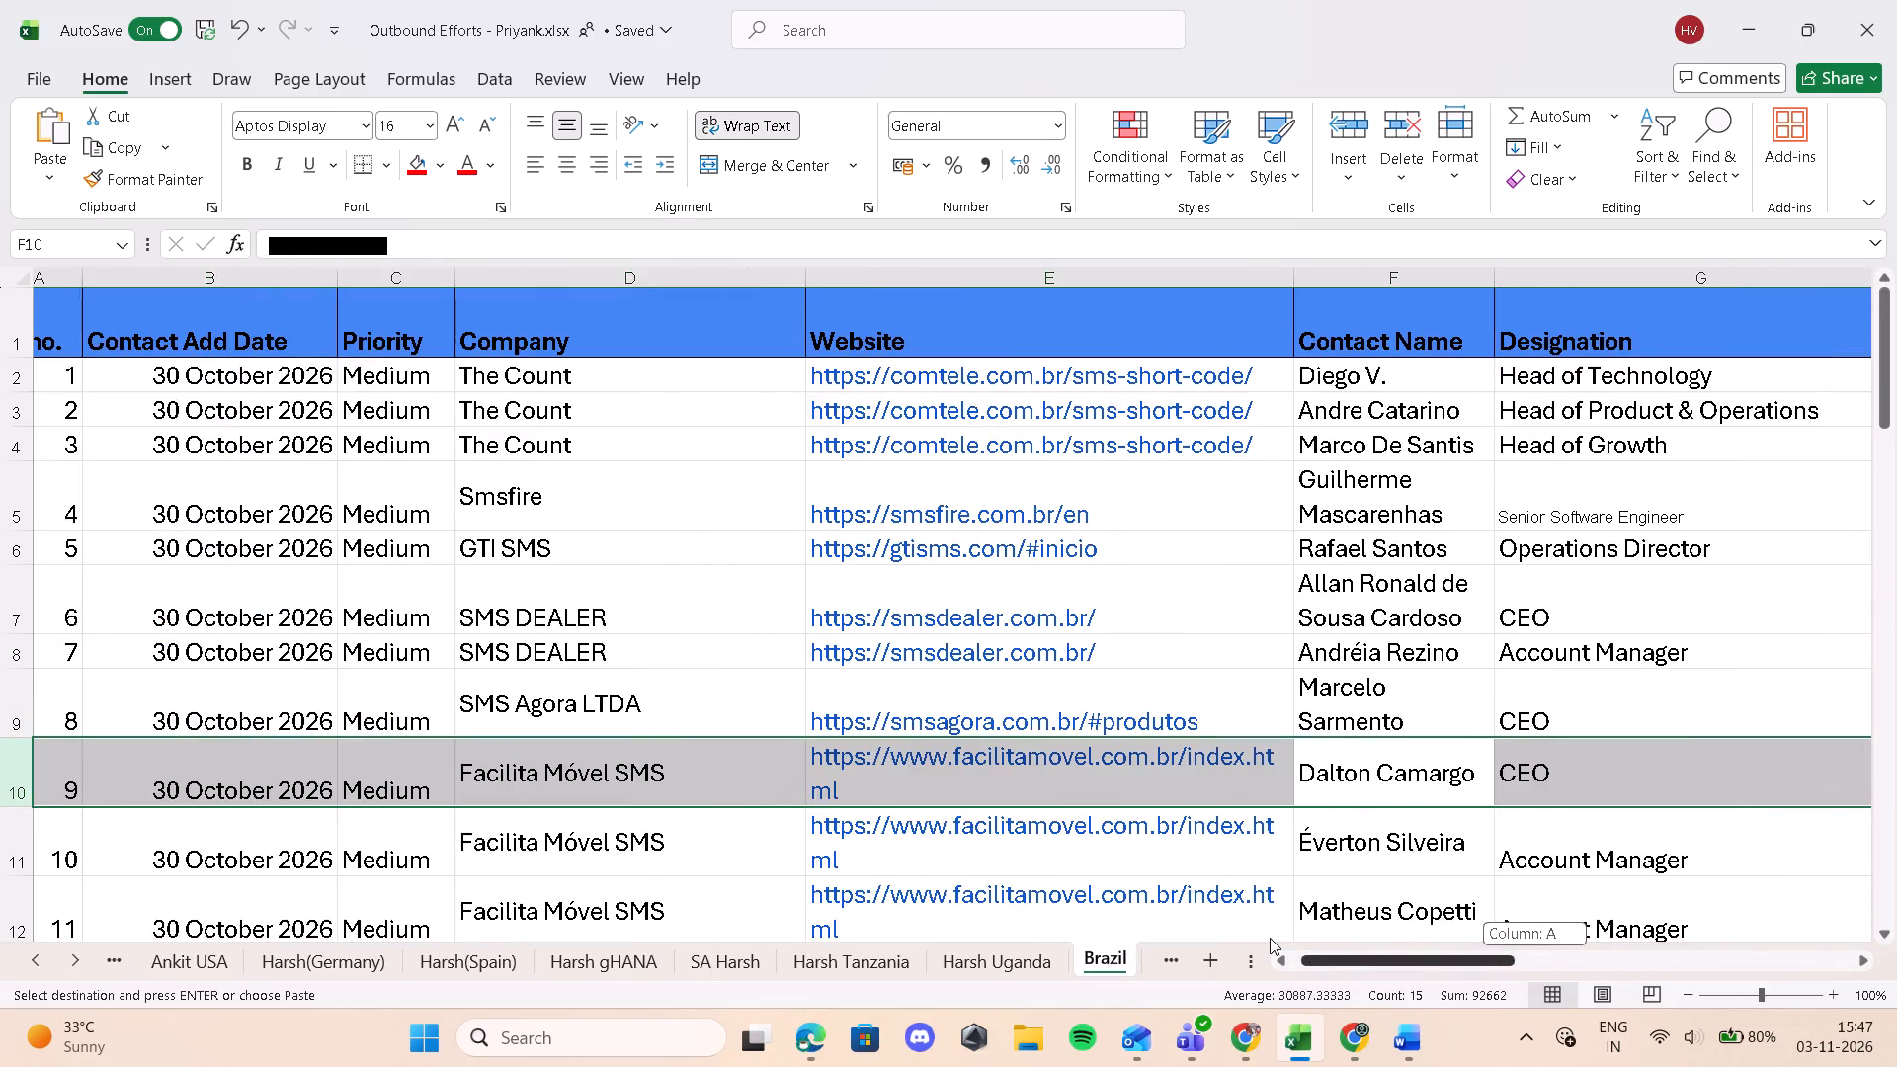
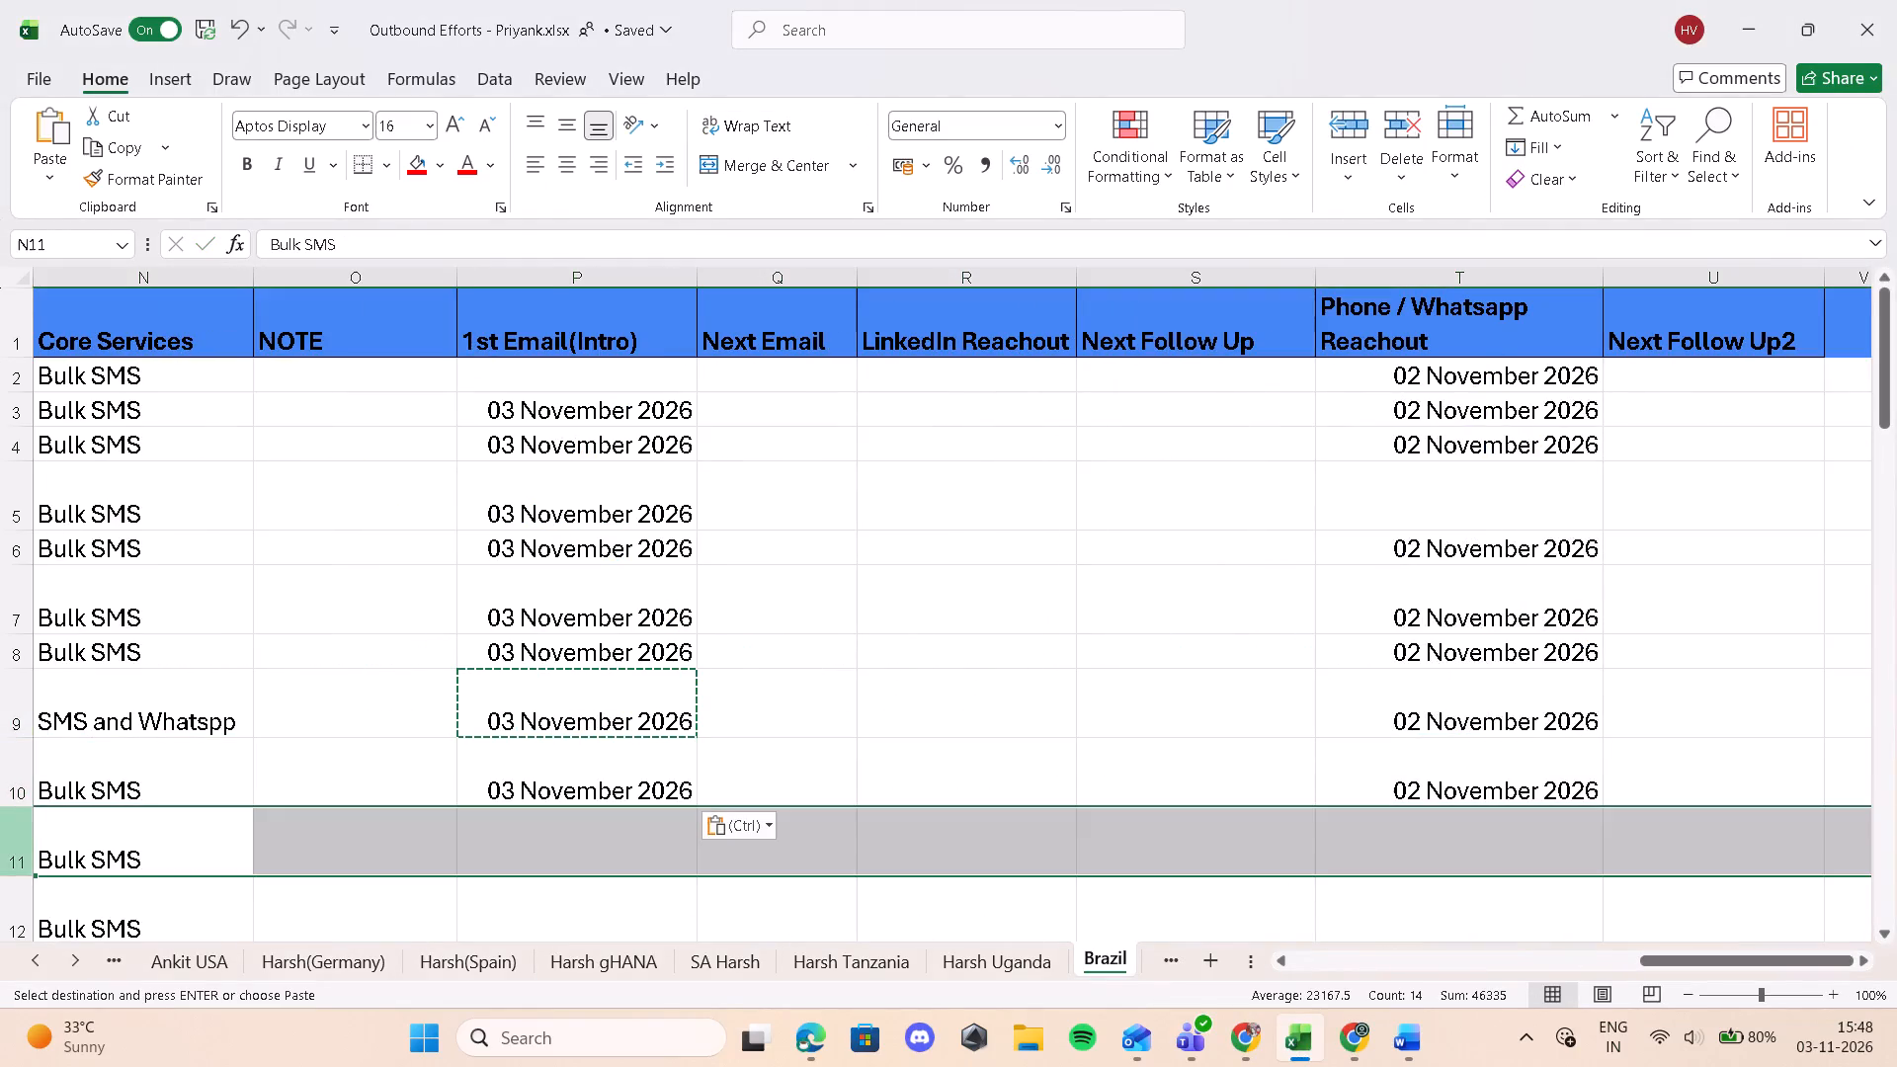
Check the email and contact details of the row 11 contact on the Brazil sheet.
drag(1709, 949, 1677, 958)
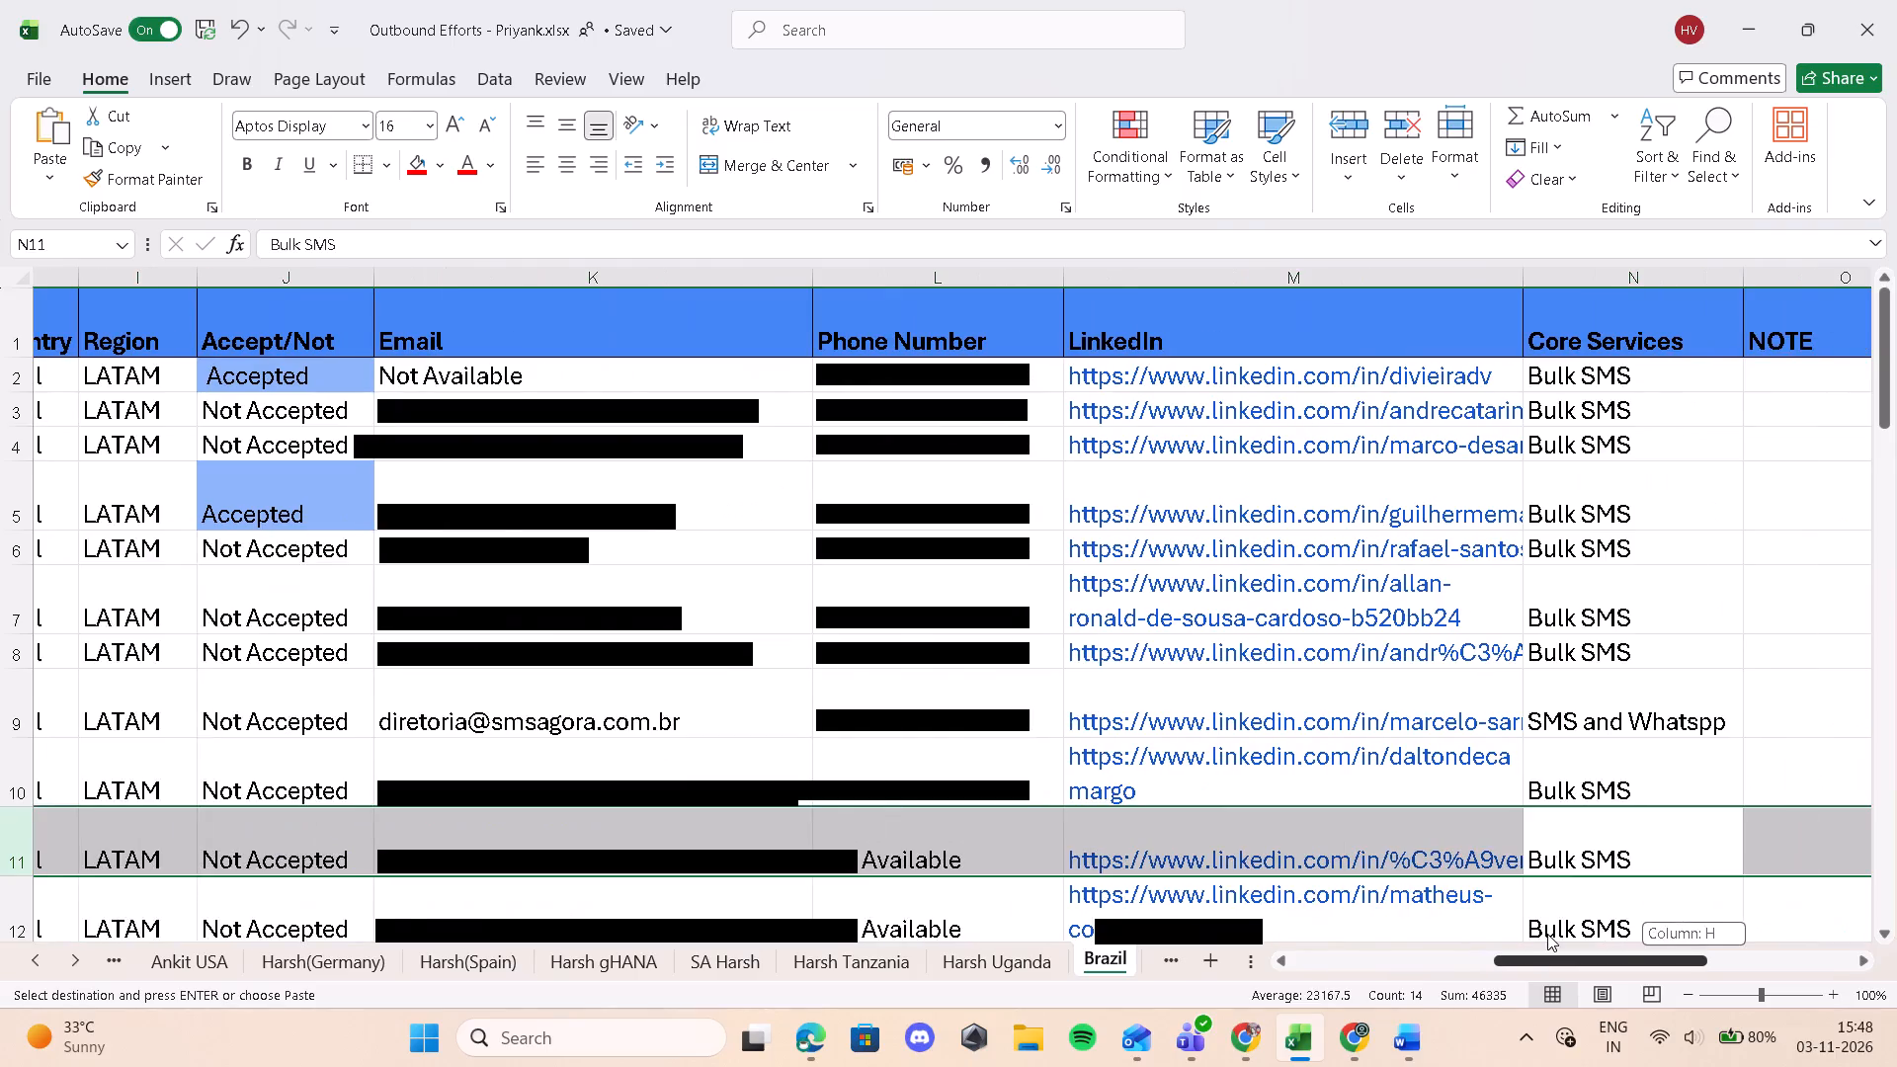
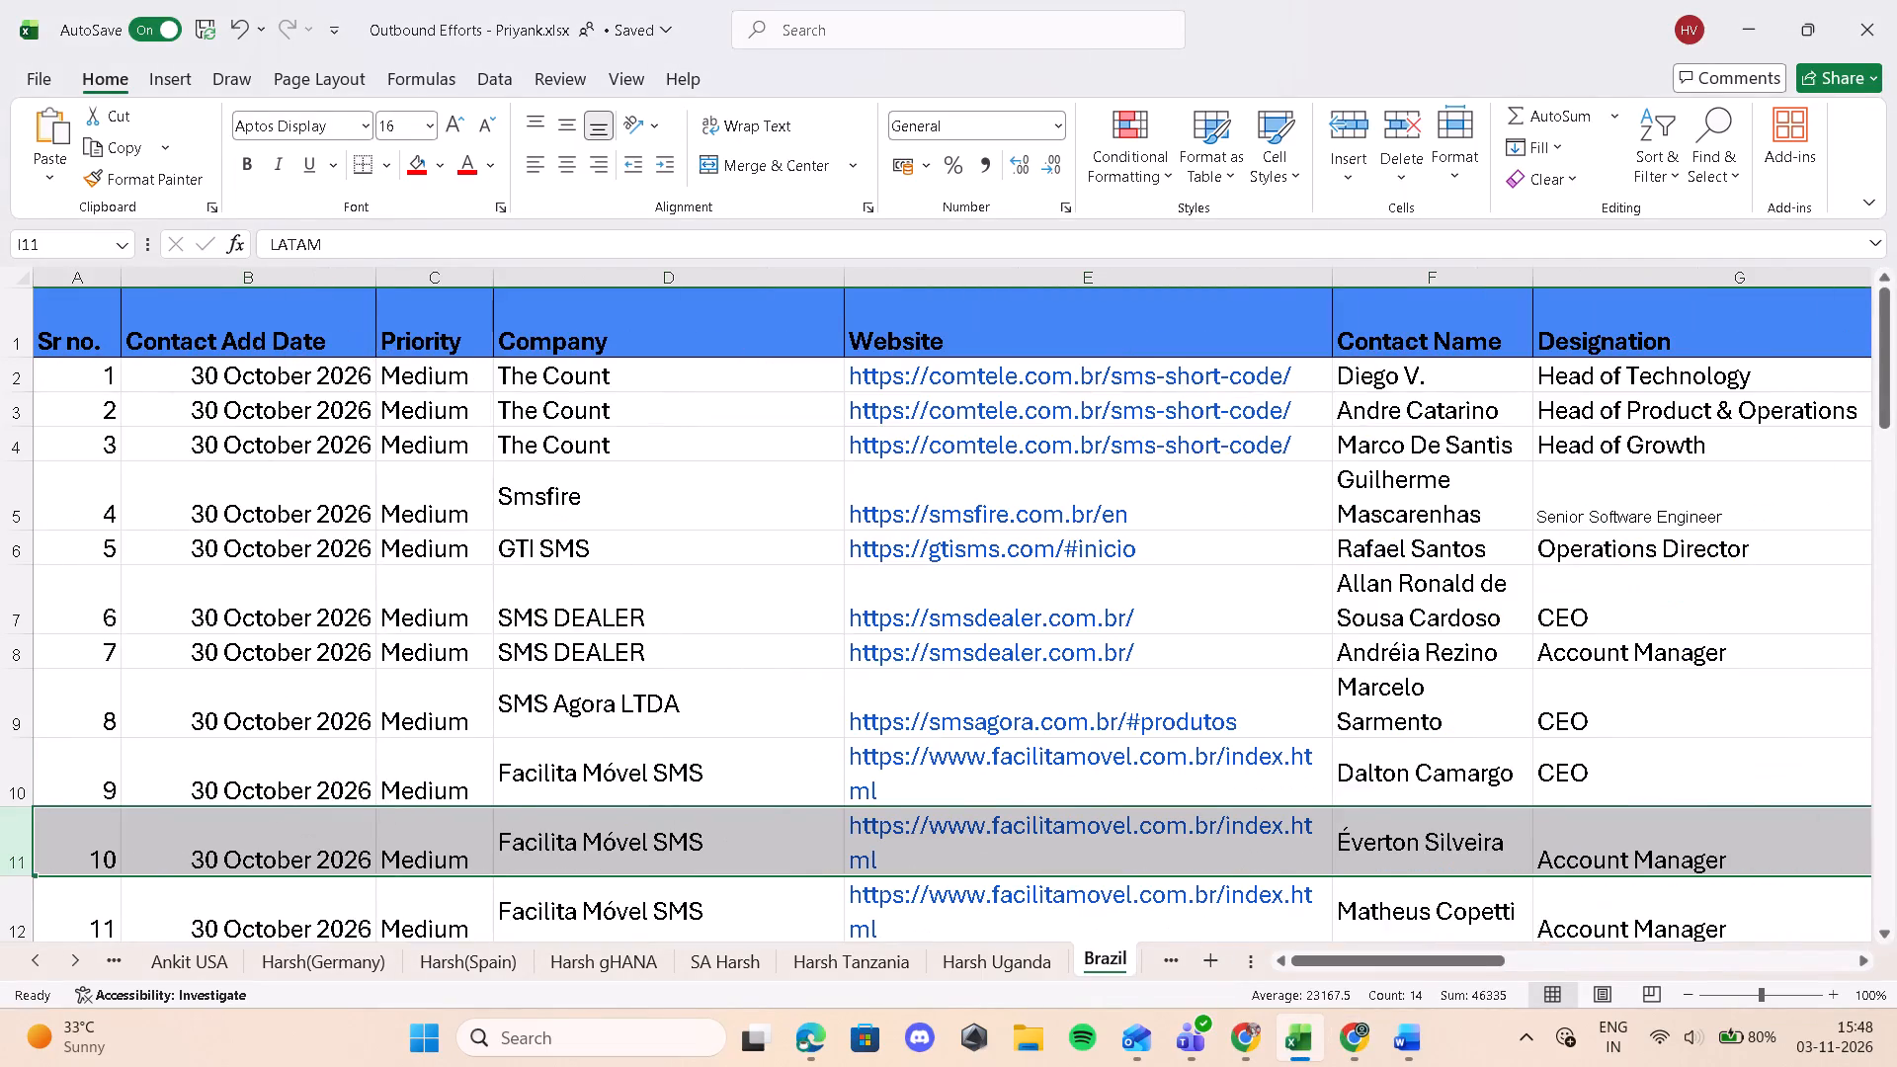
Open the Contact Name cell of the Account Manager in row 11 of the Brazil sheet for editing.
click(1436, 849)
double_click(1424, 852)
click(1409, 849)
click(1422, 846)
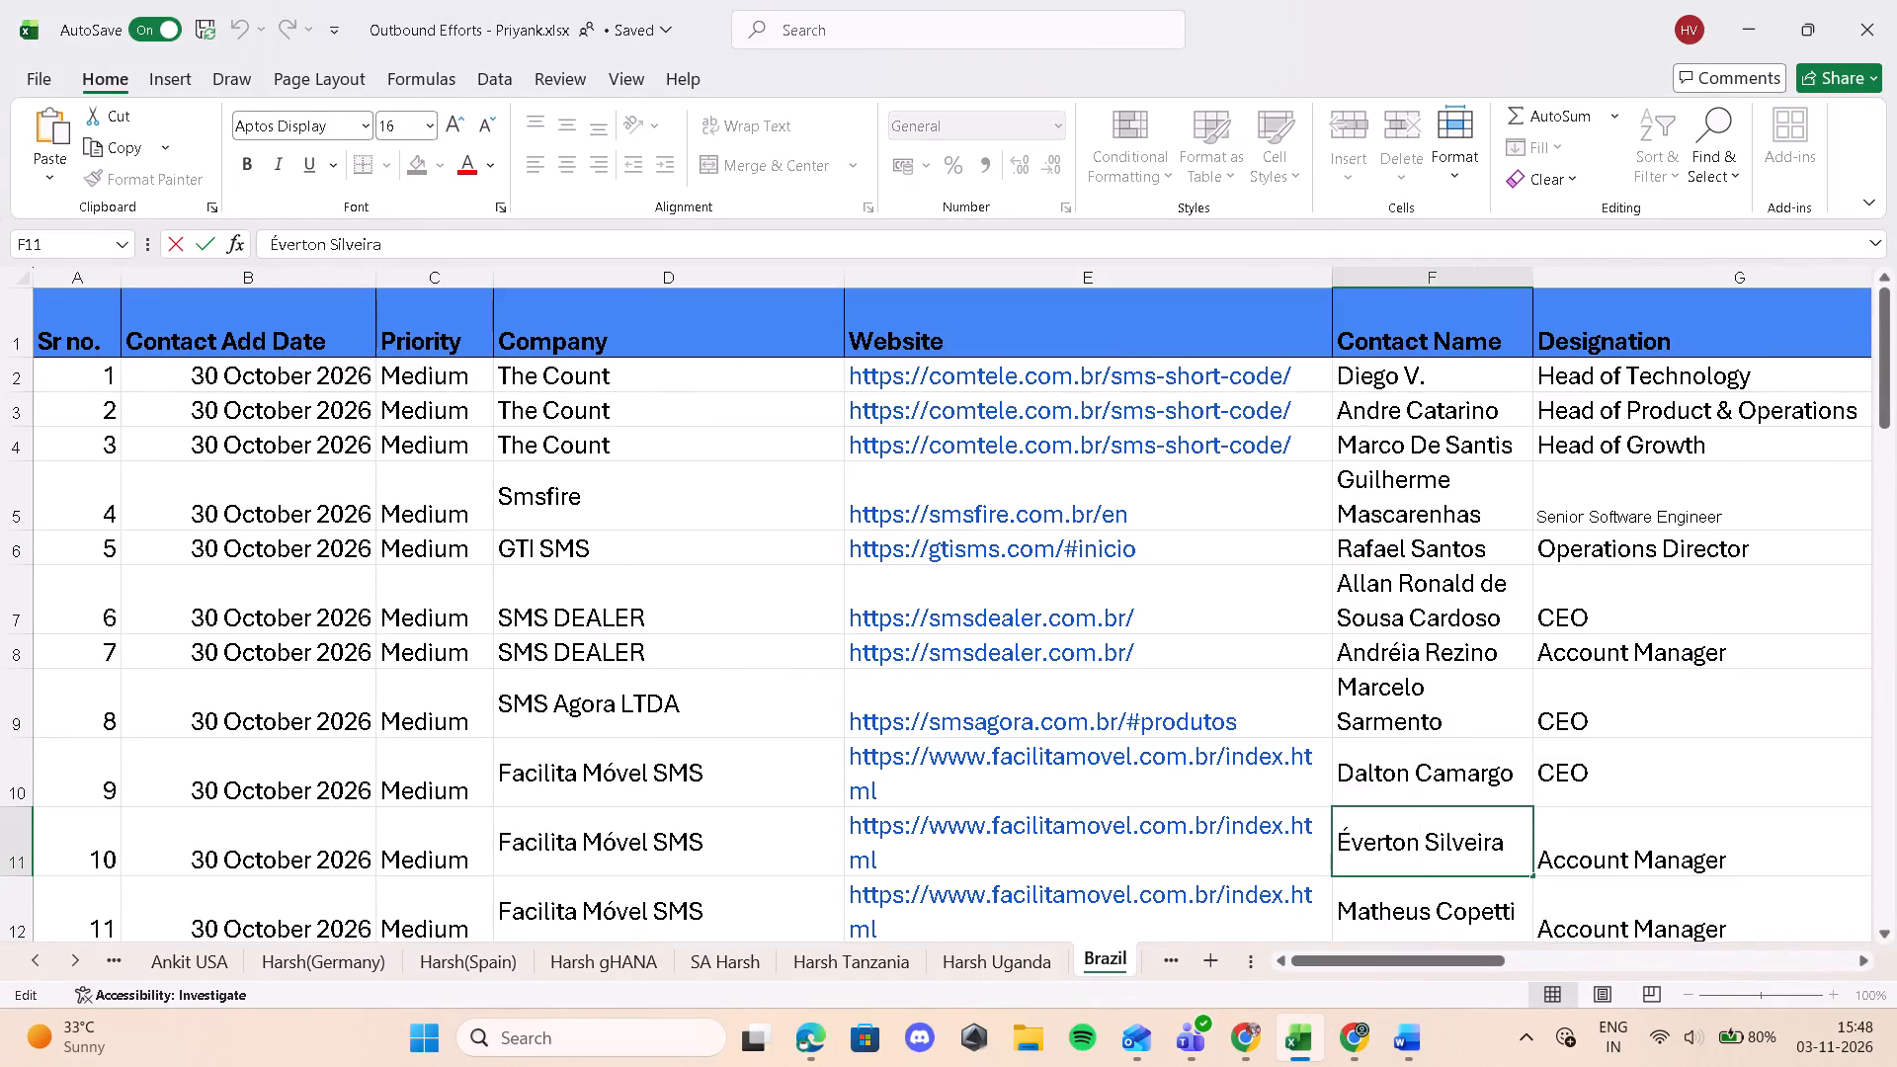
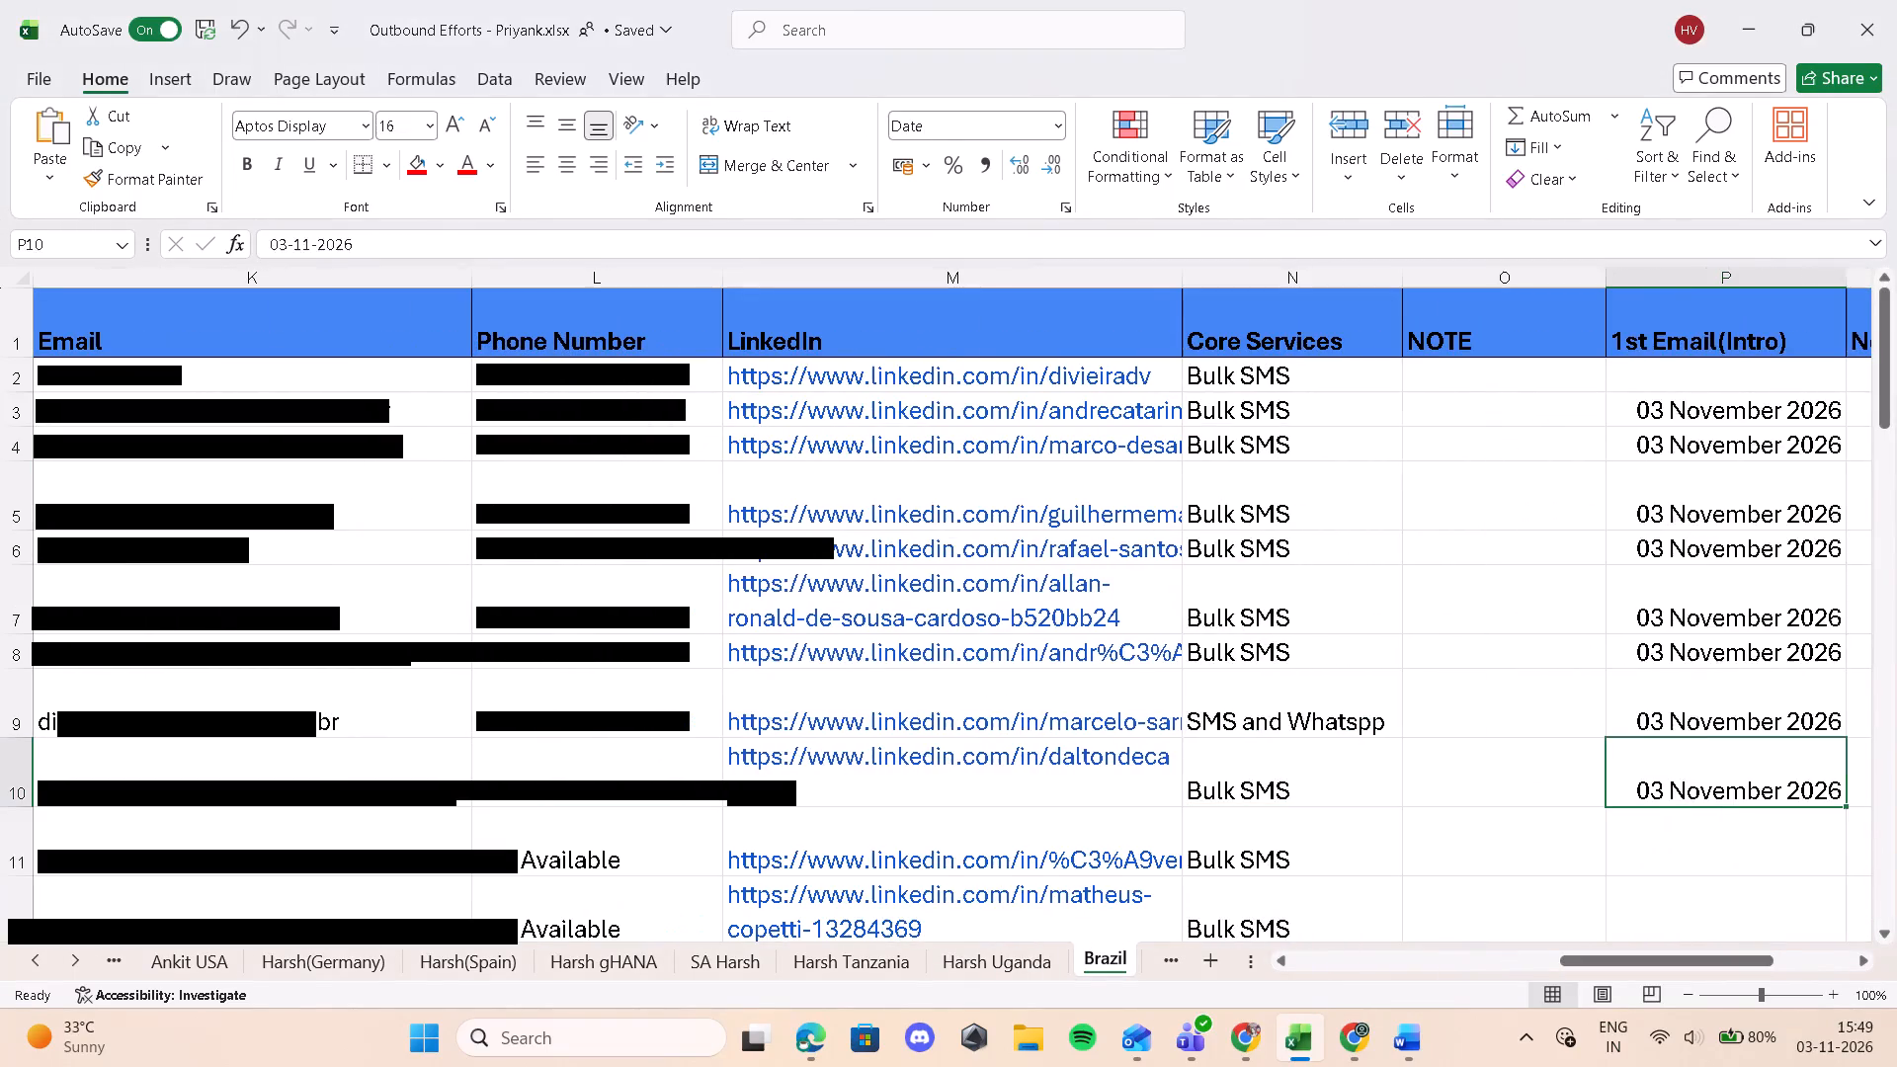
Copy the 03 November 2026 date from row 10 into row 11's 1st Email(Intro) cell on the Brazil sheet.
key(ctrl+c)
click(1702, 831)
key(ctrl+v)
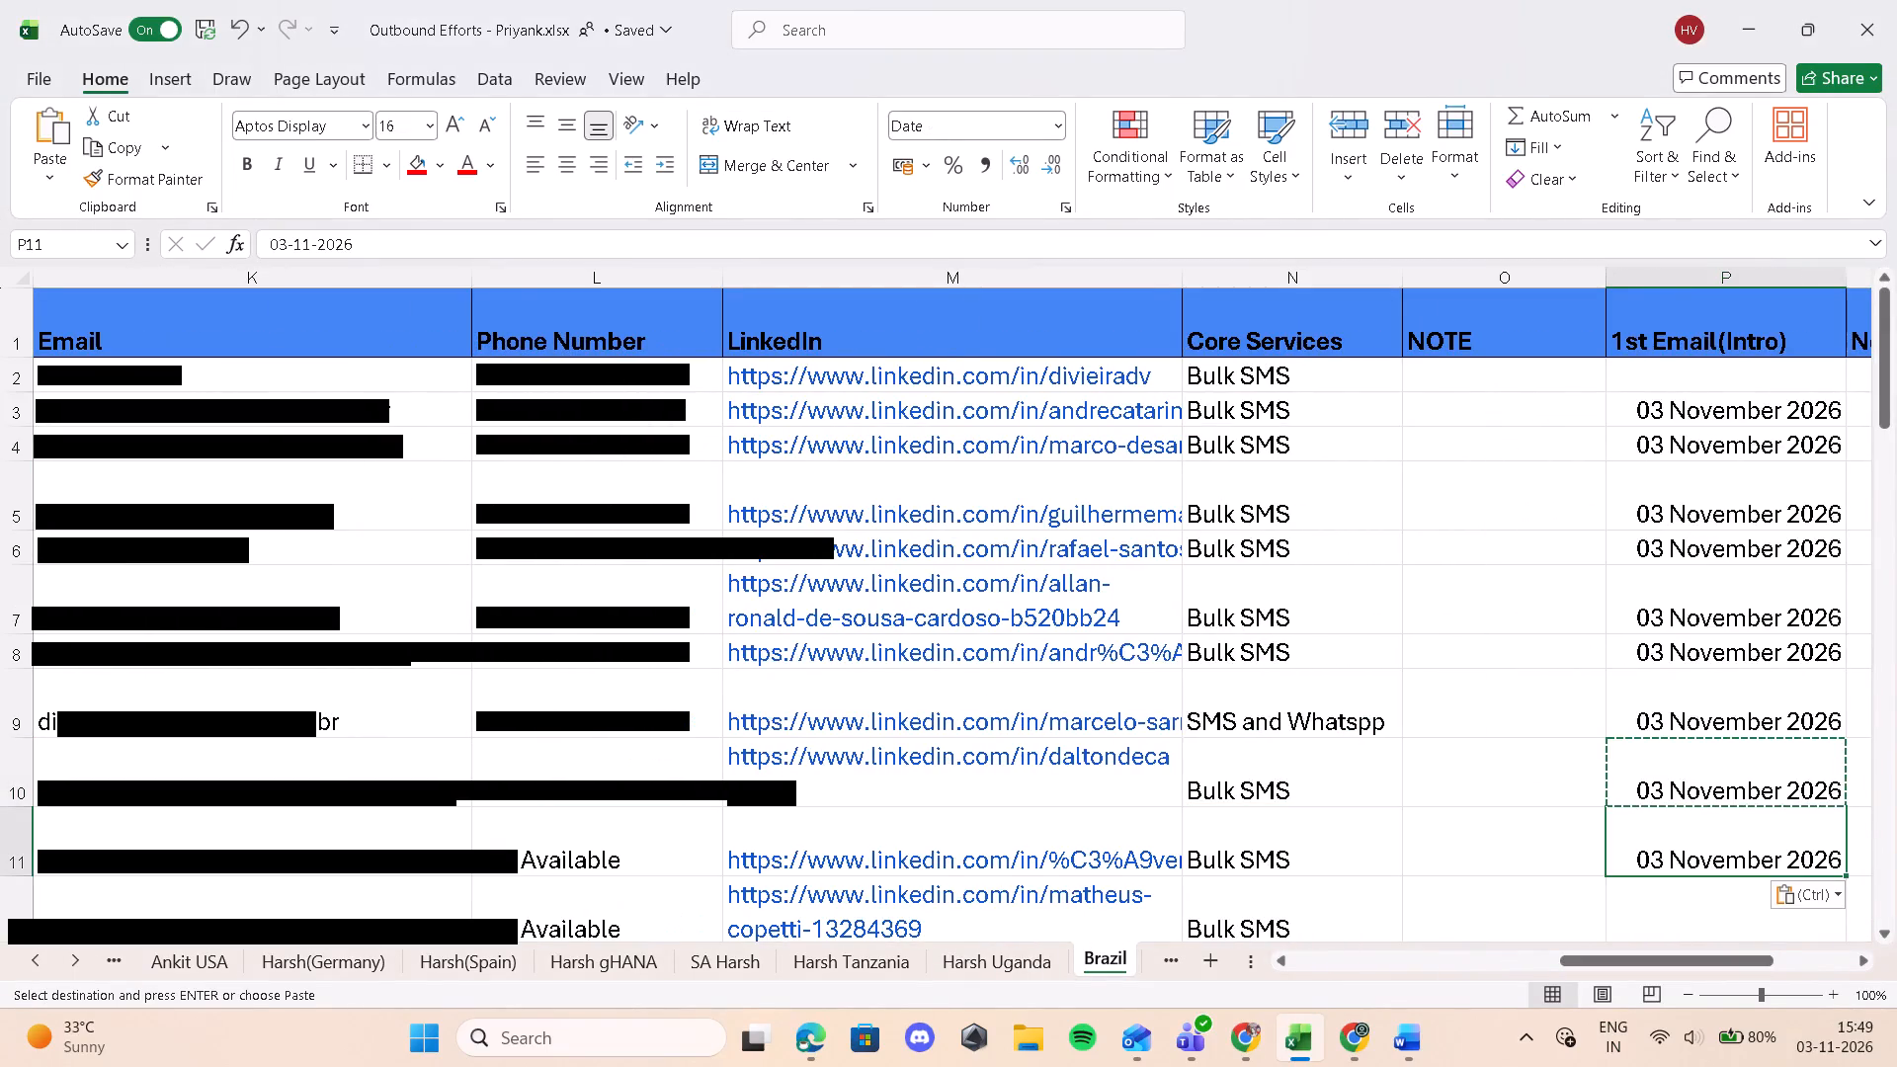
Select the whole row 12 contact record on the Brazil sheet to bring up the next contact's details.
scroll(1668, 734, down, 1)
click(1679, 692)
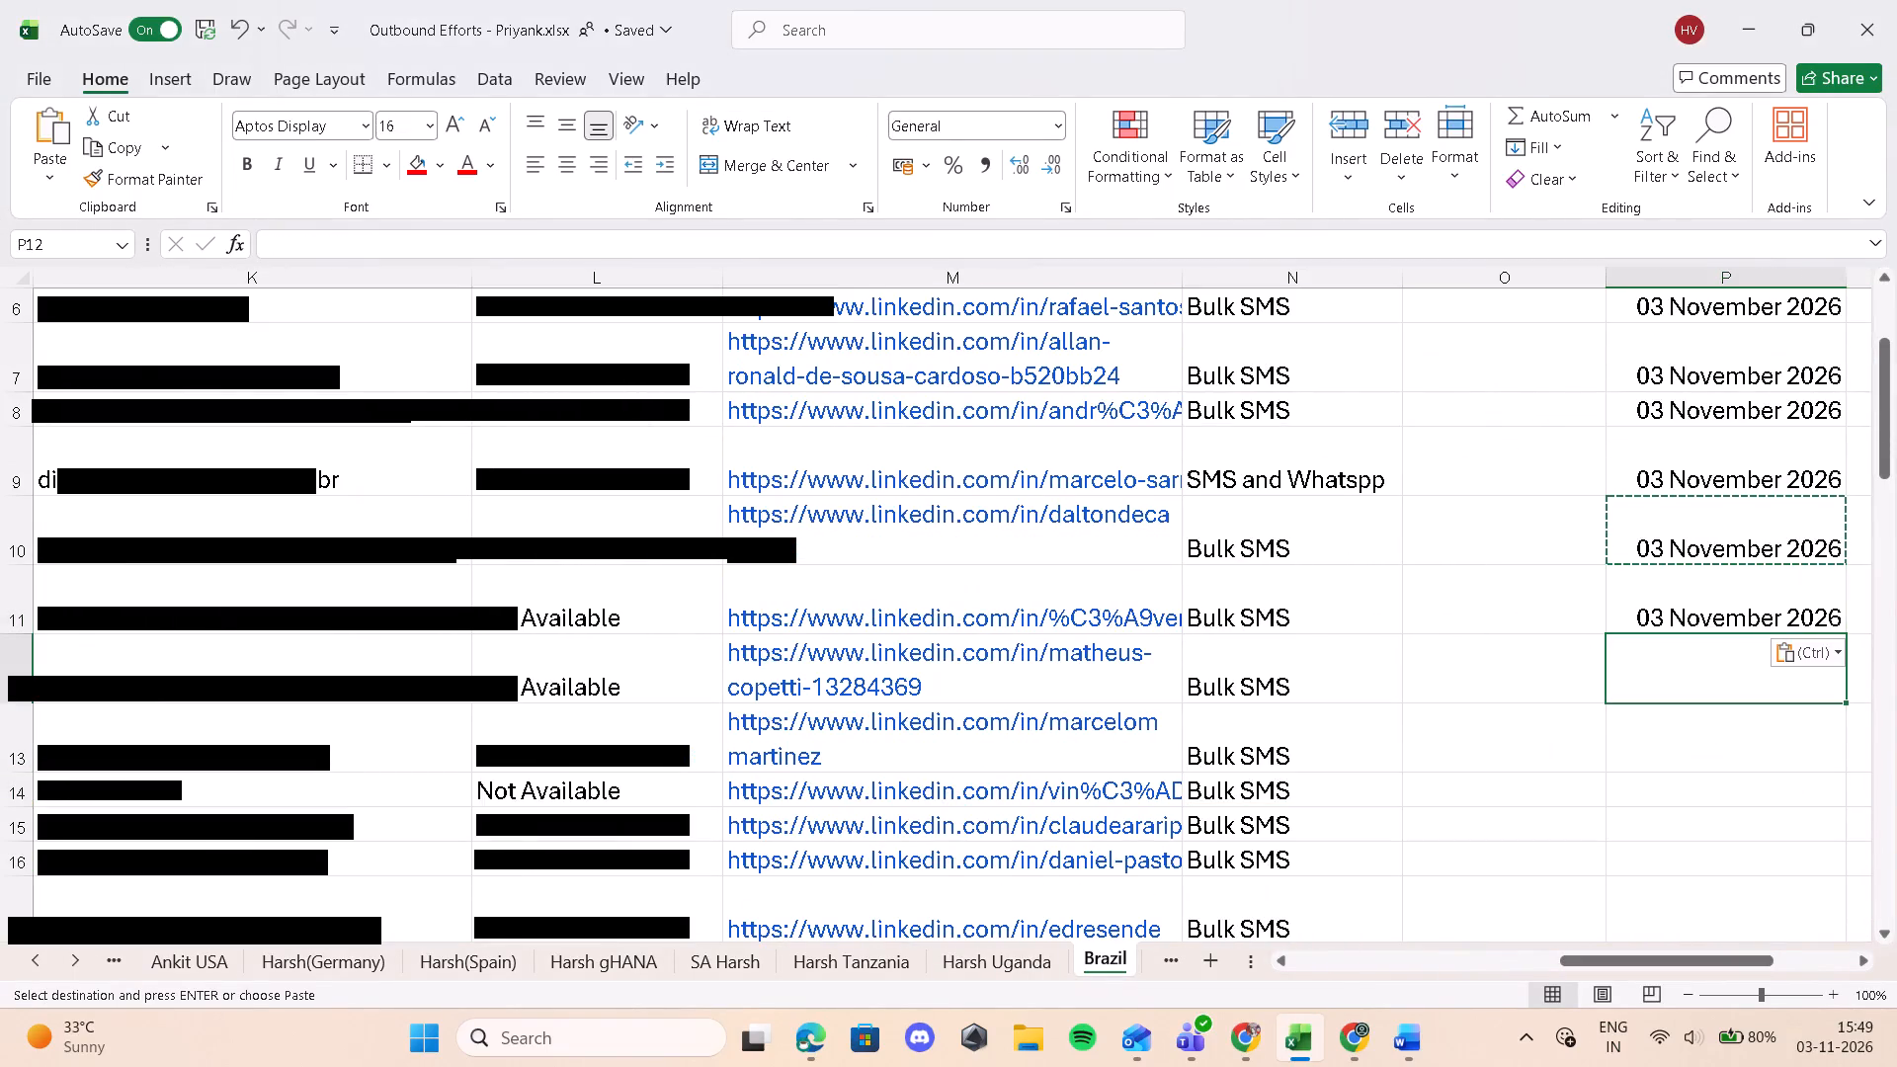
click(2, 686)
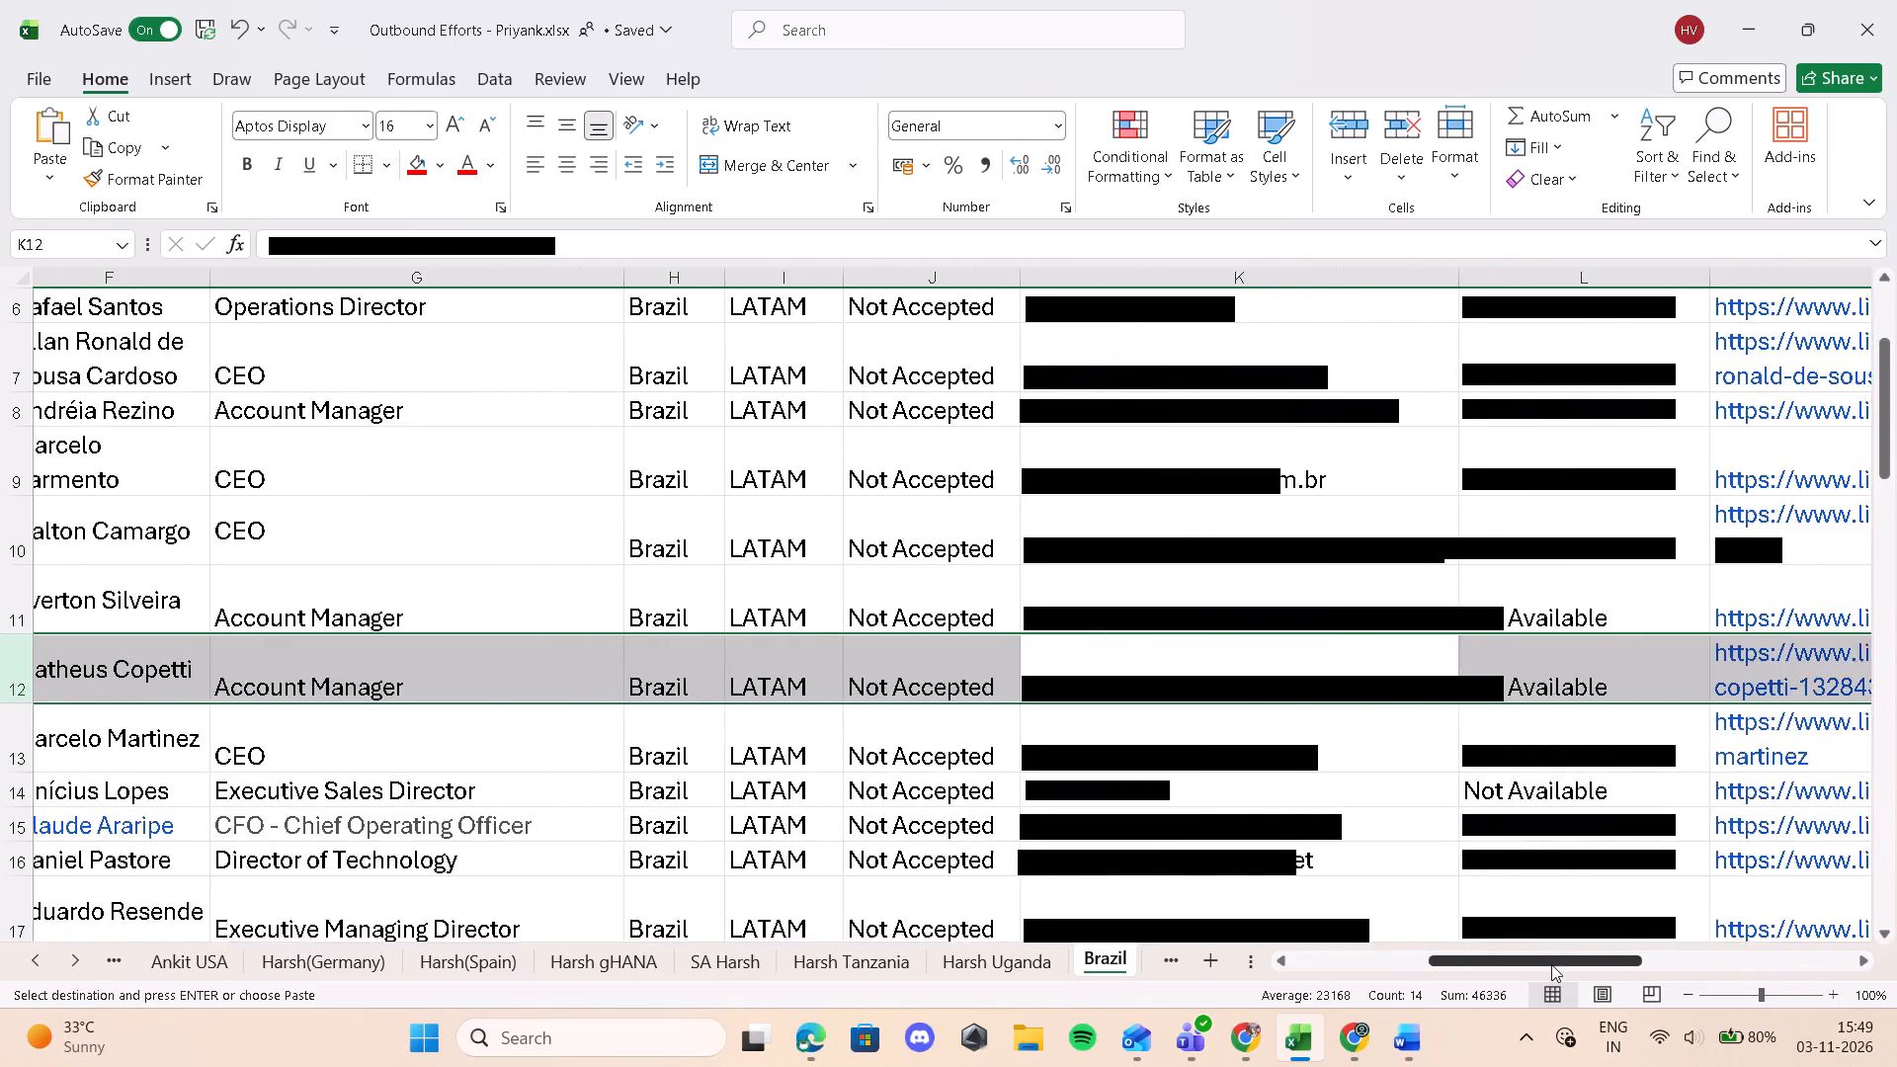
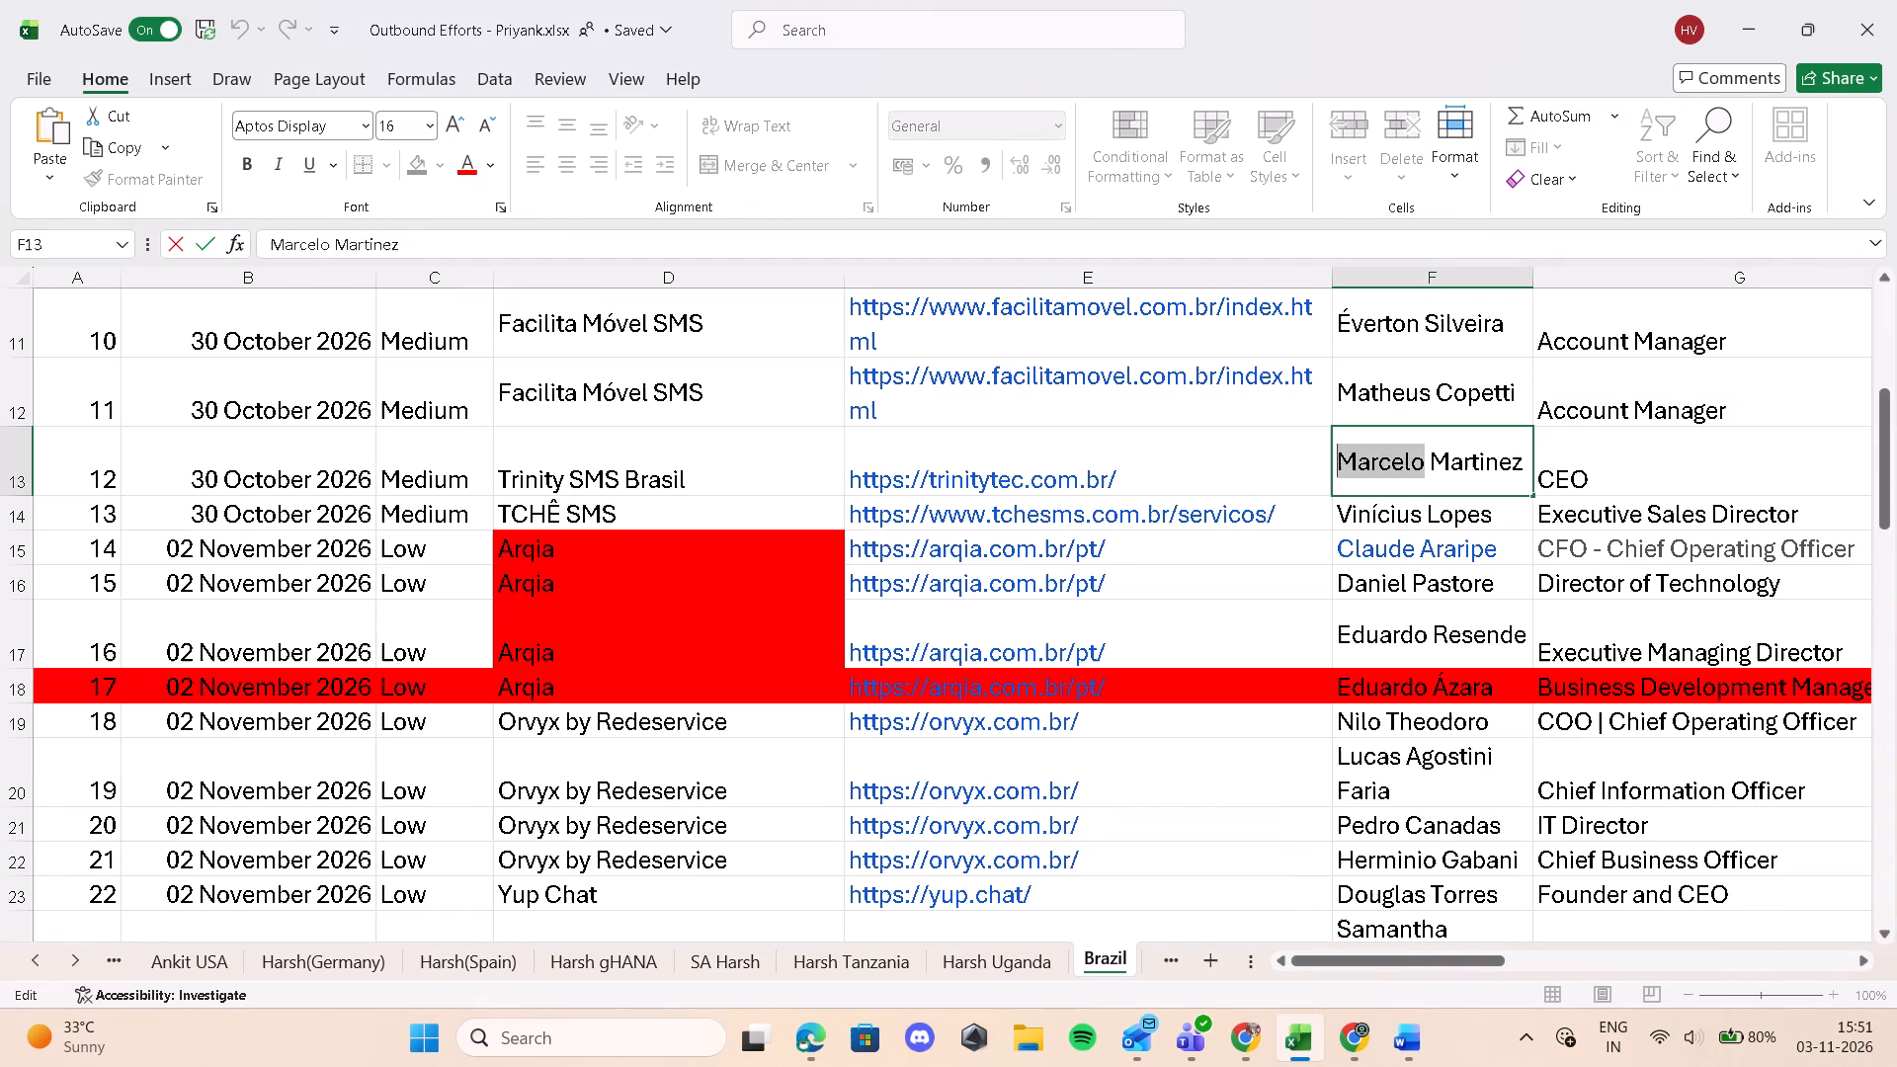
Glance at the Harsh gHANA sheet and look through the Brazil sheet's contact rows down to the 03 November 2026 entries.
click(587, 971)
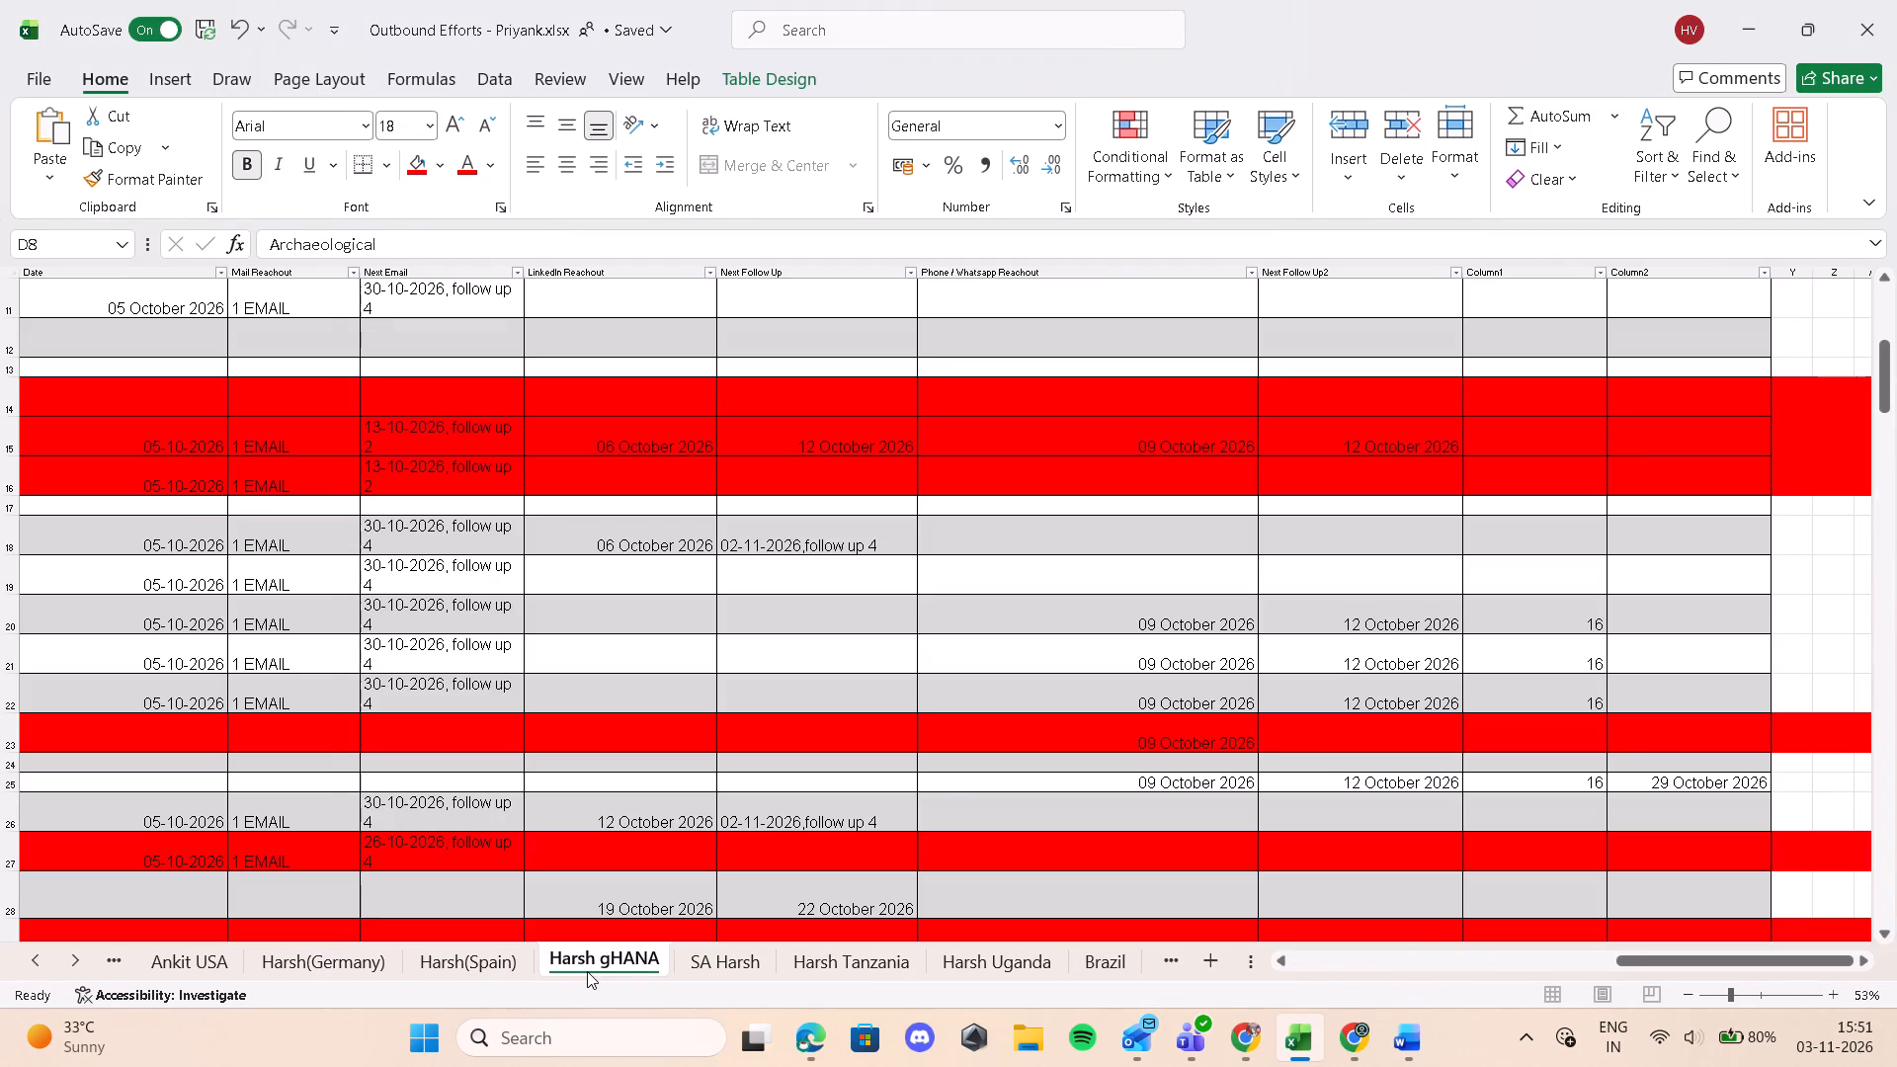
click(1098, 975)
scroll(644, 799, down, 2)
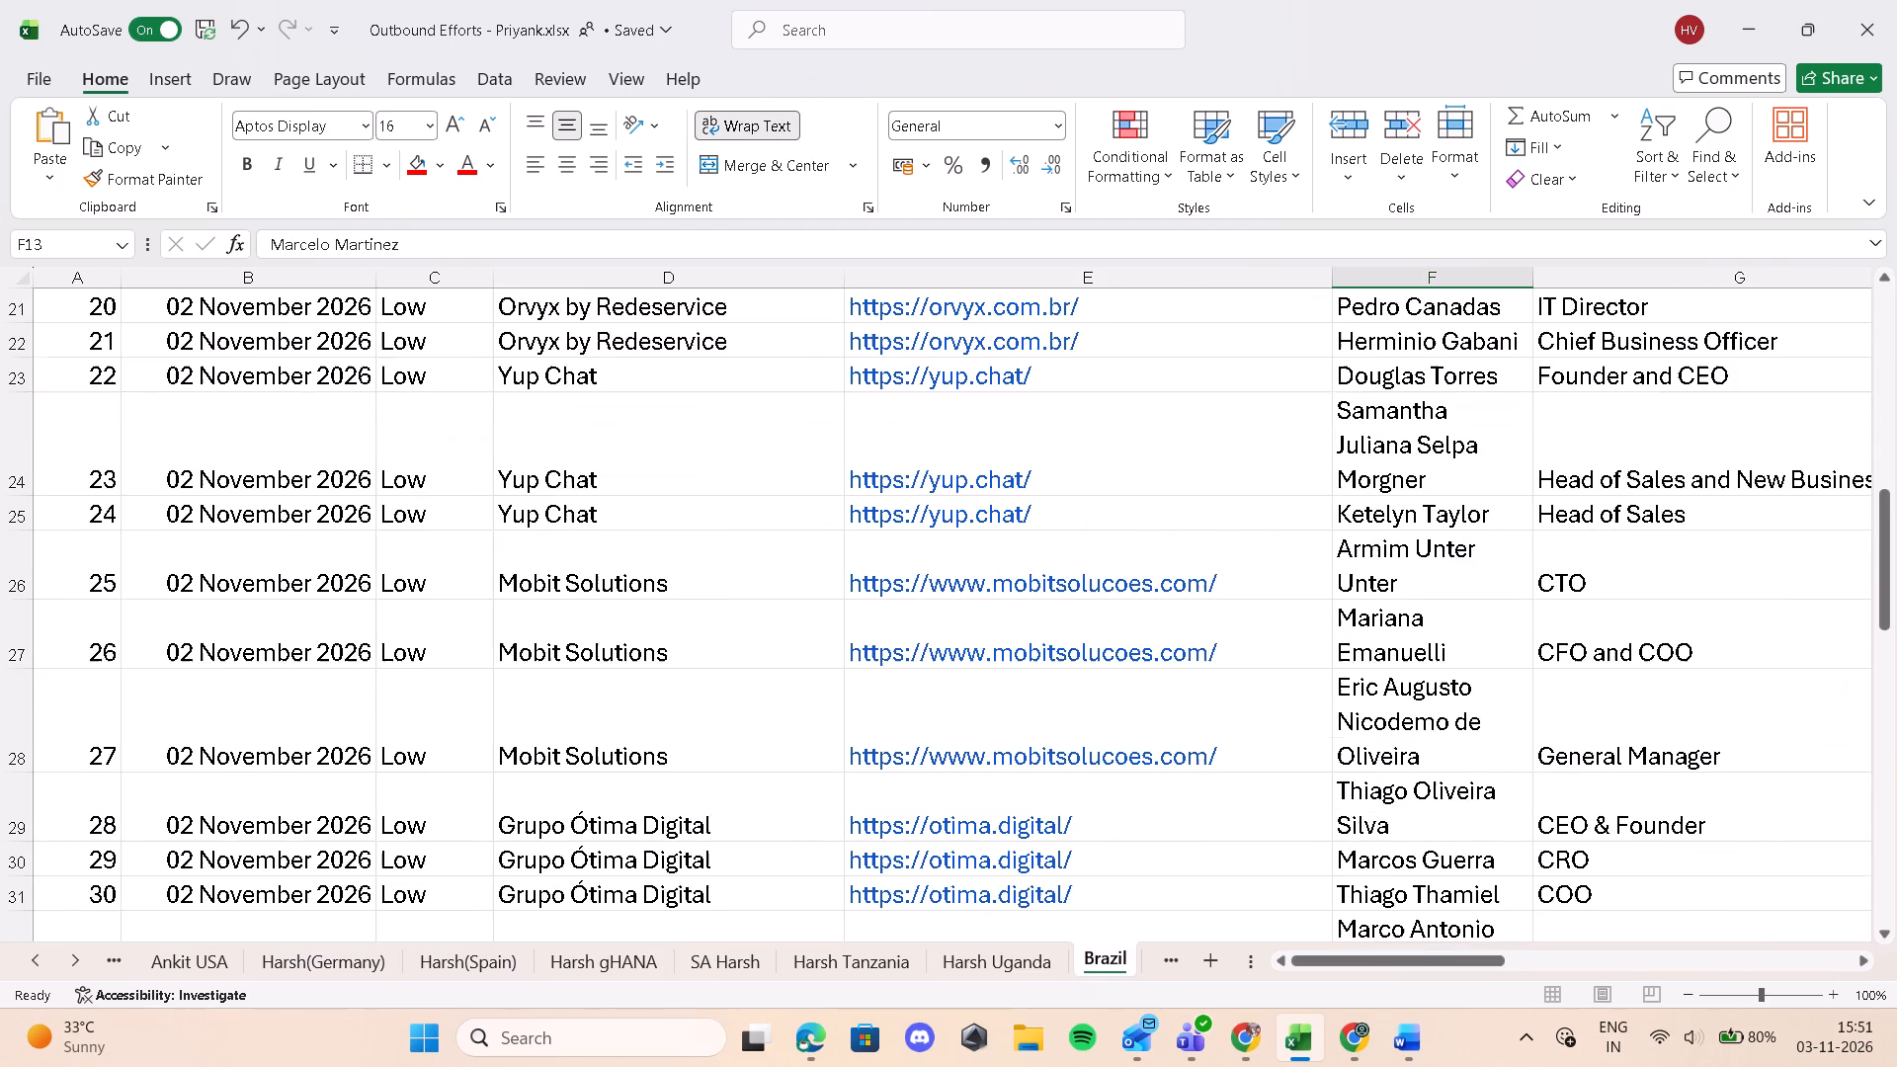
scroll(648, 820, up, 3)
scroll(648, 821, down, 6)
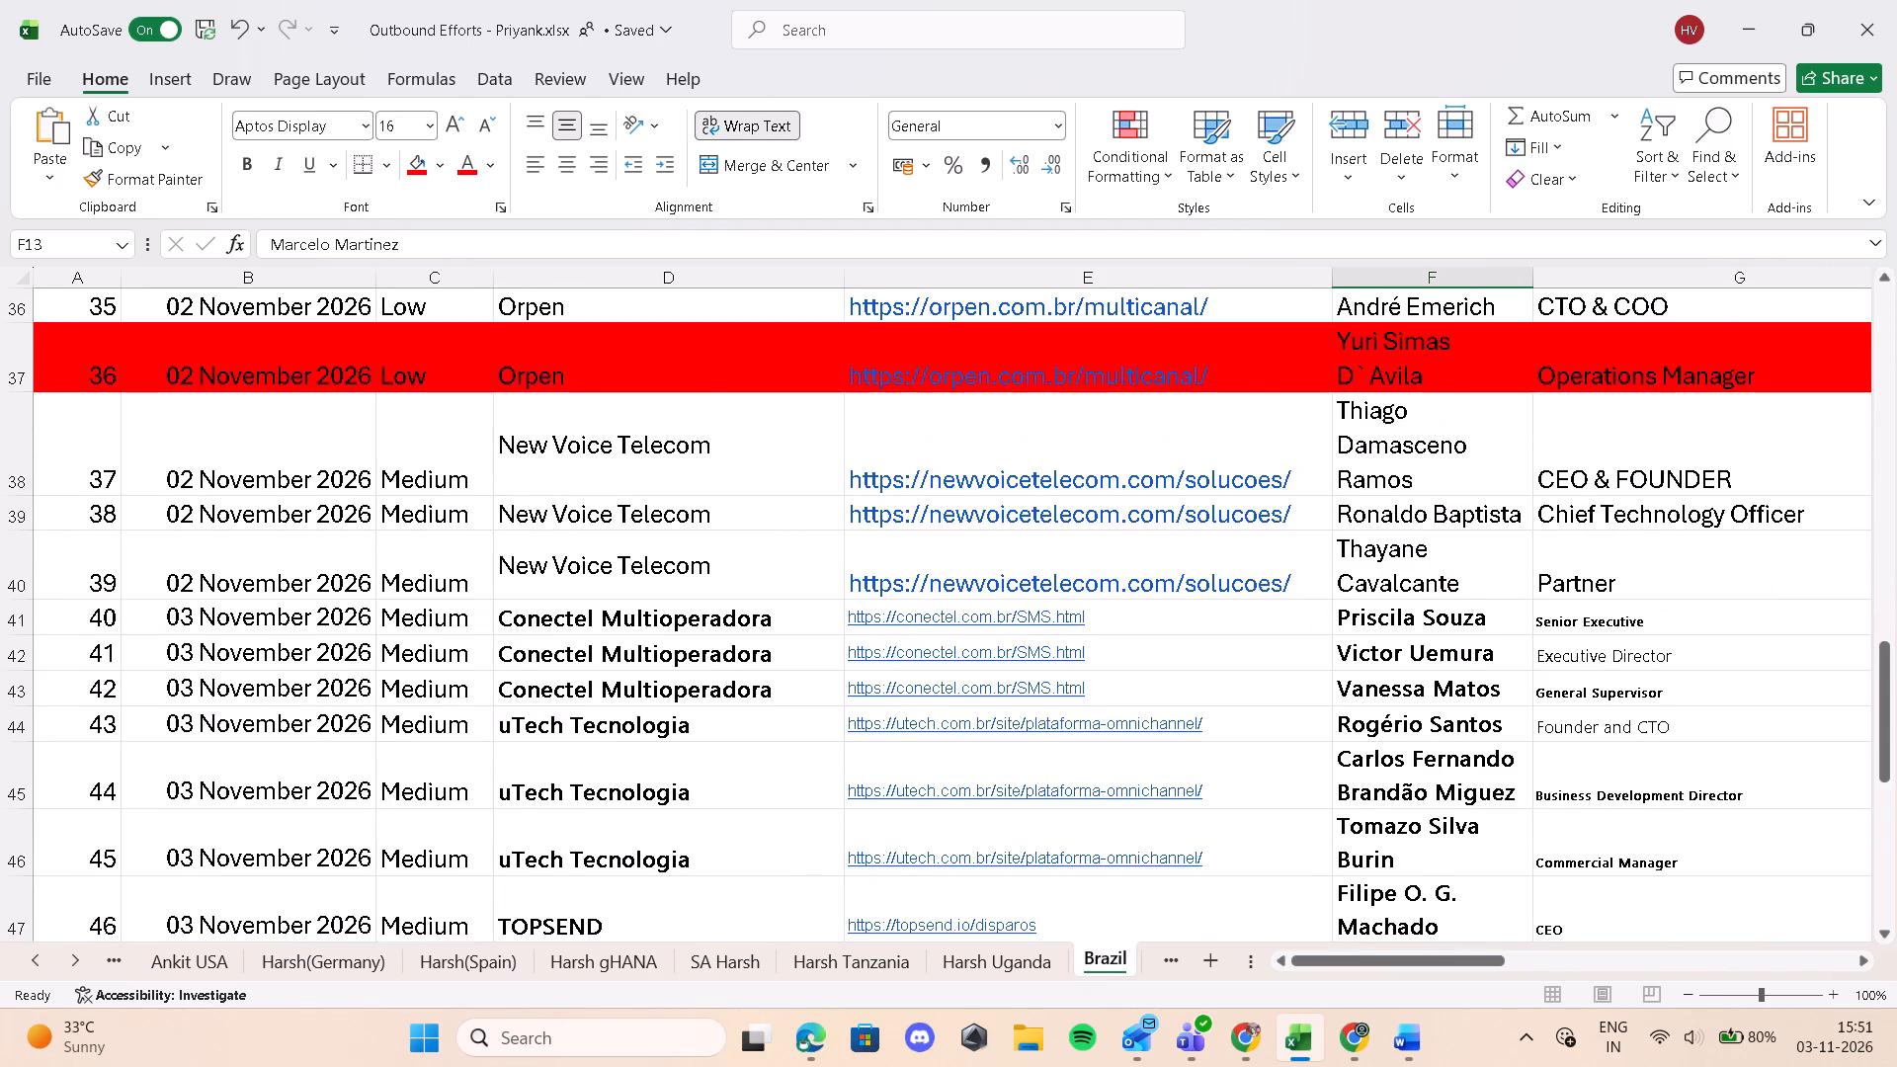
scroll(648, 821, down, 1)
Look through the SA Harsh sheet's contact rows down to the 22 October 2026 entries.
click(718, 958)
scroll(705, 776, down, 14)
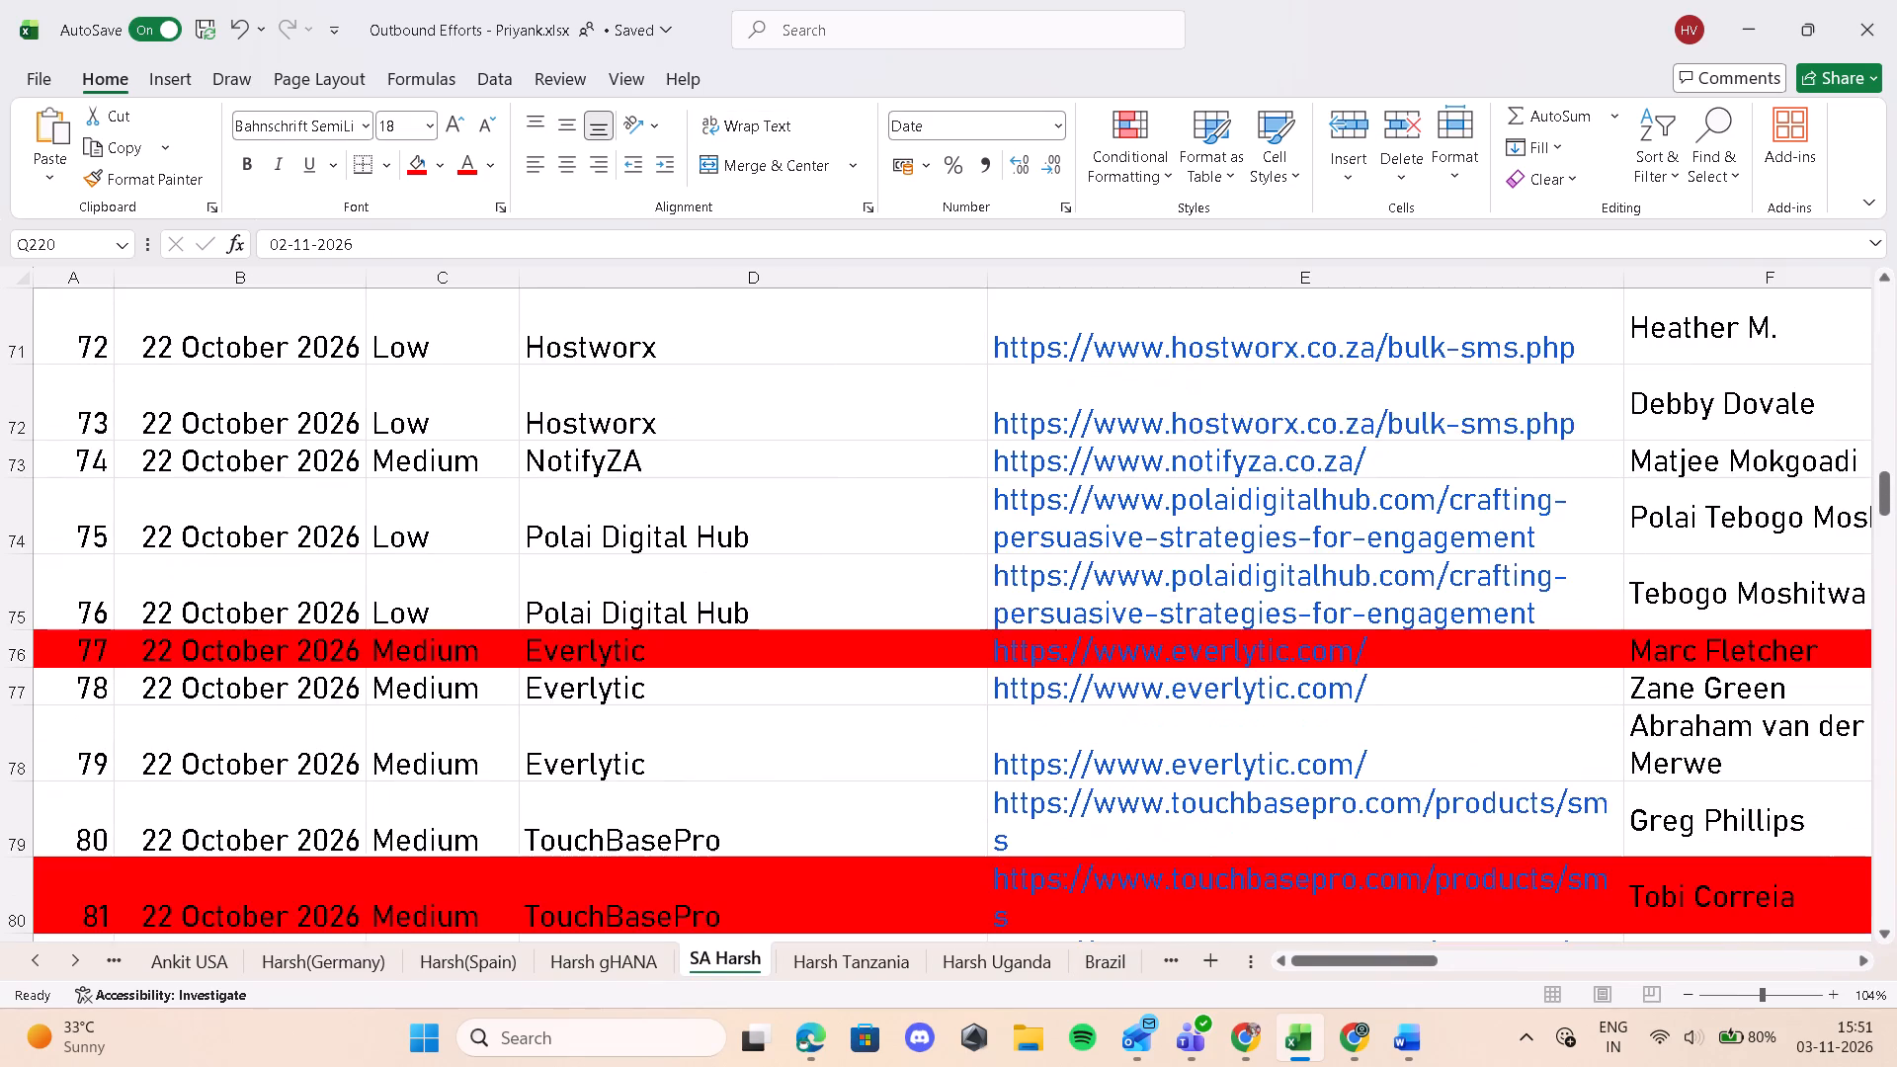
Find the first RadMedia prospect, in row 151 of the SA Harsh sheet, and open the company's website.
scroll(705, 776, down, 4)
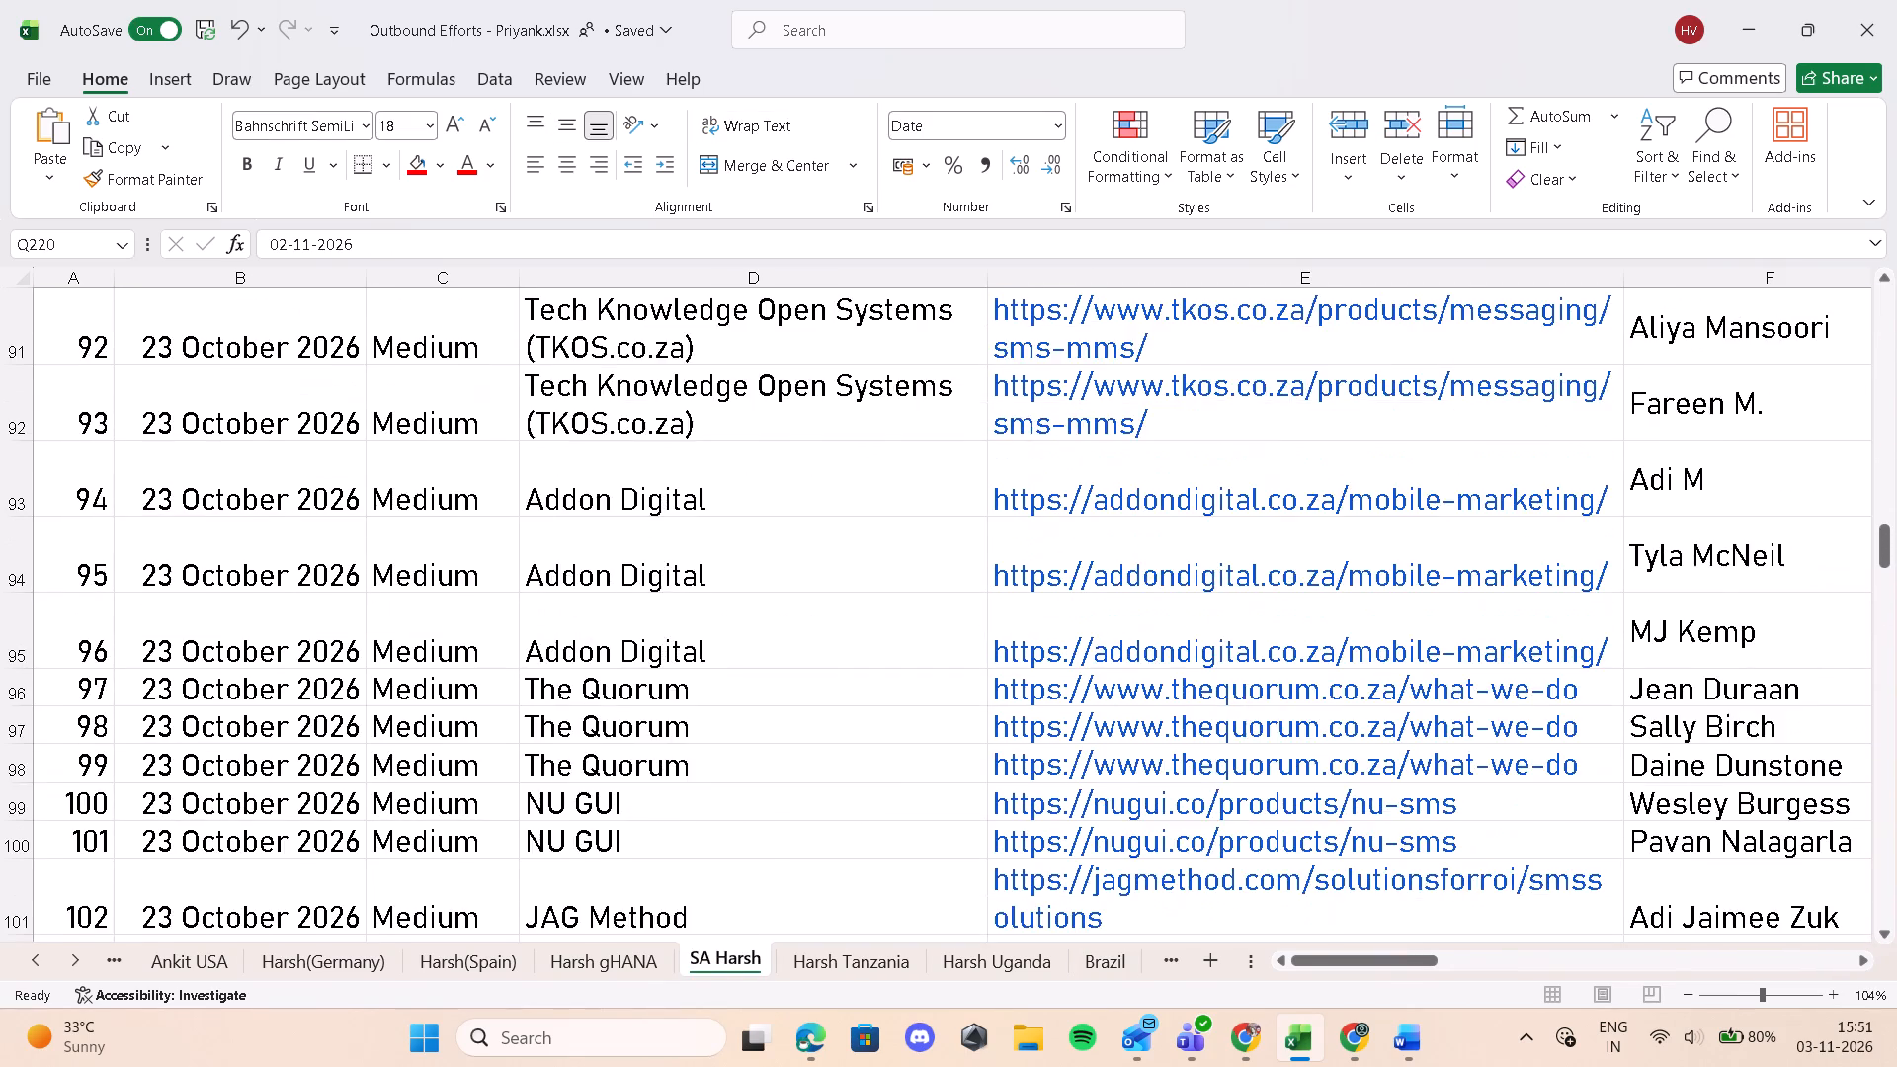
scroll(705, 776, down, 8)
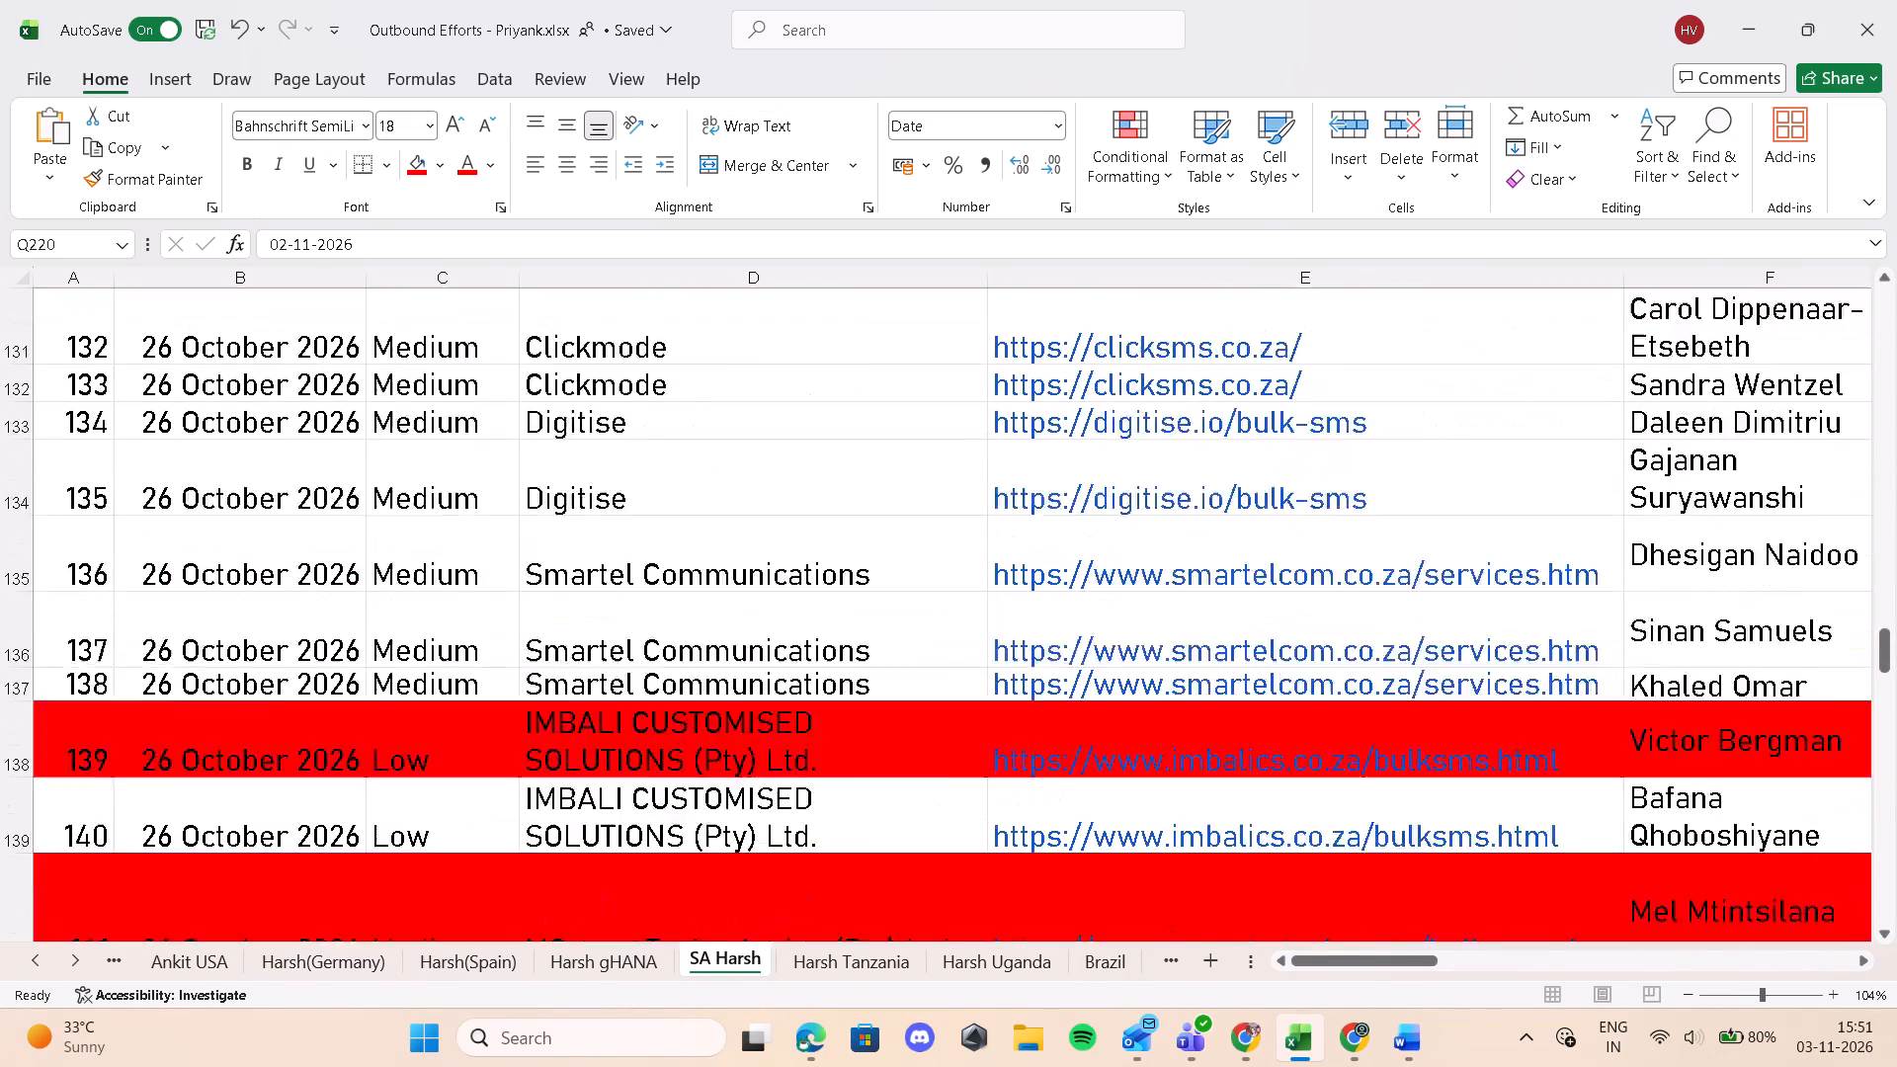
scroll(662, 795, down, 4)
scroll(663, 795, up, 2)
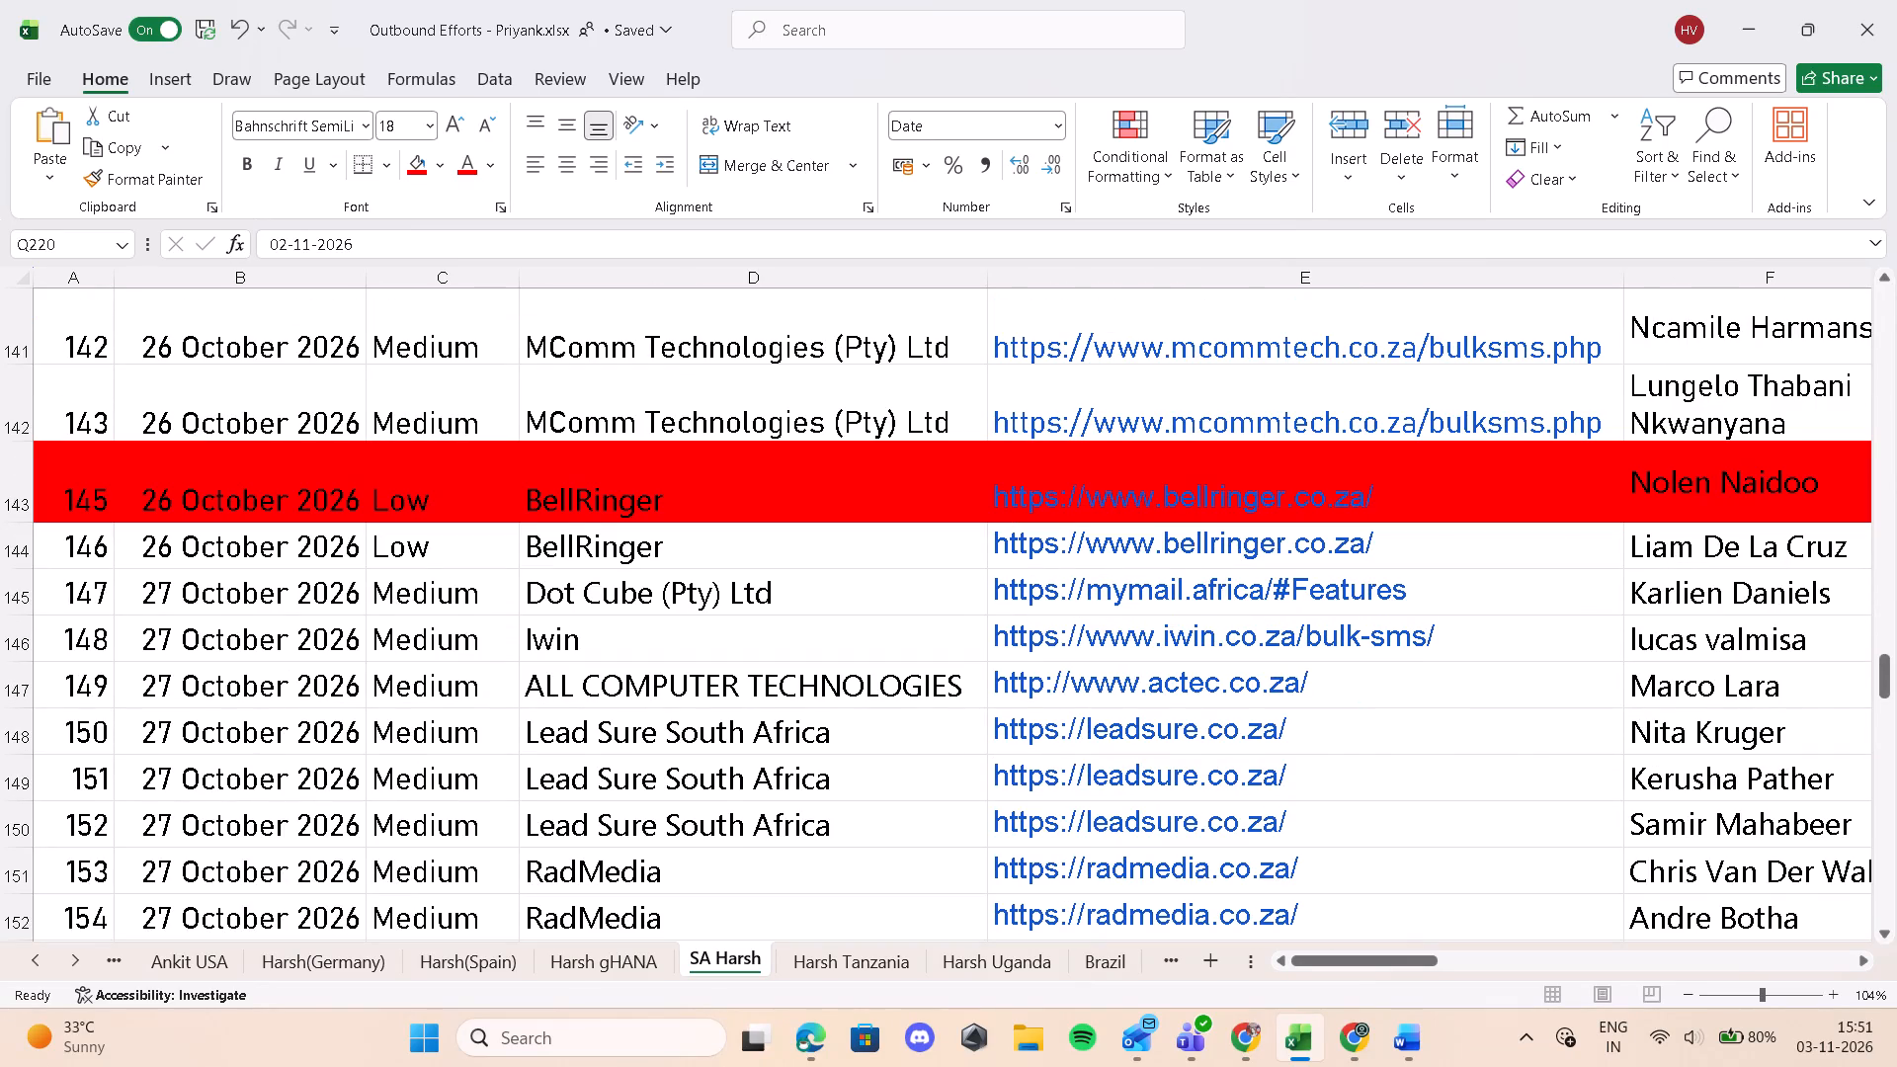
click(668, 866)
click(1802, 858)
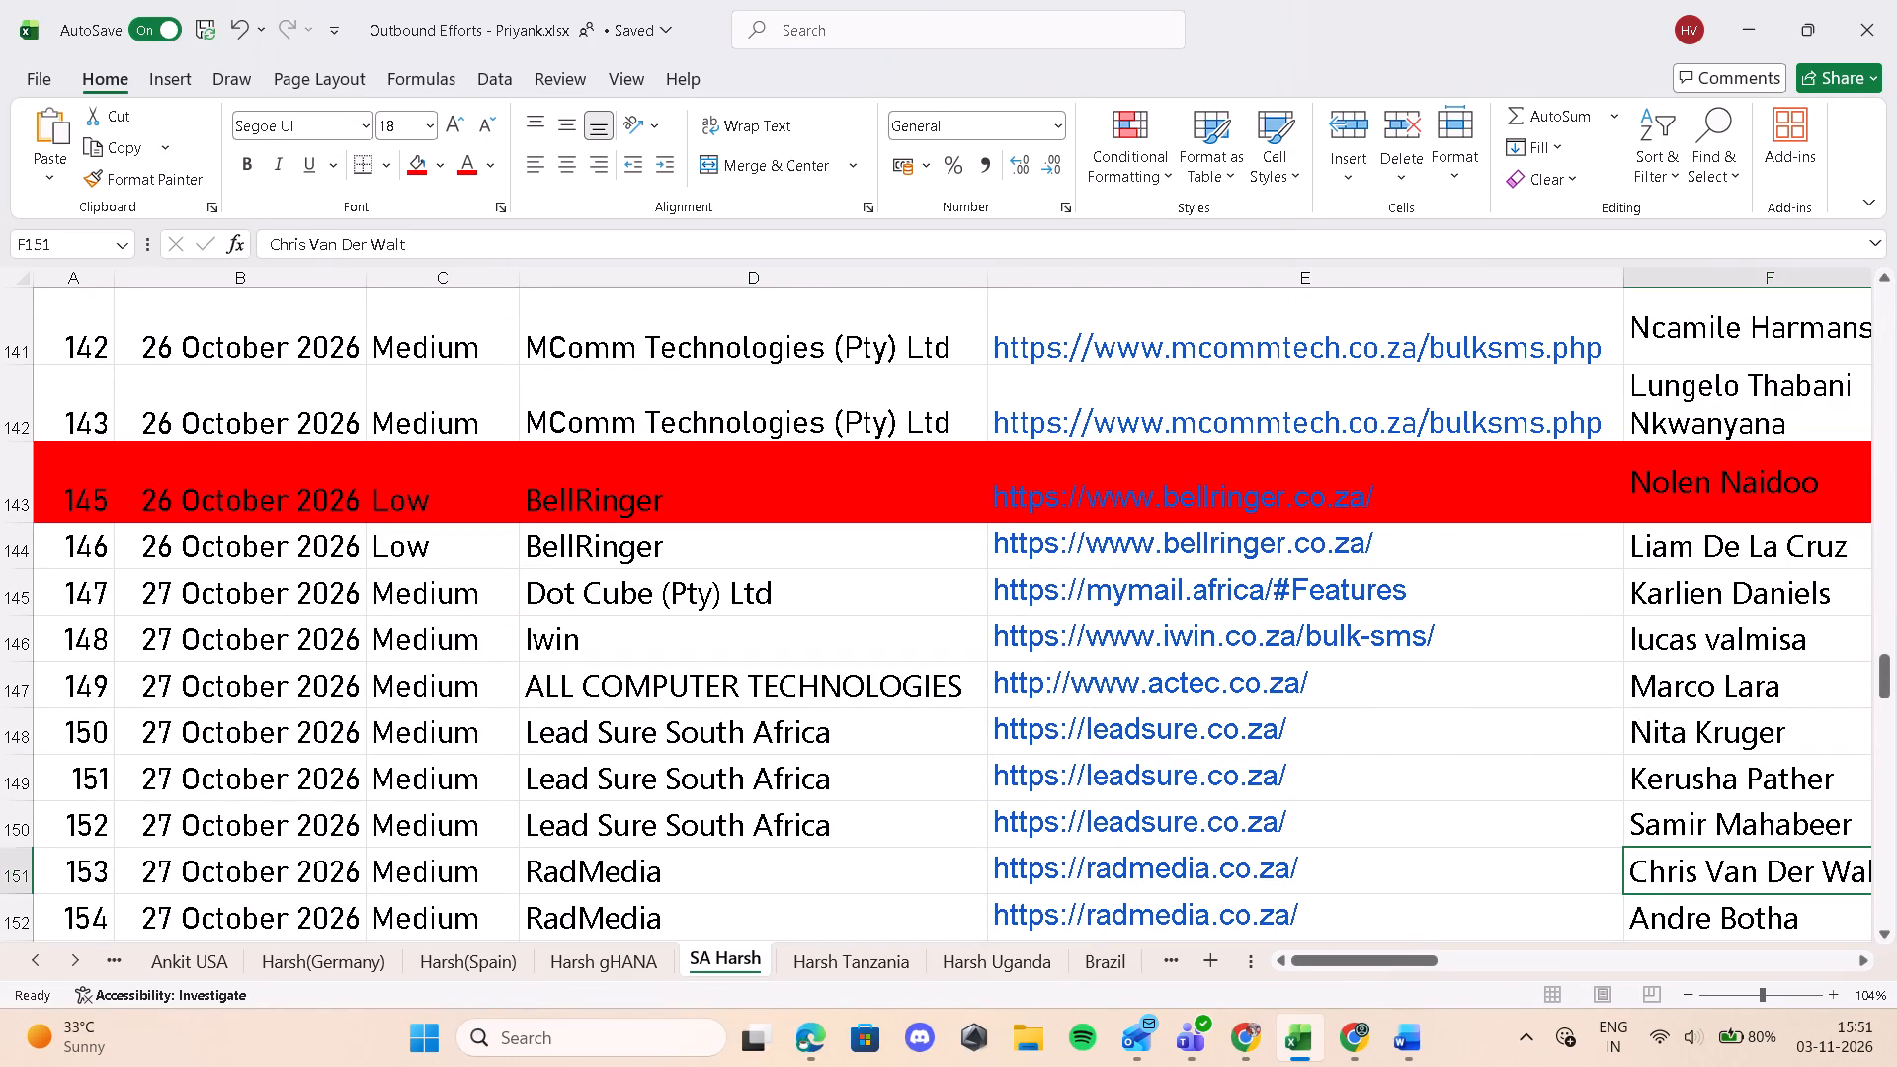
click(12, 869)
drag(1343, 955, 1352, 955)
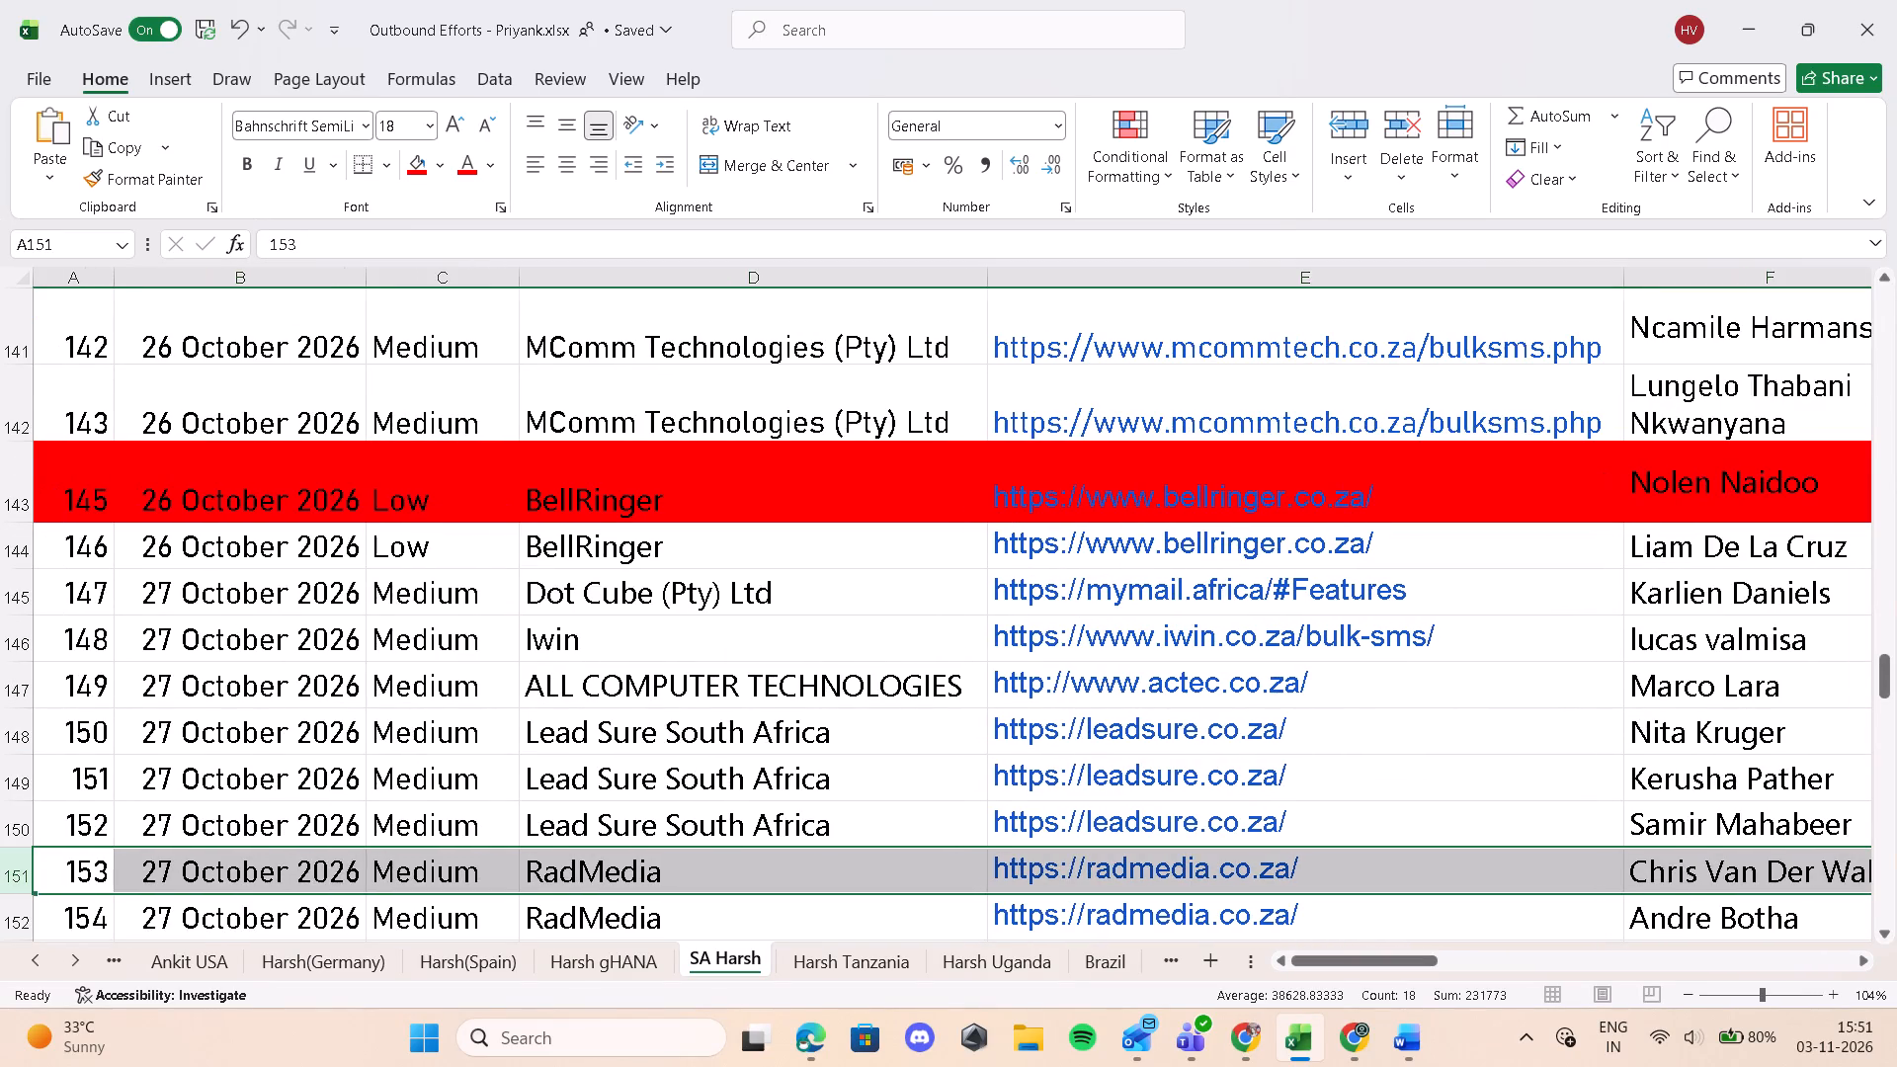
click(1219, 873)
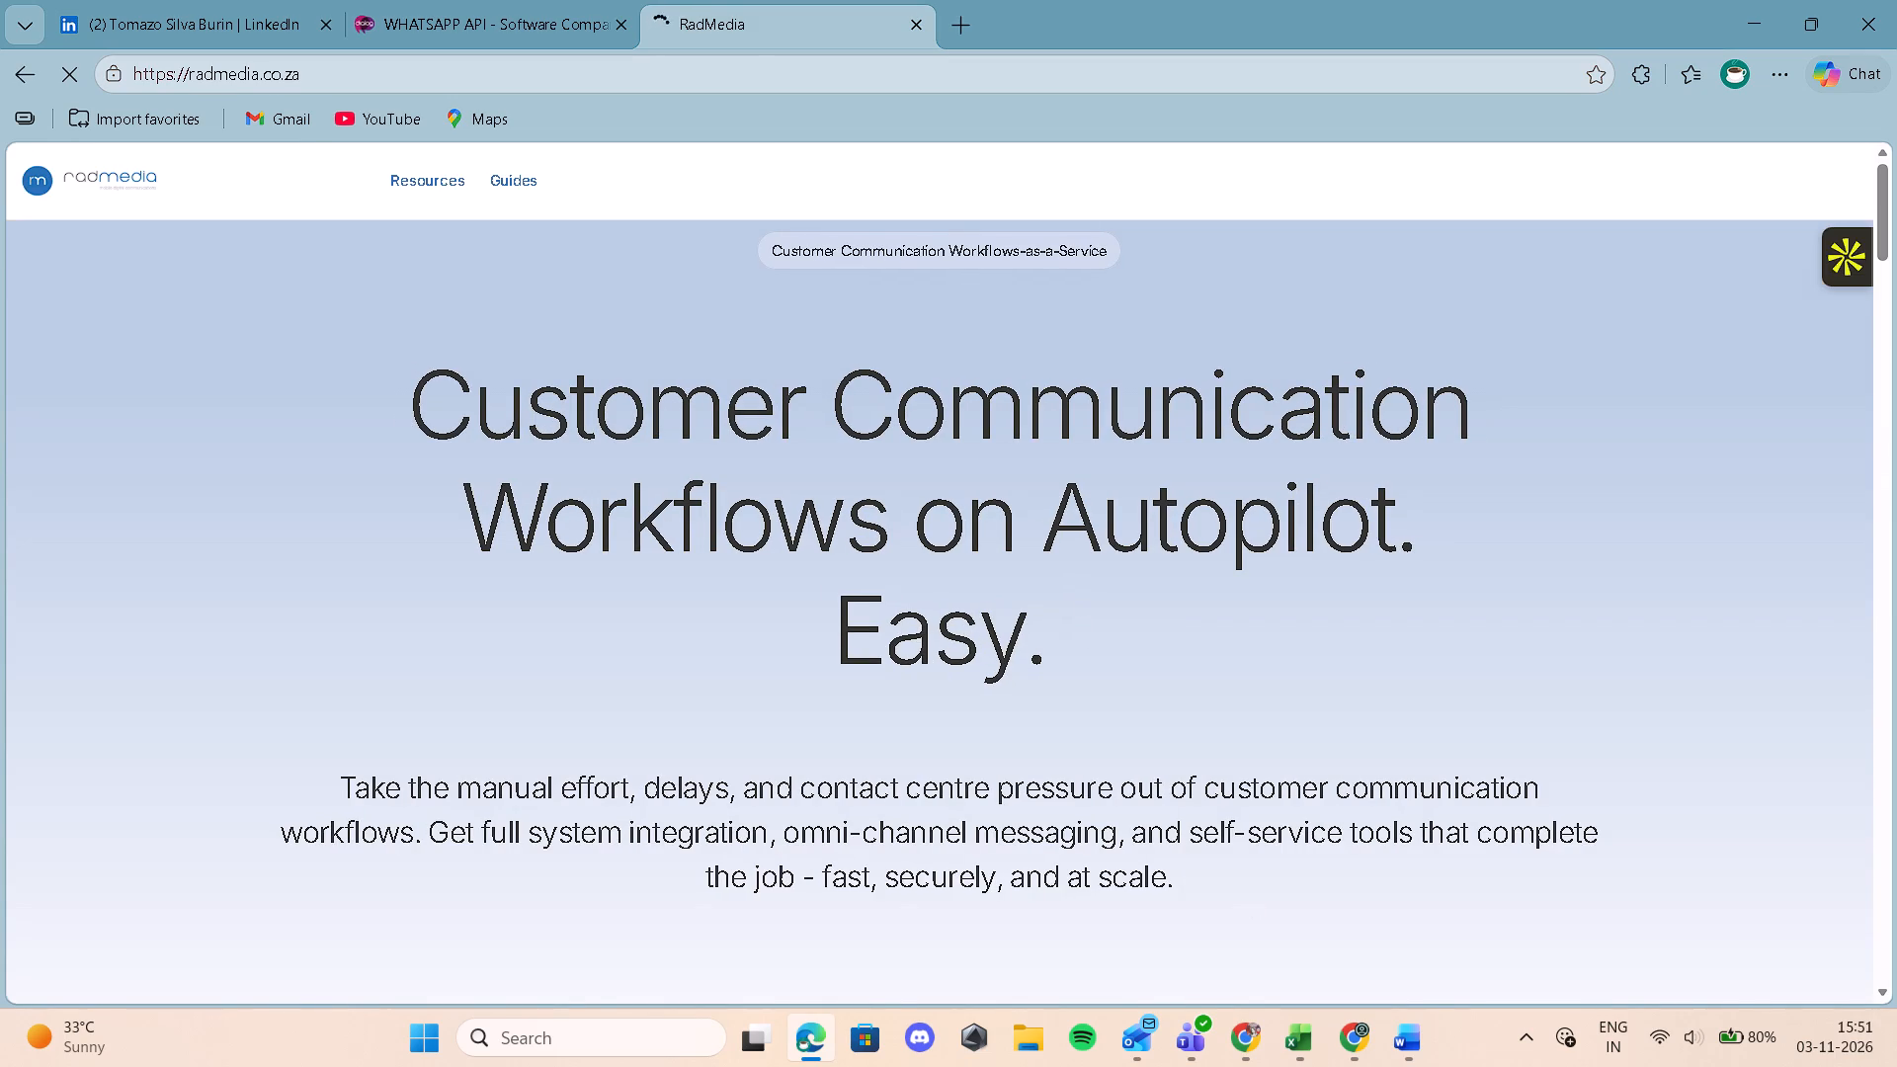
Examine the headline, introduction and client logos on RadMedia's home page.
scroll(1084, 450, down, 2)
scroll(1010, 641, down, 1)
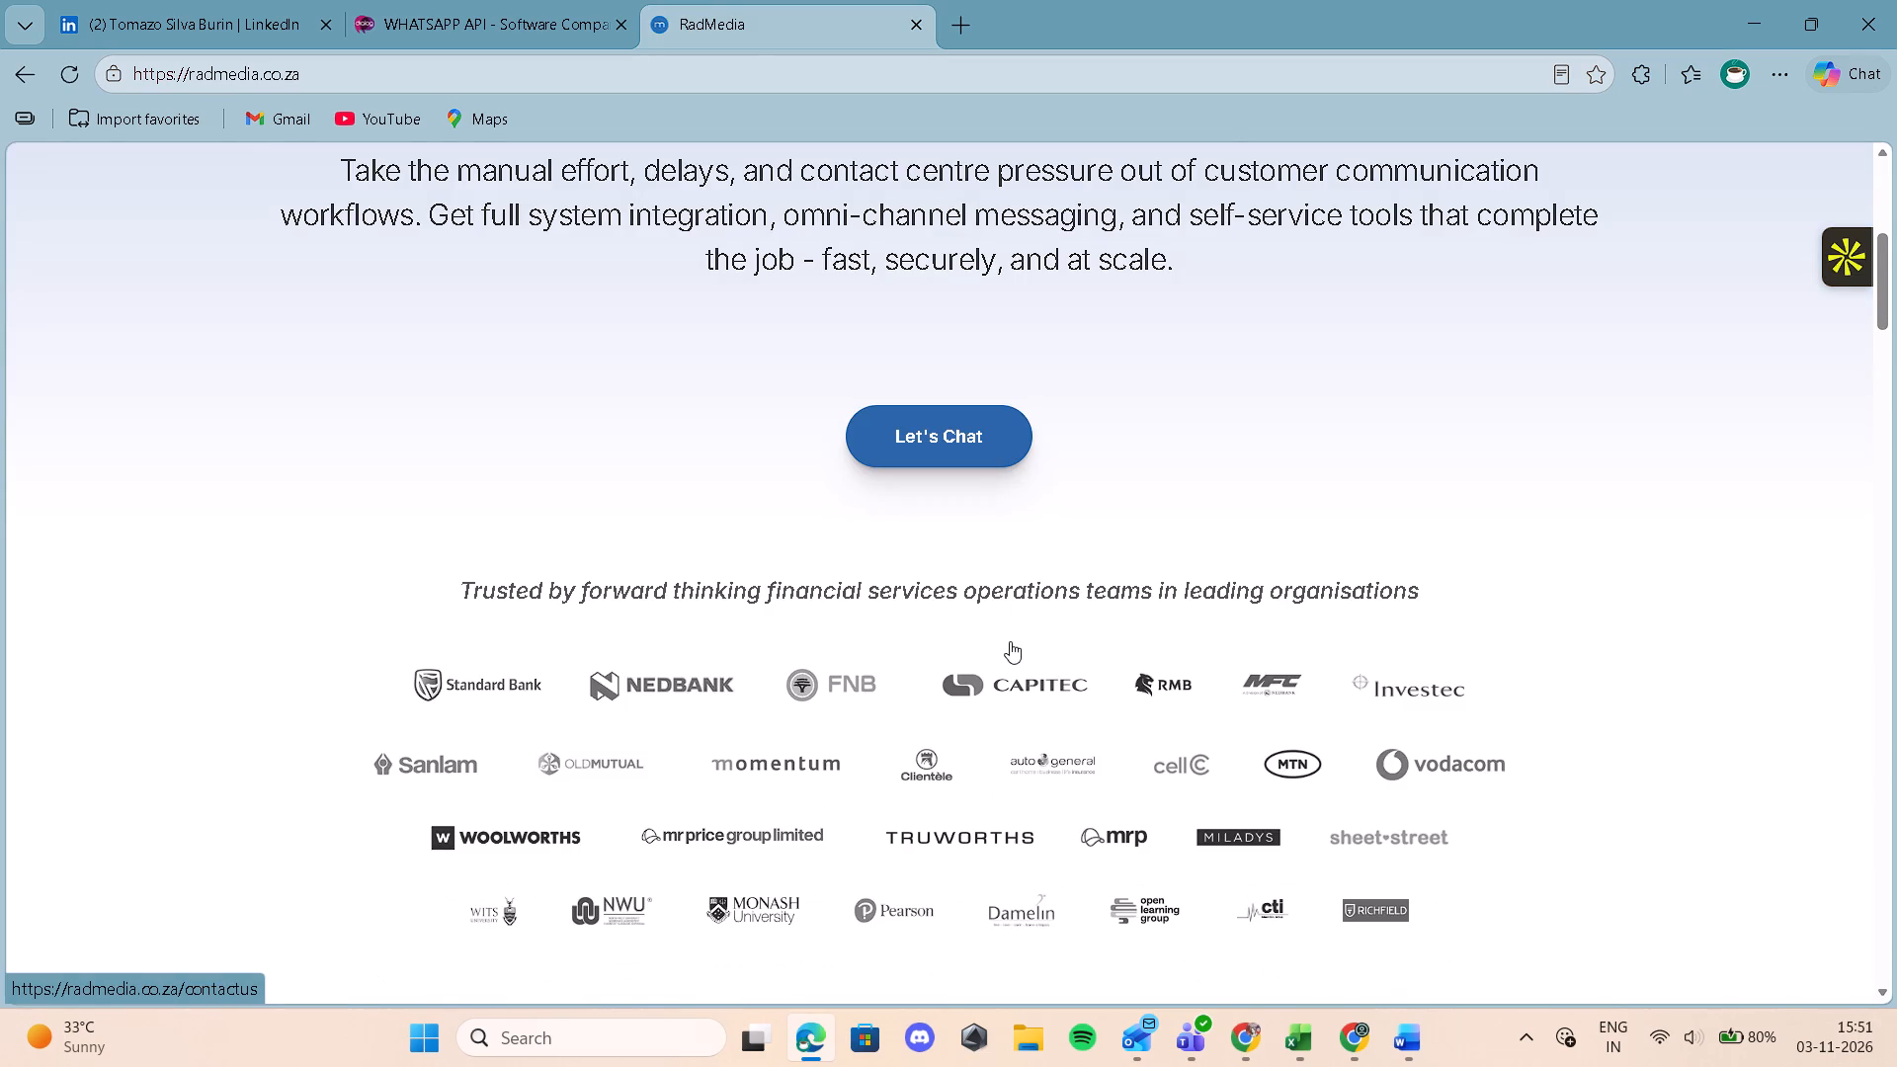
scroll(990, 600, up, 3)
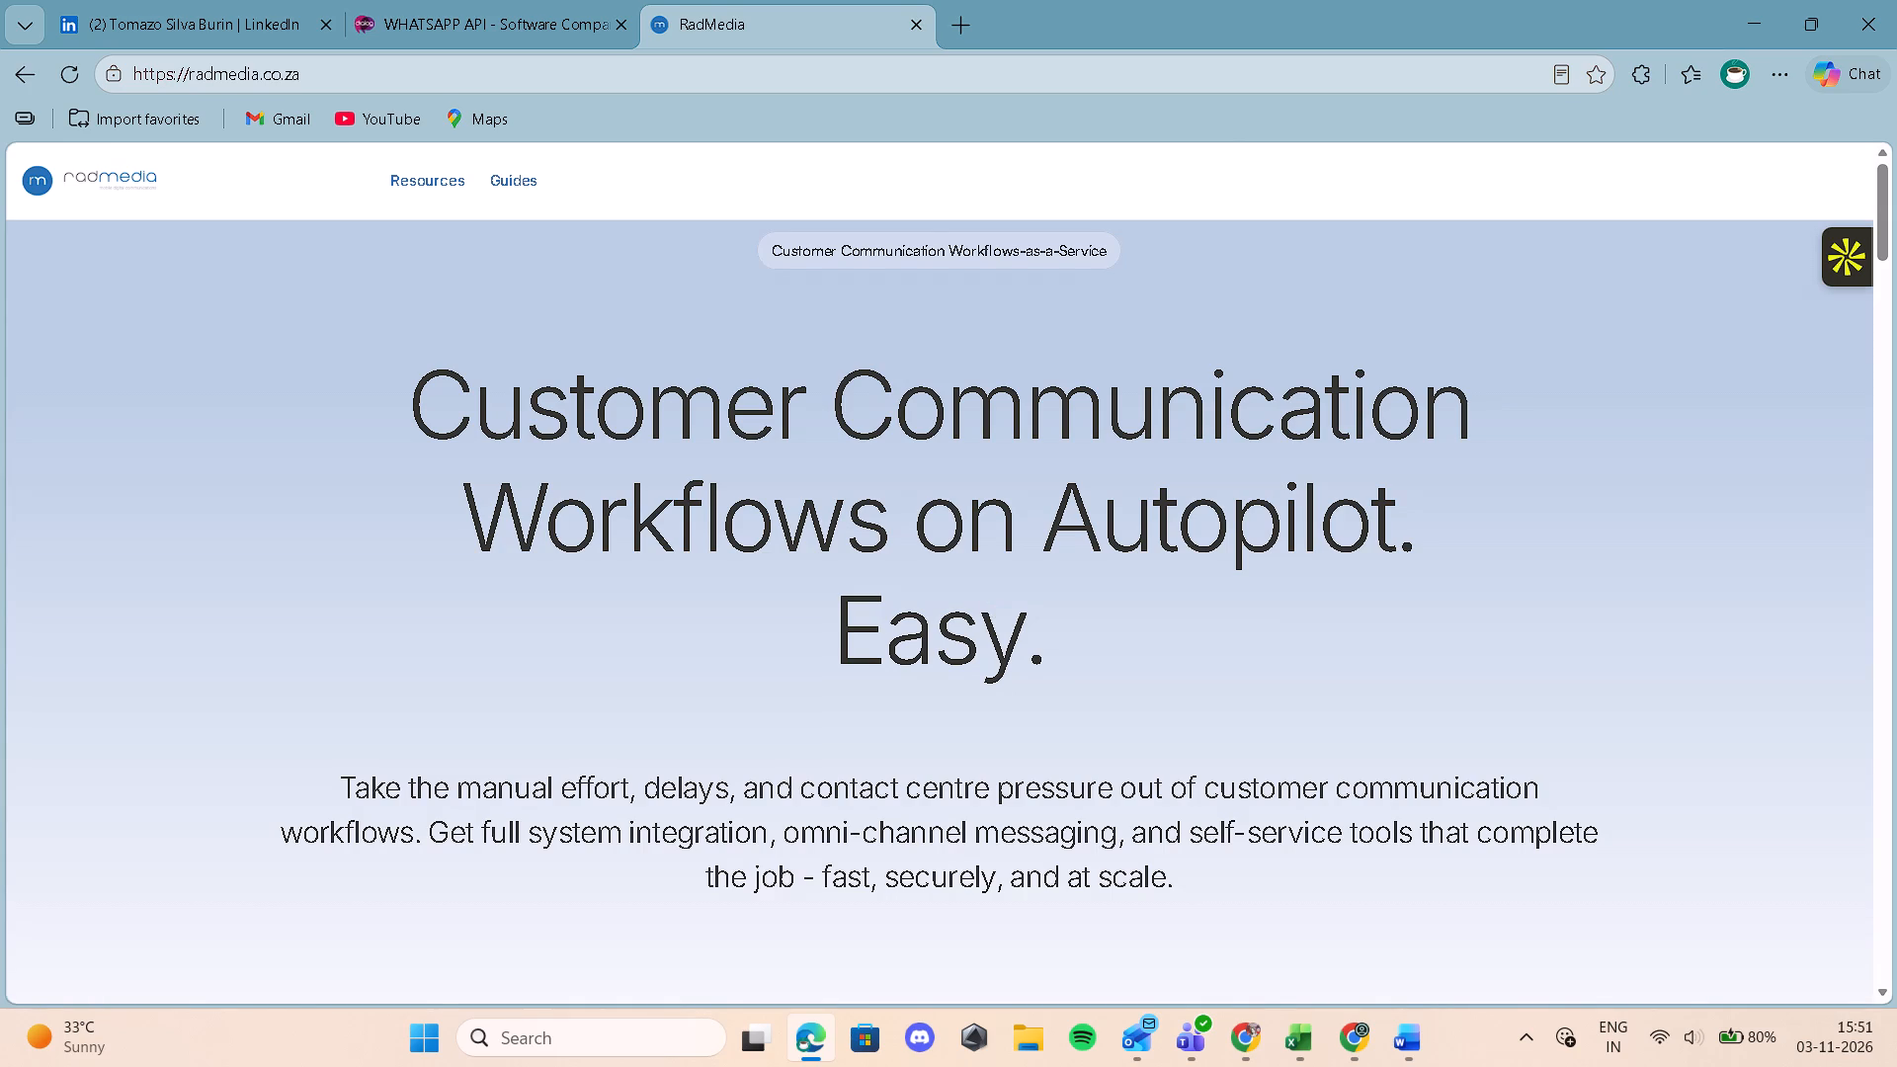
scroll(821, 451, up, 2)
scroll(645, 525, up, 3)
scroll(550, 539, down, 3)
scroll(597, 526, up, 2)
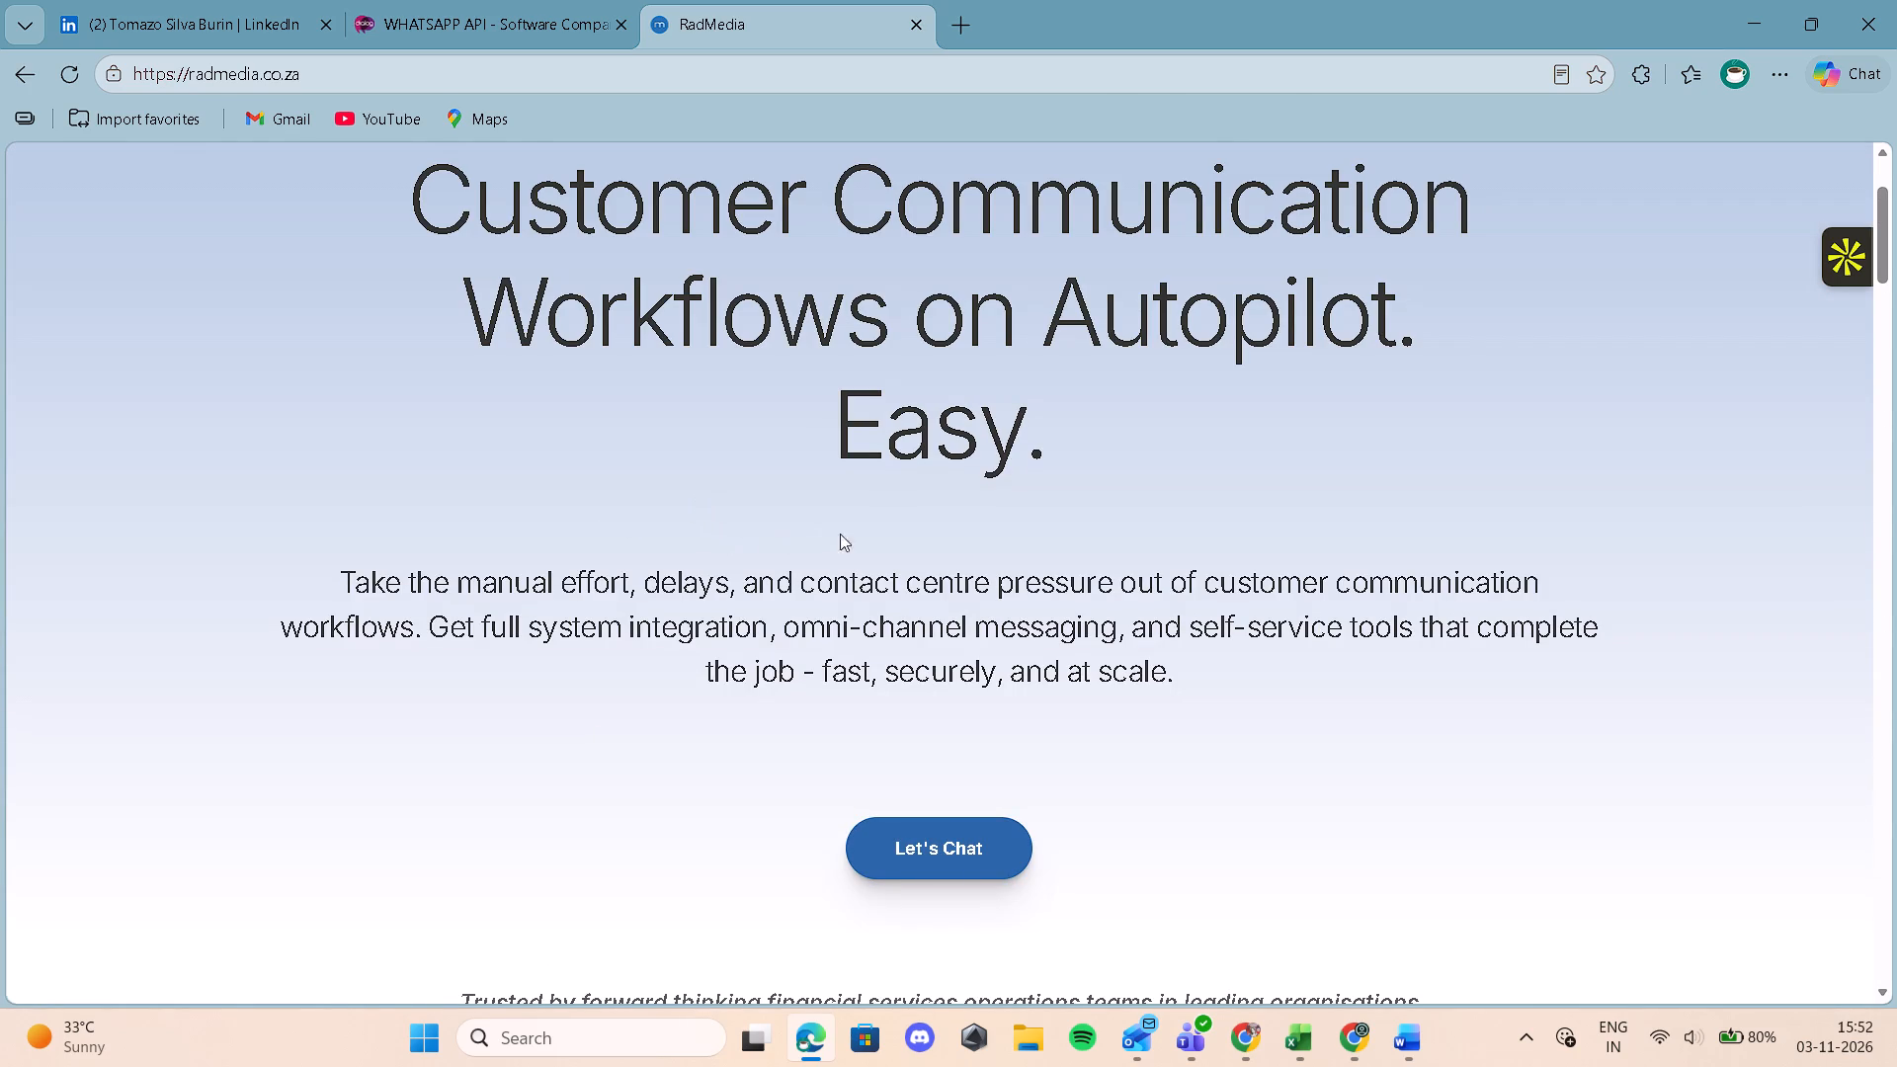
Skim the rest of RadMedia's home page through to the frequently asked questions and return to its beginning.
scroll(921, 604, down, 4)
scroll(973, 537, down, 4)
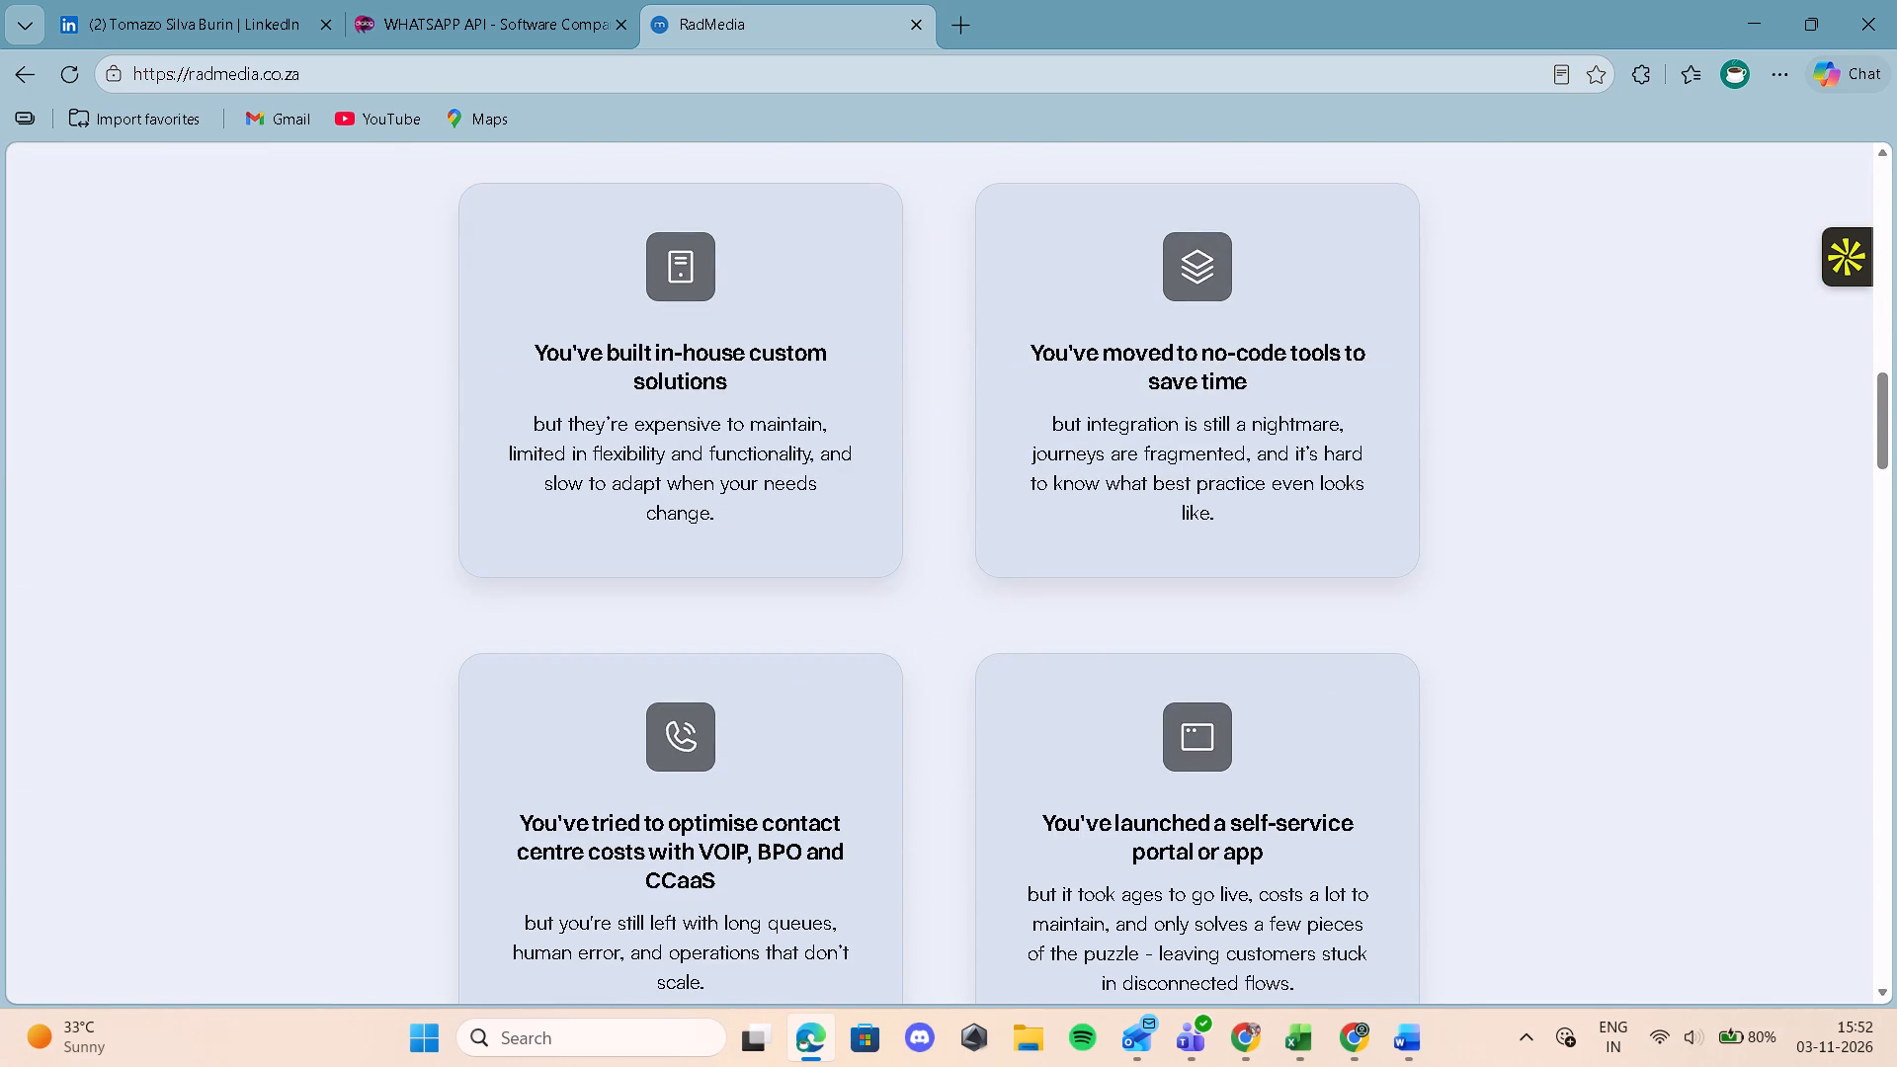
scroll(1221, 430, down, 1)
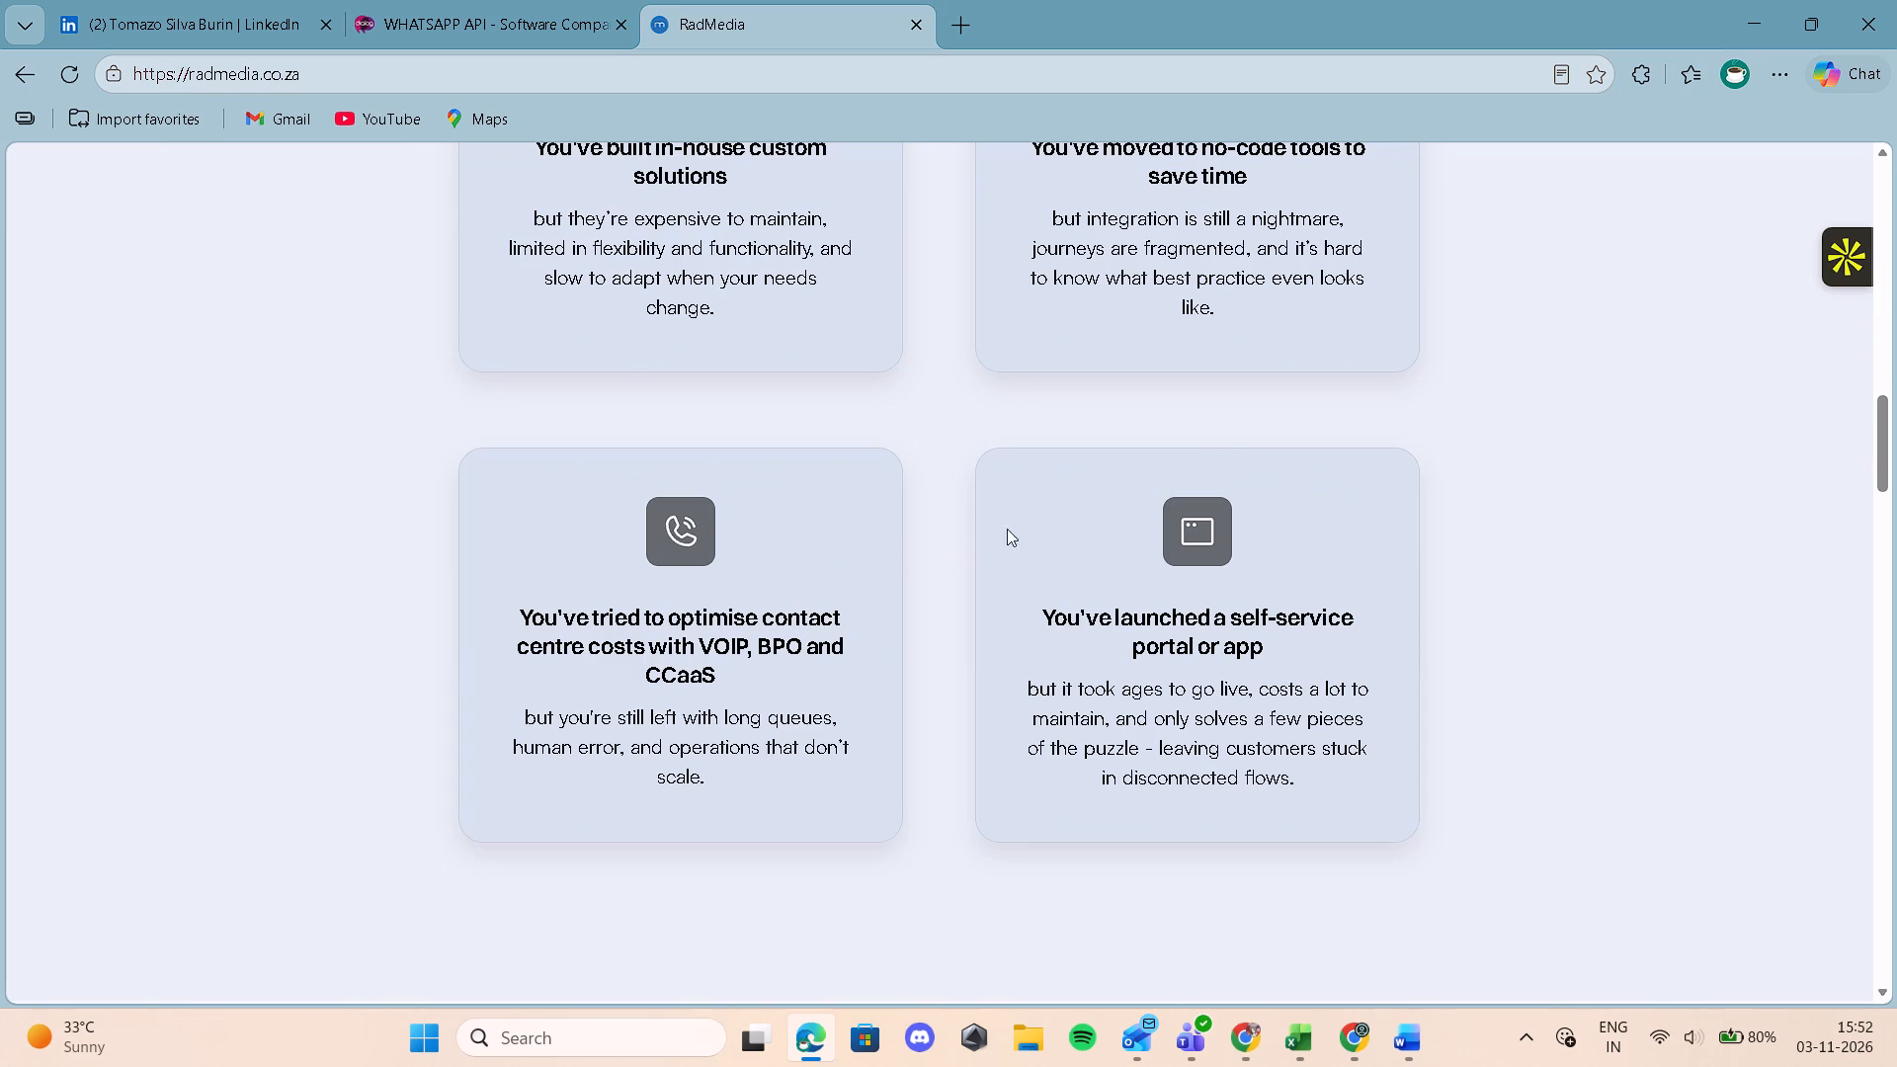
scroll(1066, 529, down, 4)
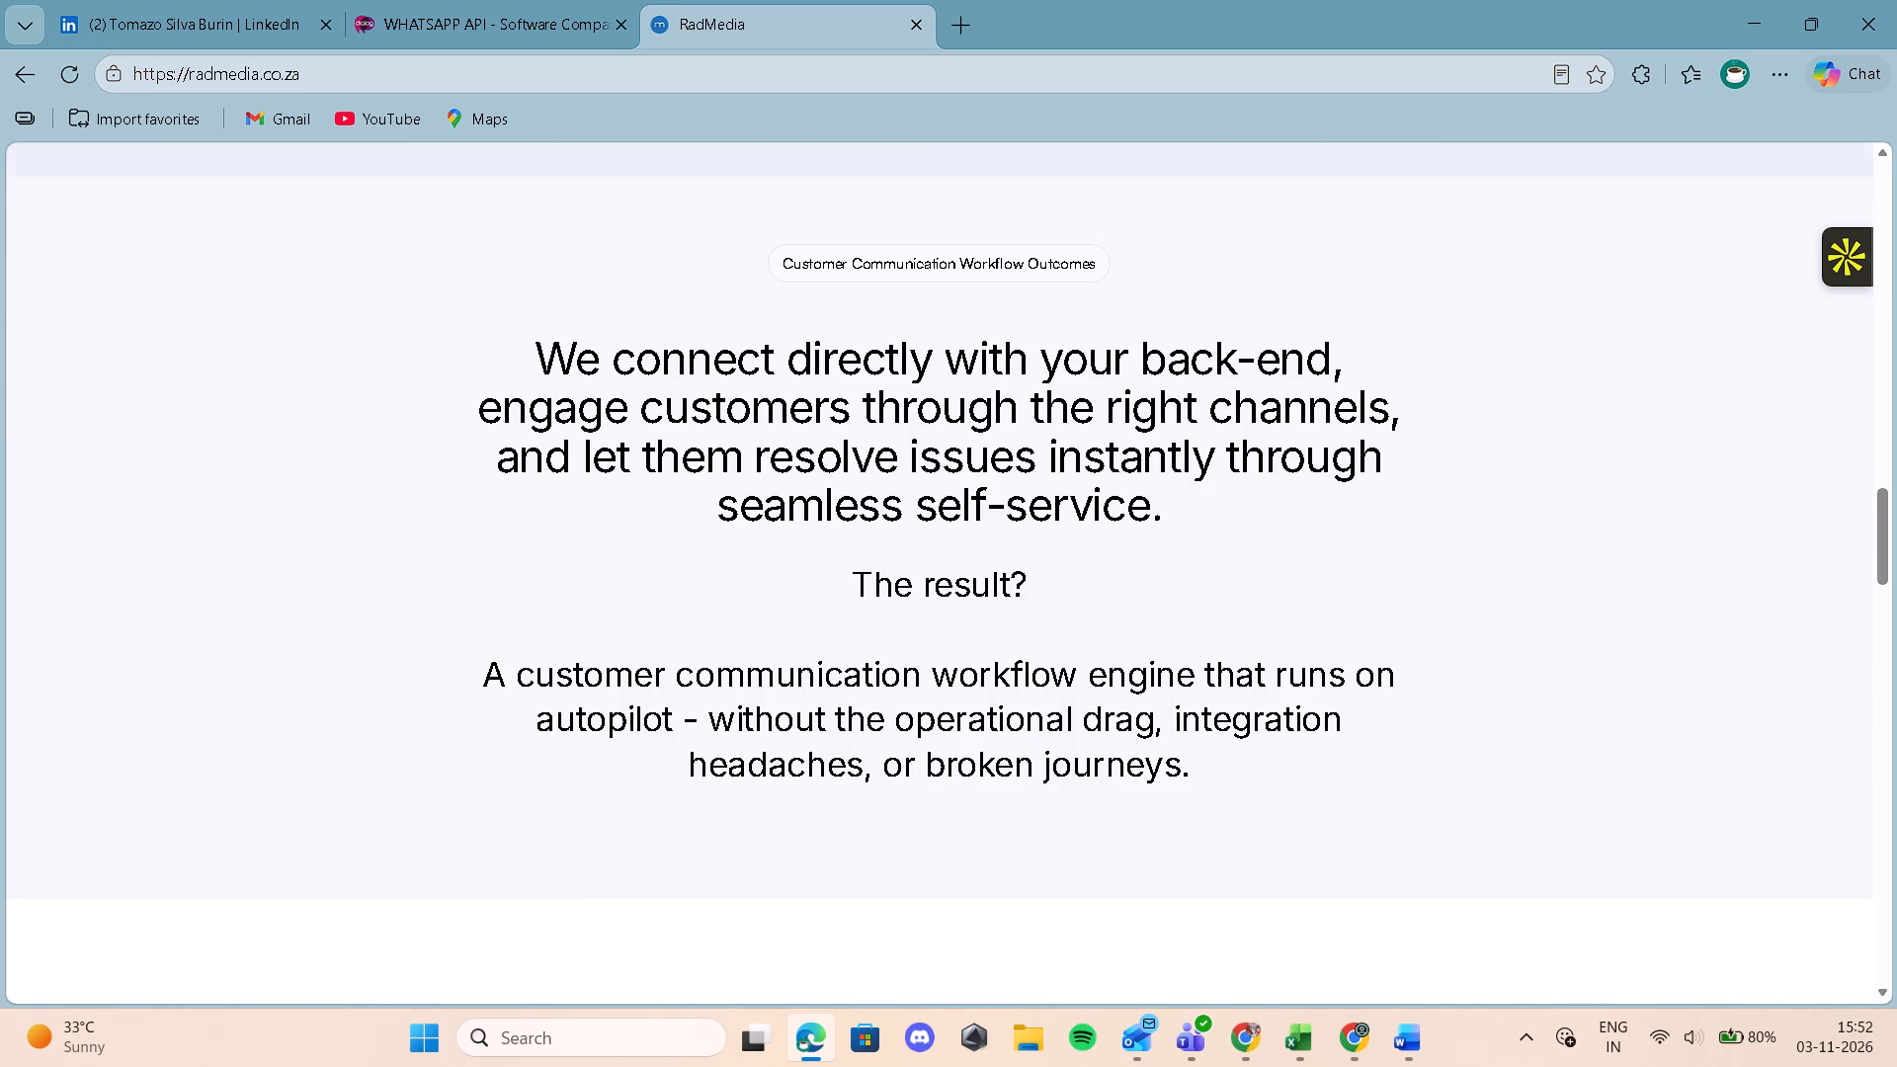
scroll(1096, 509, down, 6)
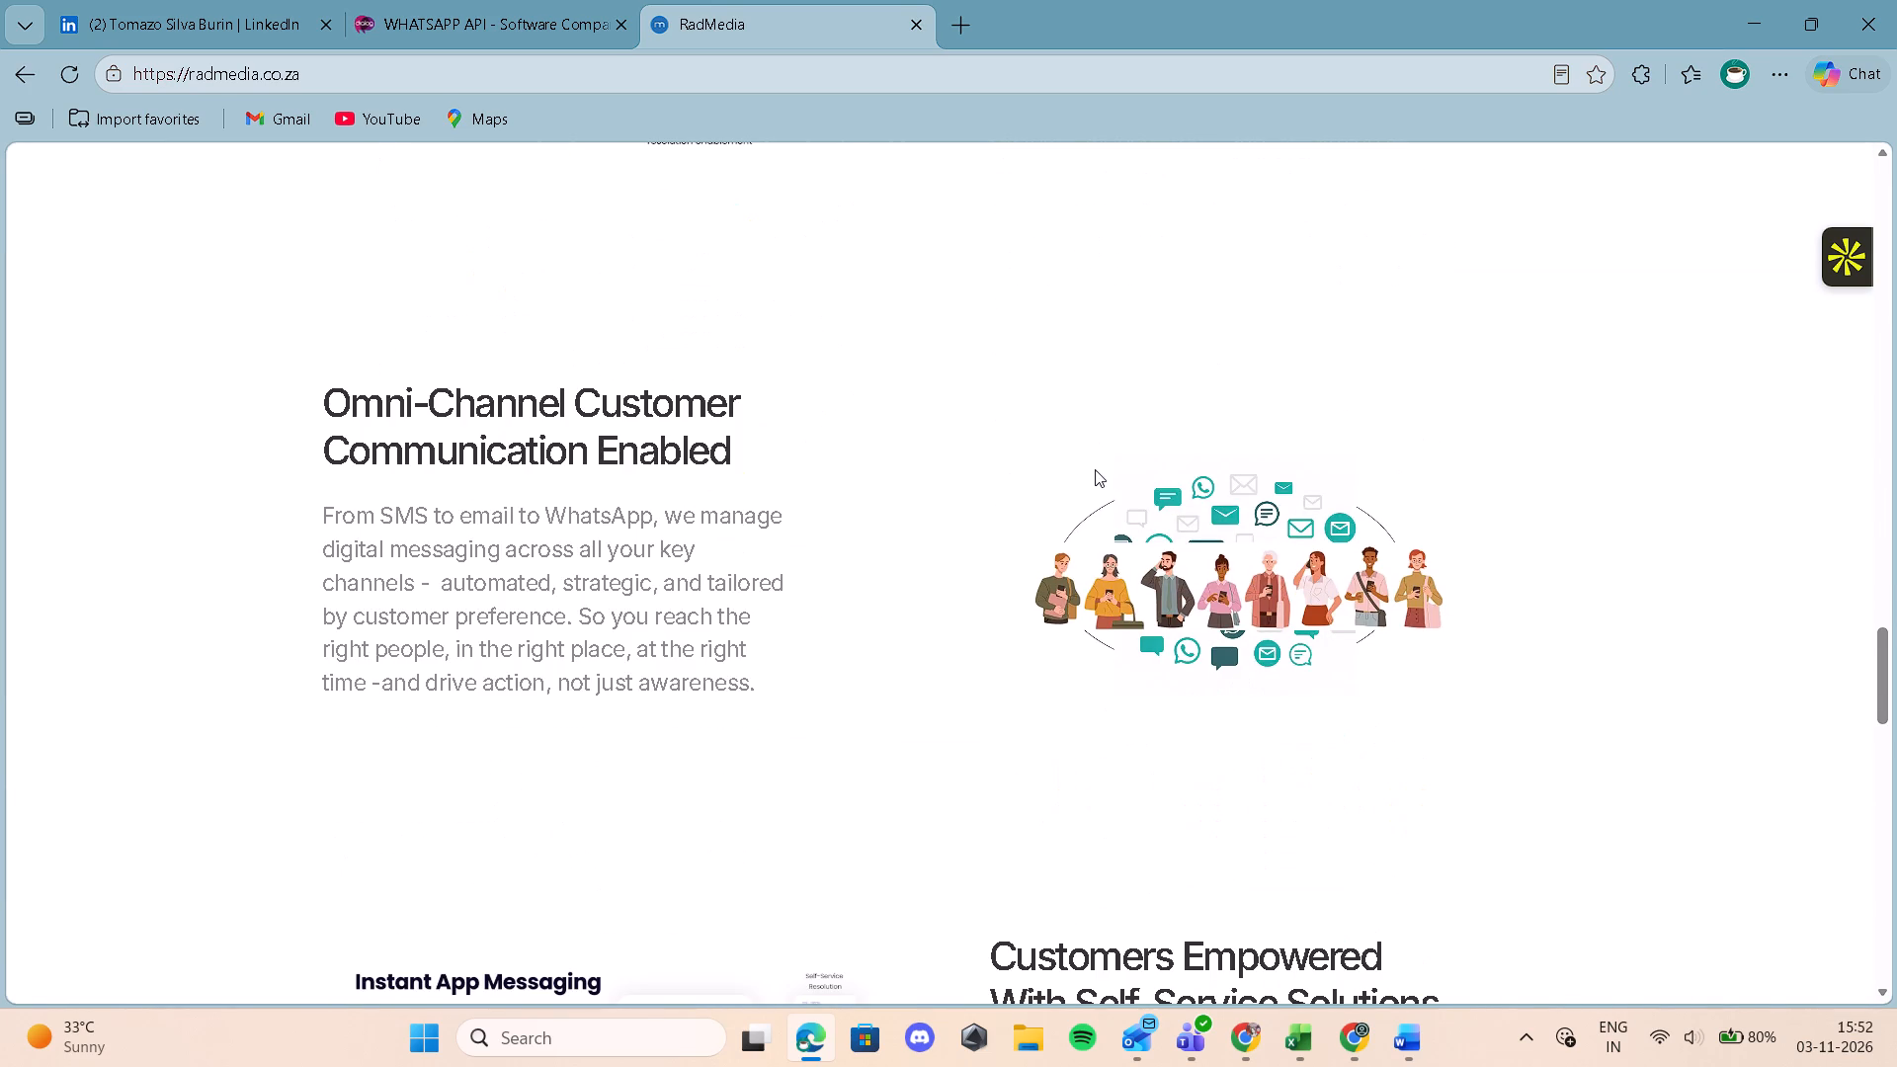
scroll(1100, 462, down, 2)
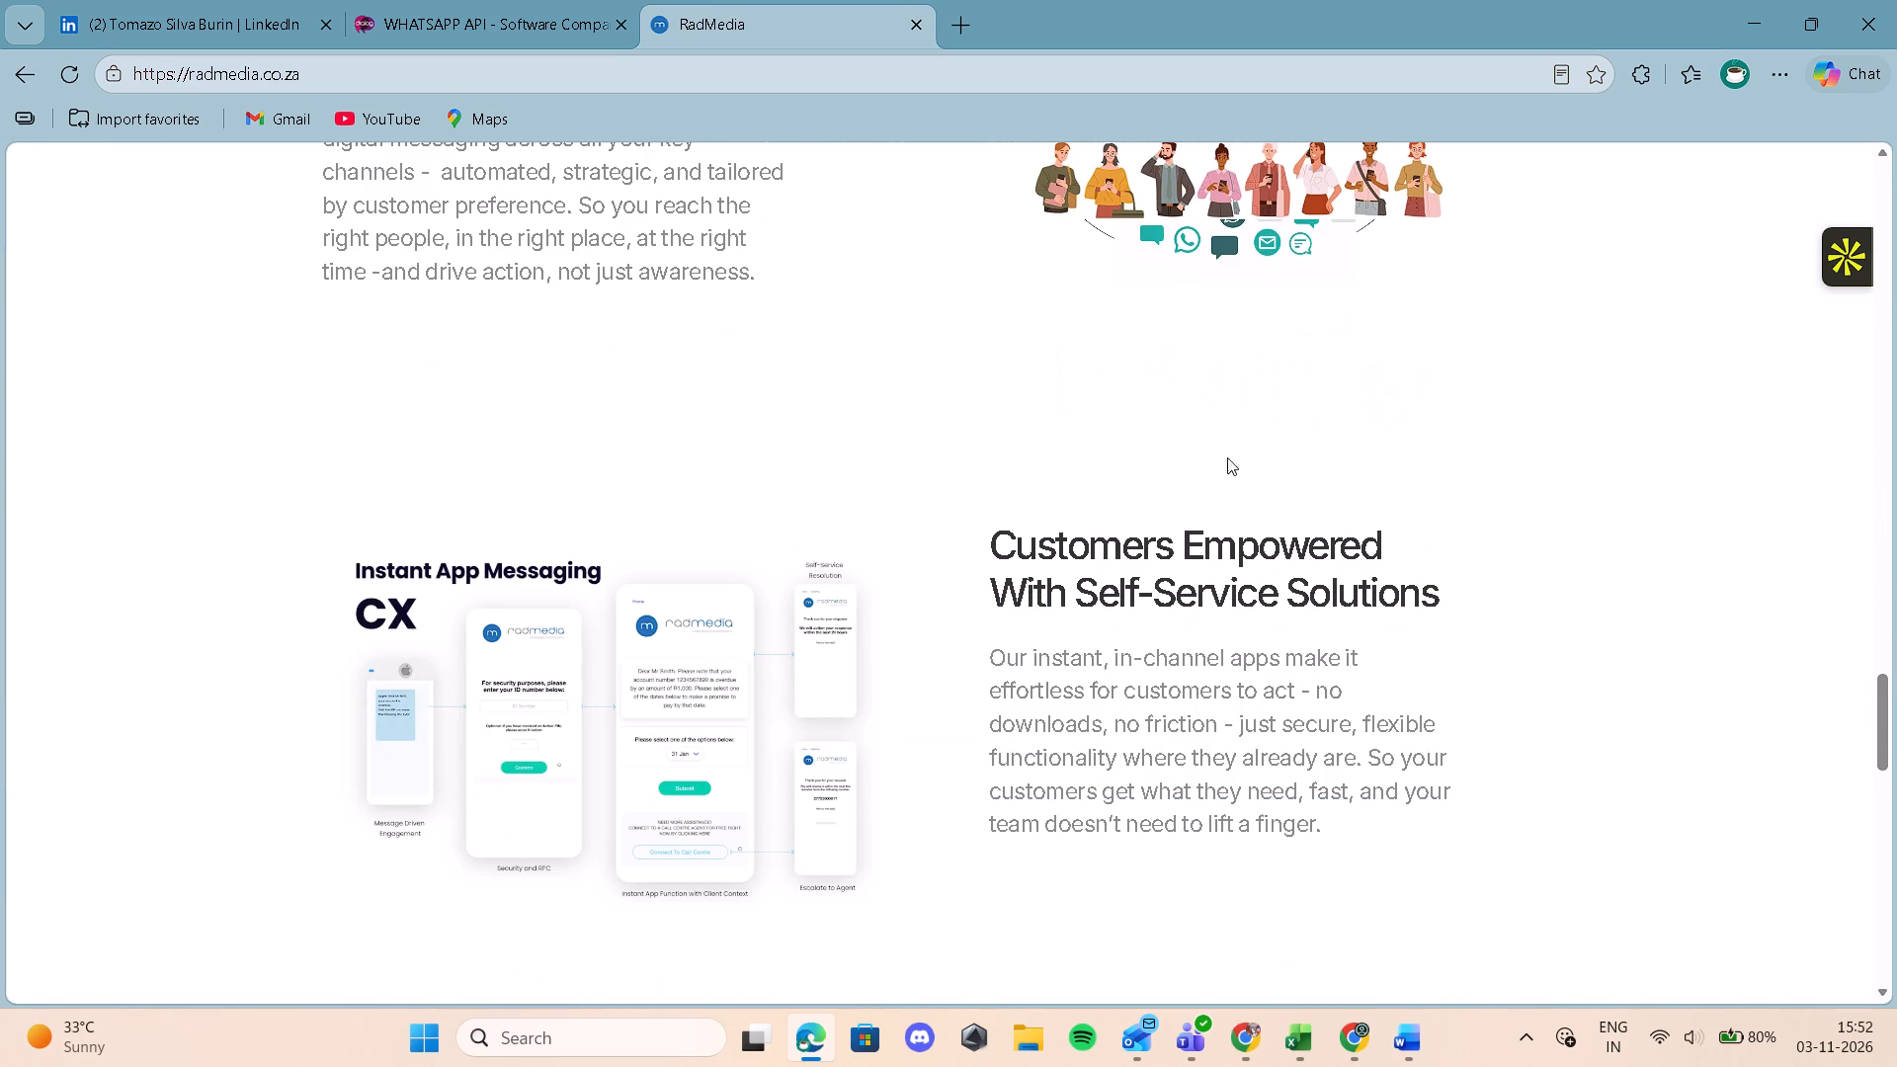
scroll(1267, 456, down, 9)
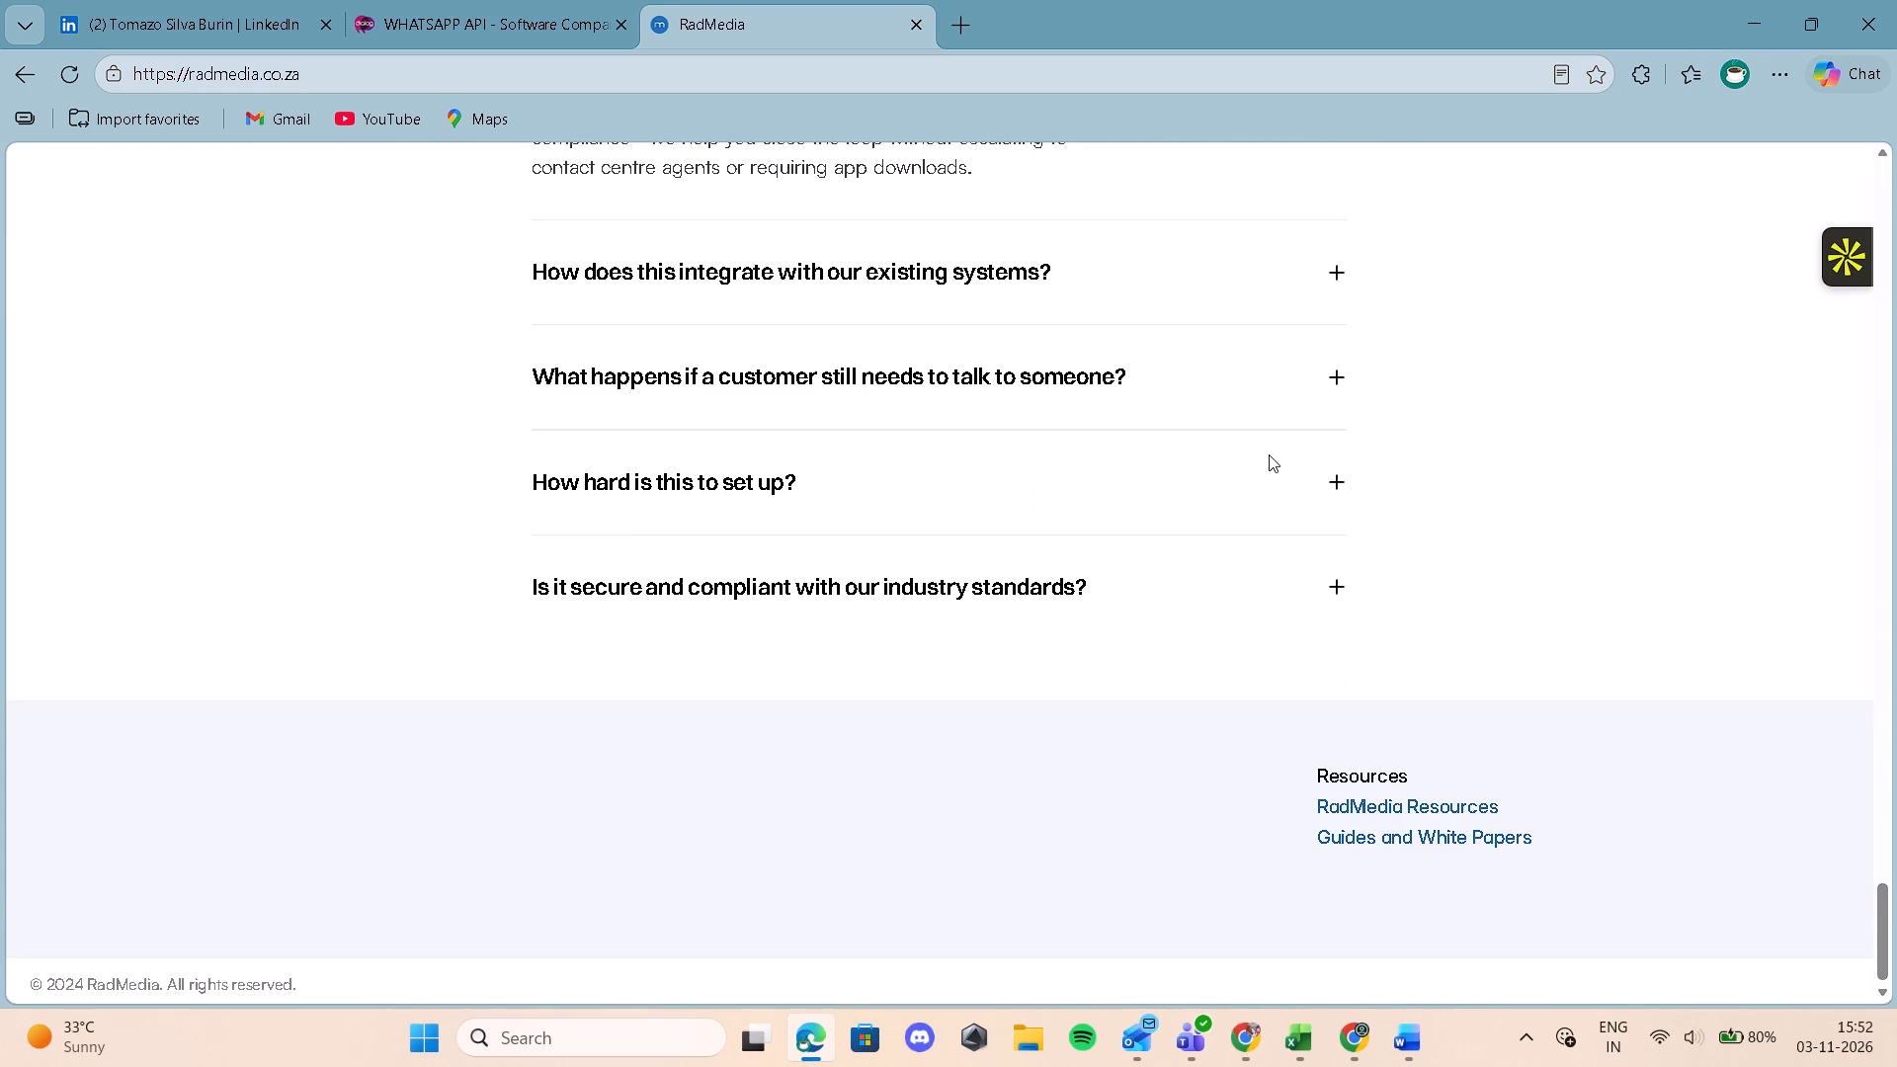
scroll(1269, 454, up, 10)
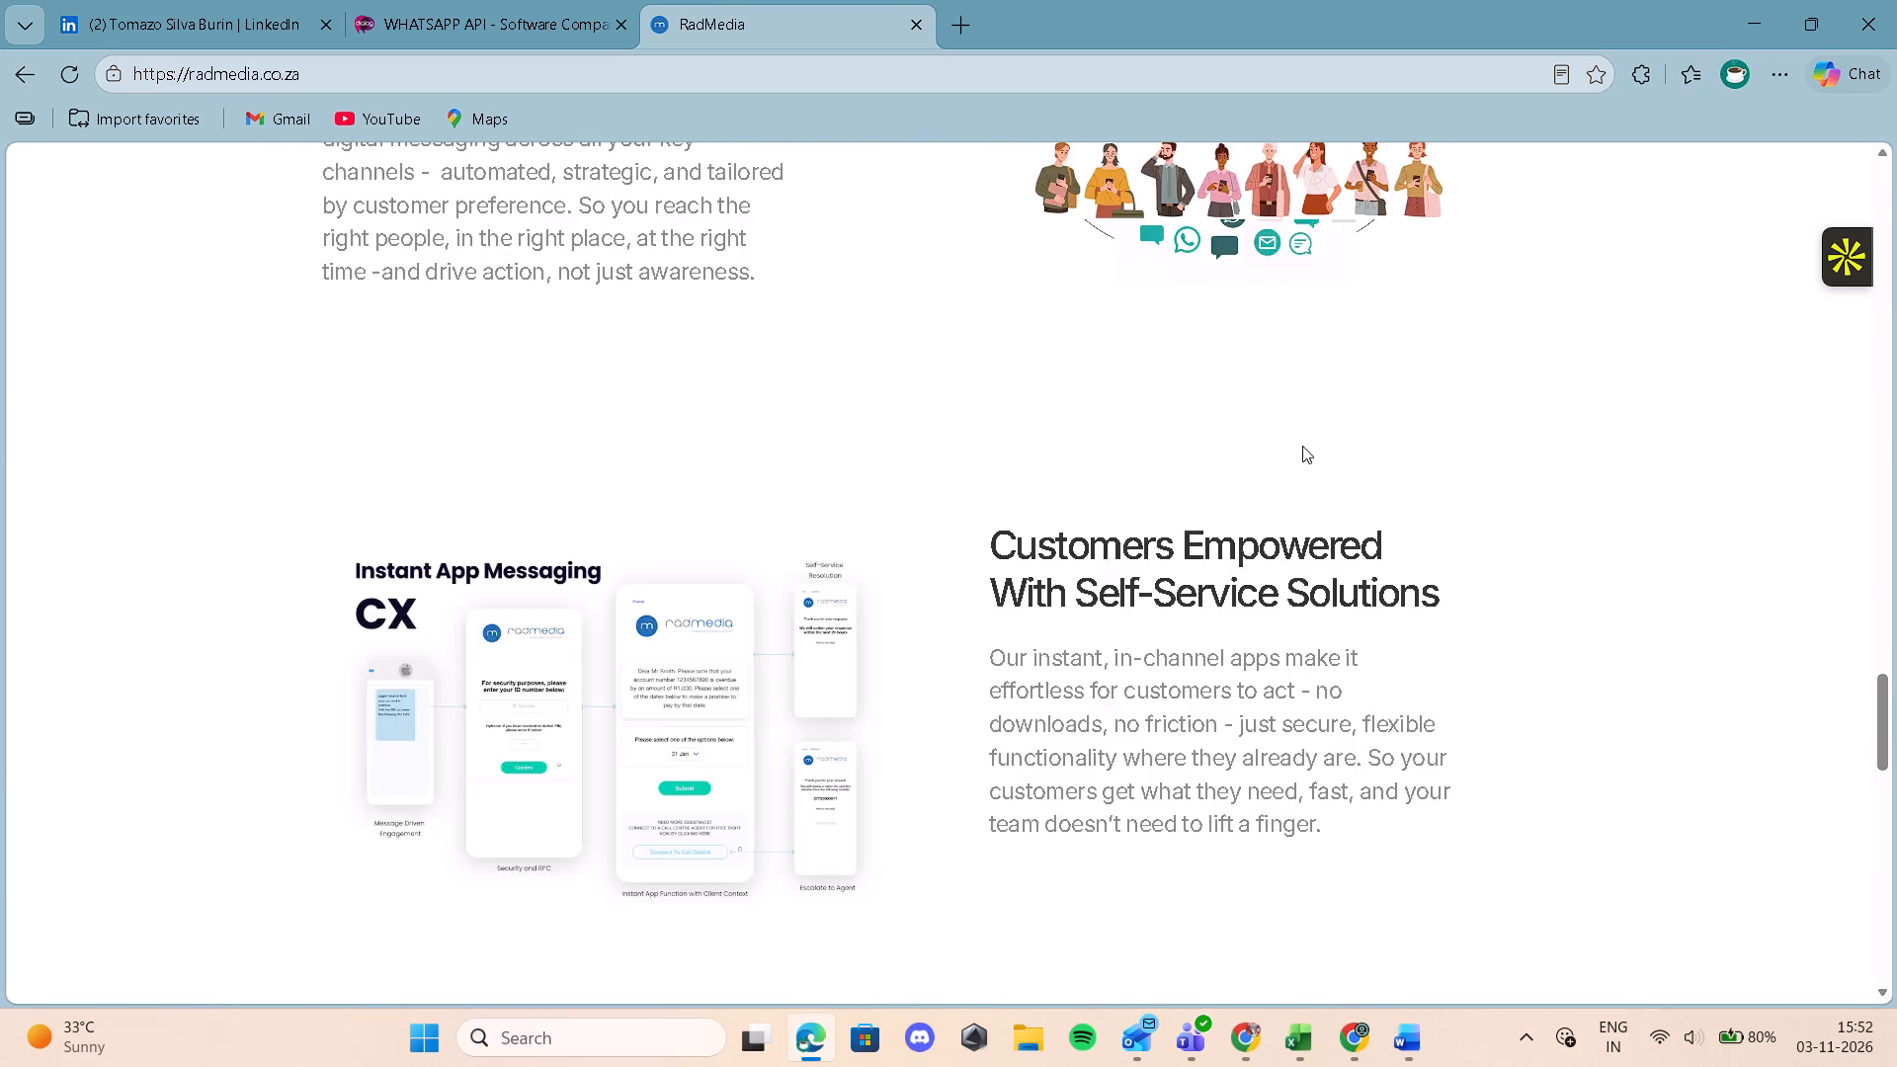
scroll(1302, 446, up, 4)
scroll(1255, 451, up, 20)
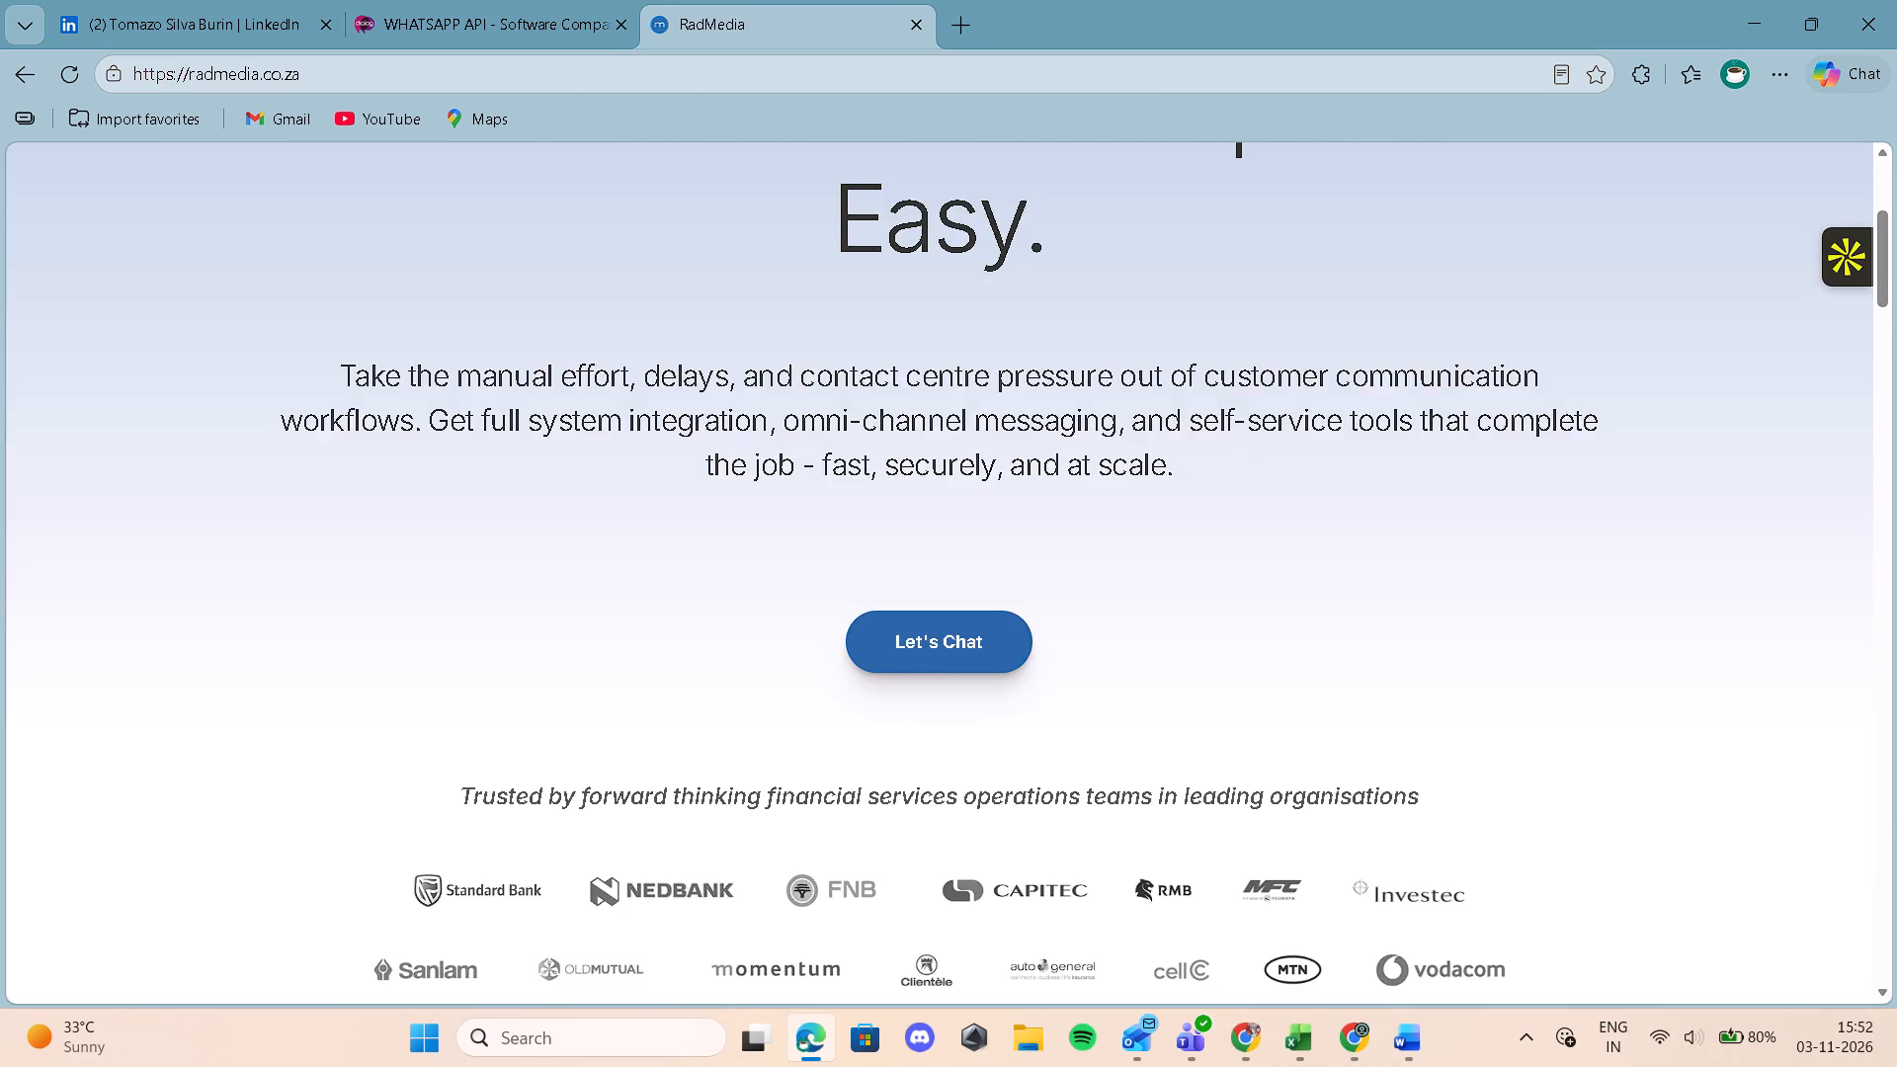
scroll(1244, 445, up, 7)
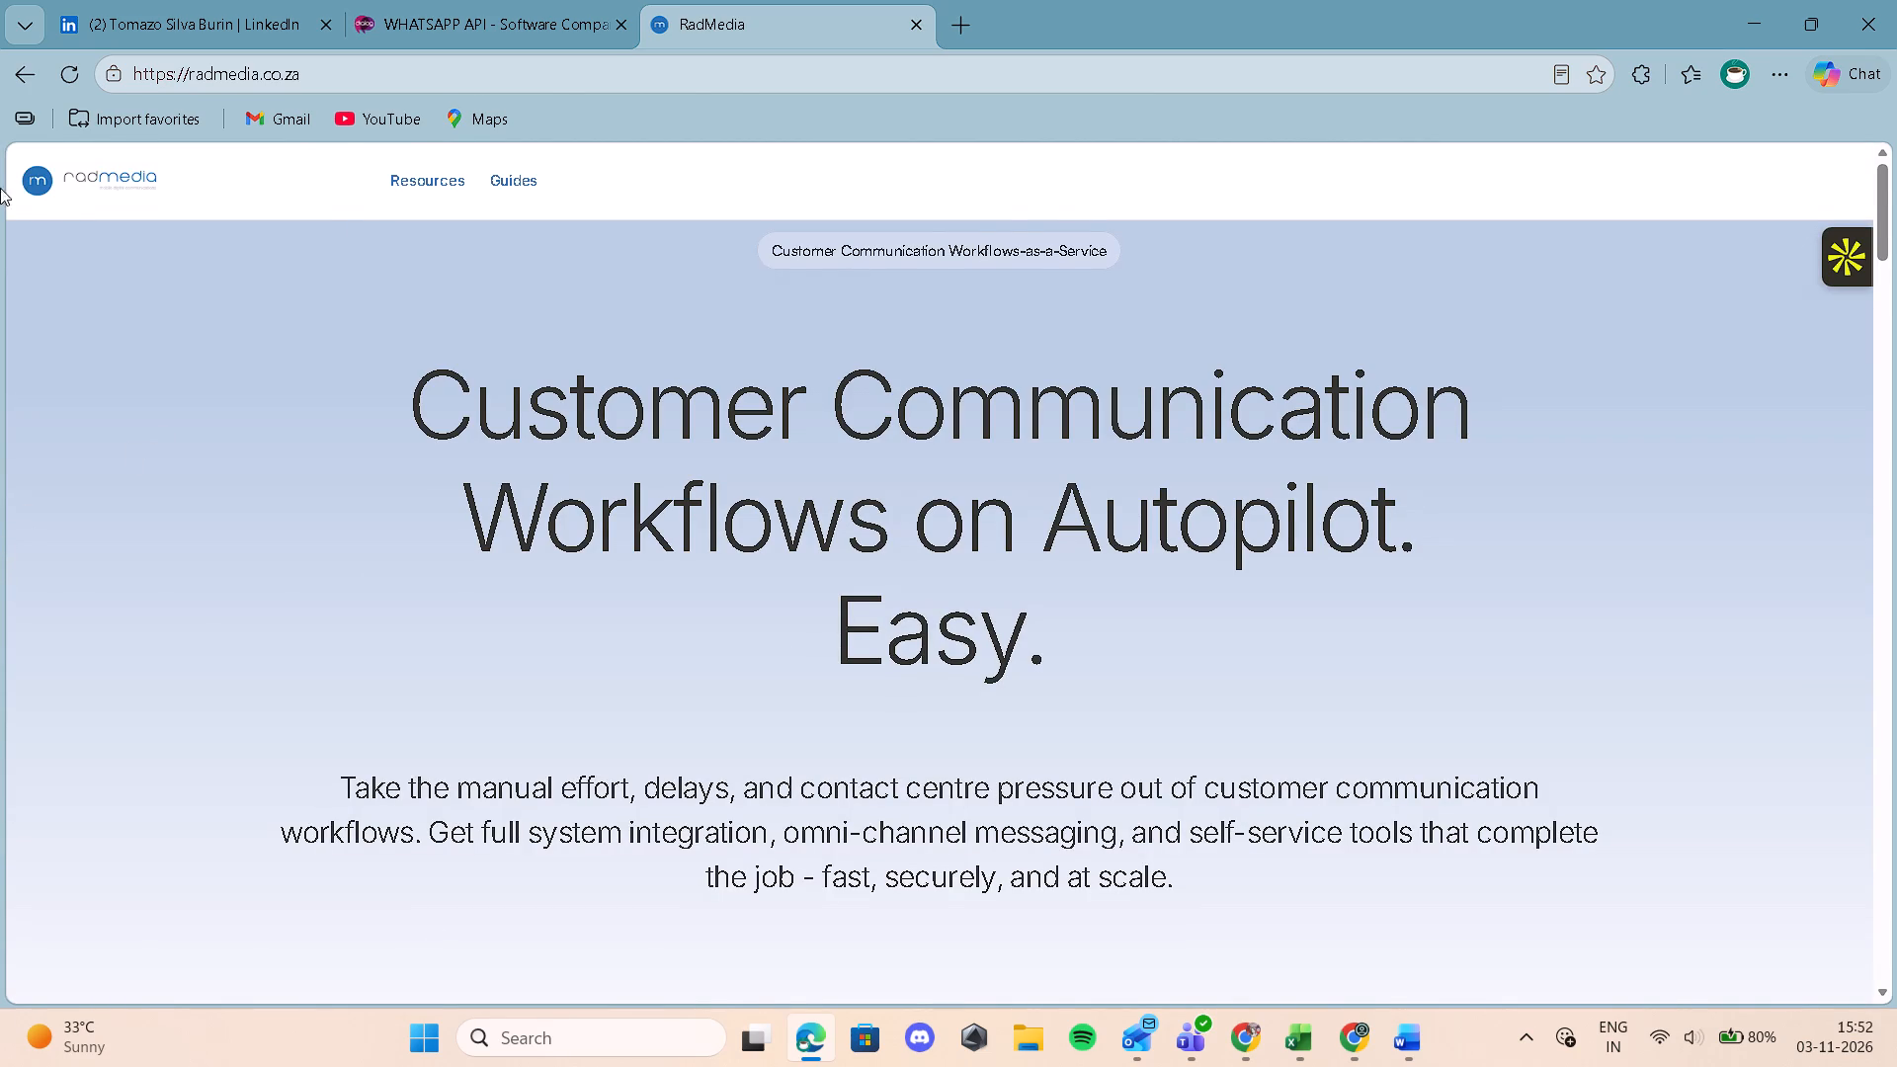
Reopen RadMedia's home page and review its client logos and customer pain-point cards.
click(33, 179)
scroll(615, 384, down, 2)
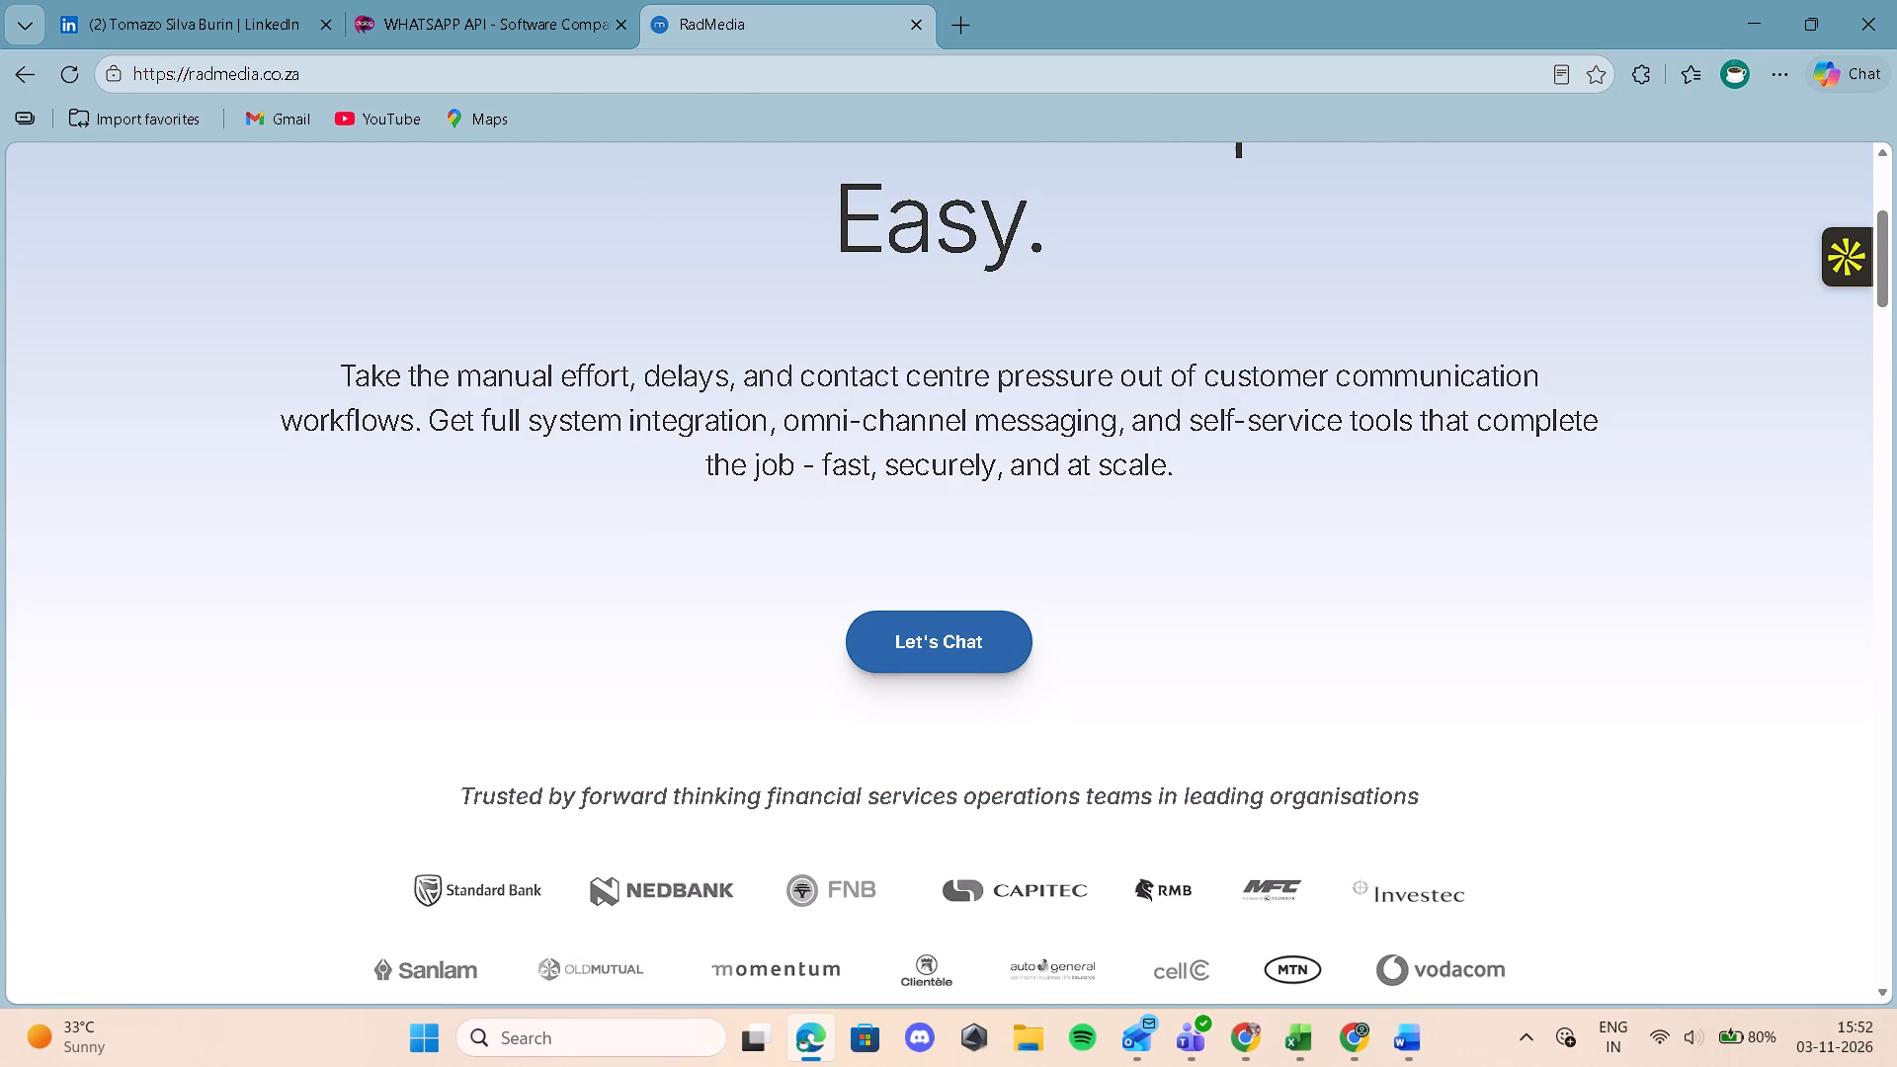
scroll(838, 354, down, 1)
scroll(955, 413, down, 7)
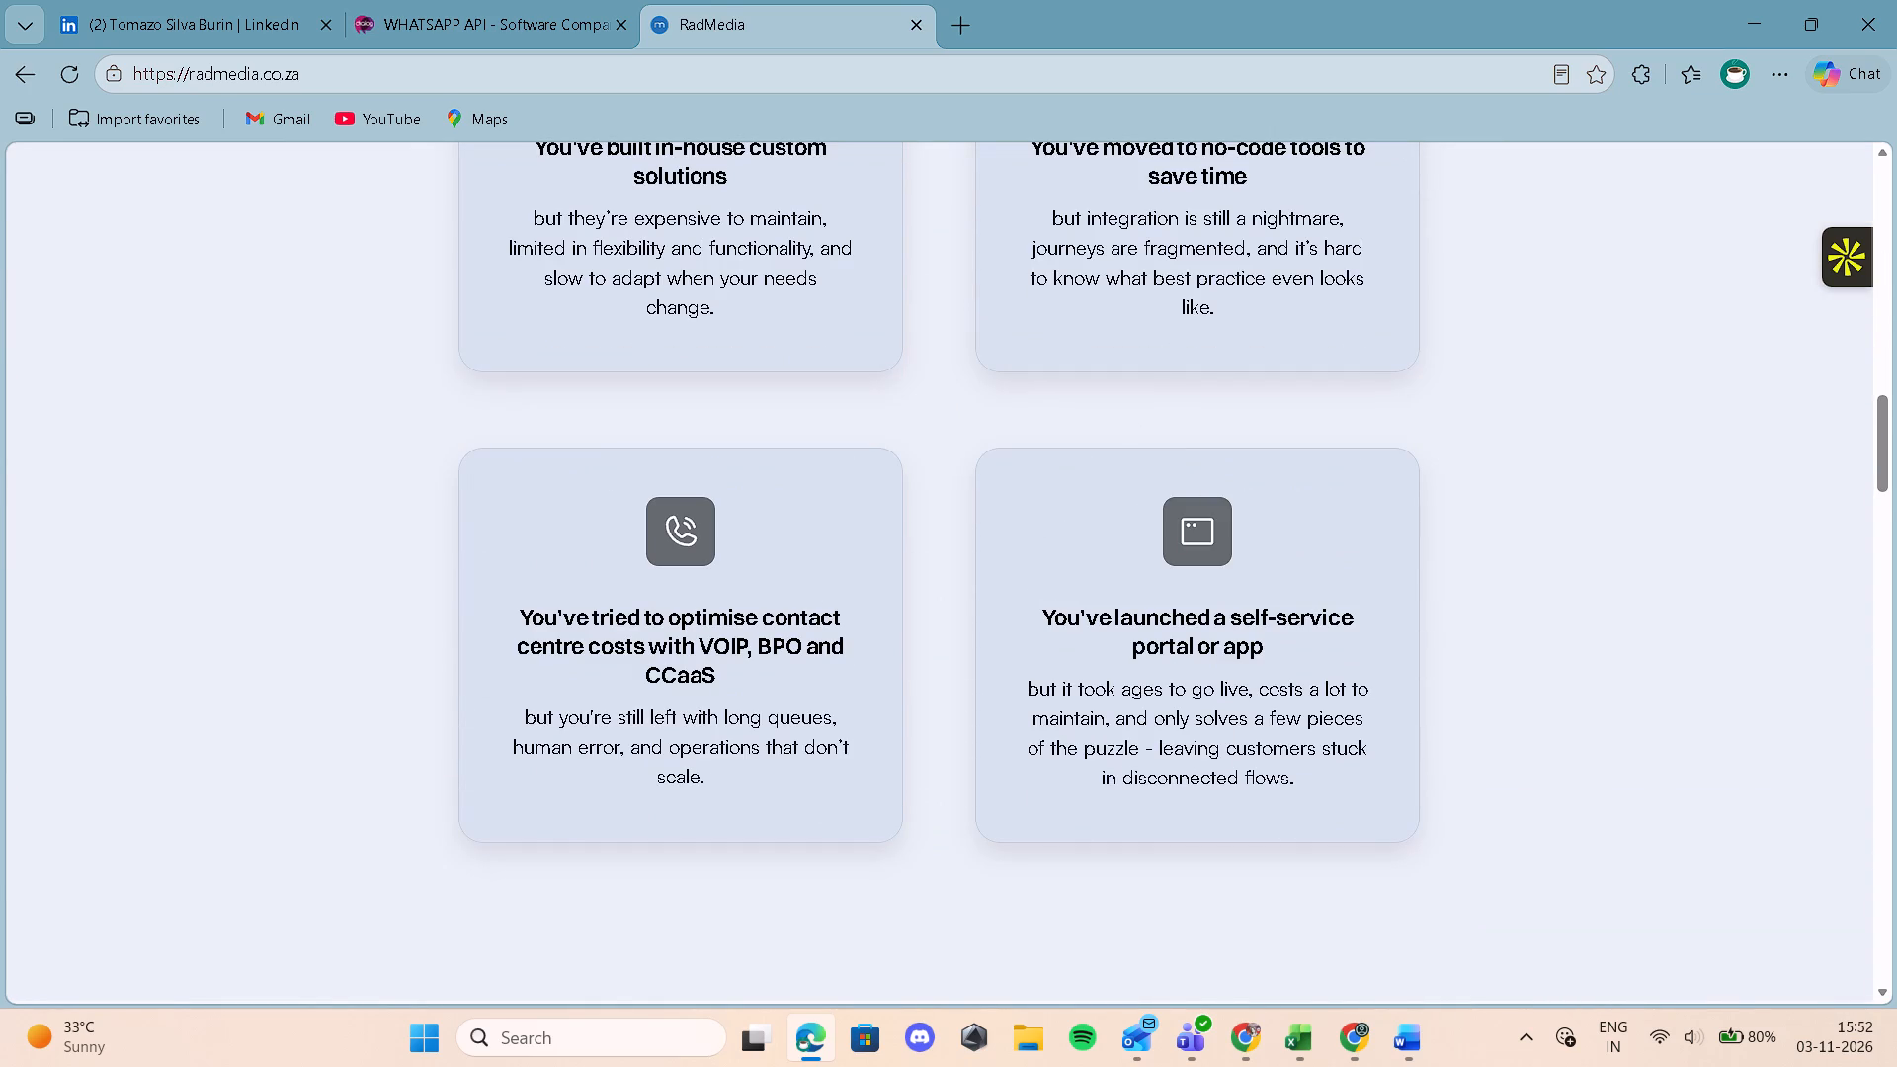
scroll(865, 589, up, 6)
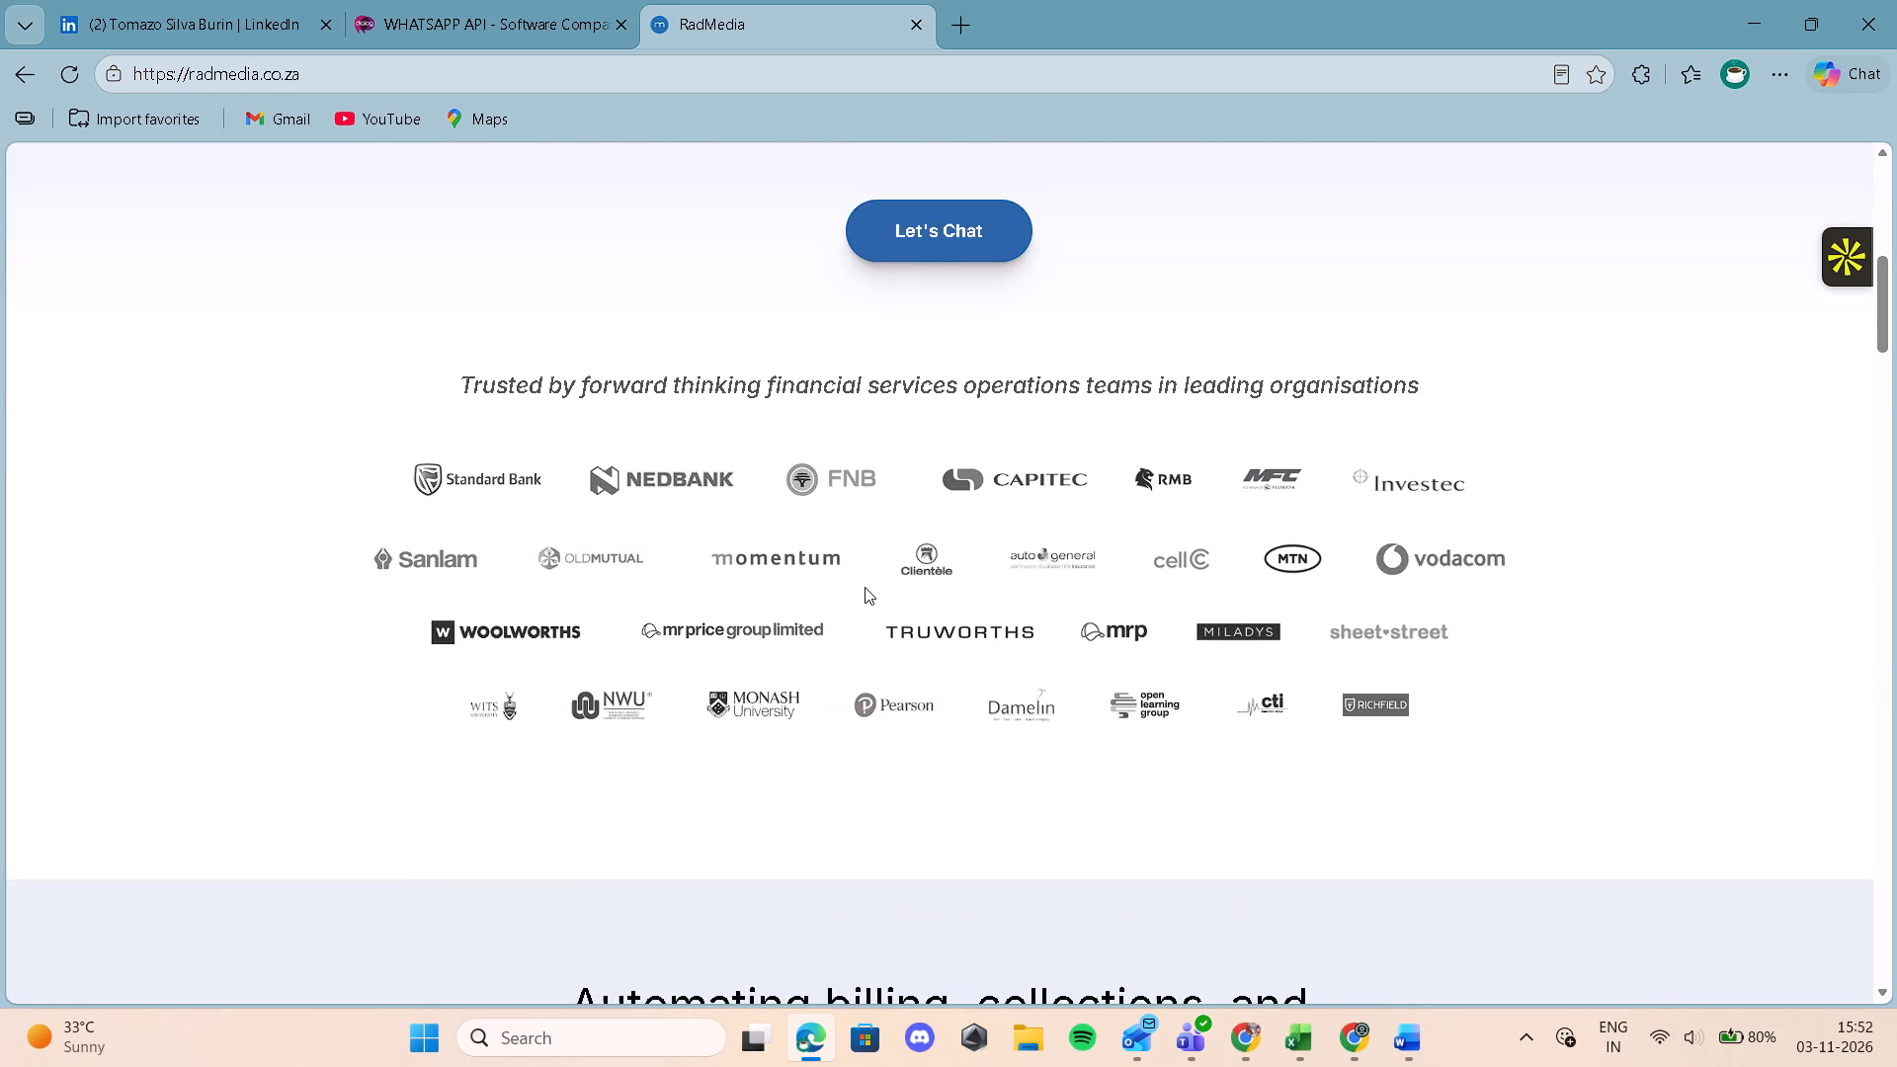
Read RadMedia's introductory paragraph on system integration, omni-channel messaging and self-service tools, highlighting the text.
scroll(865, 587, up, 3)
scroll(822, 584, down, 1)
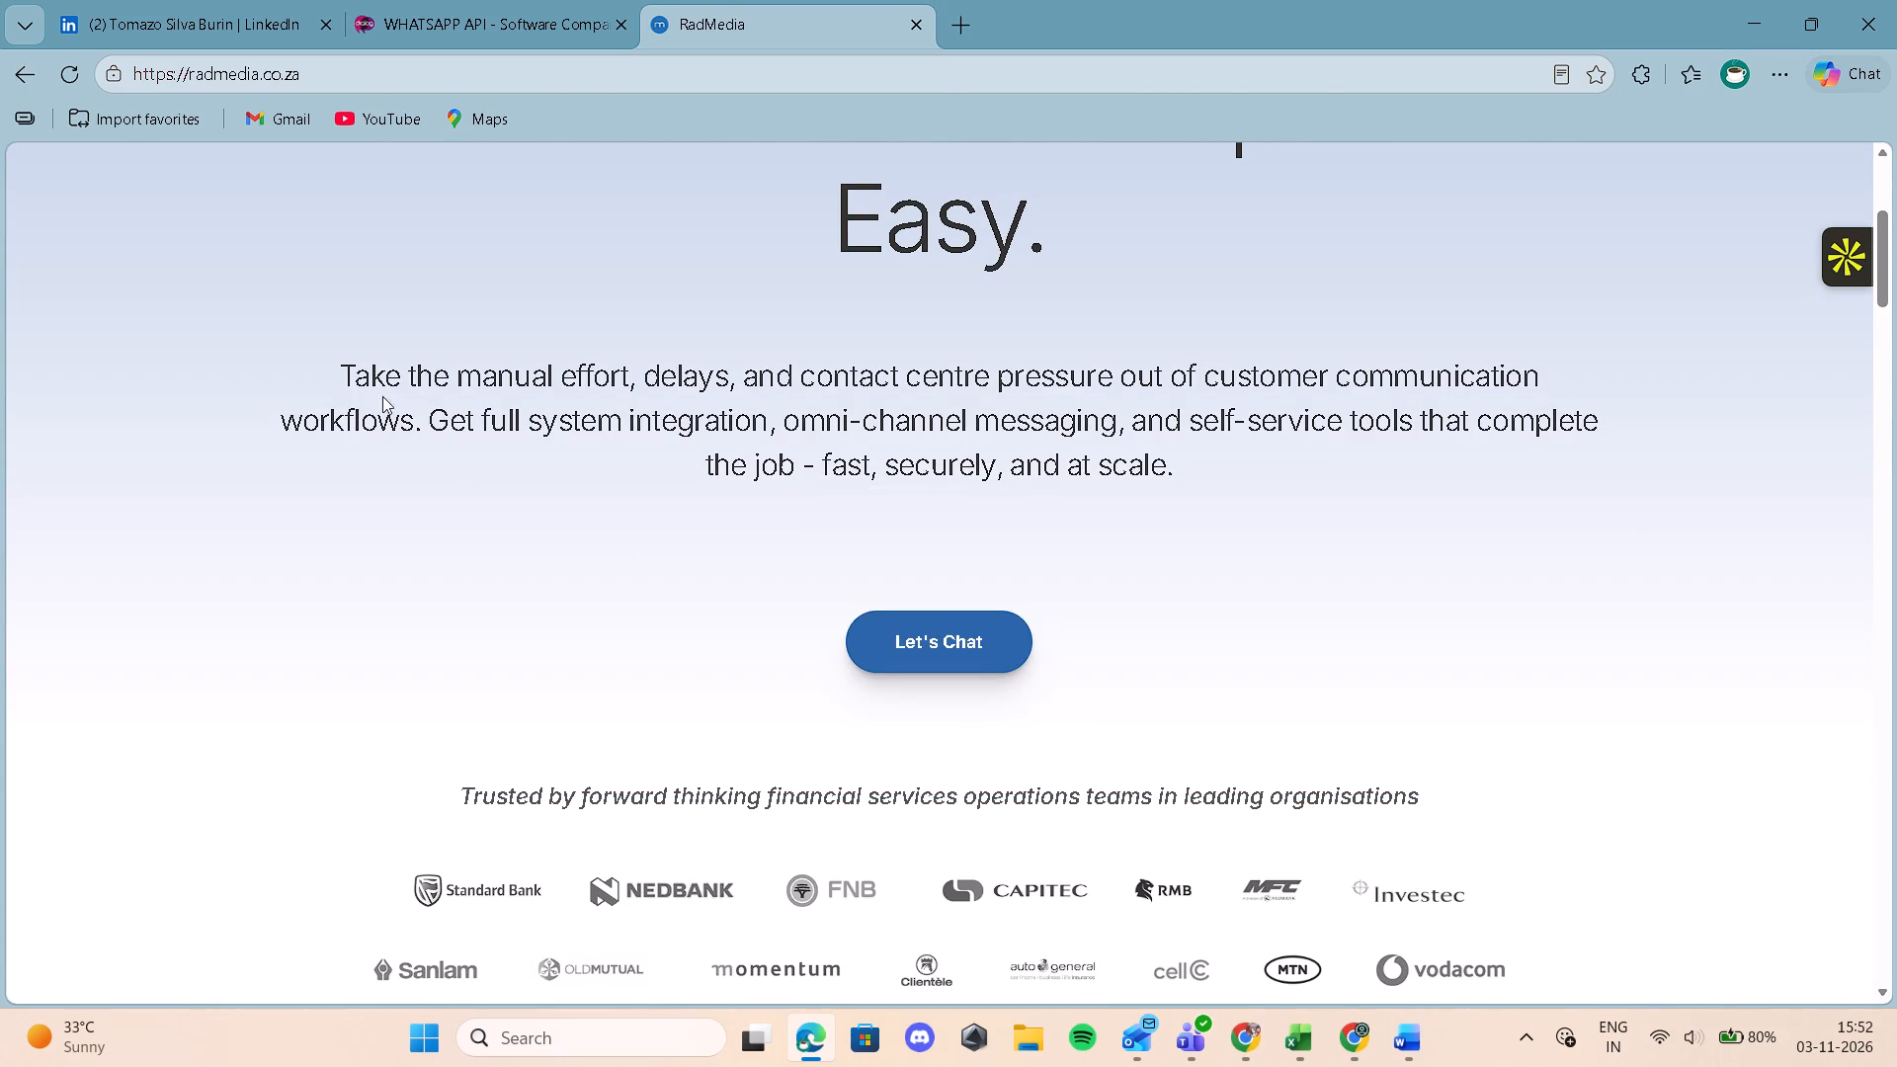
click(363, 372)
drag(363, 372, 1083, 425)
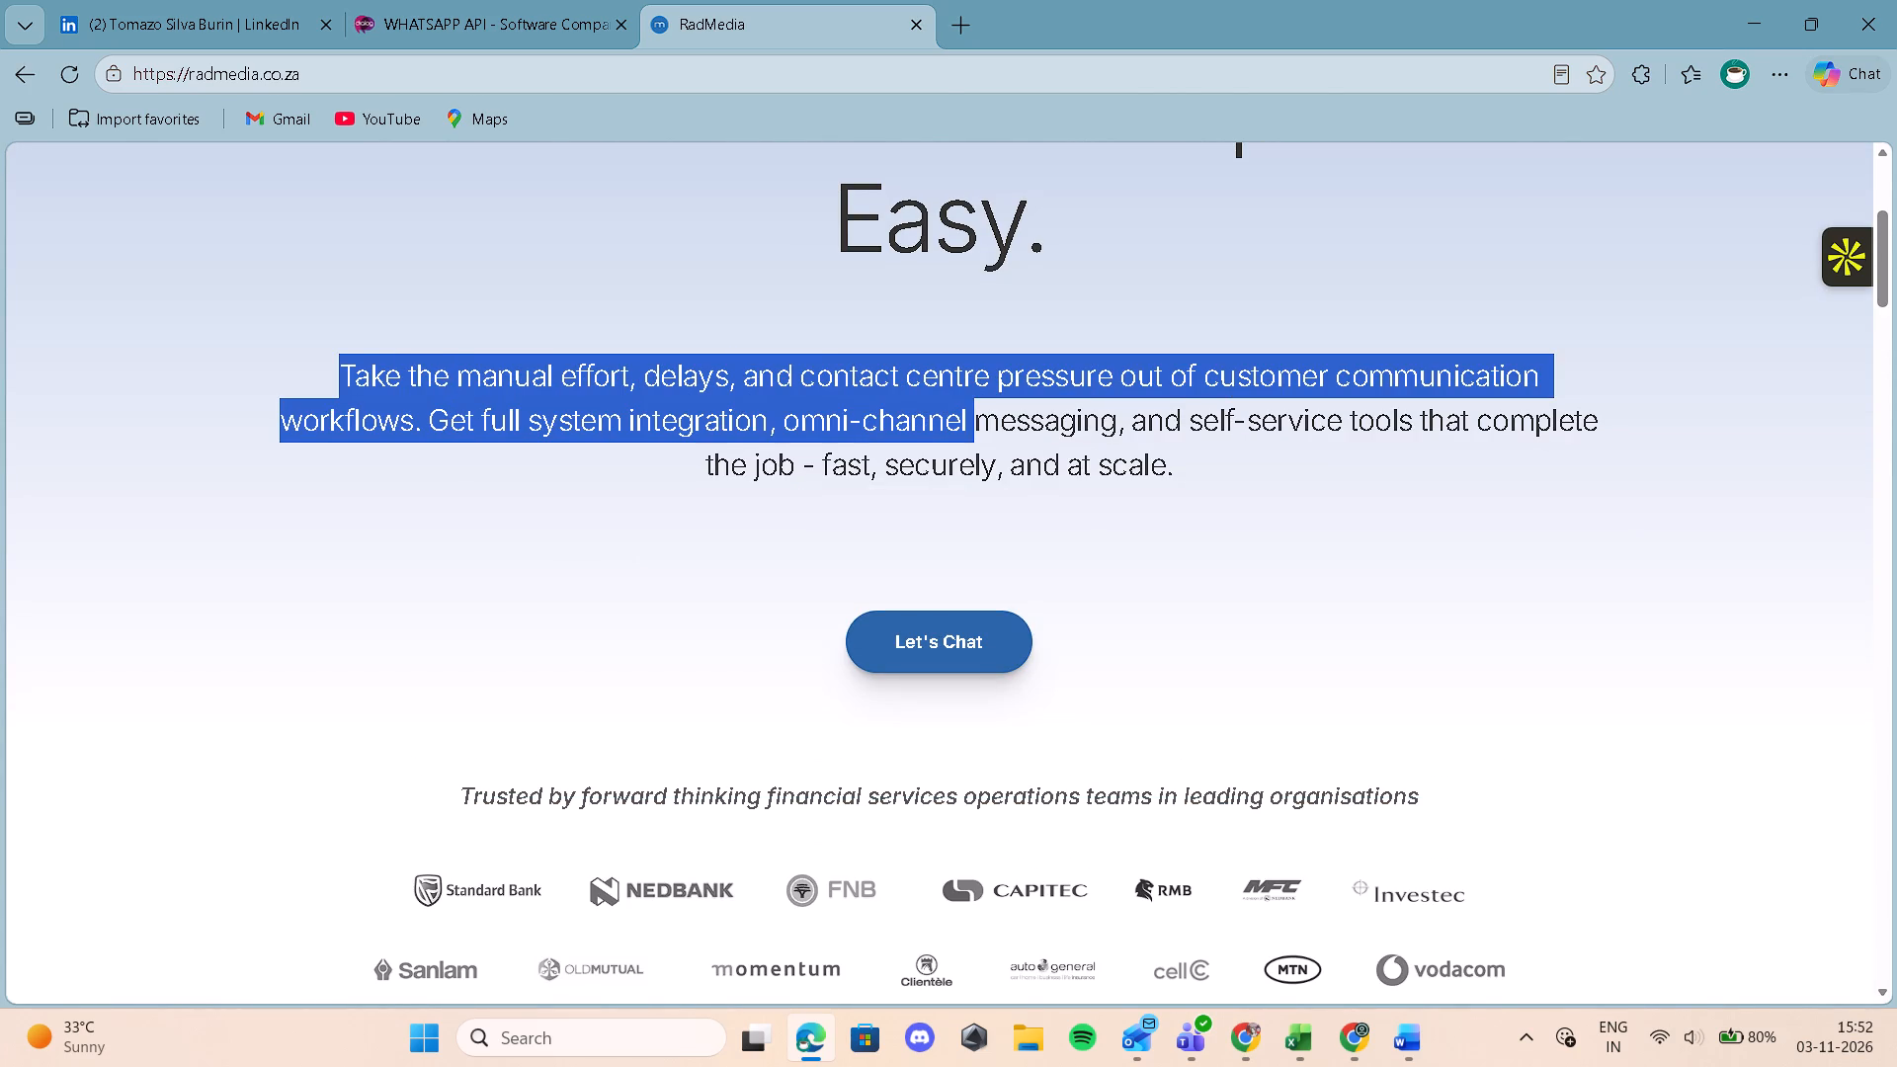
drag(1083, 425, 1080, 495)
click(1078, 496)
Examine RadMedia's workflow outcomes, pain-point cards and omni-channel customer communication section.
scroll(1210, 483, down, 17)
scroll(1208, 477, down, 5)
scroll(1208, 477, up, 10)
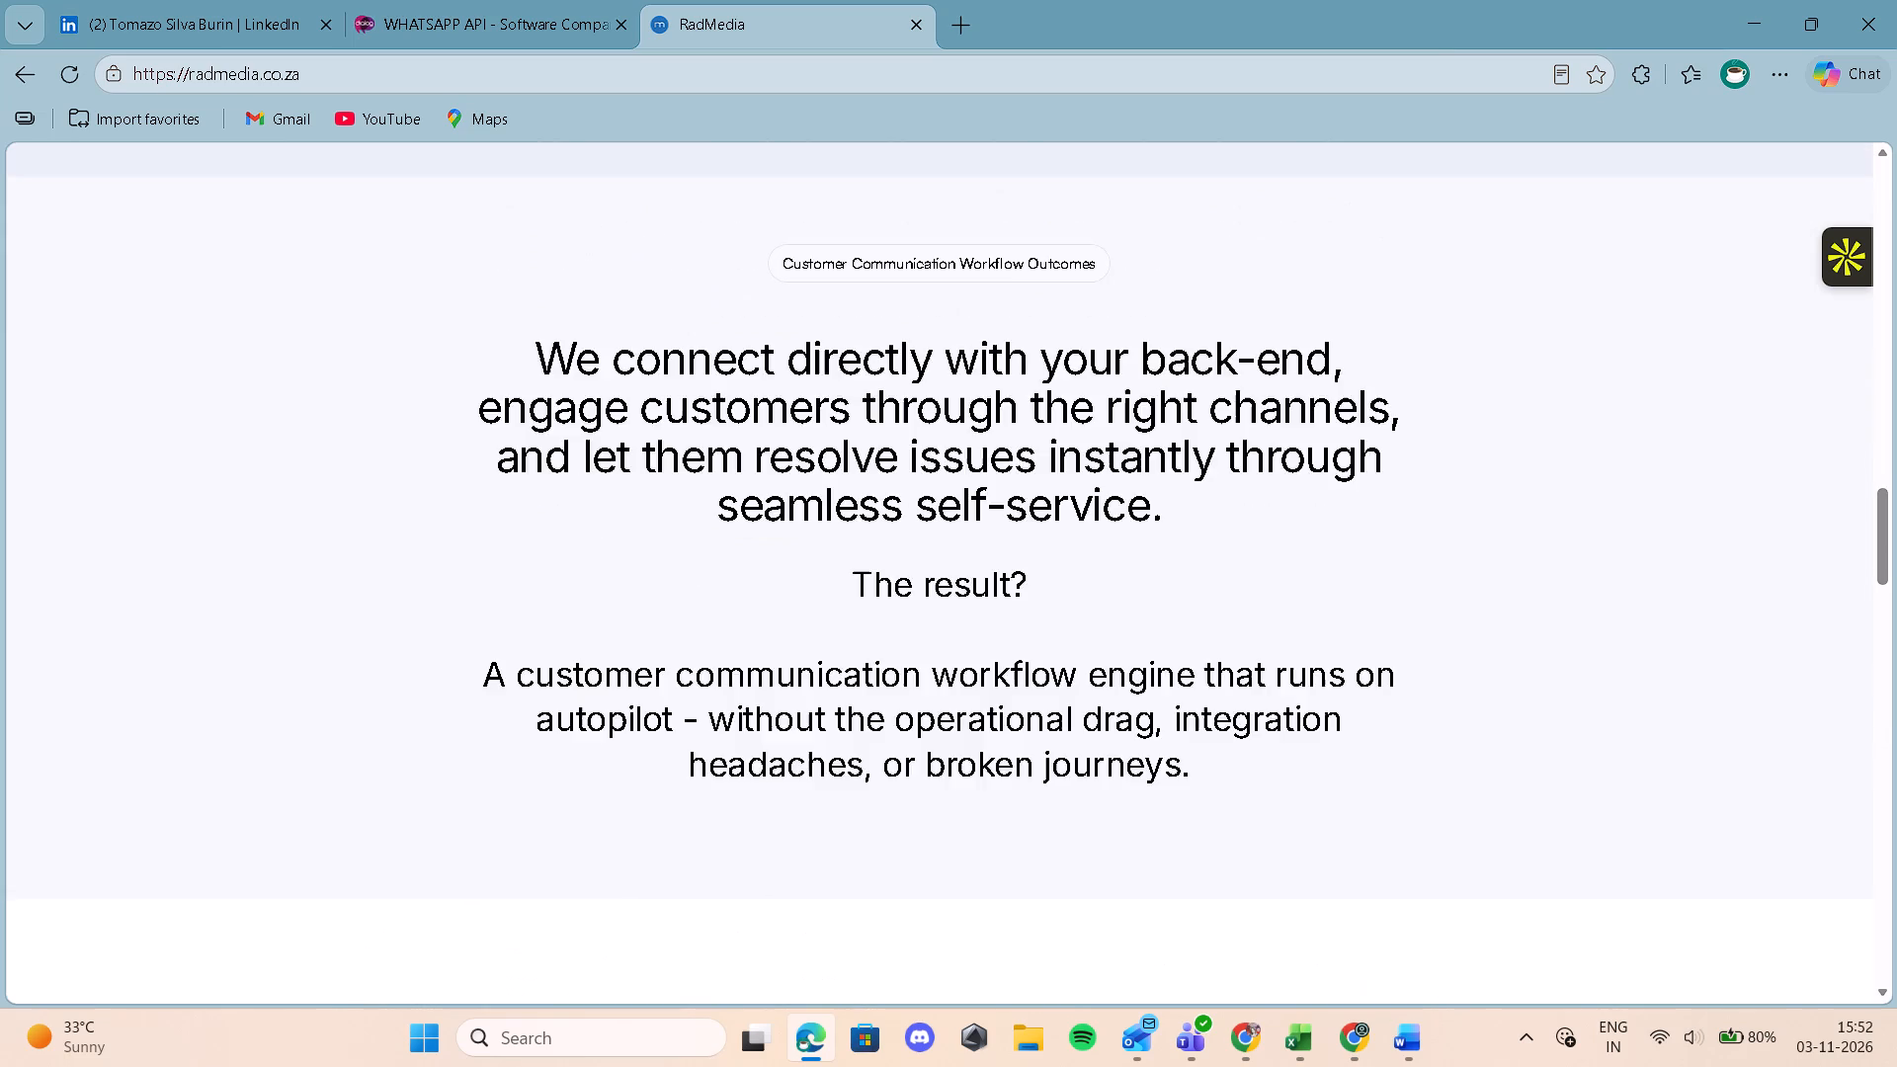
scroll(1165, 468, down, 8)
scroll(1165, 467, up, 12)
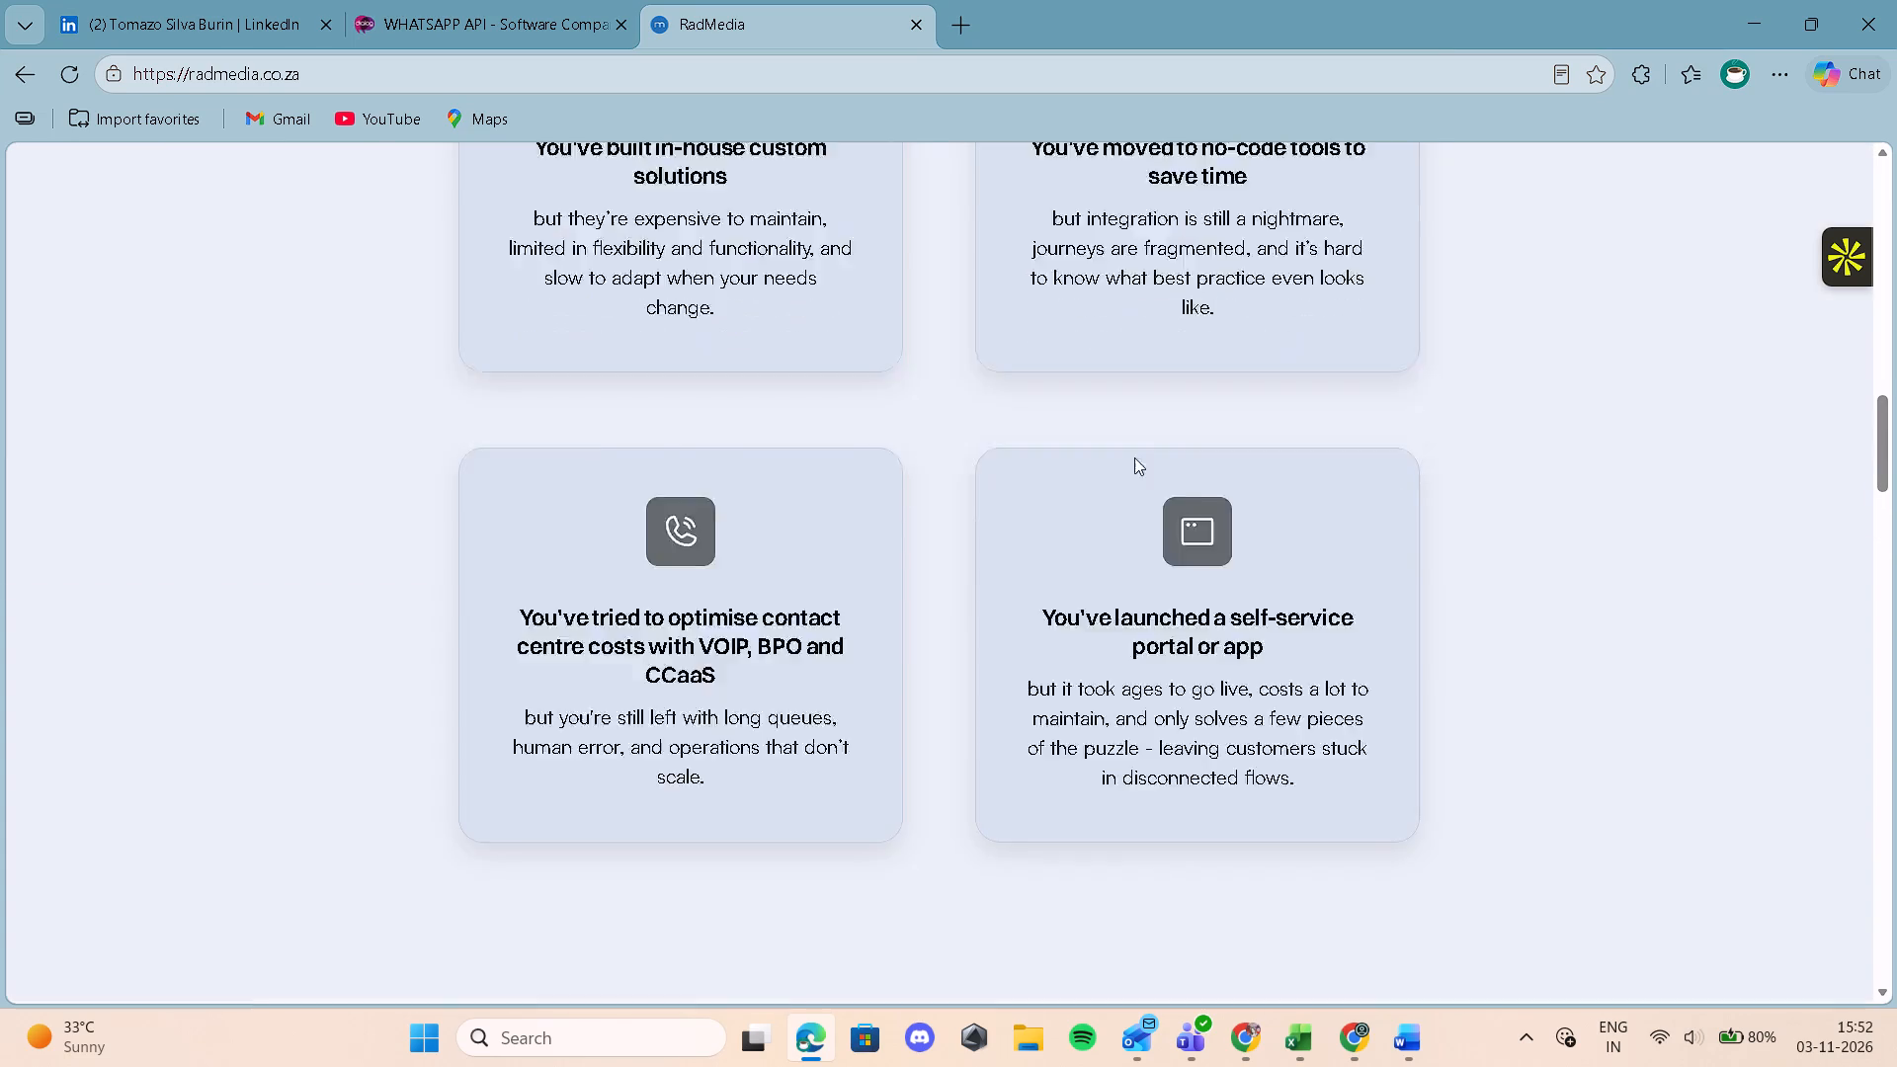
scroll(1134, 457, up, 1)
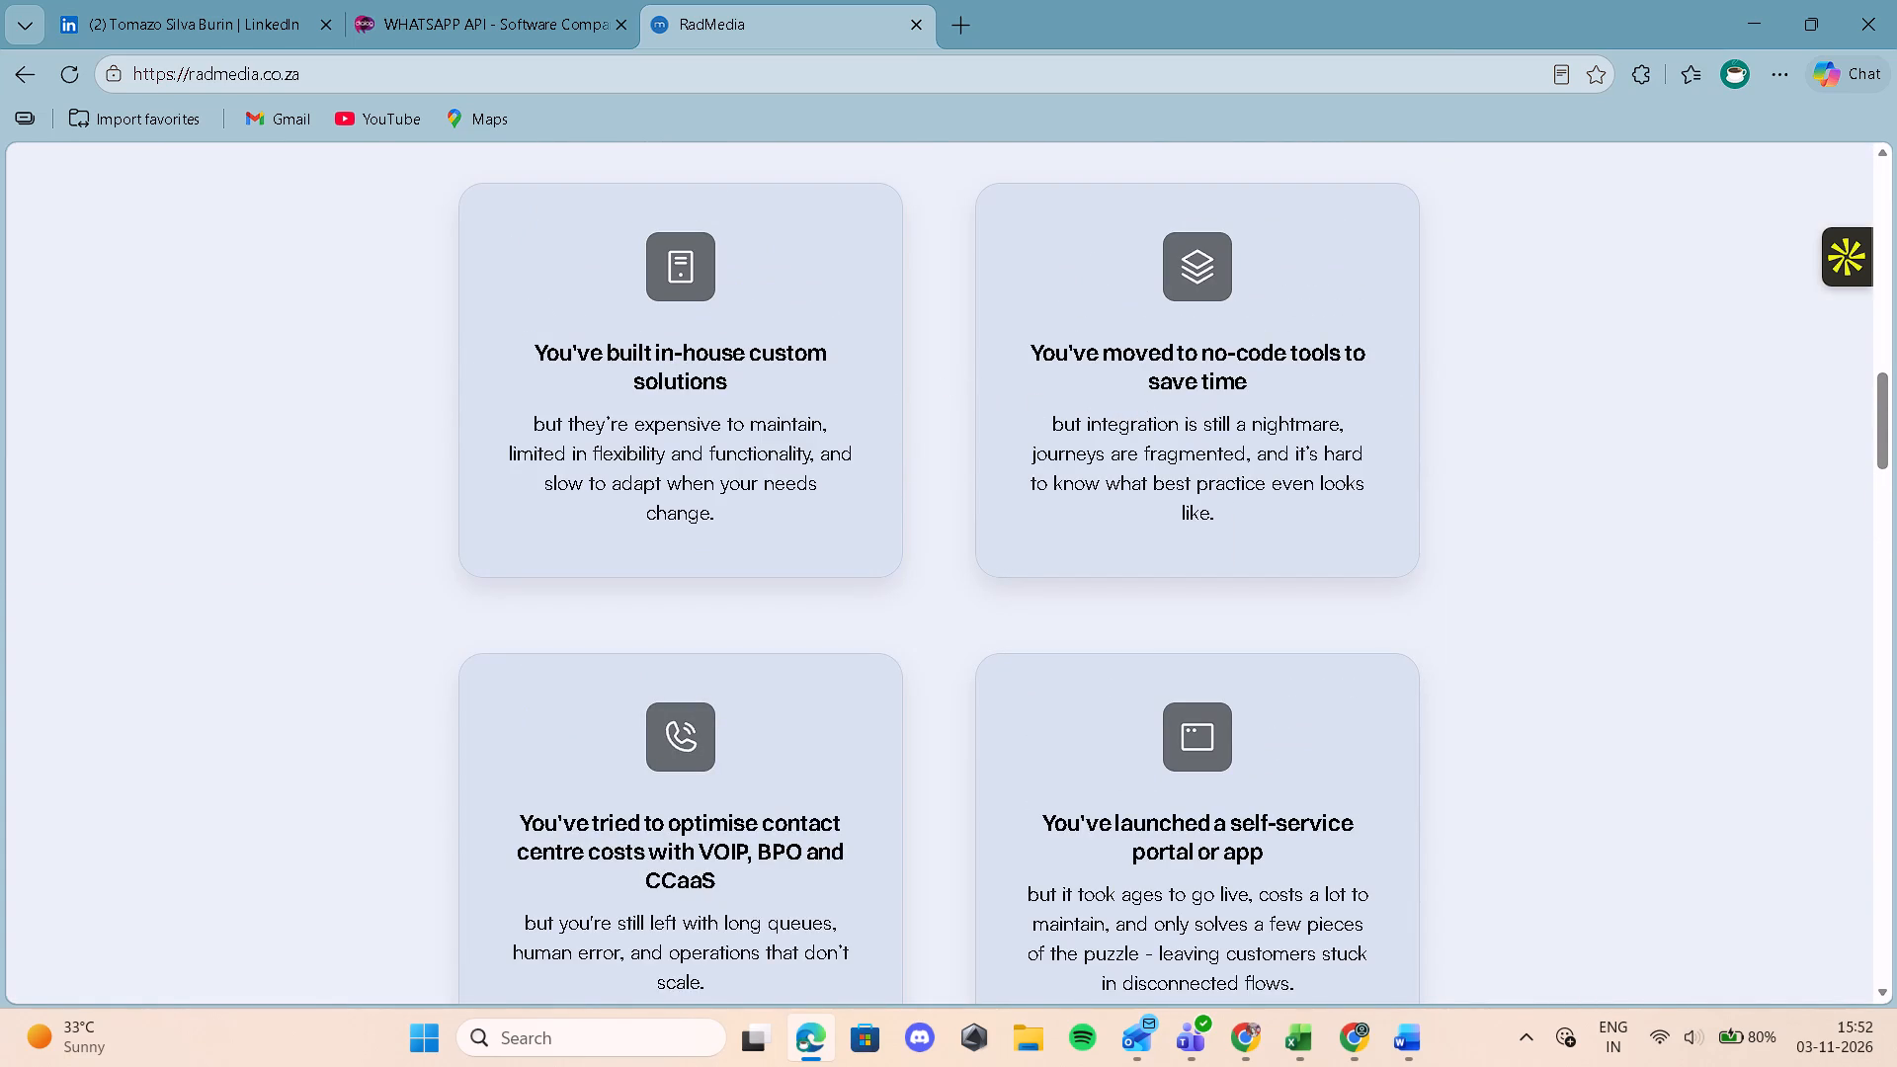
scroll(1252, 372, down, 12)
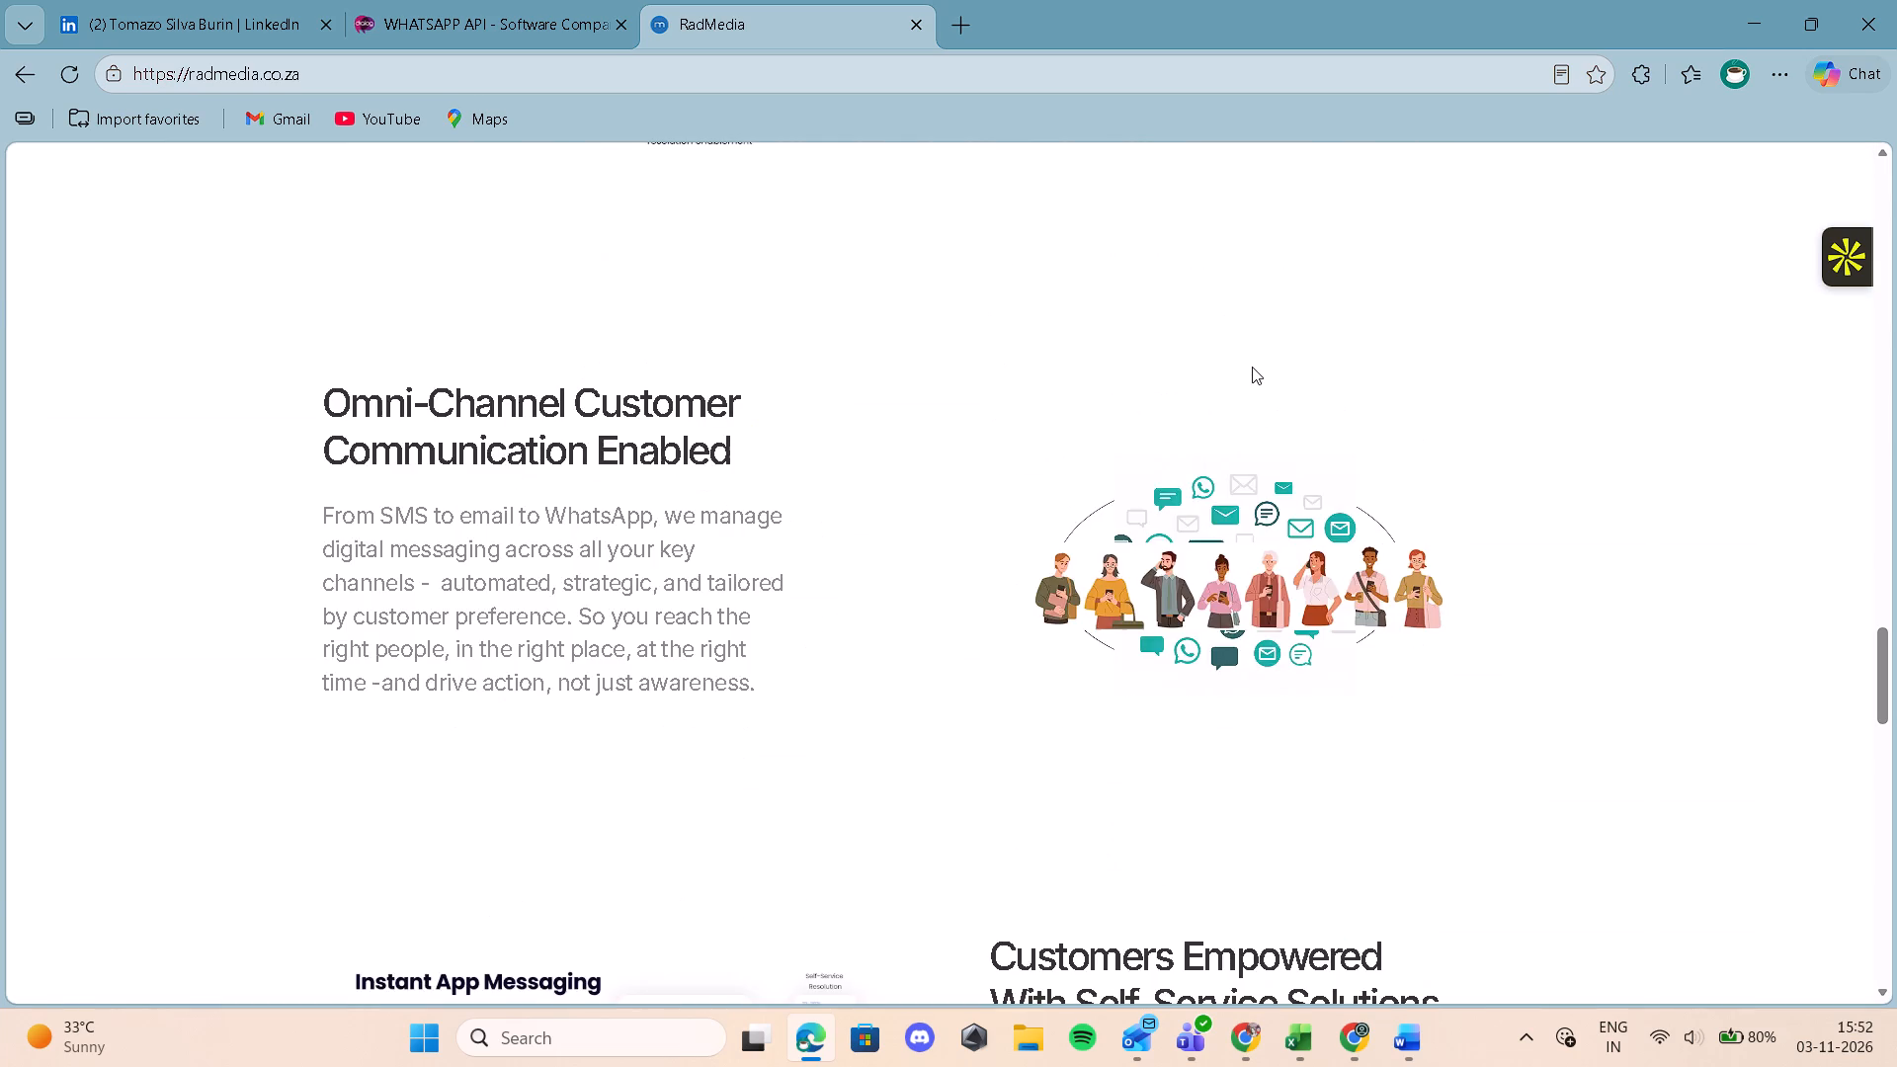
scroll(1252, 367, down, 3)
scroll(1252, 366, up, 2)
scroll(1252, 366, down, 1)
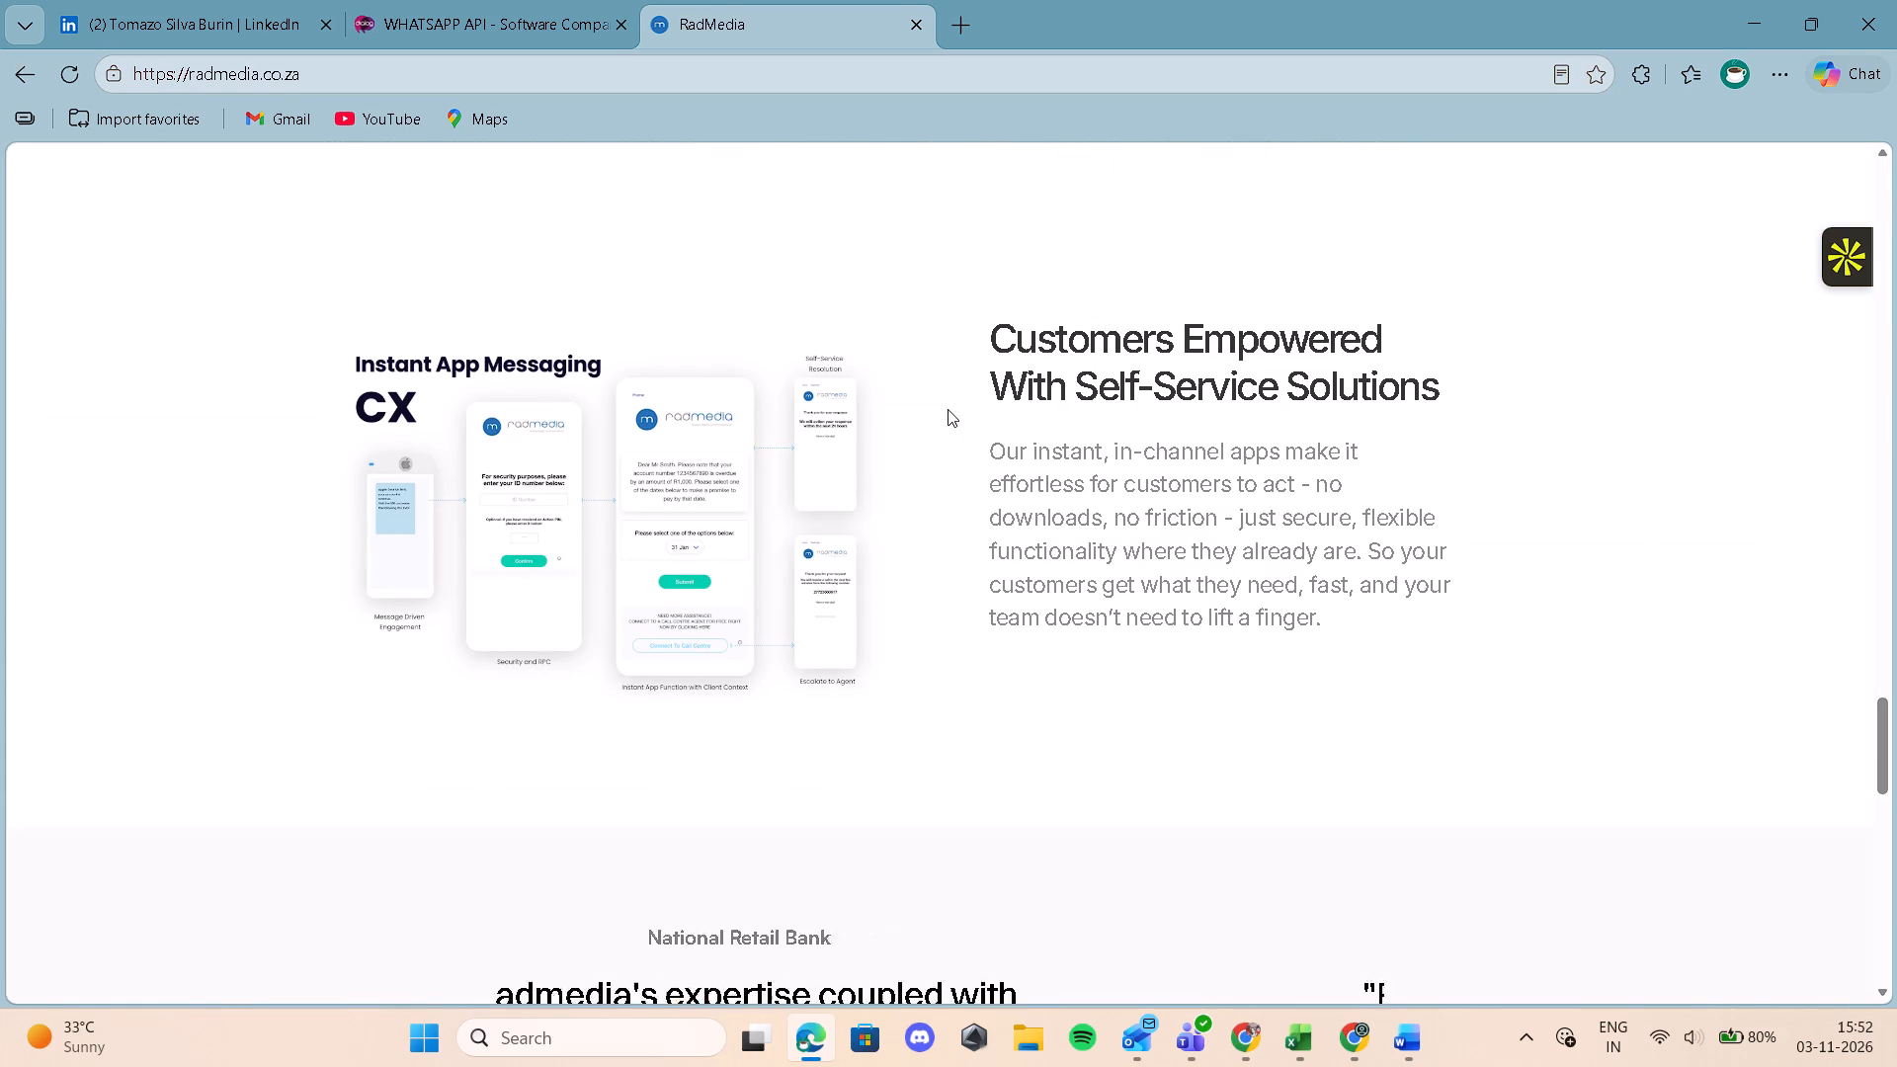
Read the paragraph under "Customers Empowered With Self-Service Solutions", highlighting its text.
drag(928, 410, 991, 451)
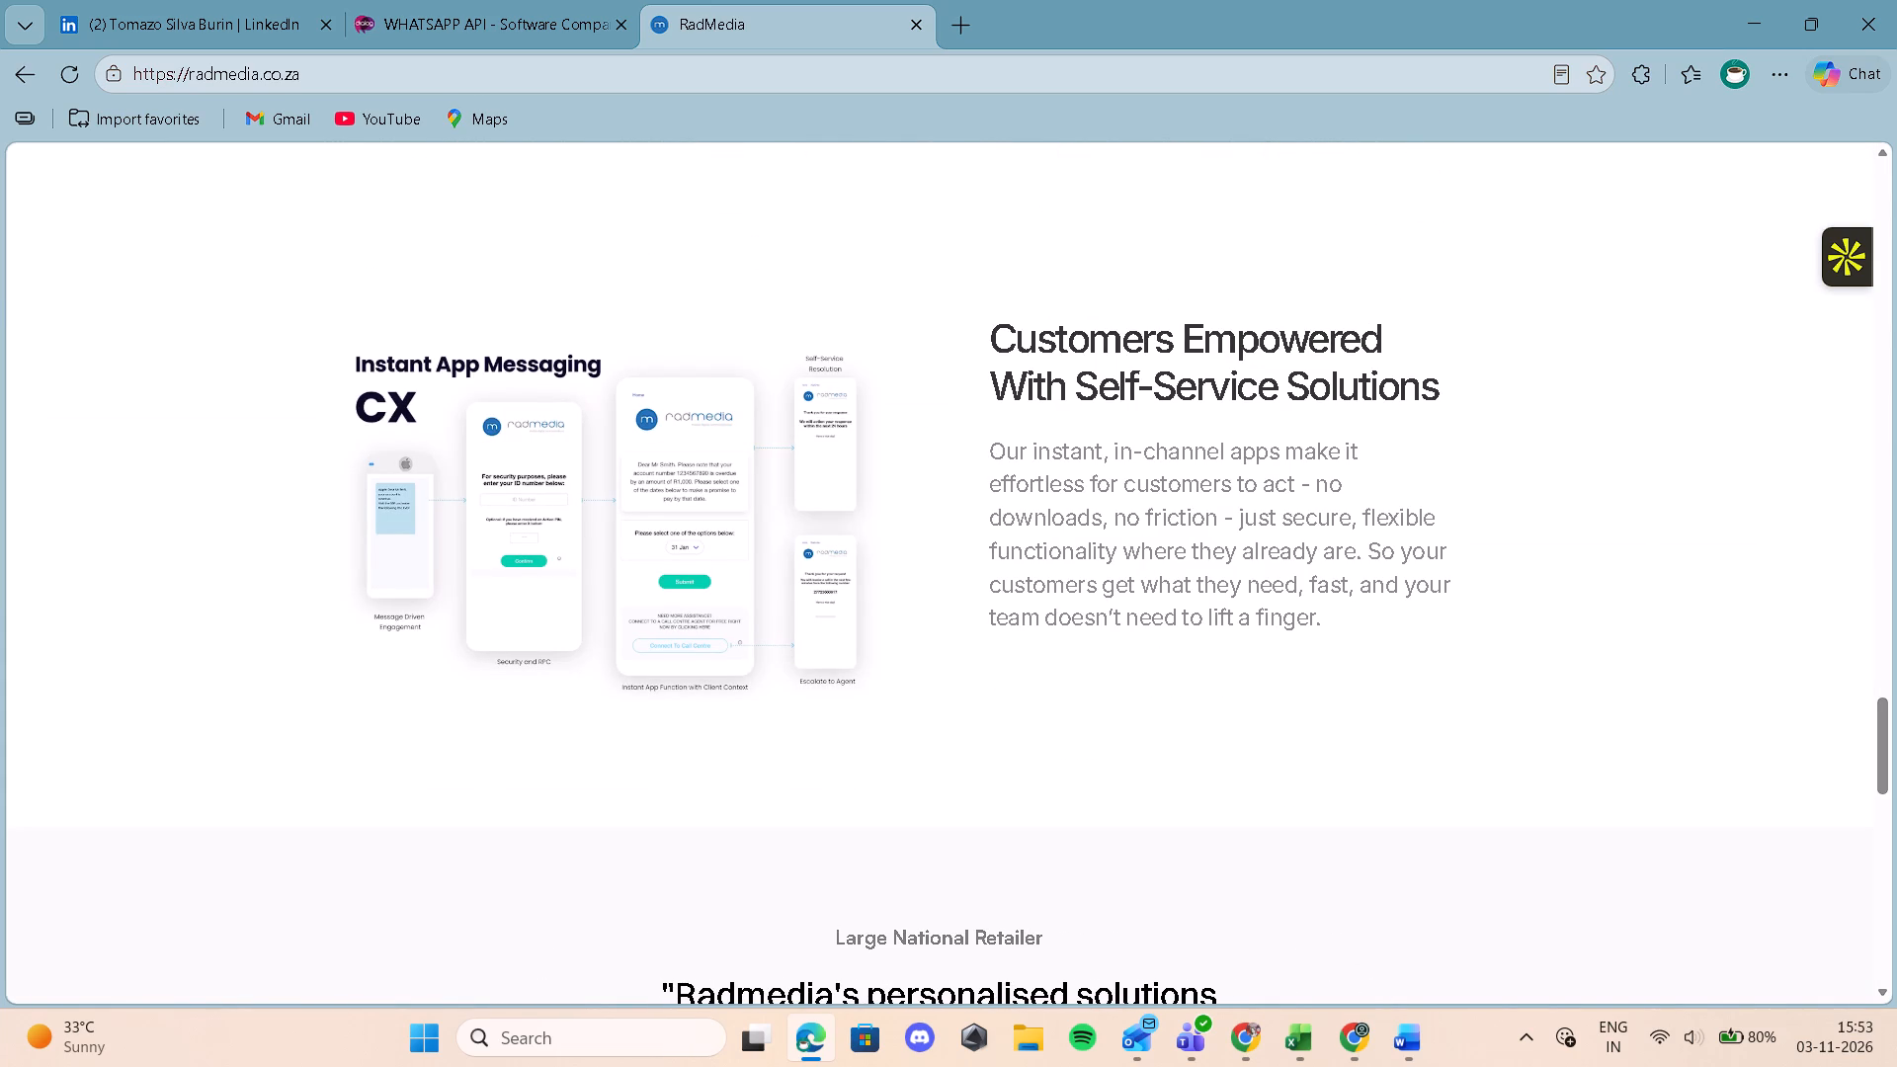
click(999, 442)
drag(999, 442, 1357, 449)
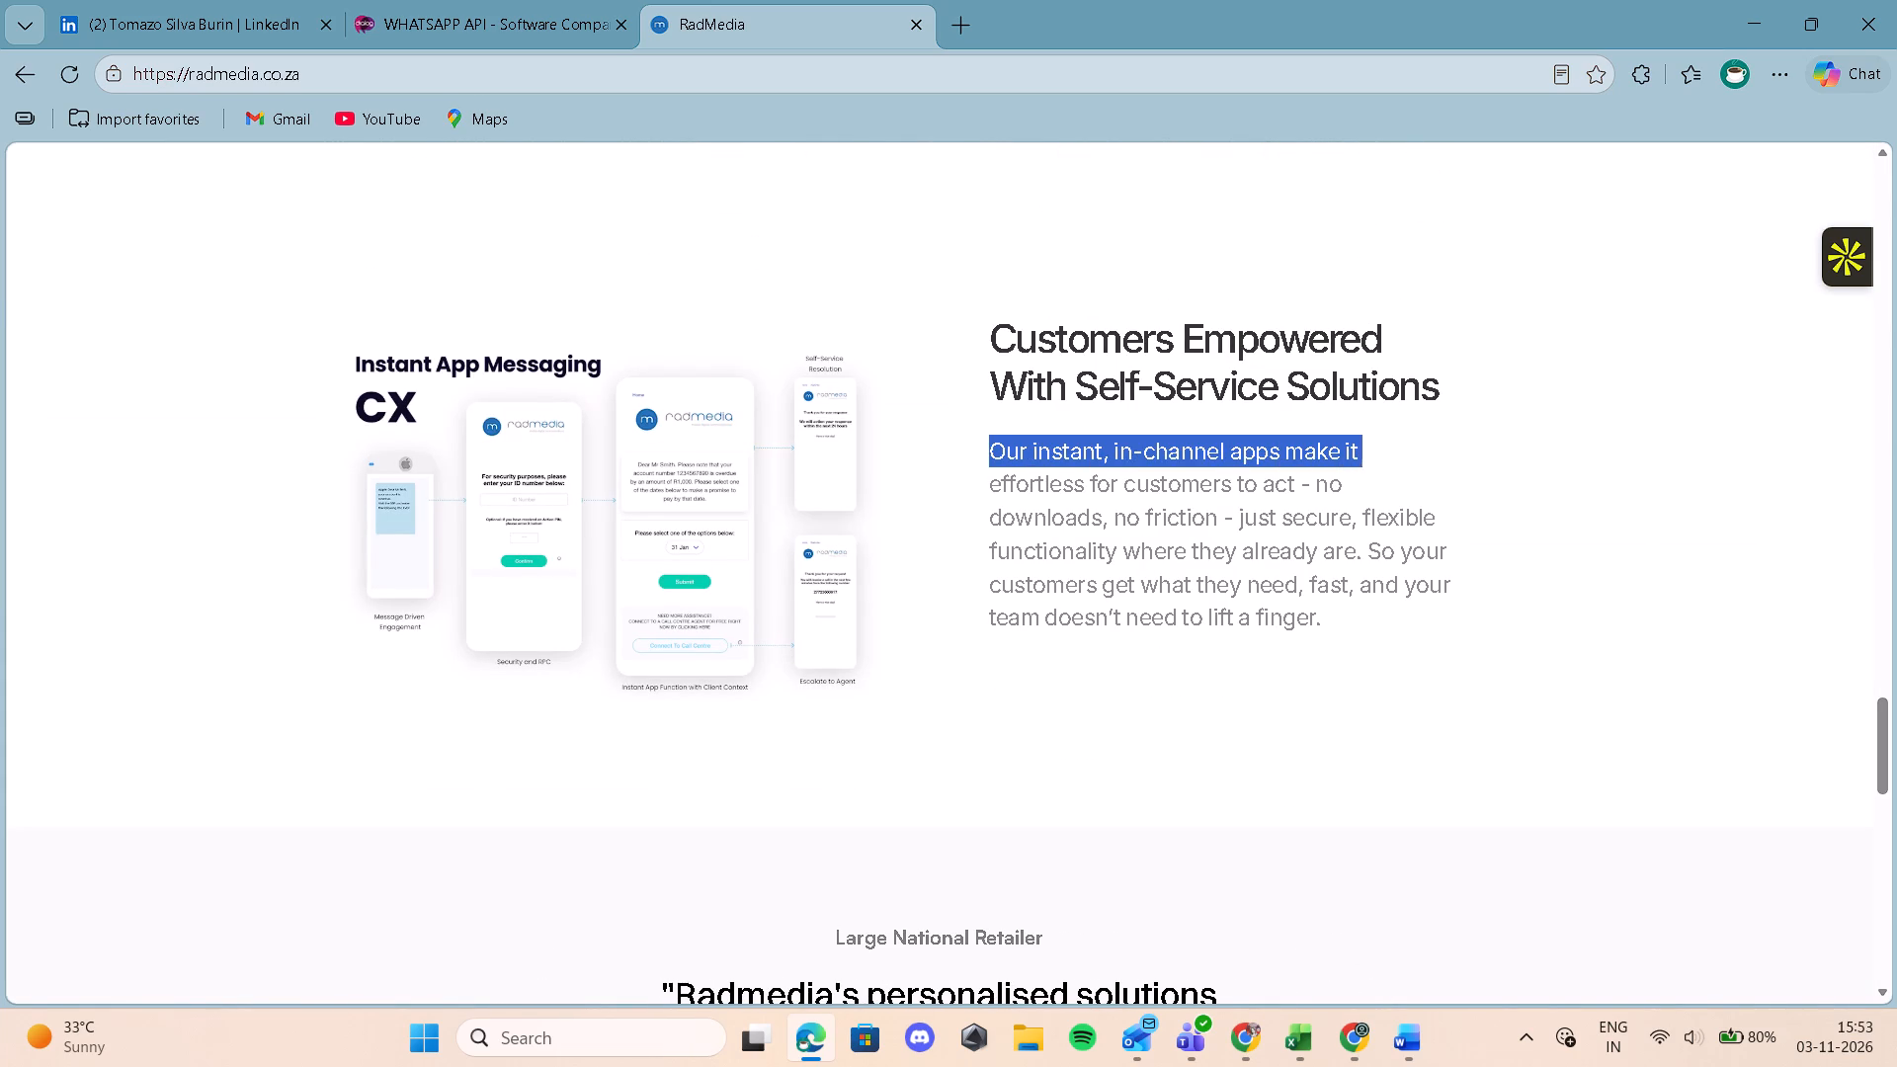
drag(1357, 449, 1376, 481)
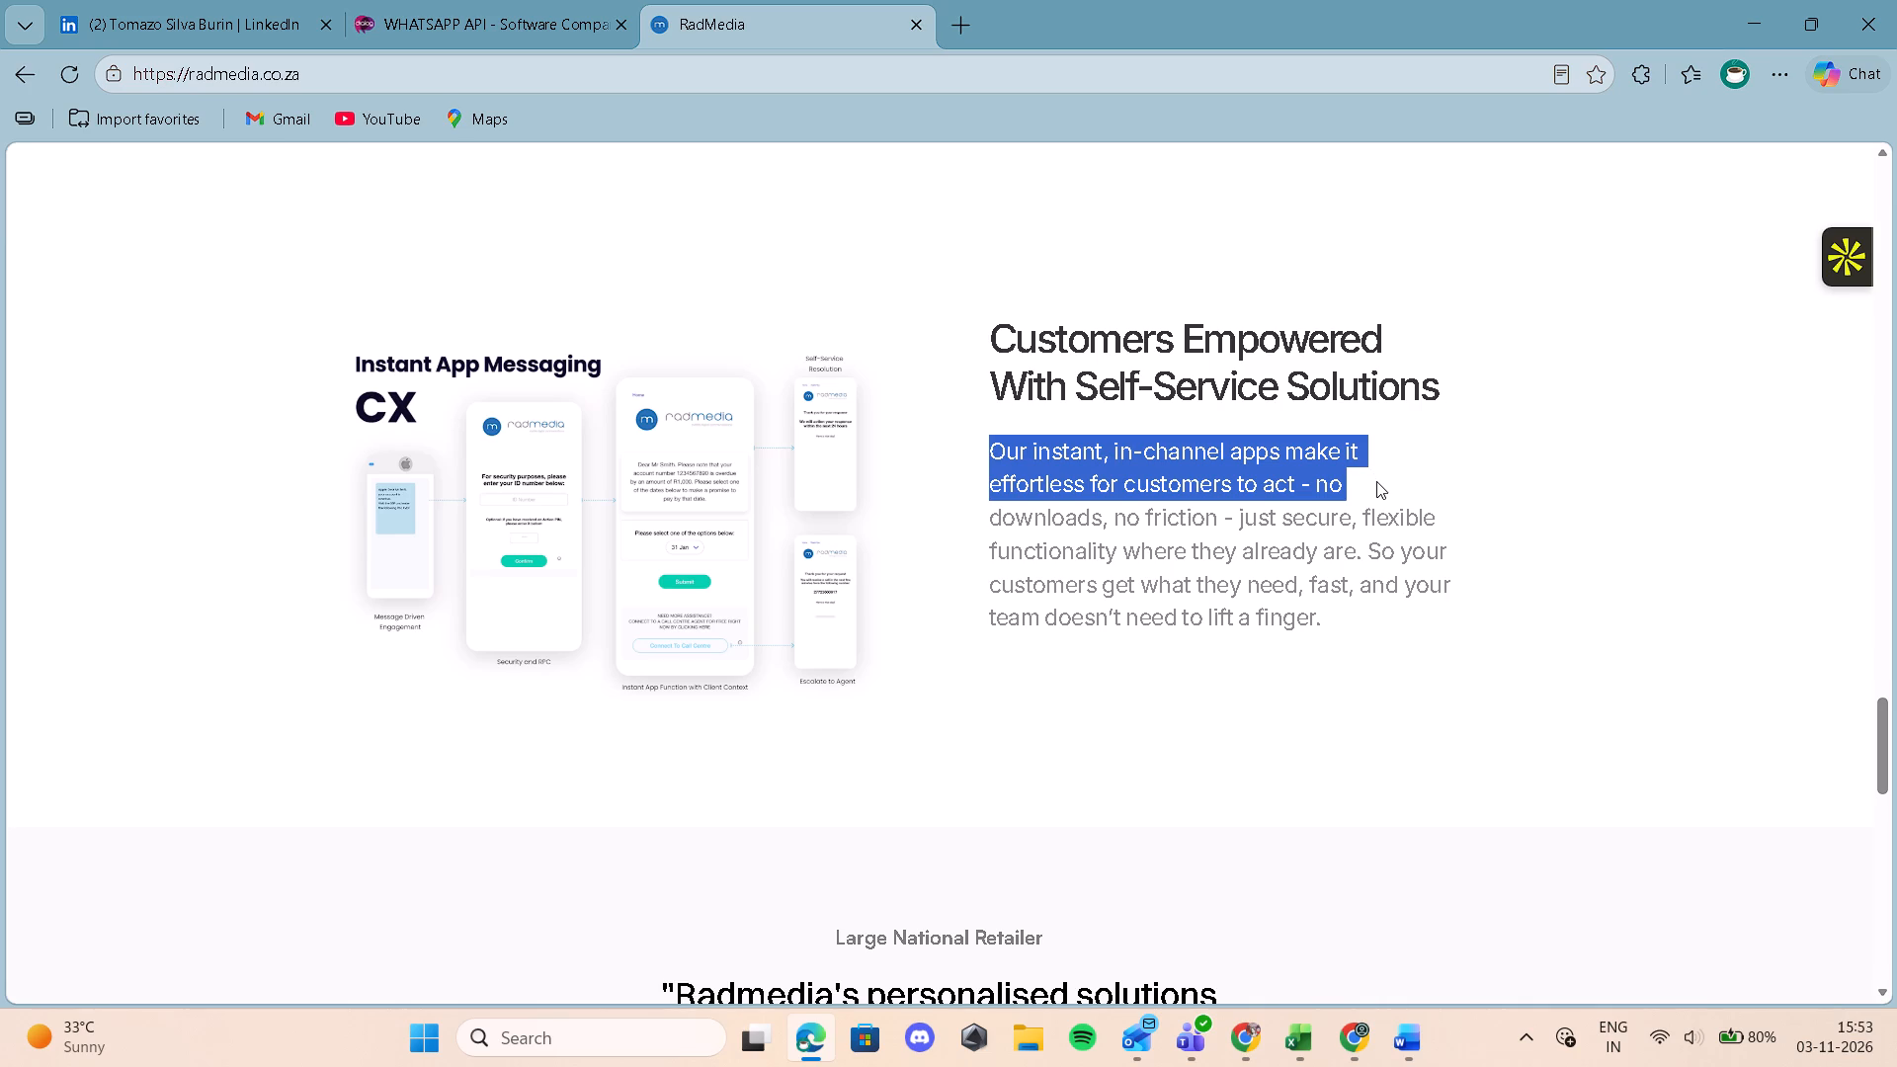
drag(1376, 481, 1092, 520)
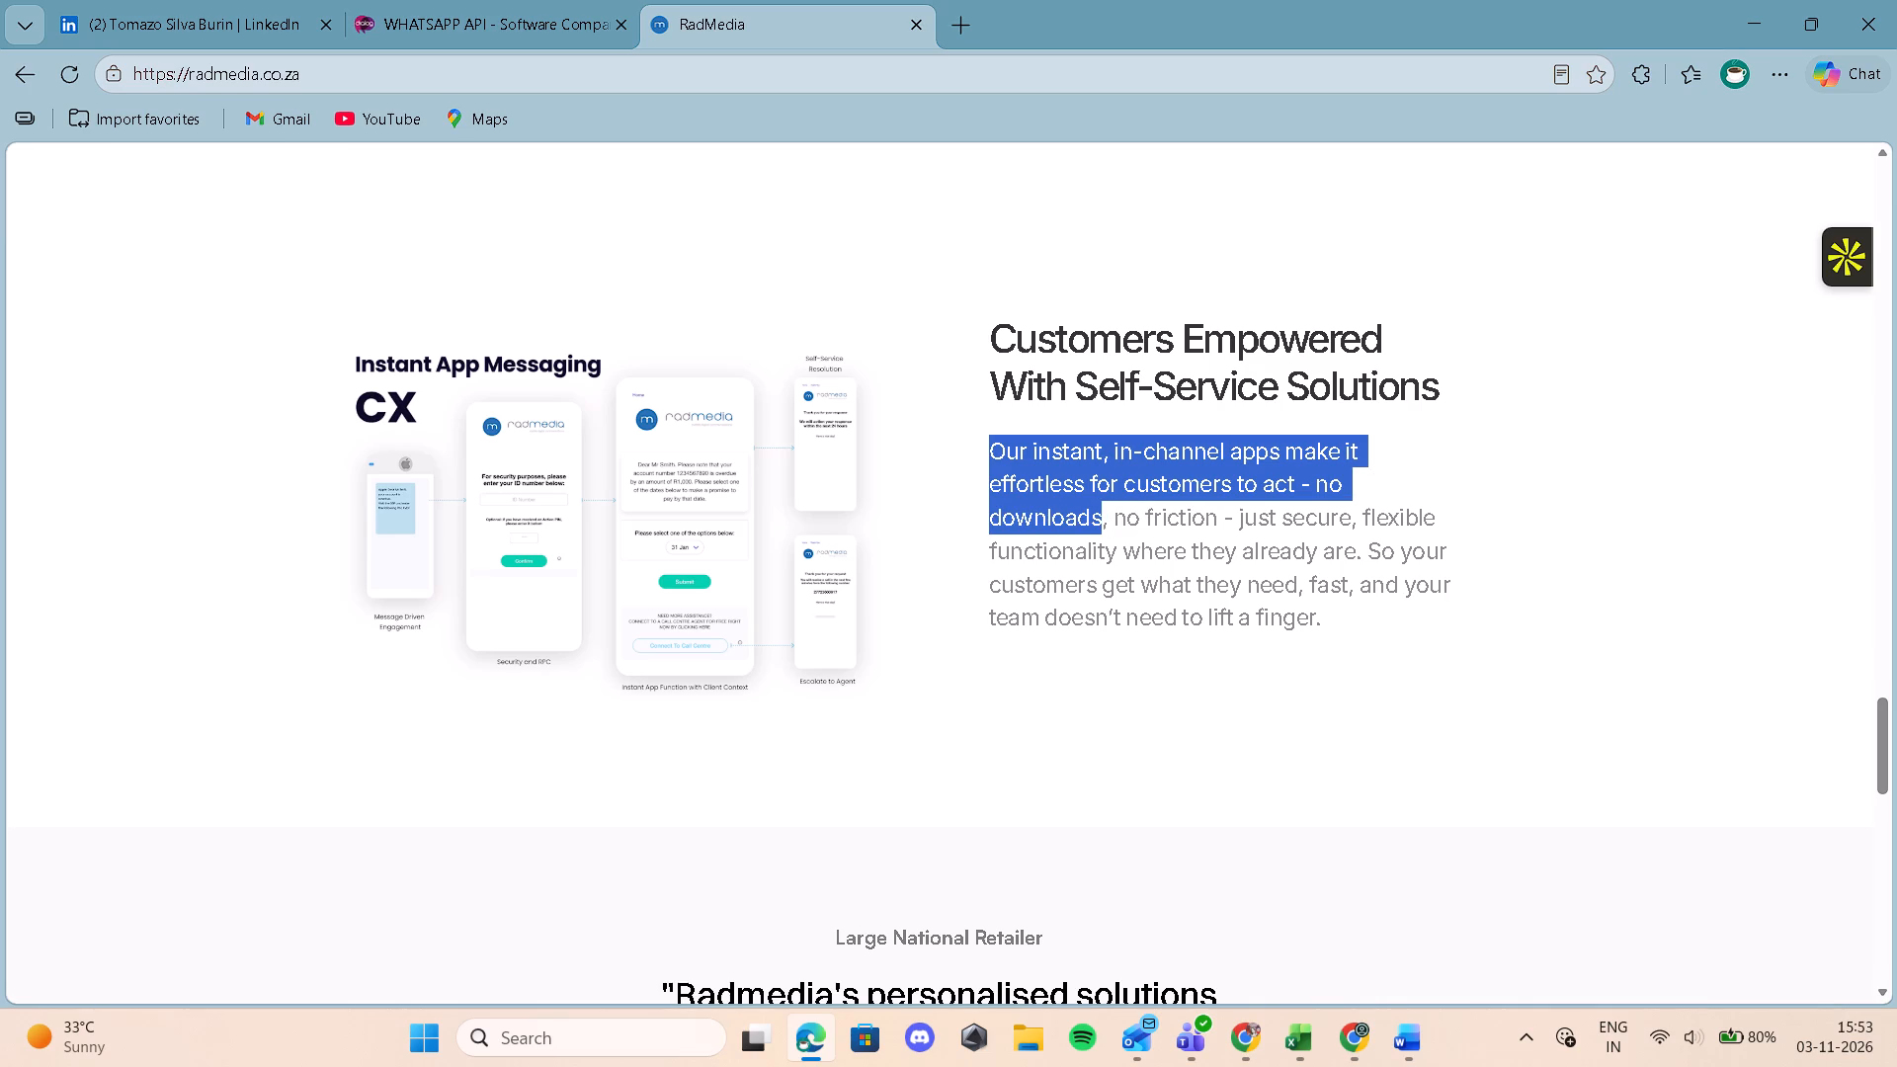
drag(1092, 520, 1277, 520)
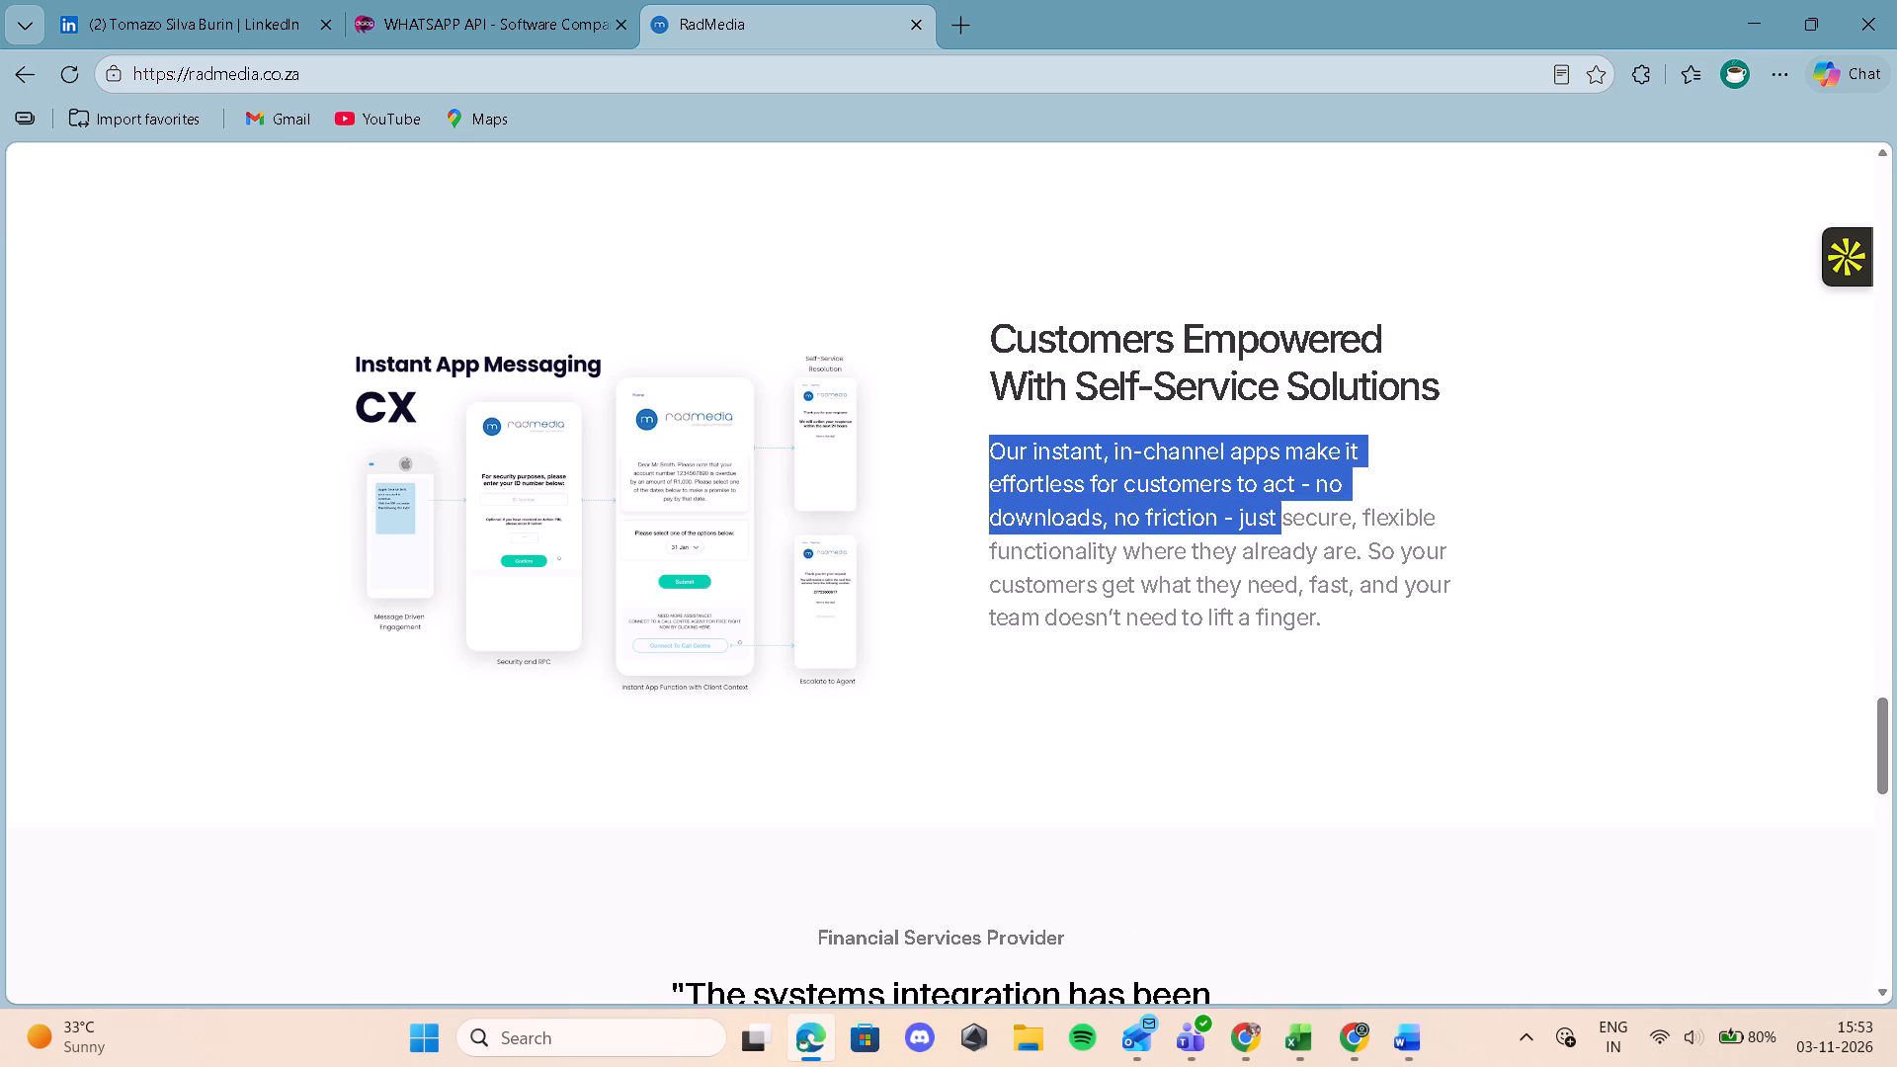
drag(1277, 520, 1445, 526)
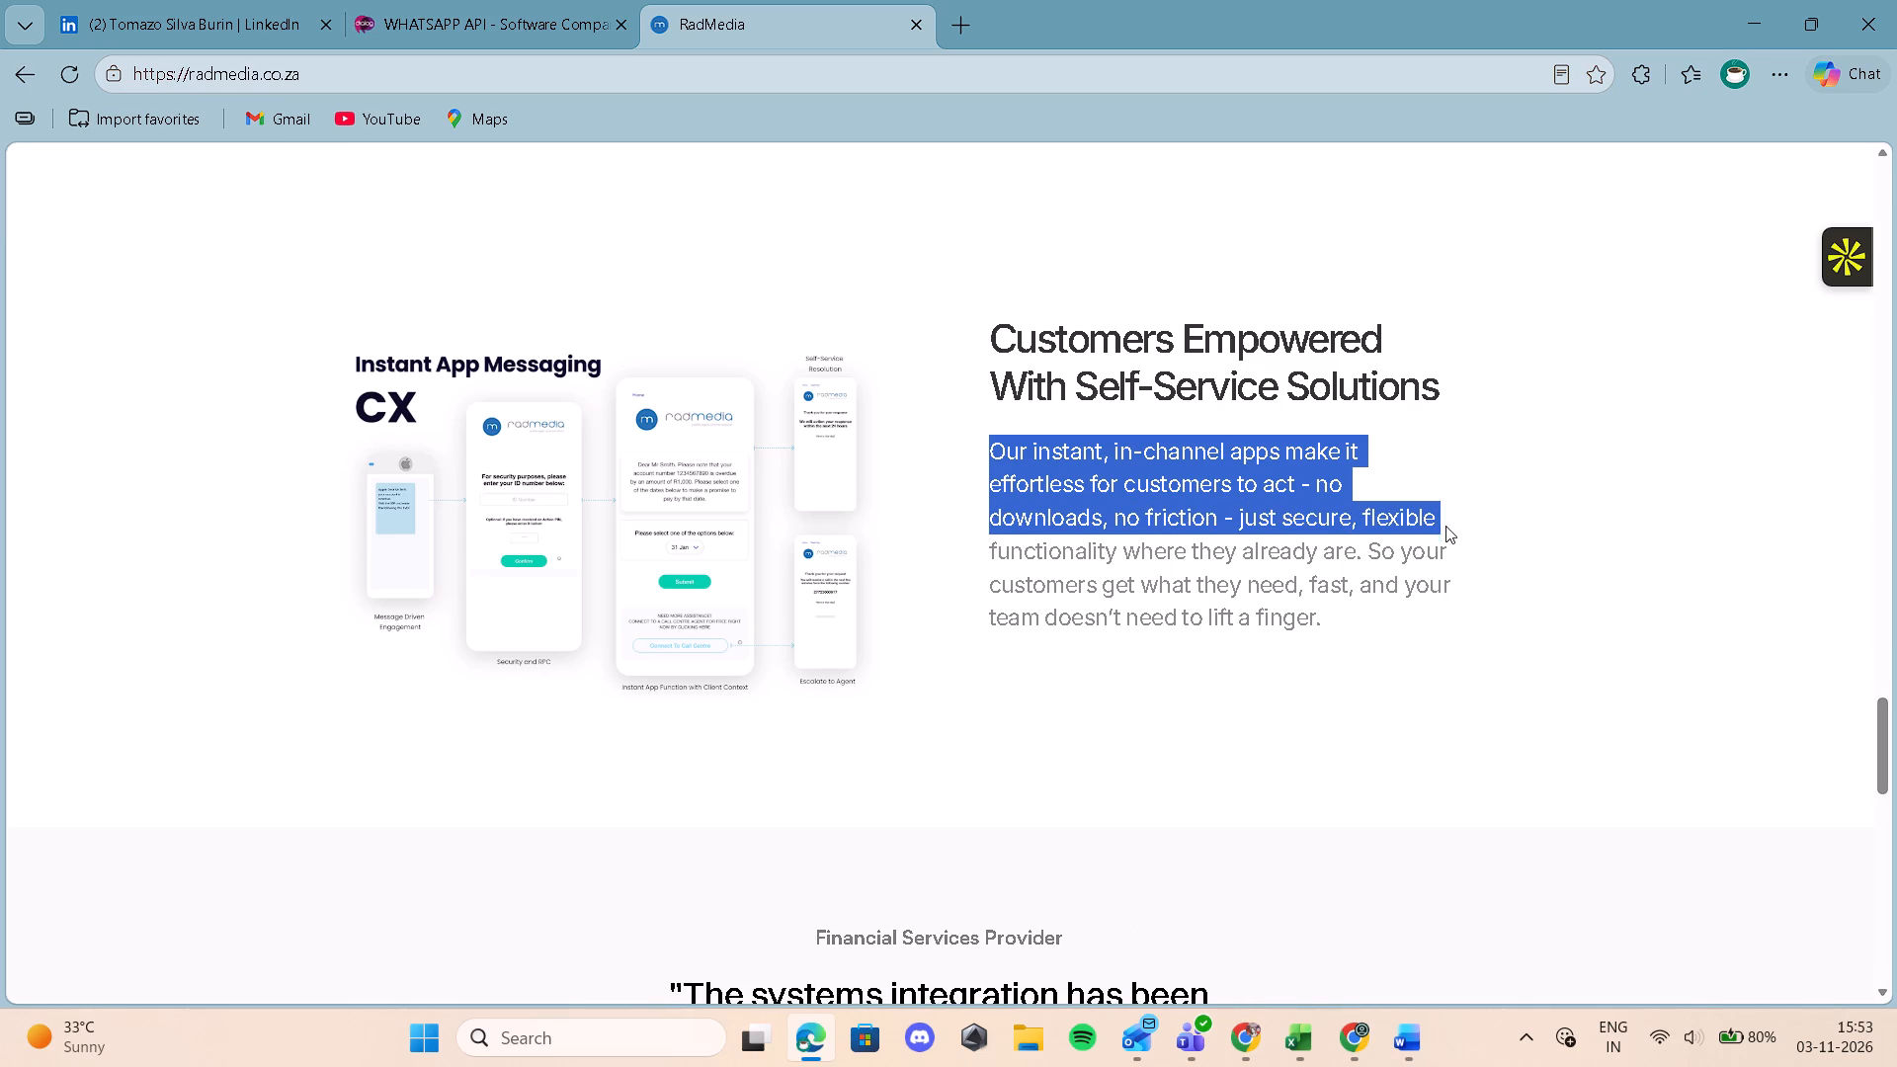
drag(1445, 526, 1364, 570)
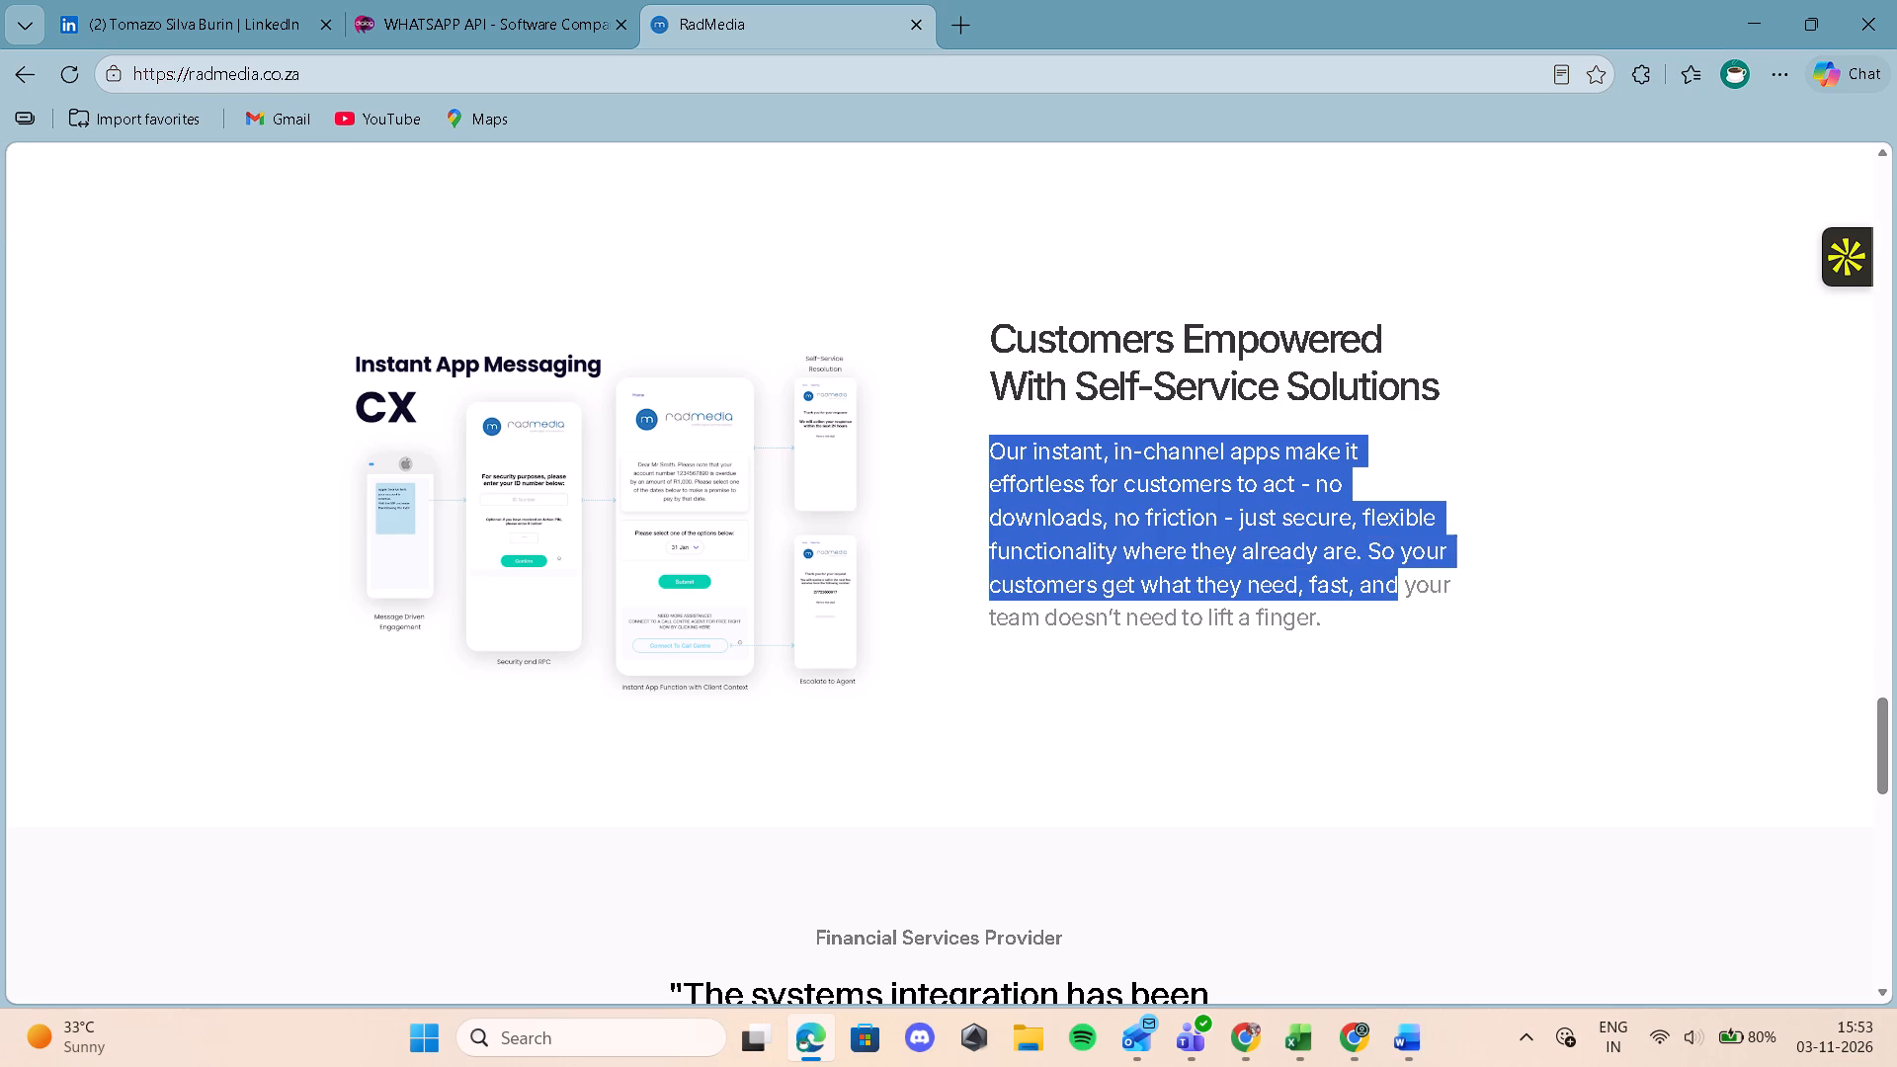
drag(1364, 570, 1366, 615)
Examine RadMedia's customer testimonials and the frequently asked questions section.
scroll(1347, 546, down, 3)
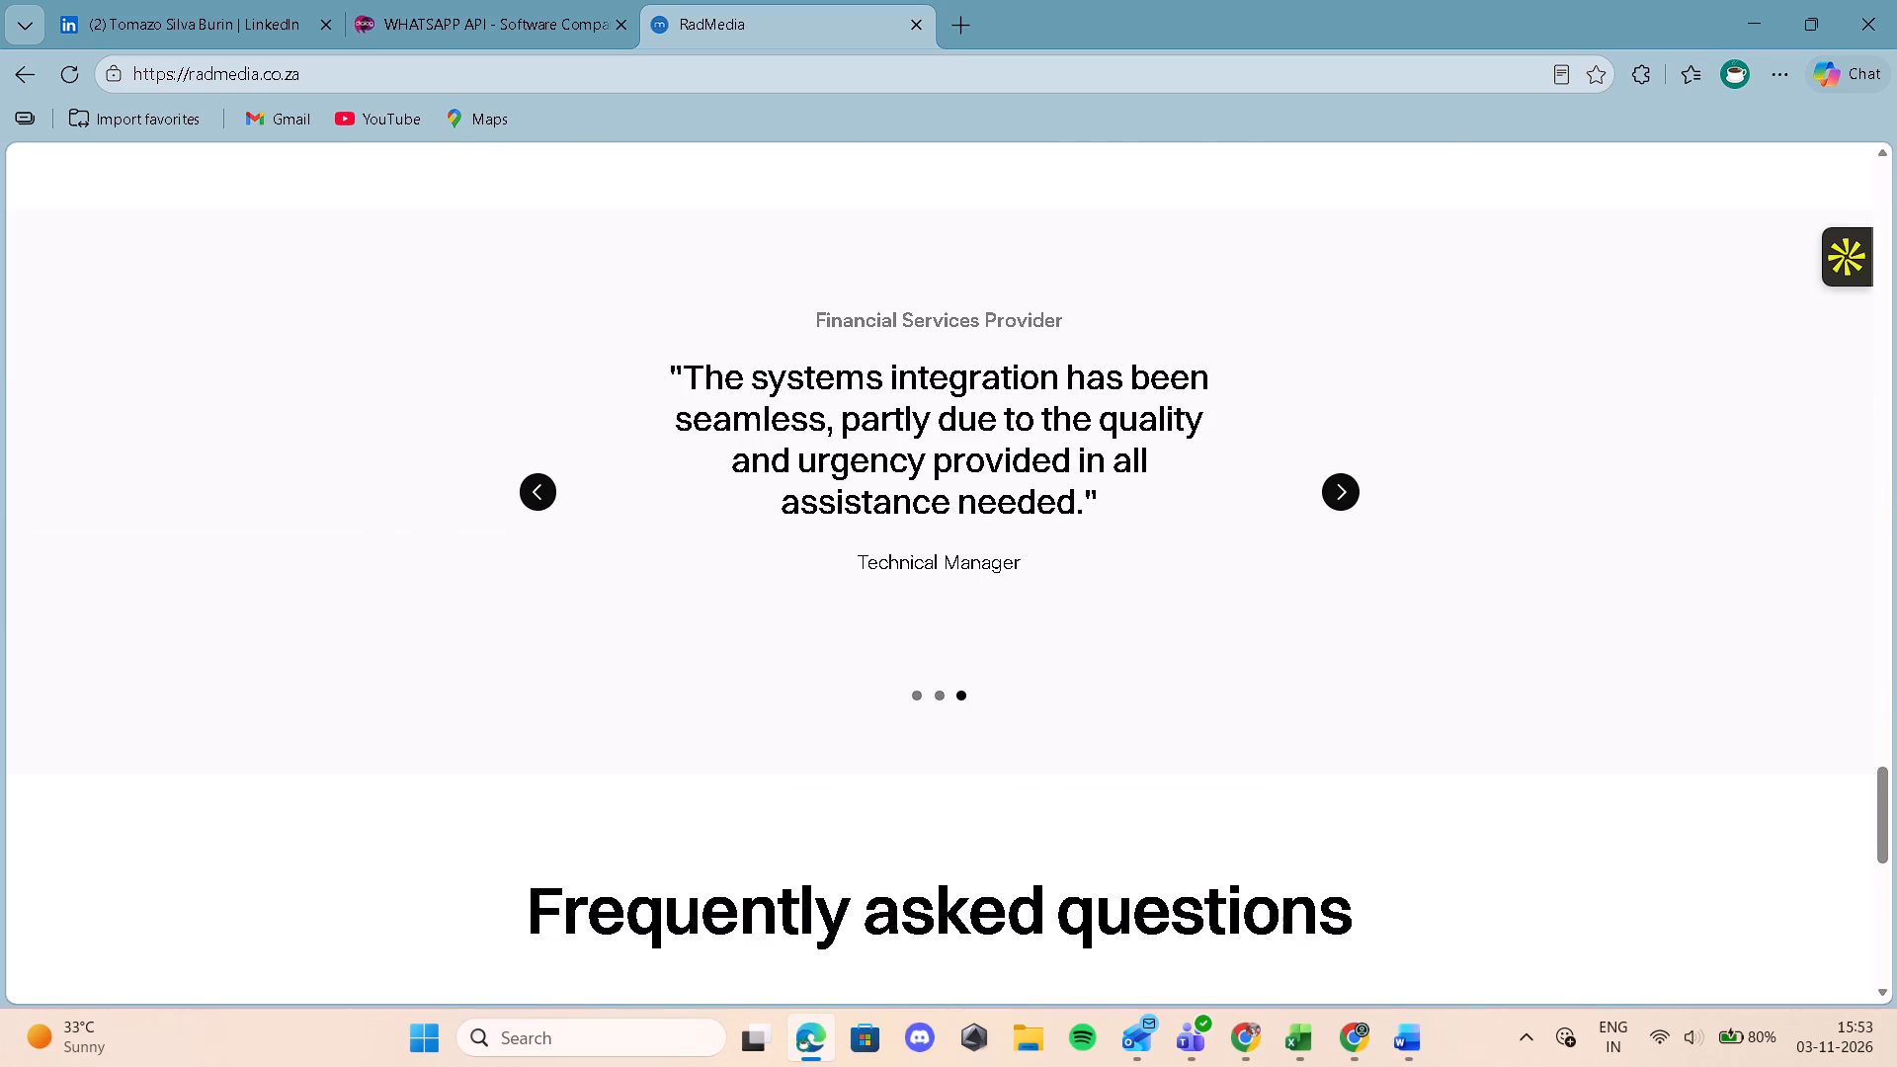
scroll(1195, 332, down, 2)
scroll(1053, 342, down, 1)
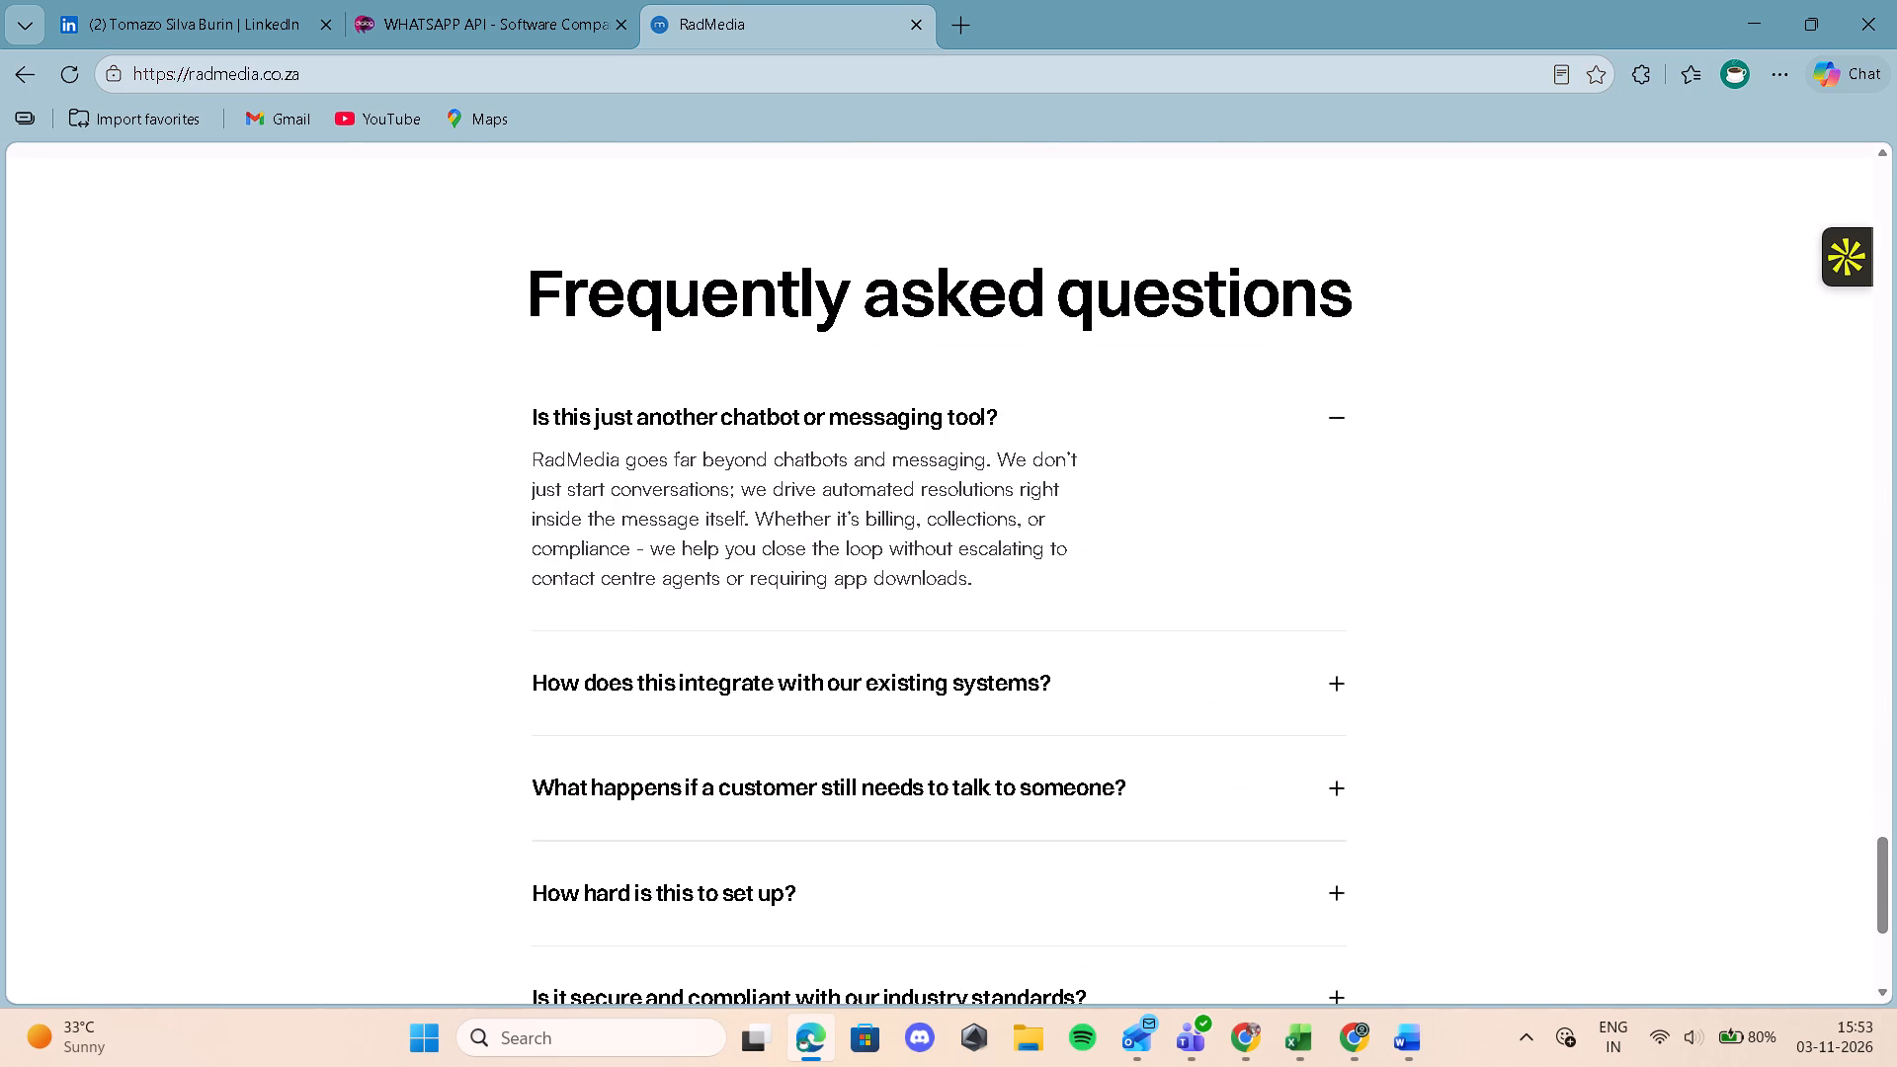
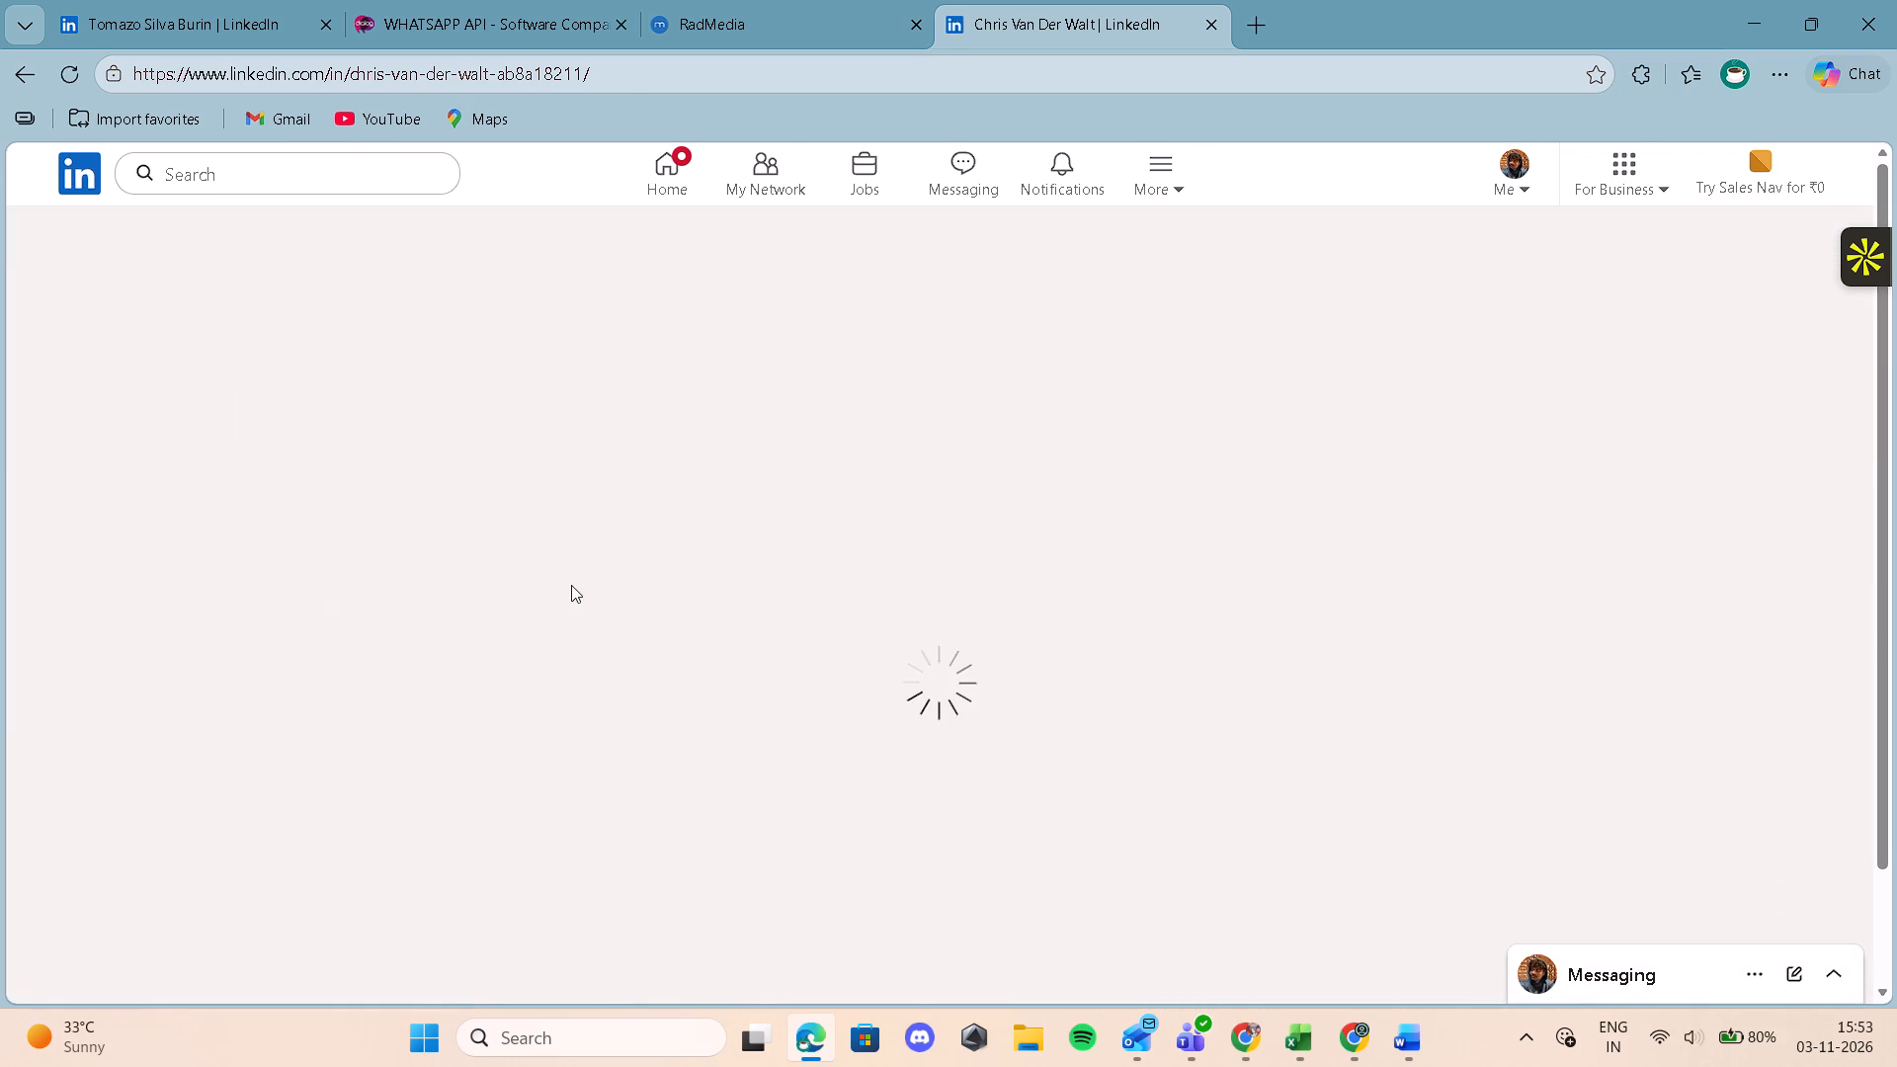
Expand the full Overview on RadMedia's LinkedIn company page and read its first paragraph, highlighting the text.
scroll(607, 544, down, 1)
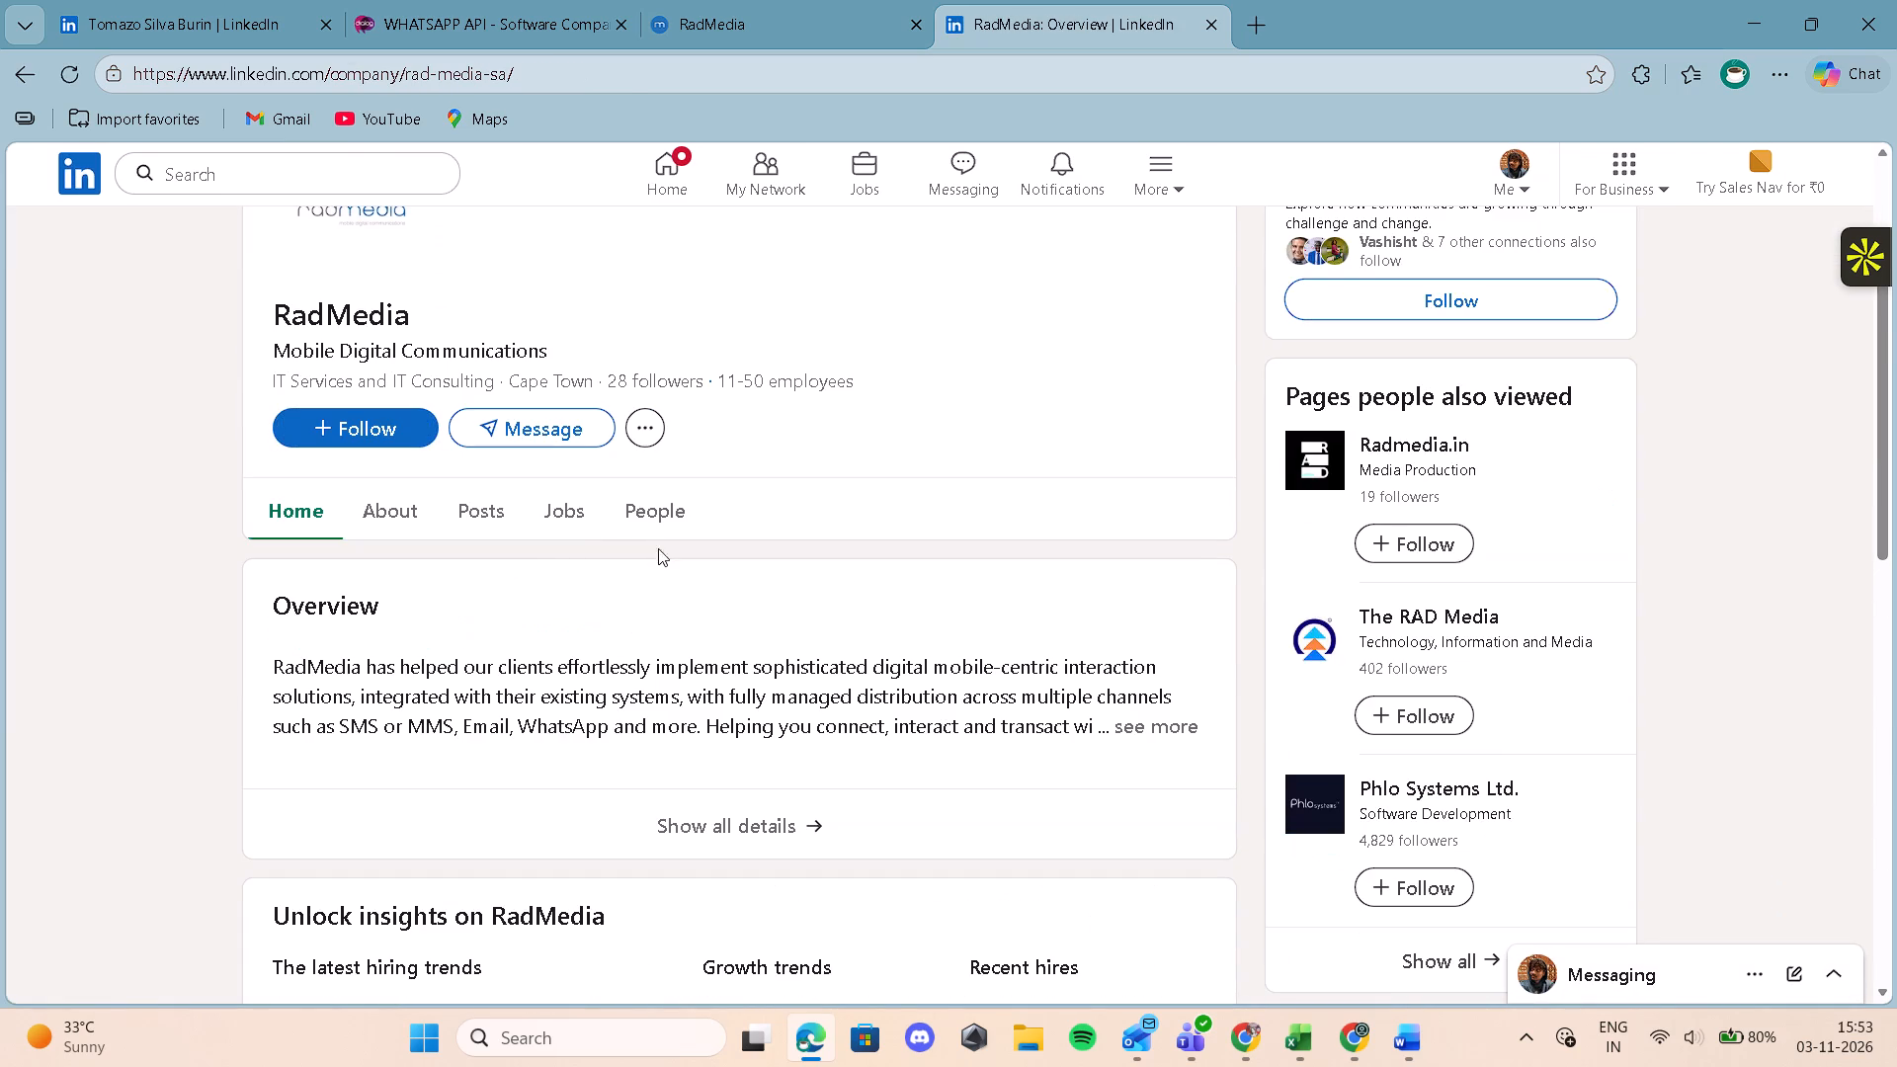
click(1147, 722)
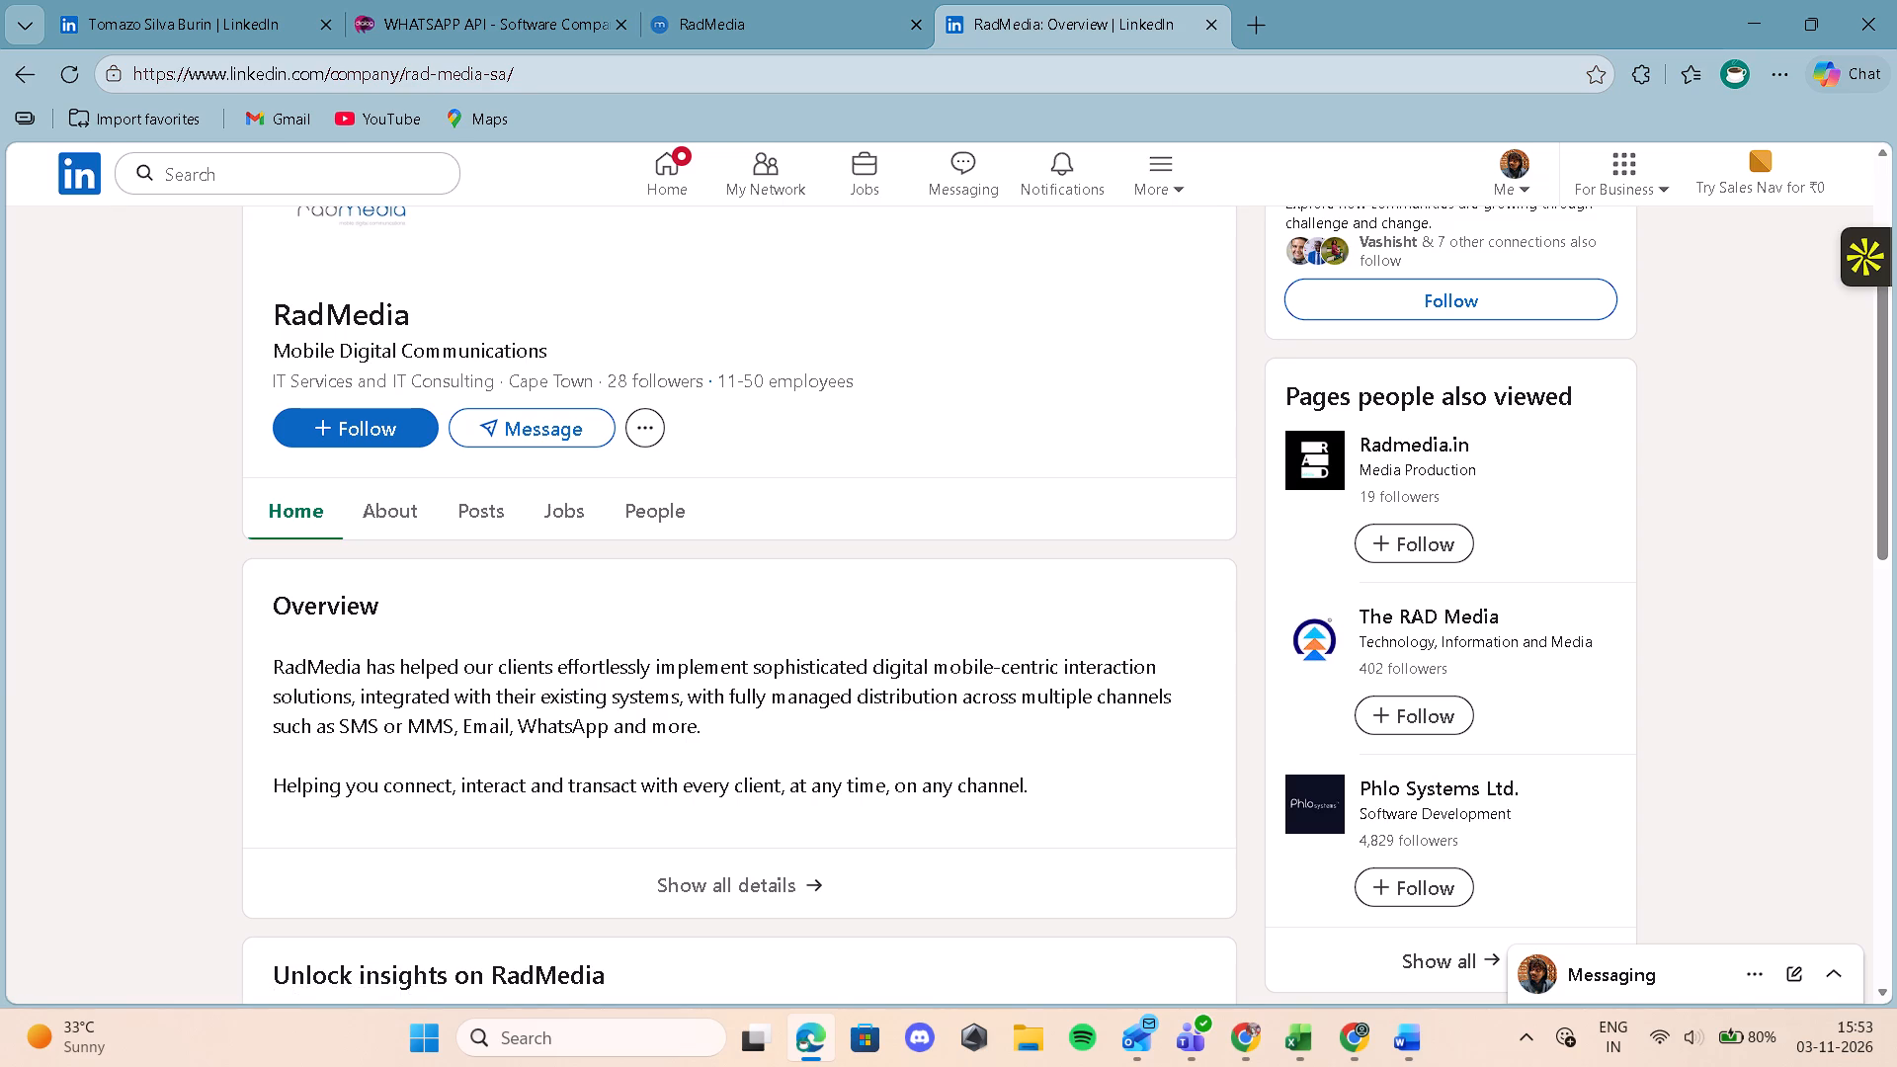
click(546, 698)
drag(546, 698, 701, 725)
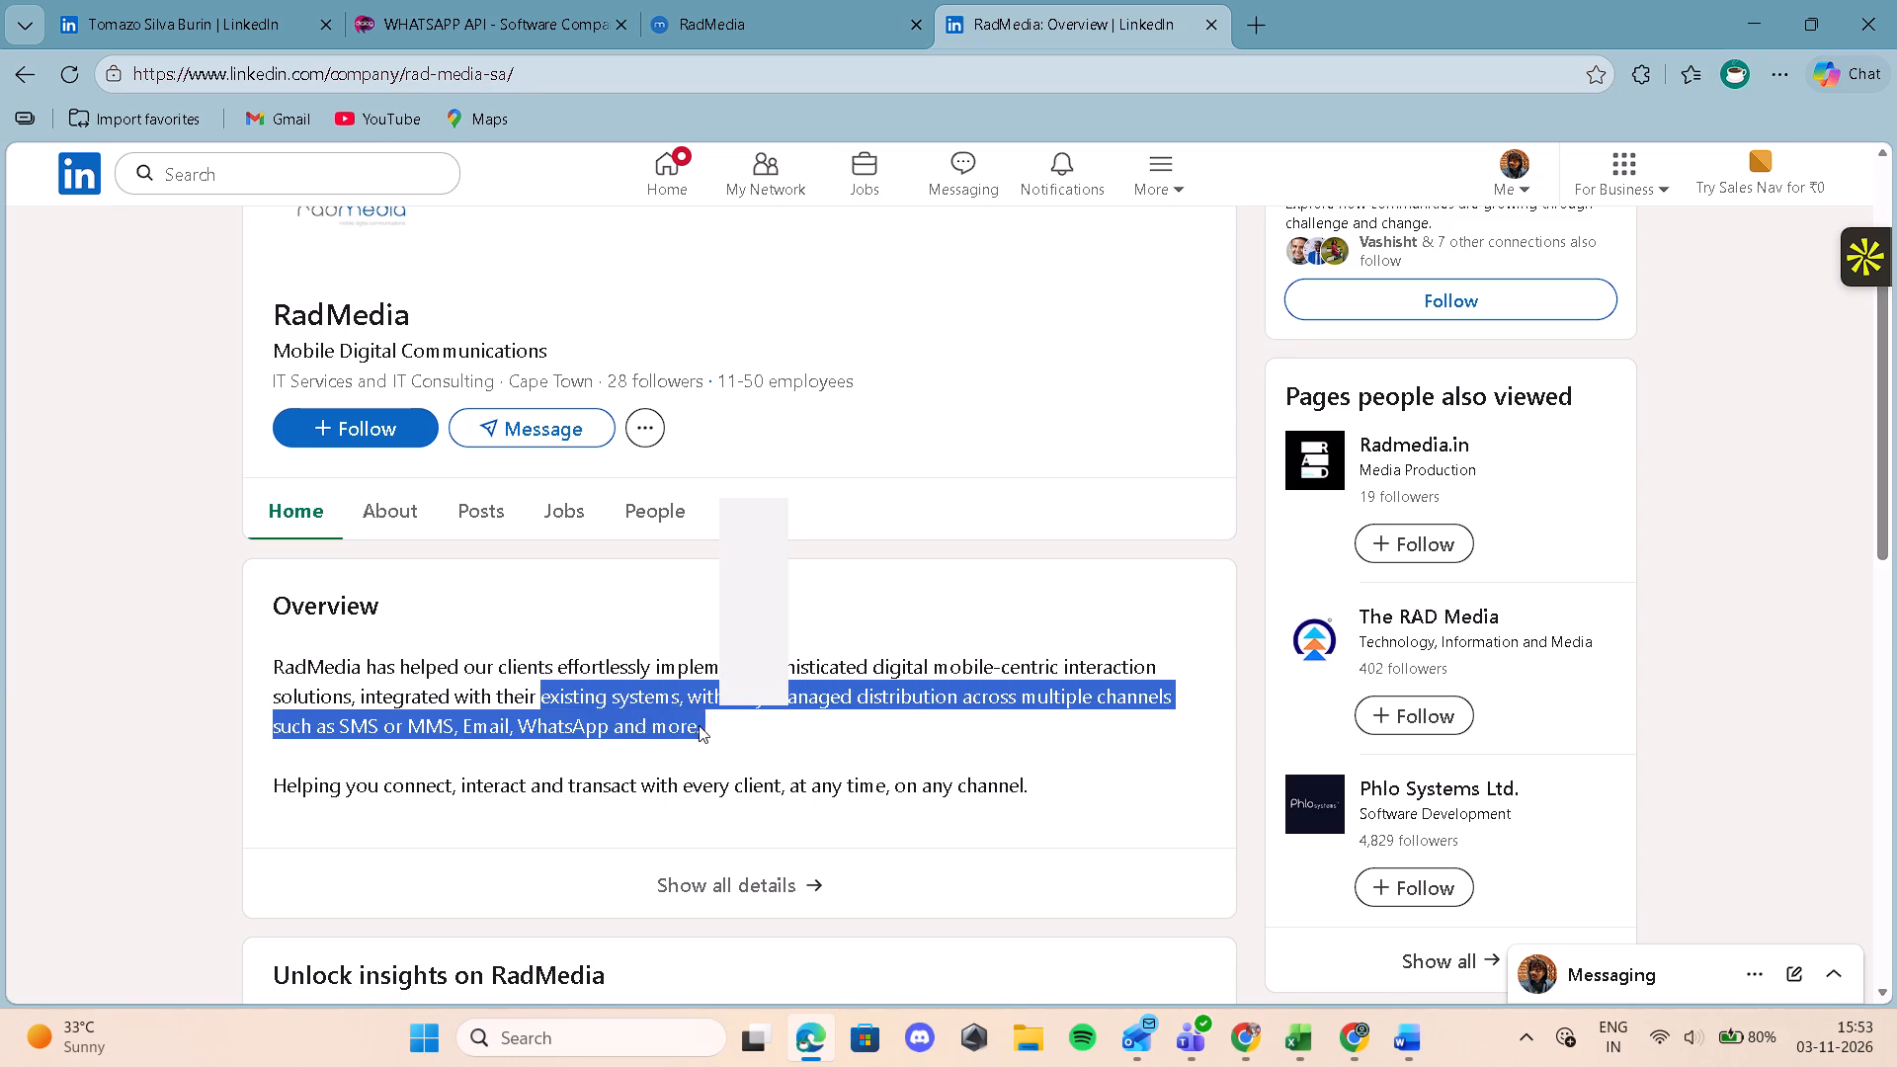
click(539, 710)
click(302, 665)
drag(302, 665, 432, 672)
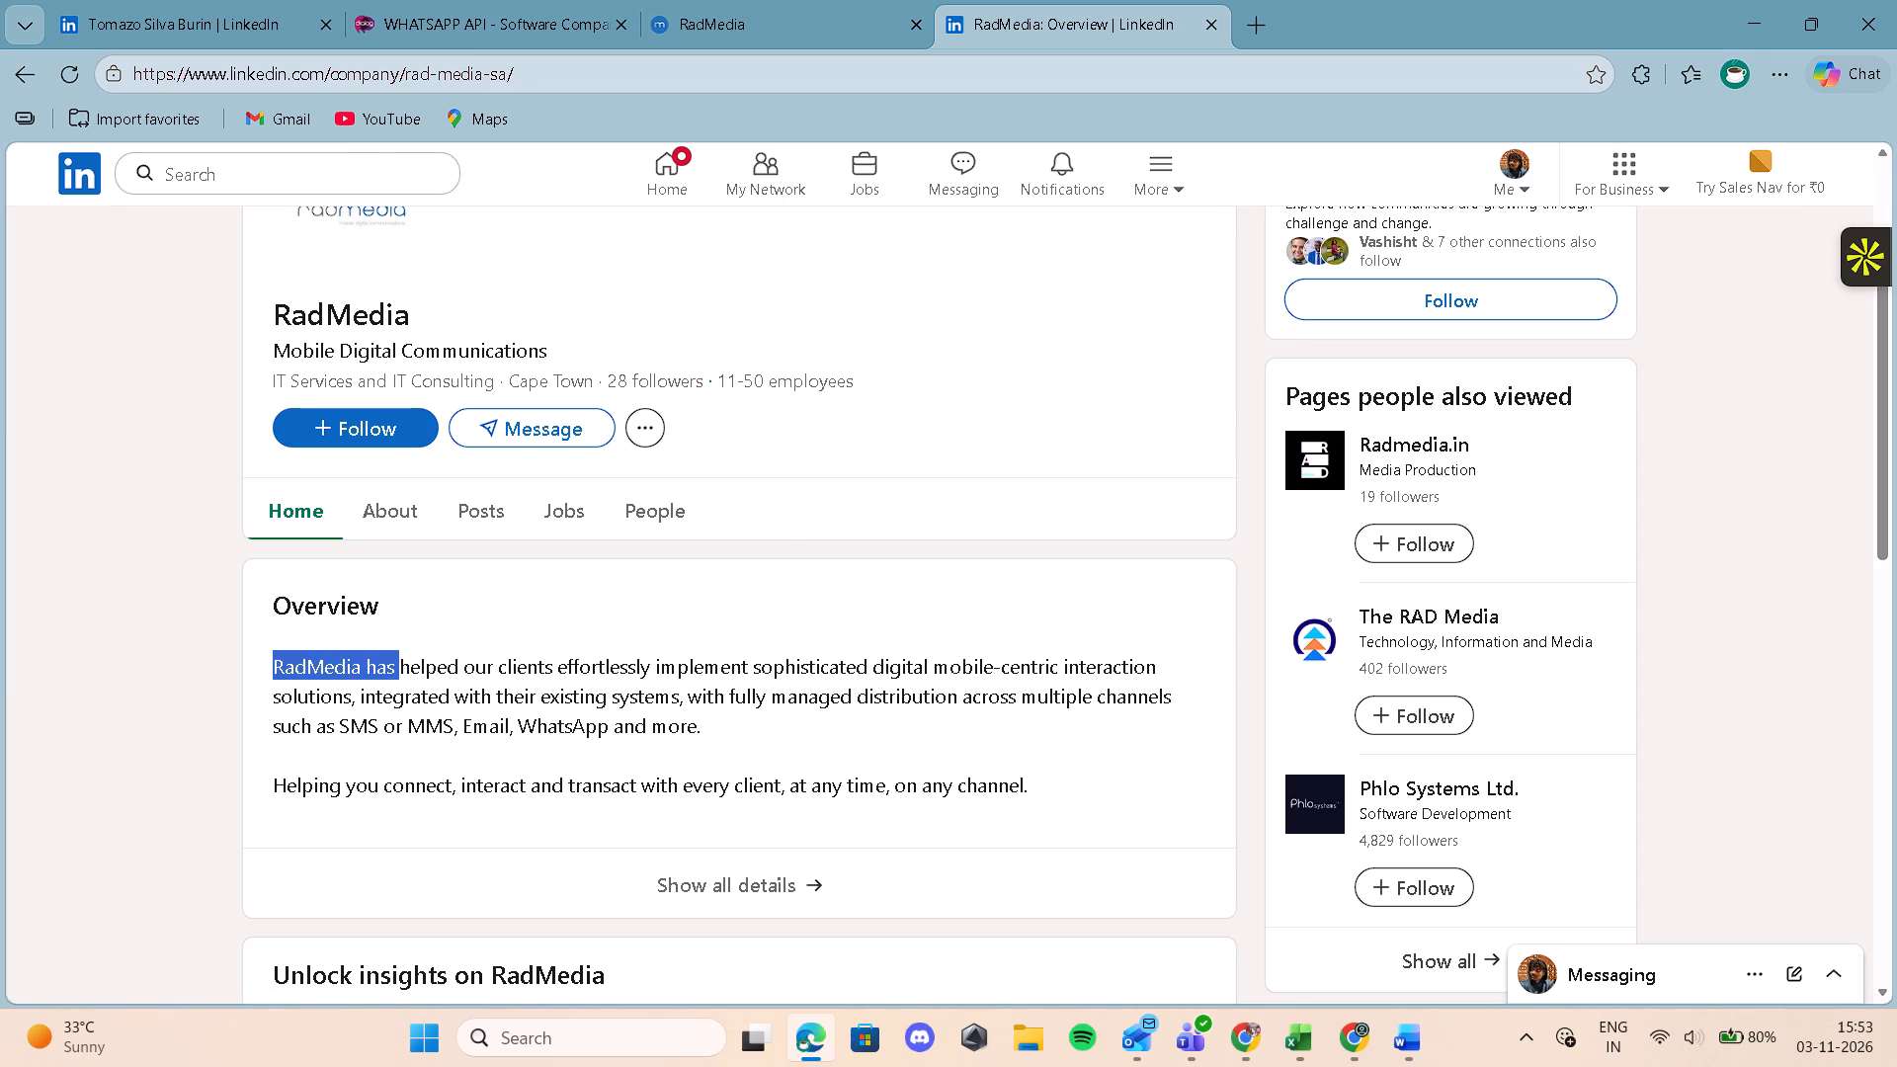
drag(432, 672, 537, 686)
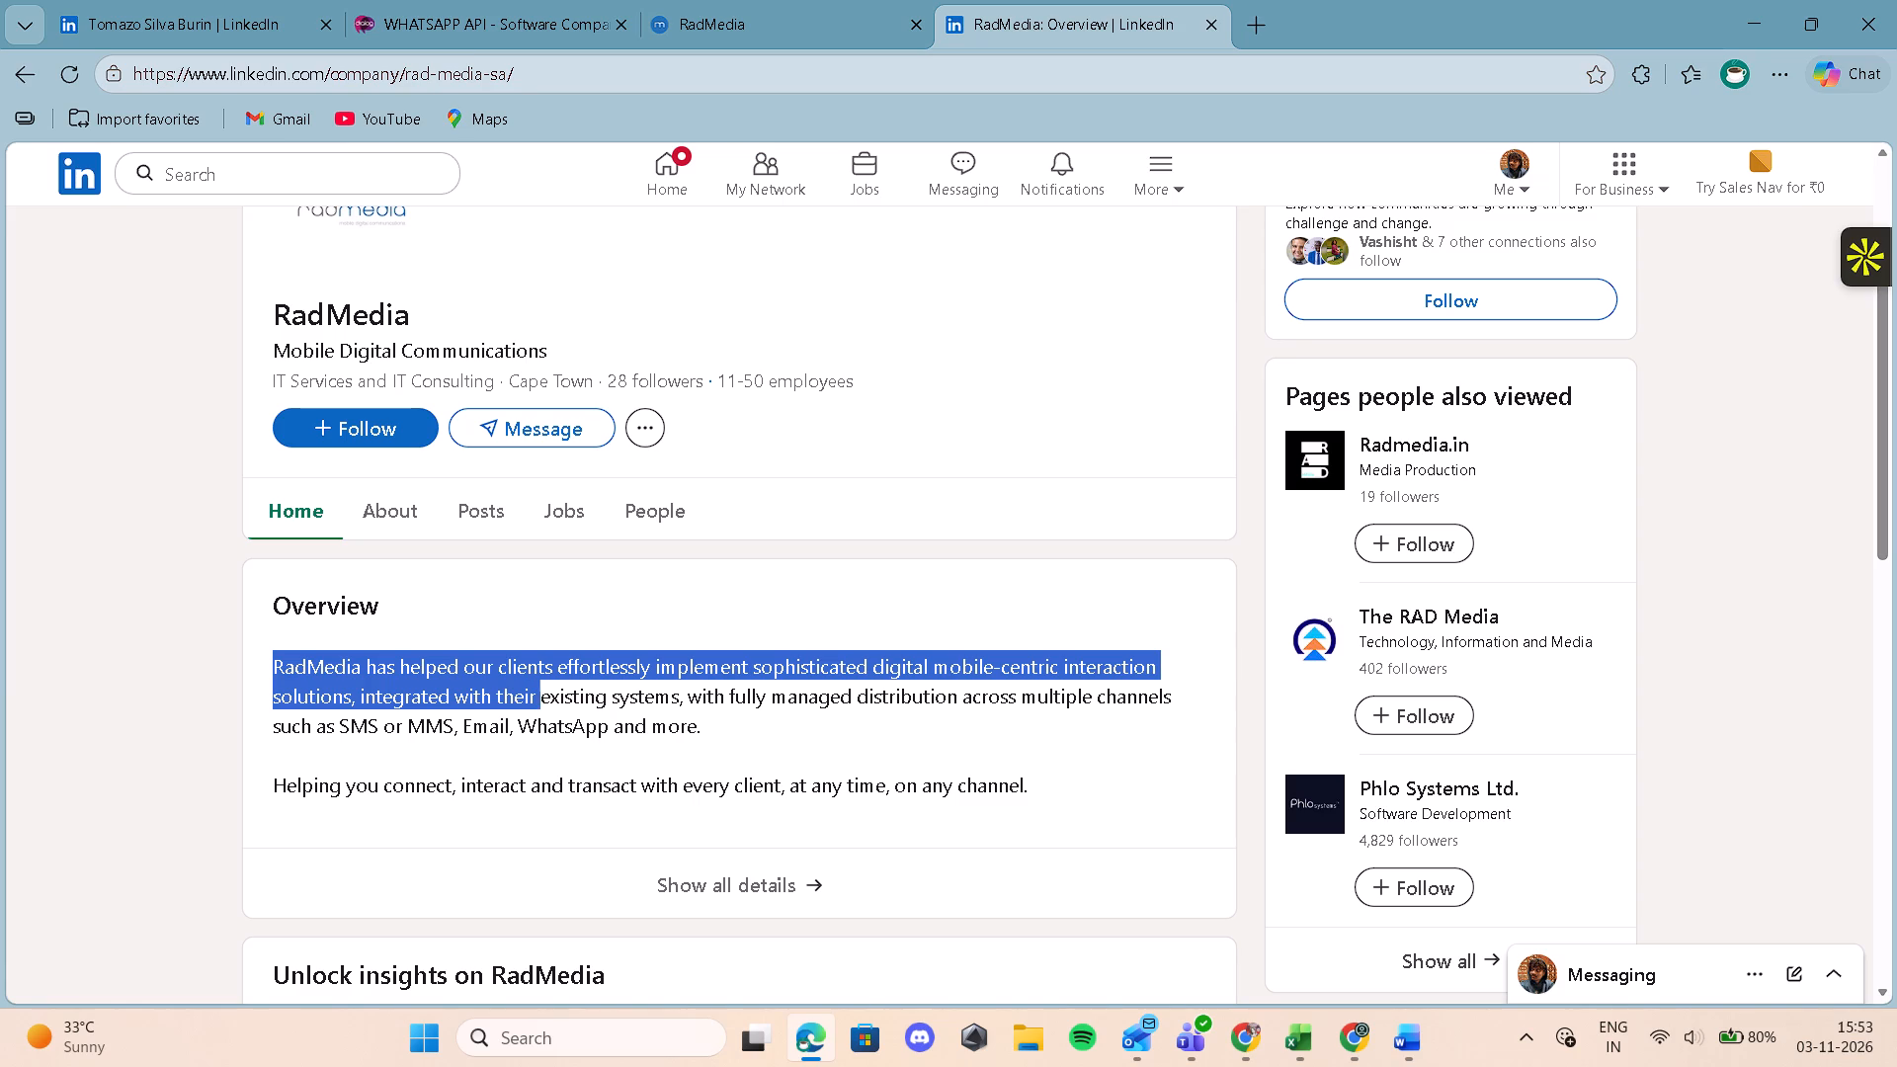
drag(537, 686, 657, 717)
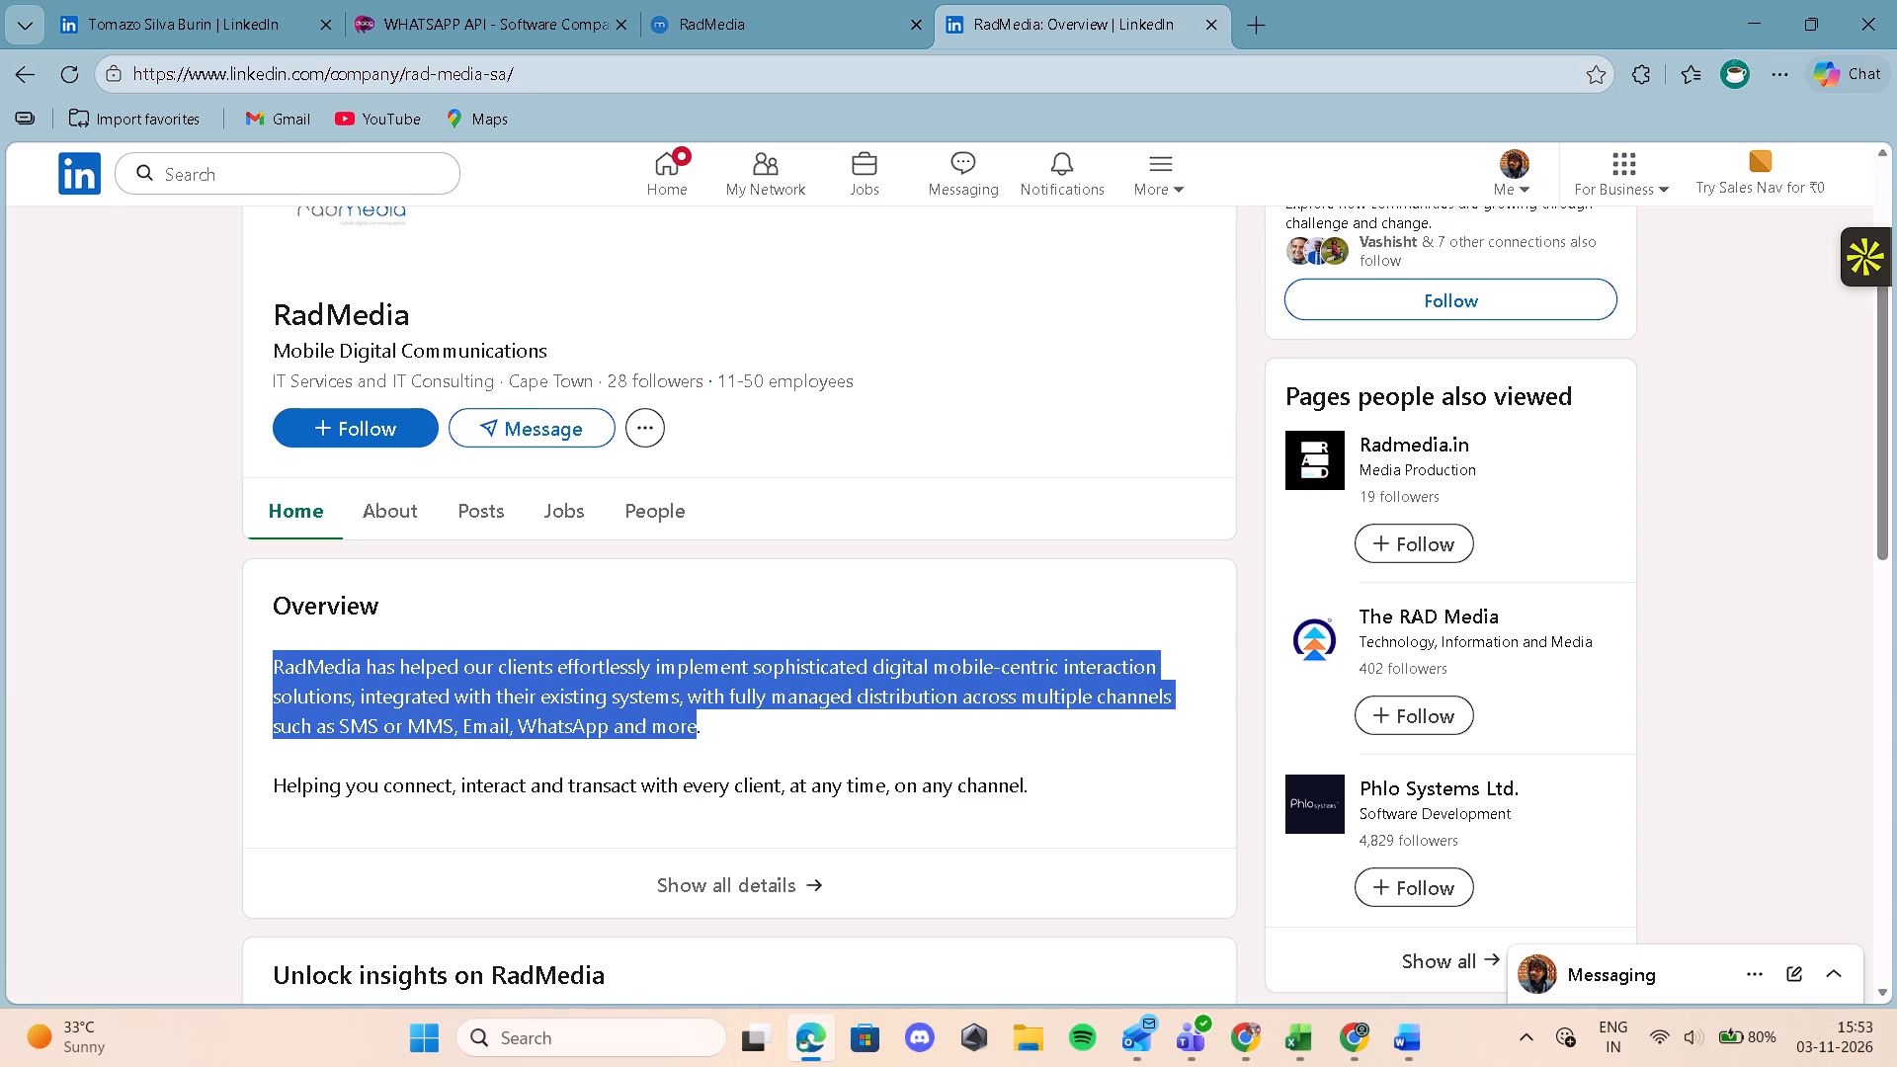
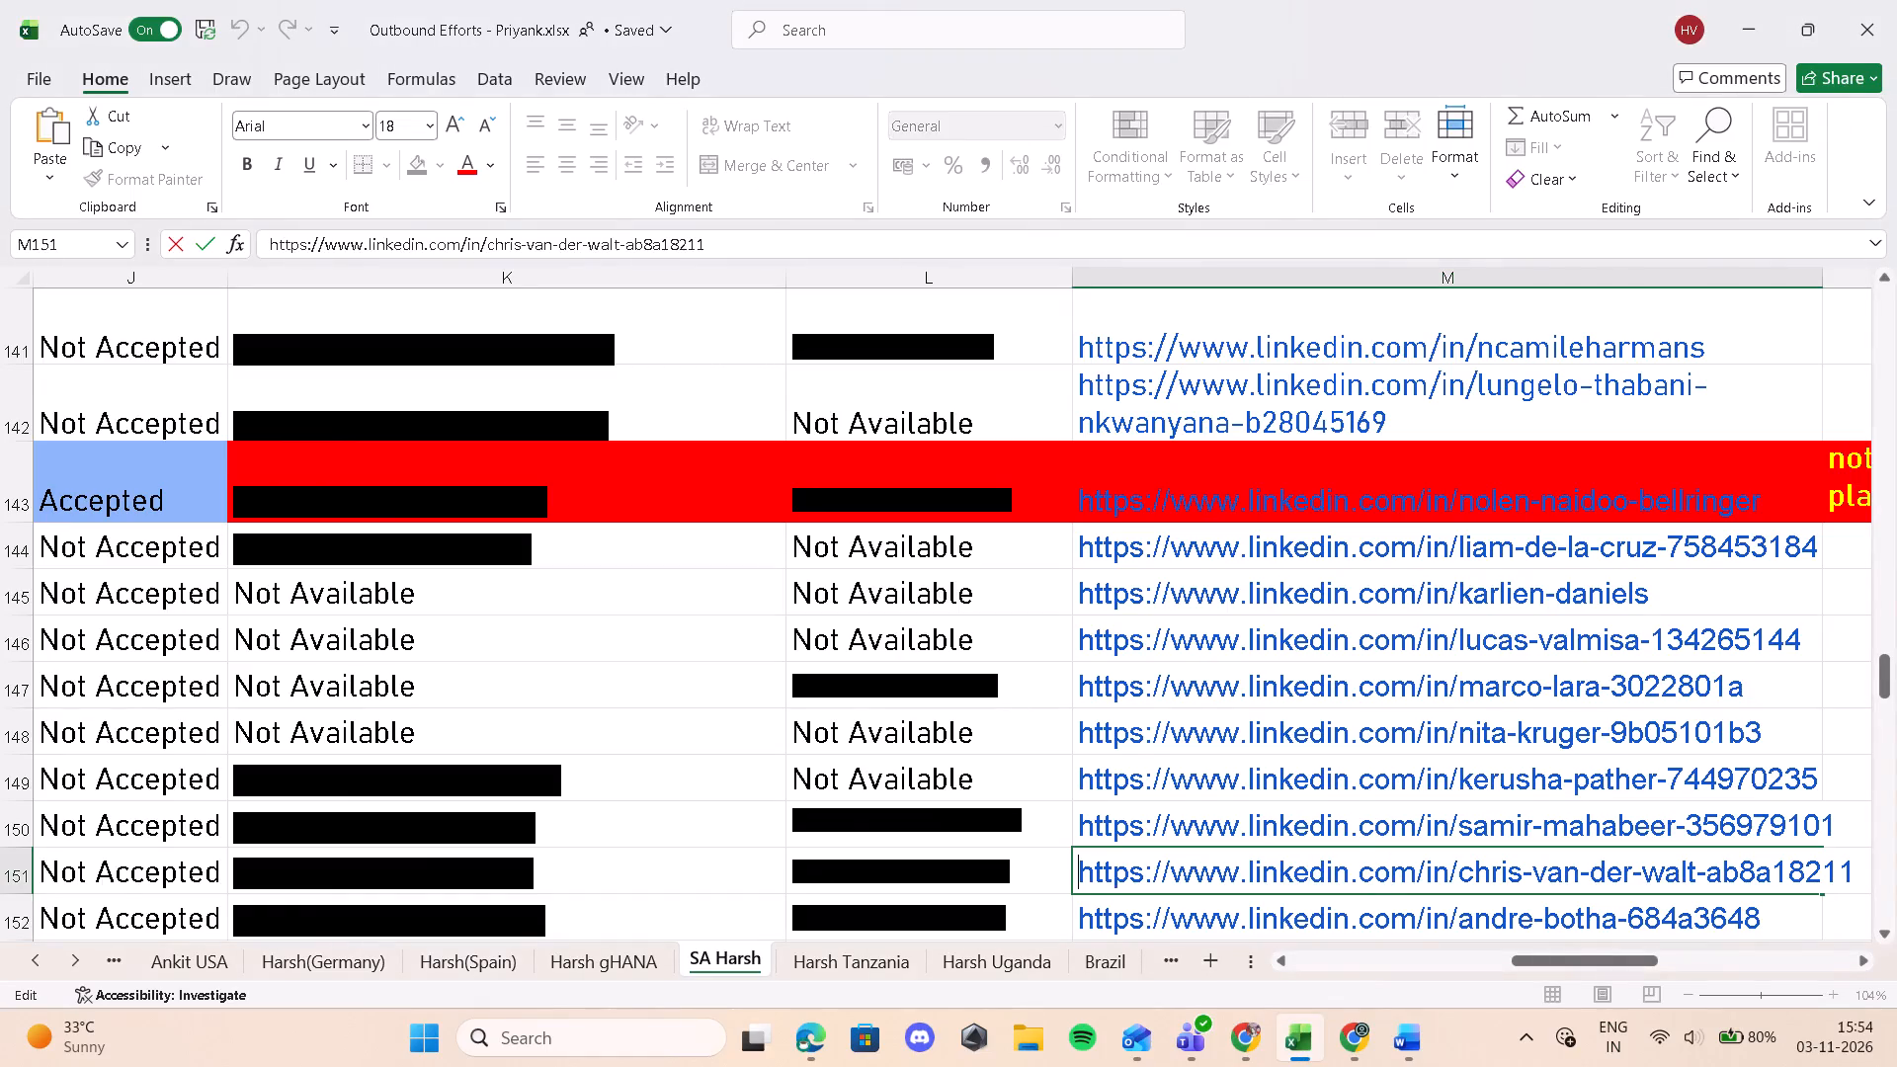
Finish editing the LinkedIn profile link in row 151 of the SA Harsh sheet by selecting cell L151.
click(965, 880)
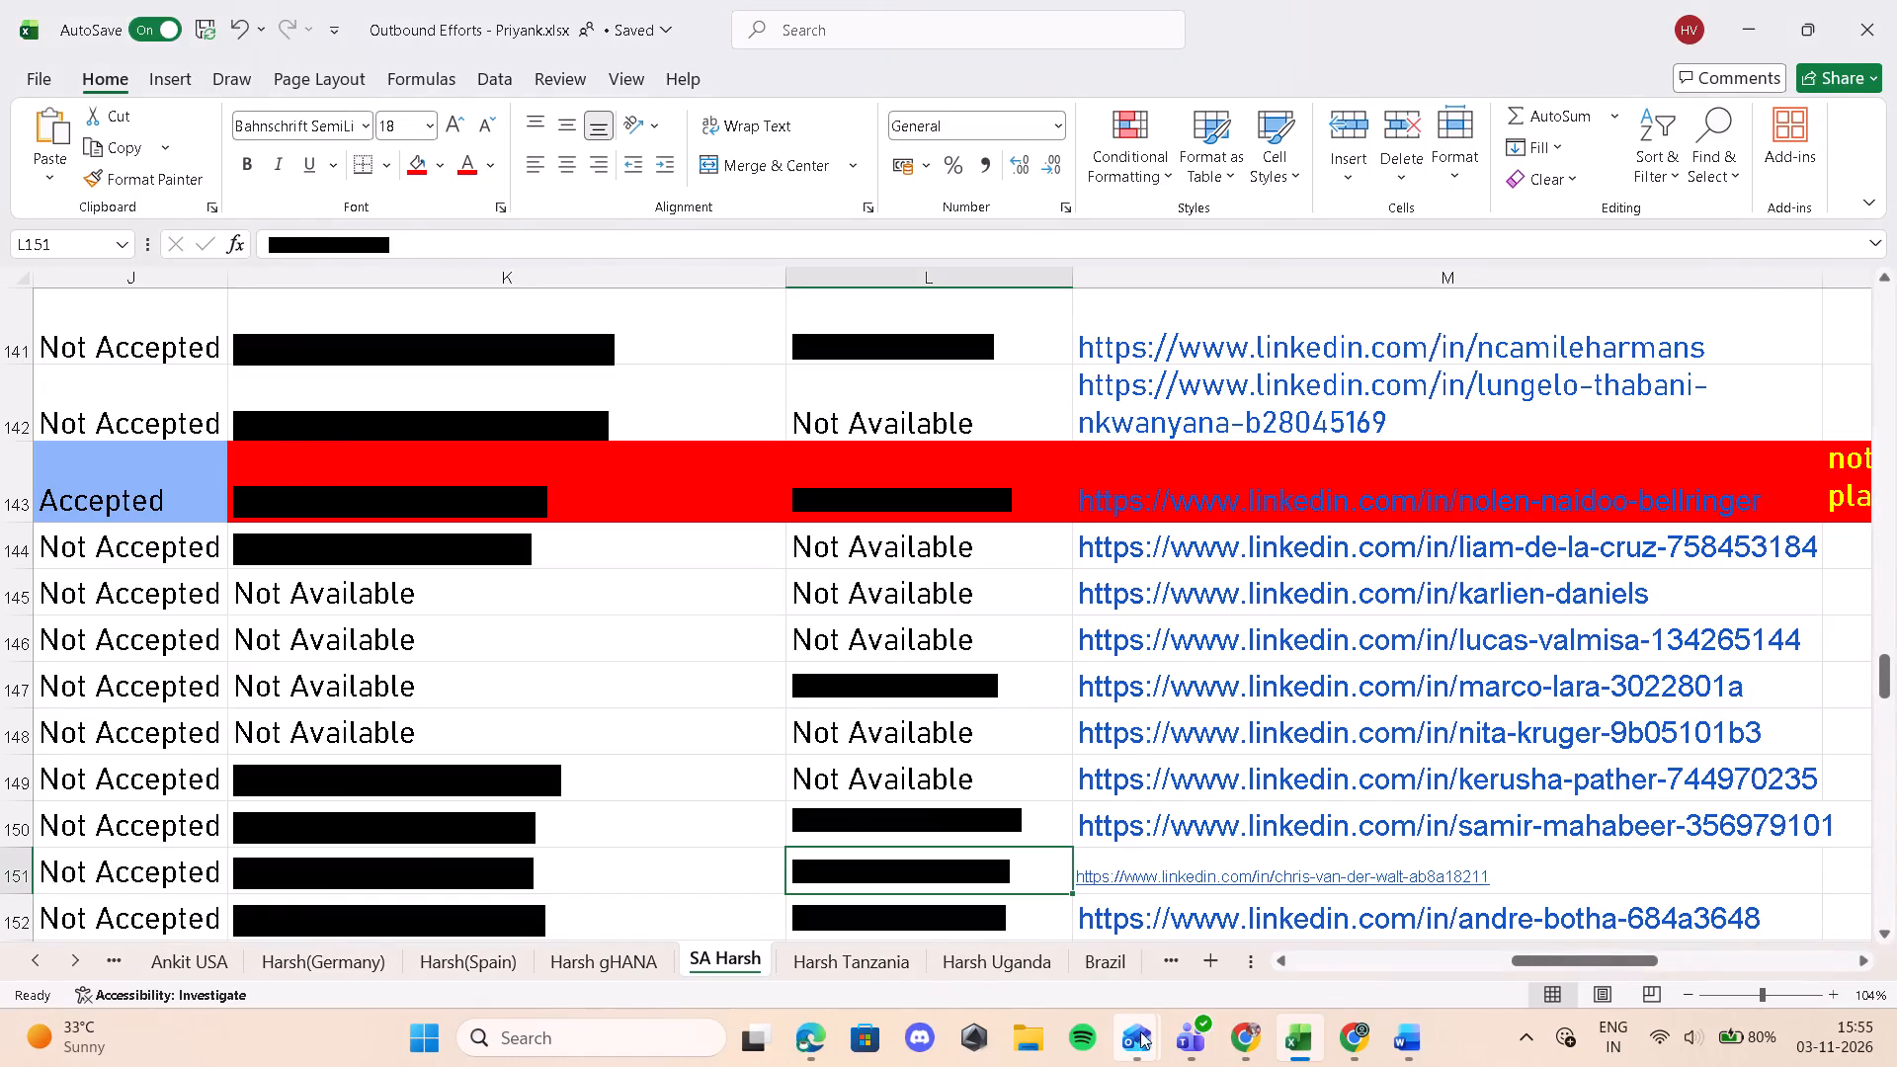
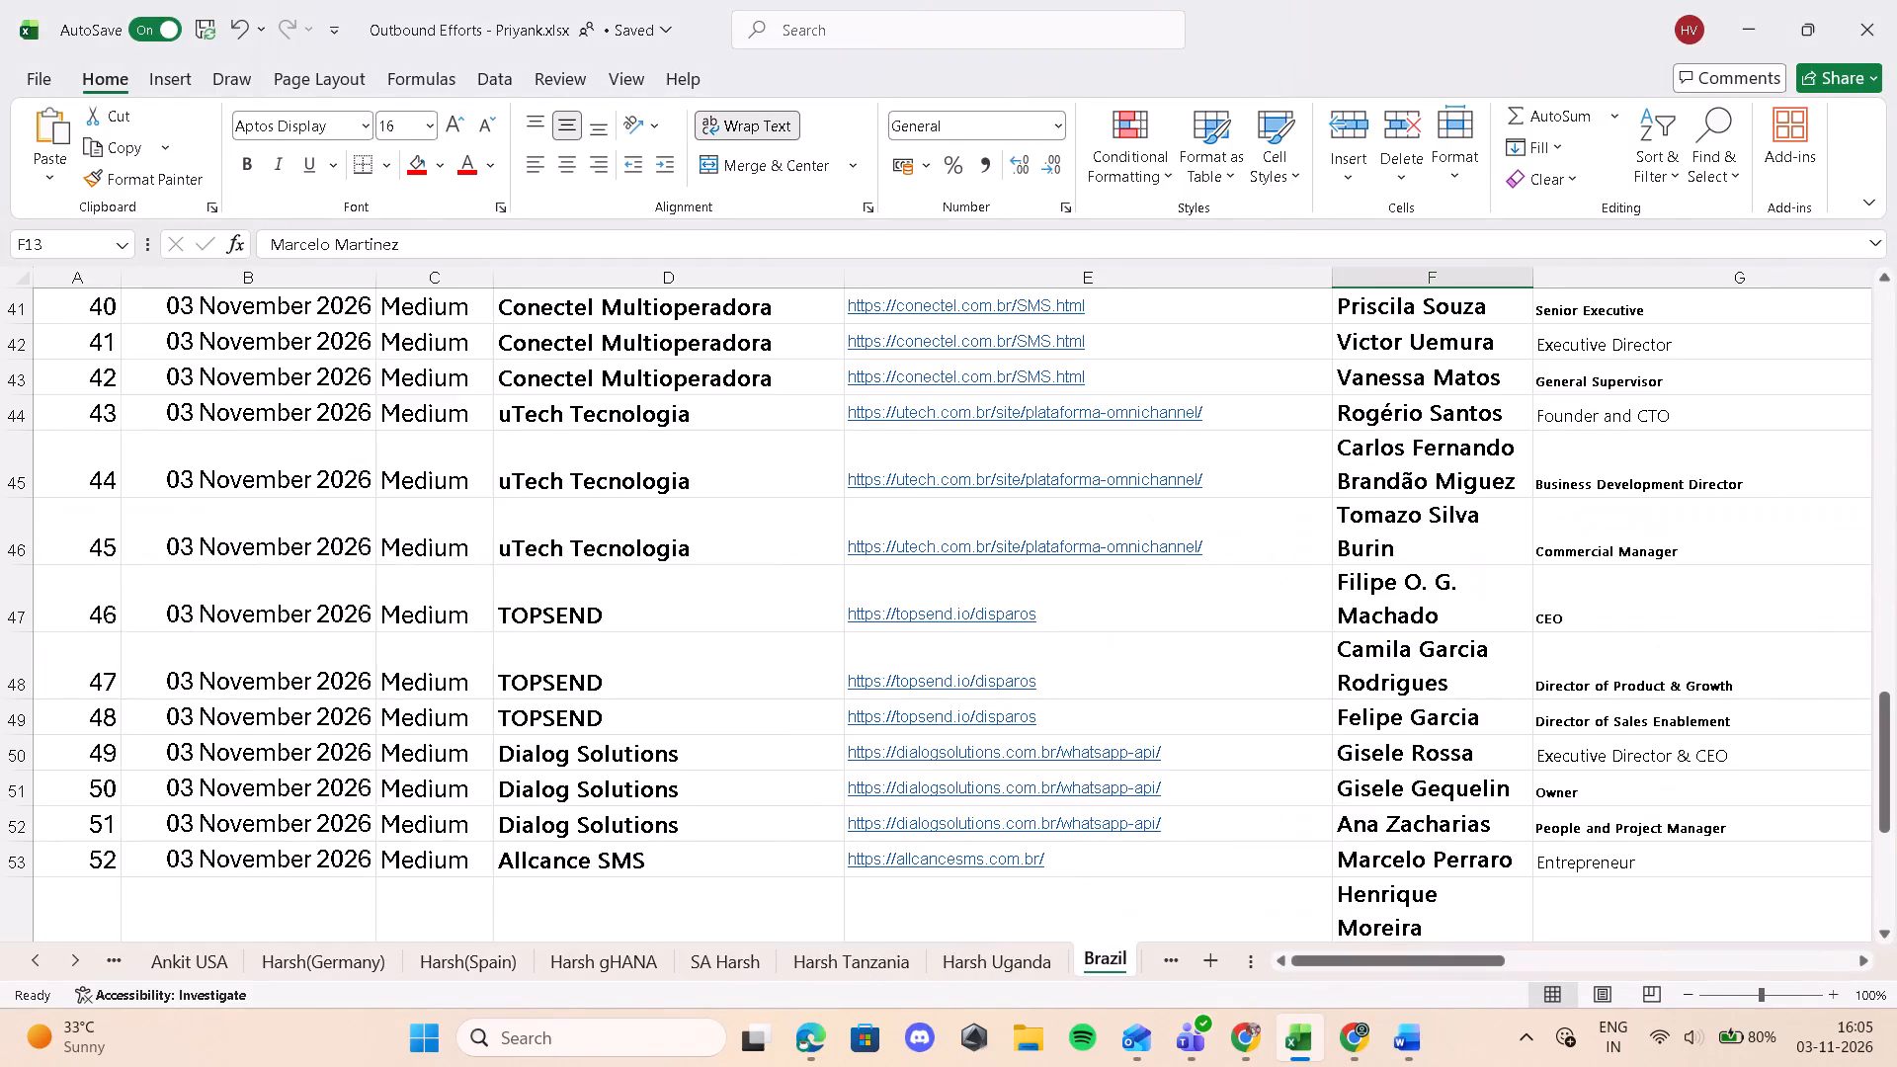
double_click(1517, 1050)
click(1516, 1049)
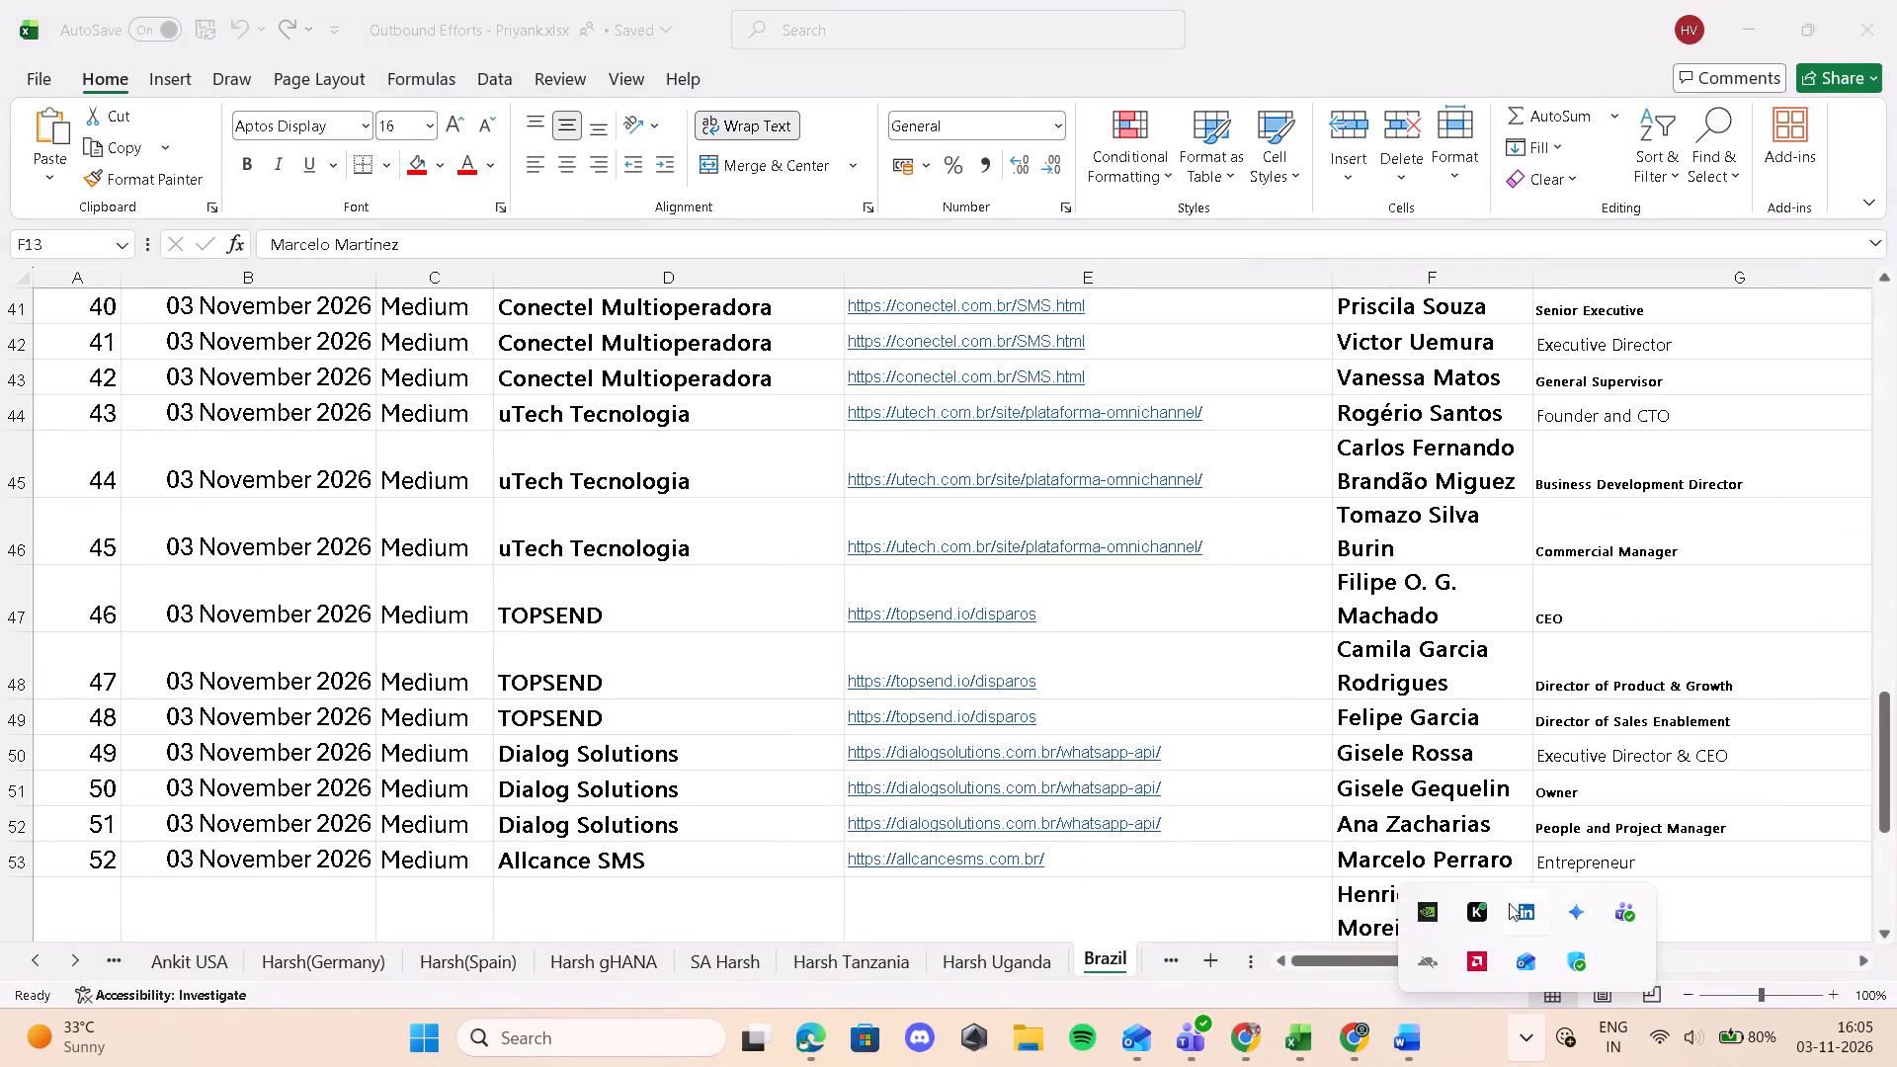
Quit the LinkedIn app running in the background.
right_click(1530, 912)
click(1600, 898)
Slightly lower the slider level in the system quick settings.
click(1731, 1066)
drag(1526, 896, 1507, 897)
click(1501, 1057)
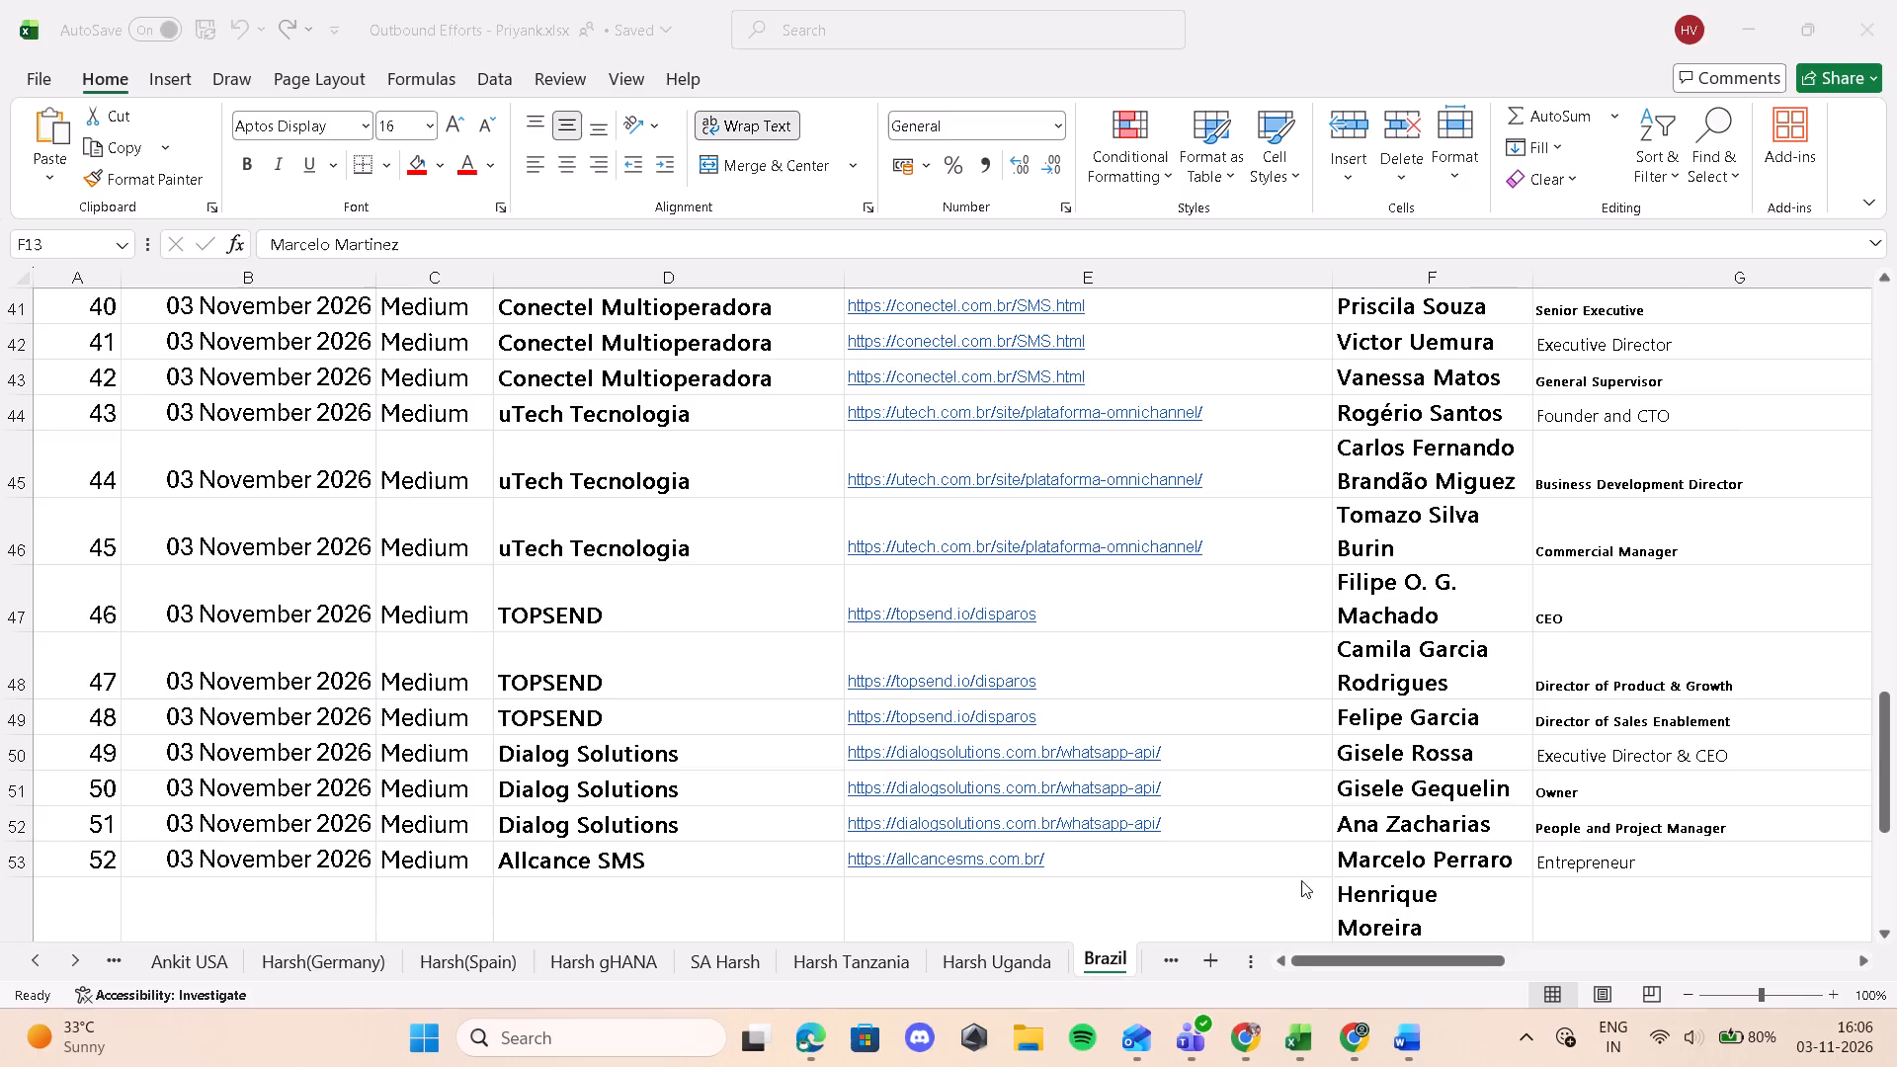
Review the Brazil sheet's contact names, designations, acceptance status and email columns from the lower rows up to the header.
drag(1318, 958, 1527, 978)
drag(1425, 965, 1534, 966)
scroll(1315, 812, up, 4)
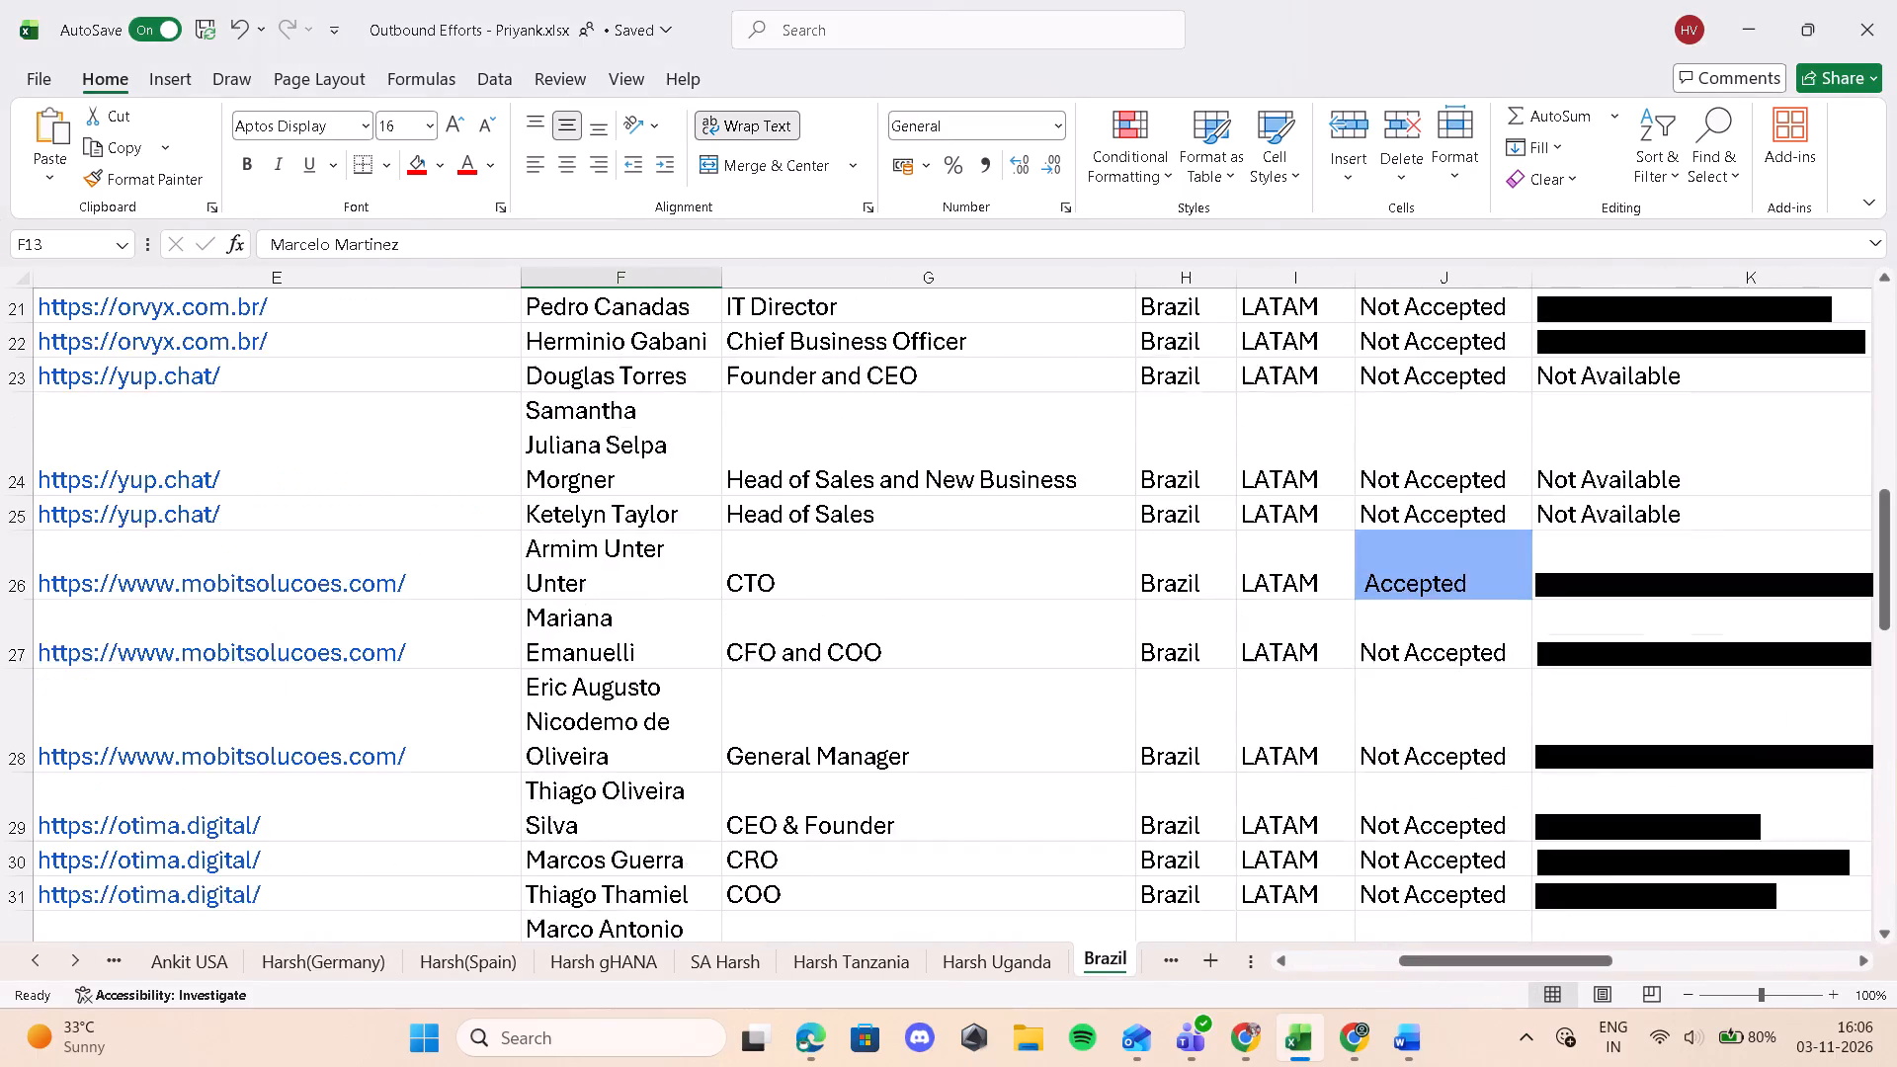
scroll(1315, 812, up, 9)
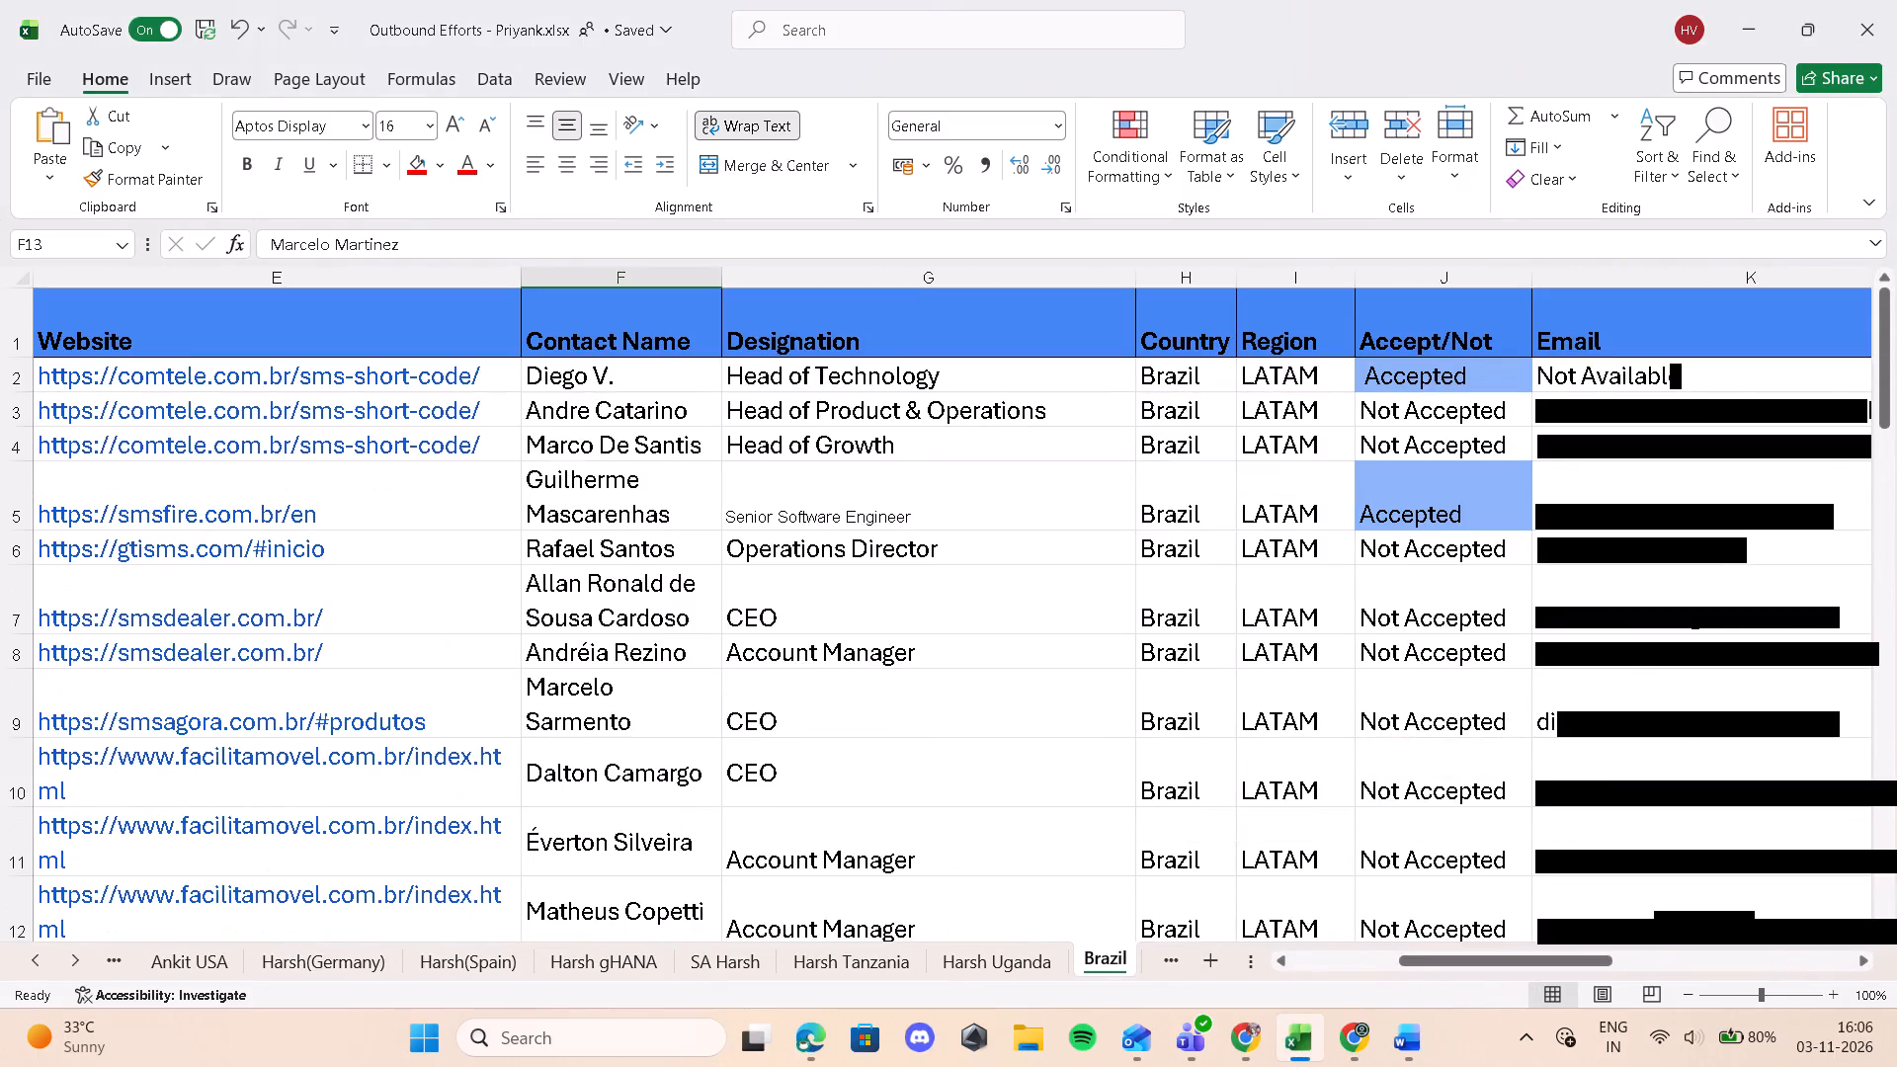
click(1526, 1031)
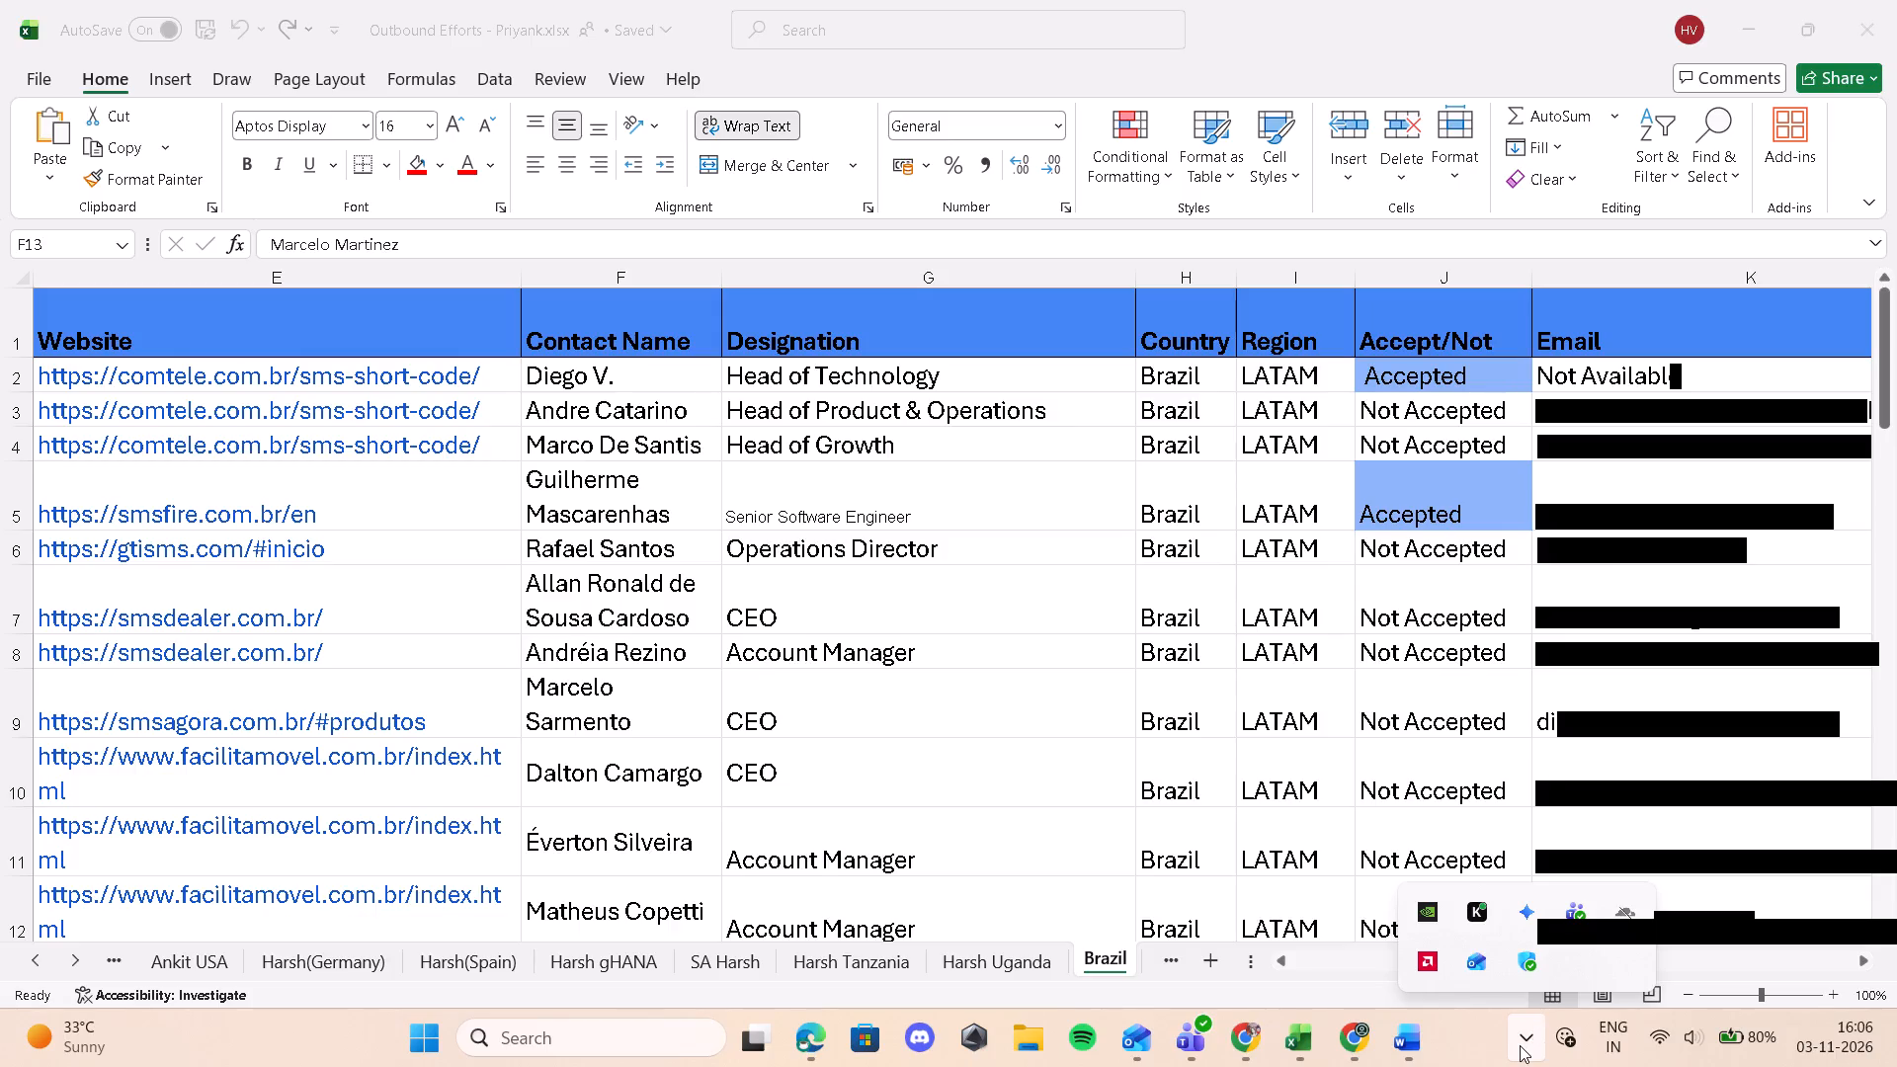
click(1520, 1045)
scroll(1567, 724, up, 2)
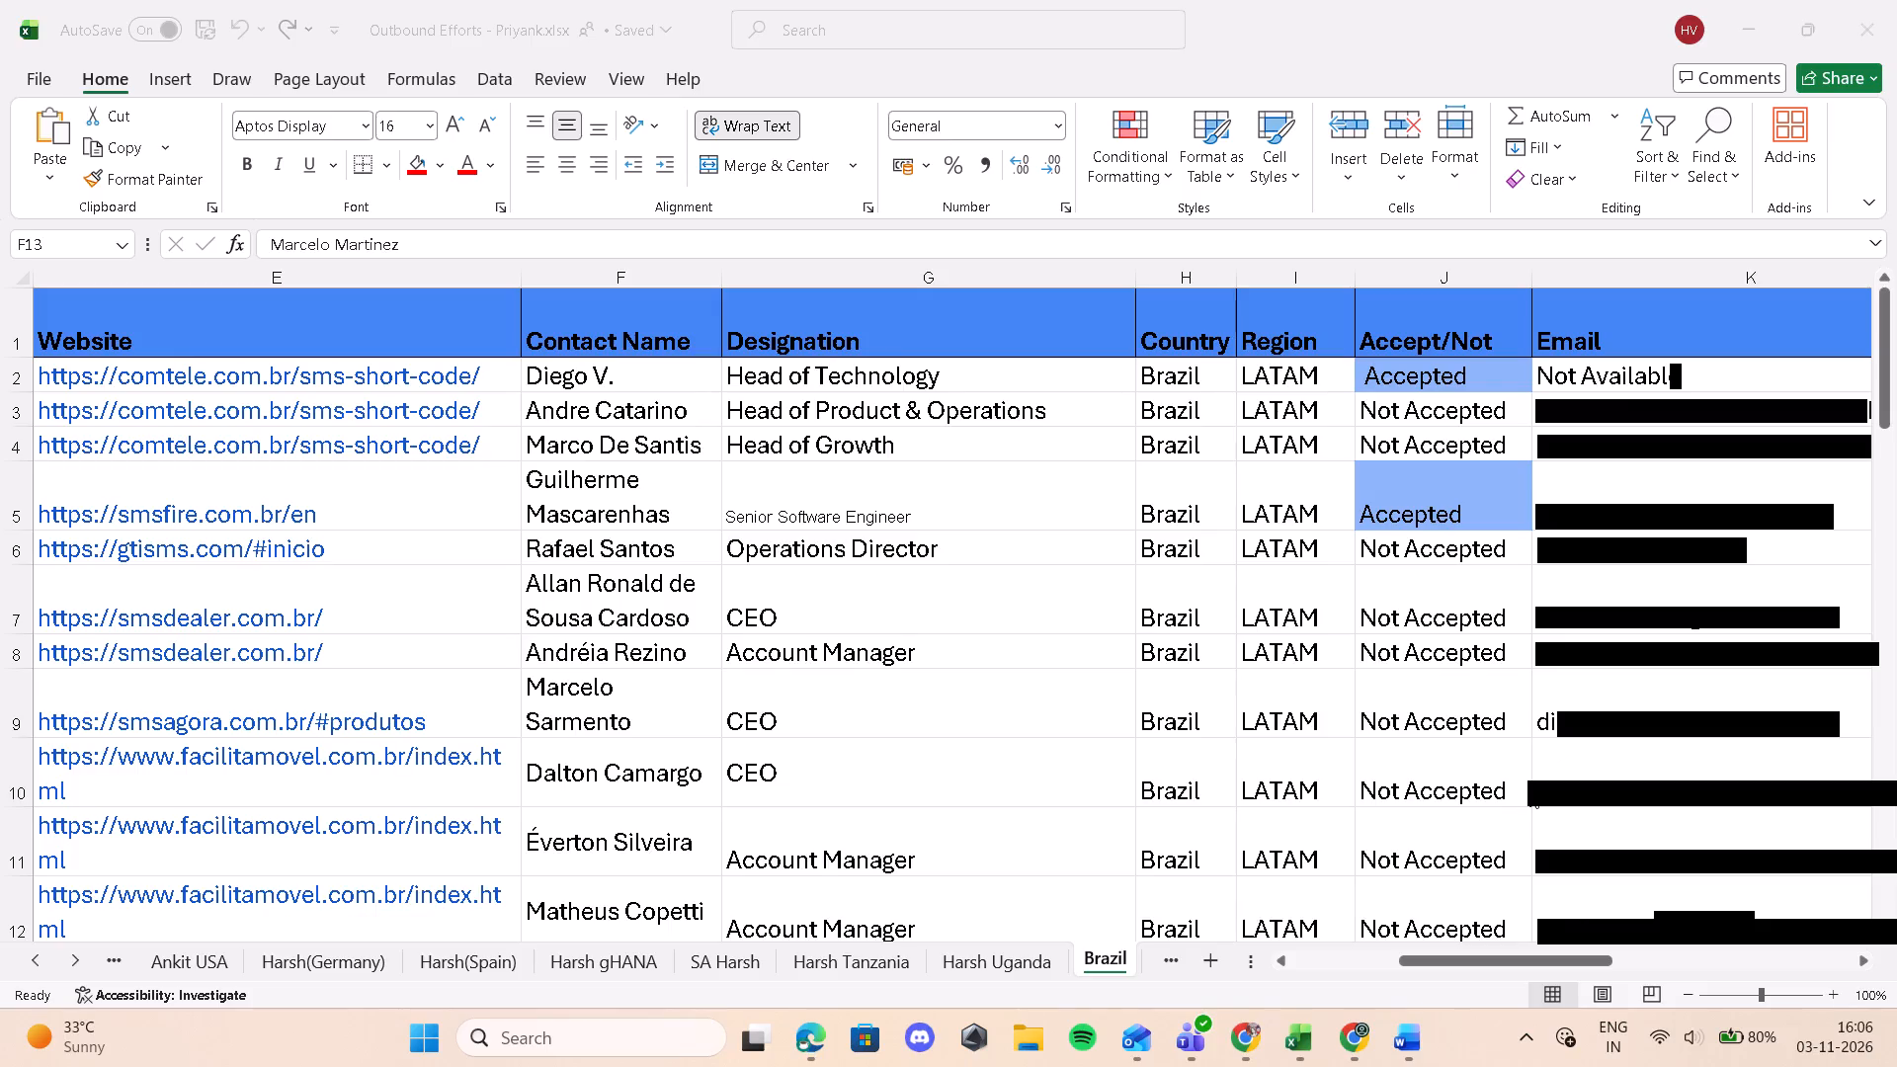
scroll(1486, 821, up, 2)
Select the entire Trinity SMS Brasil row on the Brazil sheet and check its date, priority level, company and website entries.
scroll(1469, 839, down, 1)
drag(1493, 954, 1431, 969)
click(1, 729)
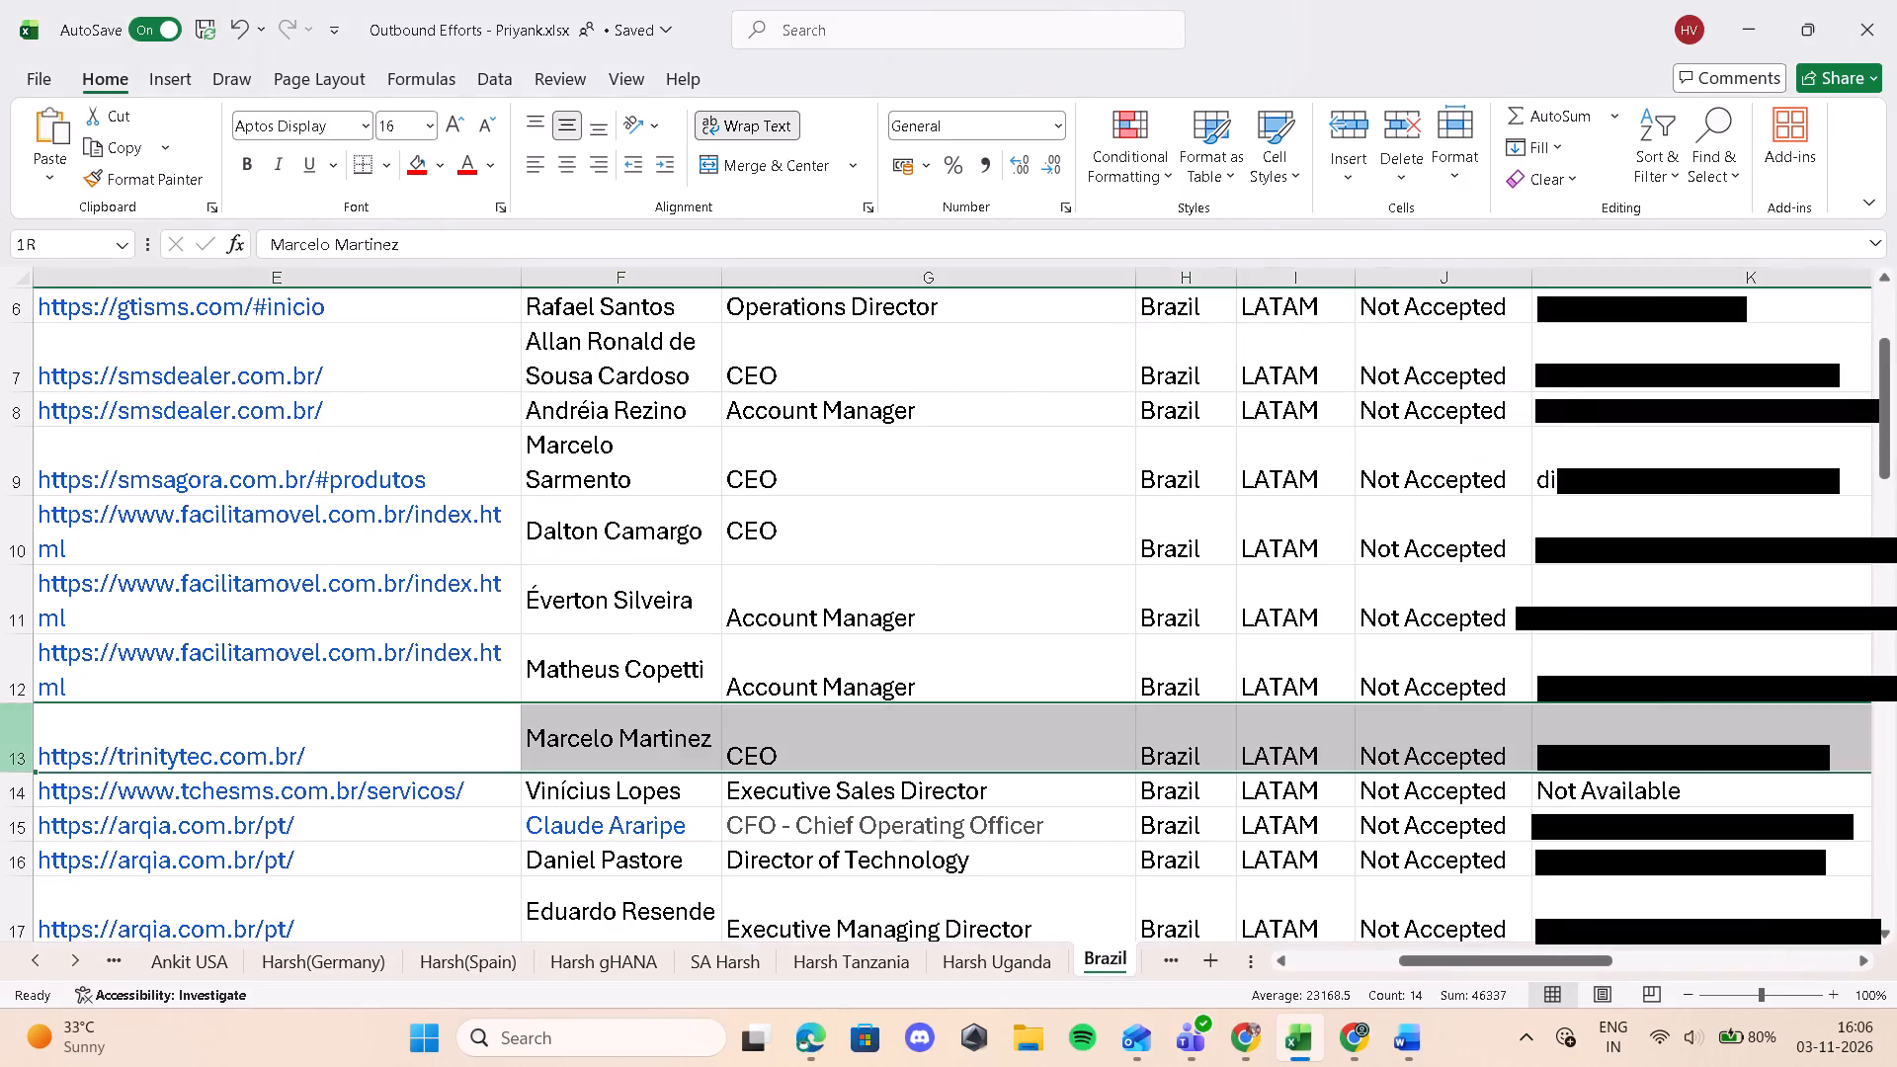
drag(1434, 958, 1151, 971)
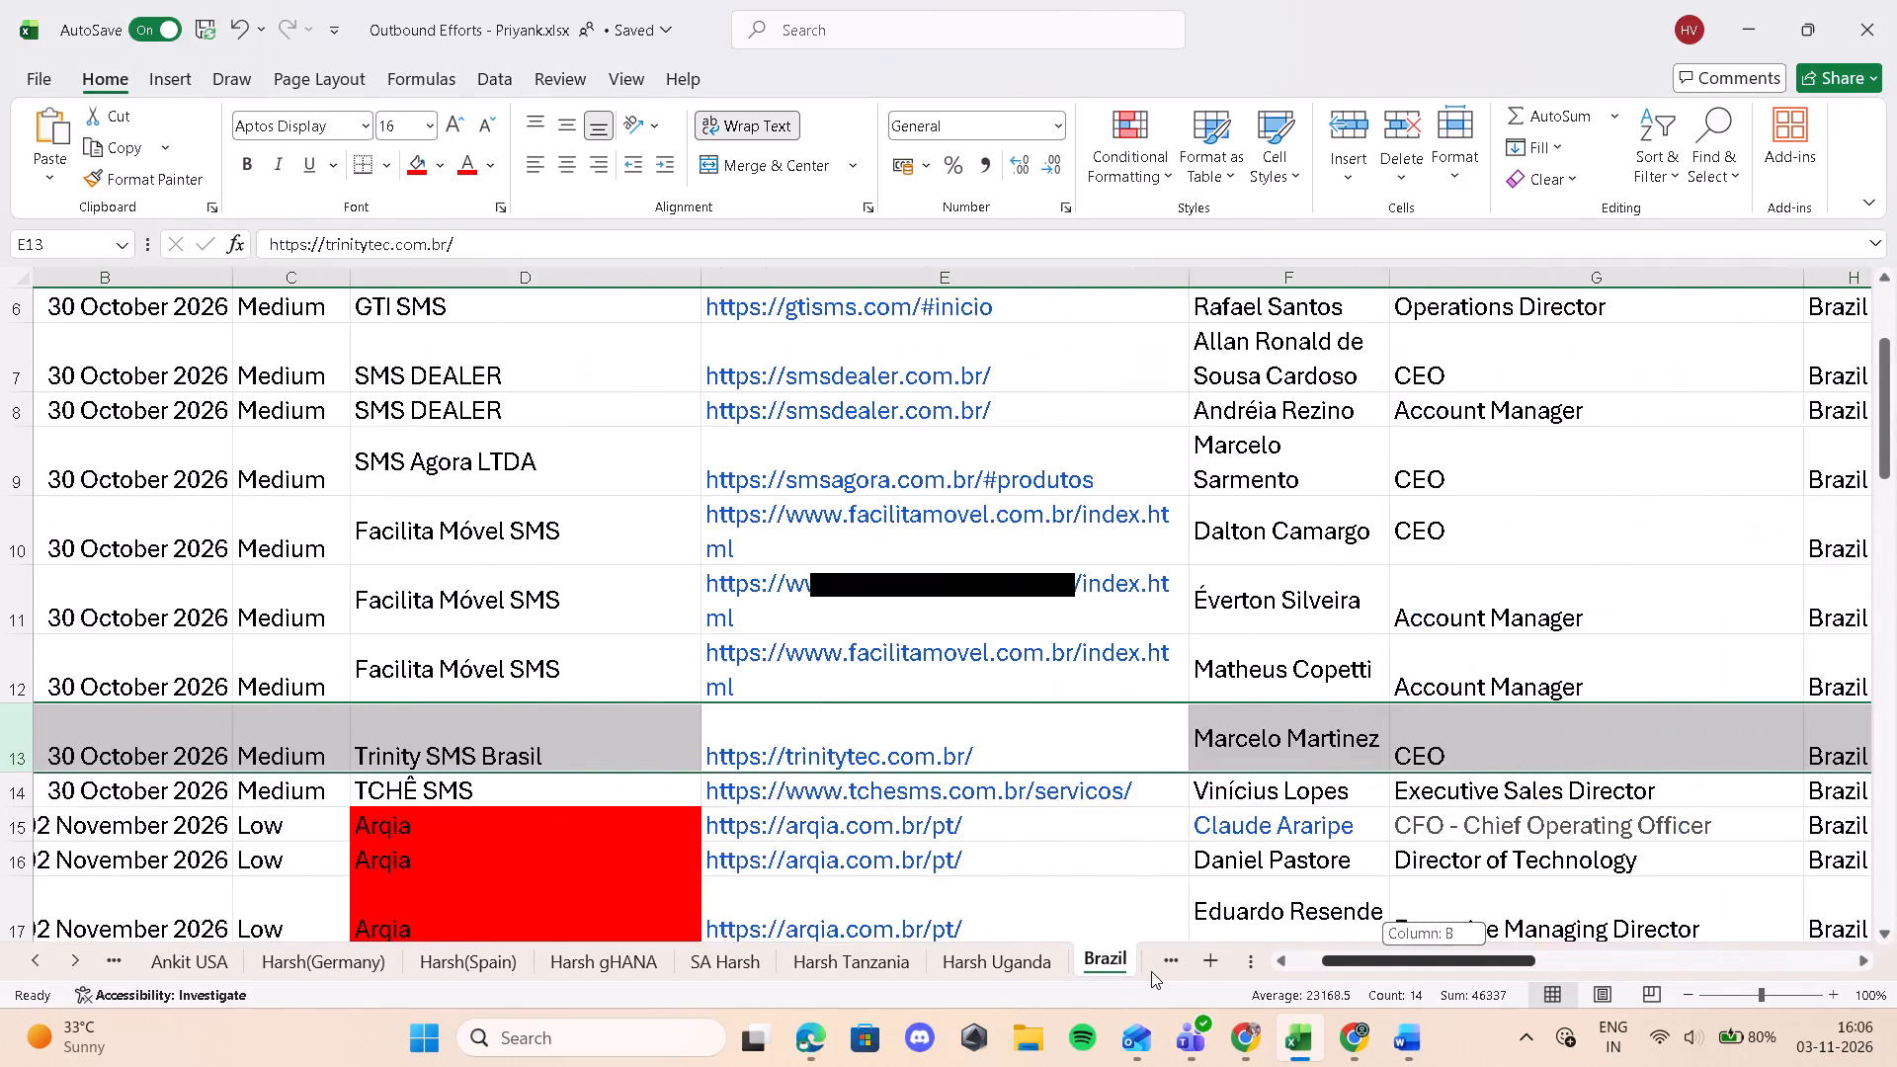
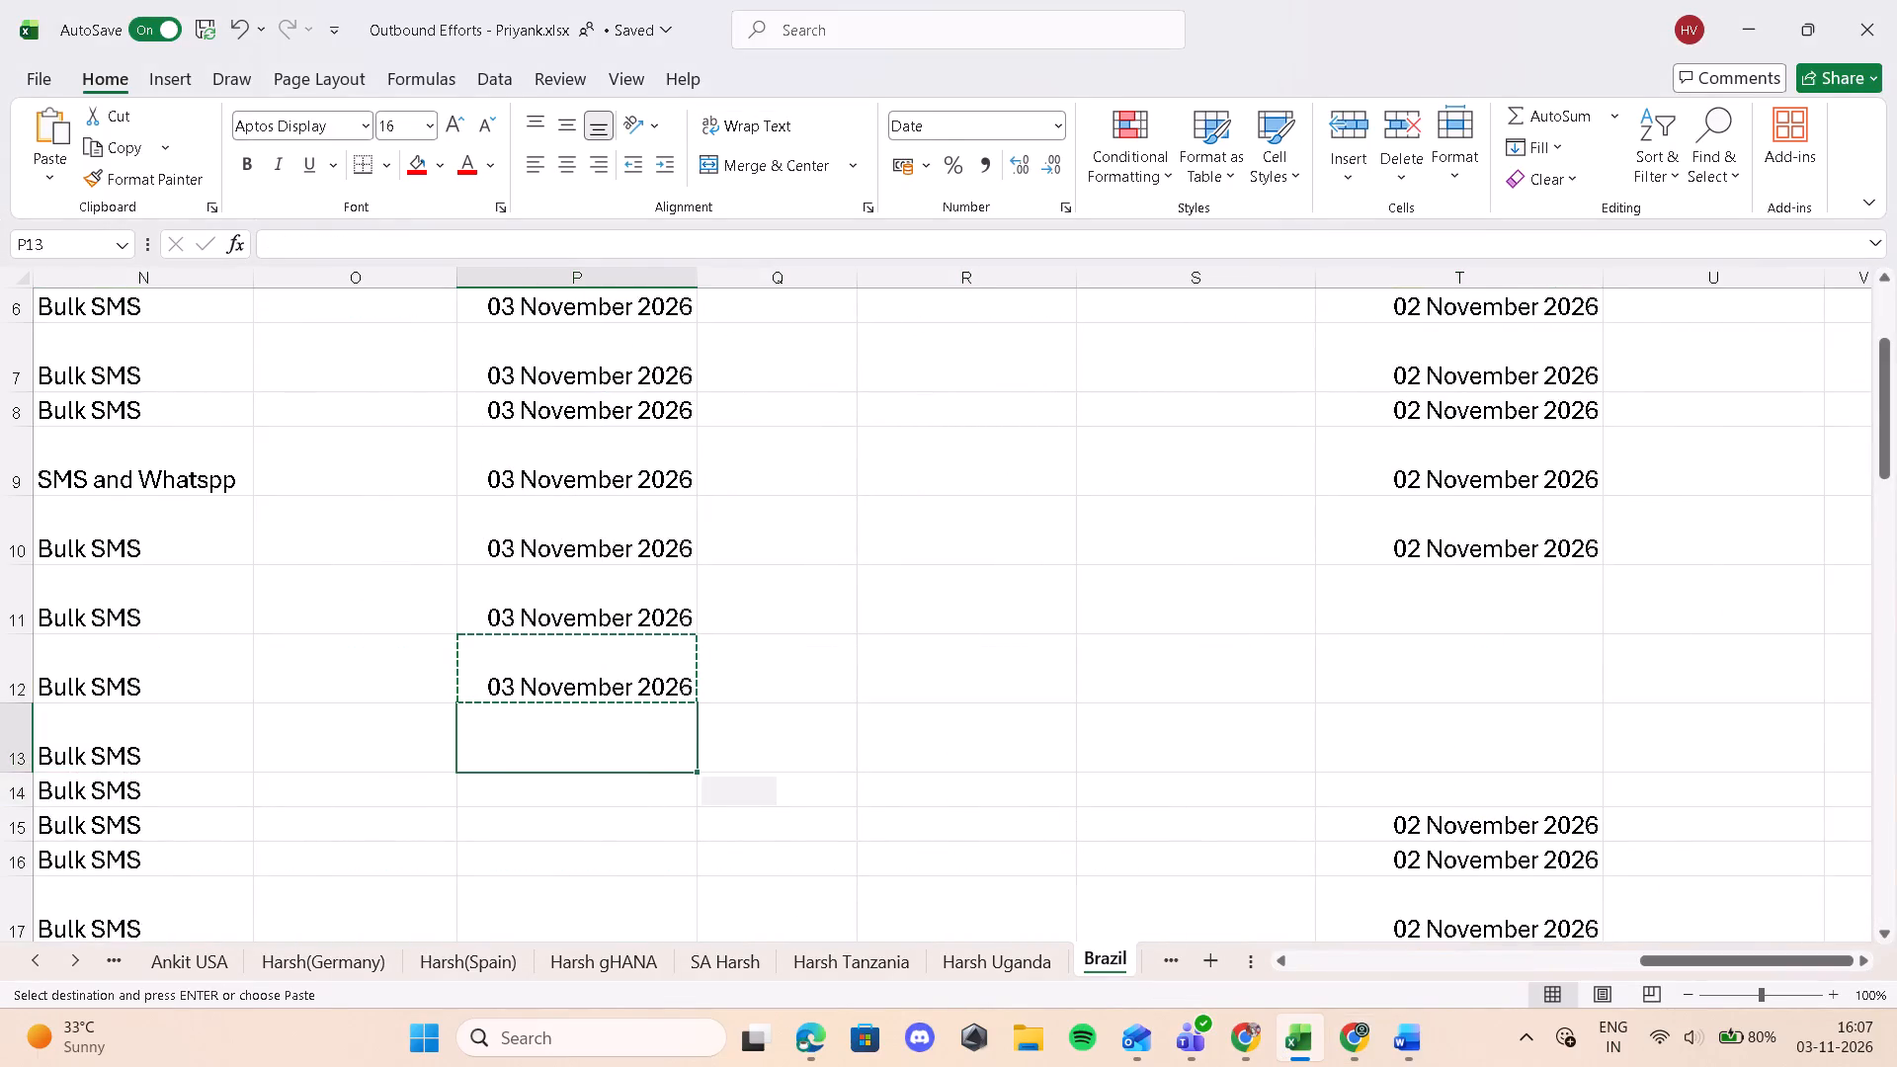
Check the TCHÊ SMS row in the Brazil sheet for its contact, designation, acceptance status and email entry.
click(587, 799)
click(0, 797)
drag(1749, 967, 1284, 953)
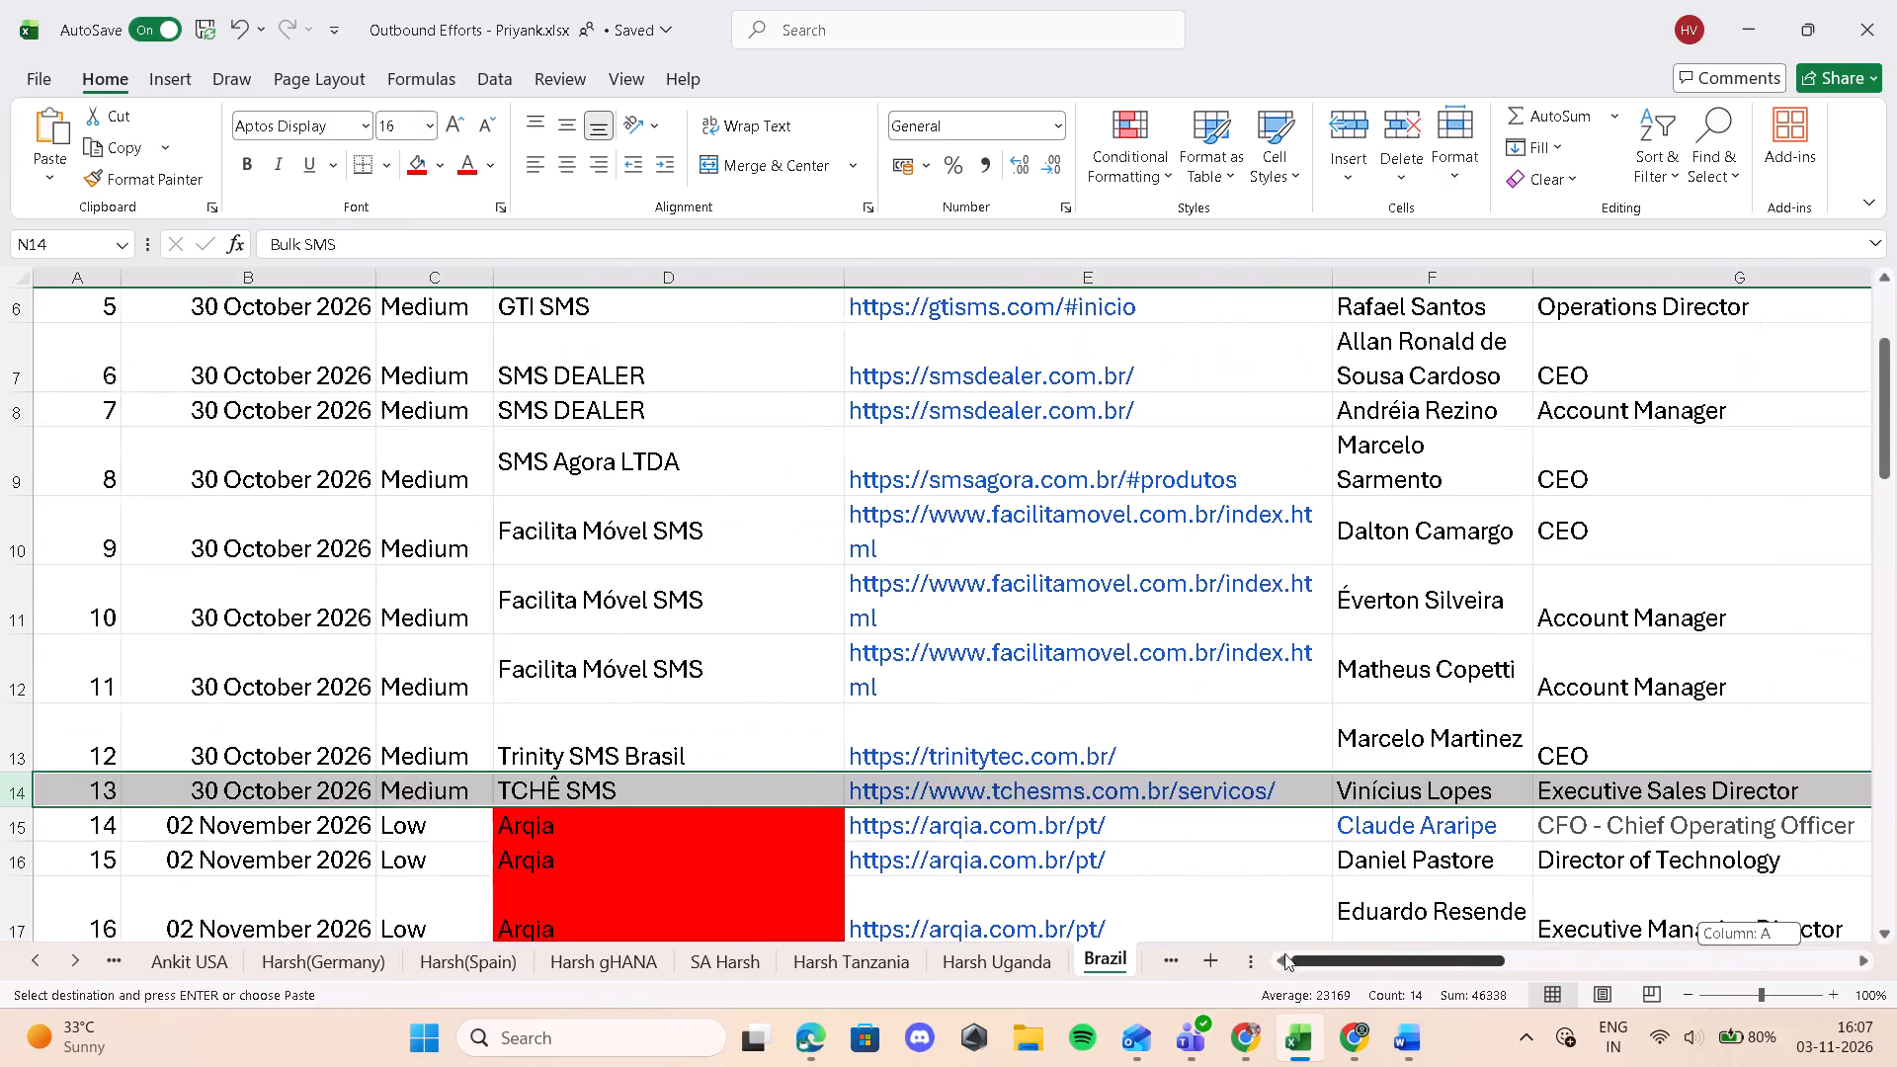
drag(1284, 953, 1509, 945)
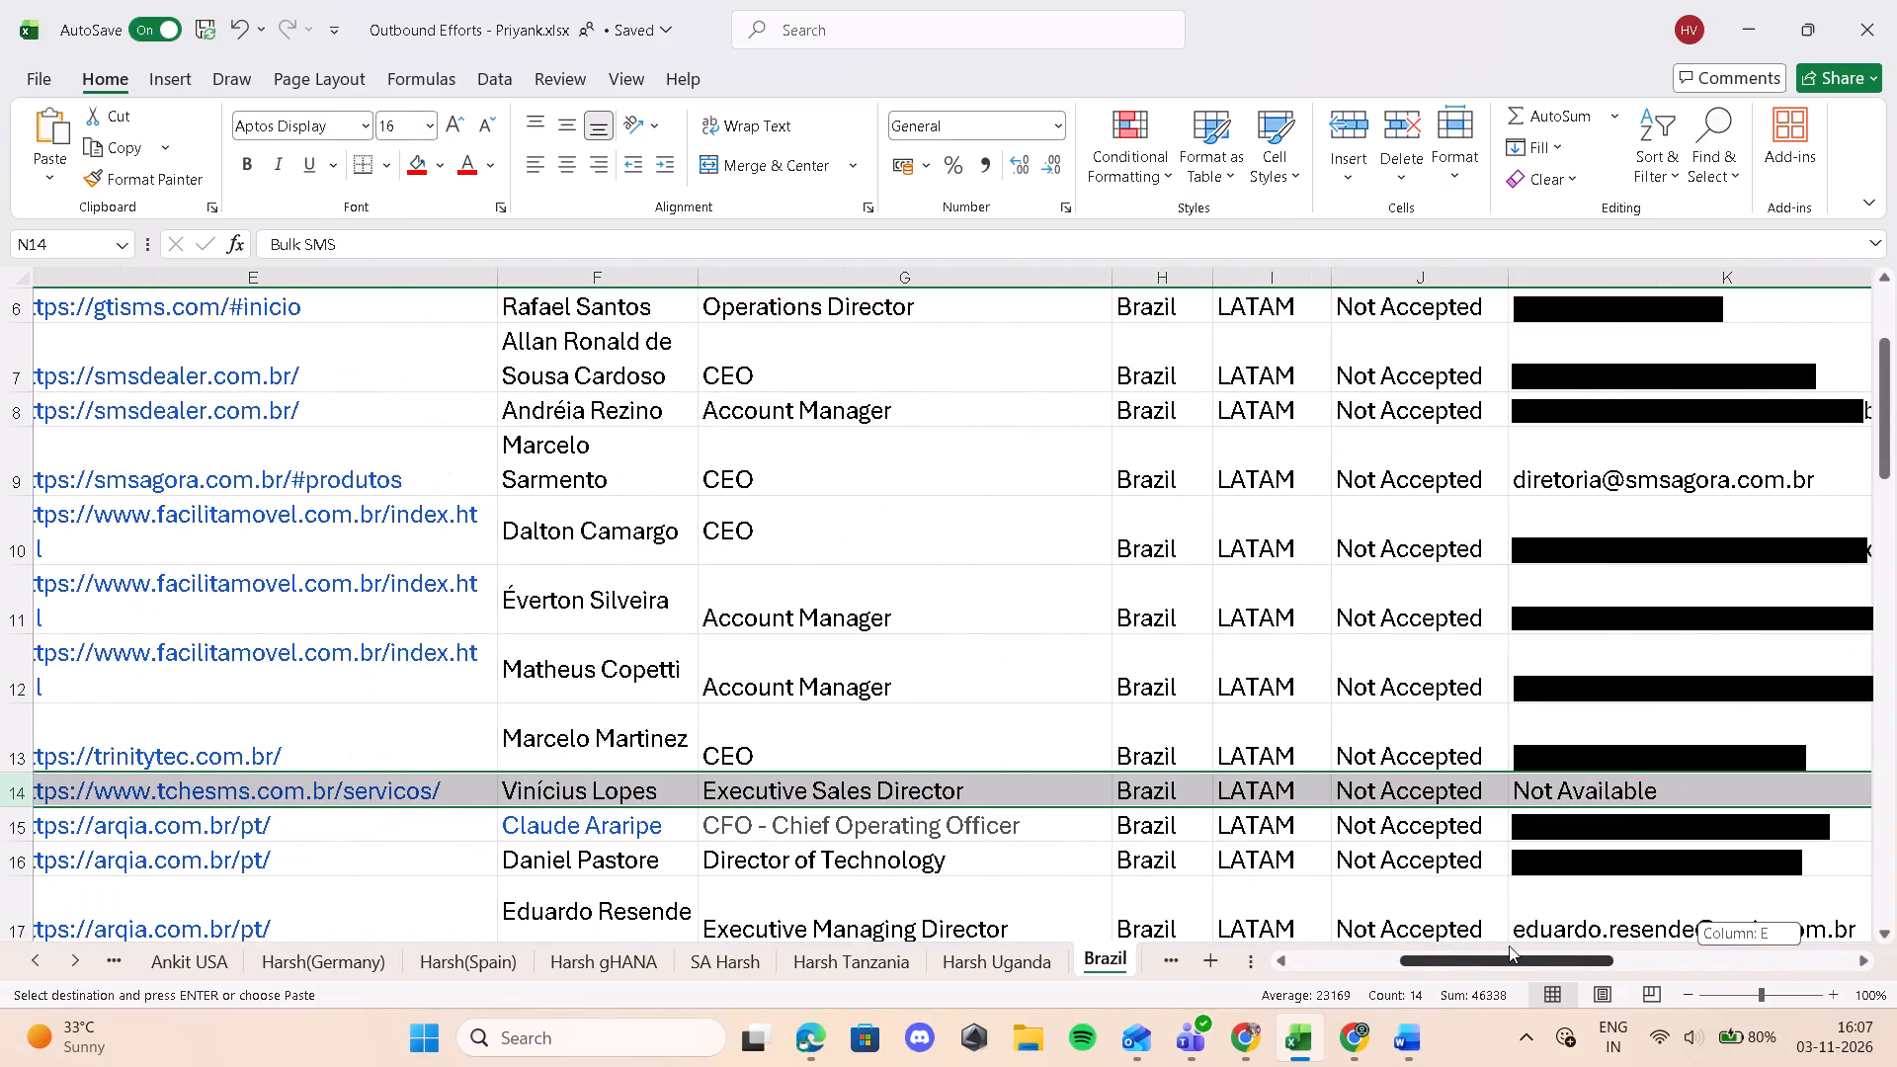
drag(1509, 945, 1546, 941)
click(1222, 771)
click(1222, 796)
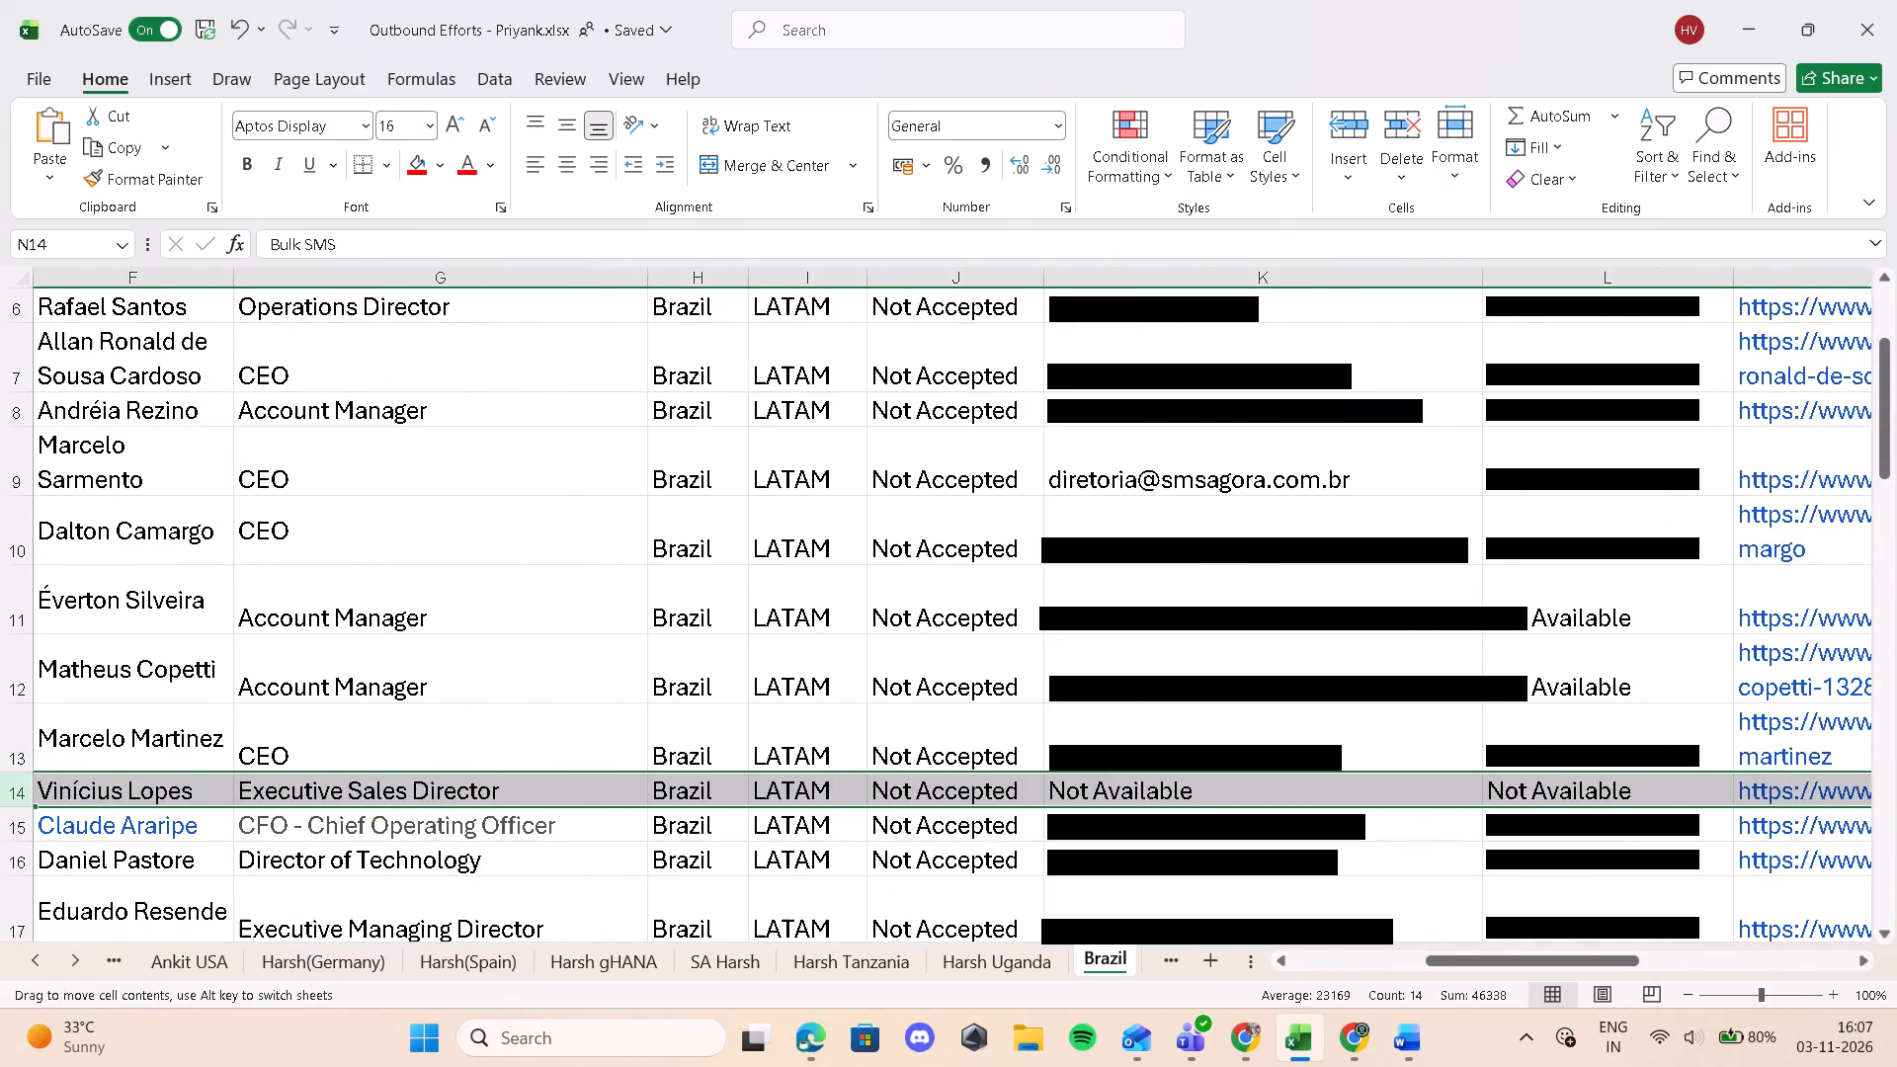
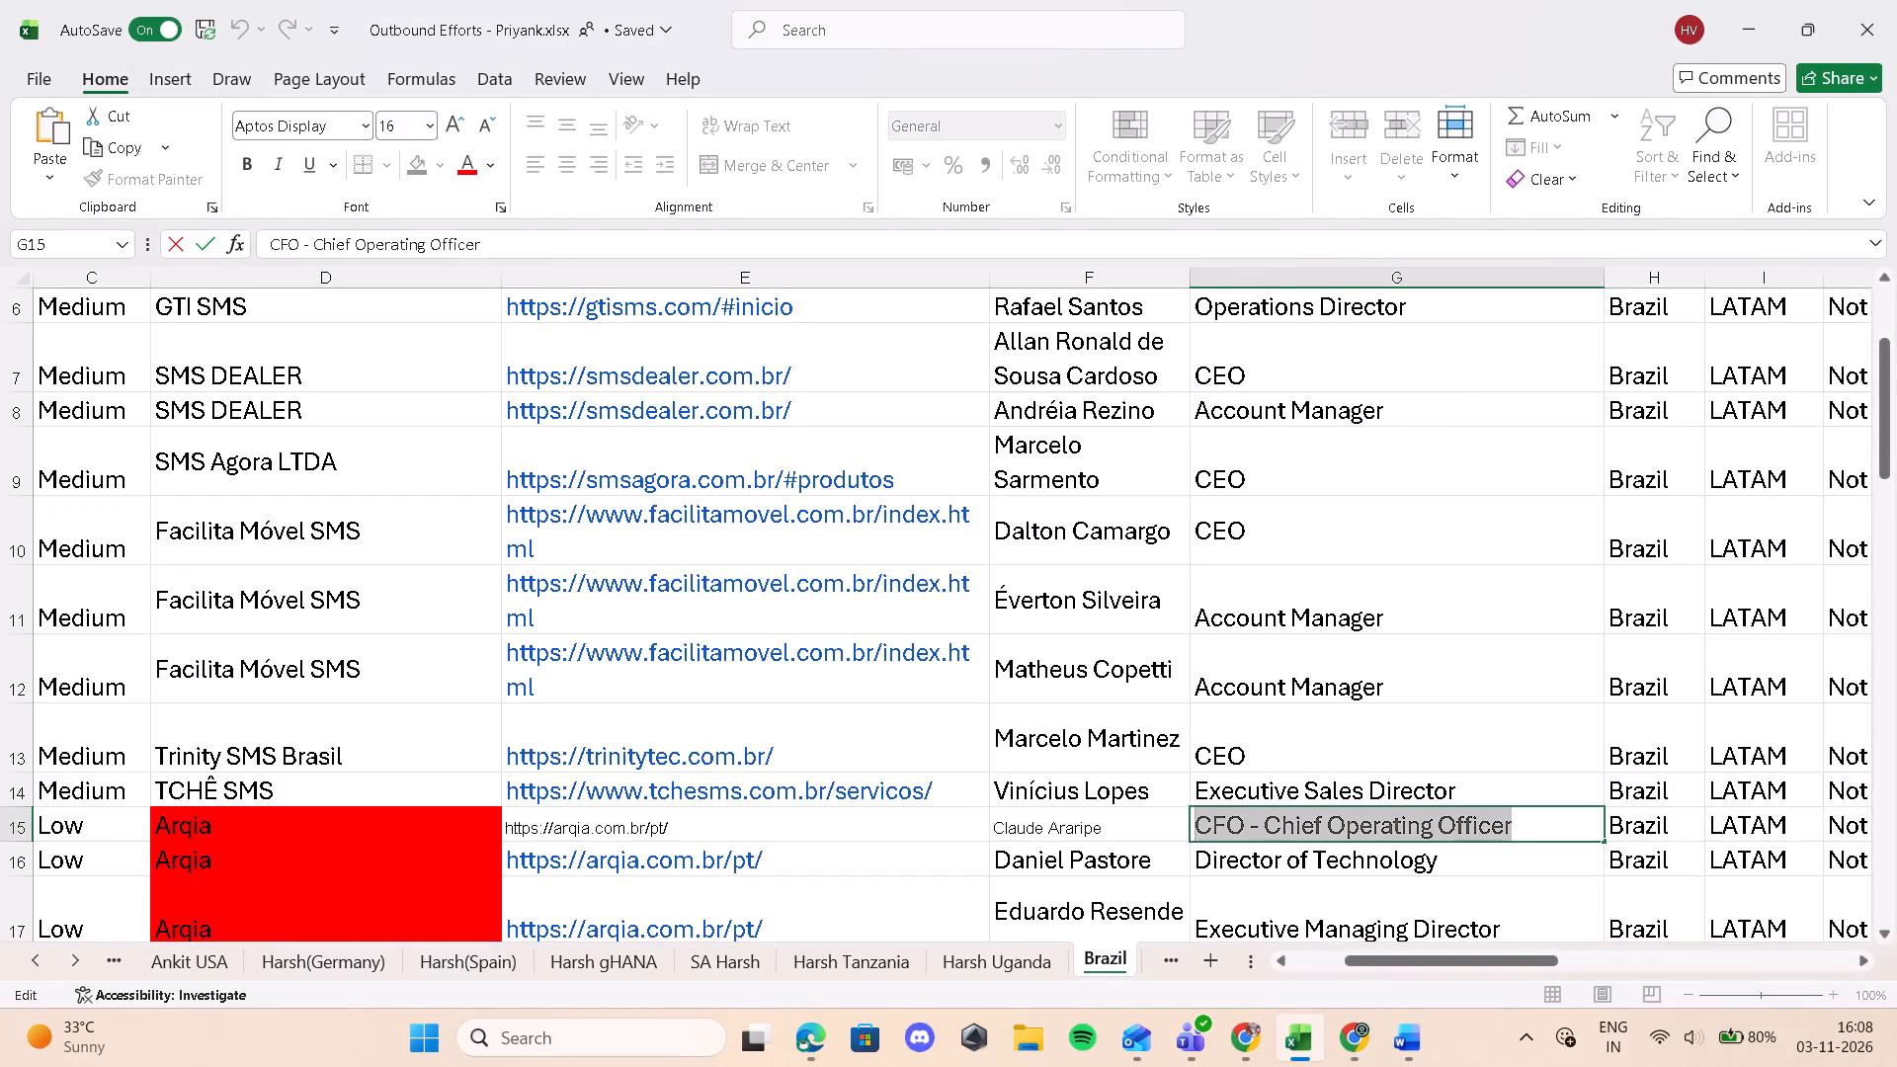
Copy the company name Arqia from its cell in row 15 of the Brazil sheet.
double_click(238, 825)
scroll(1015, 831, down, 1)
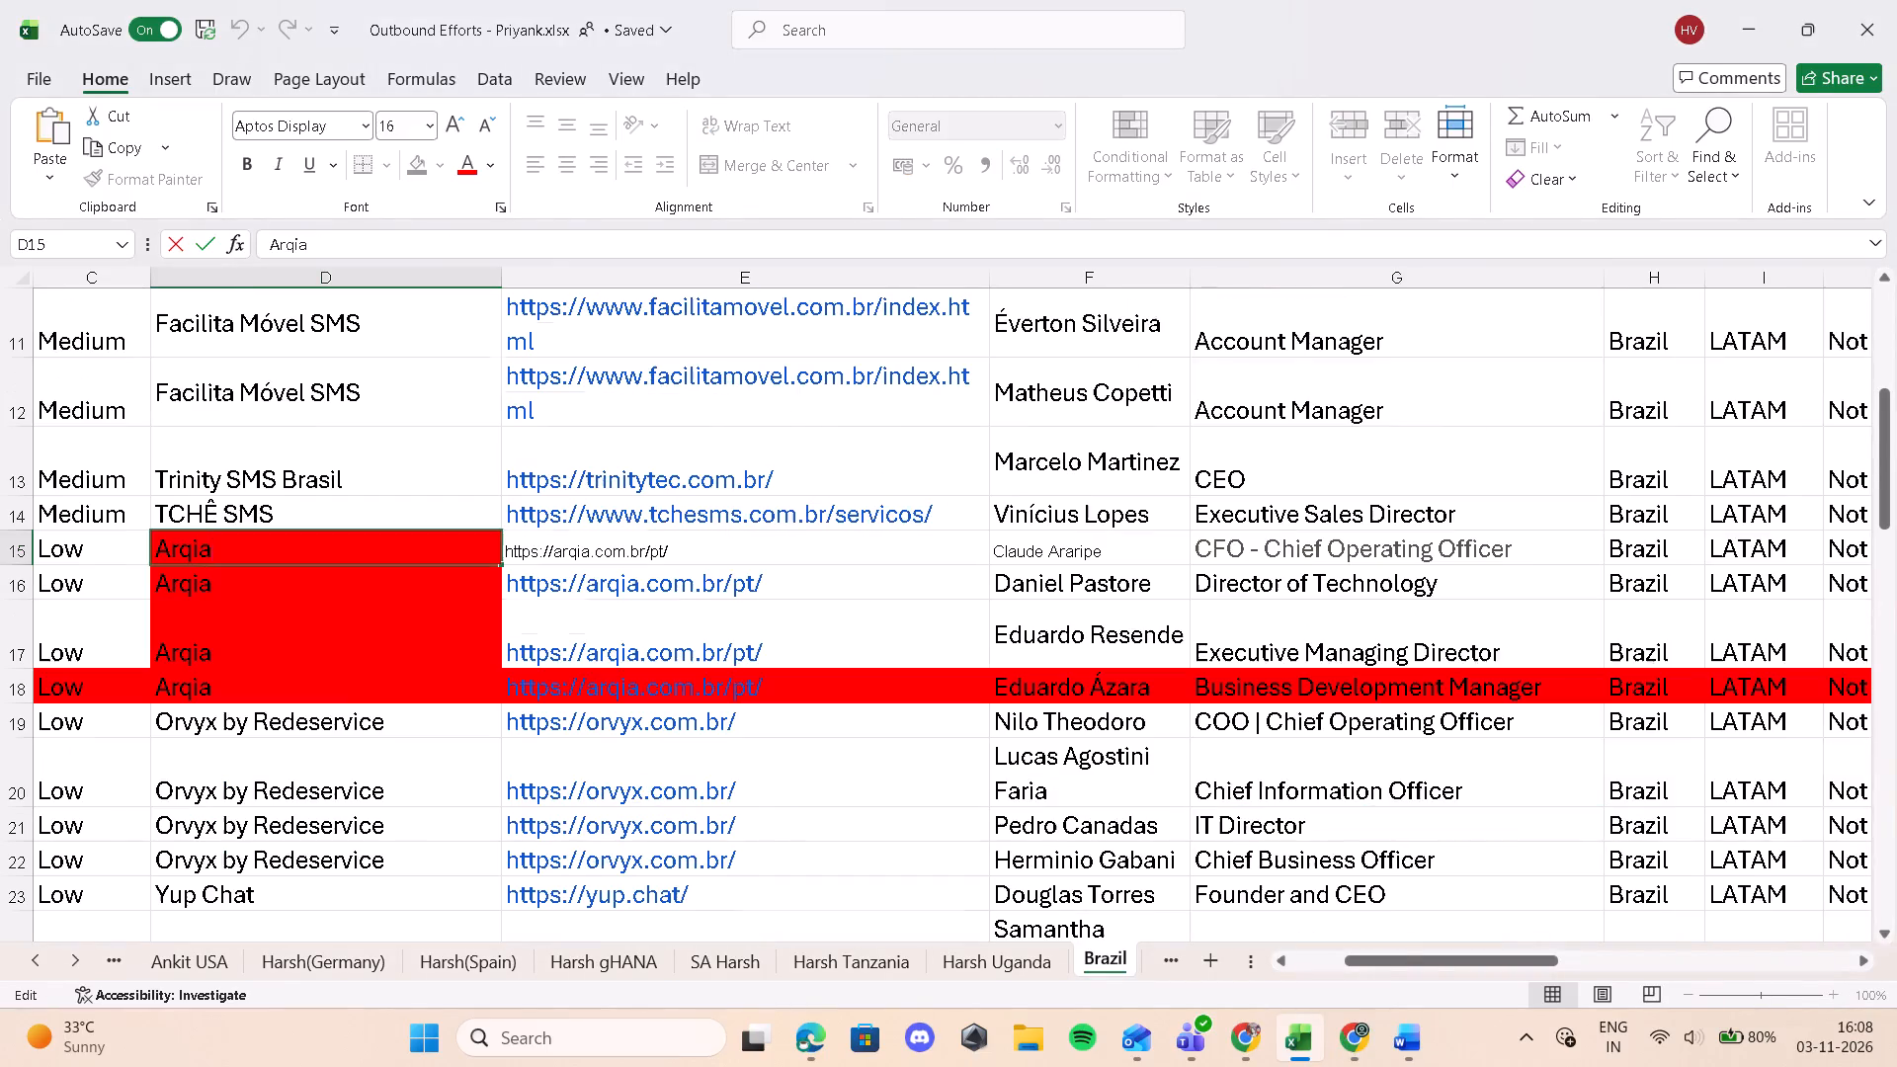
drag(1470, 967, 1396, 957)
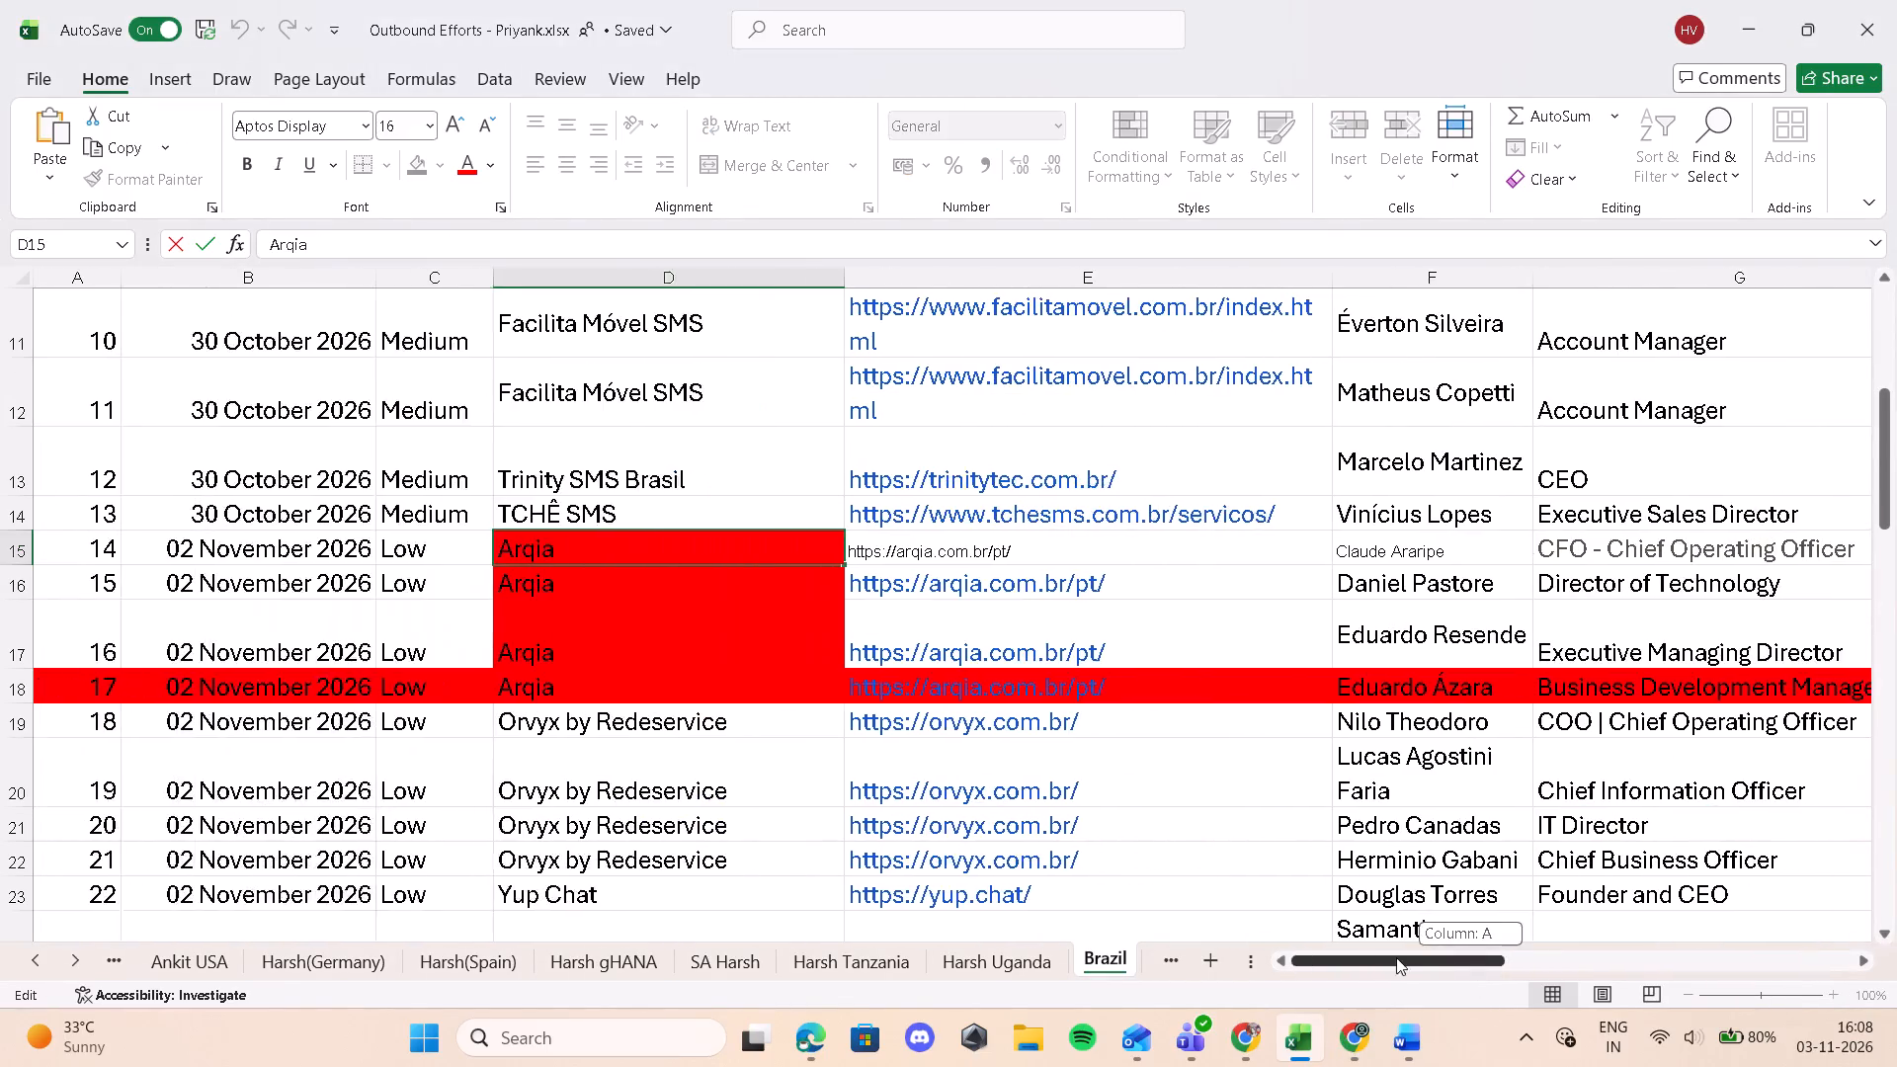
drag(1396, 957, 1595, 944)
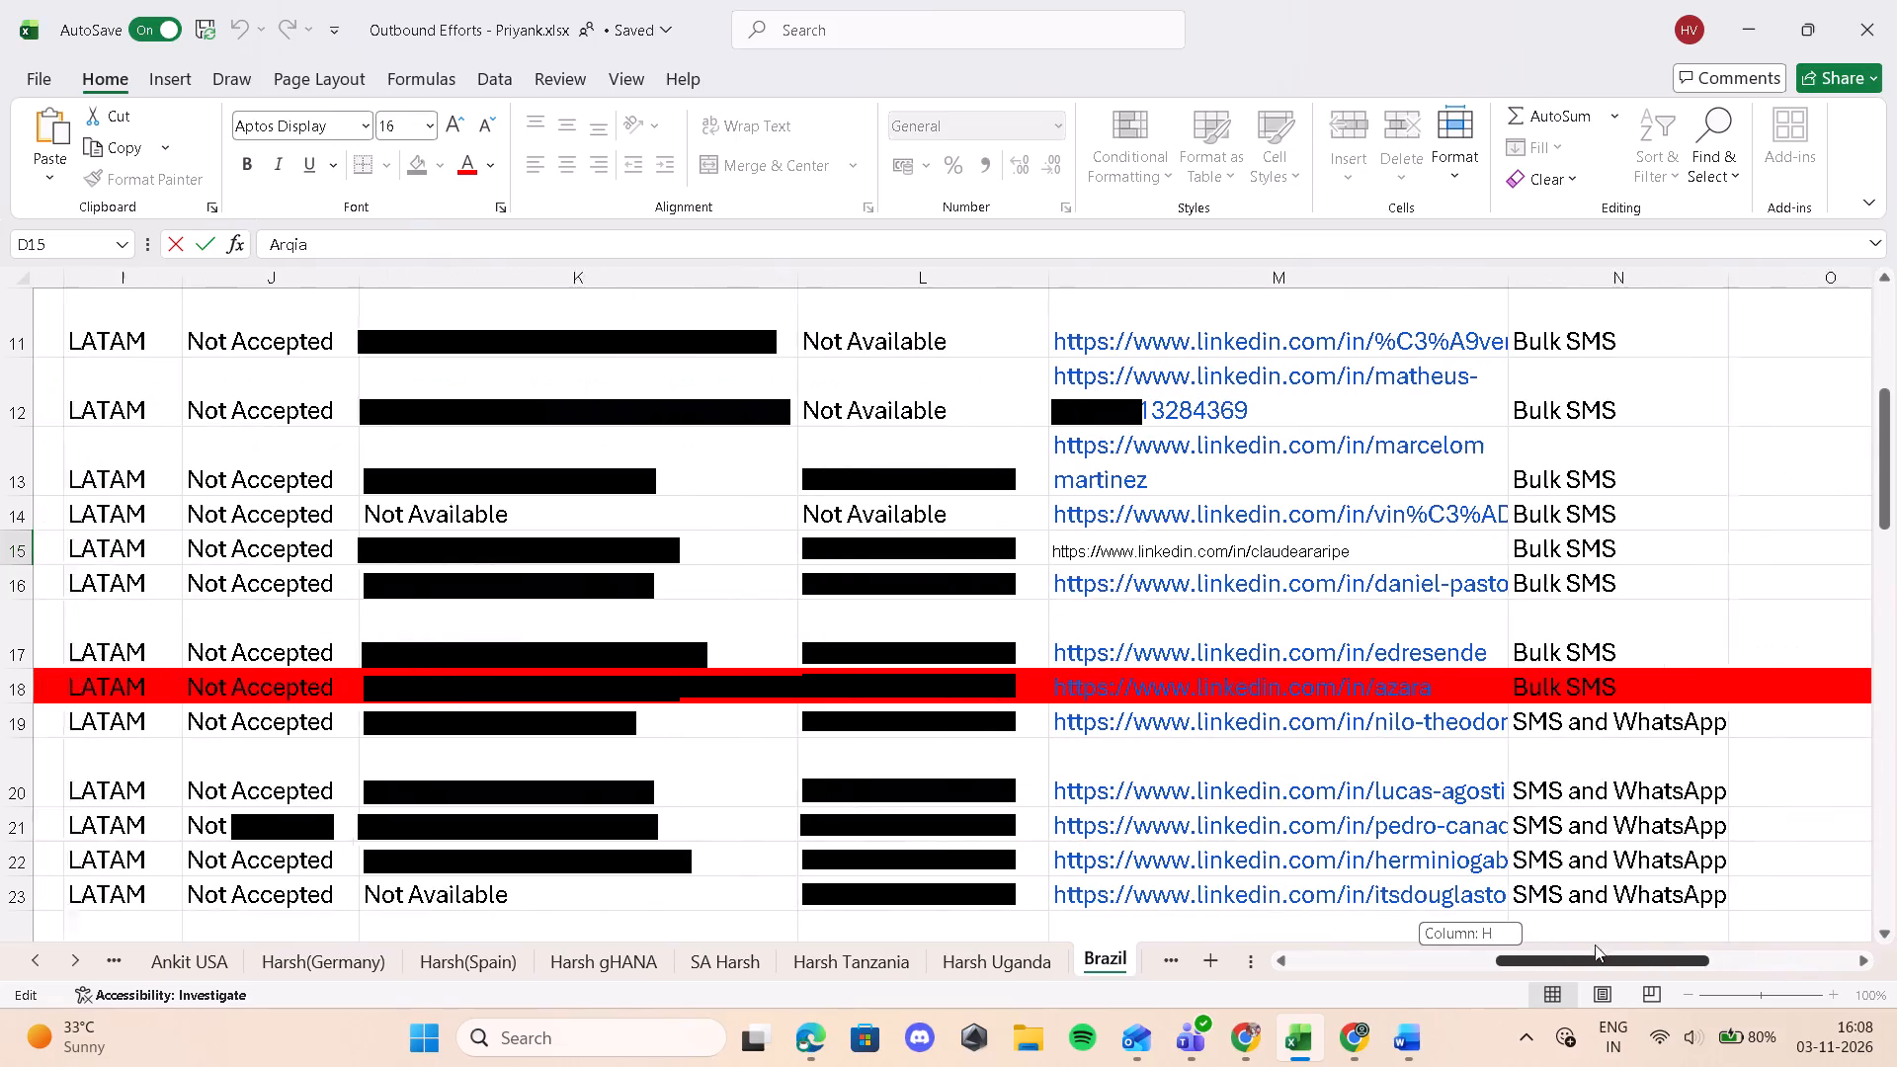
drag(1595, 944, 1410, 938)
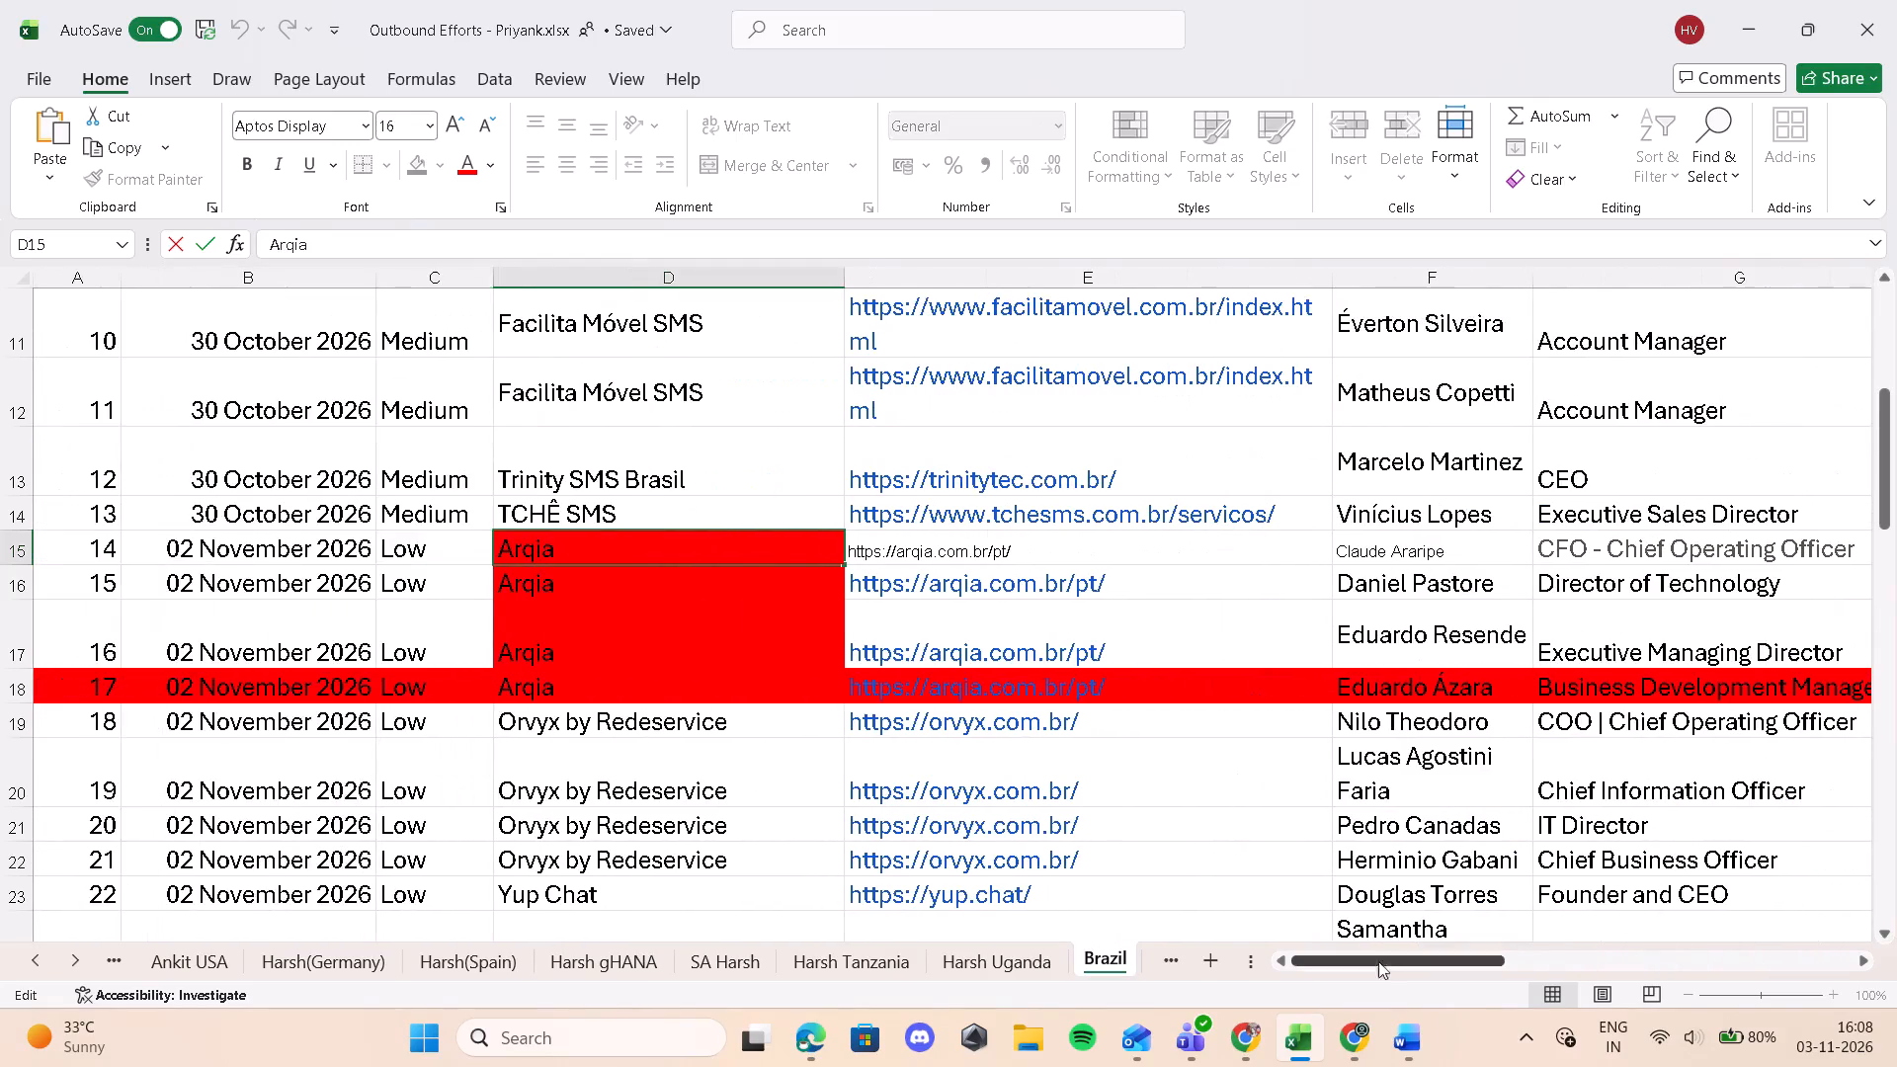
double_click(577, 541)
drag(576, 540, 438, 540)
click(606, 540)
drag(587, 543, 422, 543)
key(ctrl+c)
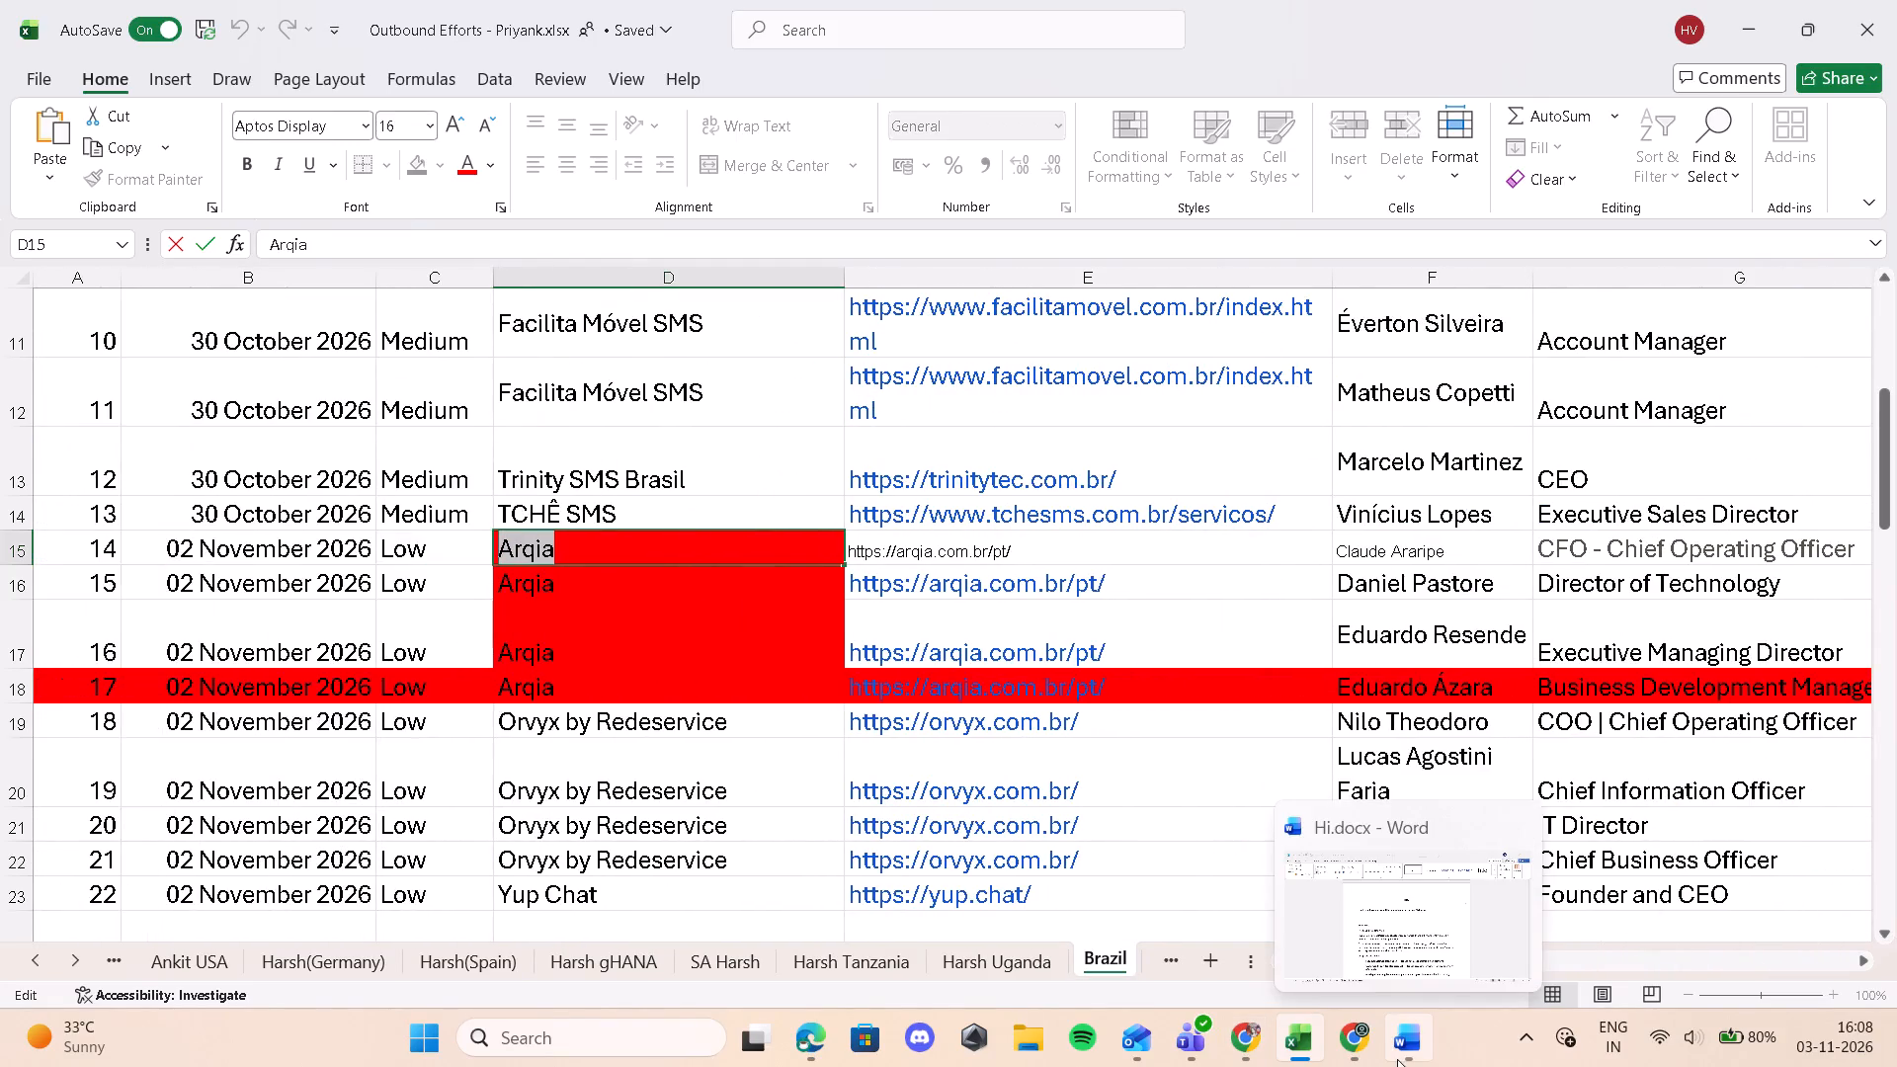
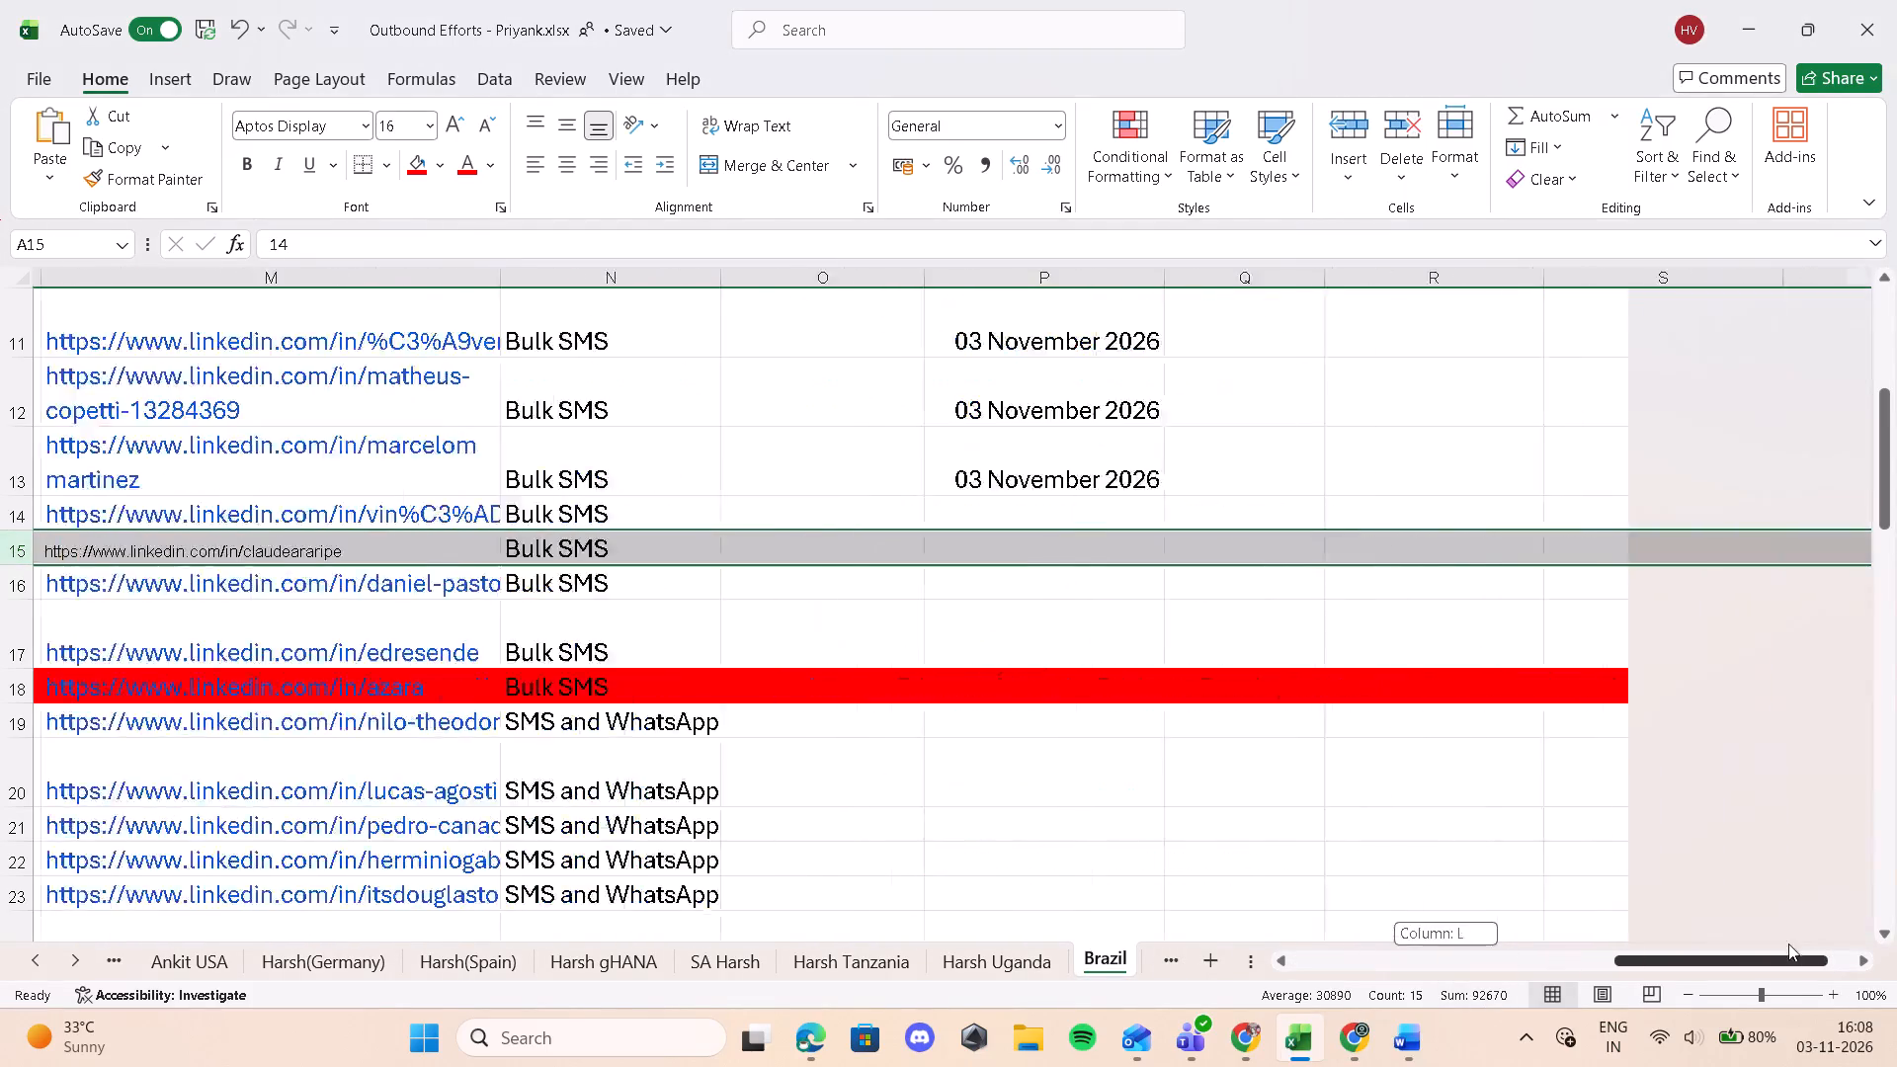
Copy the date 03 November 2026 from row 13 into row 15 of column P on the Brazil sheet.
drag(1788, 944, 1818, 943)
click(555, 487)
key(ctrl+c)
click(569, 540)
key(ctrl+v)
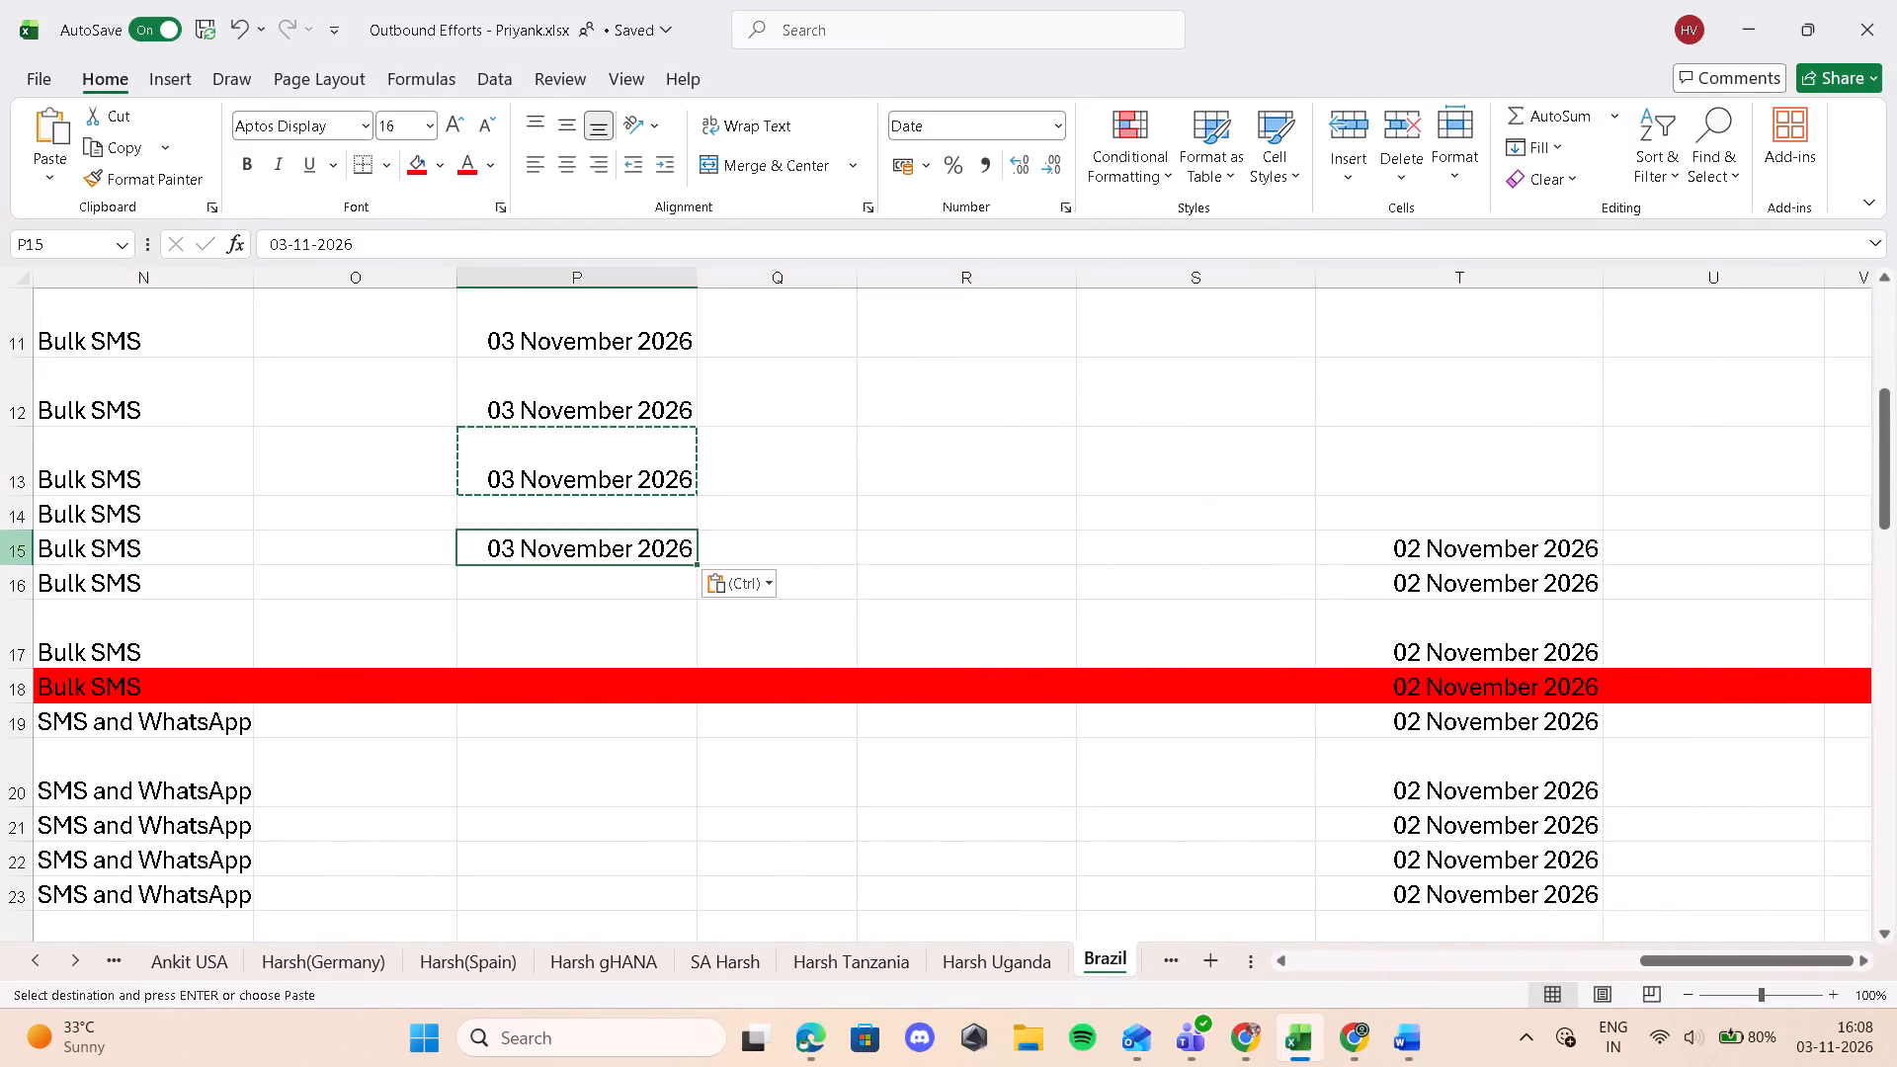
Return to the contact detail columns and select the row 16 contact's record on the Brazil sheet.
click(0, 551)
drag(1641, 956, 1489, 936)
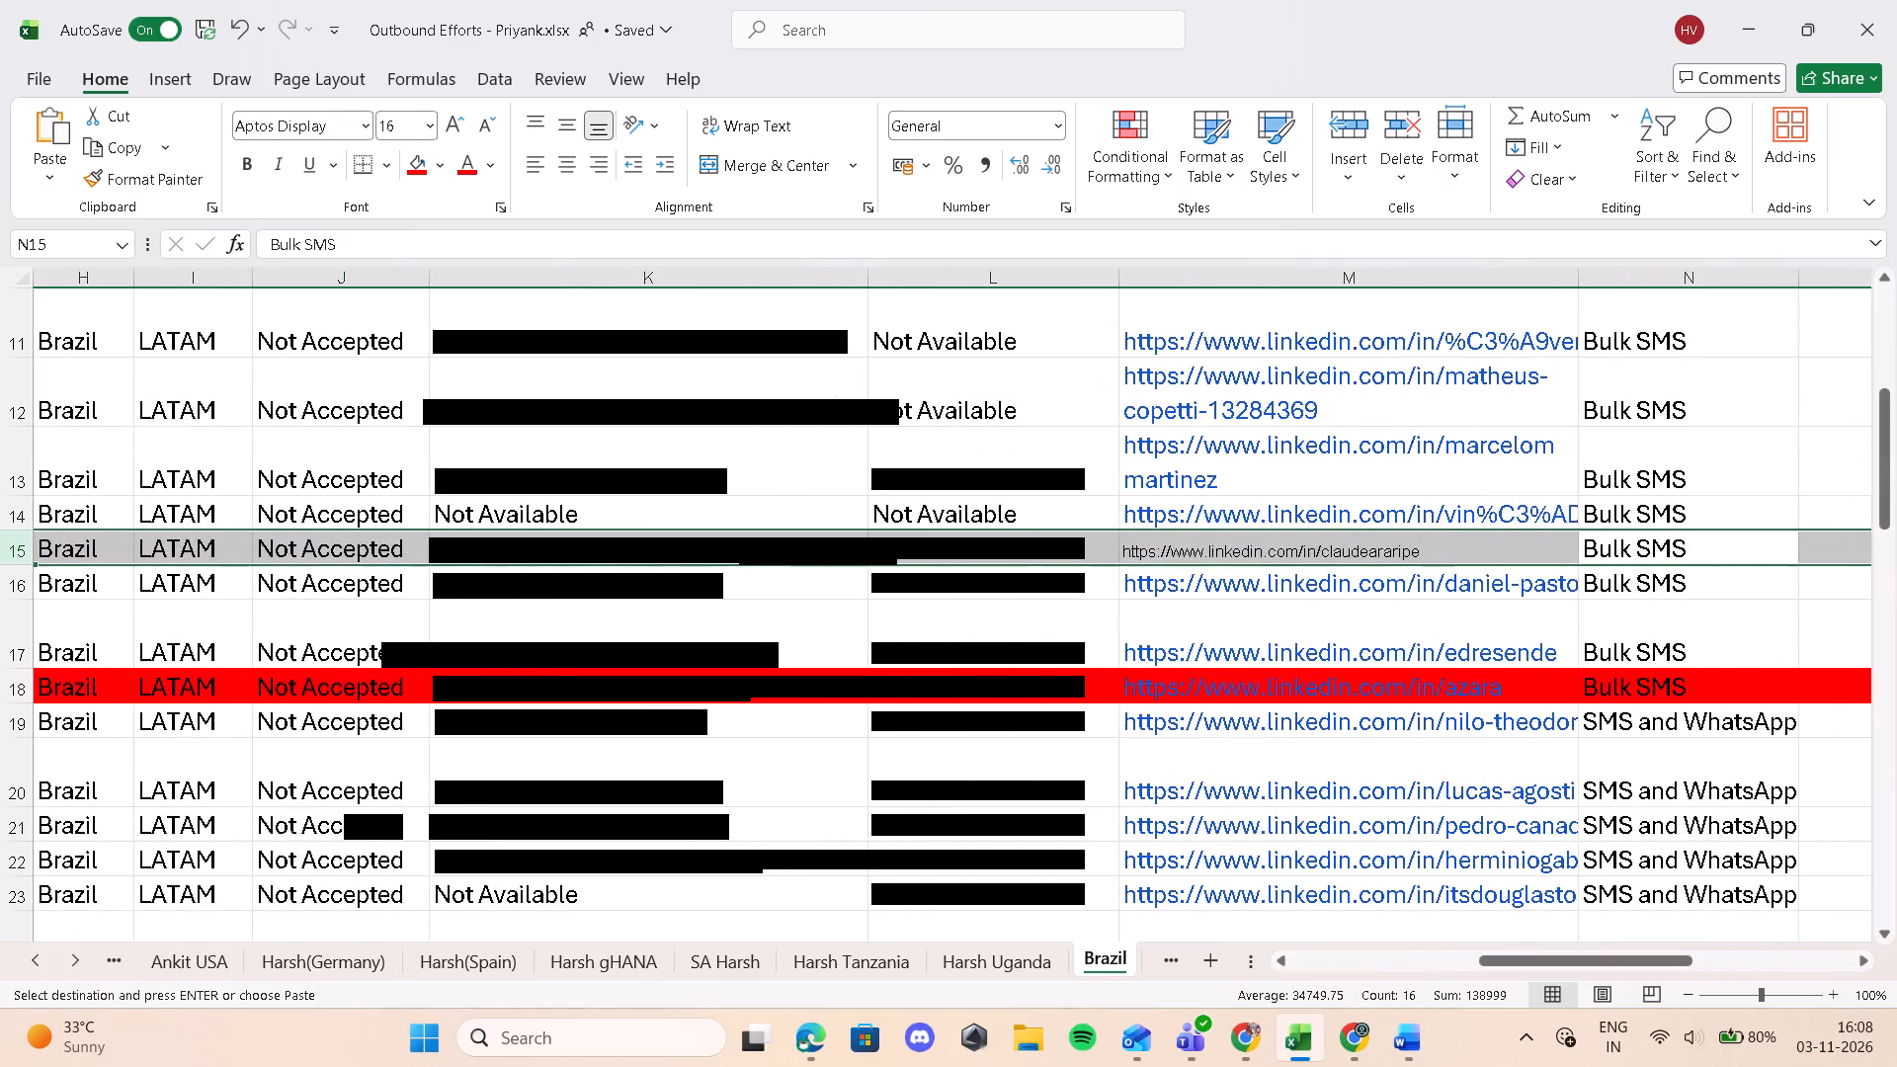
click(631, 583)
click(4, 576)
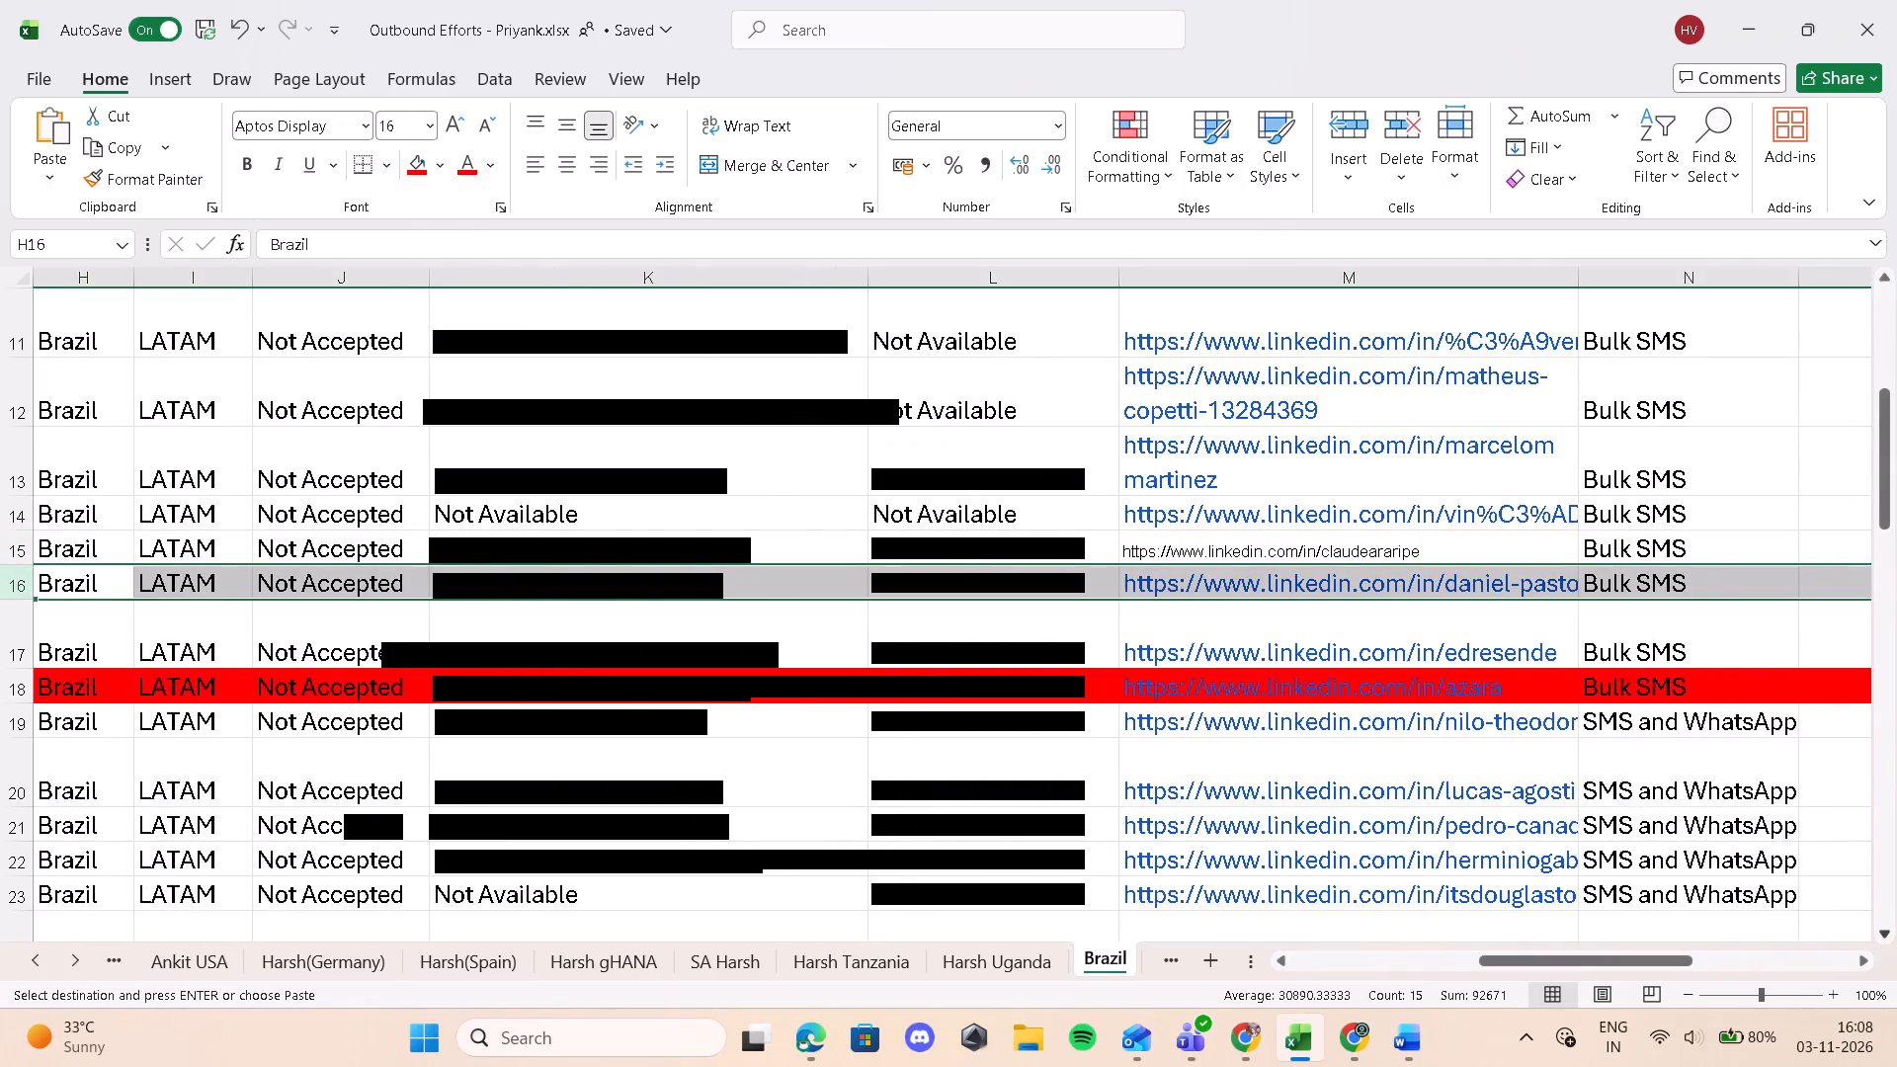
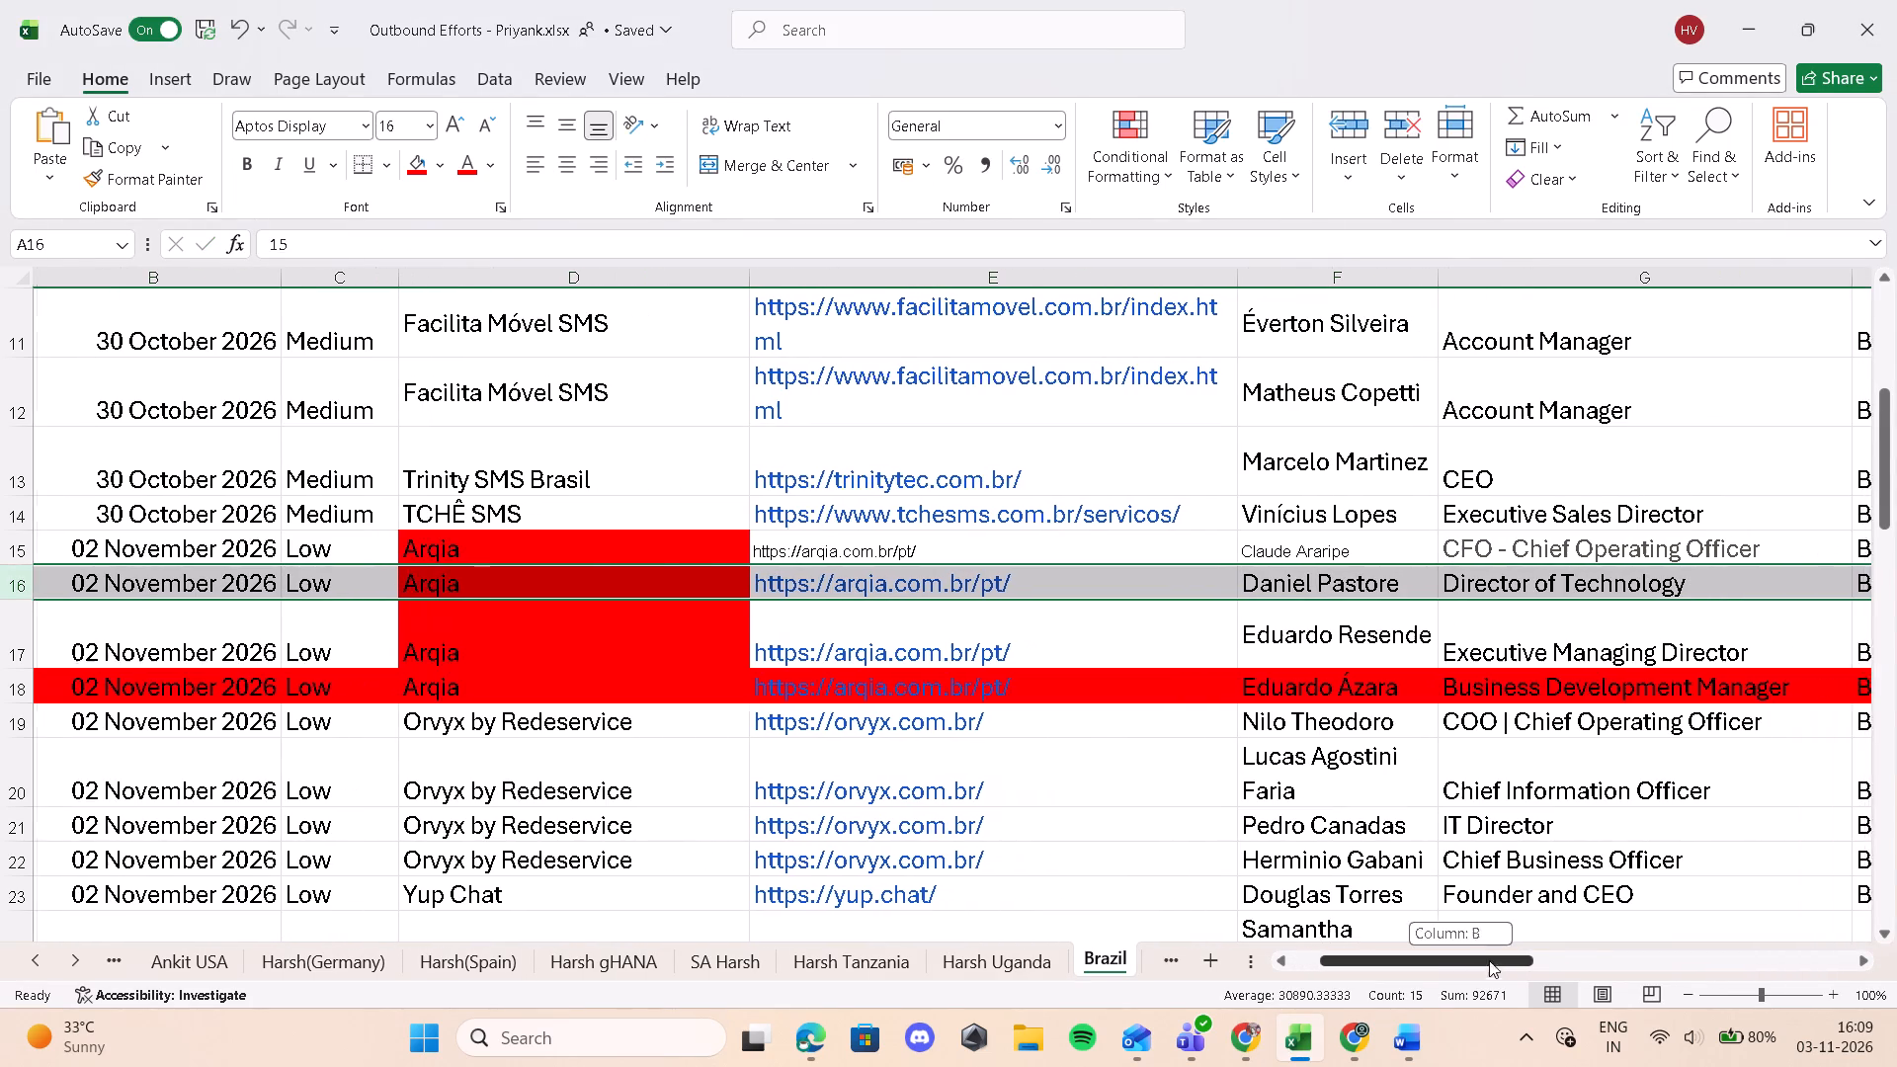
drag(1489, 960, 1489, 959)
double_click(1703, 591)
drag(1703, 591, 1456, 580)
key(ctrl+c)
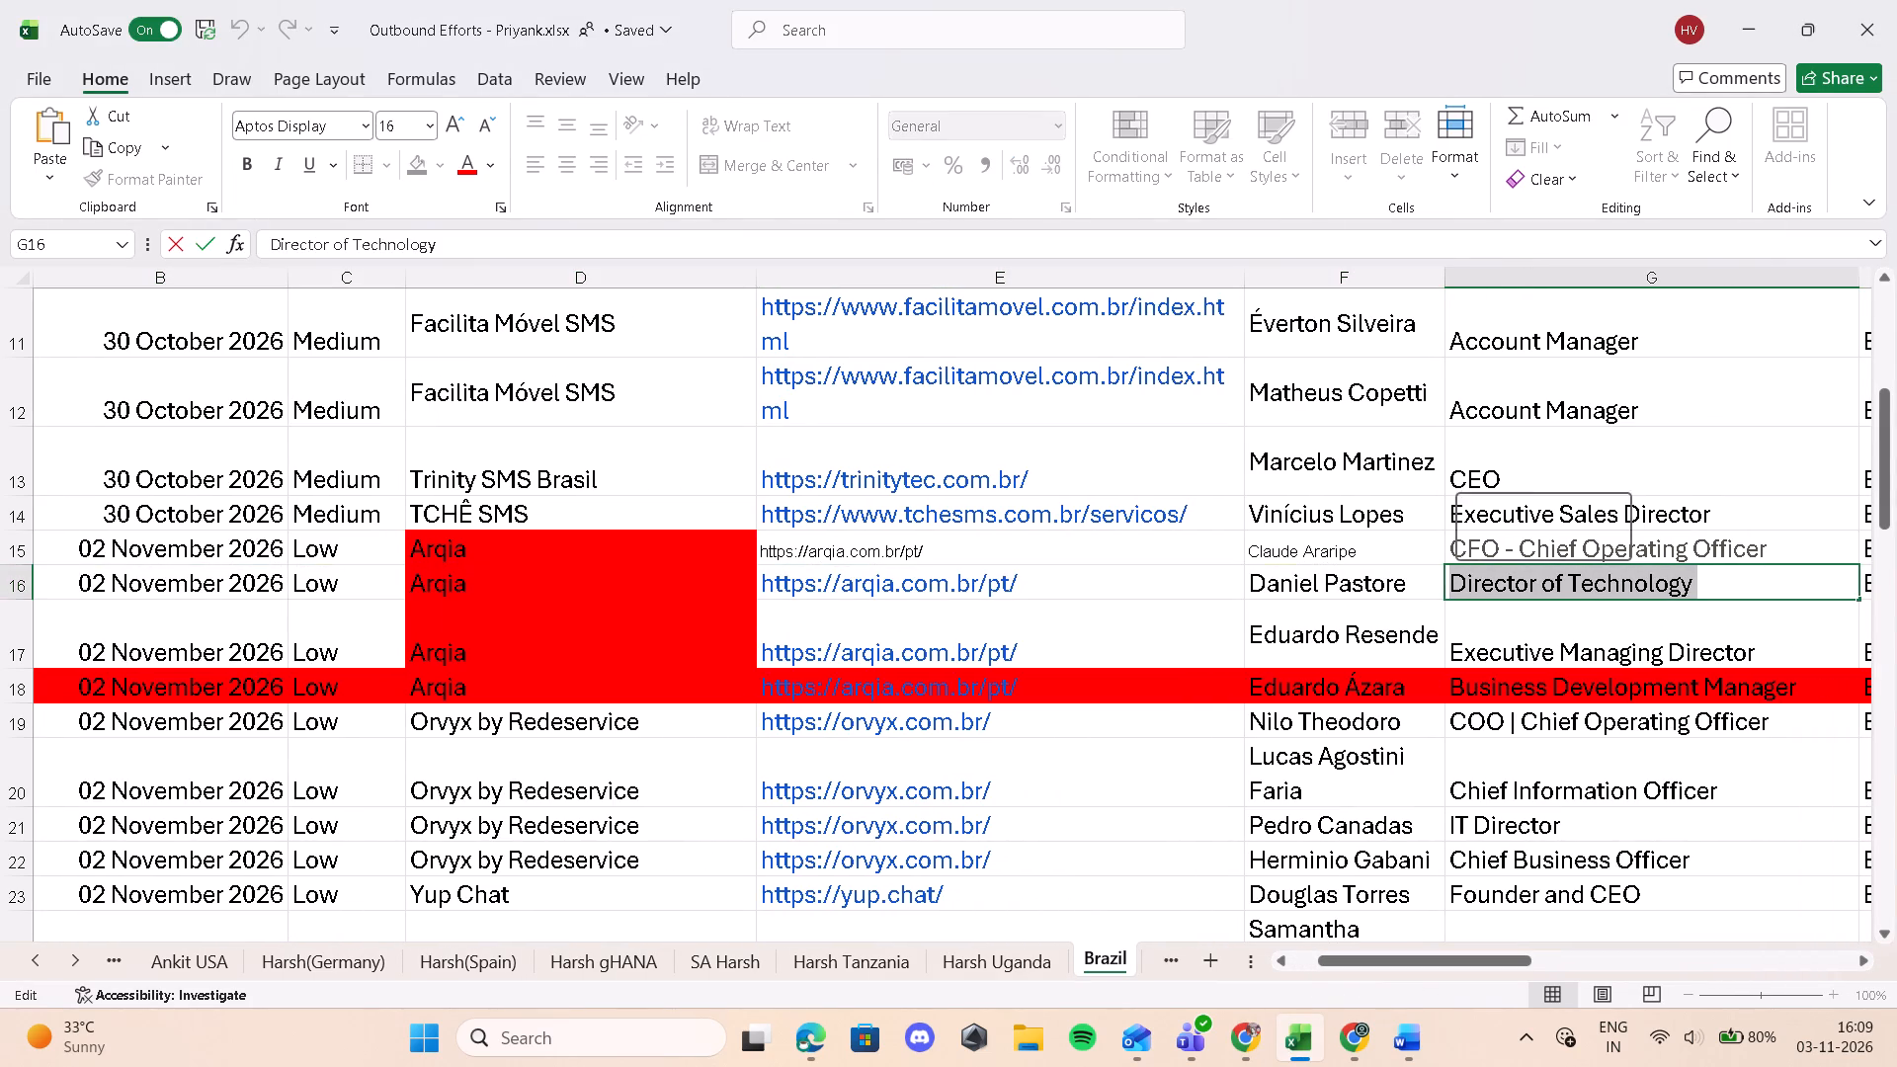
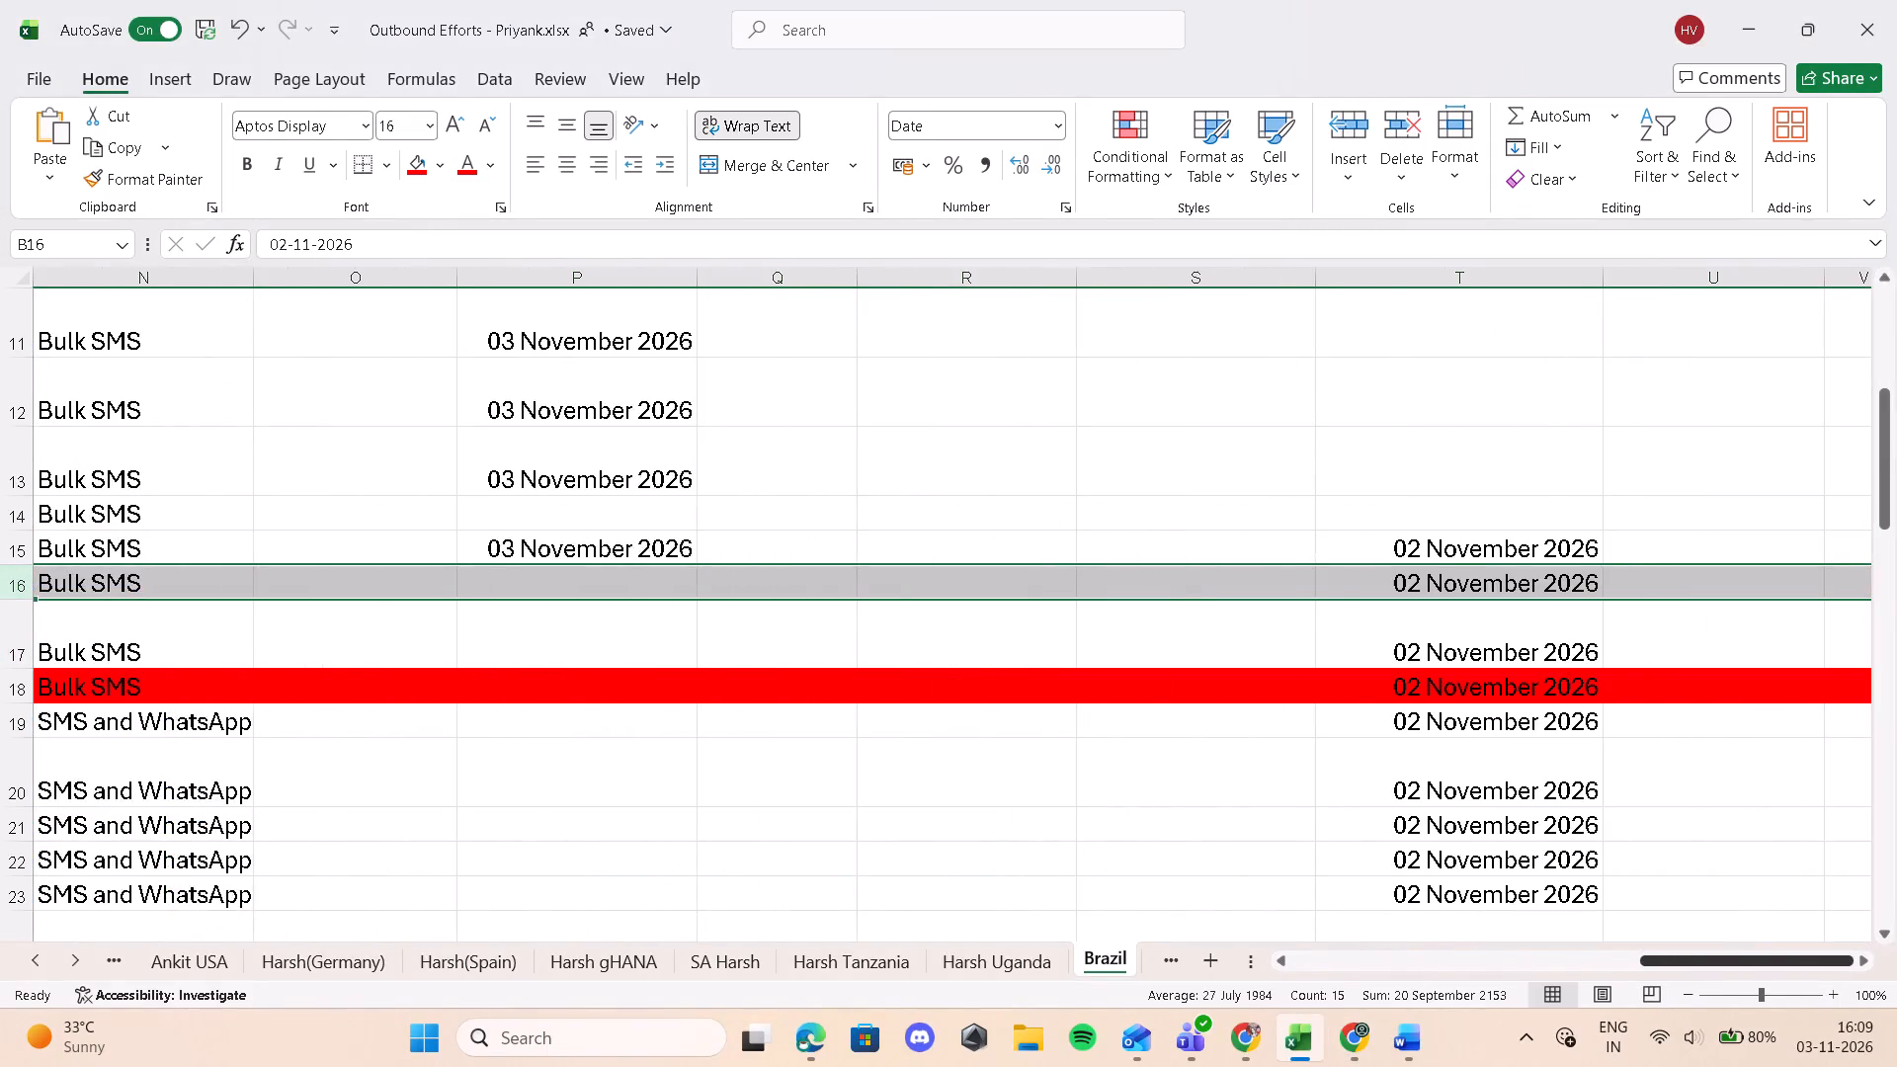
Copy the 03 November 2026 first-email date from row 15 to row 16, Arqia's Director of Technology.
click(665, 545)
key(ctrl+c)
click(658, 578)
key(ctrl+v)
Select the whole row 17 entry for Arqia's Executive Managing Director on the Brazil sheet.
drag(1684, 956, 690, 862)
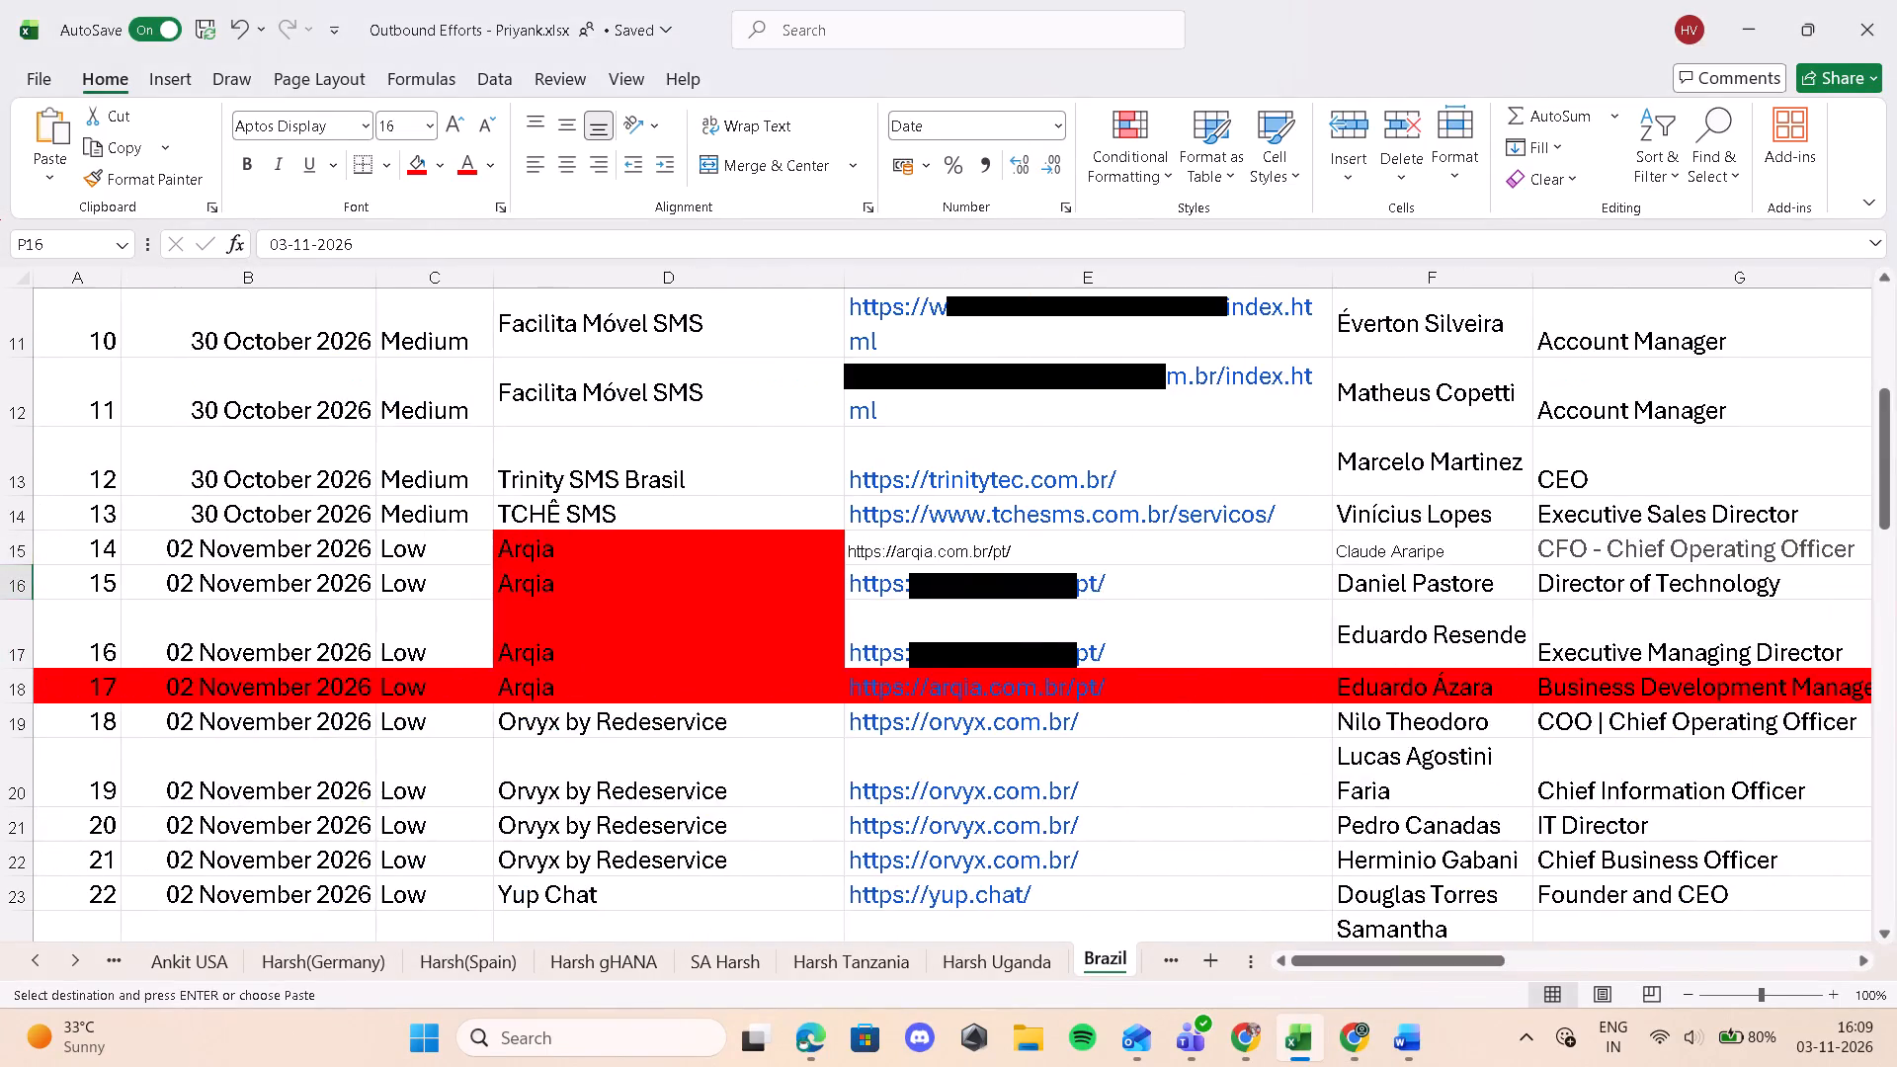
click(0, 620)
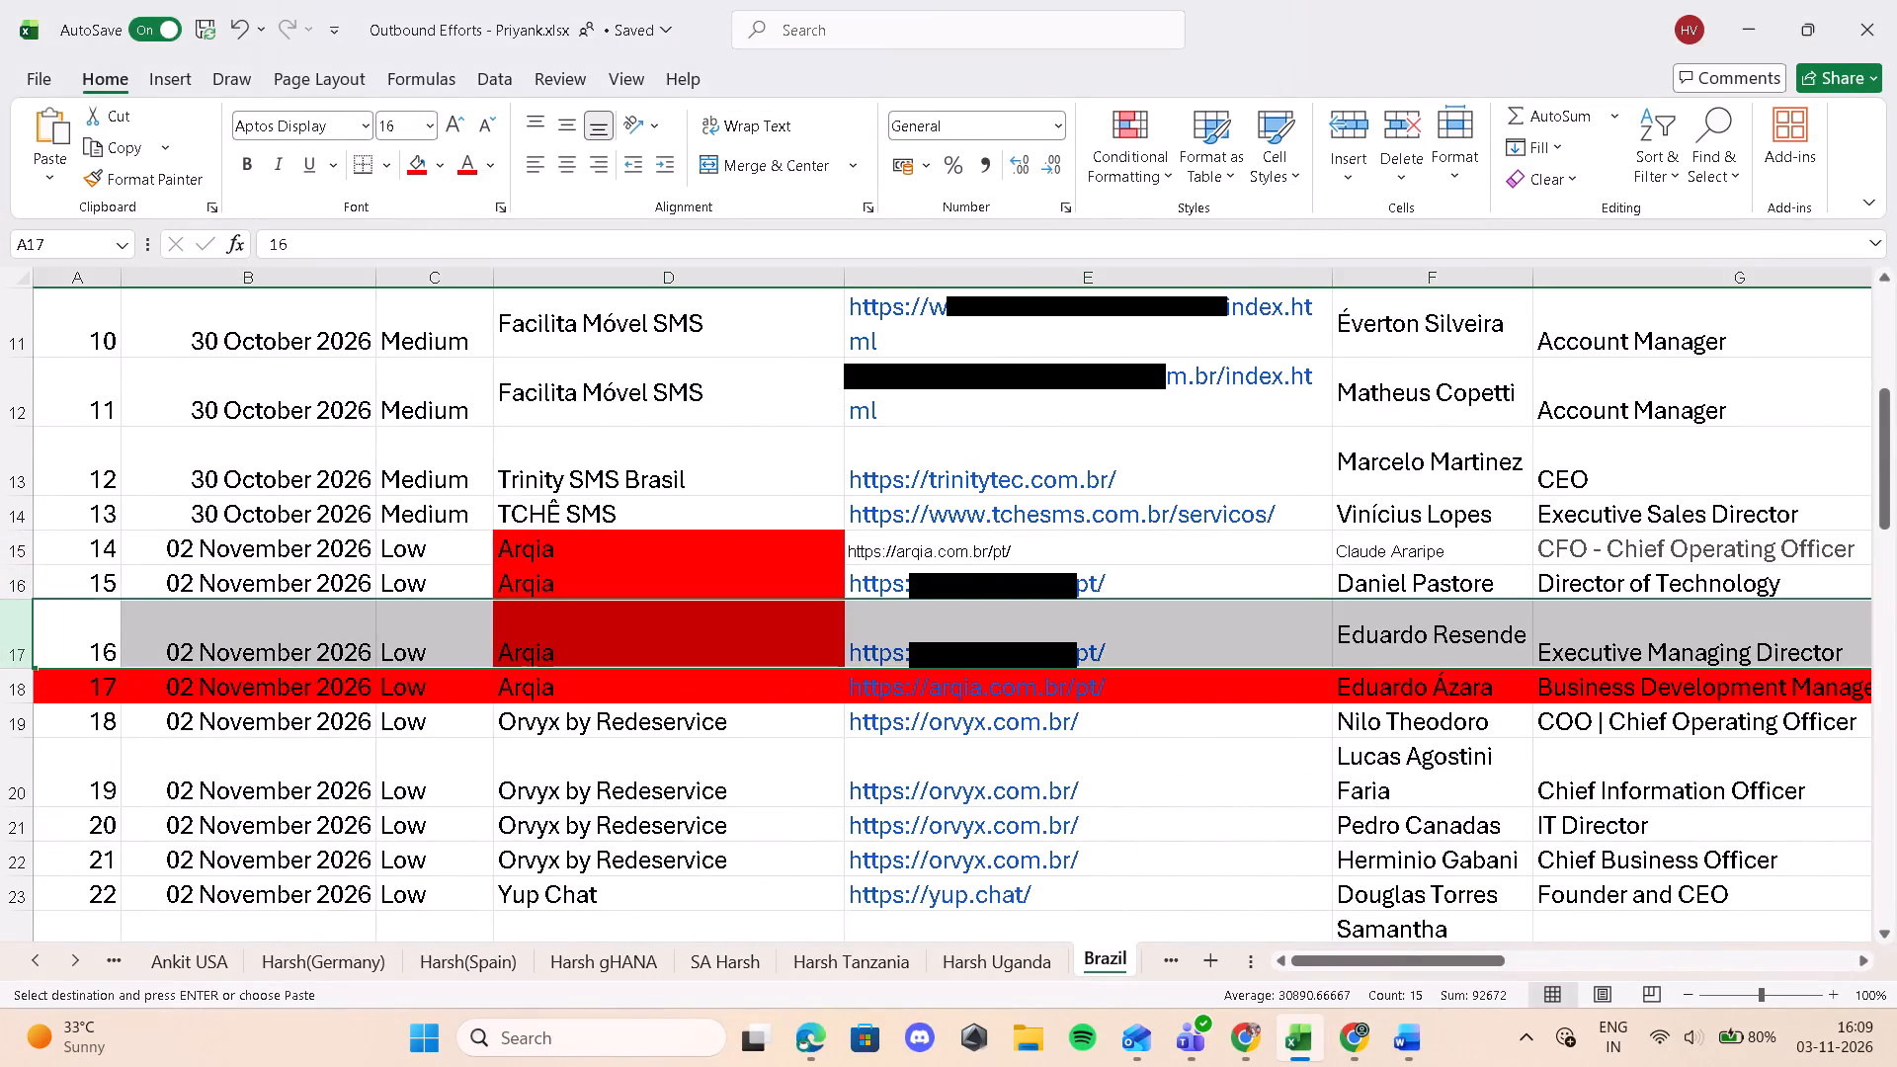
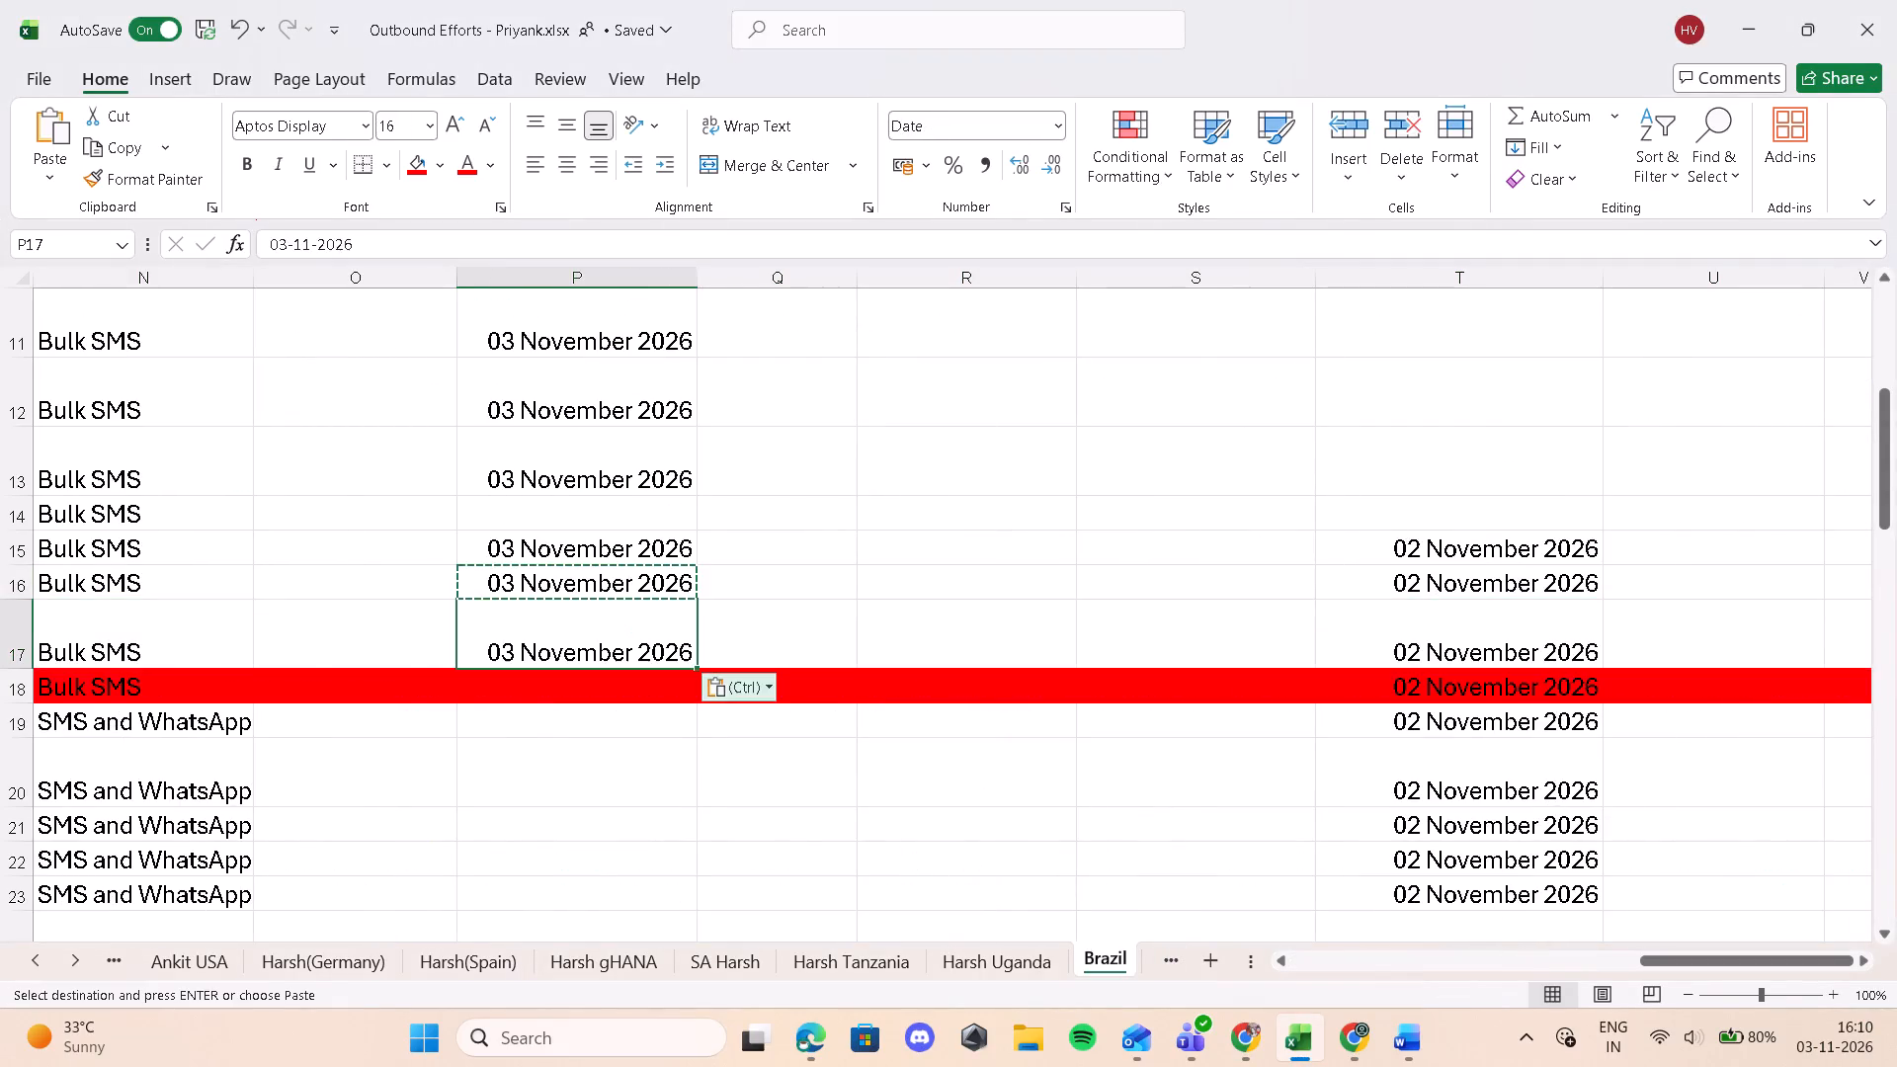
Highlight the Brazil sheet's row 19, the COO contact at orvyx.com.br, and check its designation, acceptance status and email columns.
drag(1680, 974, 1457, 952)
drag(1717, 958, 993, 879)
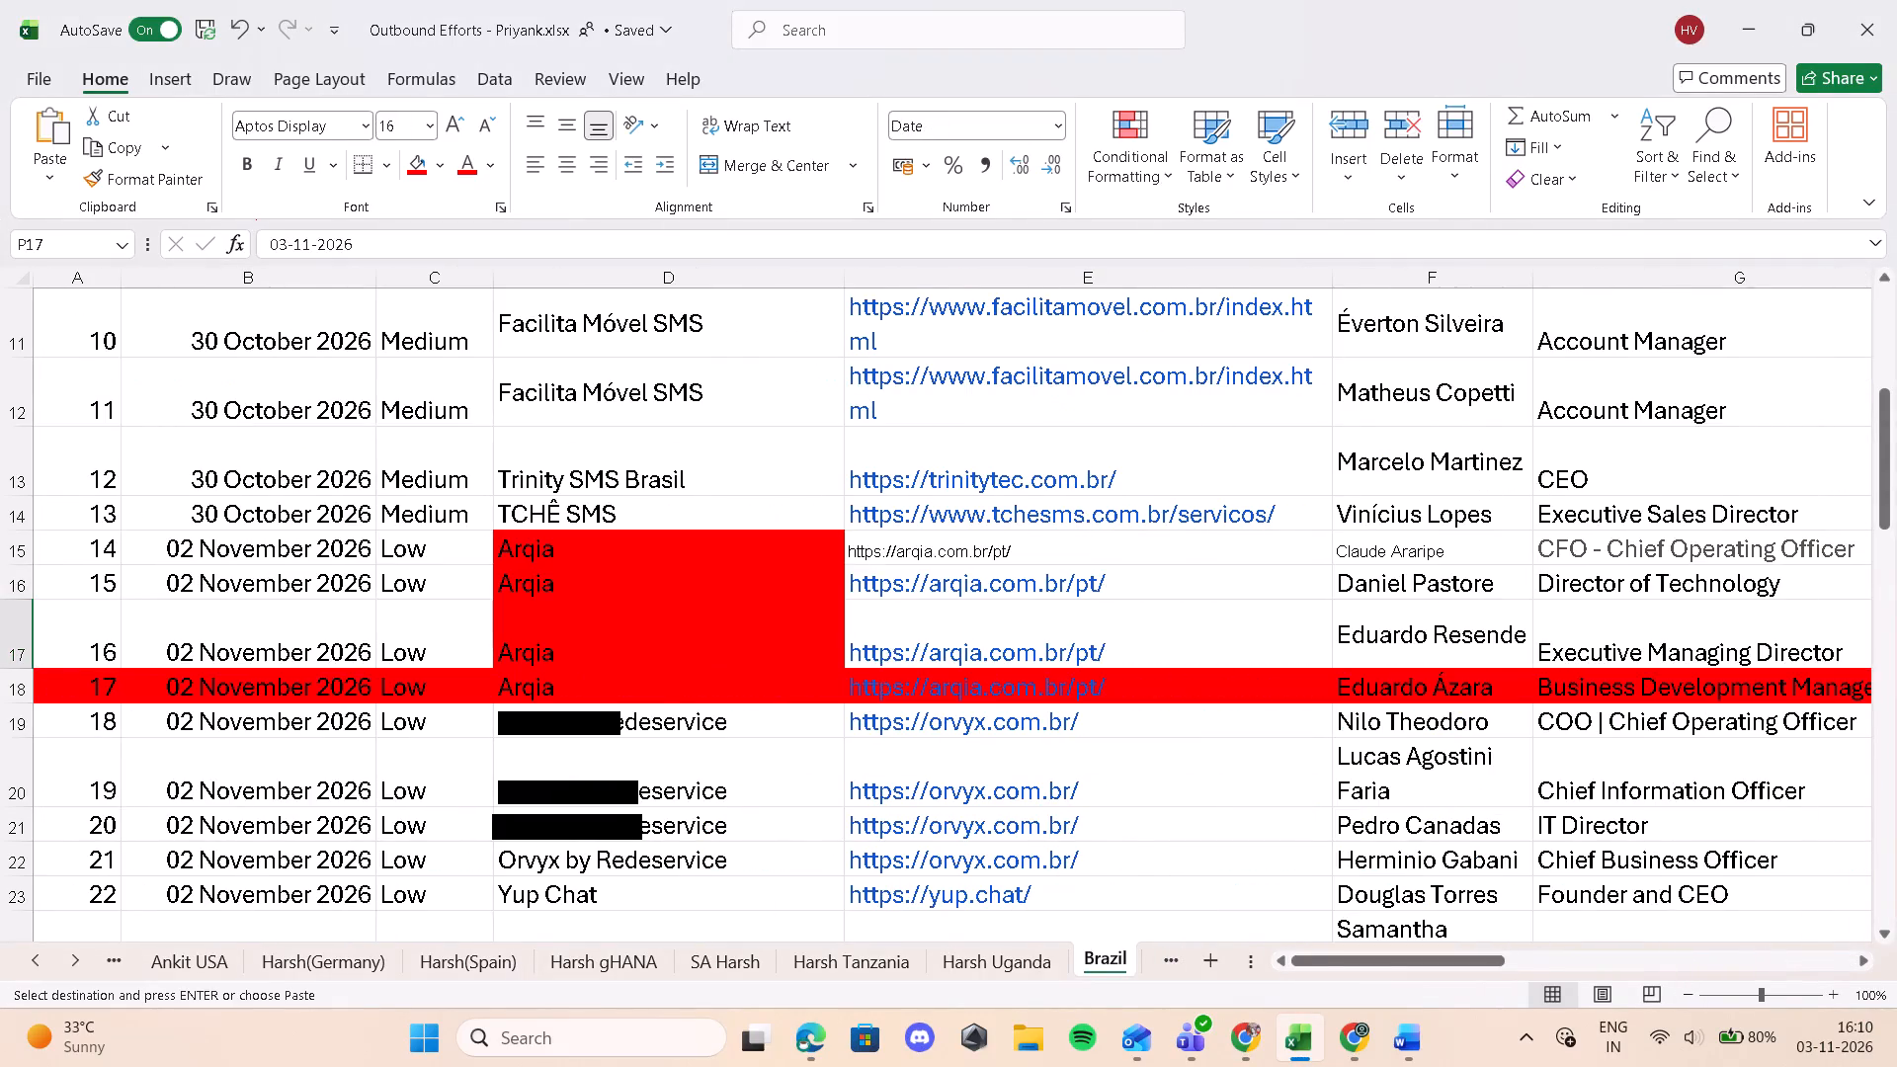
click(9, 729)
drag(1383, 953, 1619, 953)
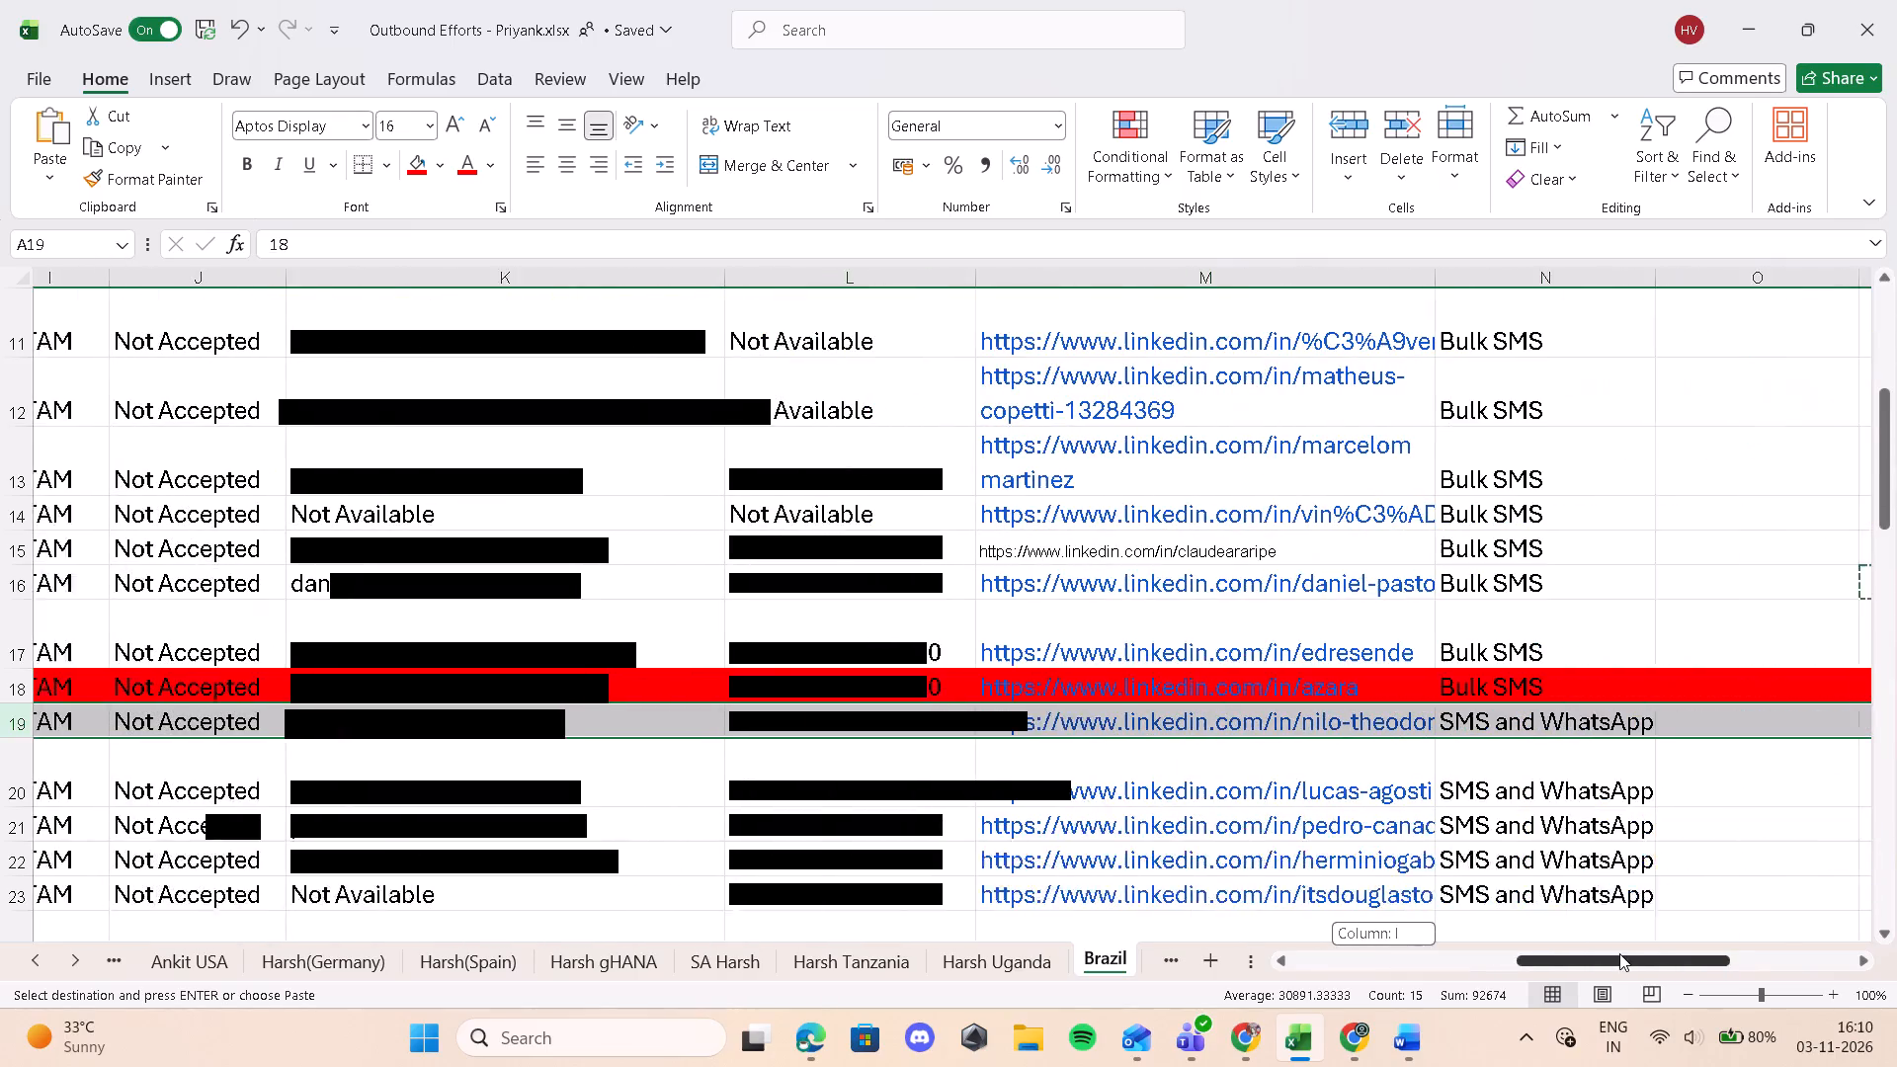
drag(1619, 953, 1535, 940)
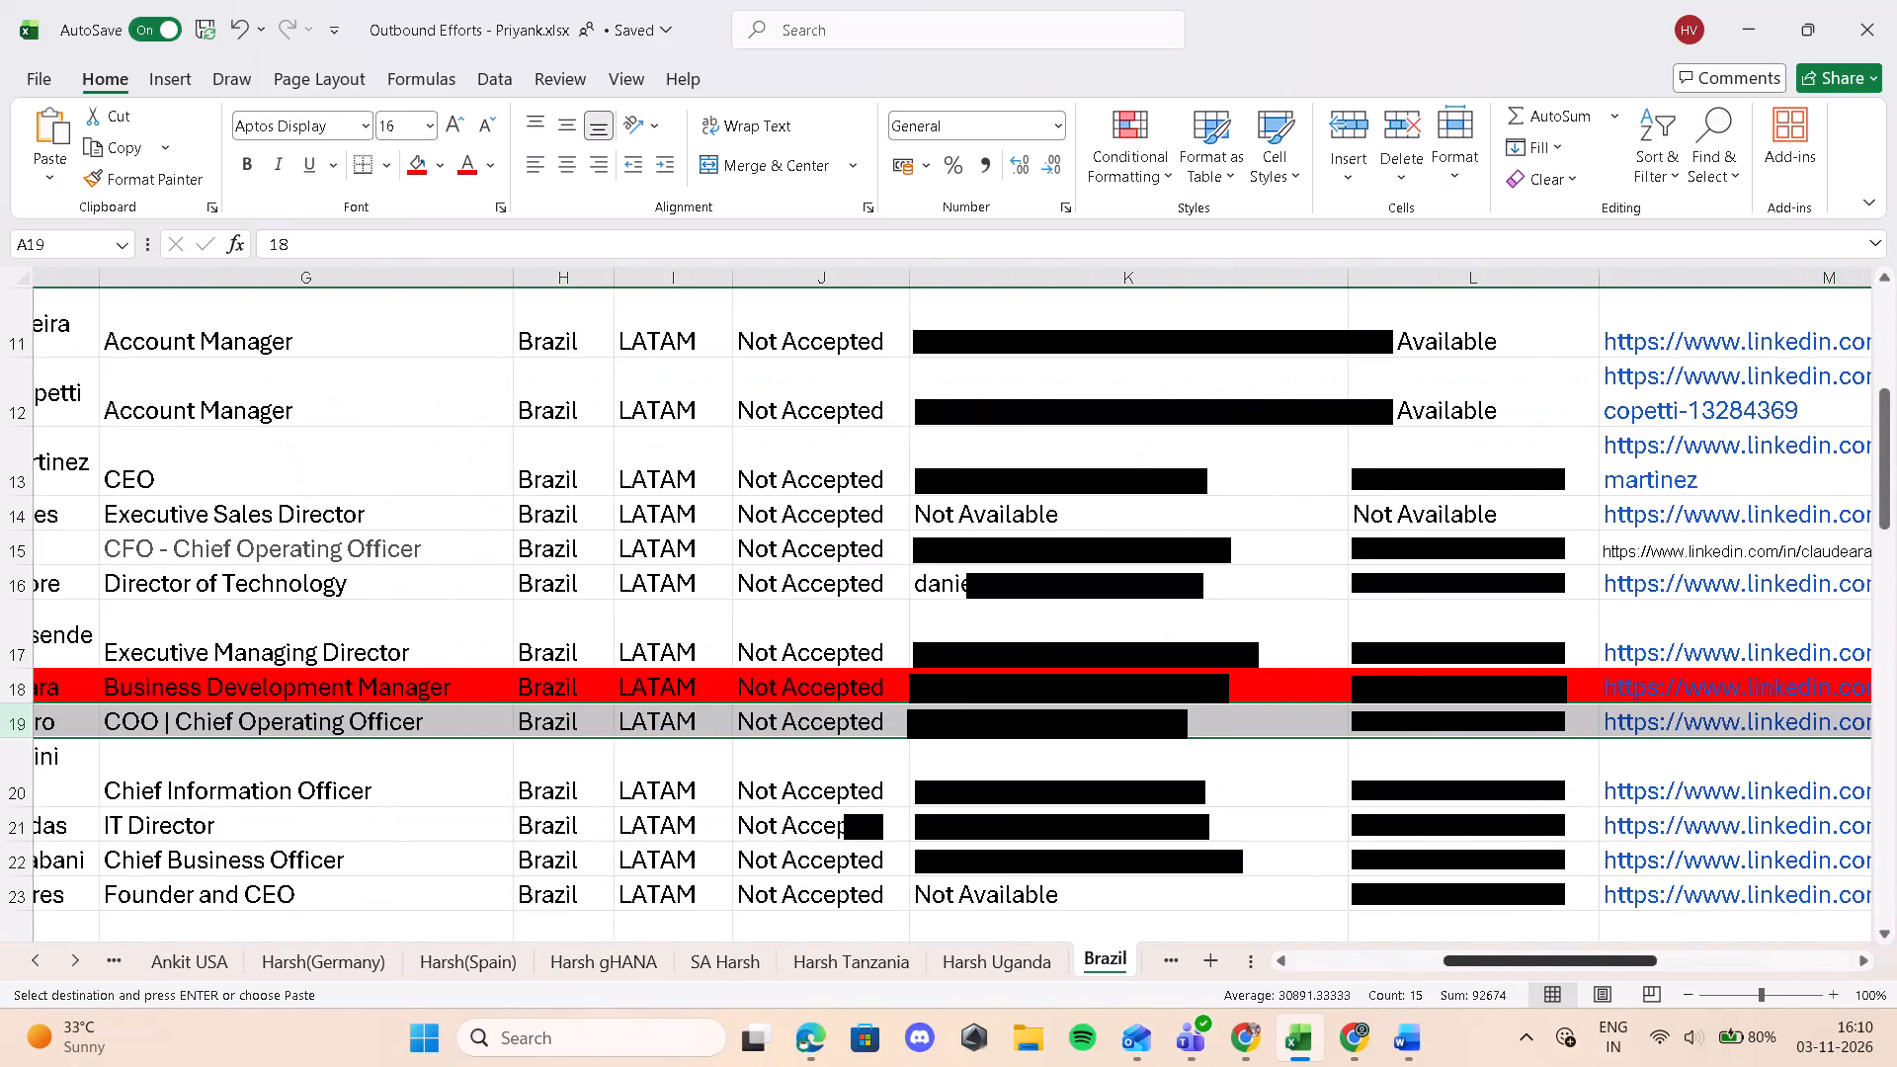
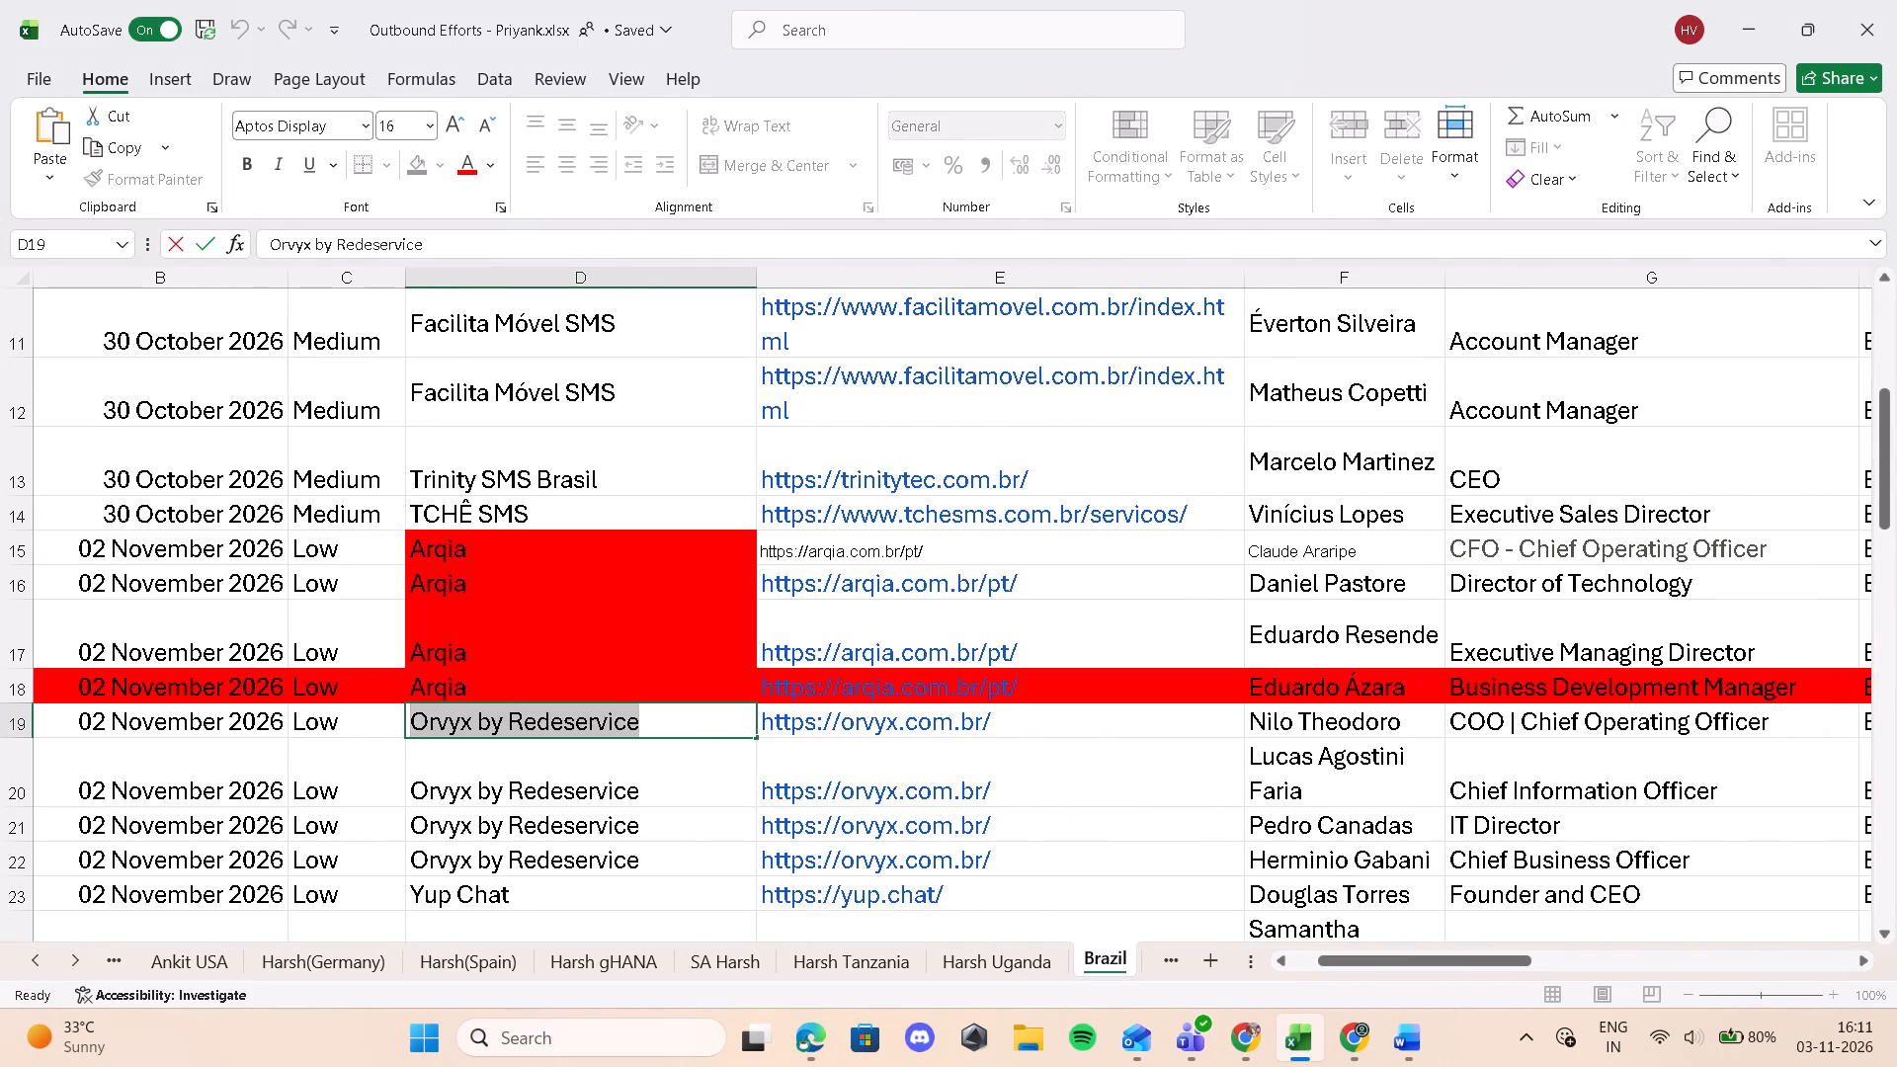
Copy the designation text from cell G19 of the Brazil sheet and switch to the draft email to Nilo in Outlook.
drag(1775, 724, 1461, 715)
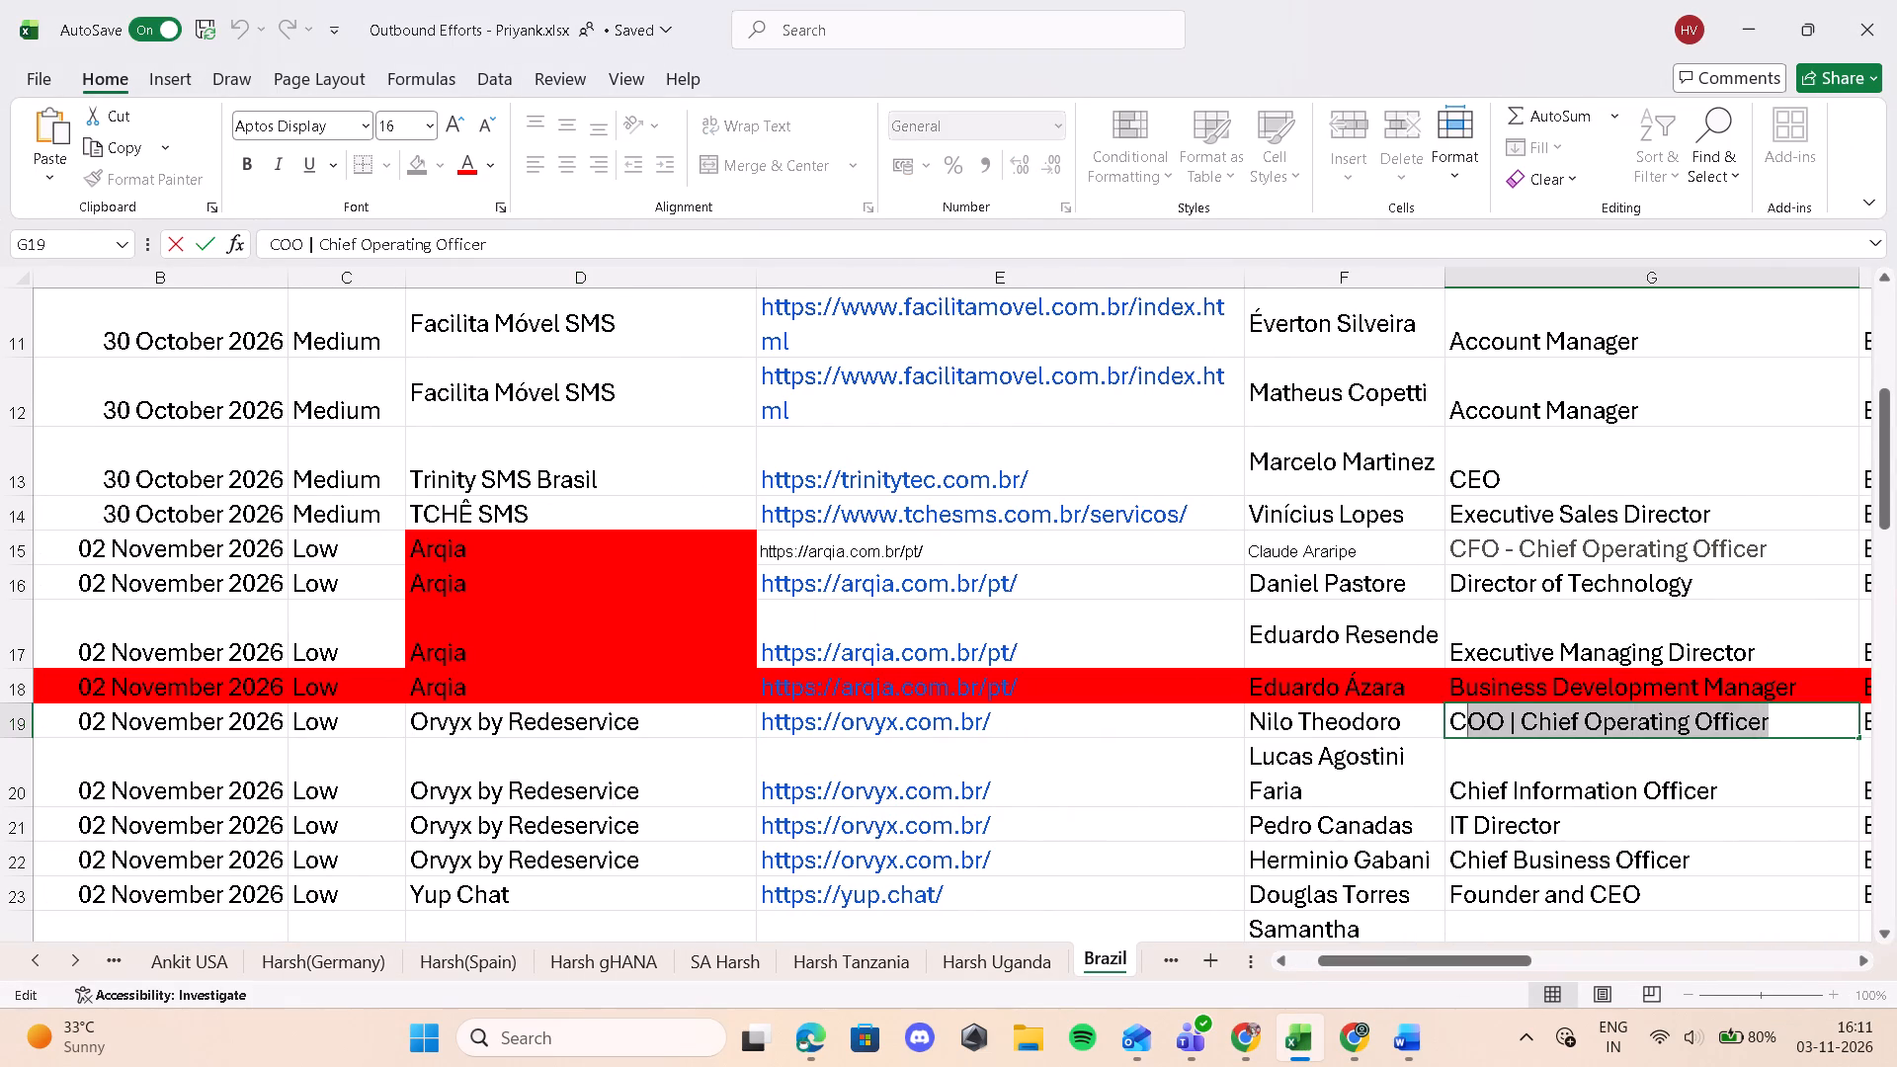
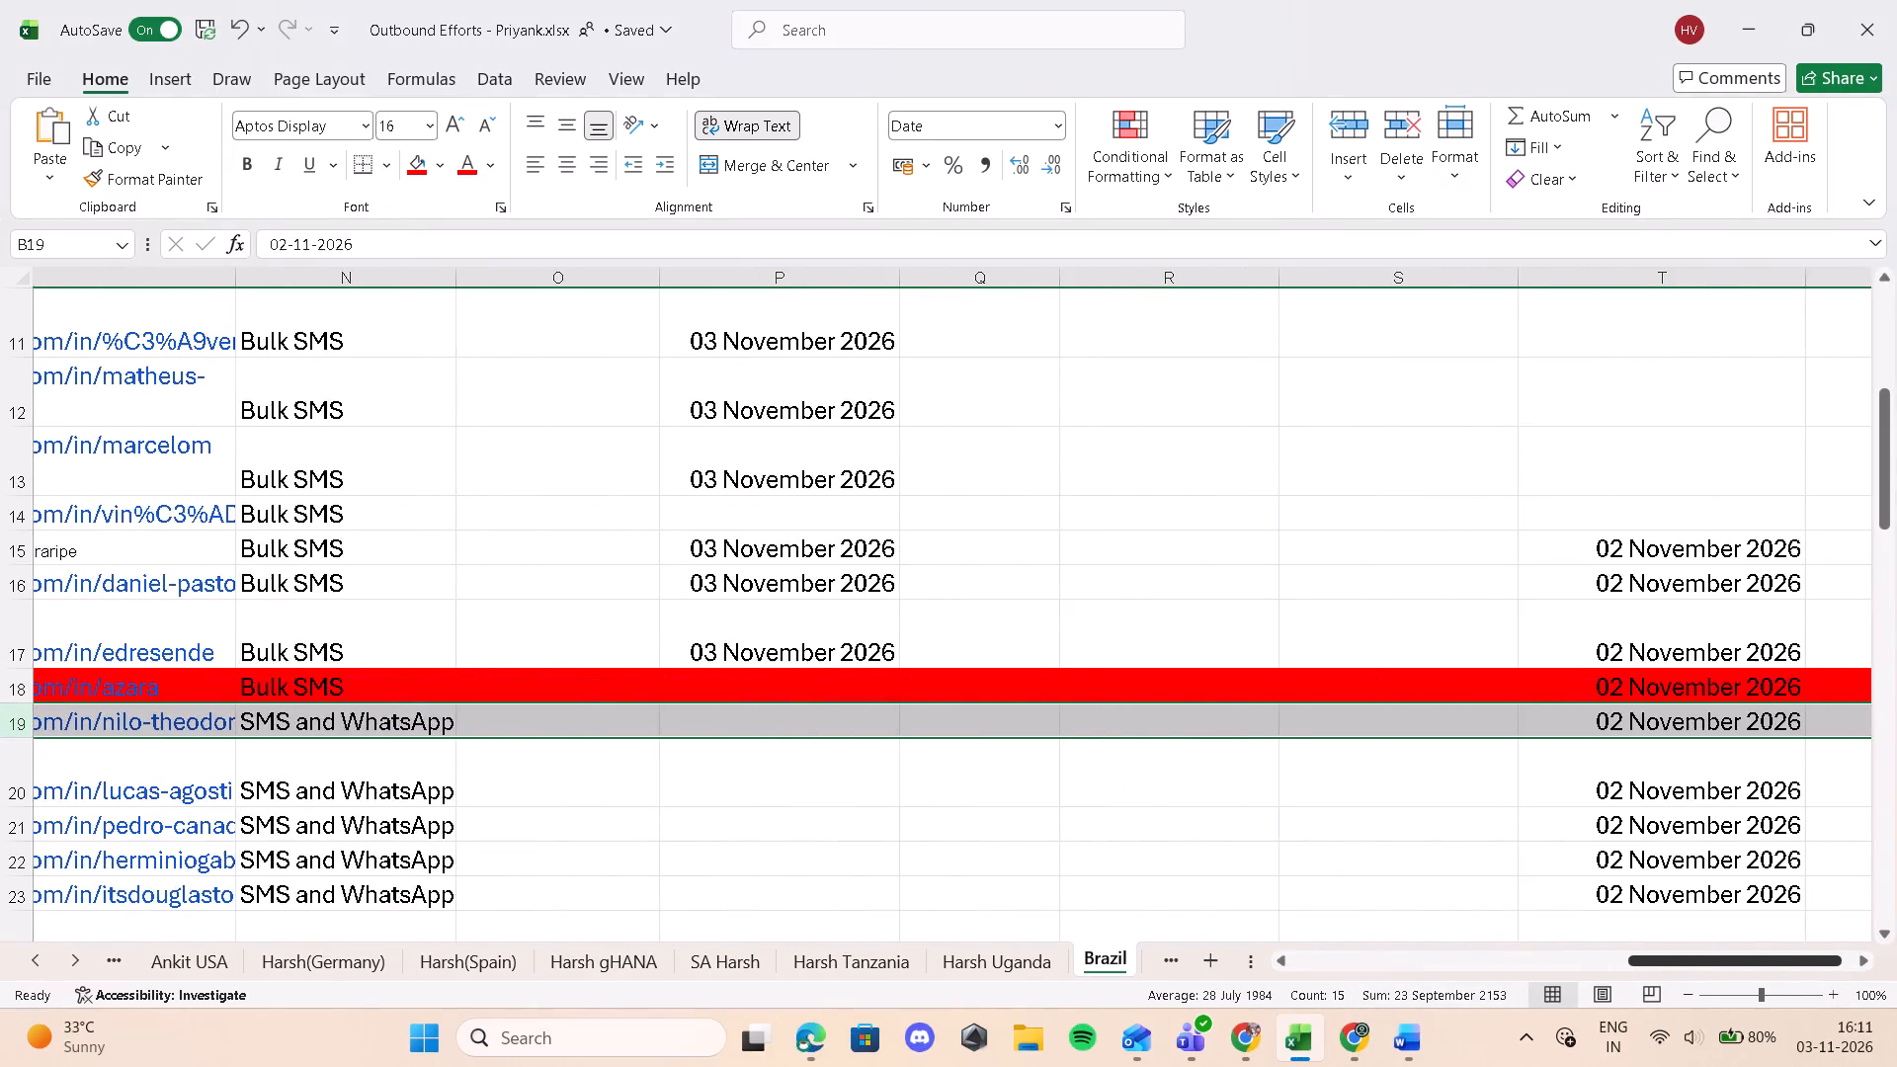
Copy the 03 November 2026 date from row 17's column P into the same column of row 19 on the Brazil sheet.
click(572, 619)
key(ctrl+c)
click(591, 709)
key(ctrl+v)
Select the entire row 20 on the Brazil sheet as the next contact to work on.
click(590, 750)
click(0, 797)
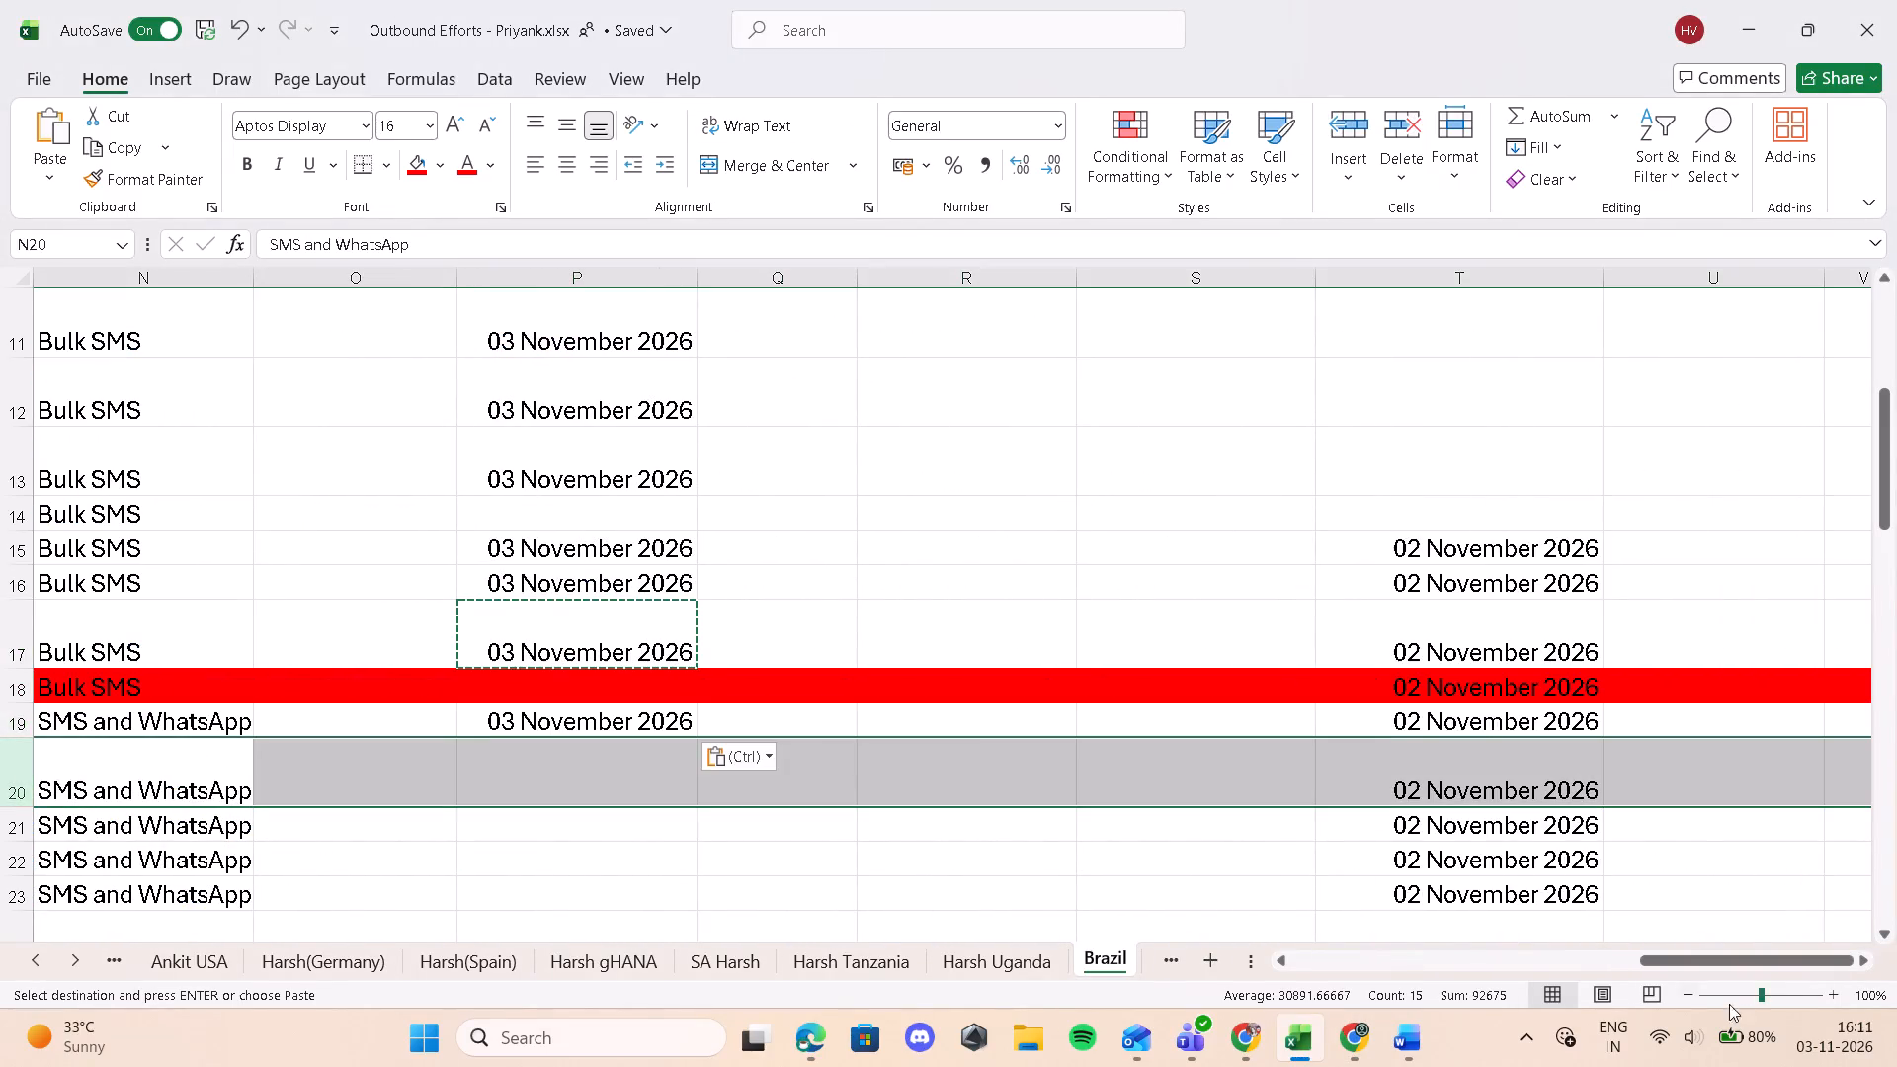
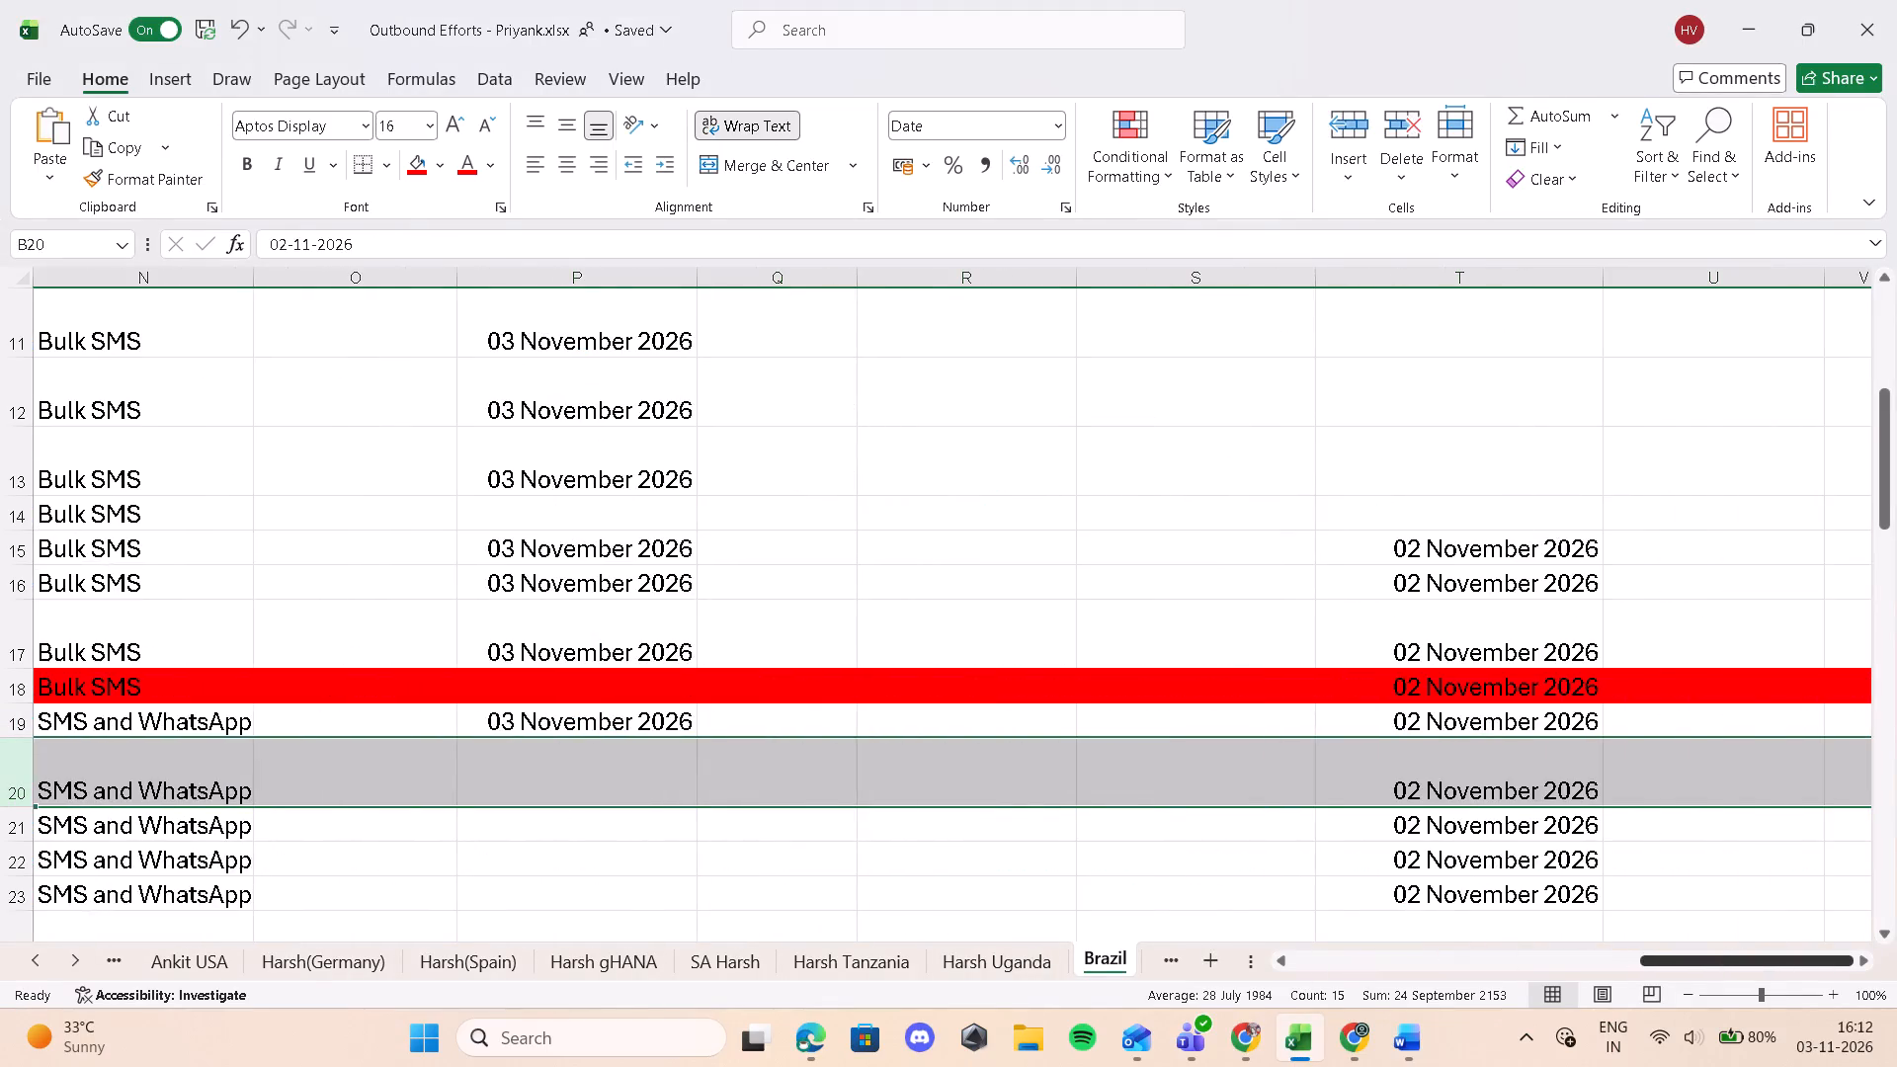
Log 03 November 2026 as the first-email date for the row 20 contact in the Brazil sheet, copying it from row 19.
click(574, 723)
key(ctrl+c)
click(605, 770)
key(ctrl+v)
Select the entire row 21 in the Brazil sheet to work on the next contact.
click(606, 828)
click(0, 821)
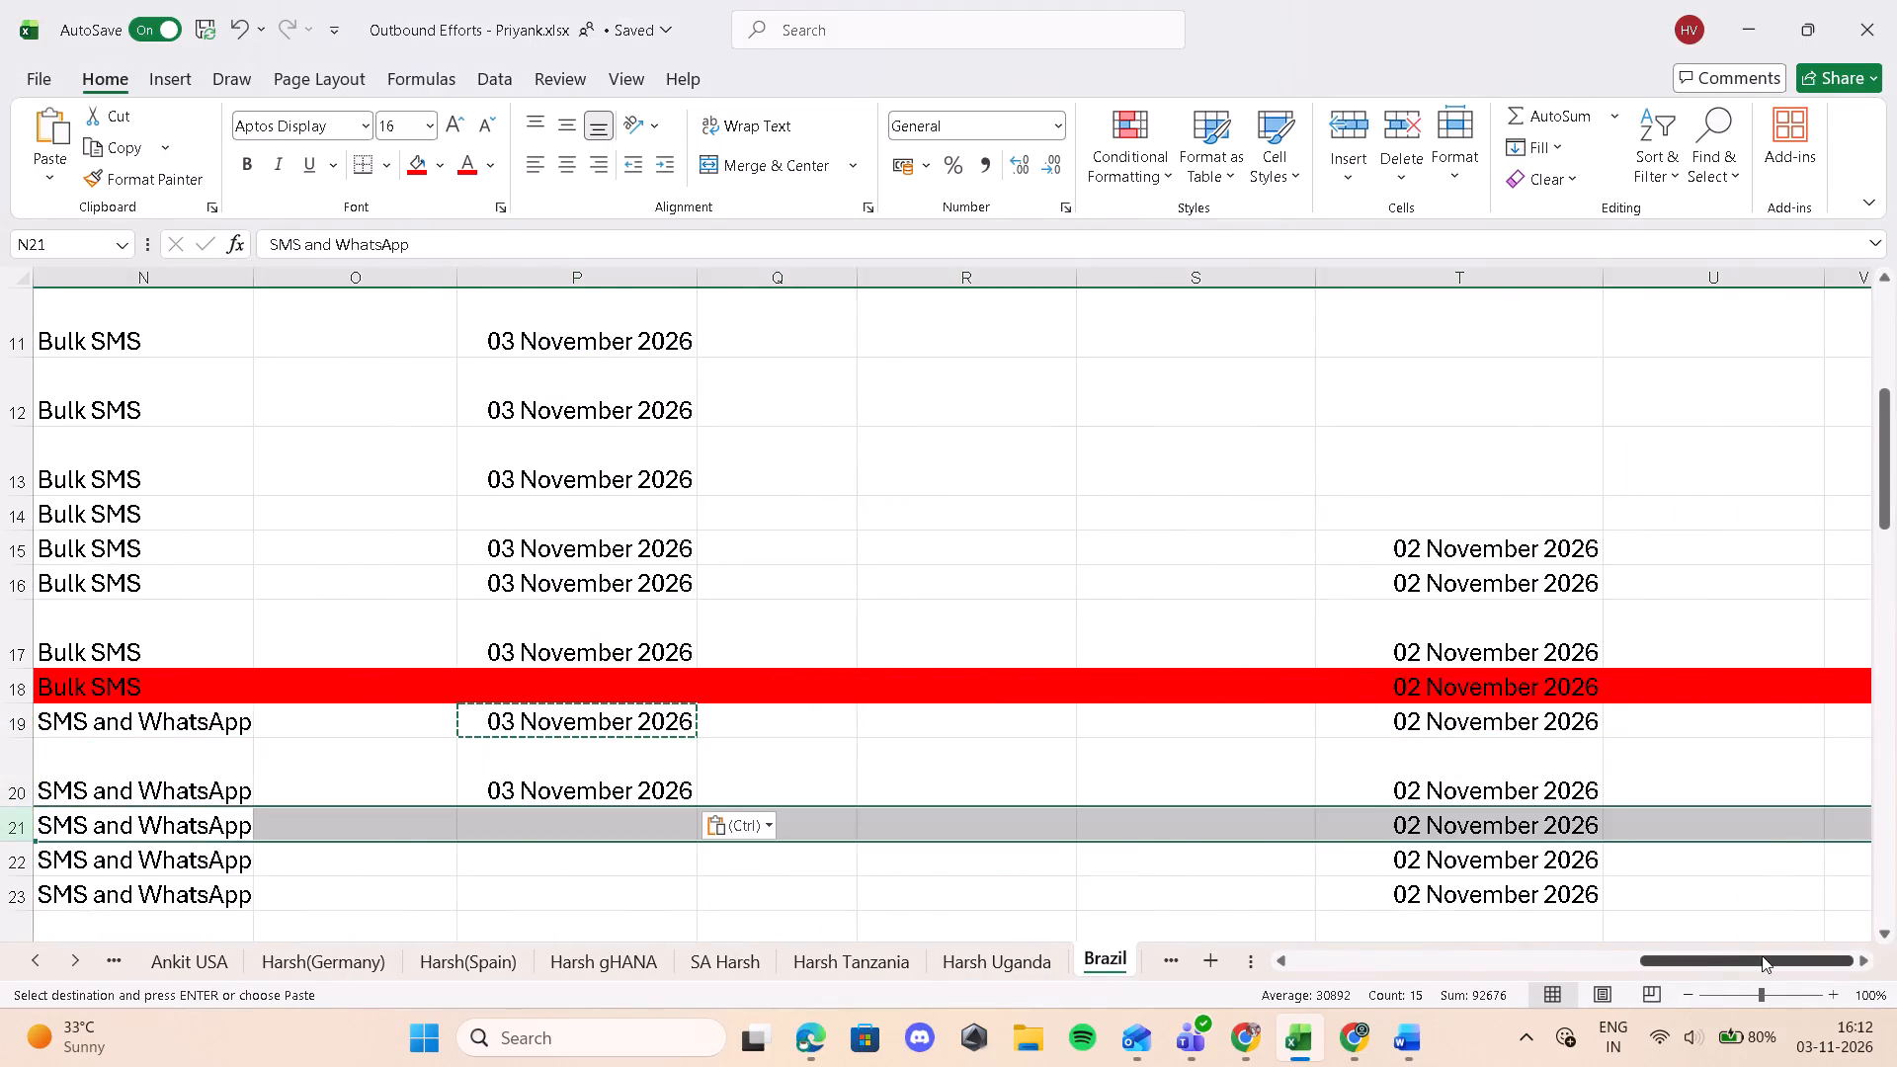
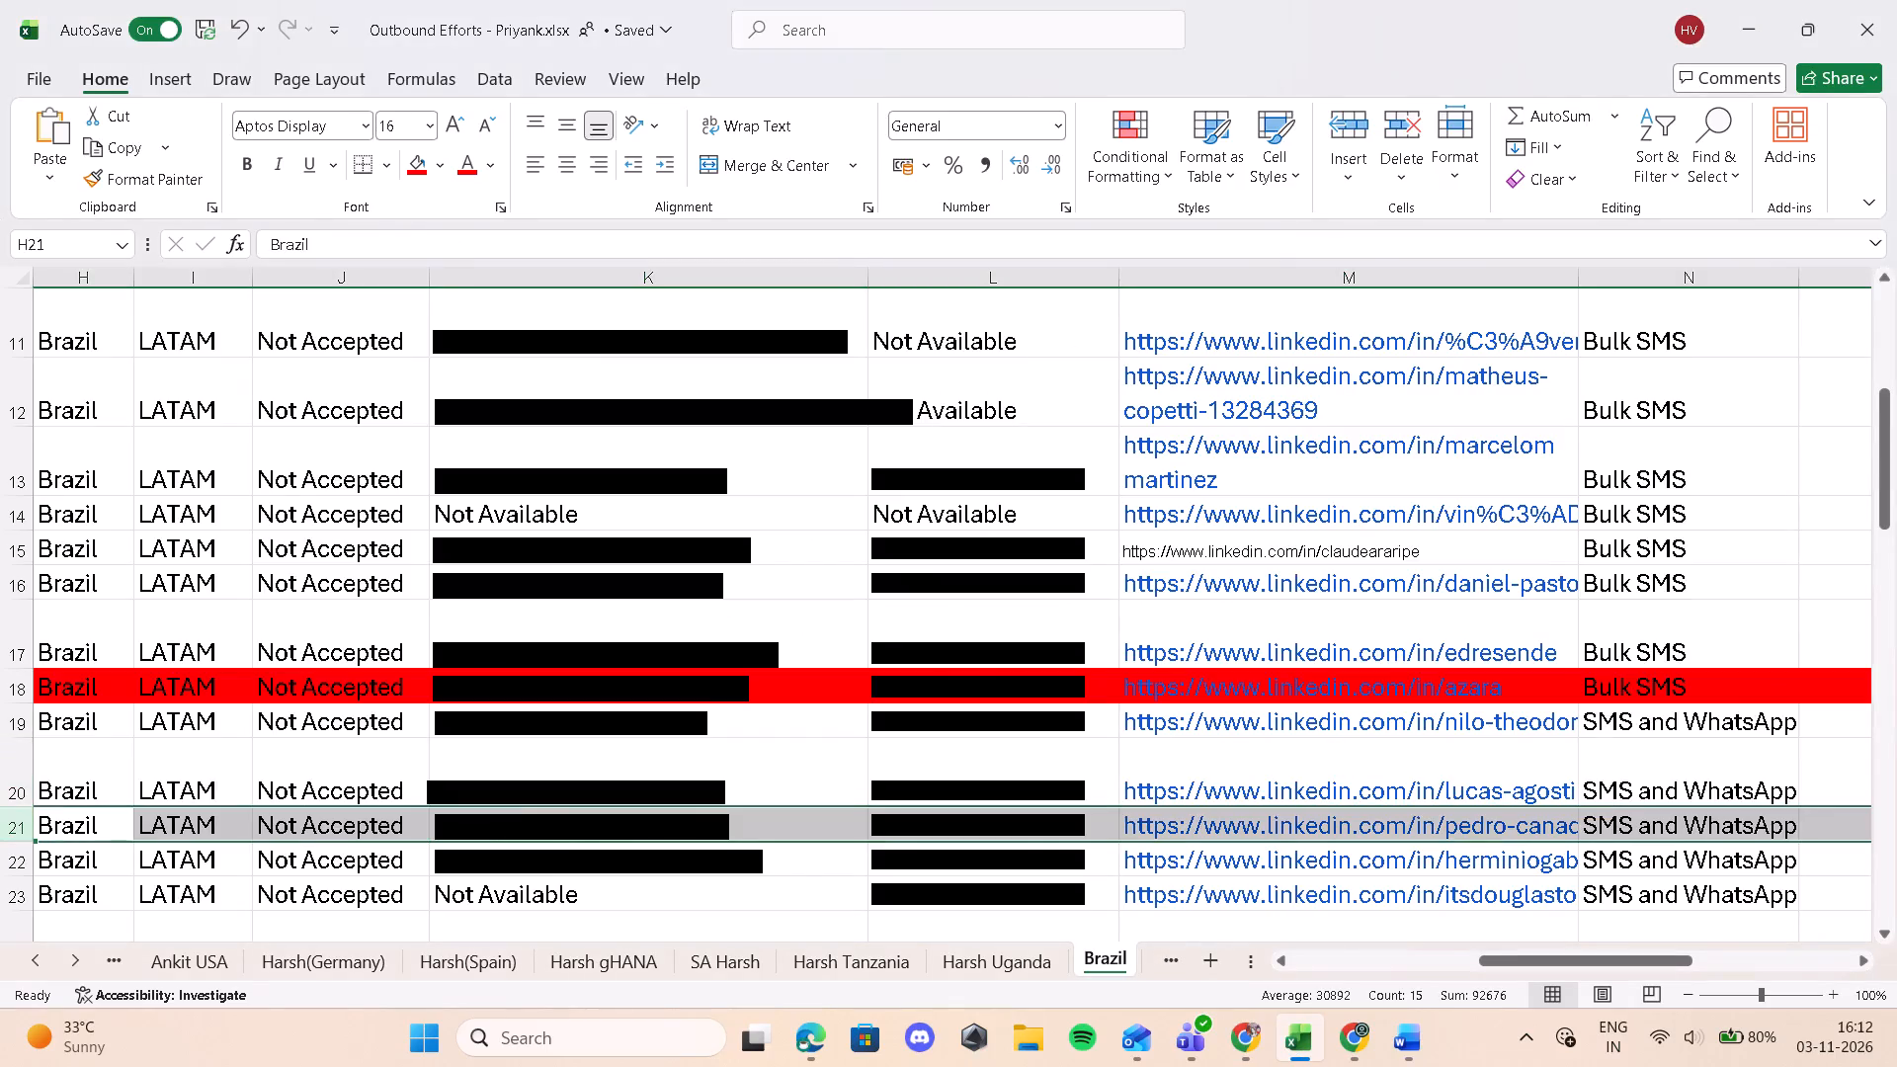
Select the company name text inside the Orvyx by Redeservice cell in the IT Director's row of the Brazil sheet.
drag(1654, 963, 1177, 926)
double_click(763, 820)
drag(760, 824, 648, 825)
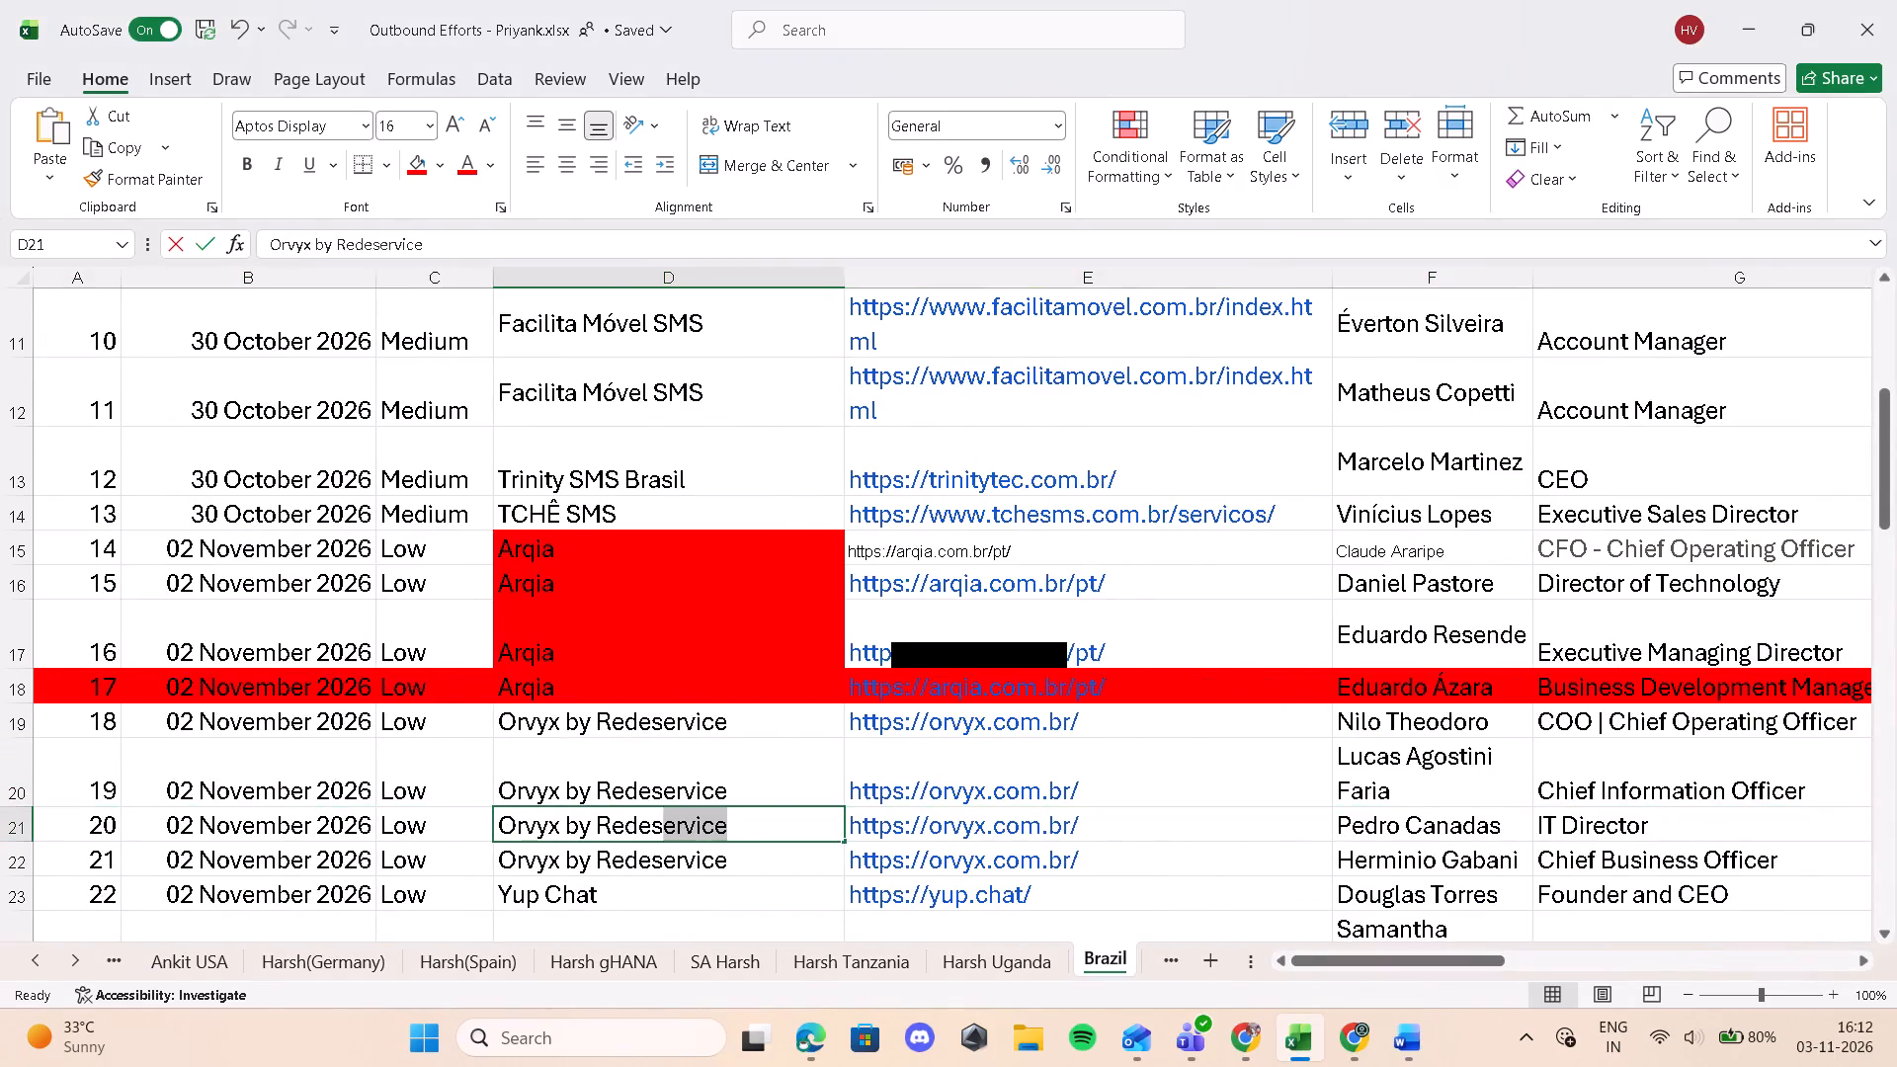
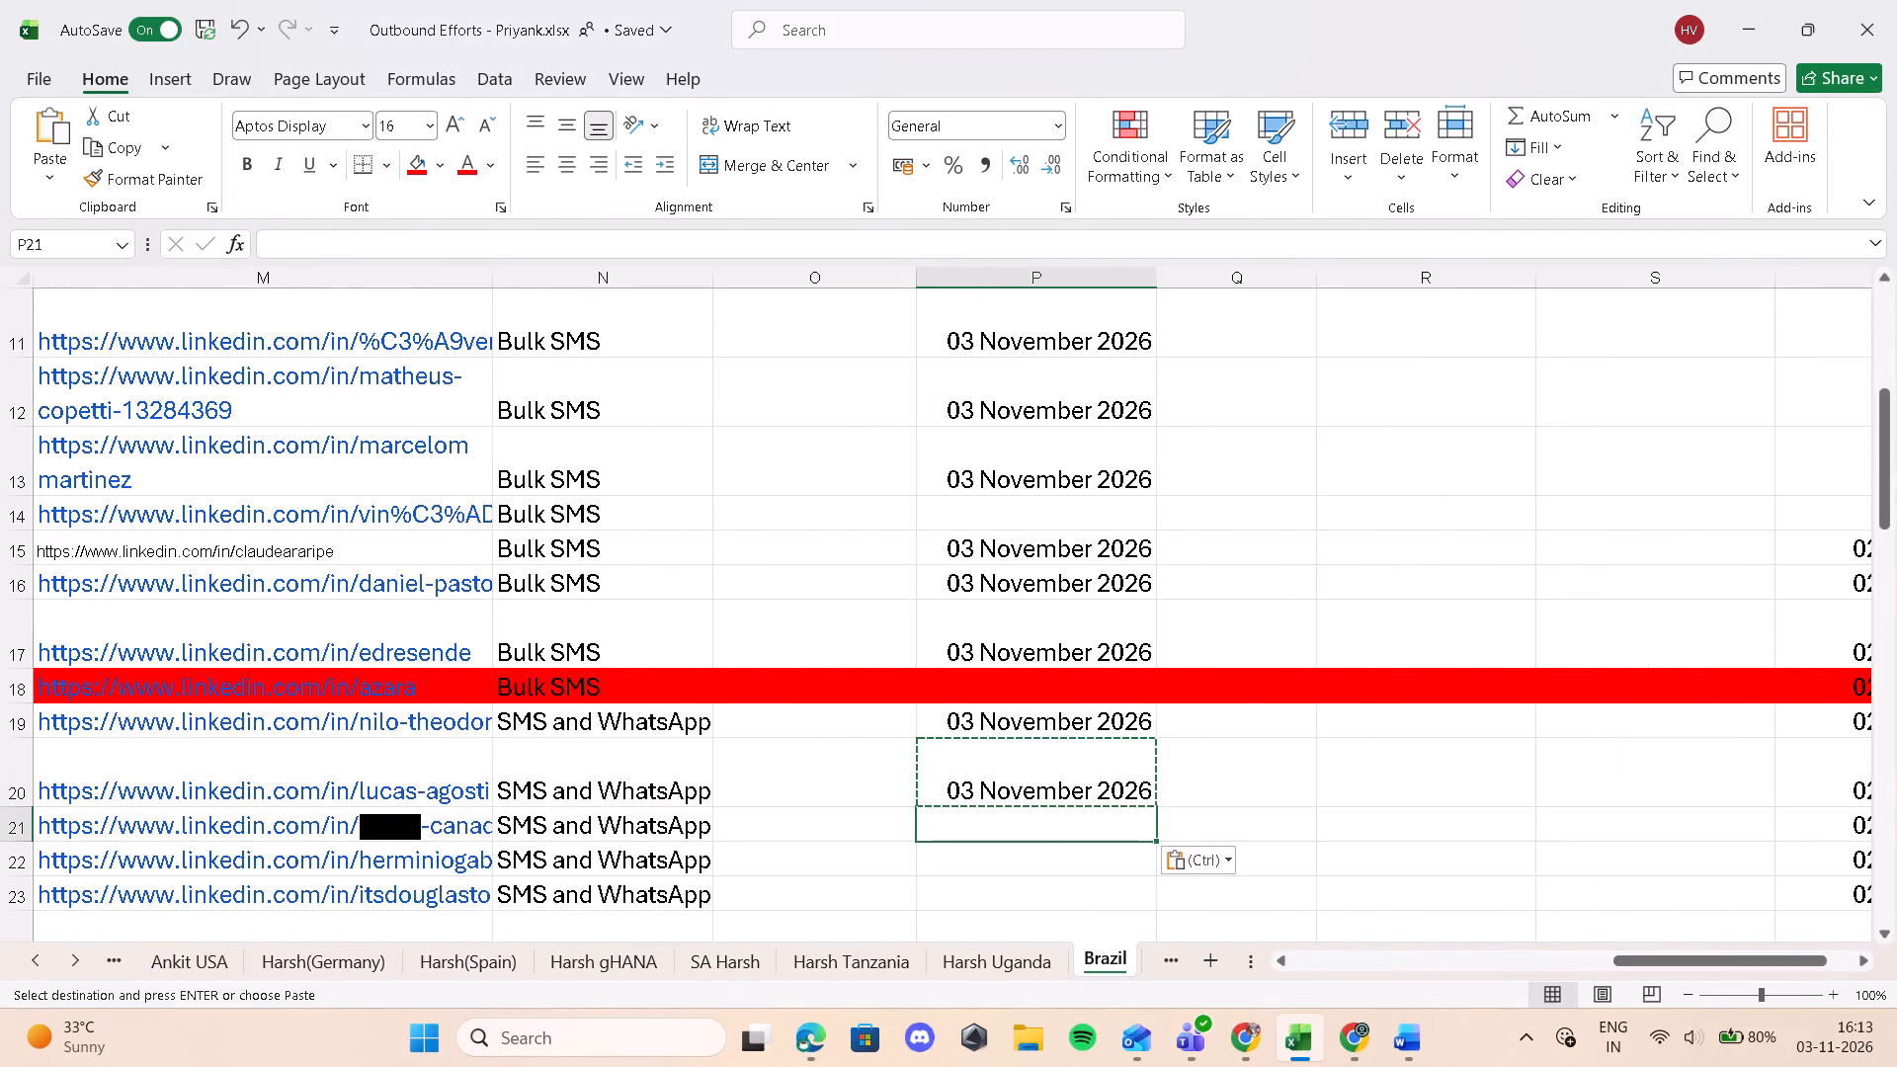
Select the entire row 22 in the Brazil sheet, the contact row just below the last one dated 03 November 2026.
scroll(1049, 832, down, 1)
click(1050, 593)
click(1, 586)
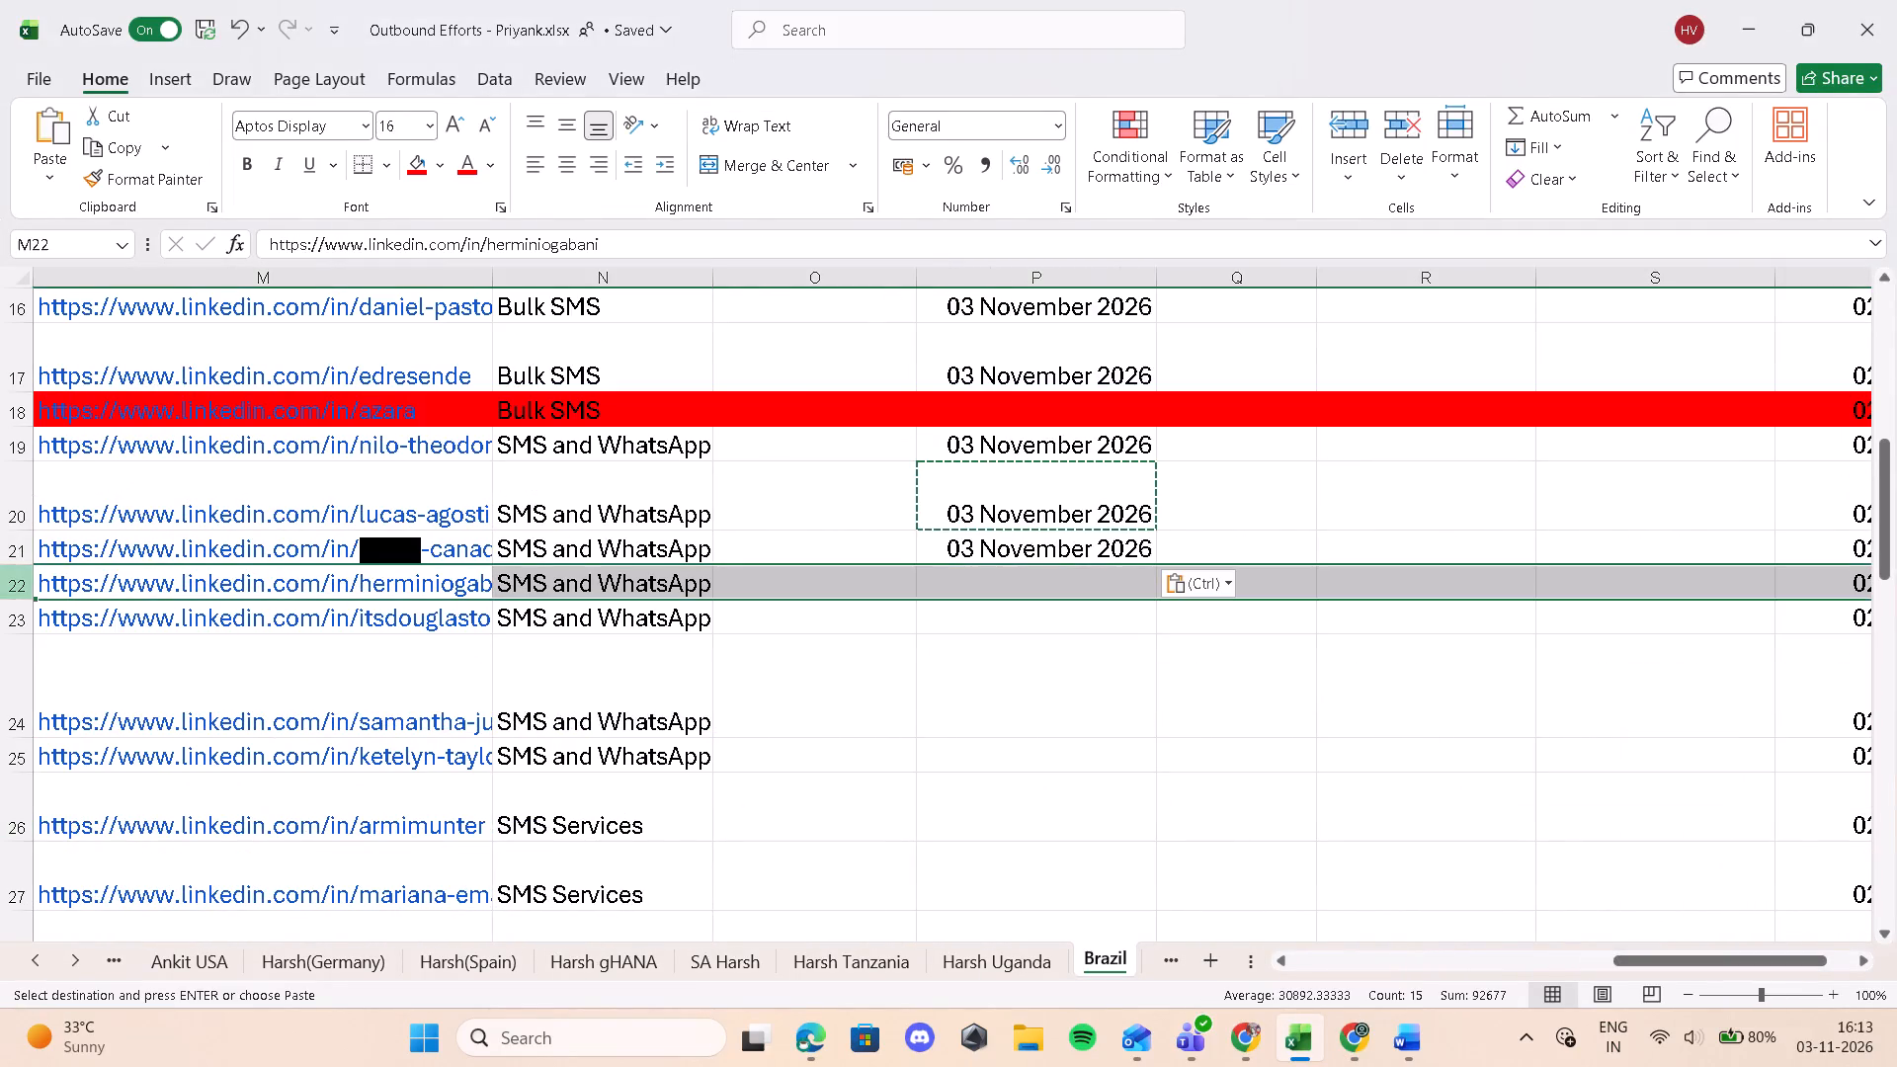
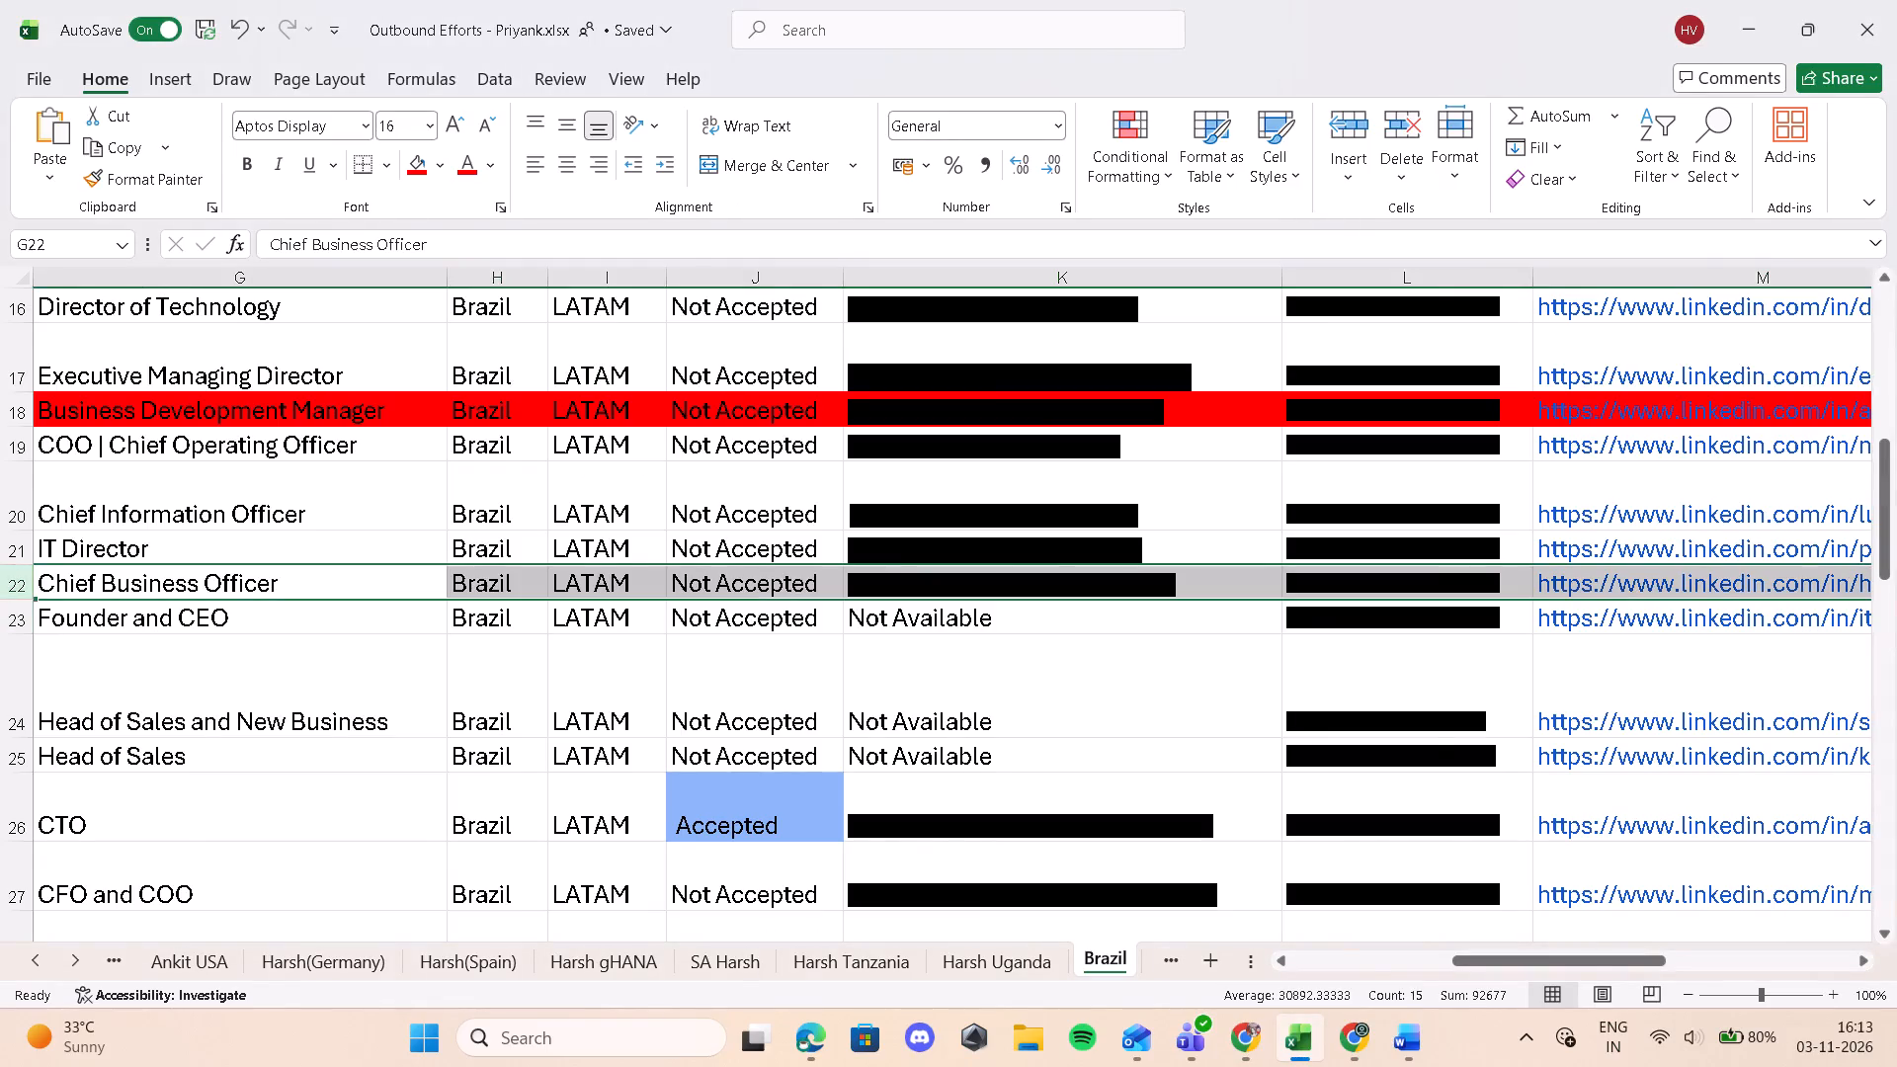
Open the Orvyx by Redeservice company name cell in row 22 of the Brazil sheet for editing.
drag(1577, 968, 1320, 953)
triple_click(736, 596)
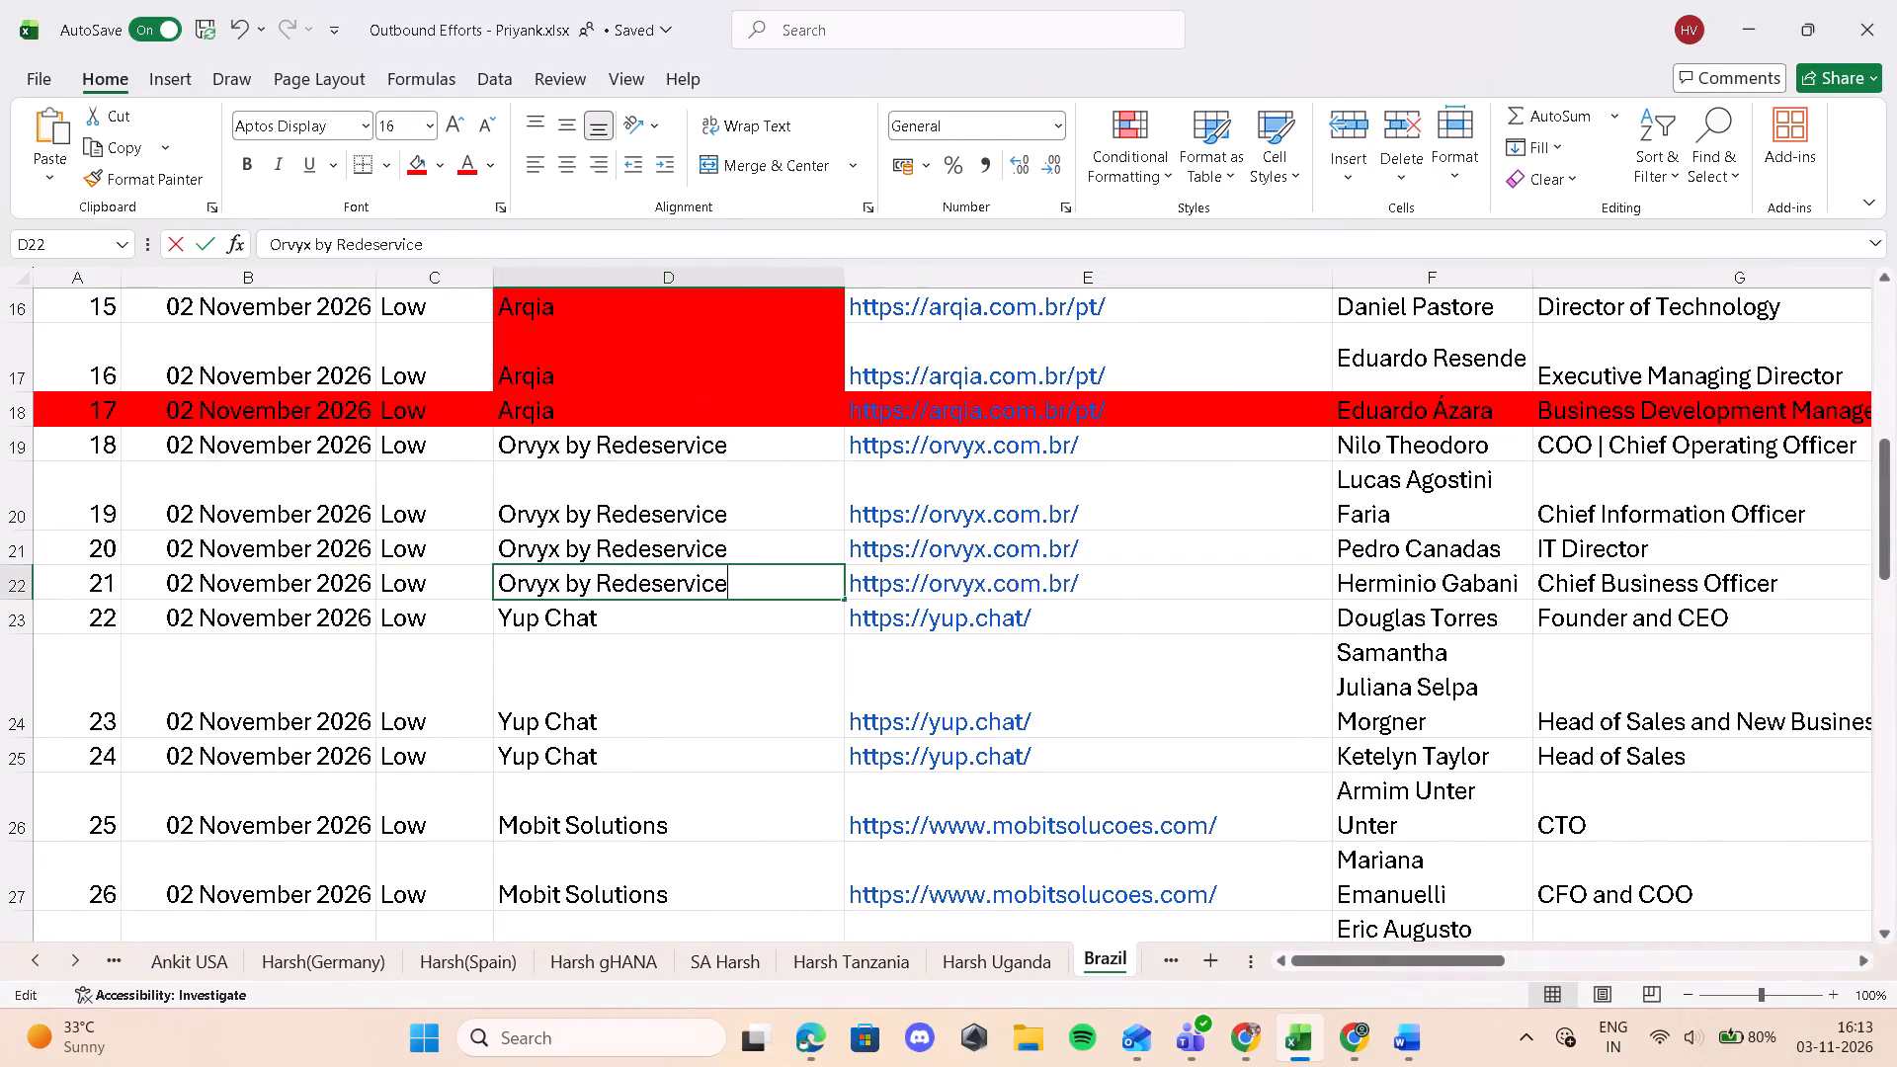
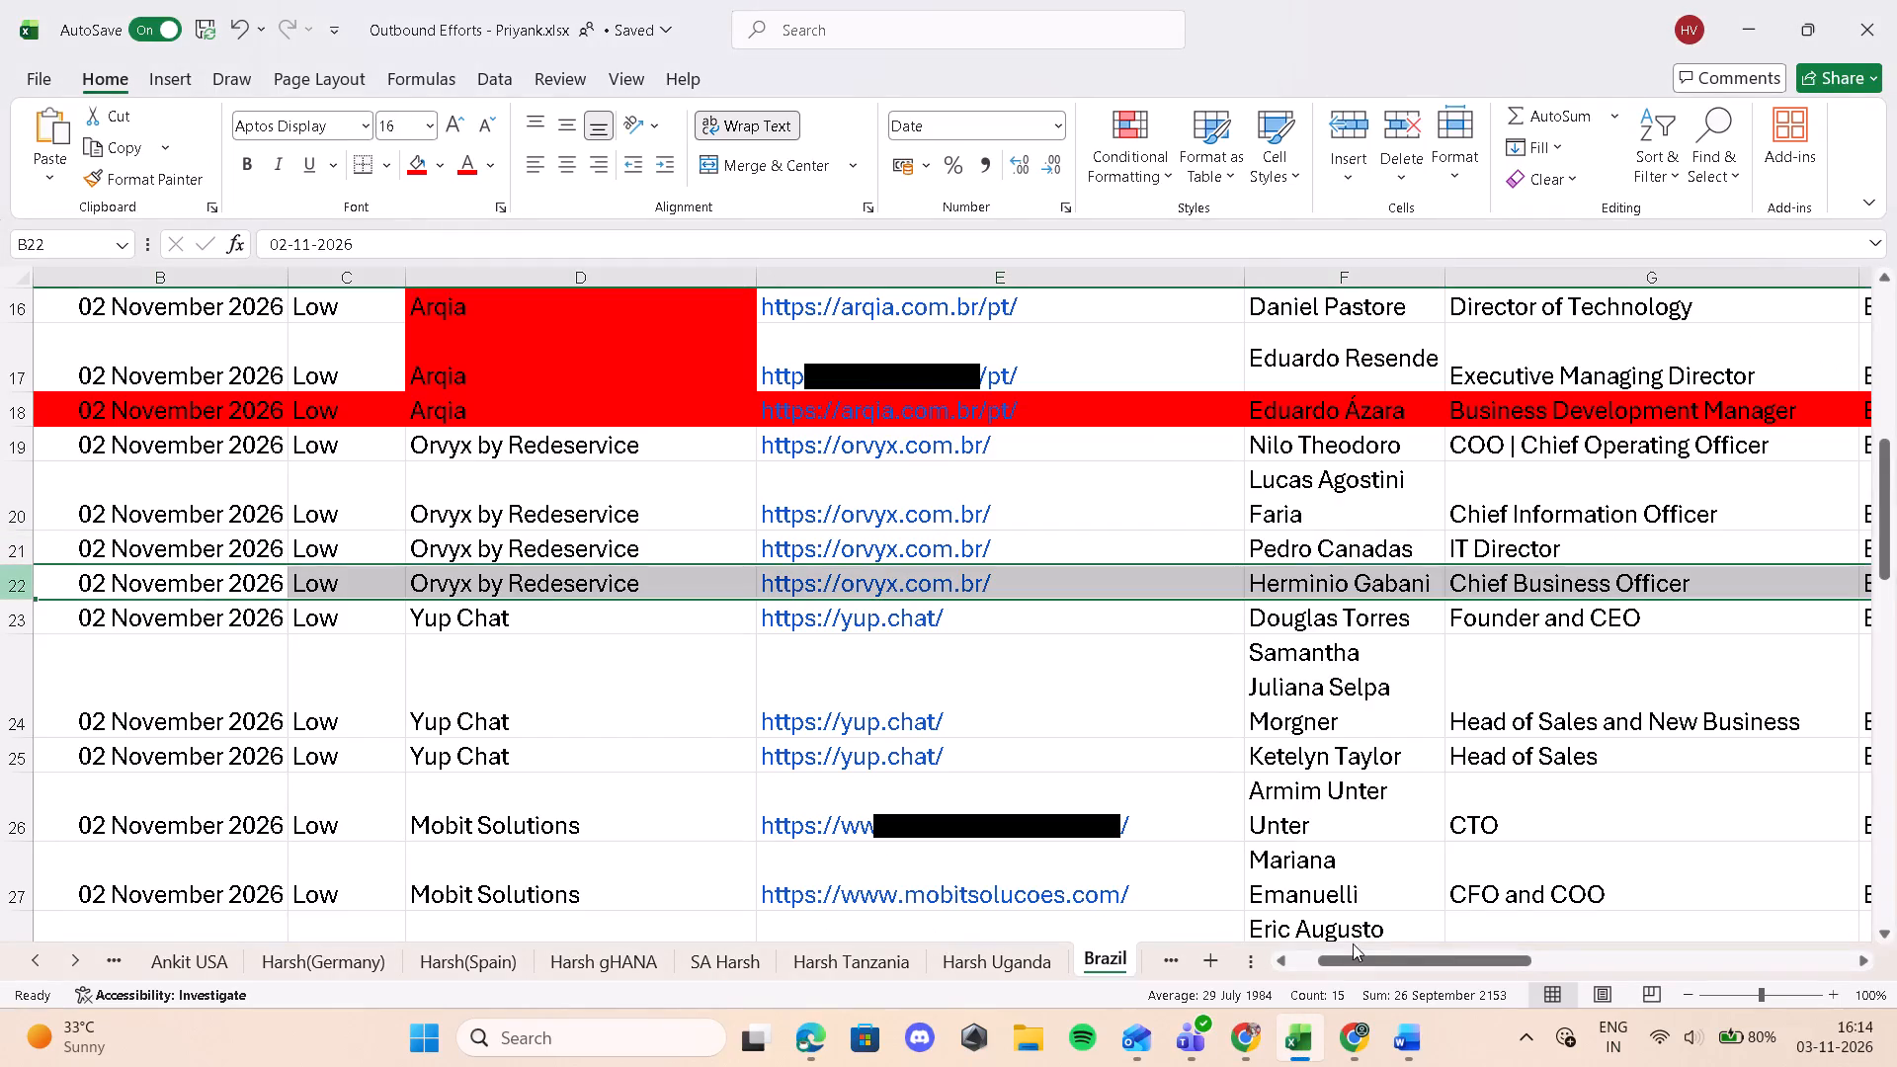
Log the first-email date 03 November 2026 for Orvyx by Redeservice's Chief Business Officer by copying the date from the row above.
drag(1333, 961, 1622, 944)
click(1053, 532)
key(ctrl+c)
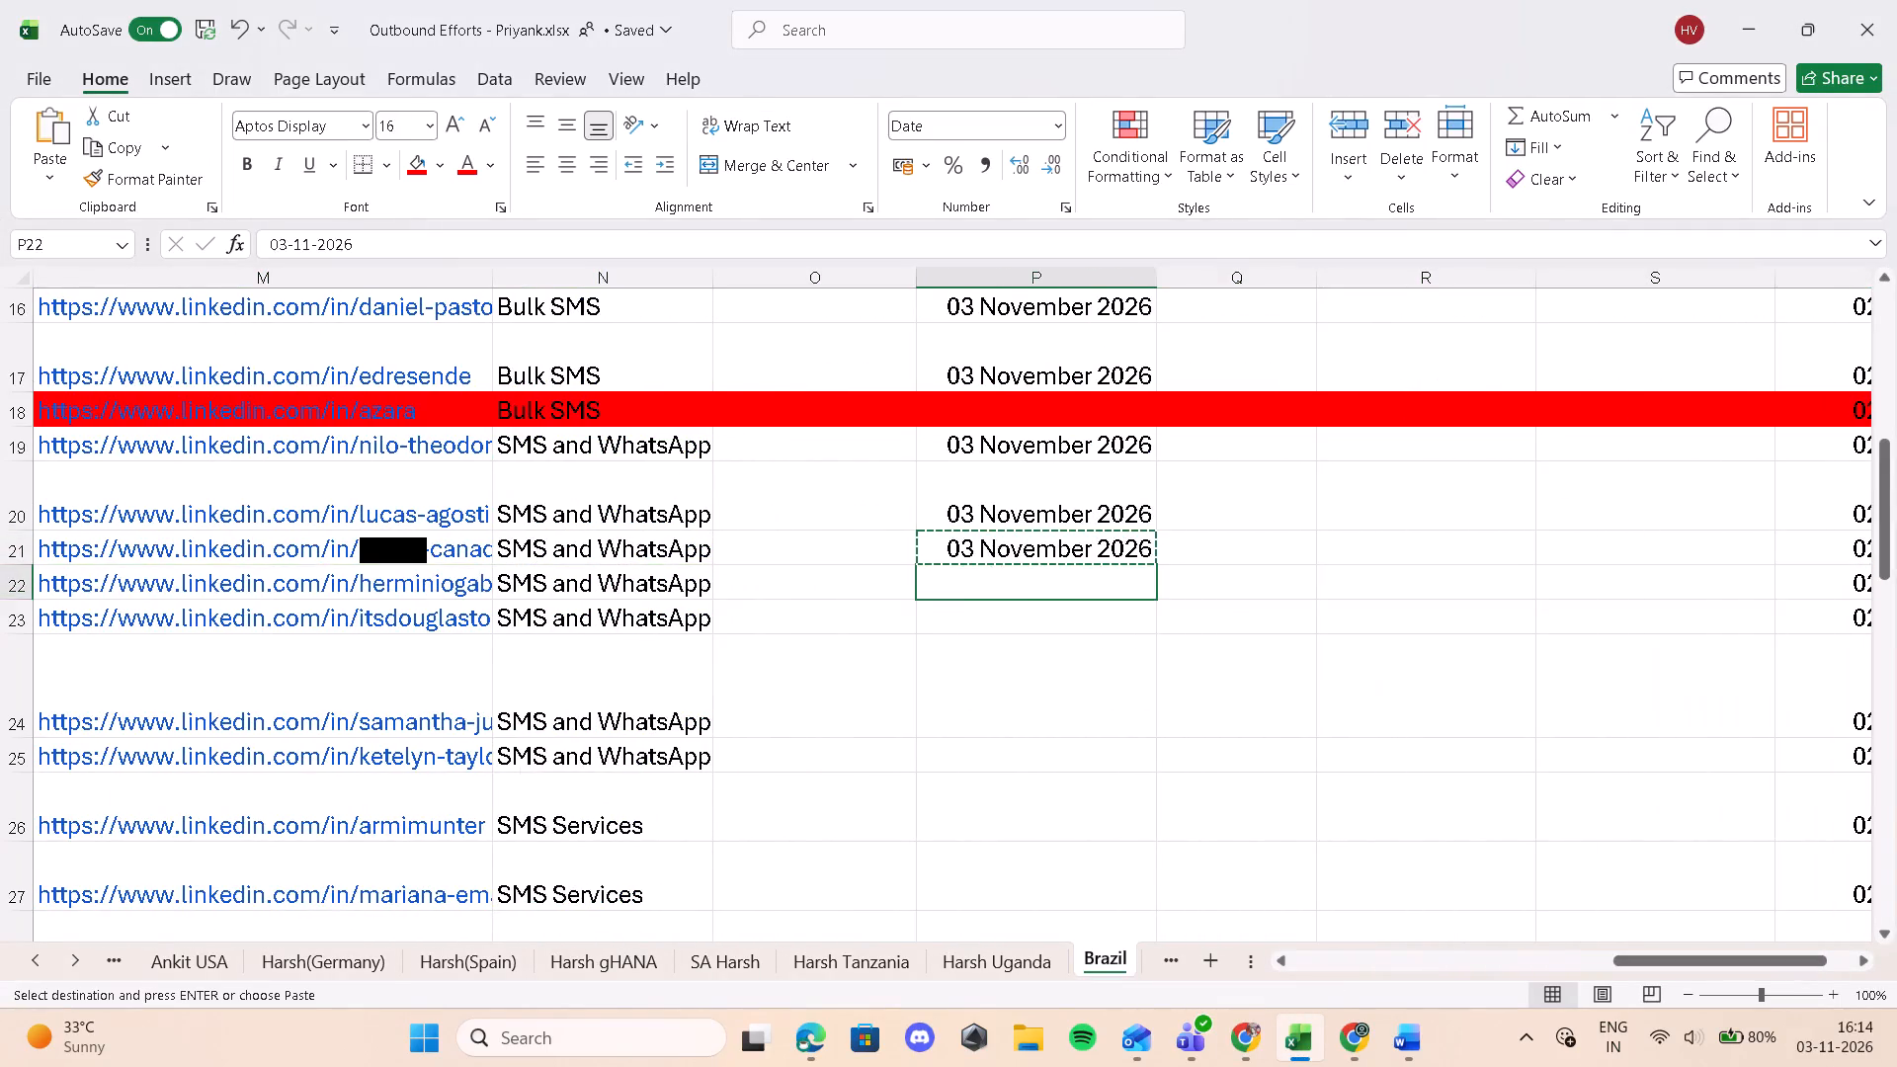
click(1067, 587)
key(ctrl+v)
click(1071, 625)
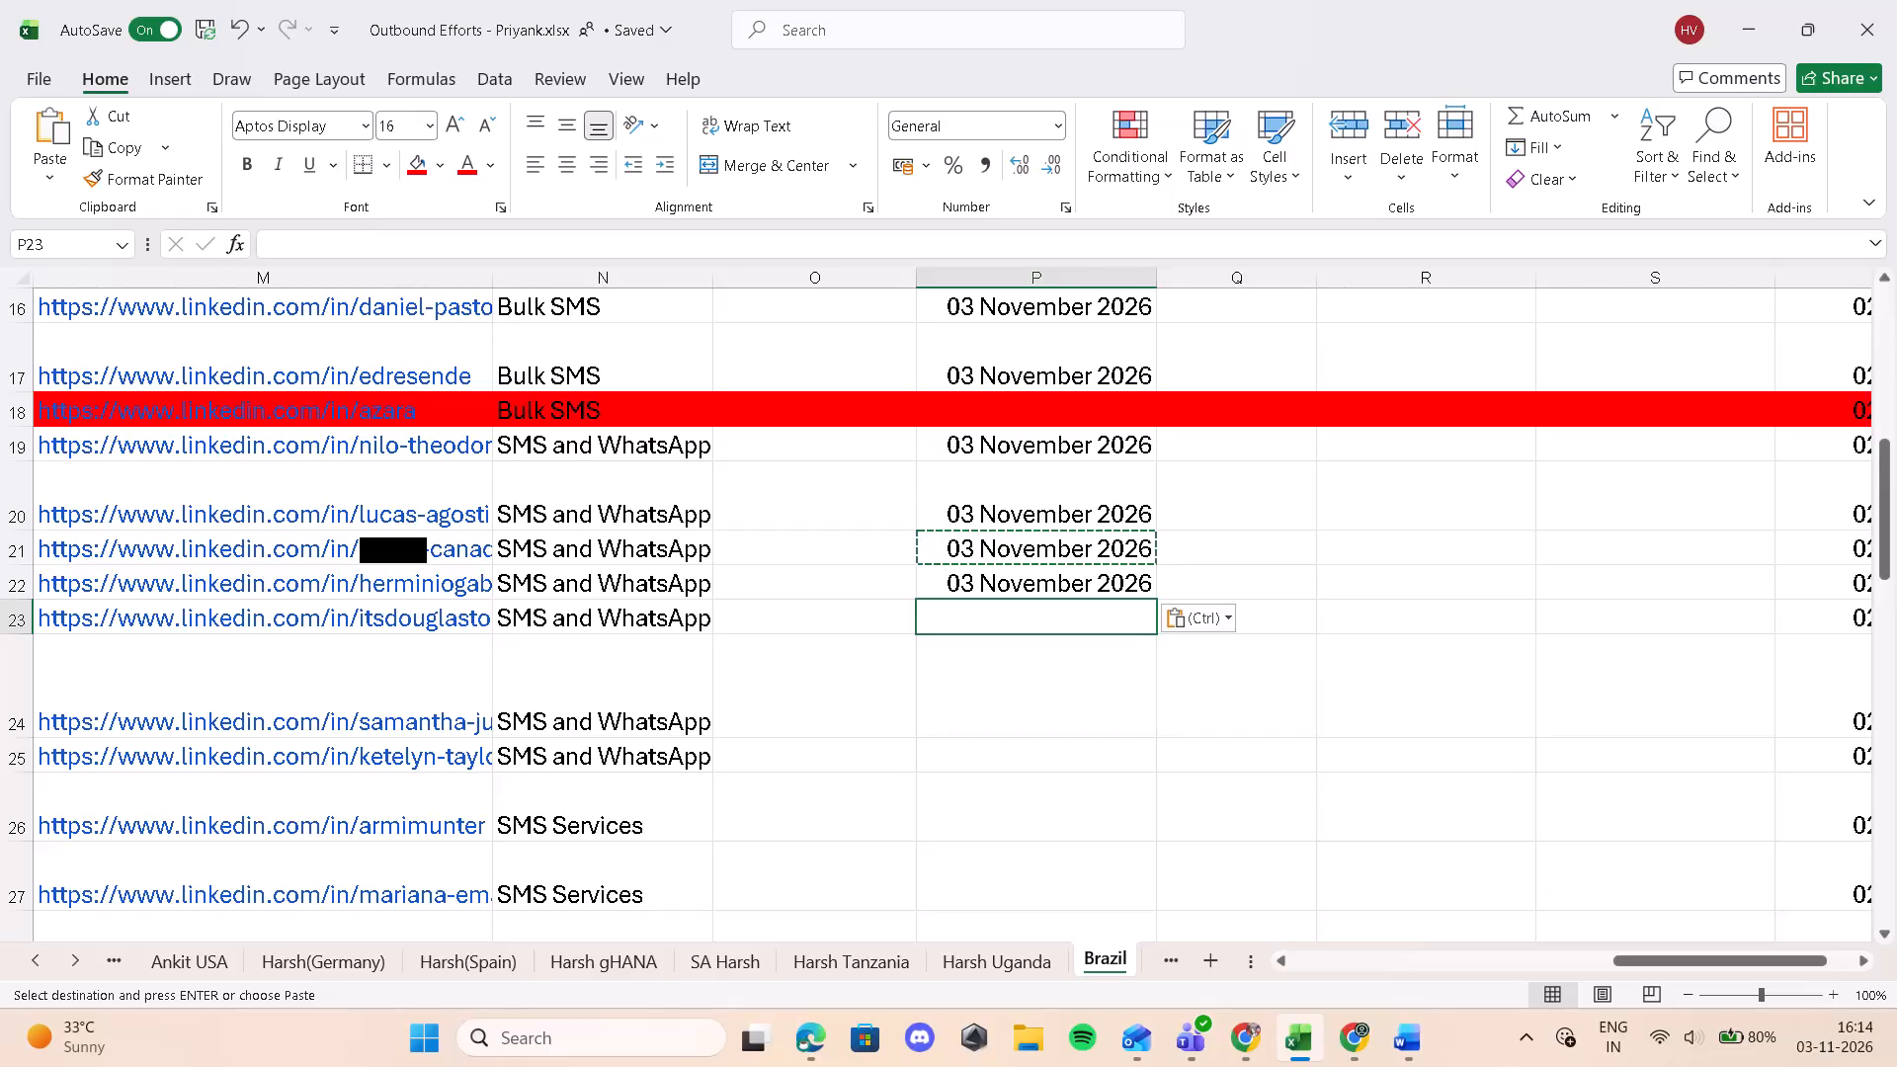
Check the email availability of the Yup Chat contacts and copy the email address of Mobit Solutions' CTO.
click(8, 609)
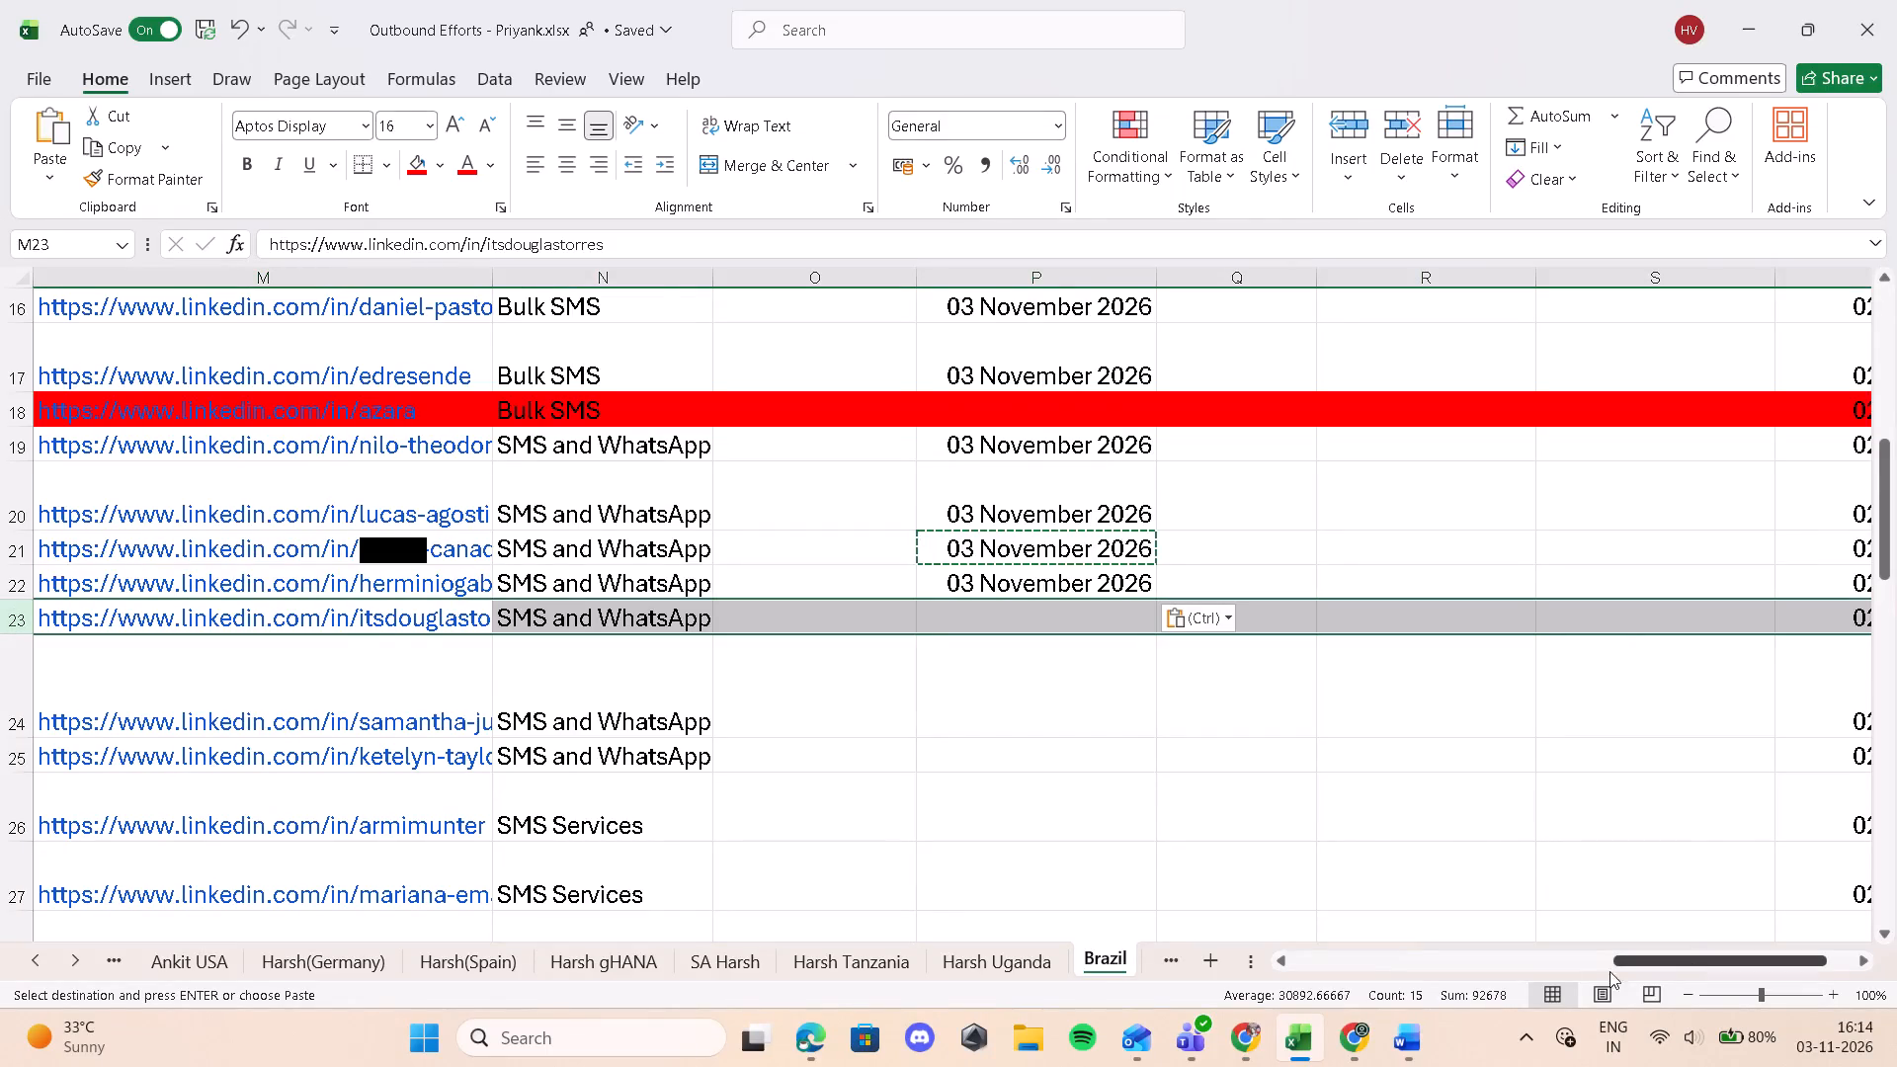
drag(1733, 968, 1658, 966)
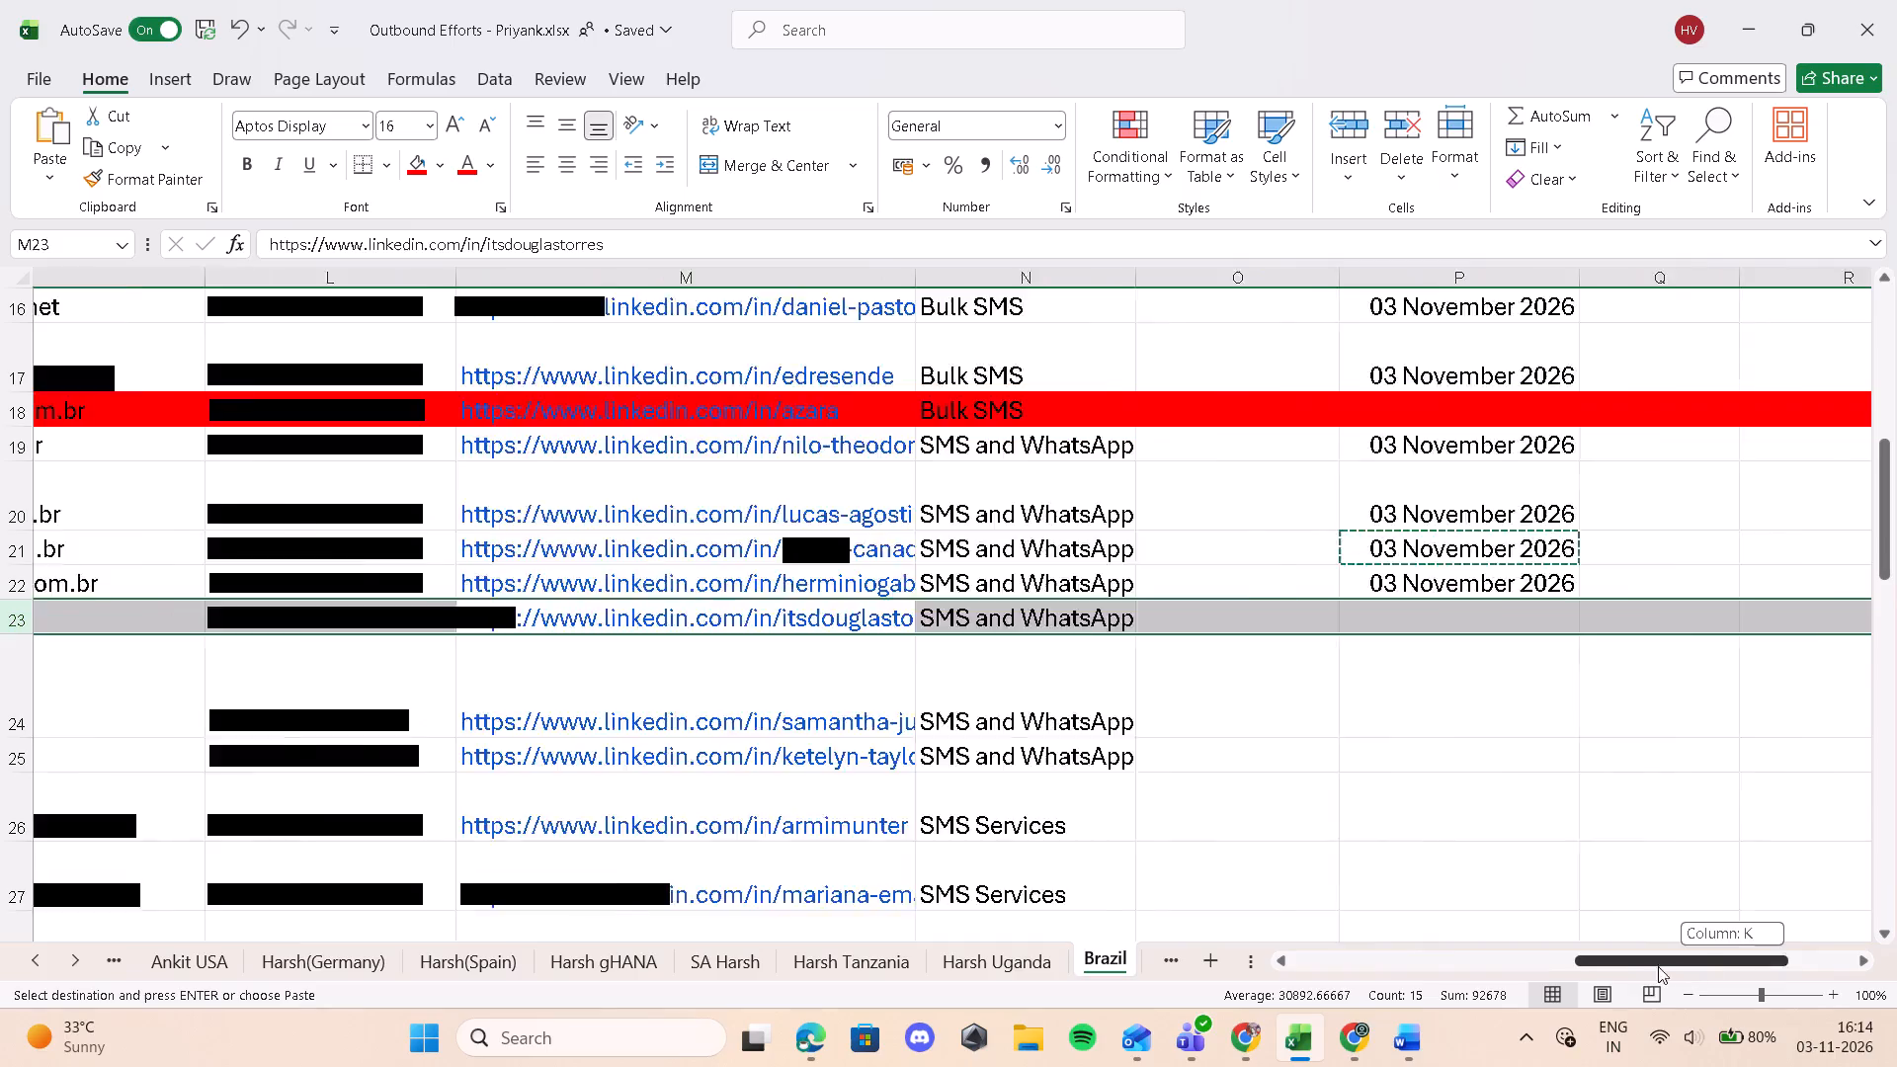
drag(1658, 966, 1560, 949)
click(1027, 685)
click(1036, 755)
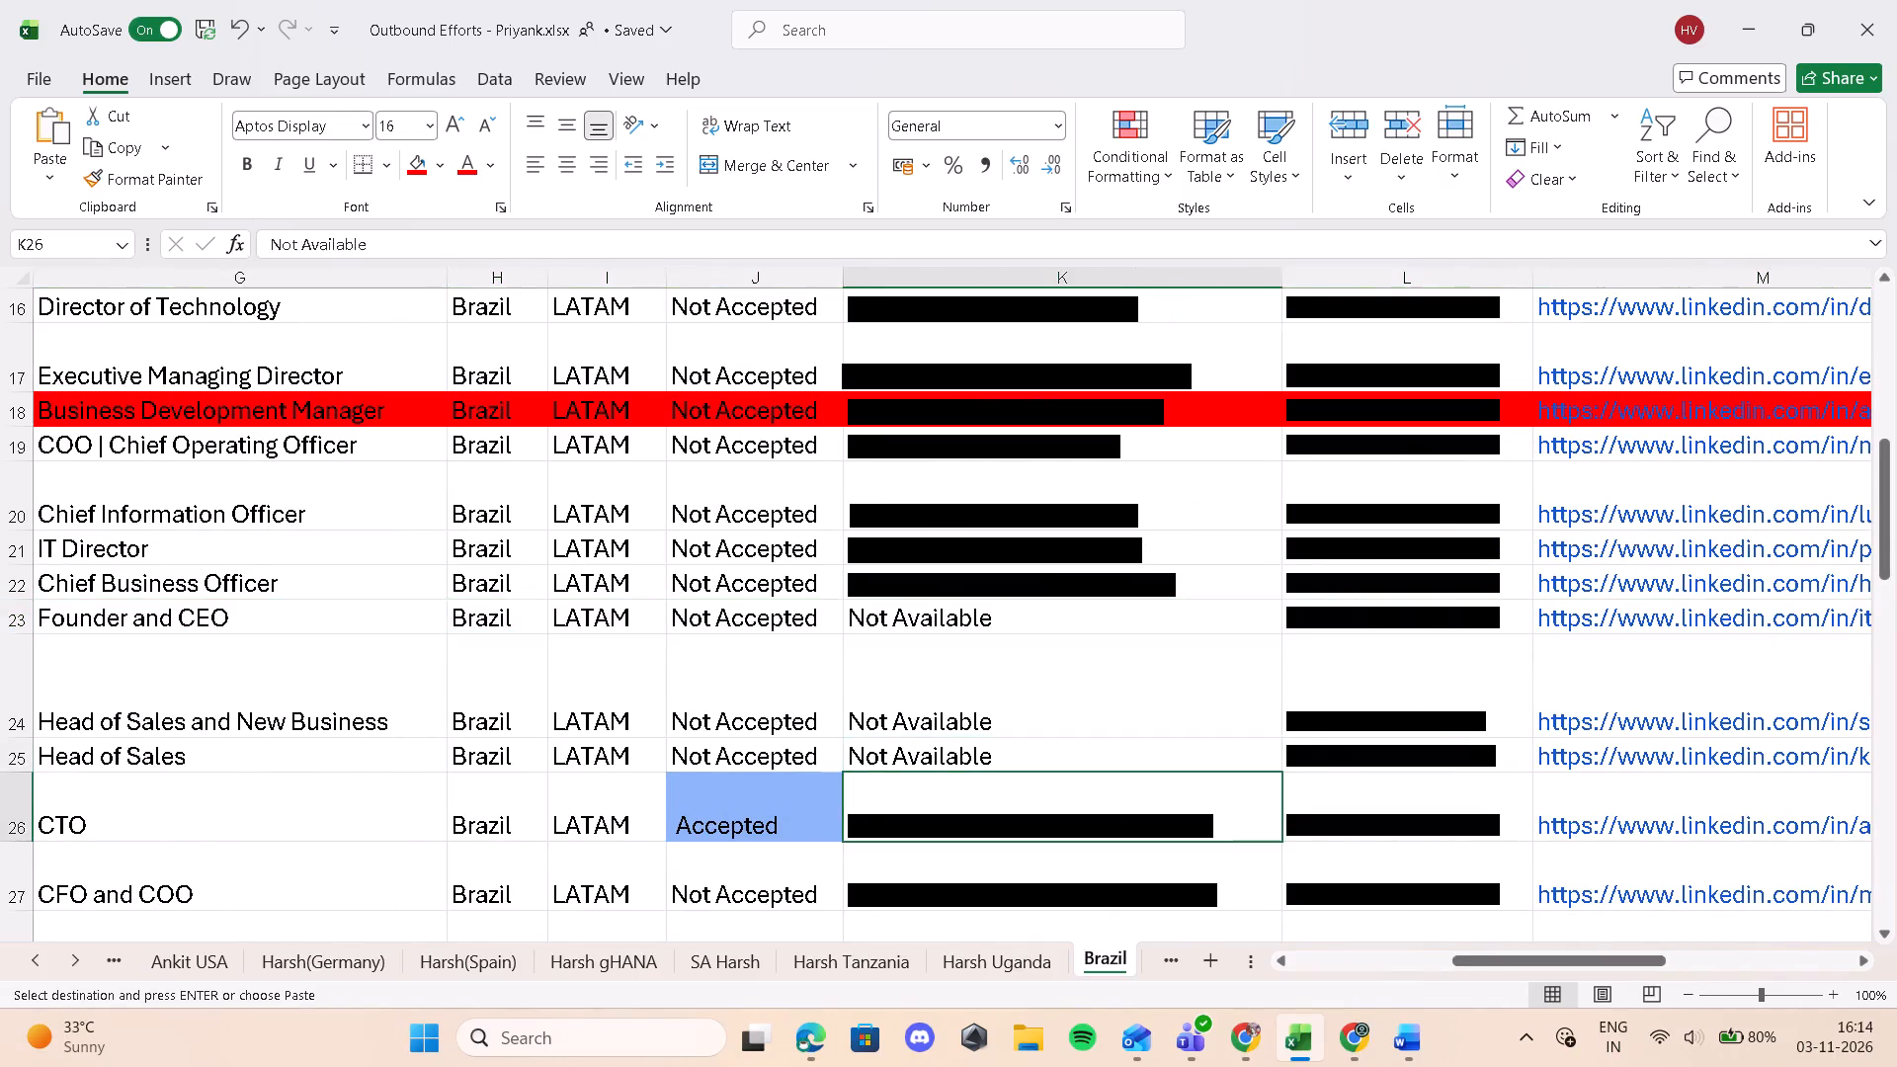
click(1031, 831)
click(0, 811)
drag(1628, 950, 1317, 960)
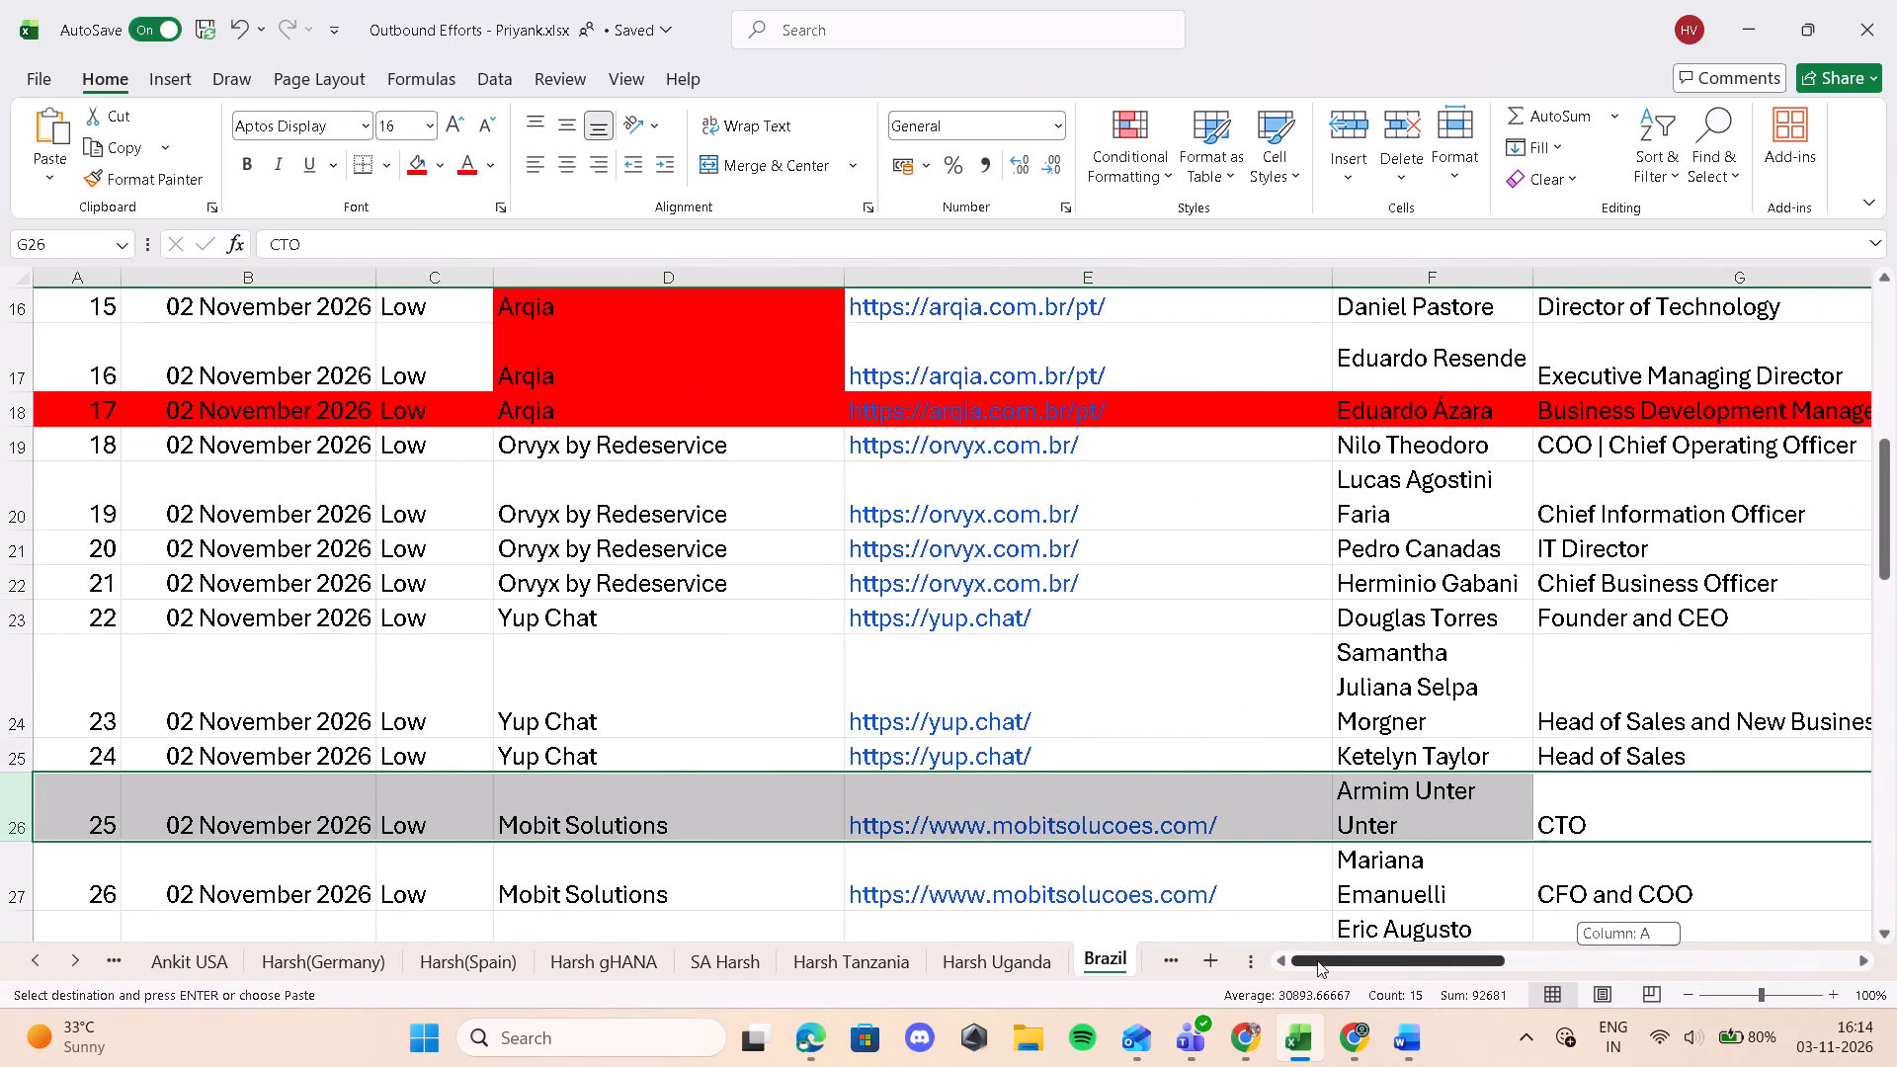
drag(1317, 960, 1595, 957)
click(1361, 793)
key(ctrl+c)
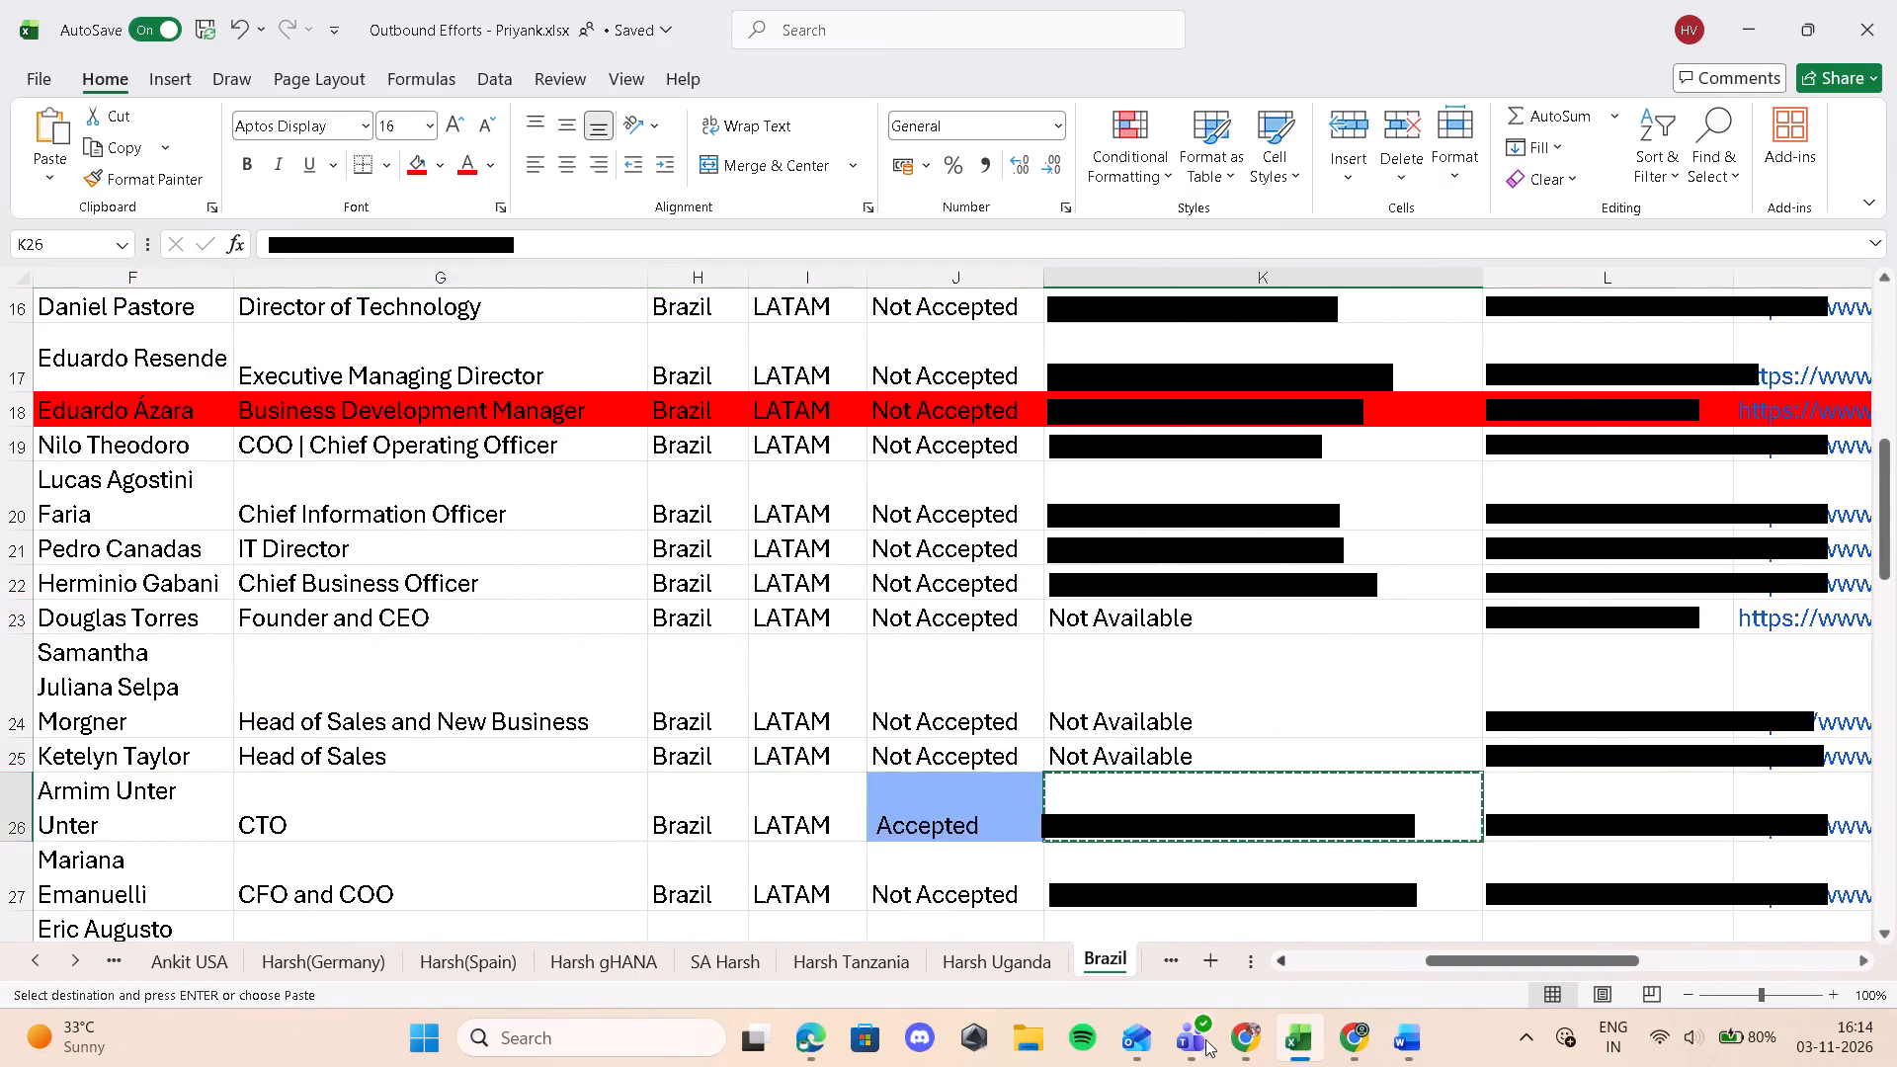
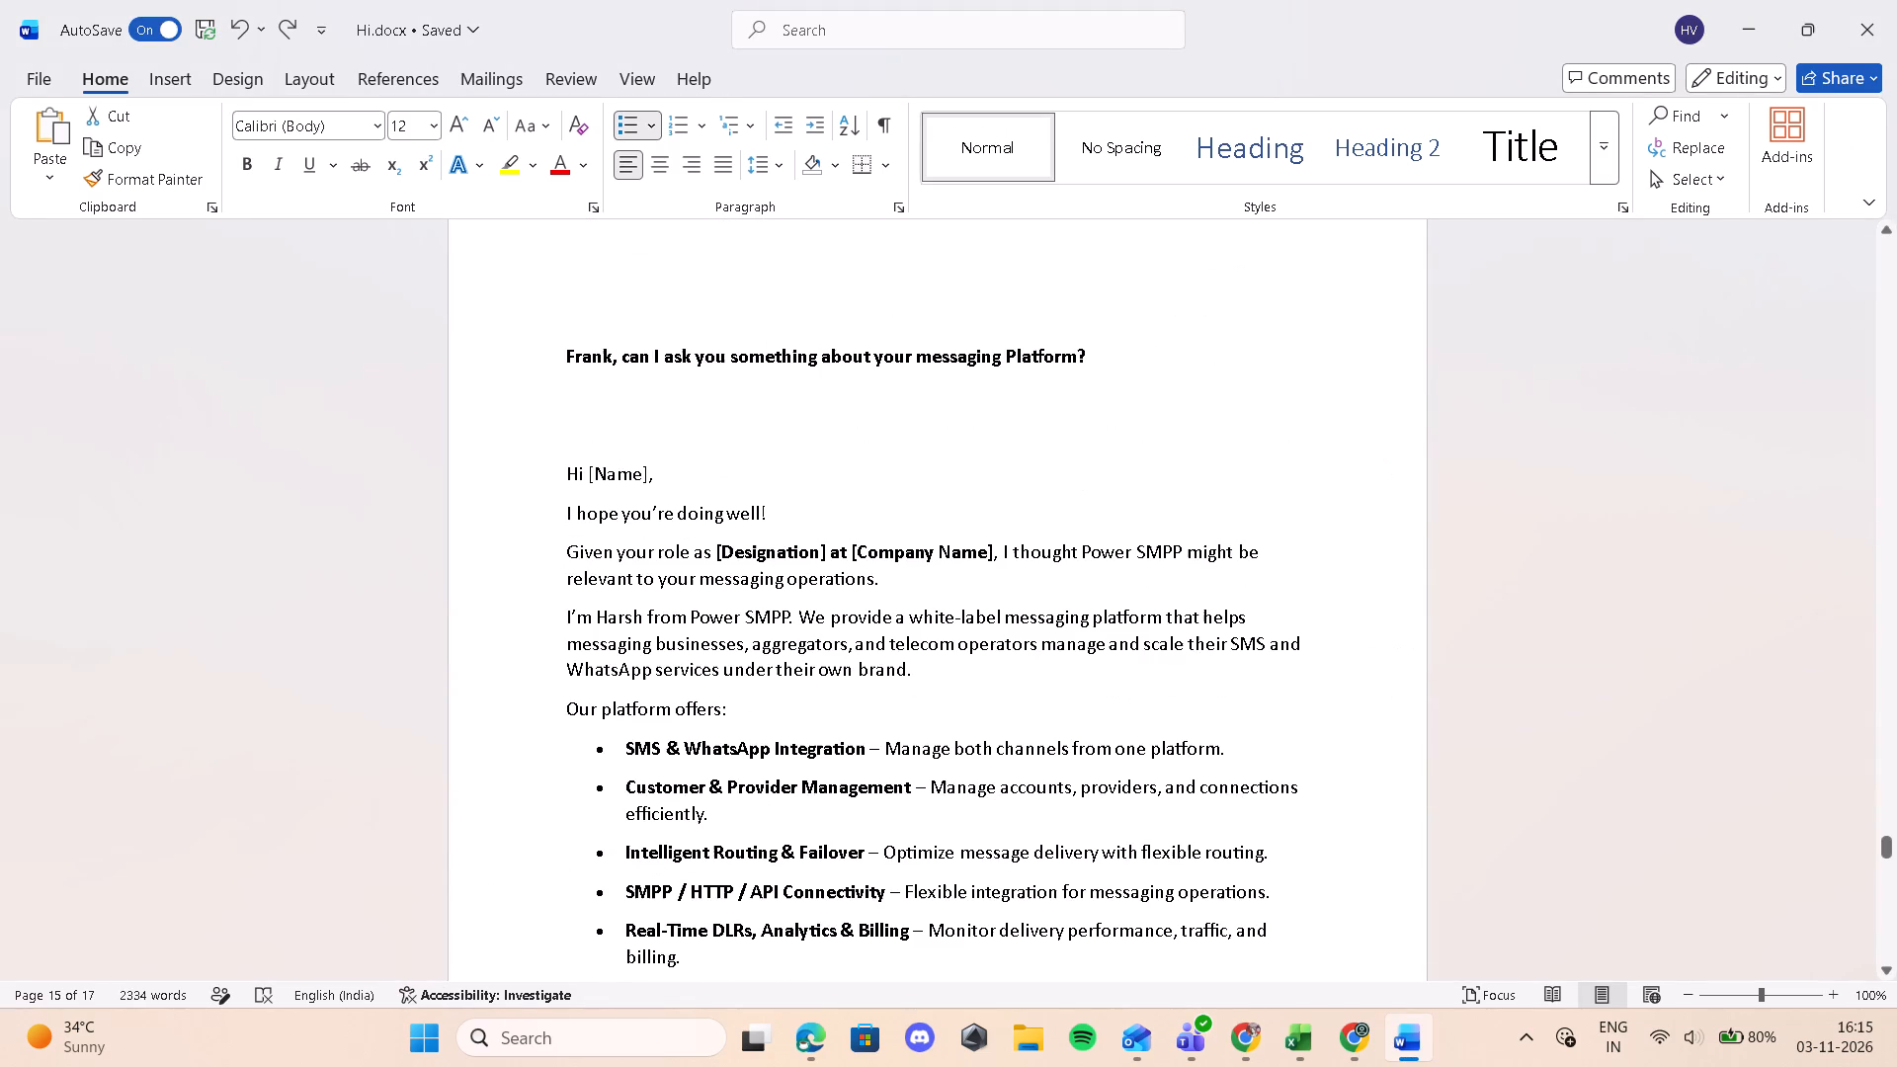
Select the Power SMPP outreach email template text from the "Hi [Name]," greeting down into the platform offerings list.
click(960, 398)
drag(574, 454, 1376, 760)
scroll(1387, 763, down, 2)
click(1395, 766)
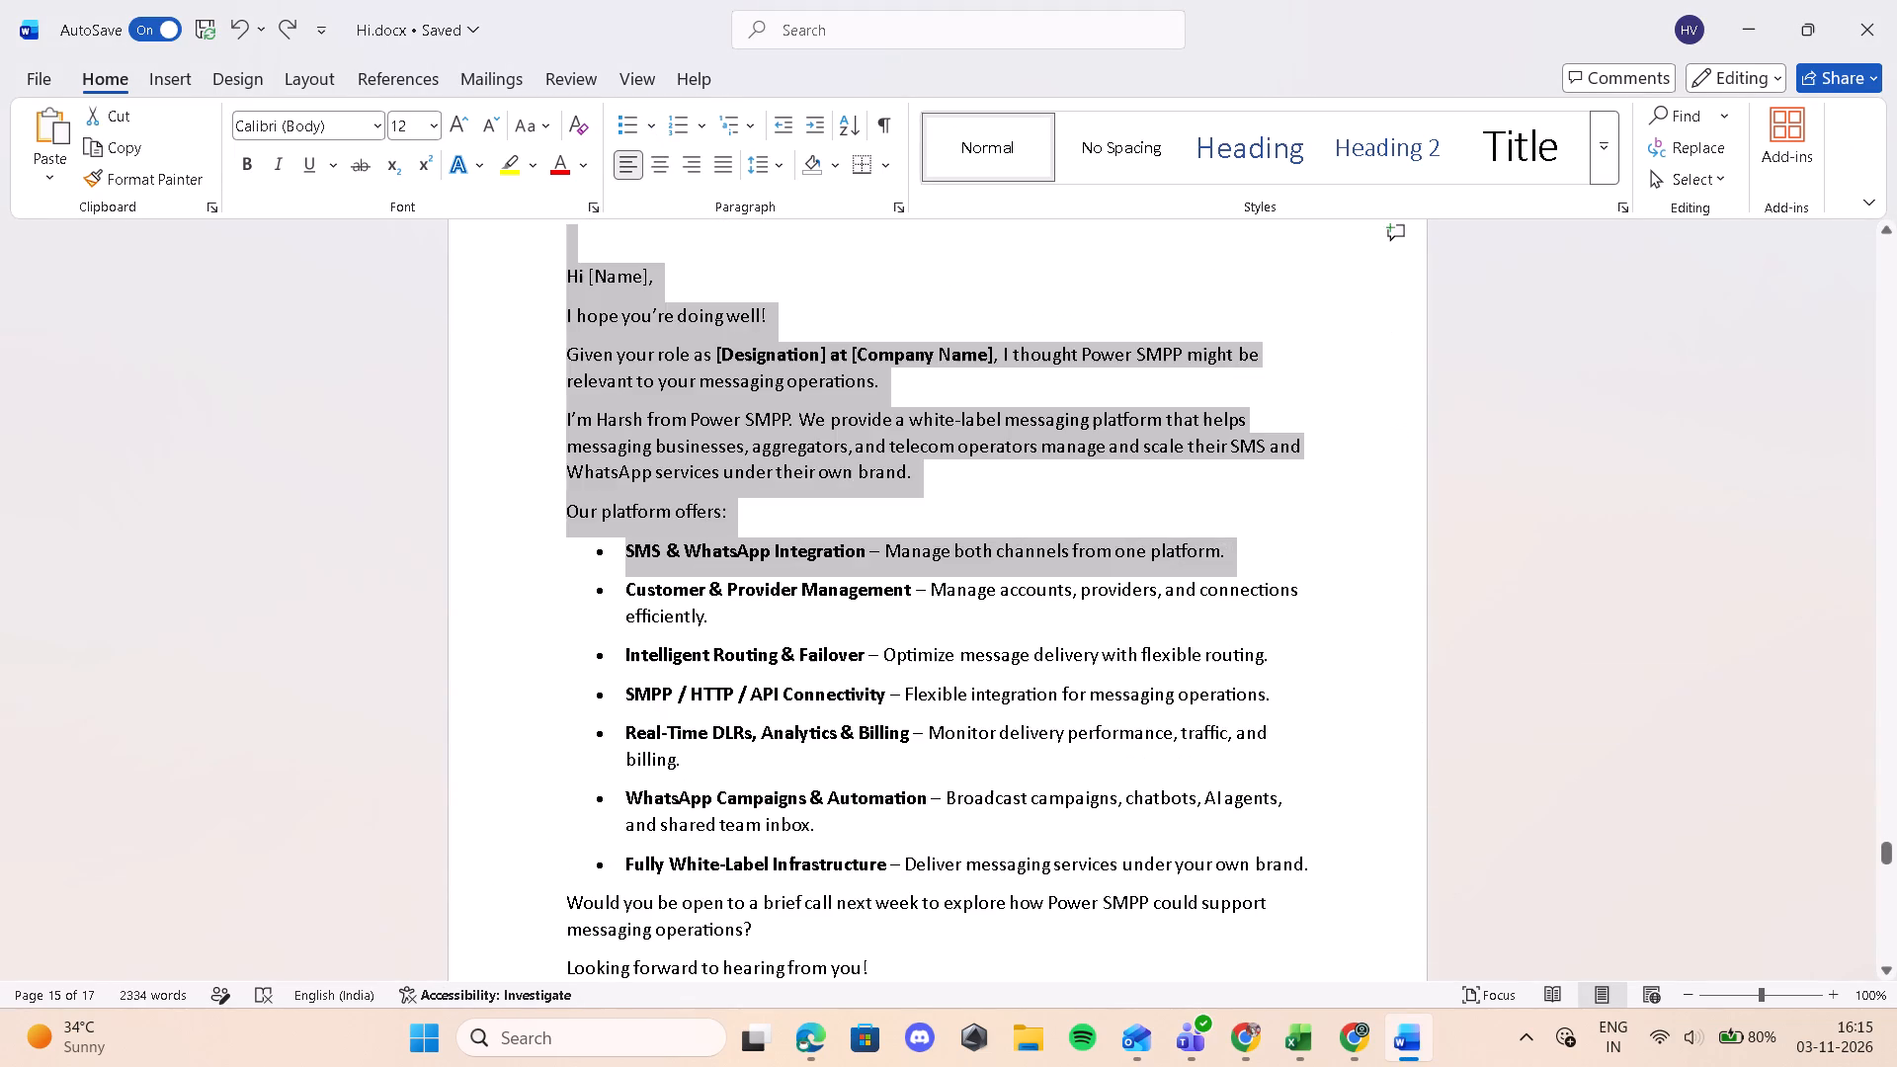
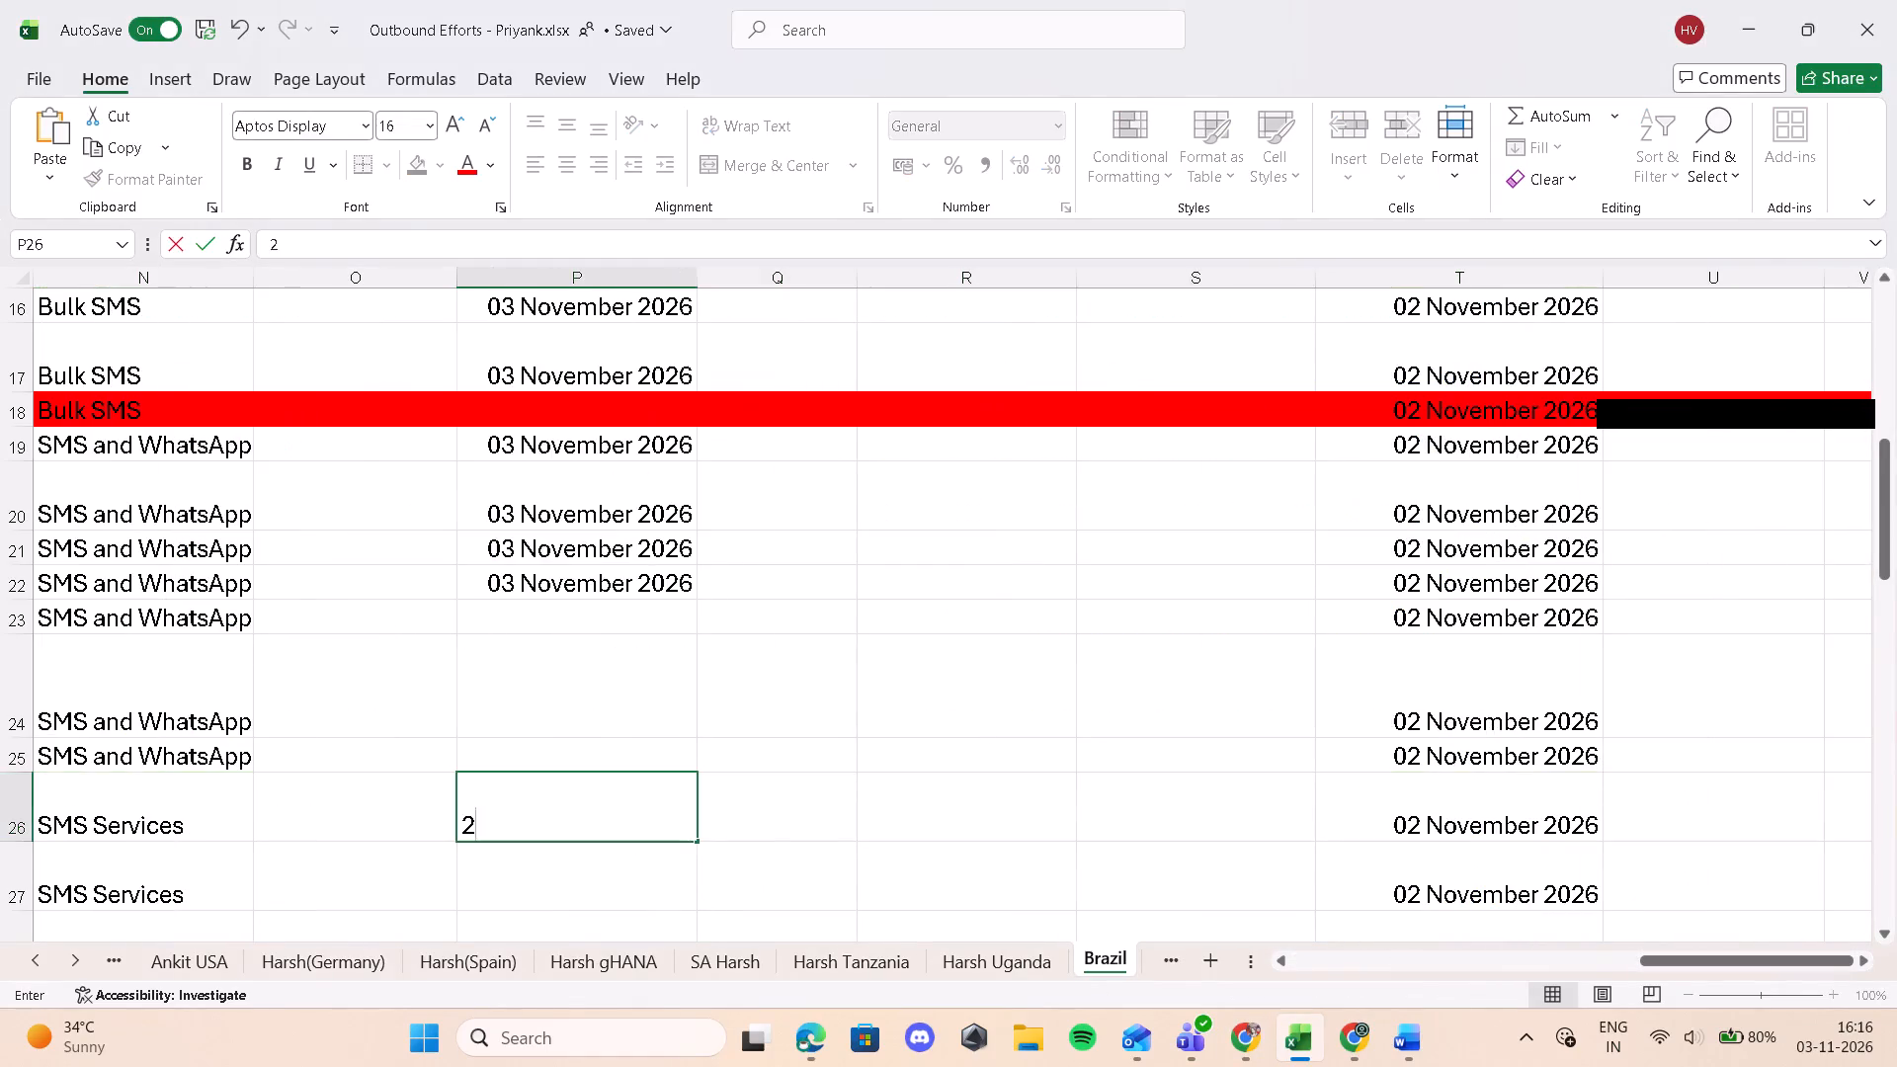
Copy the 03 November 2026 first-email date from row 22 into row 26 for the Mobit Solutions CTO.
click(611, 582)
key(ctrl+c)
click(624, 813)
key(ctrl+v)
Select row 27 of the Brazil sheet and examine the contact details of Mobit Solutions' CFO and COO.
click(608, 858)
click(1, 865)
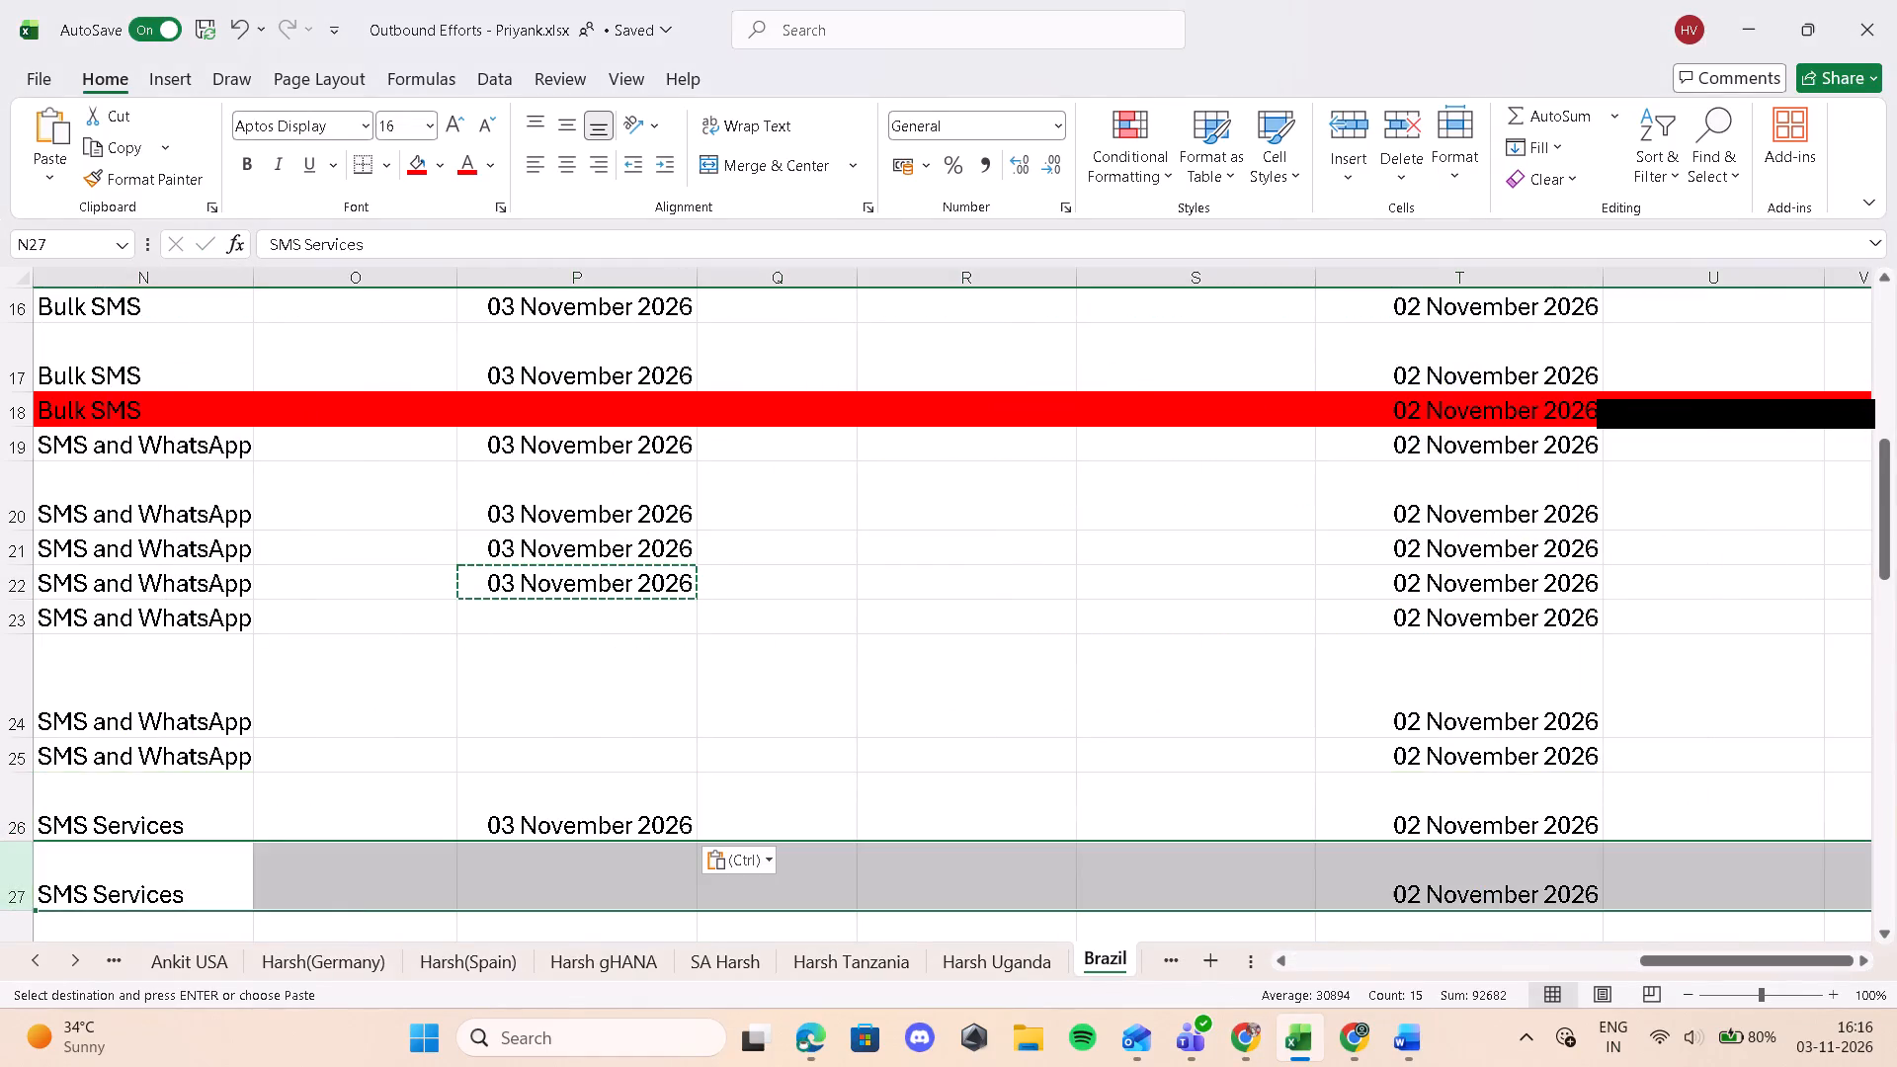
drag(1754, 966, 1086, 909)
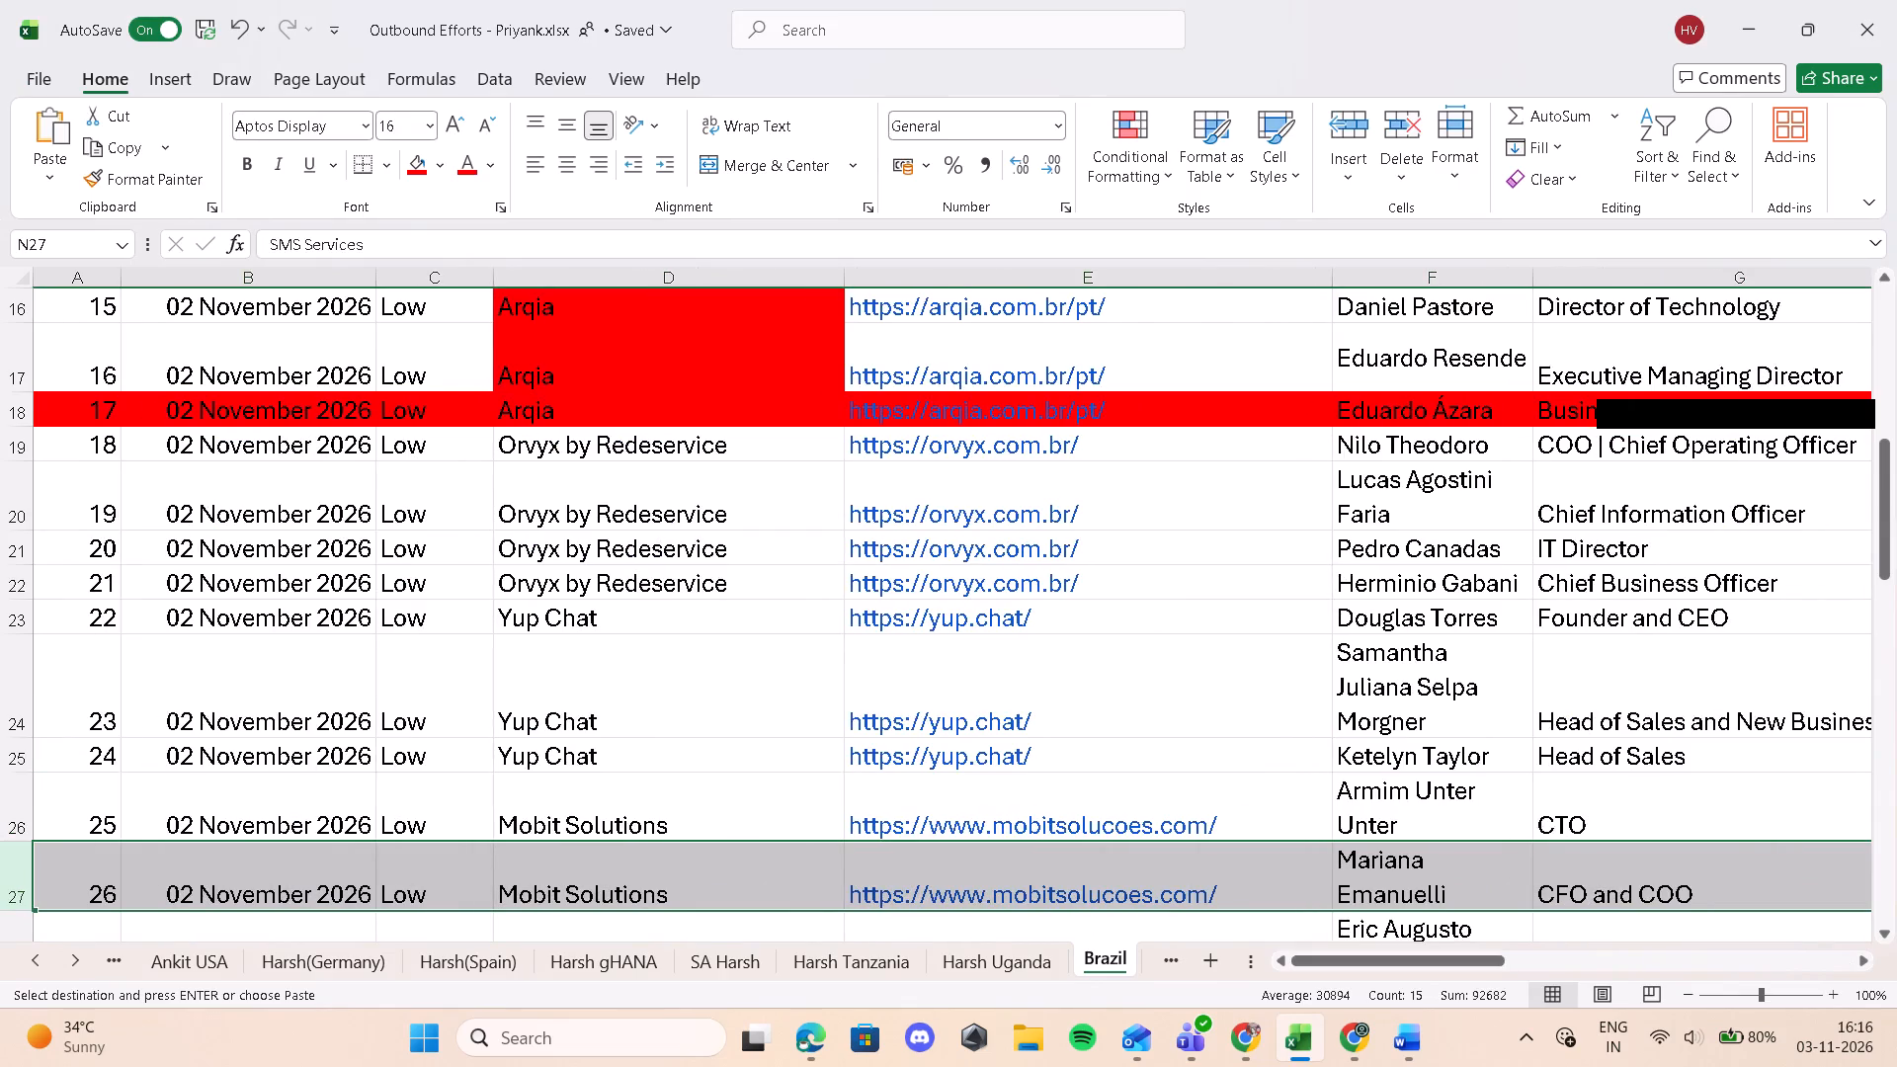
drag(1446, 954, 1550, 954)
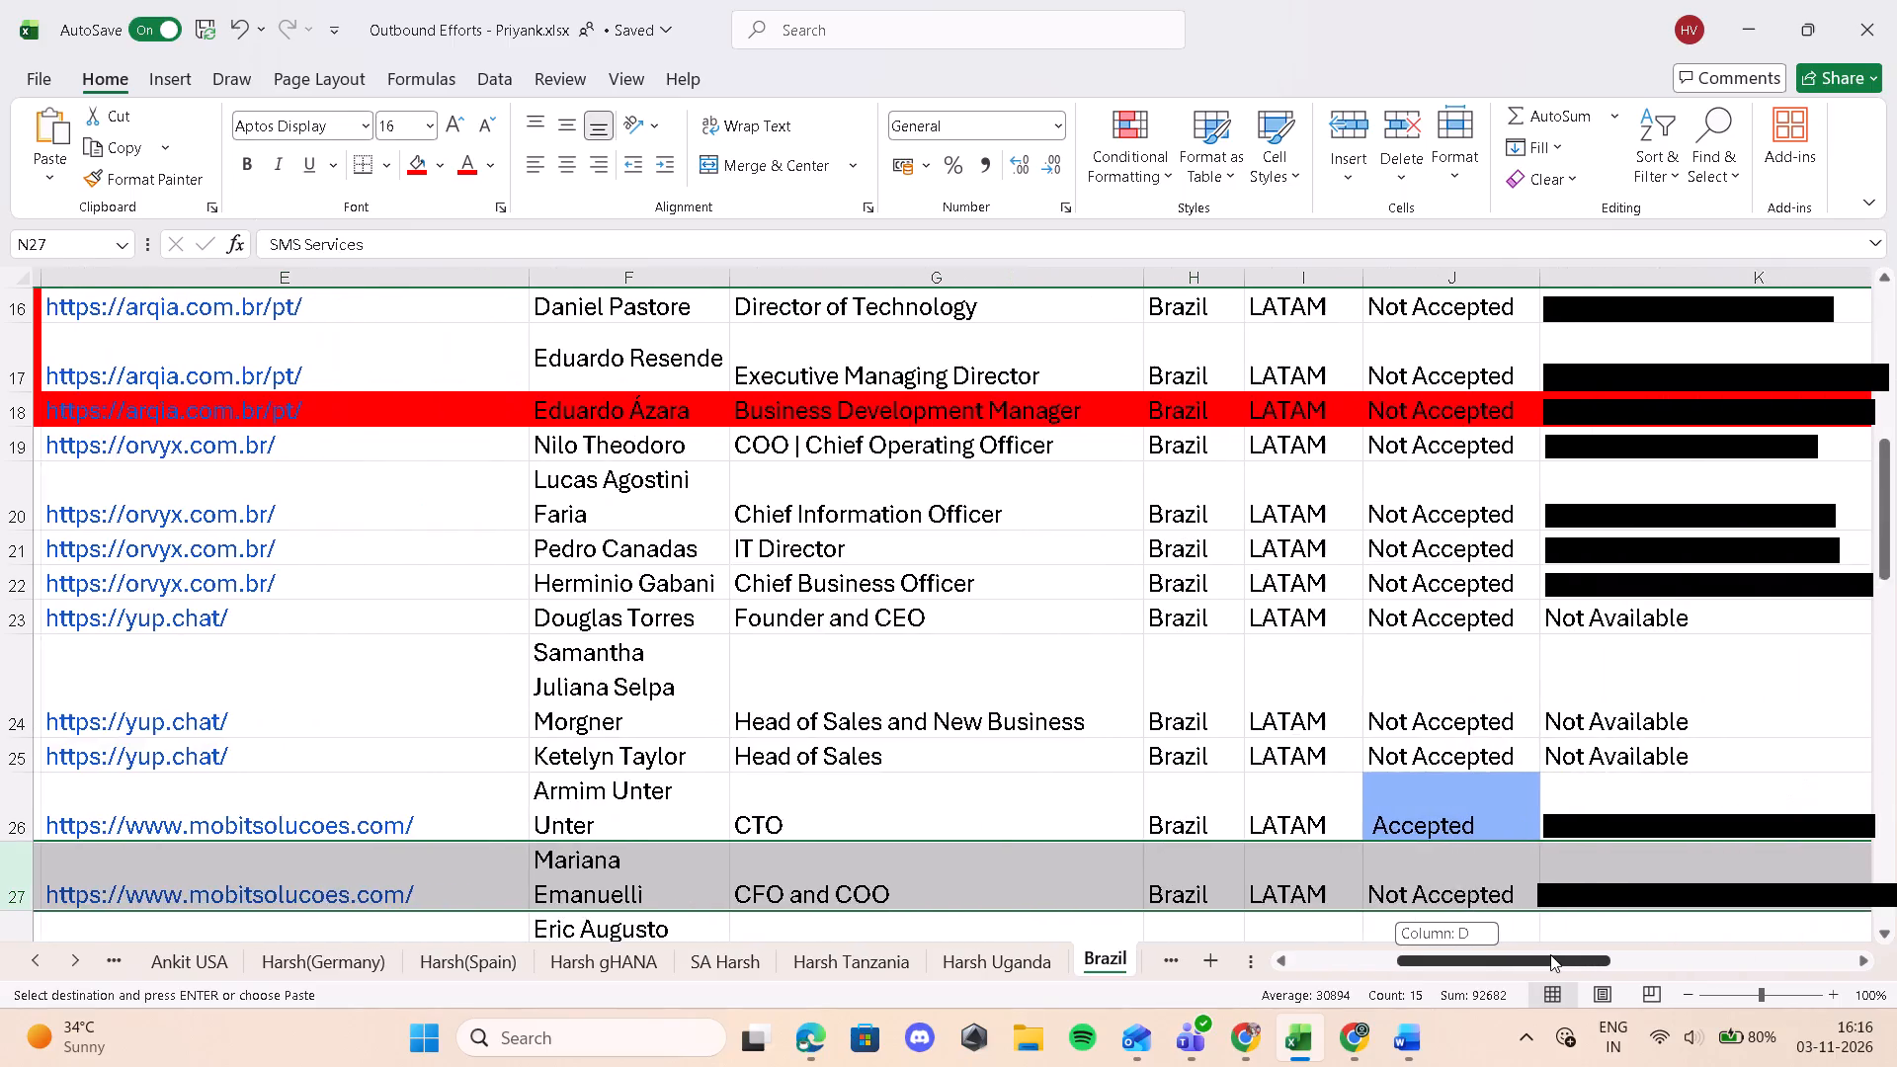
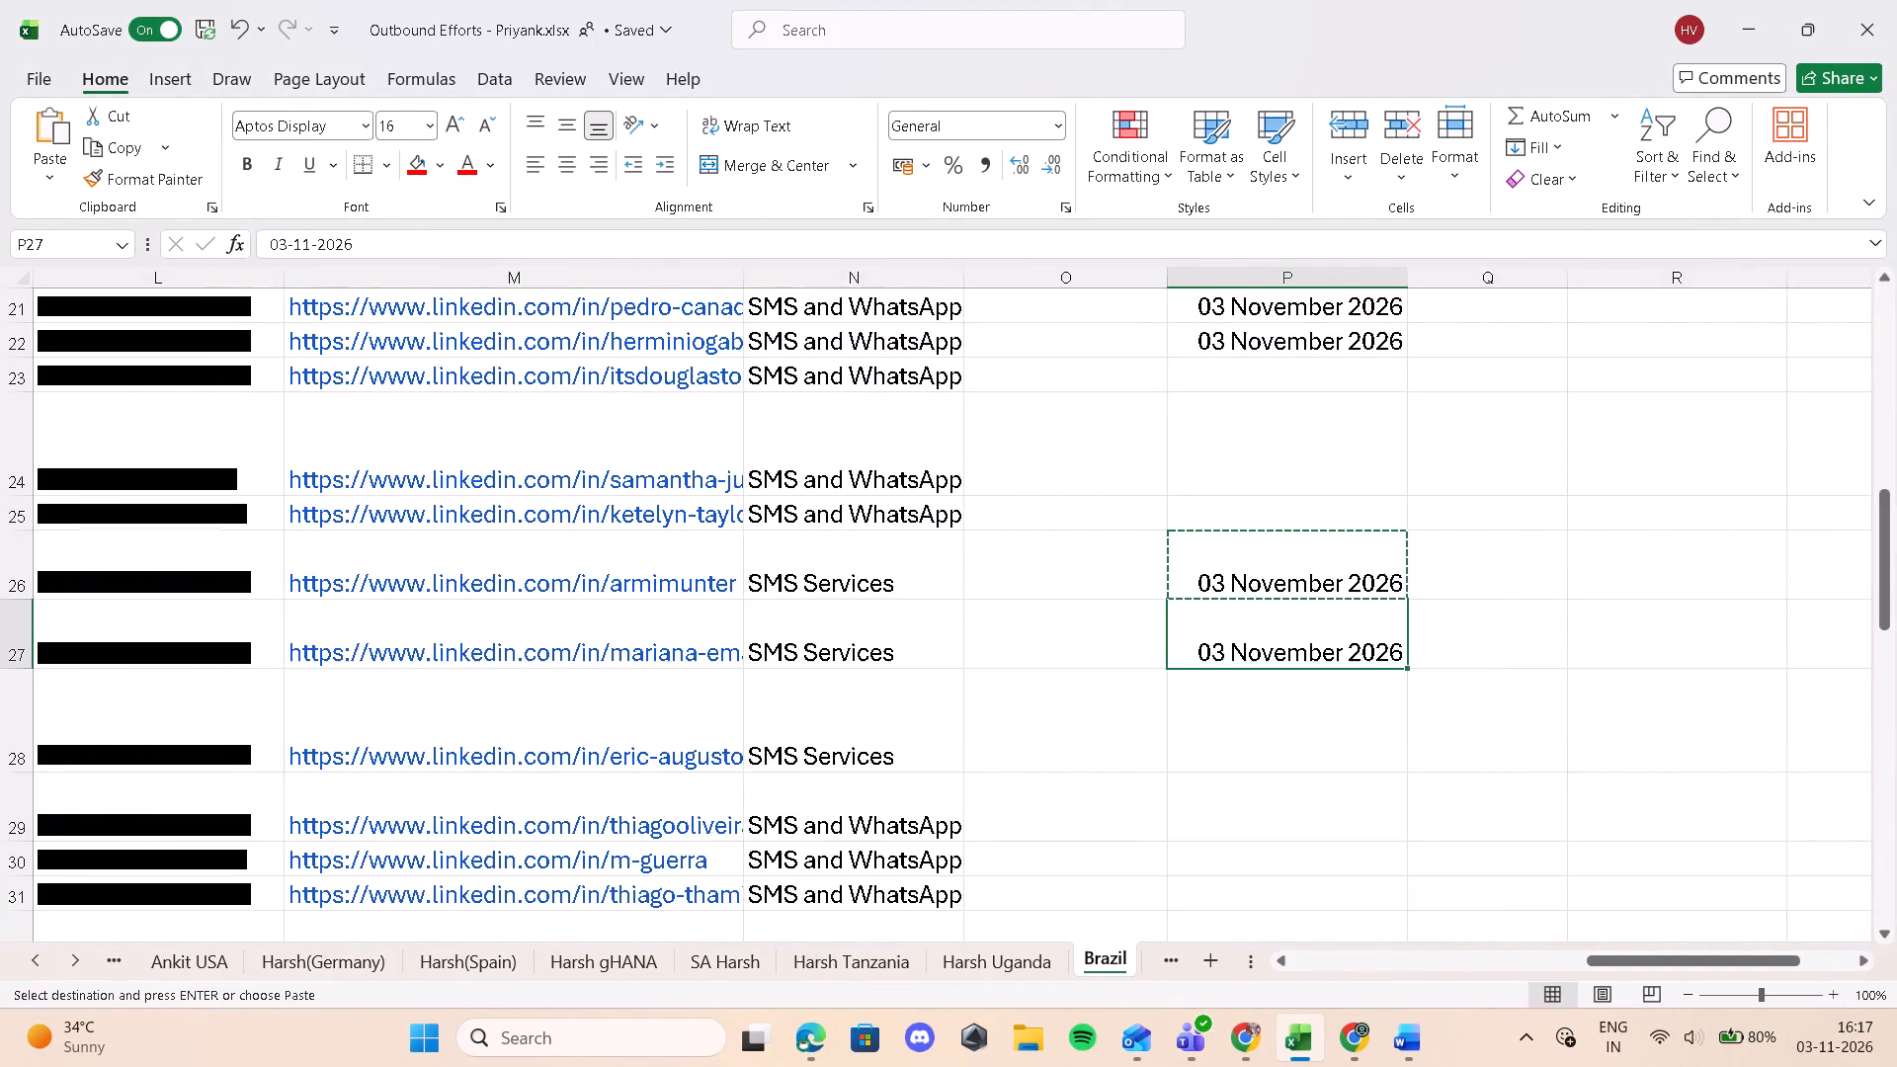
Select the whole of row 28 in the Brazil sheet to check the next contact's details.
click(1296, 691)
click(0, 706)
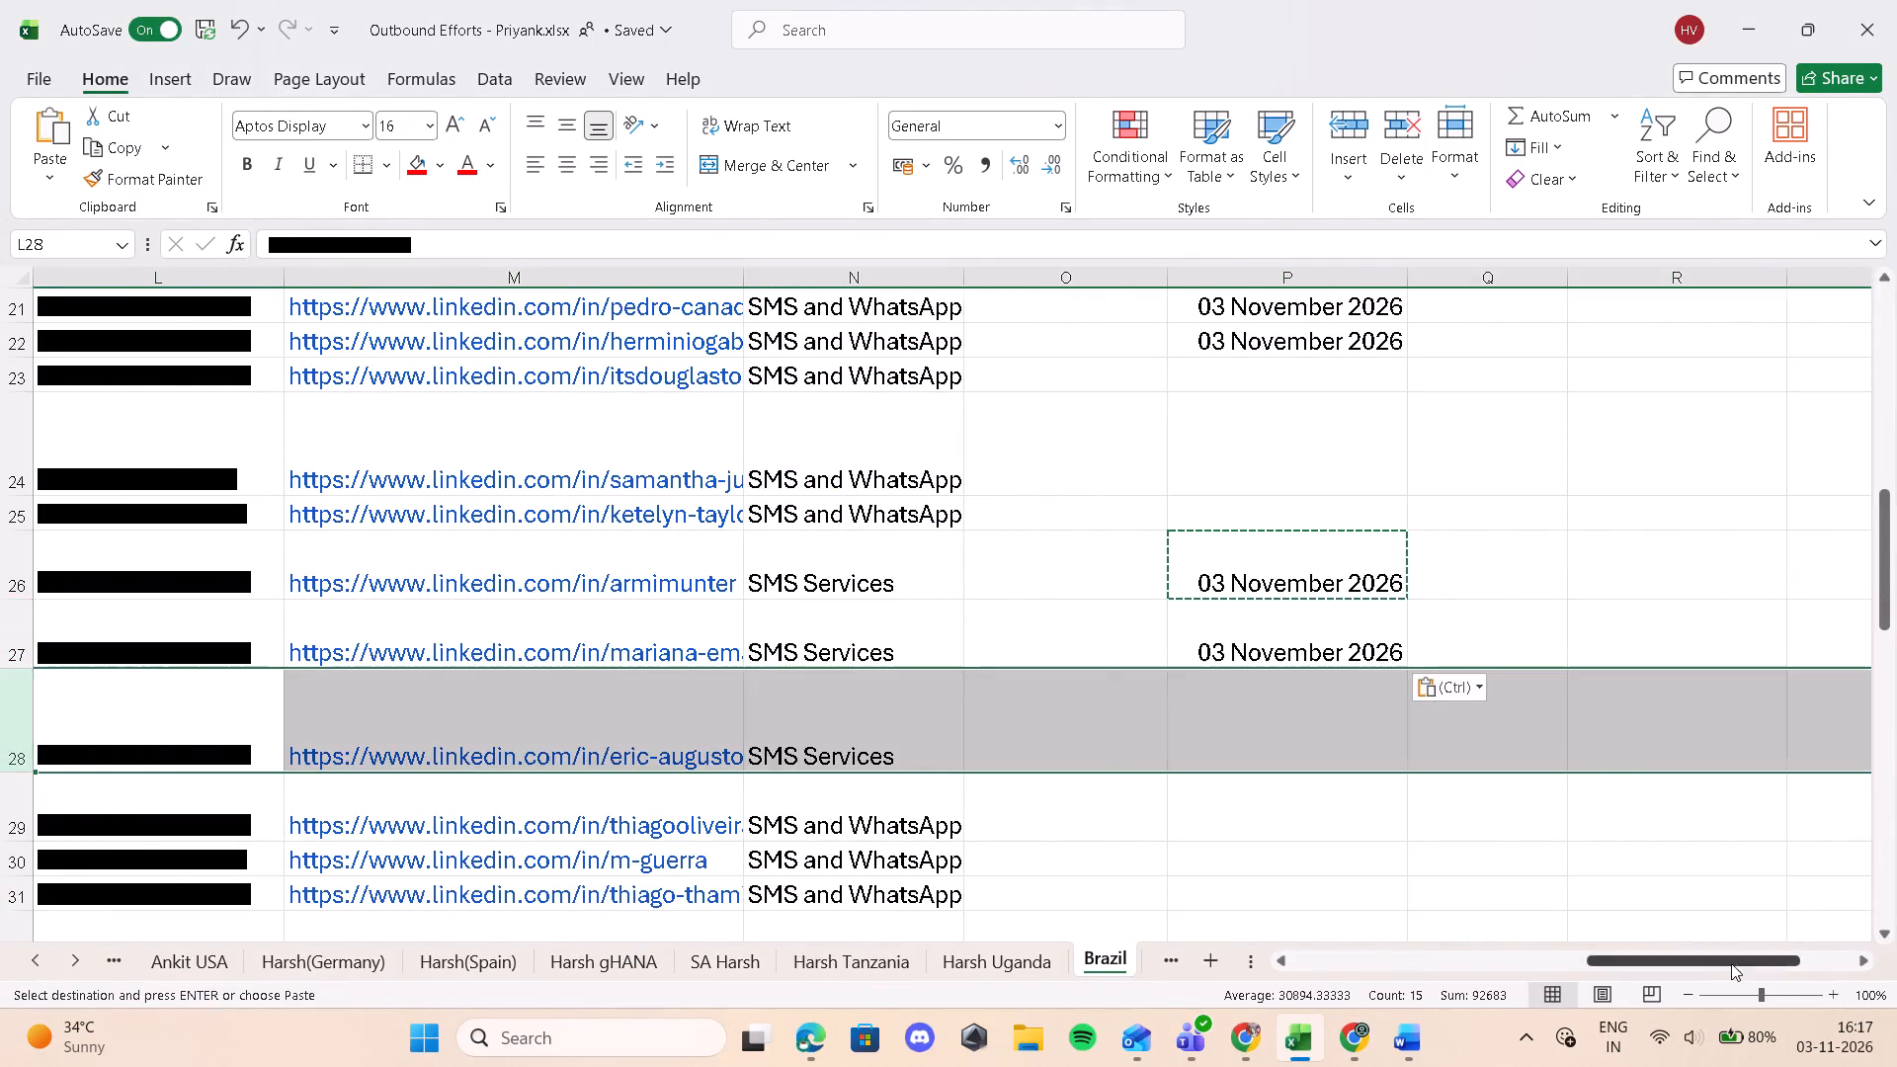
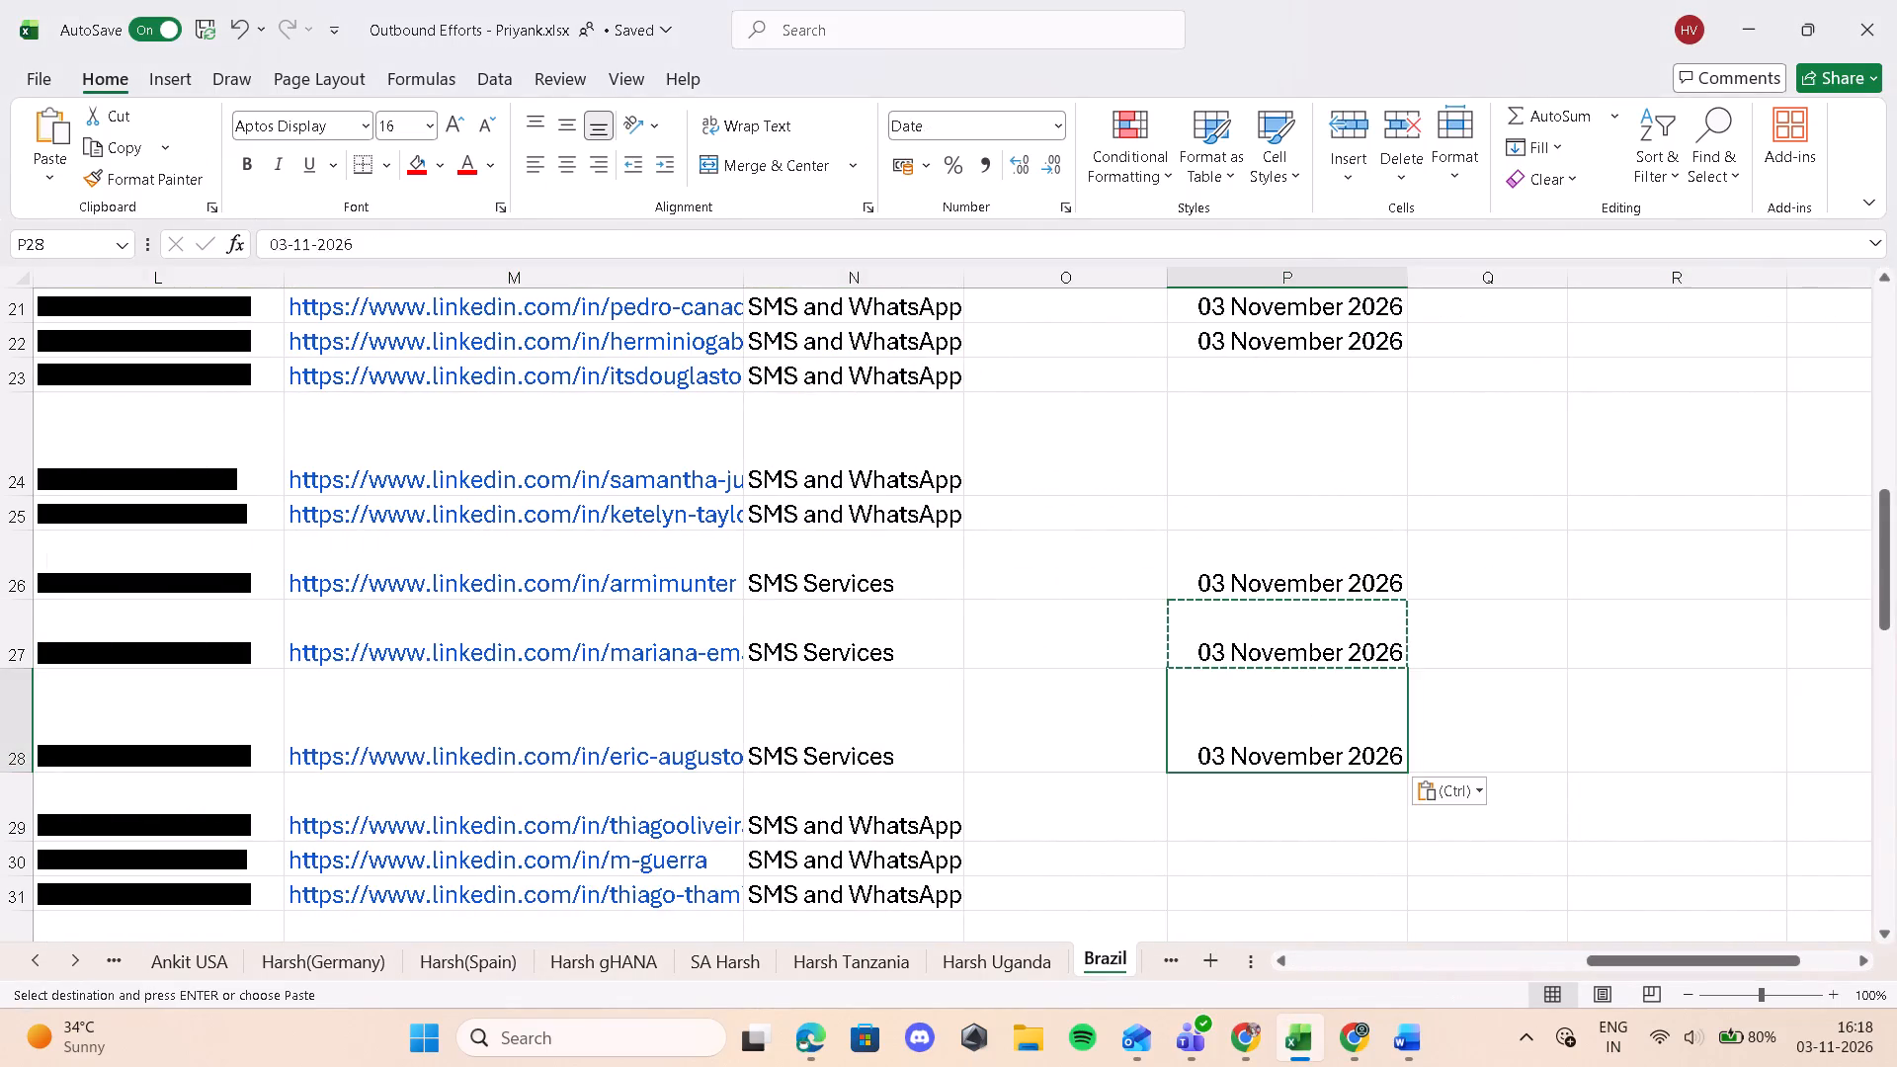
Select the whole of row 29 on the Brazil sheet to check that contact's details.
click(1303, 804)
click(7, 815)
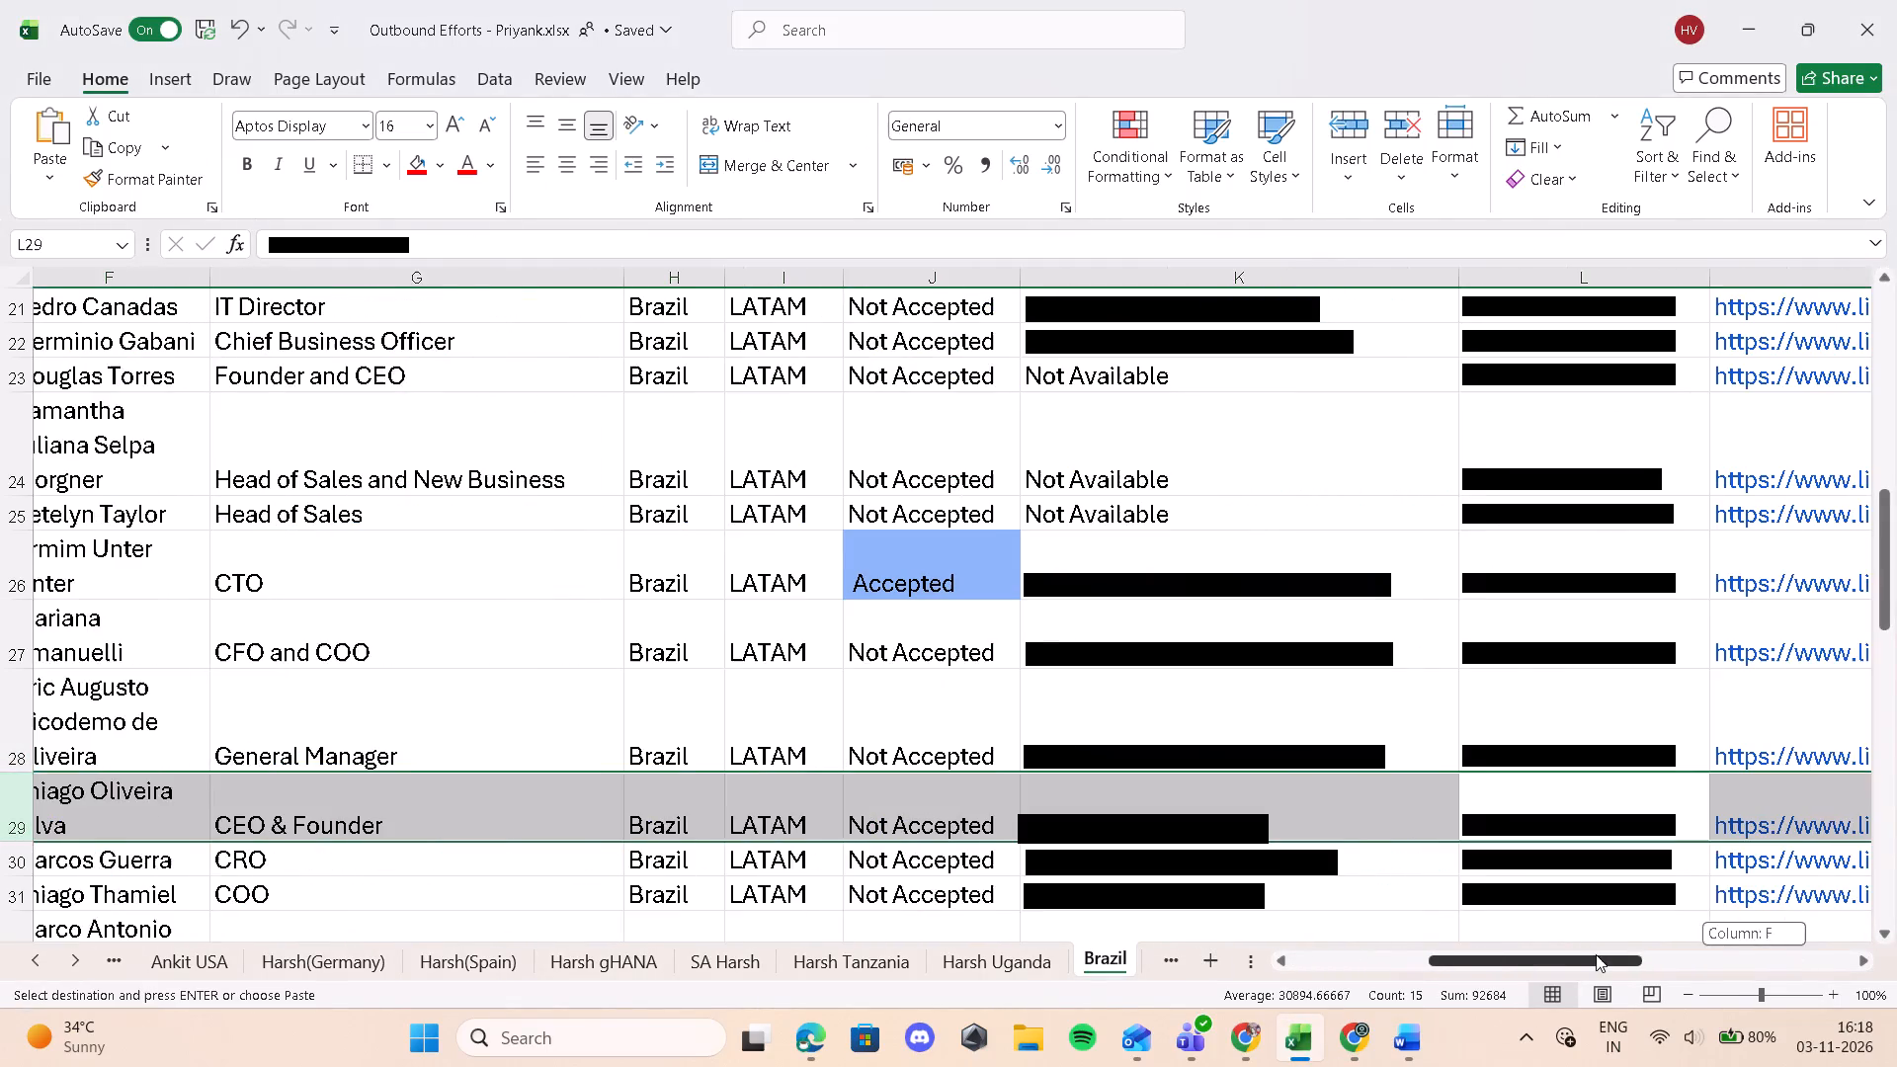
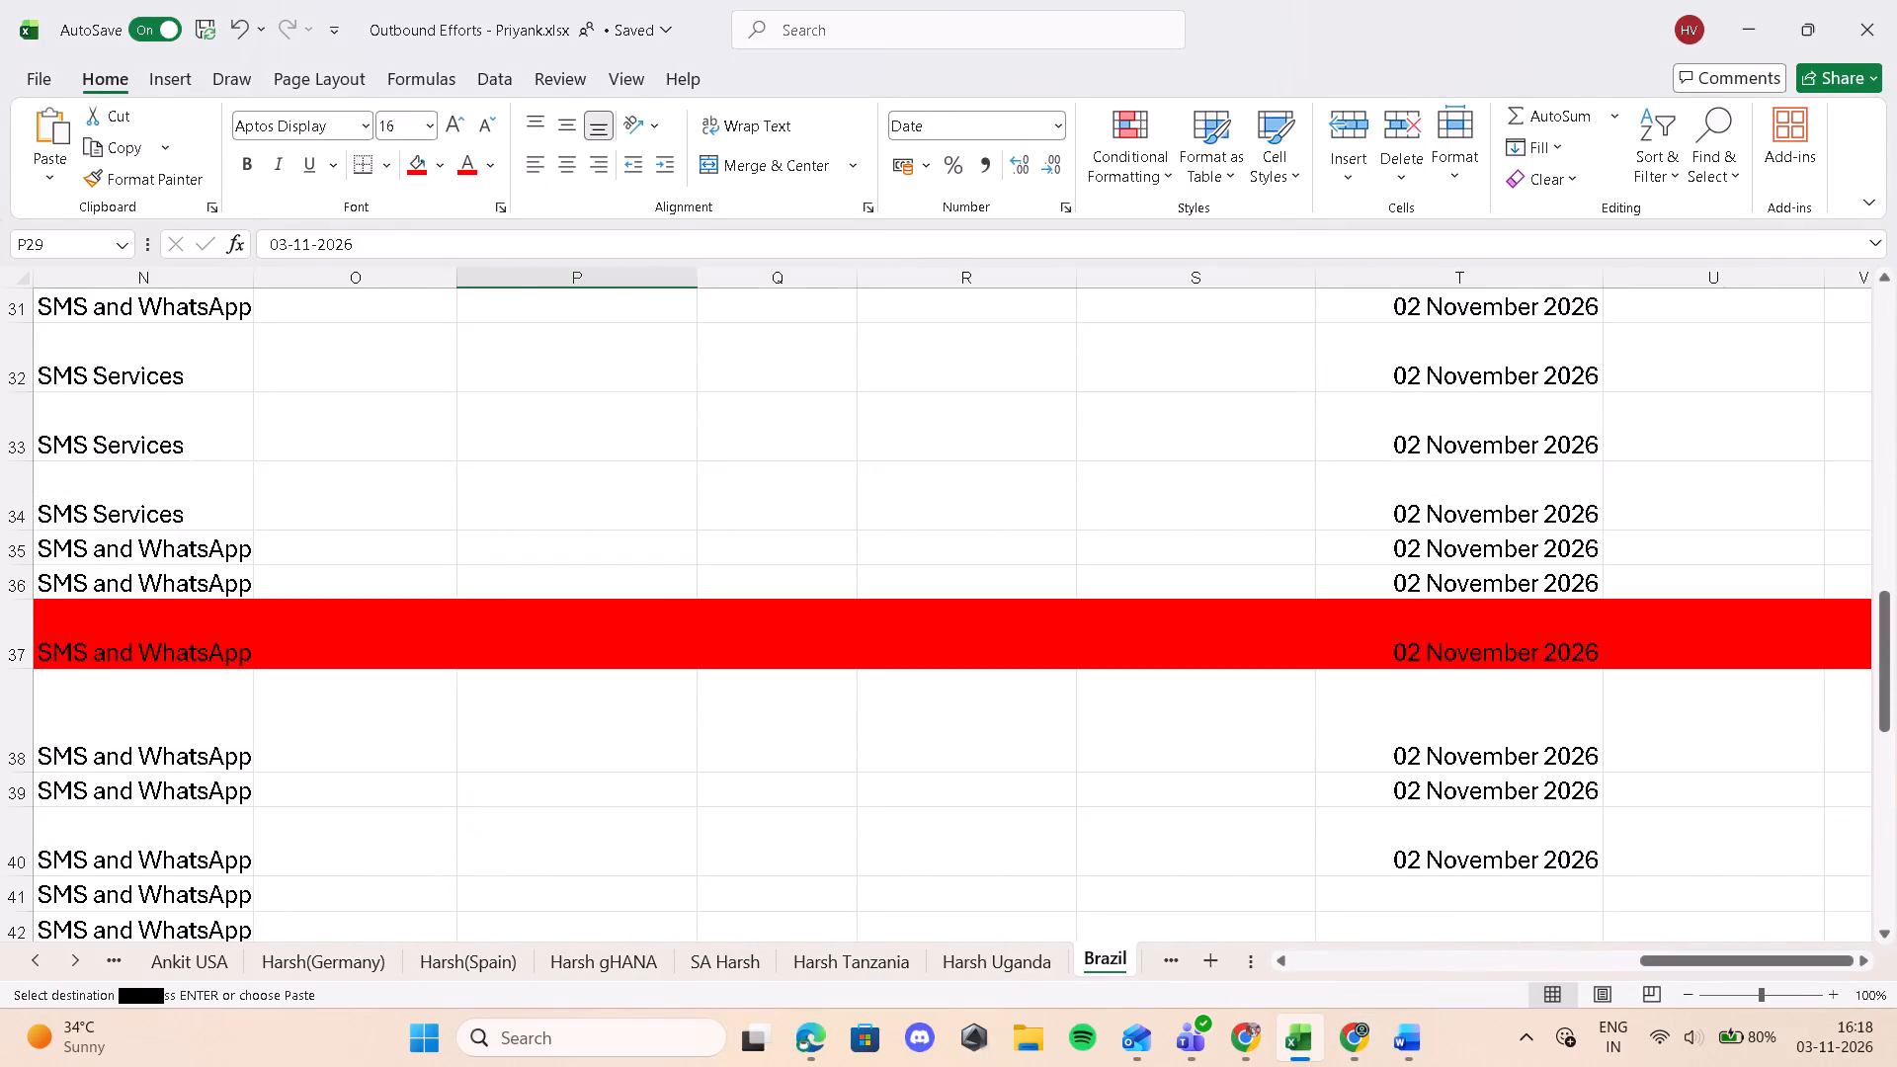
Select row 30 in the Brazil sheet, the Grupo Ótima Digital CRO, and check that contact's company, website and designation.
scroll(609, 739, up, 1)
click(569, 622)
click(0, 619)
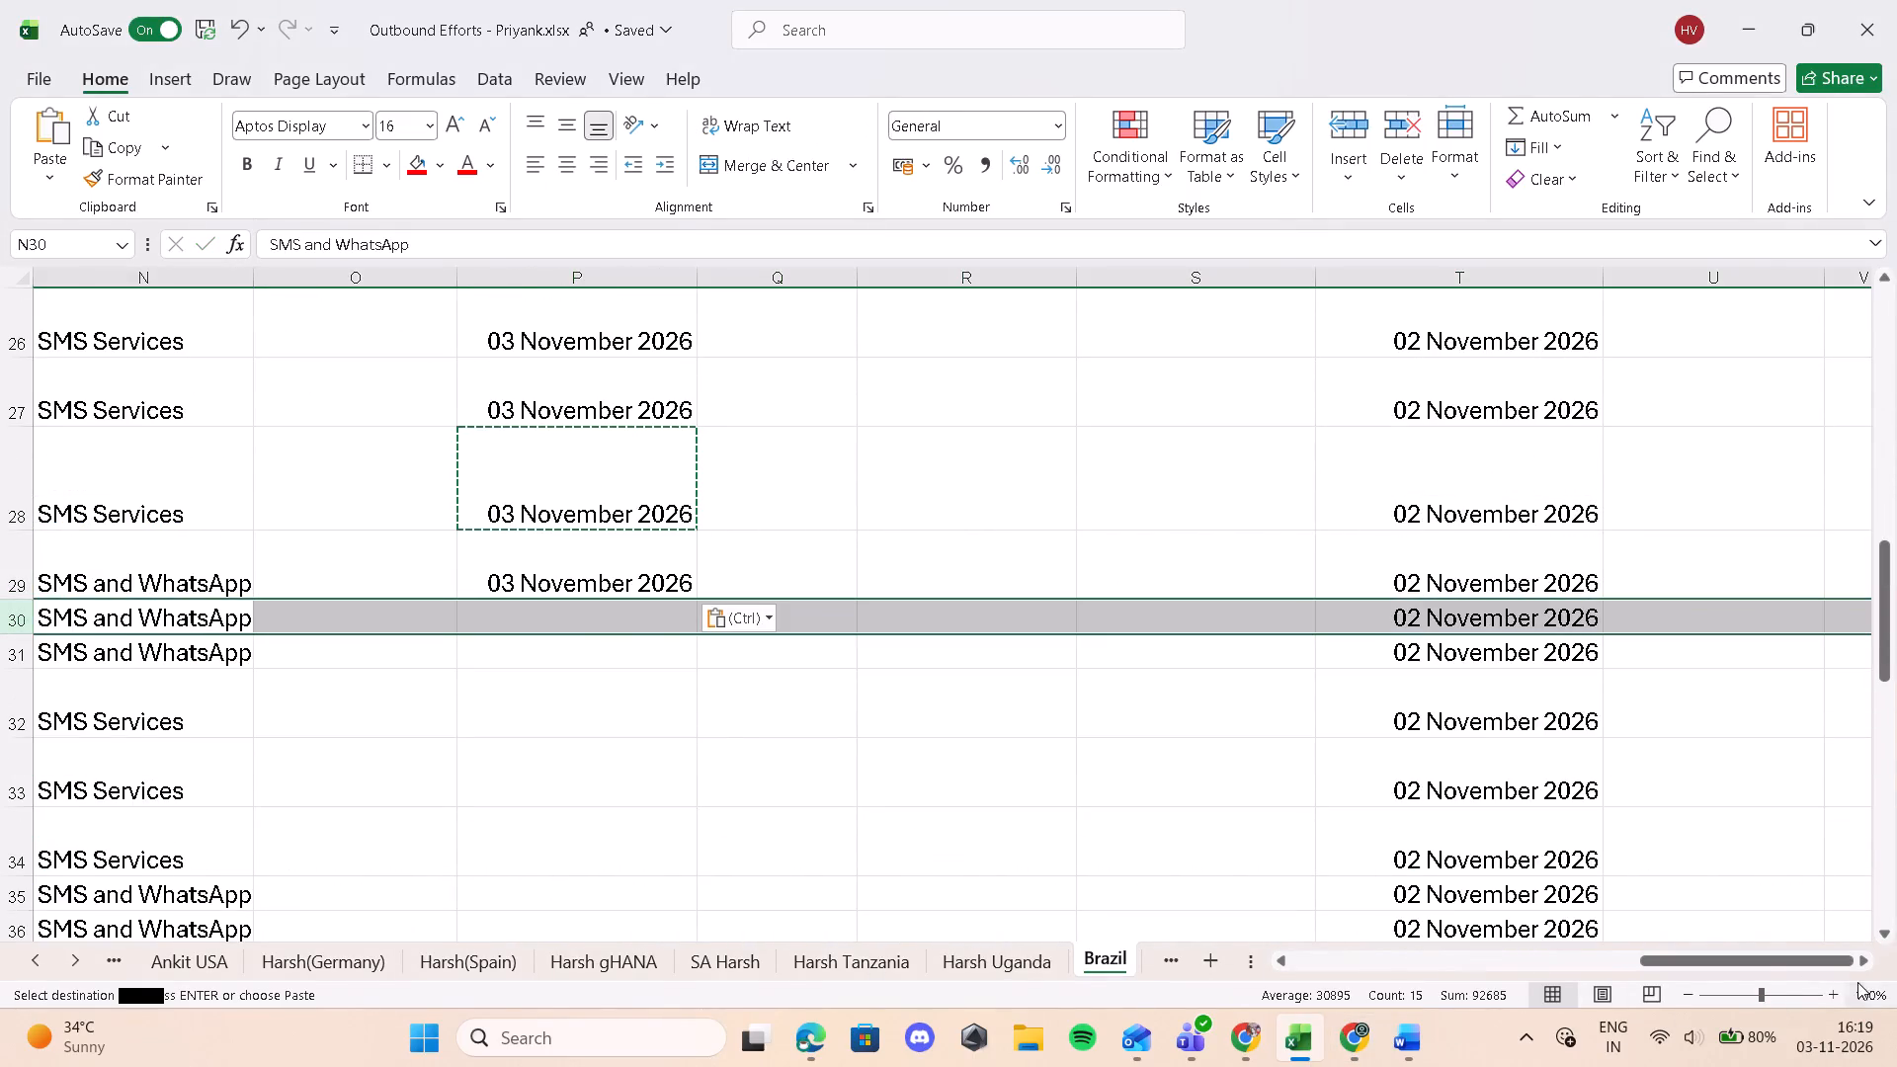
drag(1801, 979, 1755, 975)
drag(1732, 969, 1240, 958)
click(0, 613)
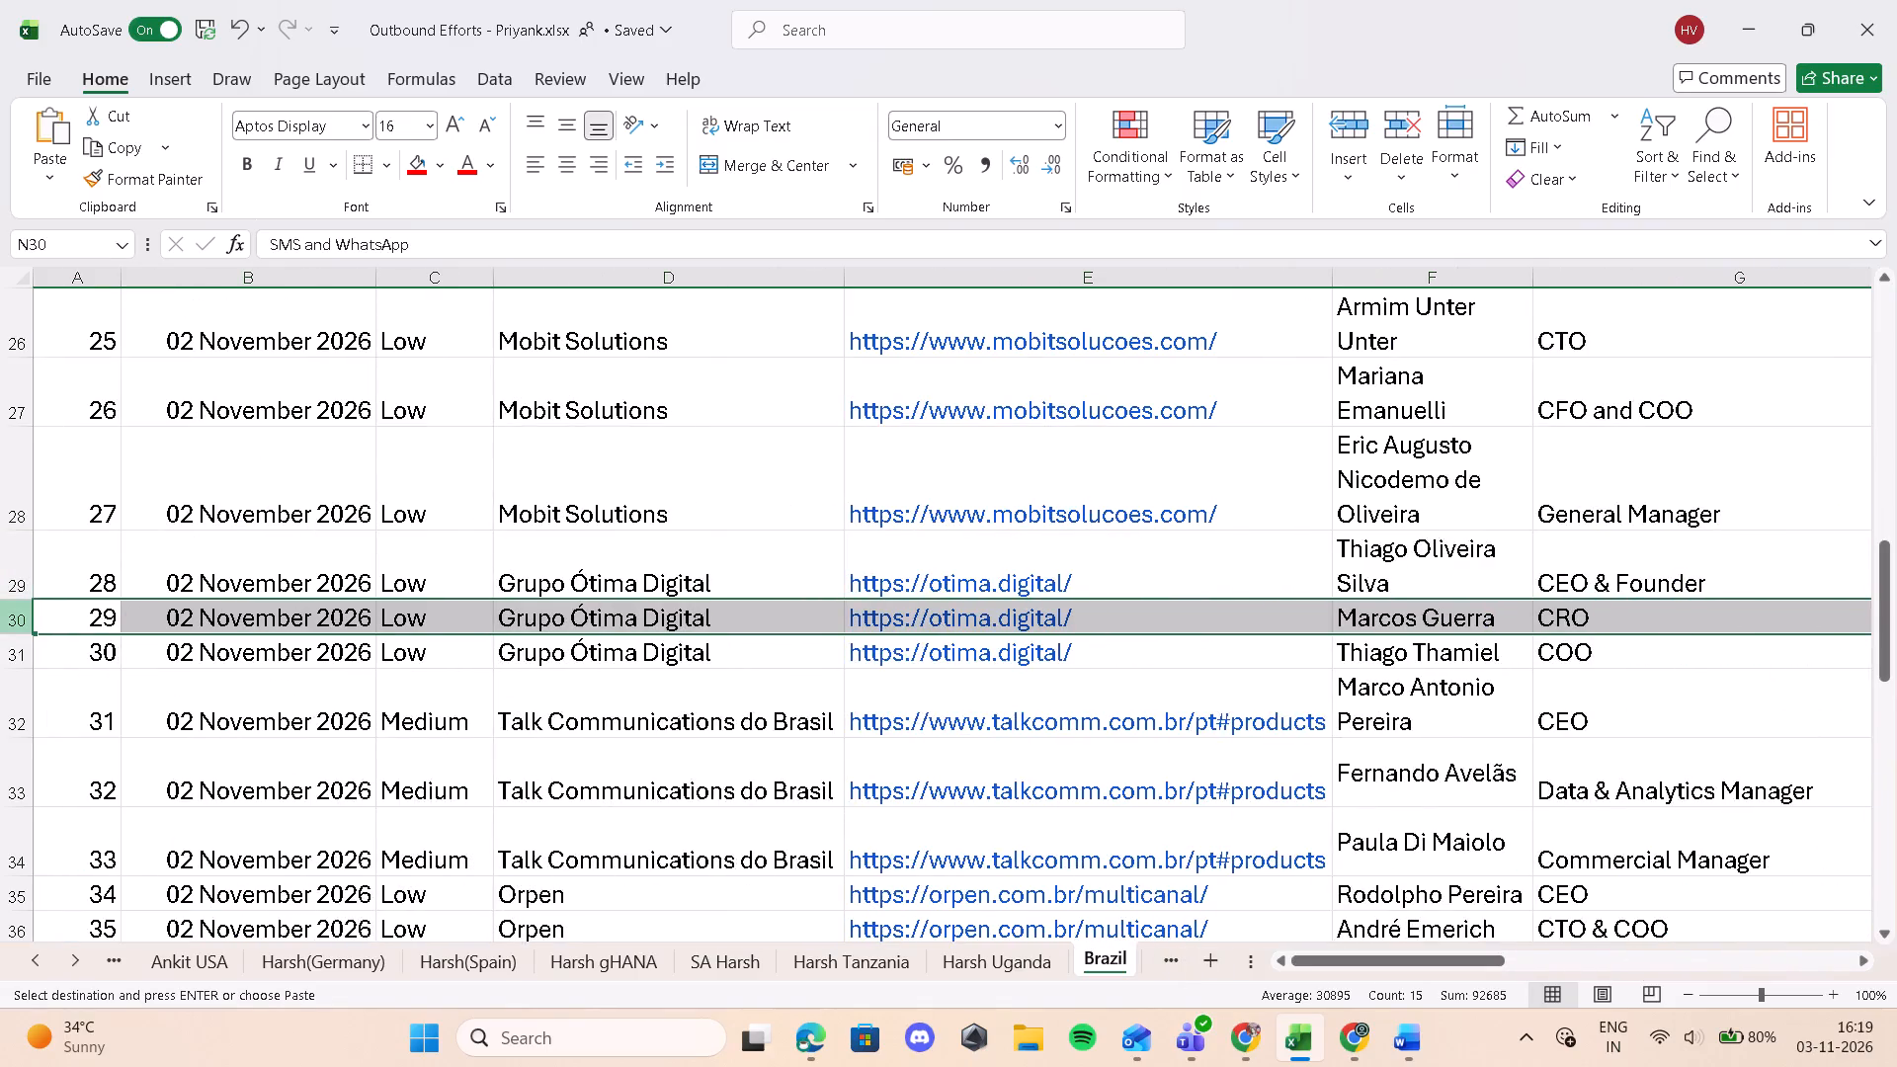
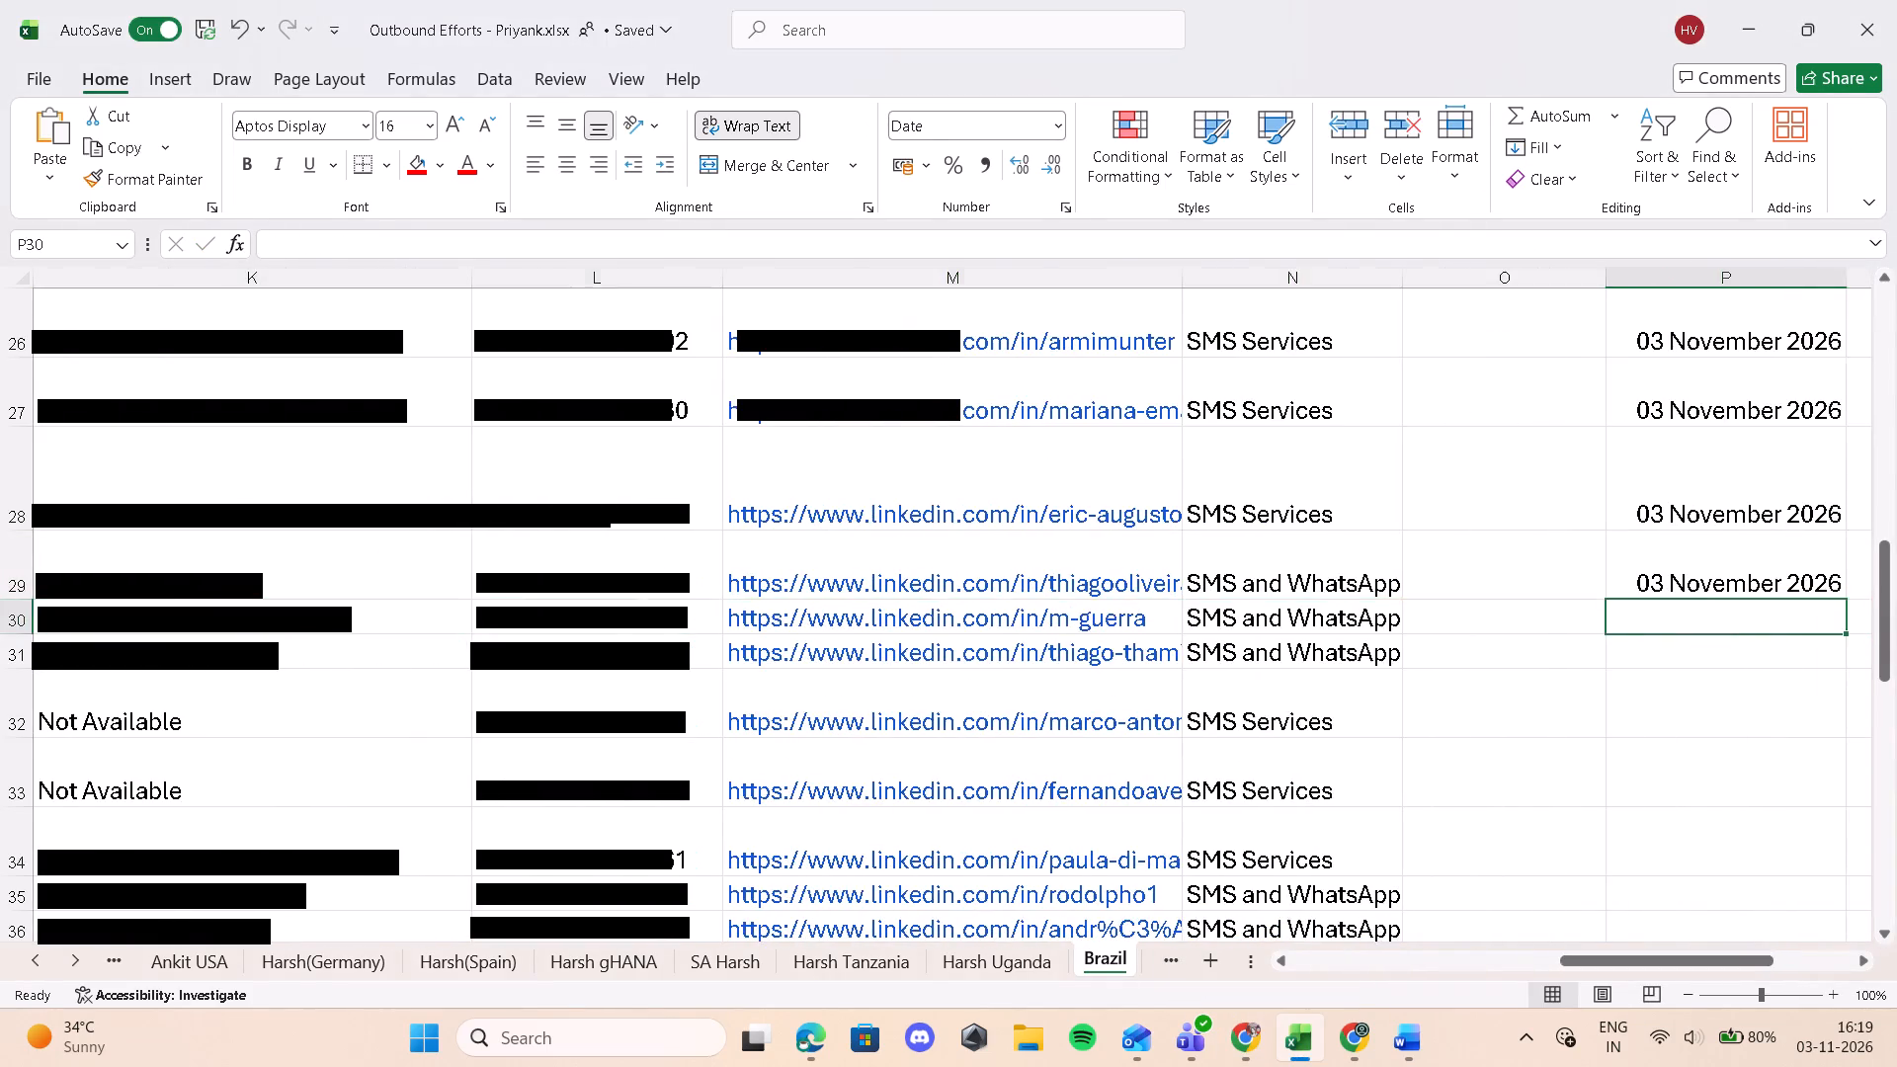
Copy the 03 November 2026 first-email date from row 29 to the Grupo Ótima Digital CRO's row 30 in the Brazil sheet.
click(1692, 587)
key(ctrl+c)
click(1701, 616)
key(ctrl+v)
Select row 31 in the Brazil sheet and check the next contact's company, name and designation.
click(1702, 650)
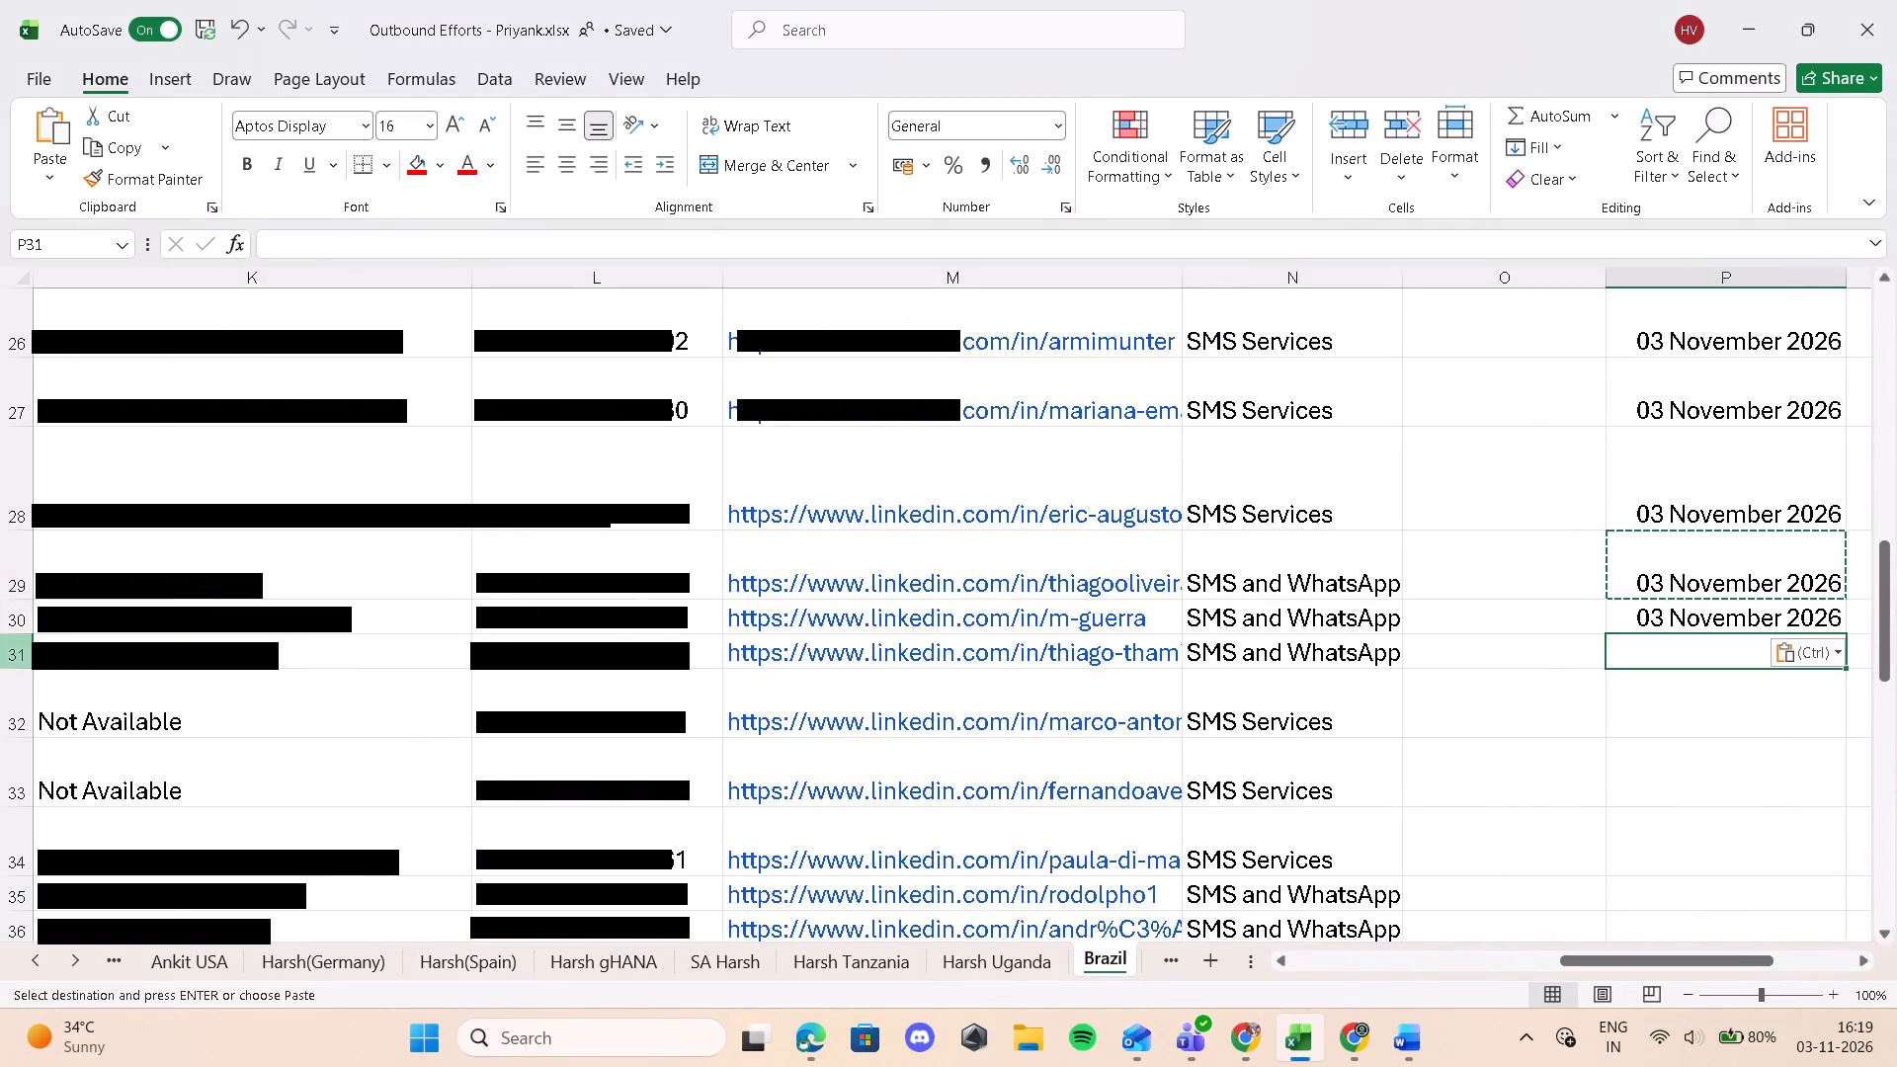
click(0, 650)
drag(1682, 969, 1493, 954)
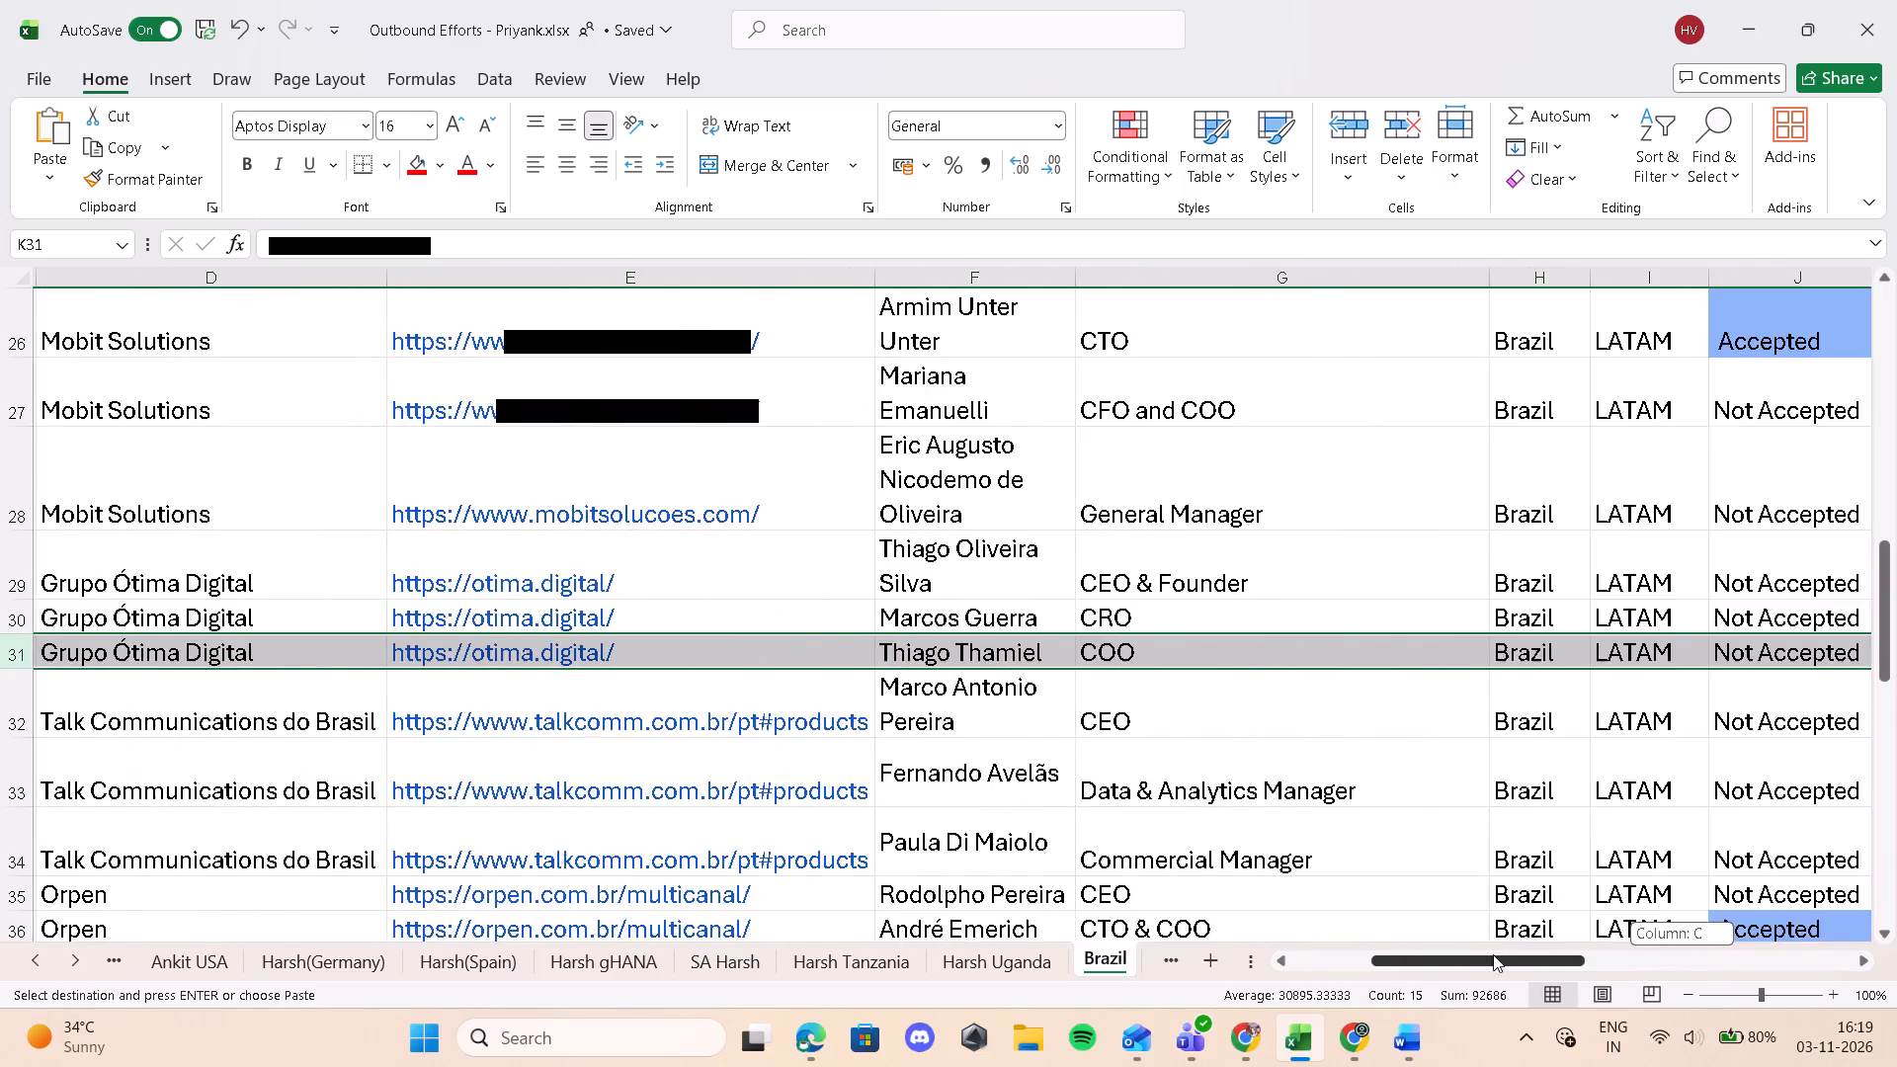
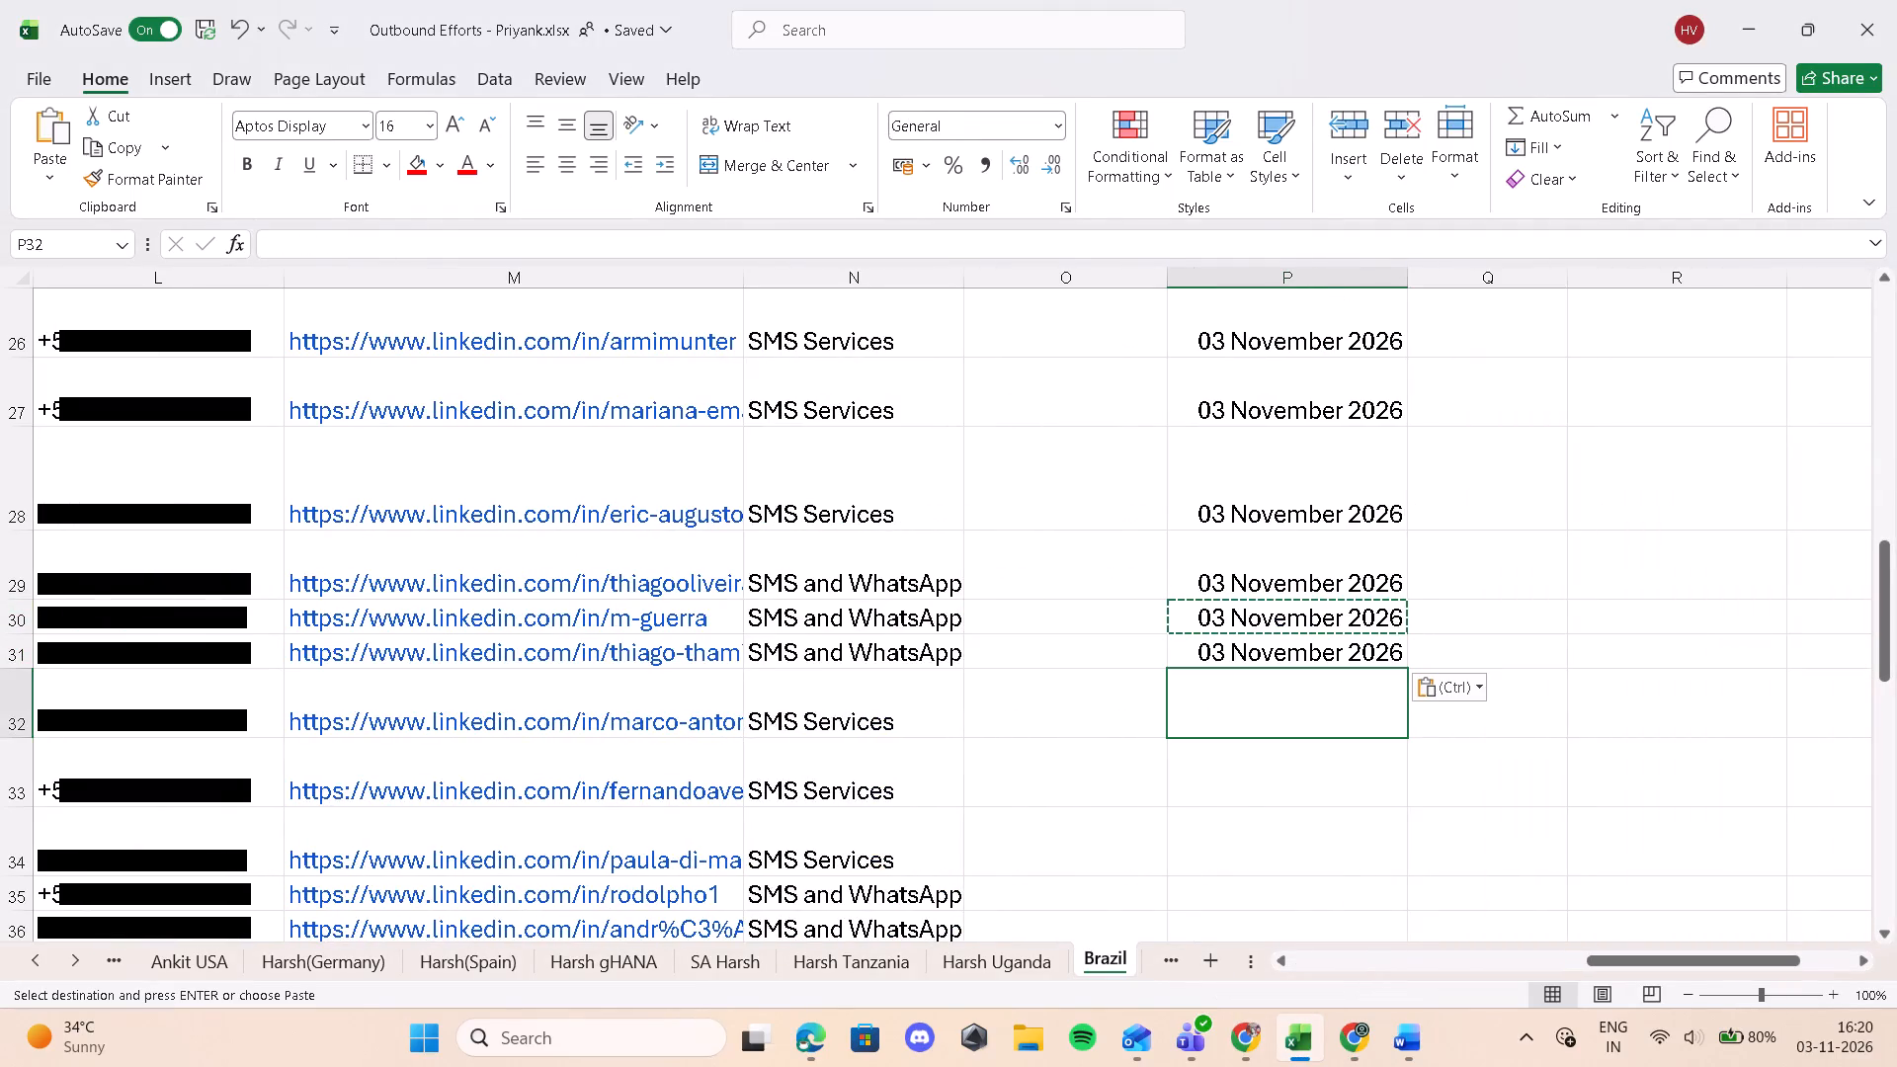
Check the company and email entries for the Talk Communications do Brasil contacts in rows 32 to 34 of the Brazil sheet.
click(0, 711)
drag(1728, 956, 1490, 955)
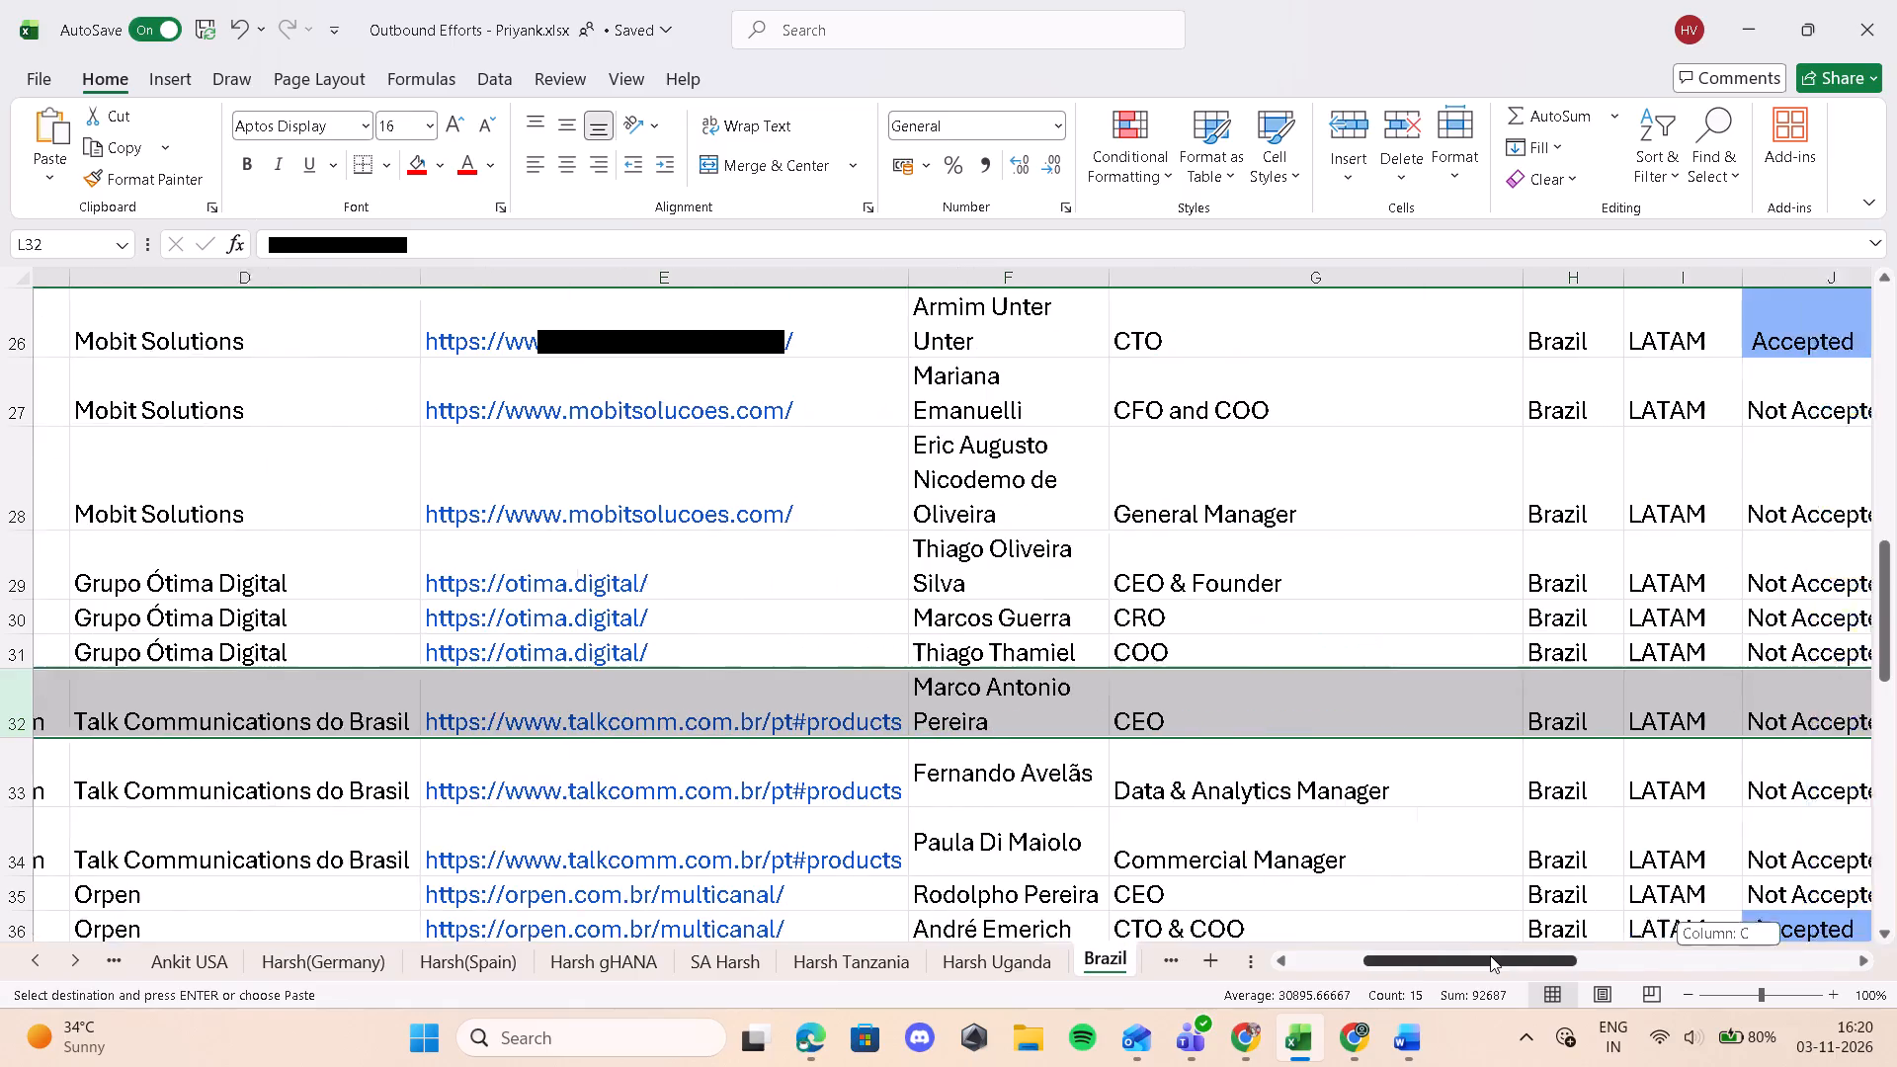
drag(1490, 955, 1634, 947)
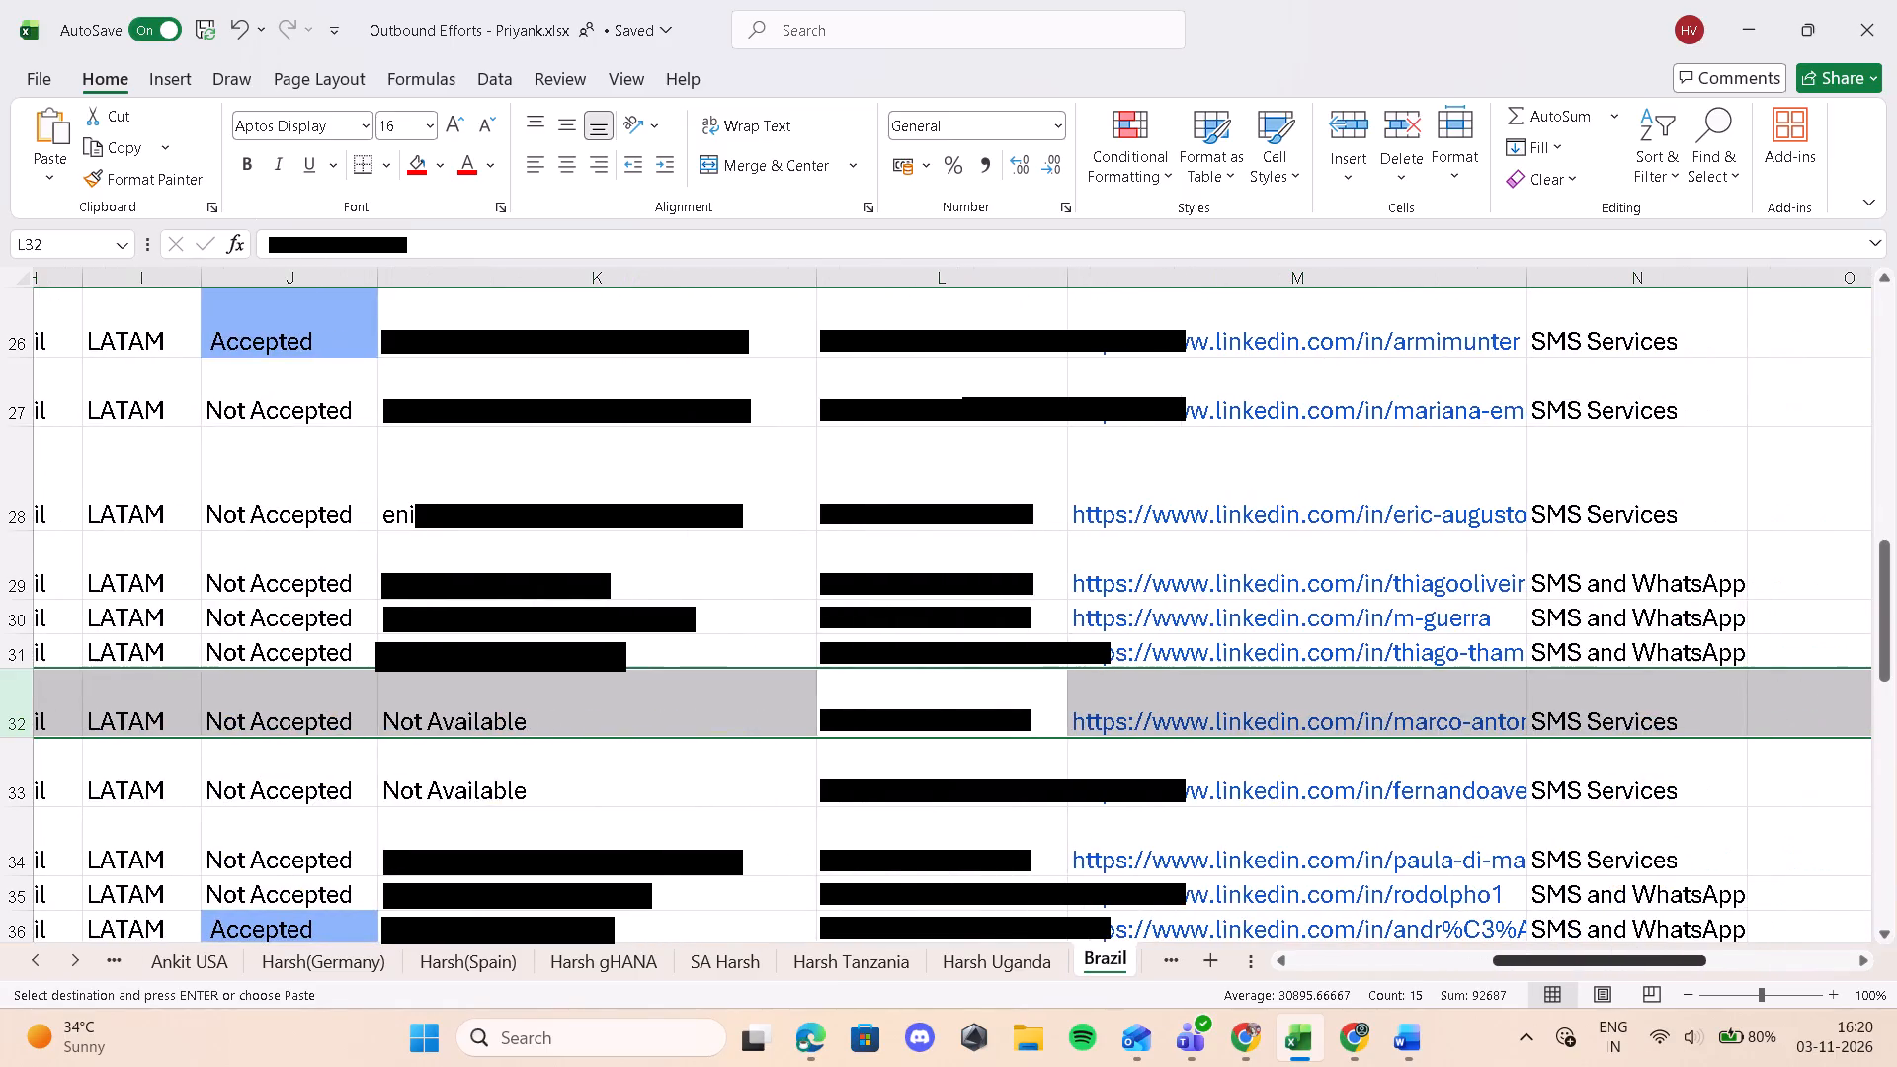
click(530, 711)
click(519, 780)
click(510, 825)
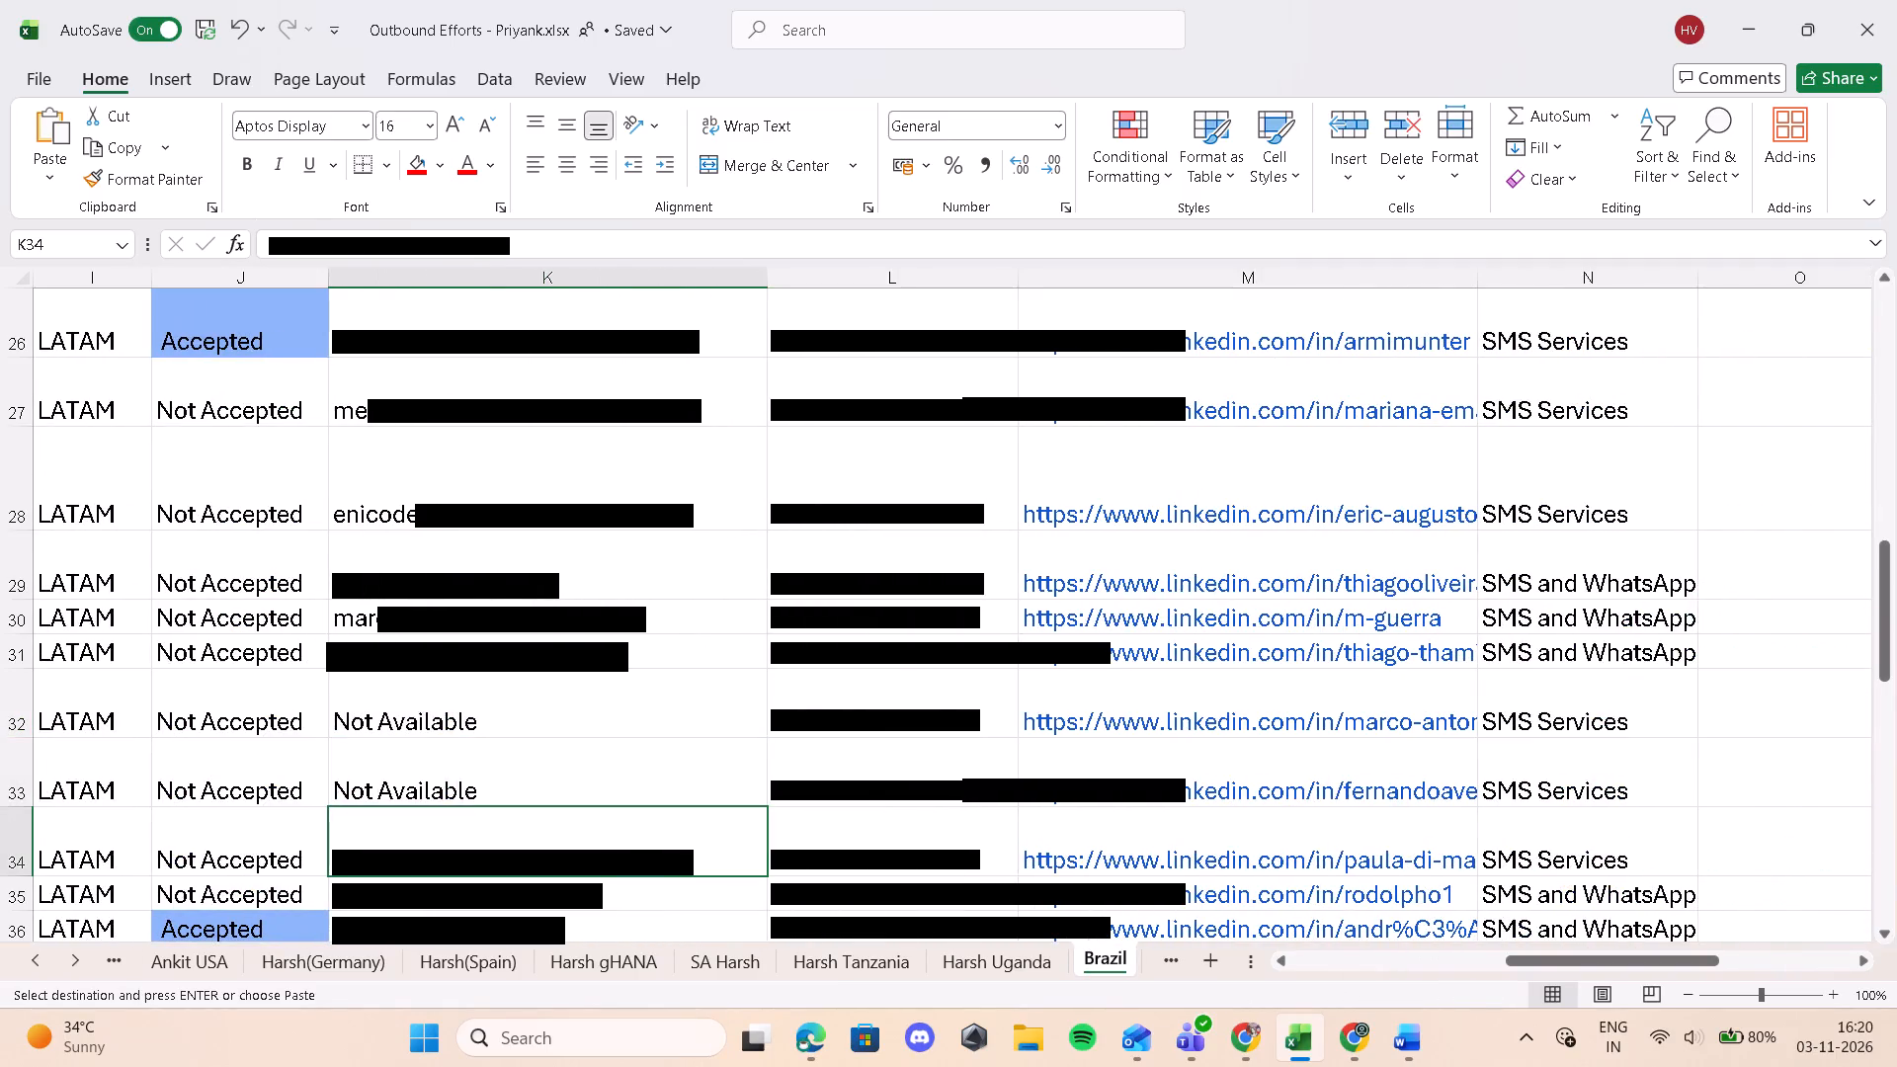
Highlight row 34 of the Brazil sheet and review the lower prospect rows, from company and contact columns across to LinkedIn and service columns.
click(4, 842)
drag(1549, 960, 1278, 960)
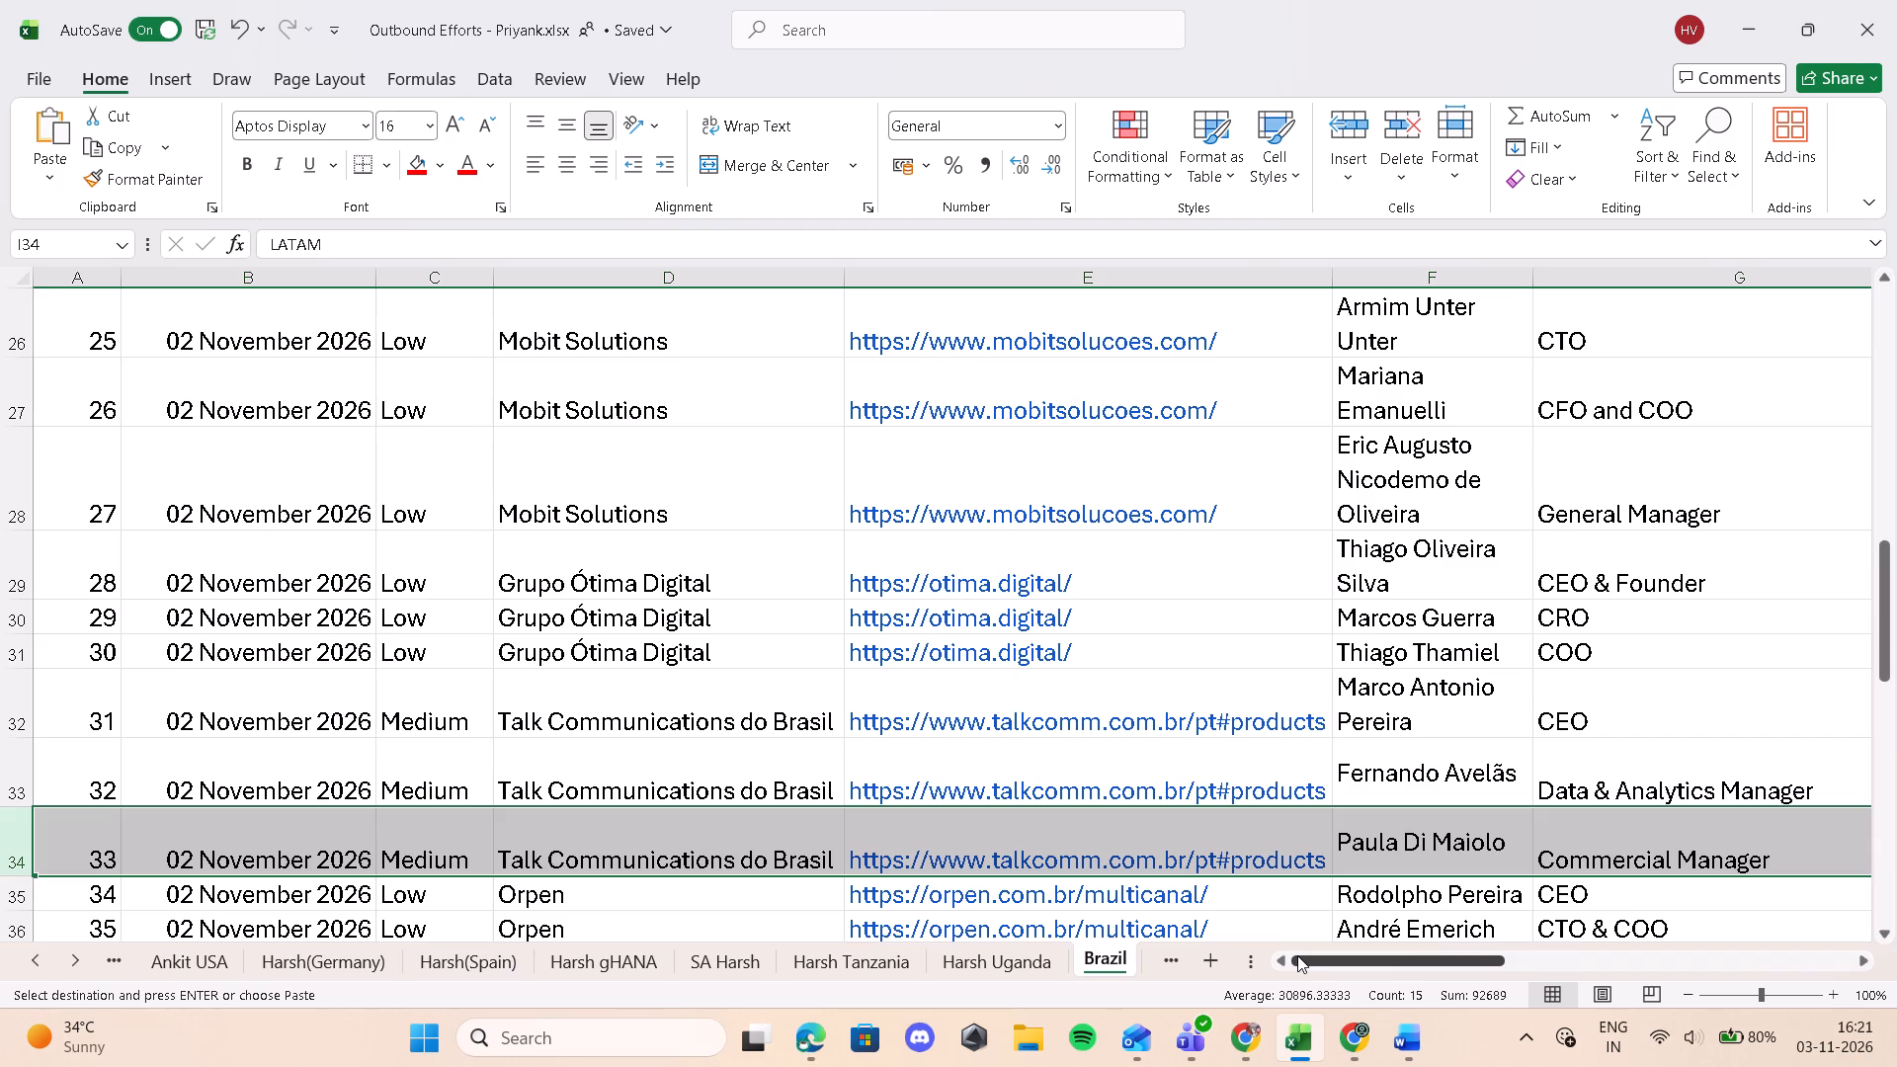
scroll(1459, 828, down, 1)
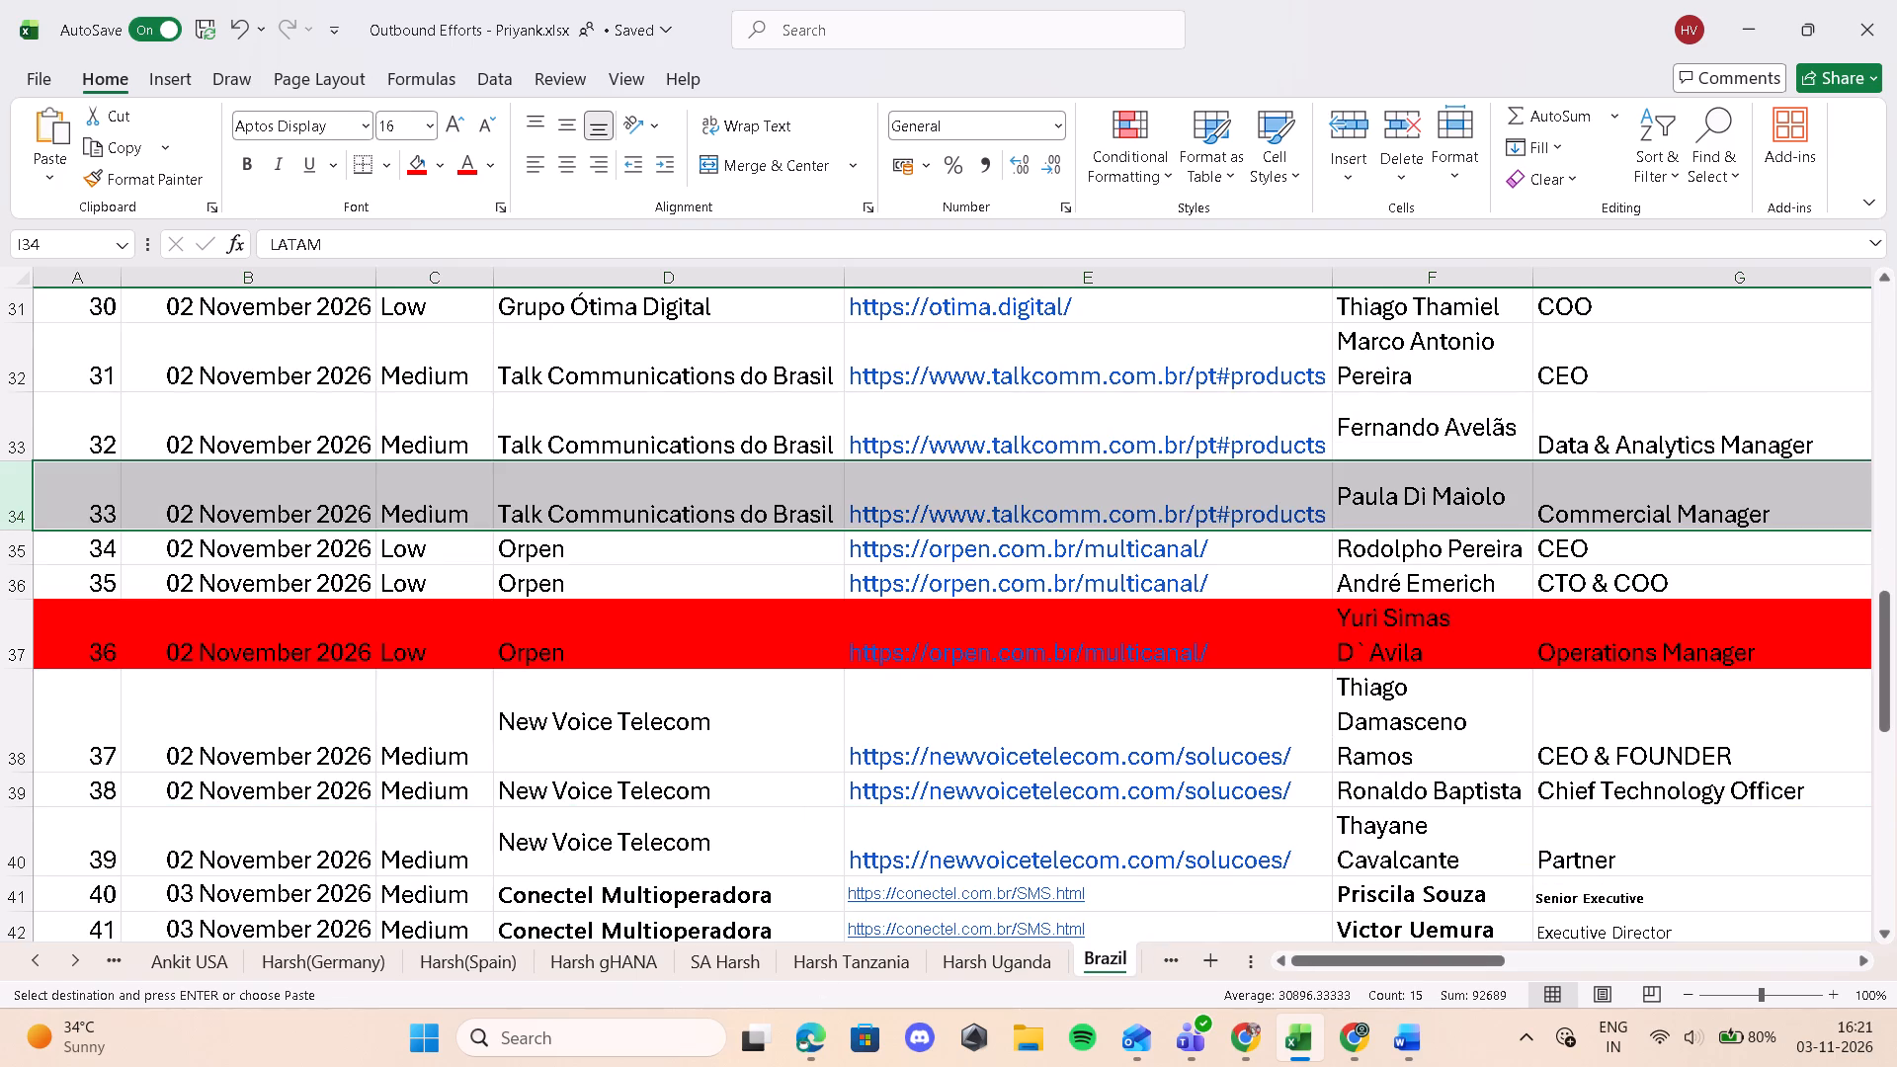
scroll(1448, 844, down, 3)
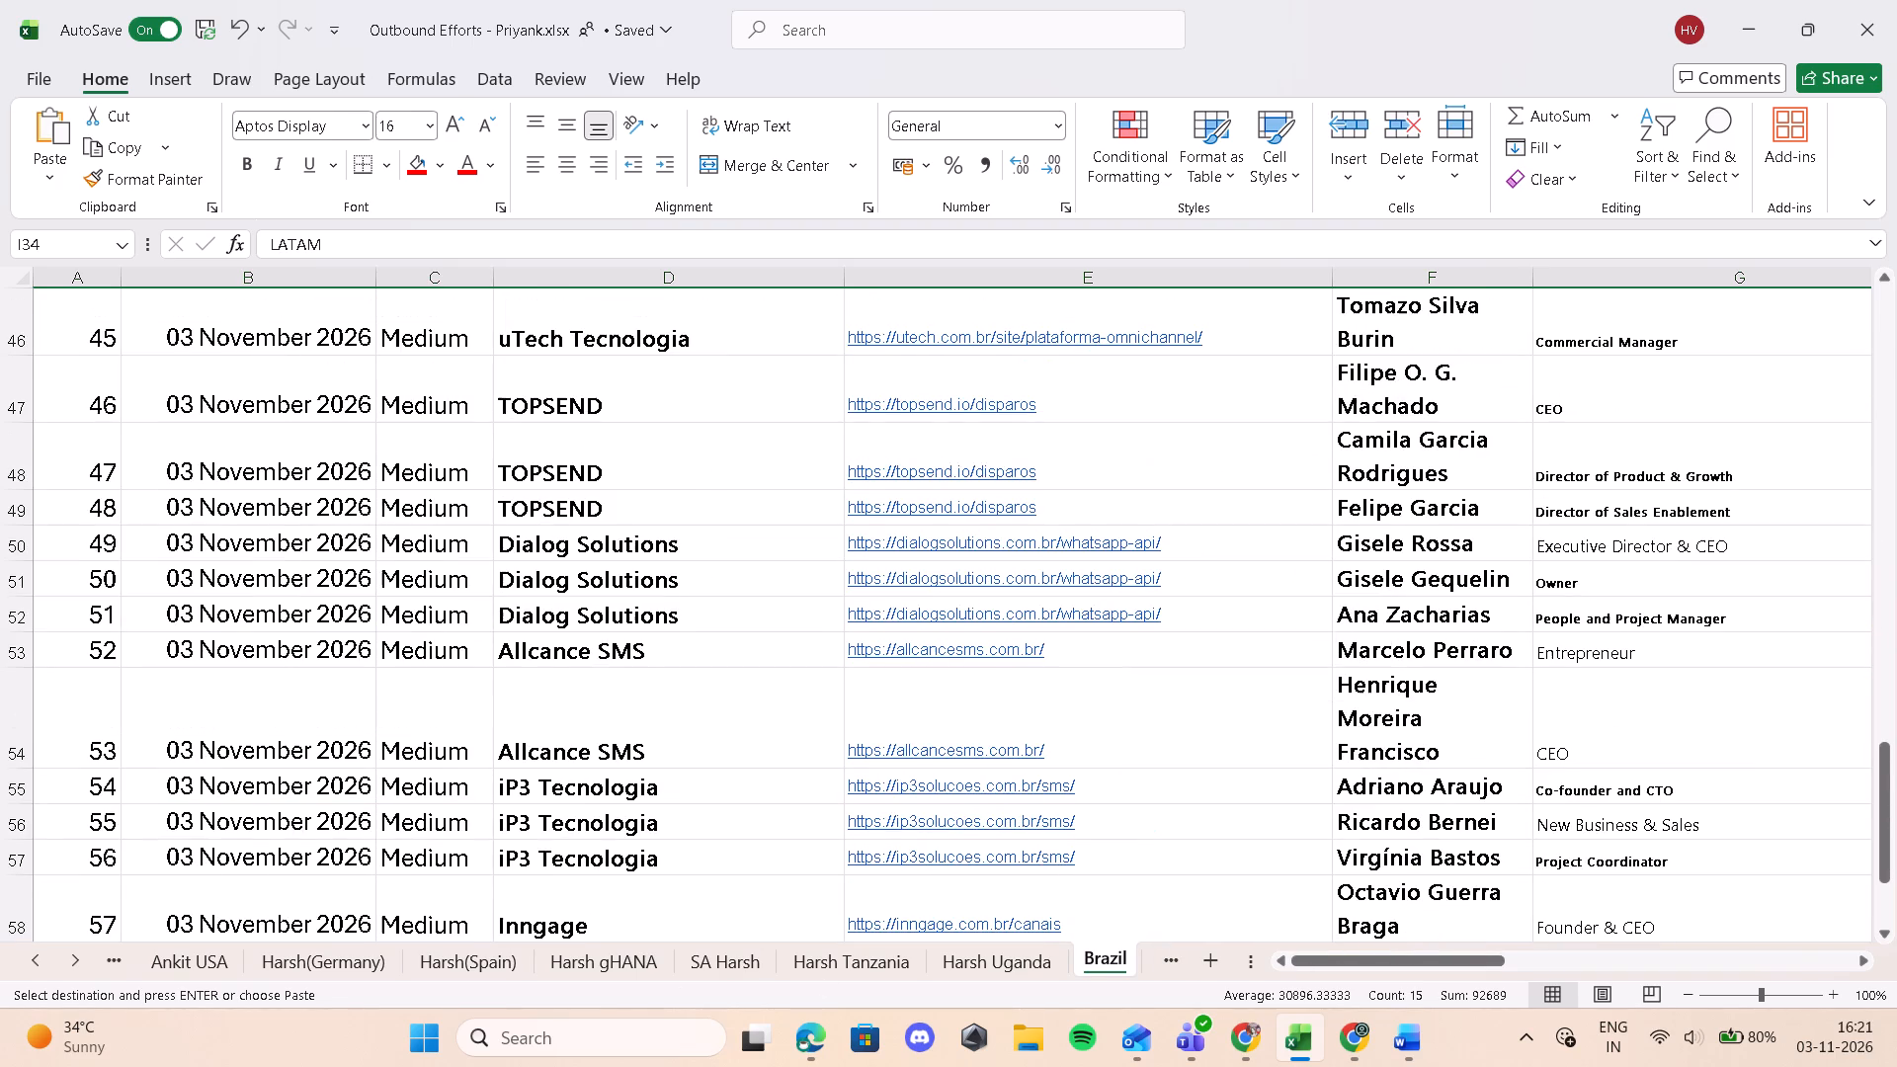
drag(1469, 961, 1746, 949)
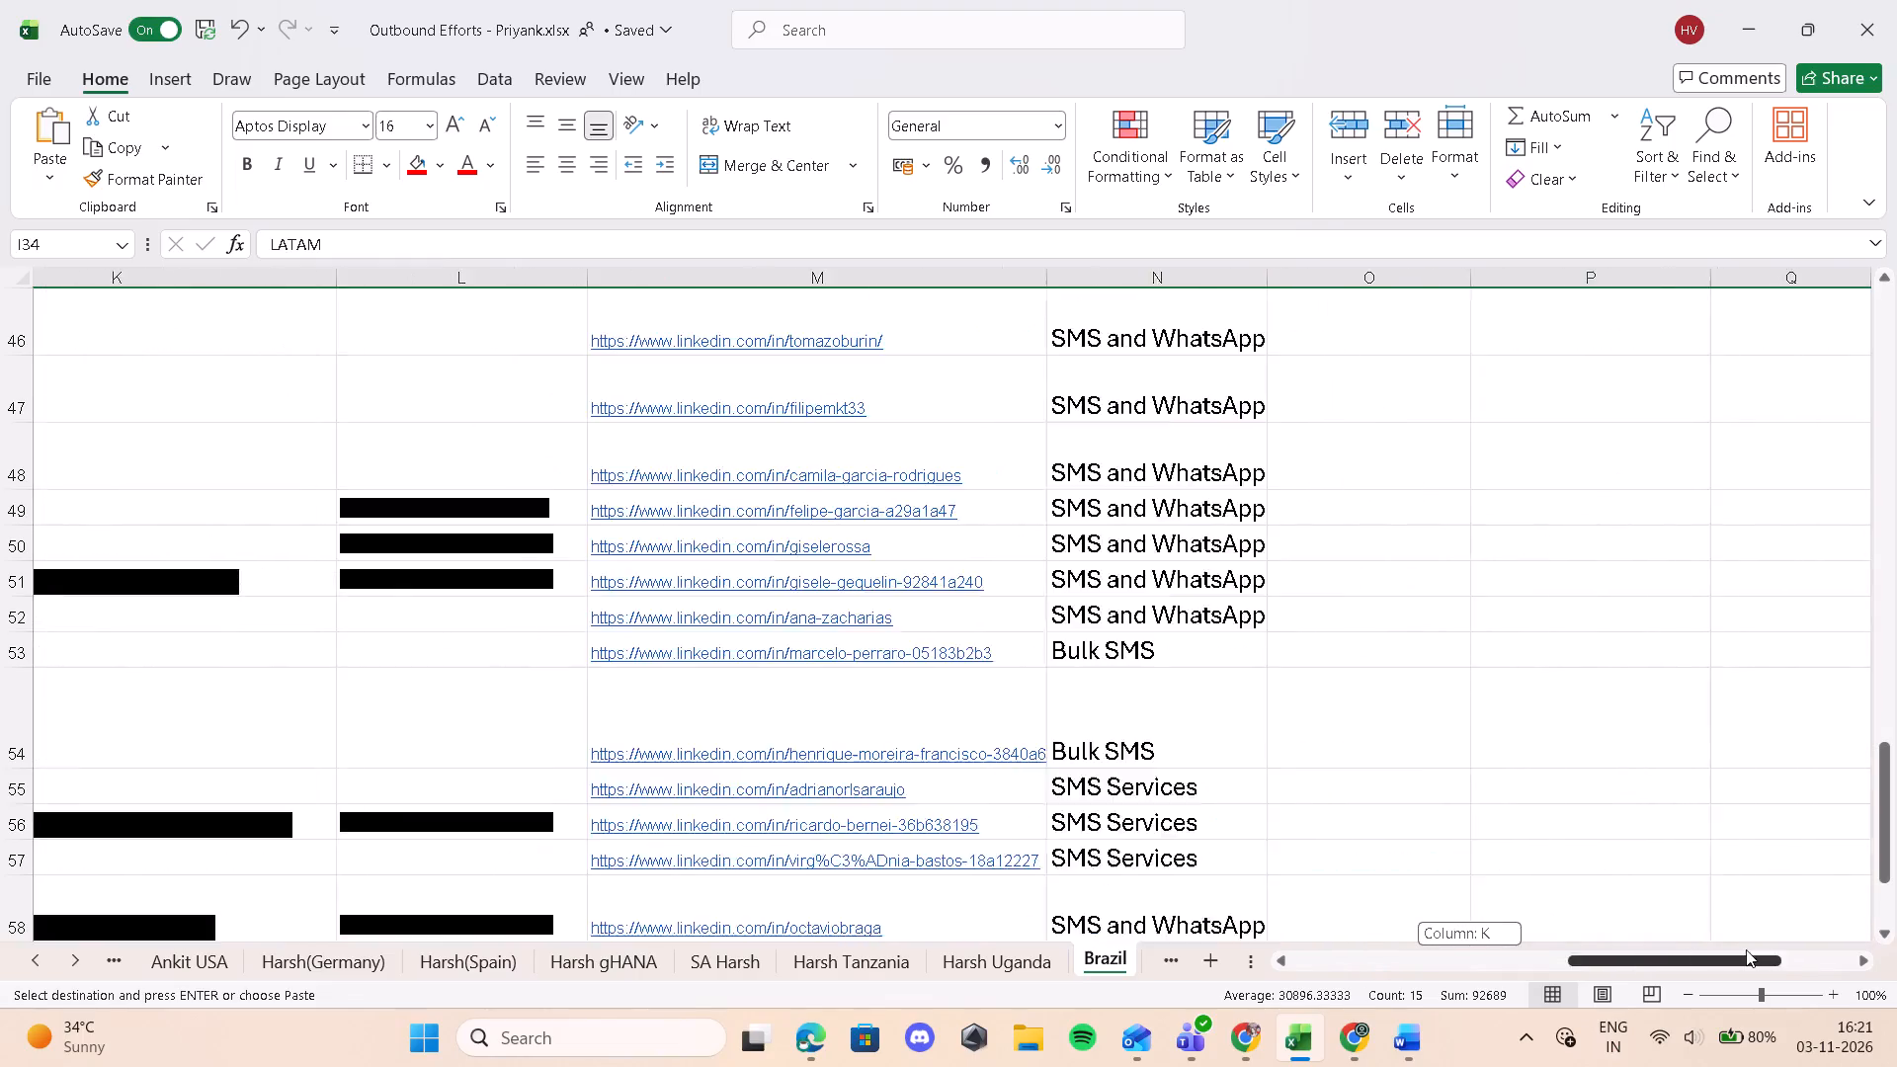
drag(1746, 949, 1811, 949)
scroll(1043, 826, up, 1)
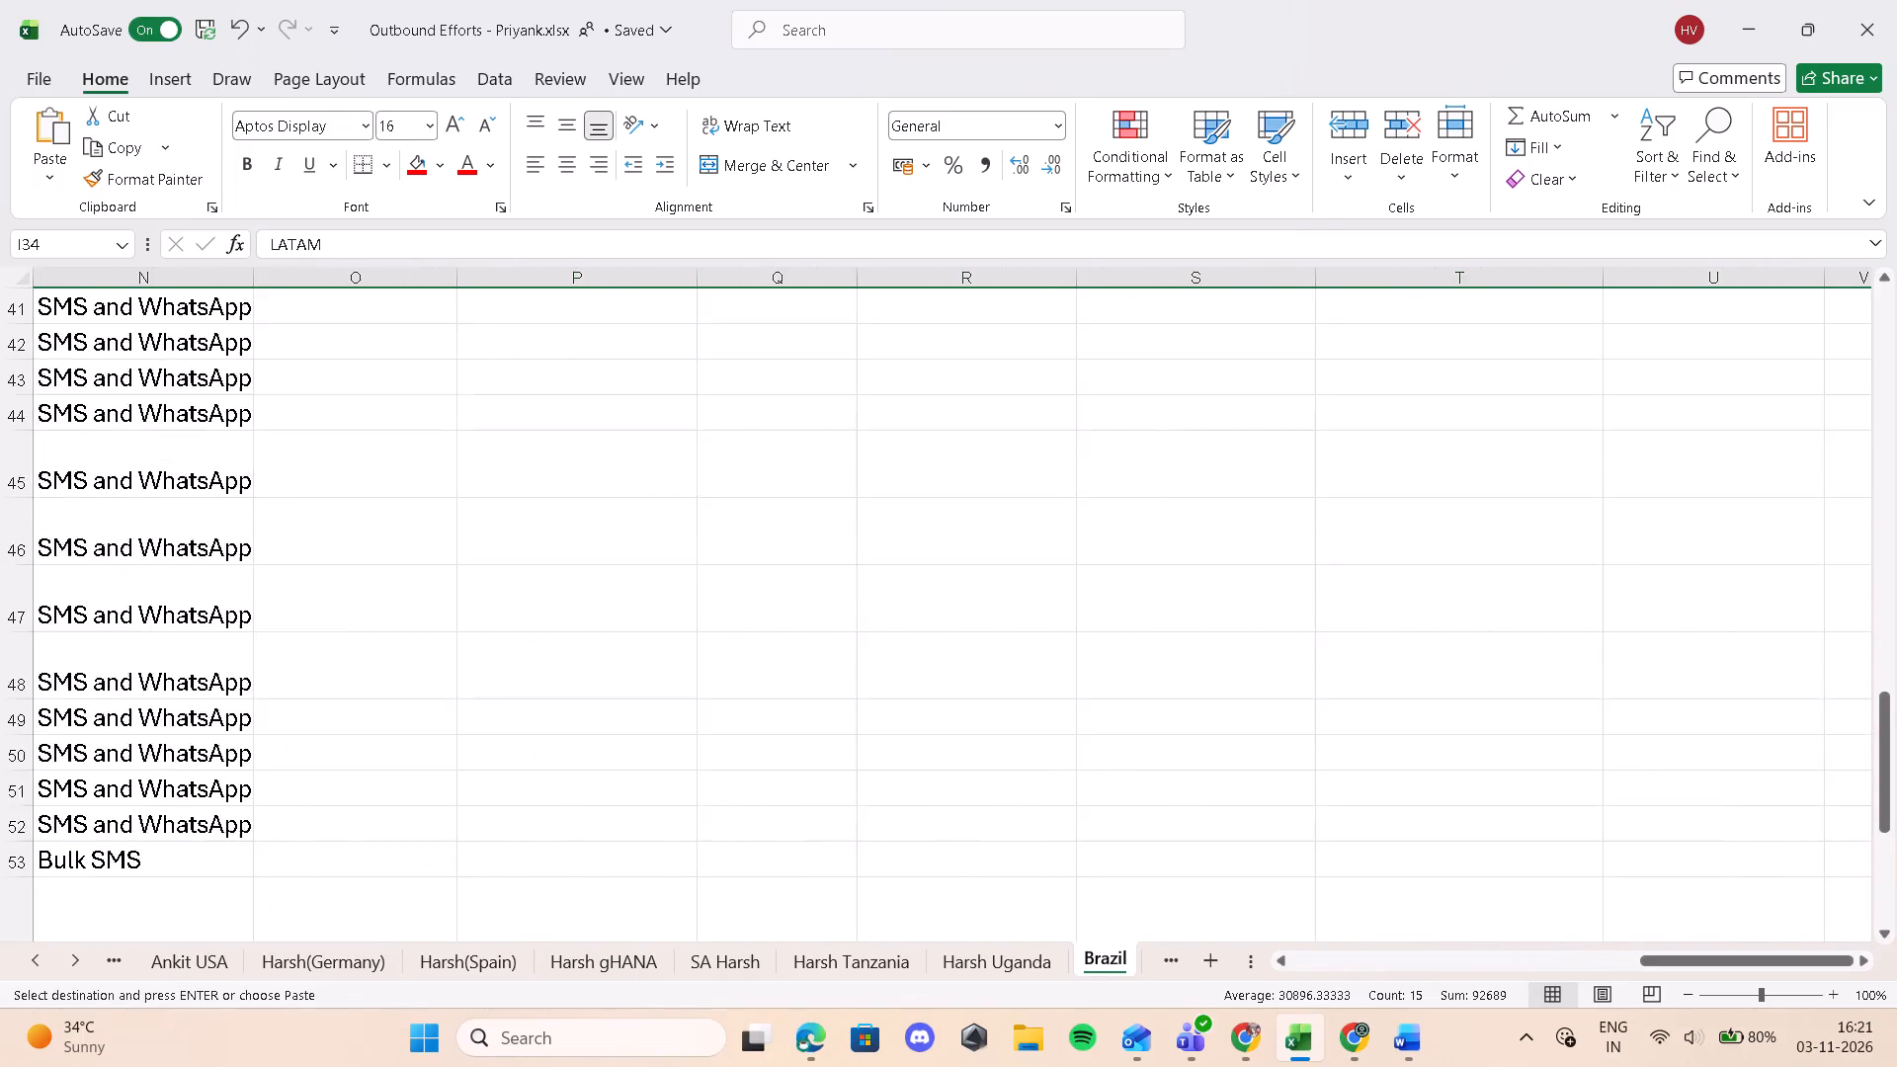
Review the 1st Email(Intro) dates from the top of the Brazil sheet to the first undated rows, and highlight row 32.
scroll(1043, 826, up, 2)
scroll(1346, 826, up, 9)
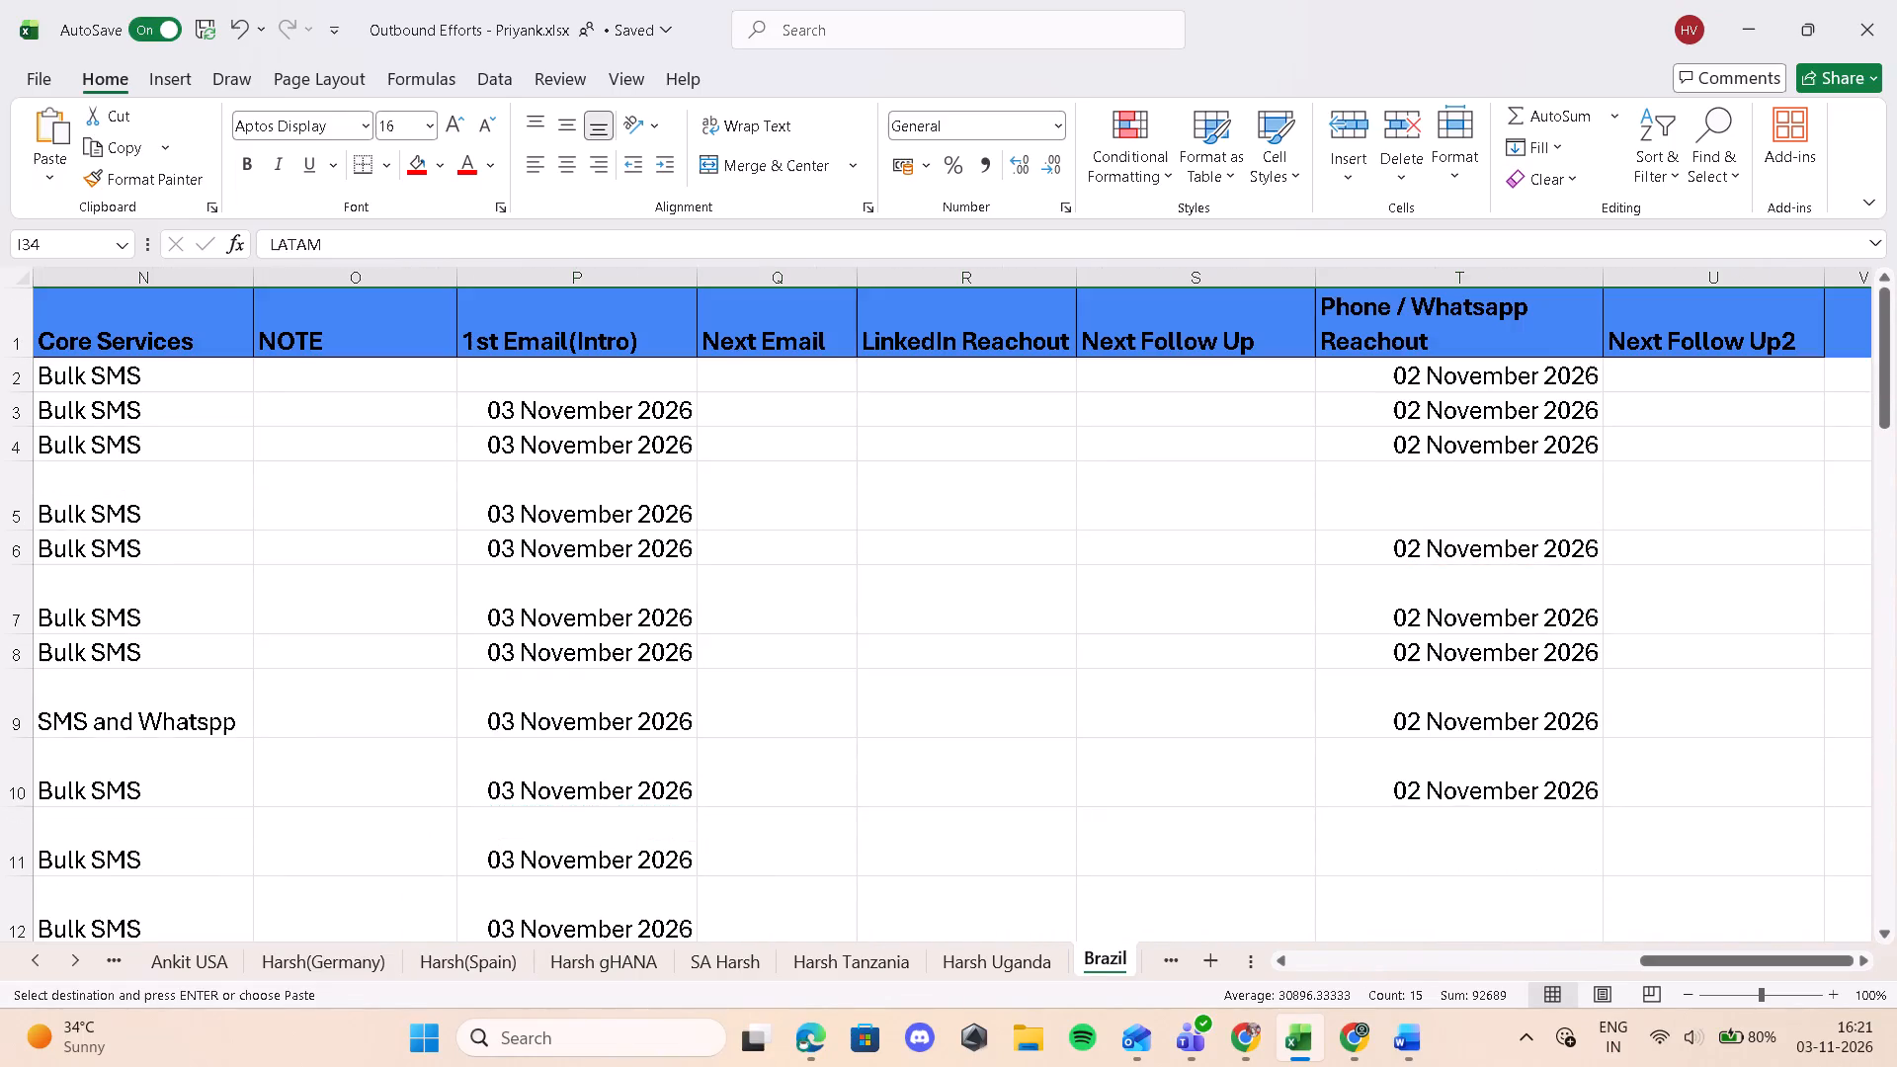
scroll(1346, 826, down, 3)
scroll(905, 844, down, 3)
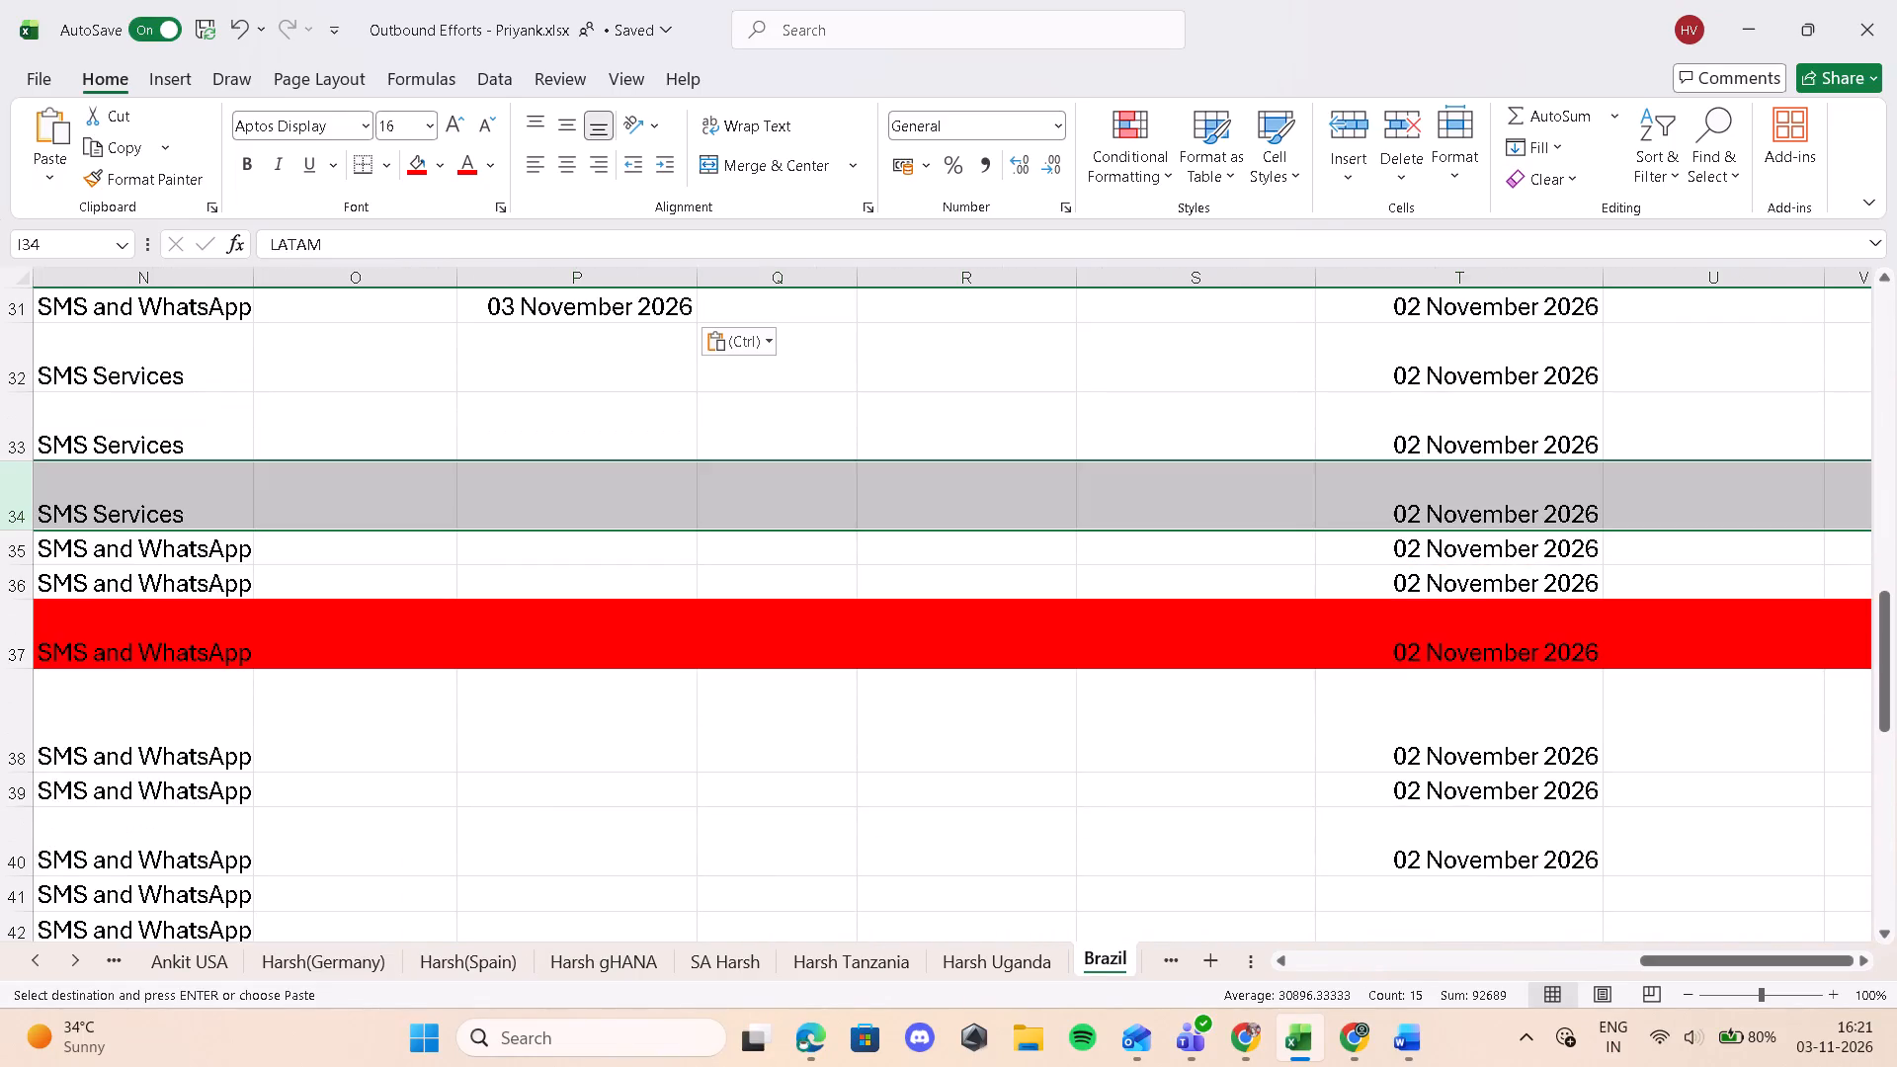
scroll(824, 838, up, 1)
click(627, 696)
click(19, 713)
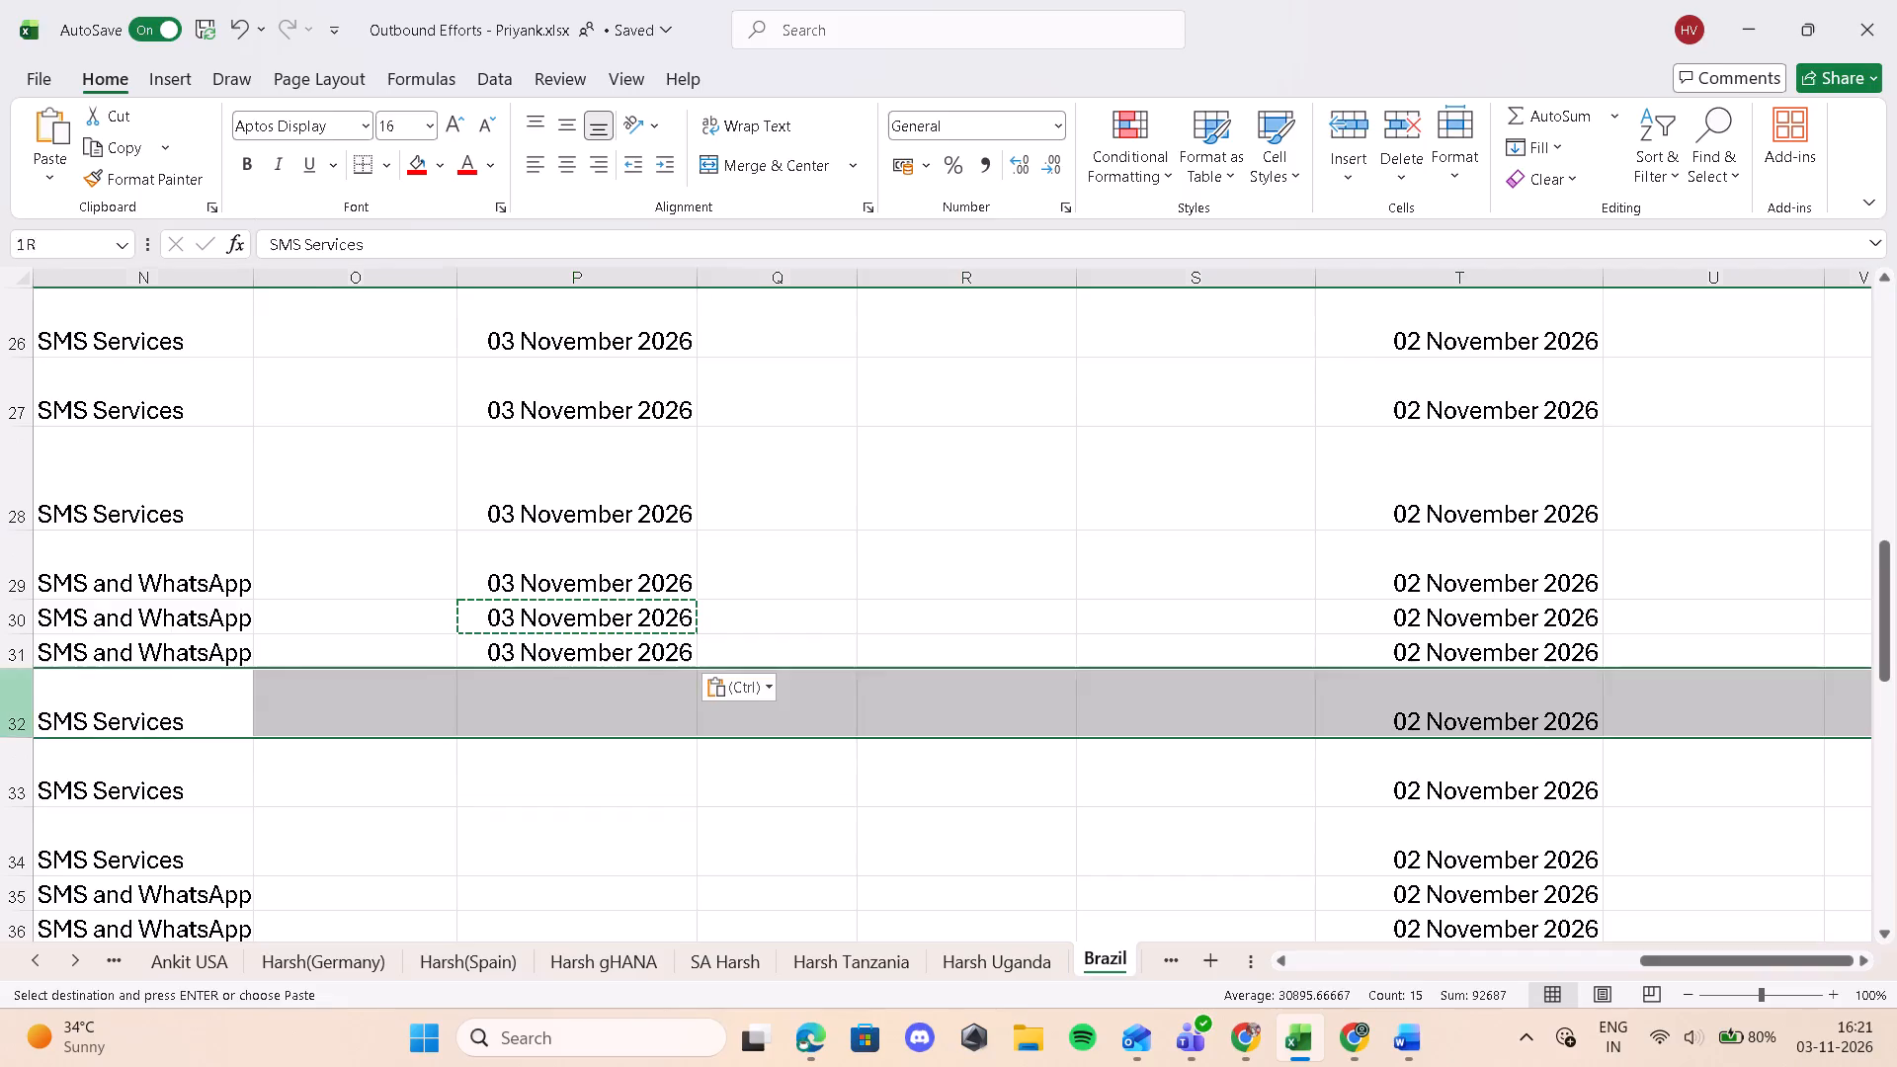
Check the contact, designation, acceptance status and email columns for the Brazil prospects in rows 32 to 35, and highlight row 34.
drag(1699, 970, 1619, 974)
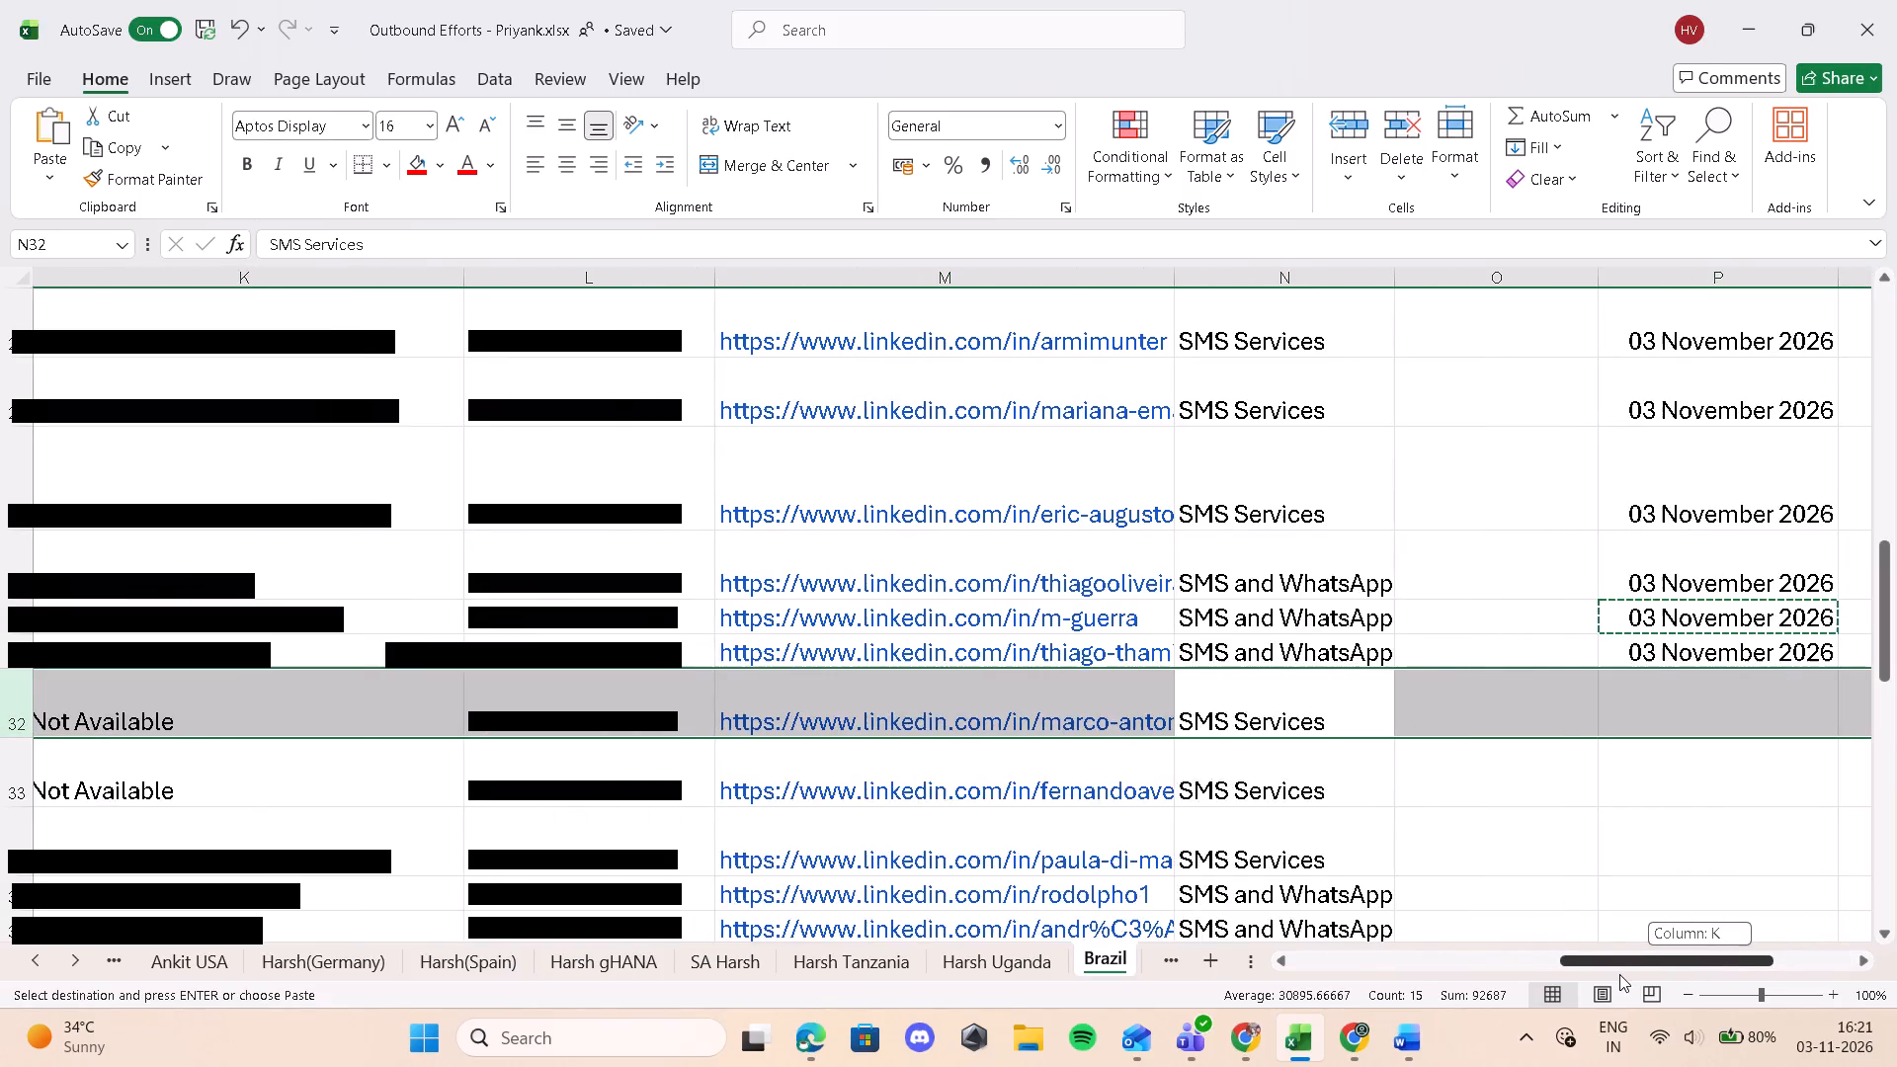
drag(1619, 974, 1449, 964)
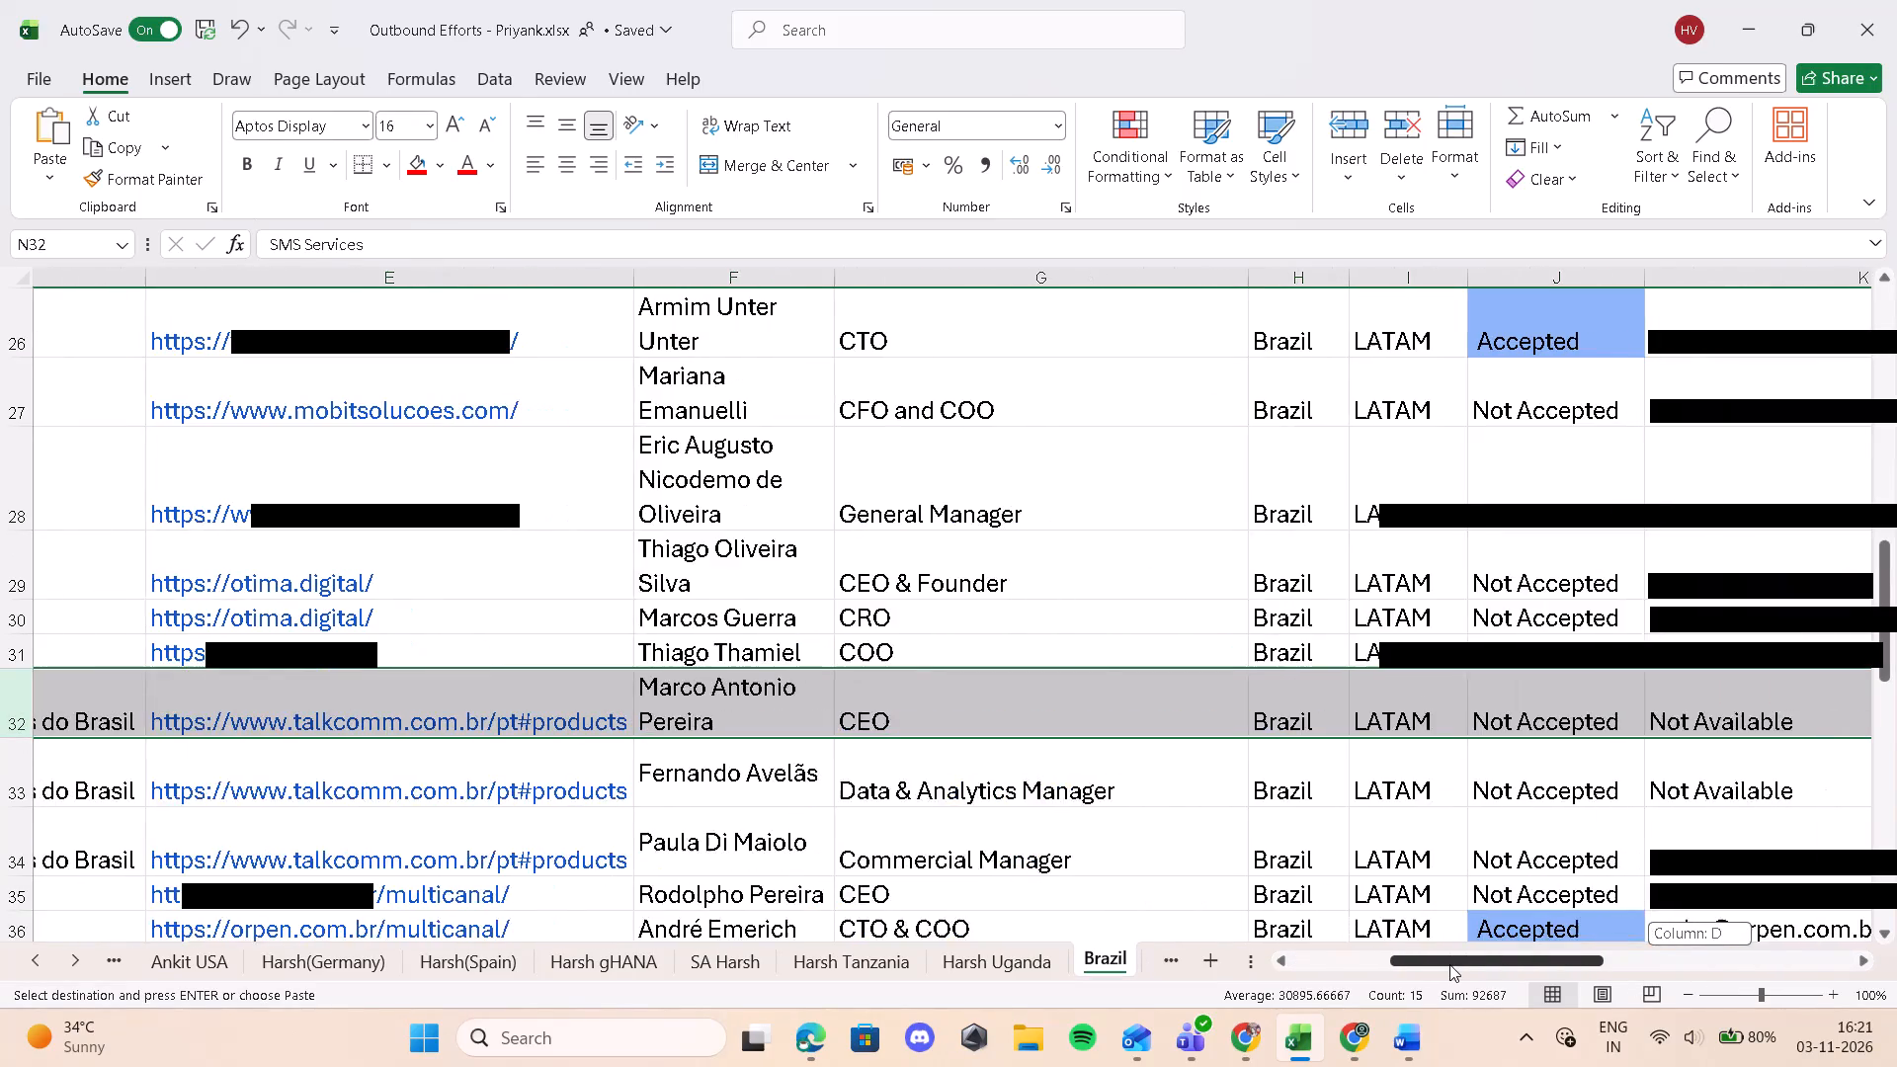
drag(1449, 964, 1468, 964)
click(1588, 700)
click(1614, 772)
click(1616, 880)
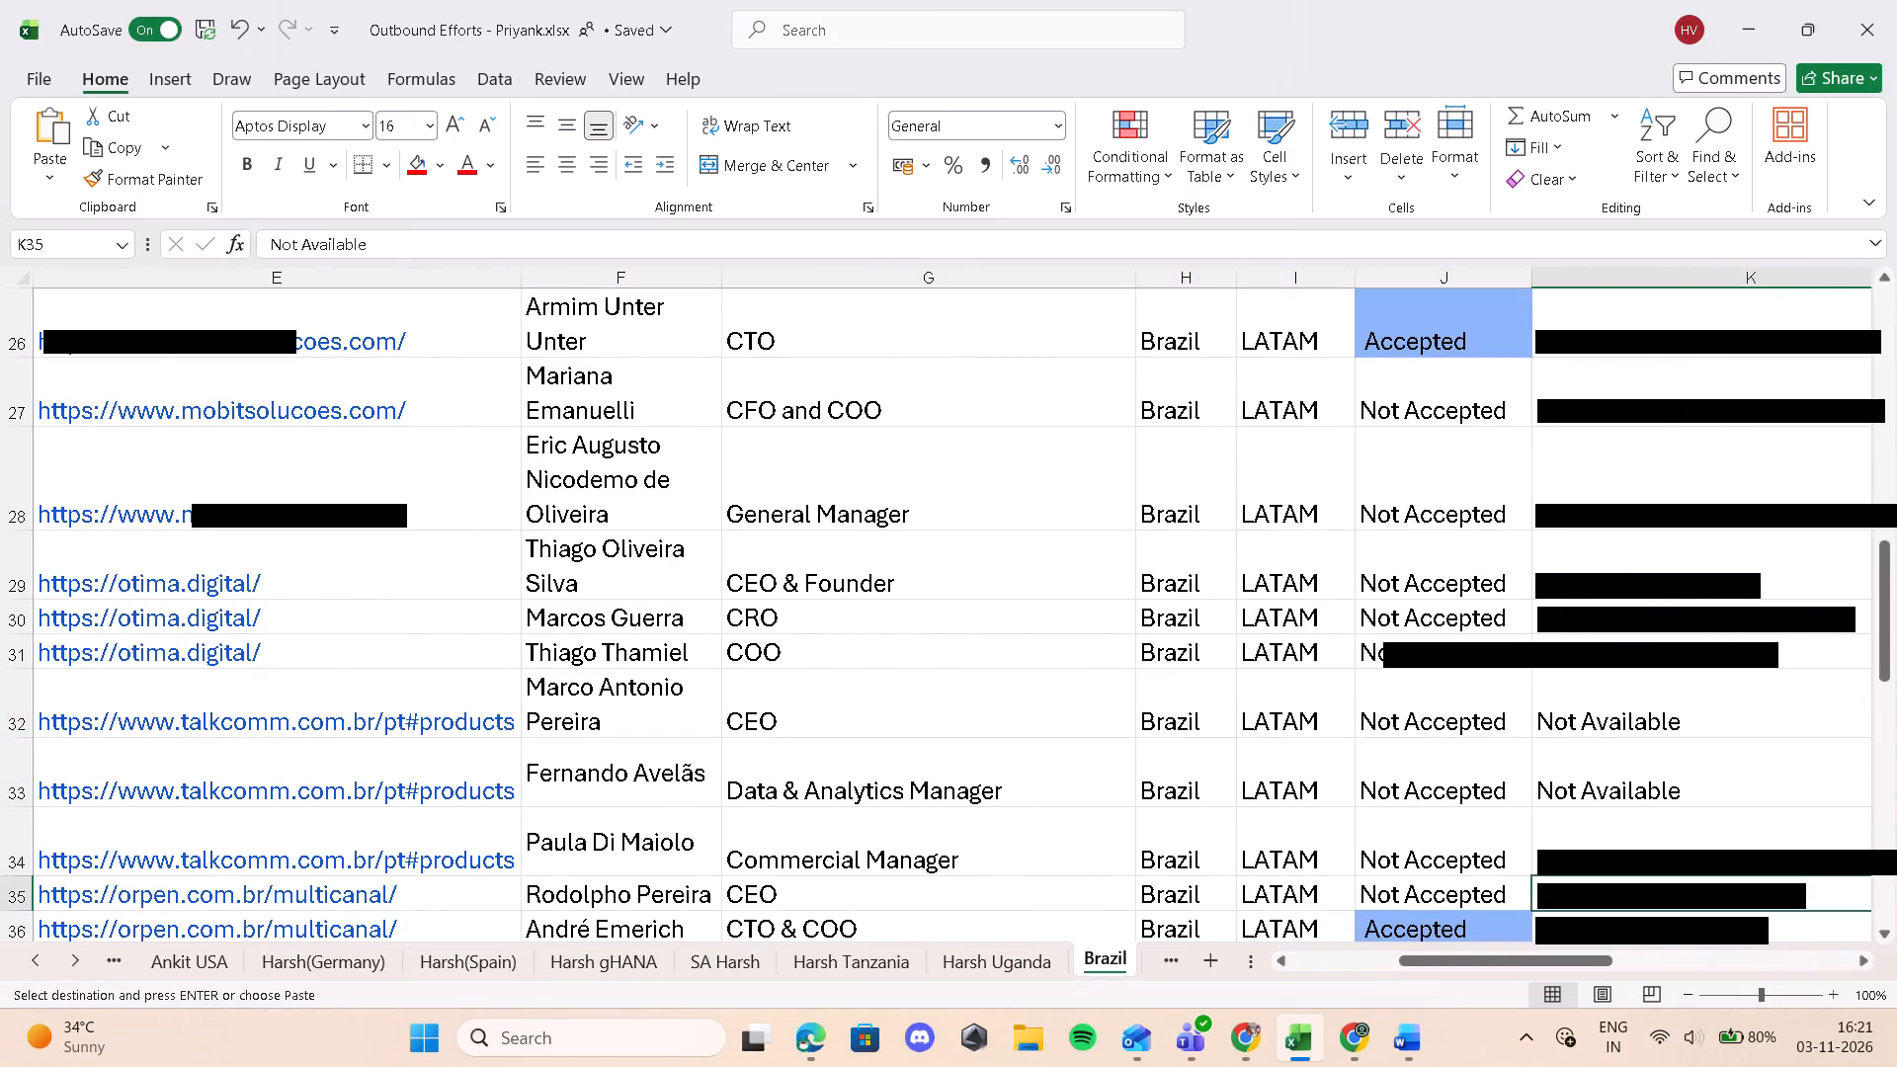
click(1652, 848)
click(0, 838)
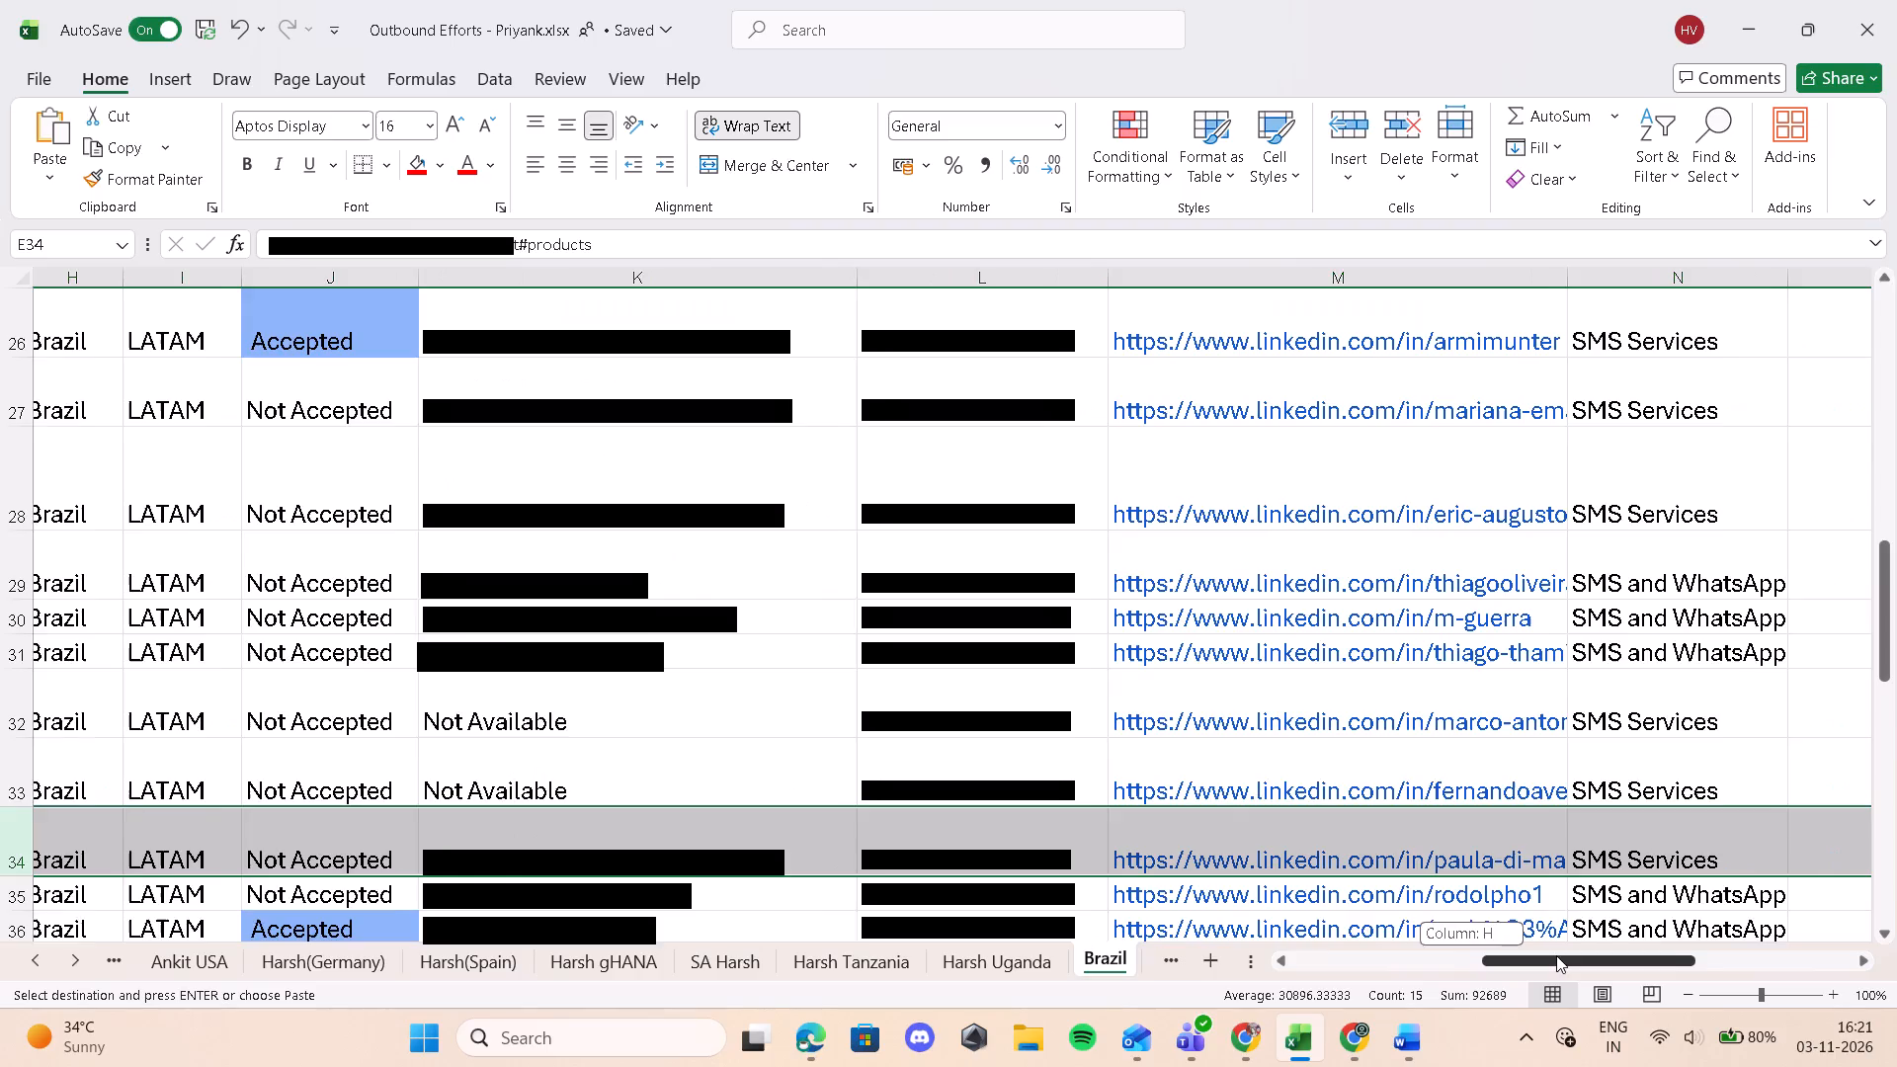
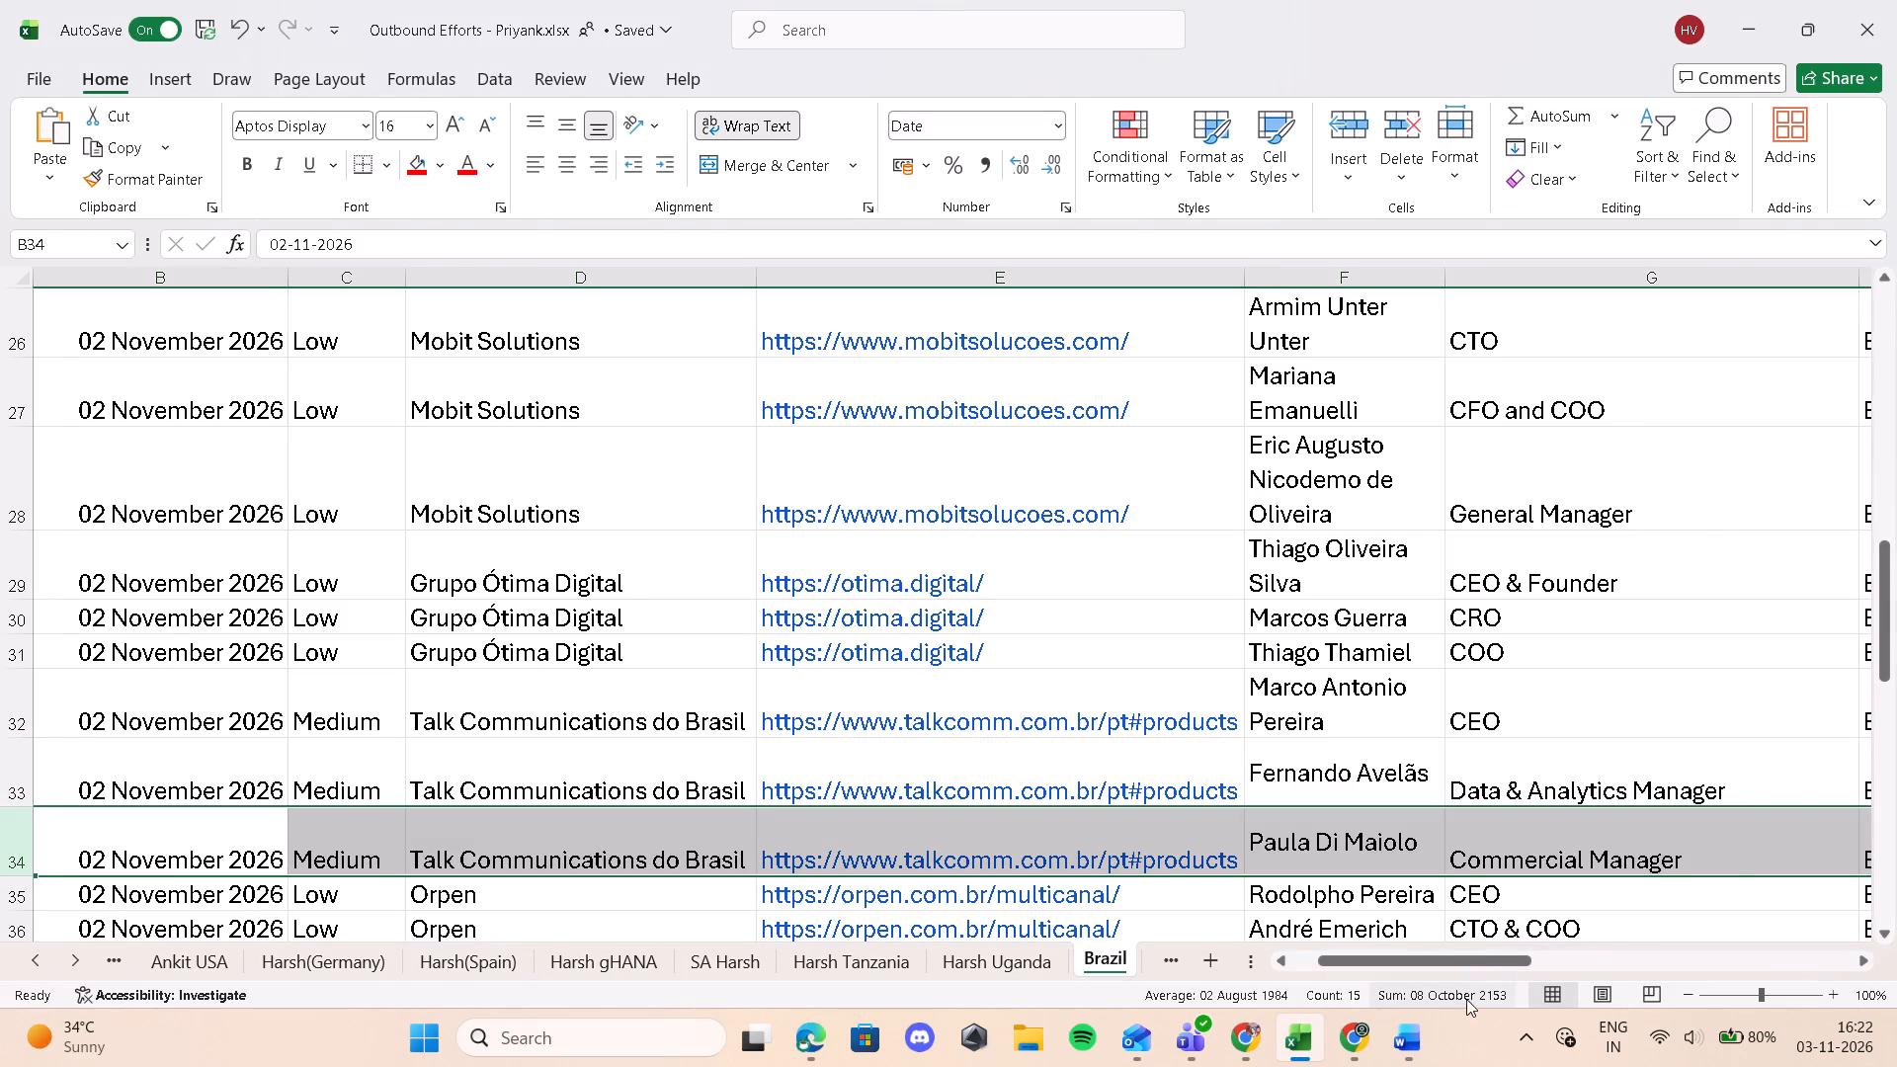
Open the contact name cell in row 34 of the Brazil sheet for editing.
drag(1471, 965, 1304, 956)
double_click(1396, 842)
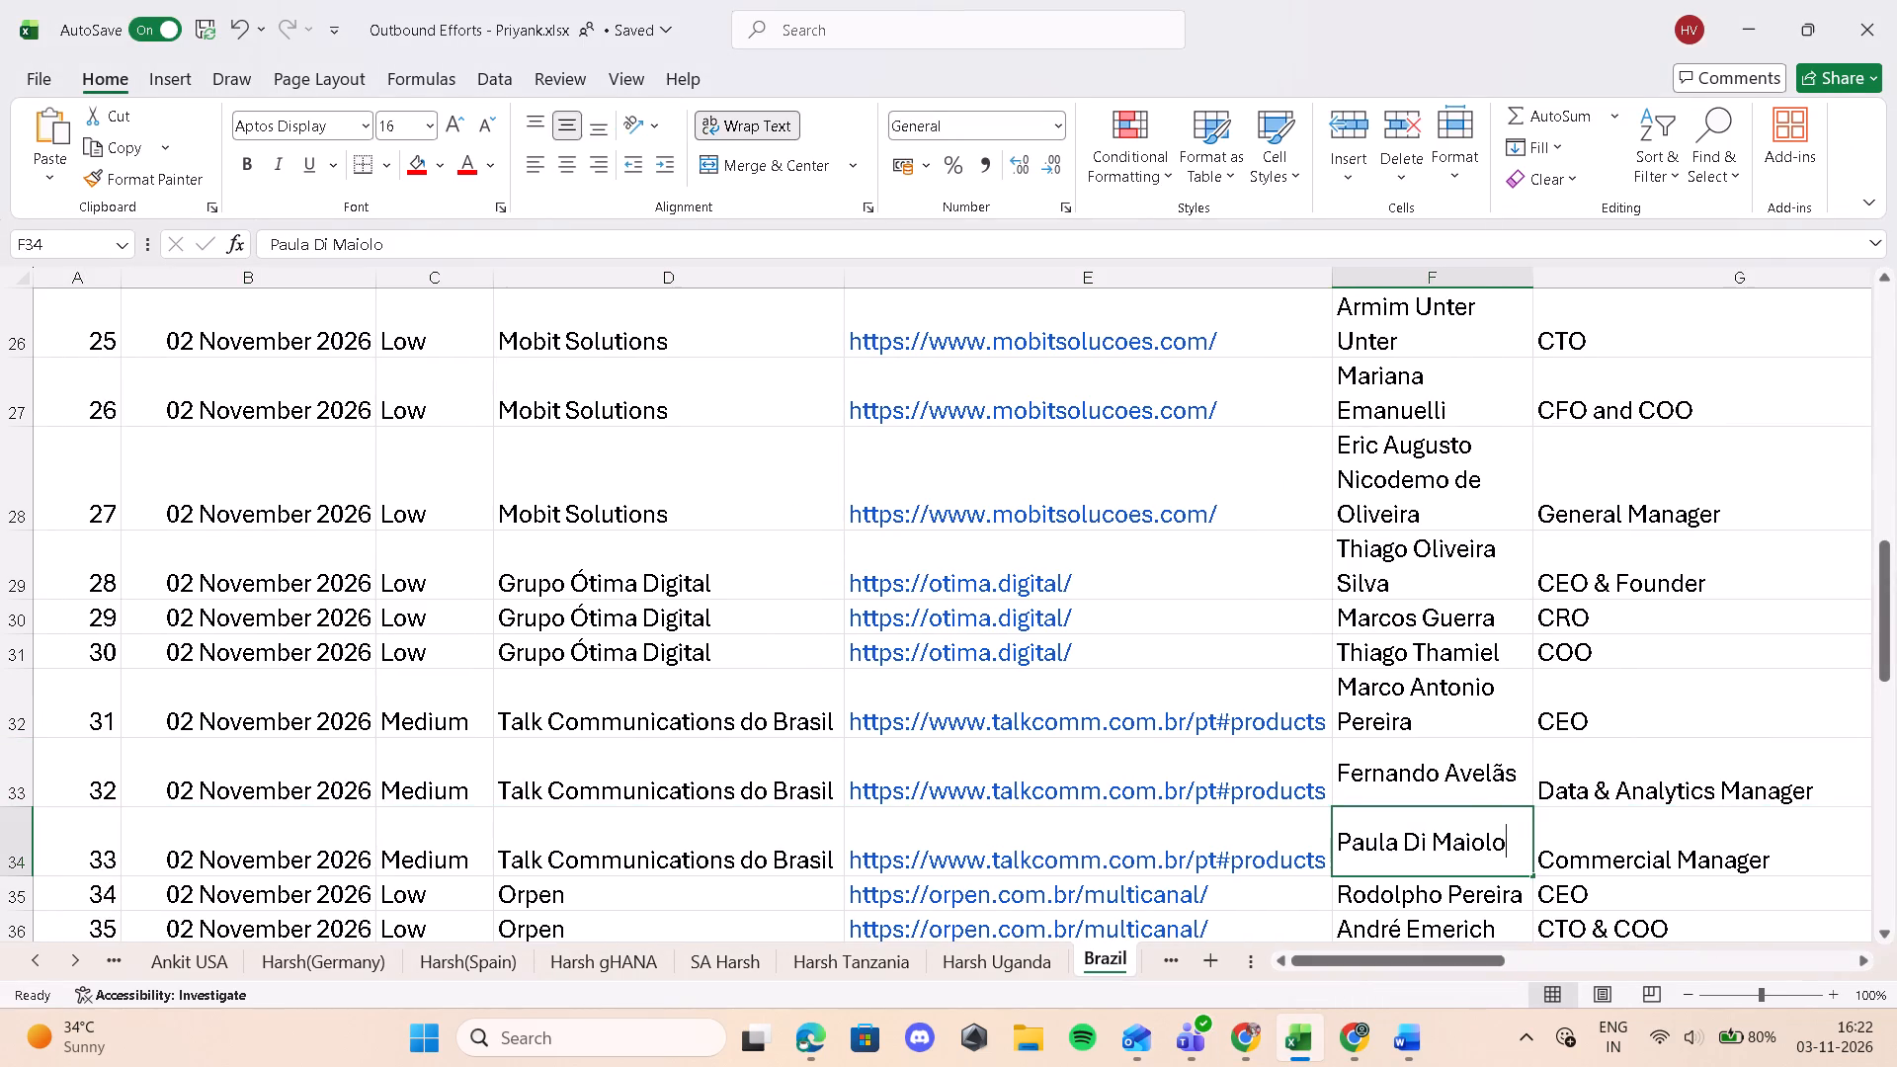
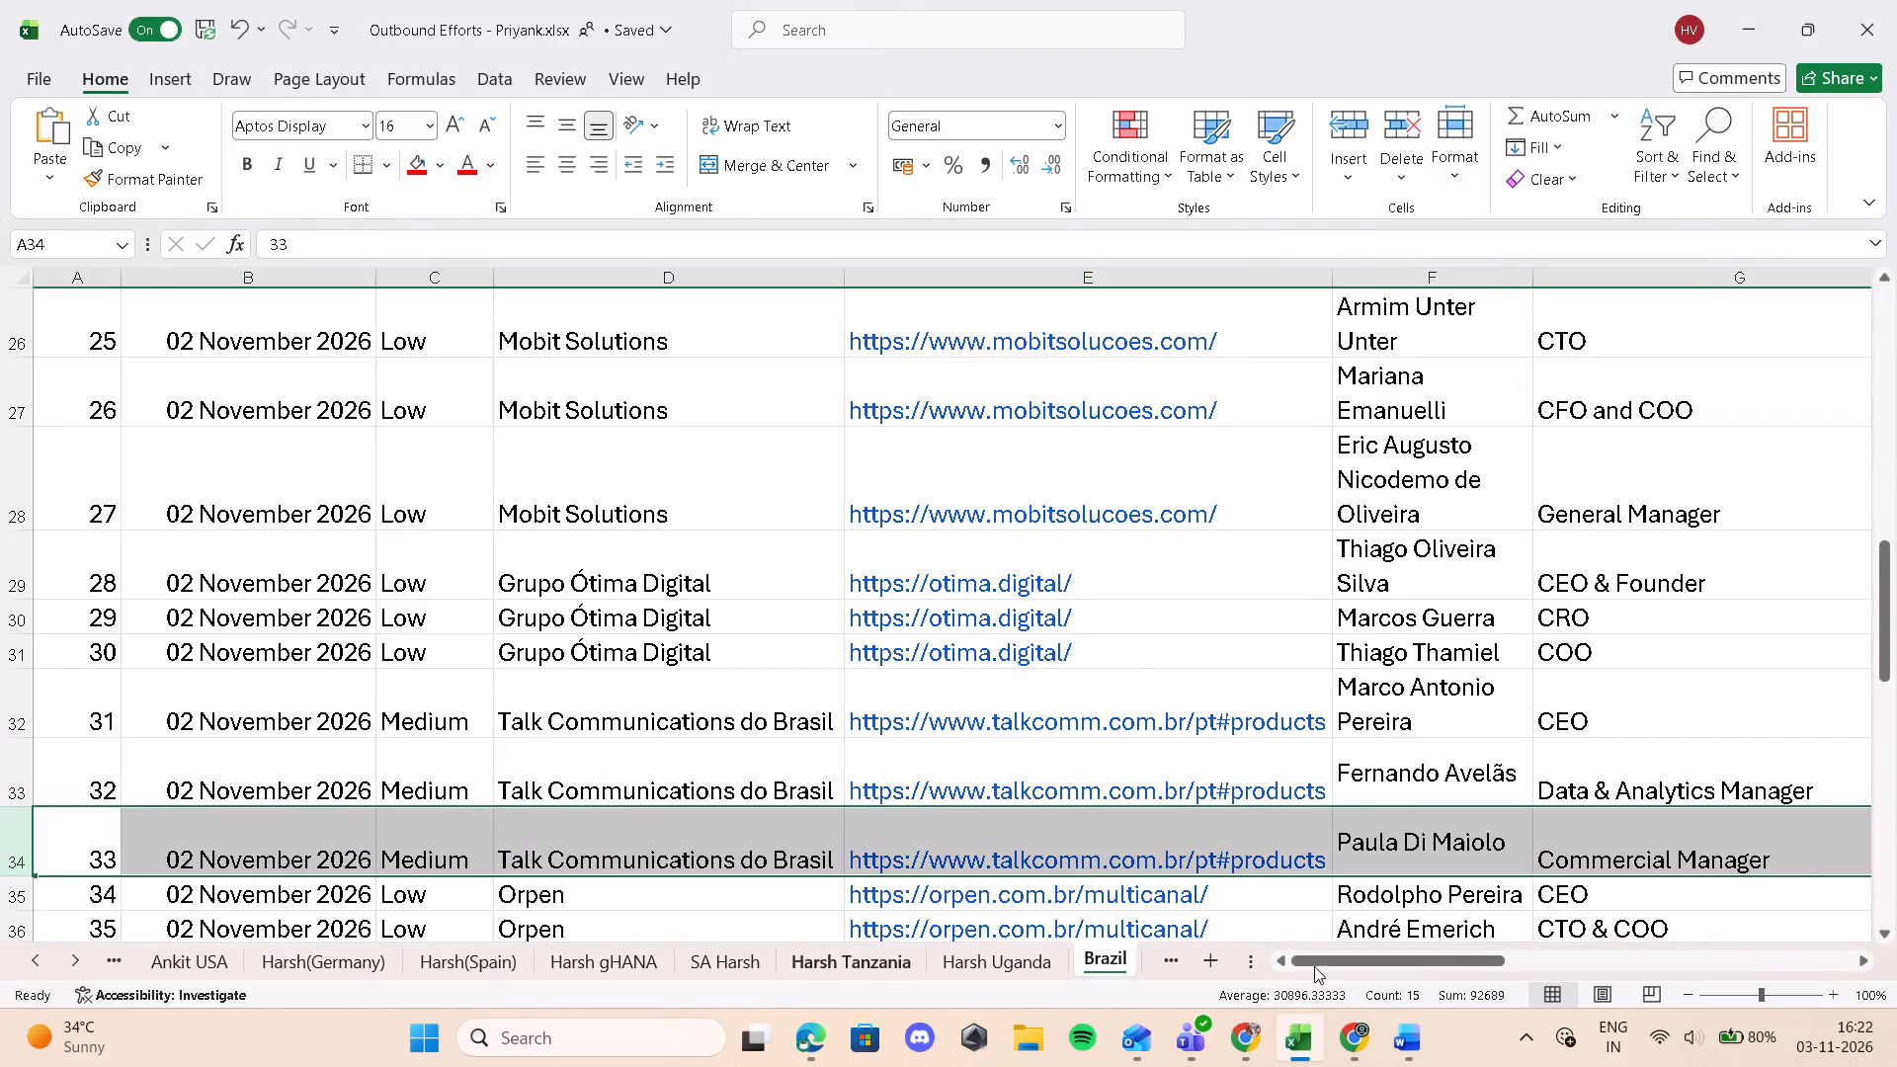
Copy the 03 November 2026 date from row 31 into column P for the Talk Communications do Brasil Commercial Manager in row 34.
drag(1317, 964, 1643, 928)
click(1093, 862)
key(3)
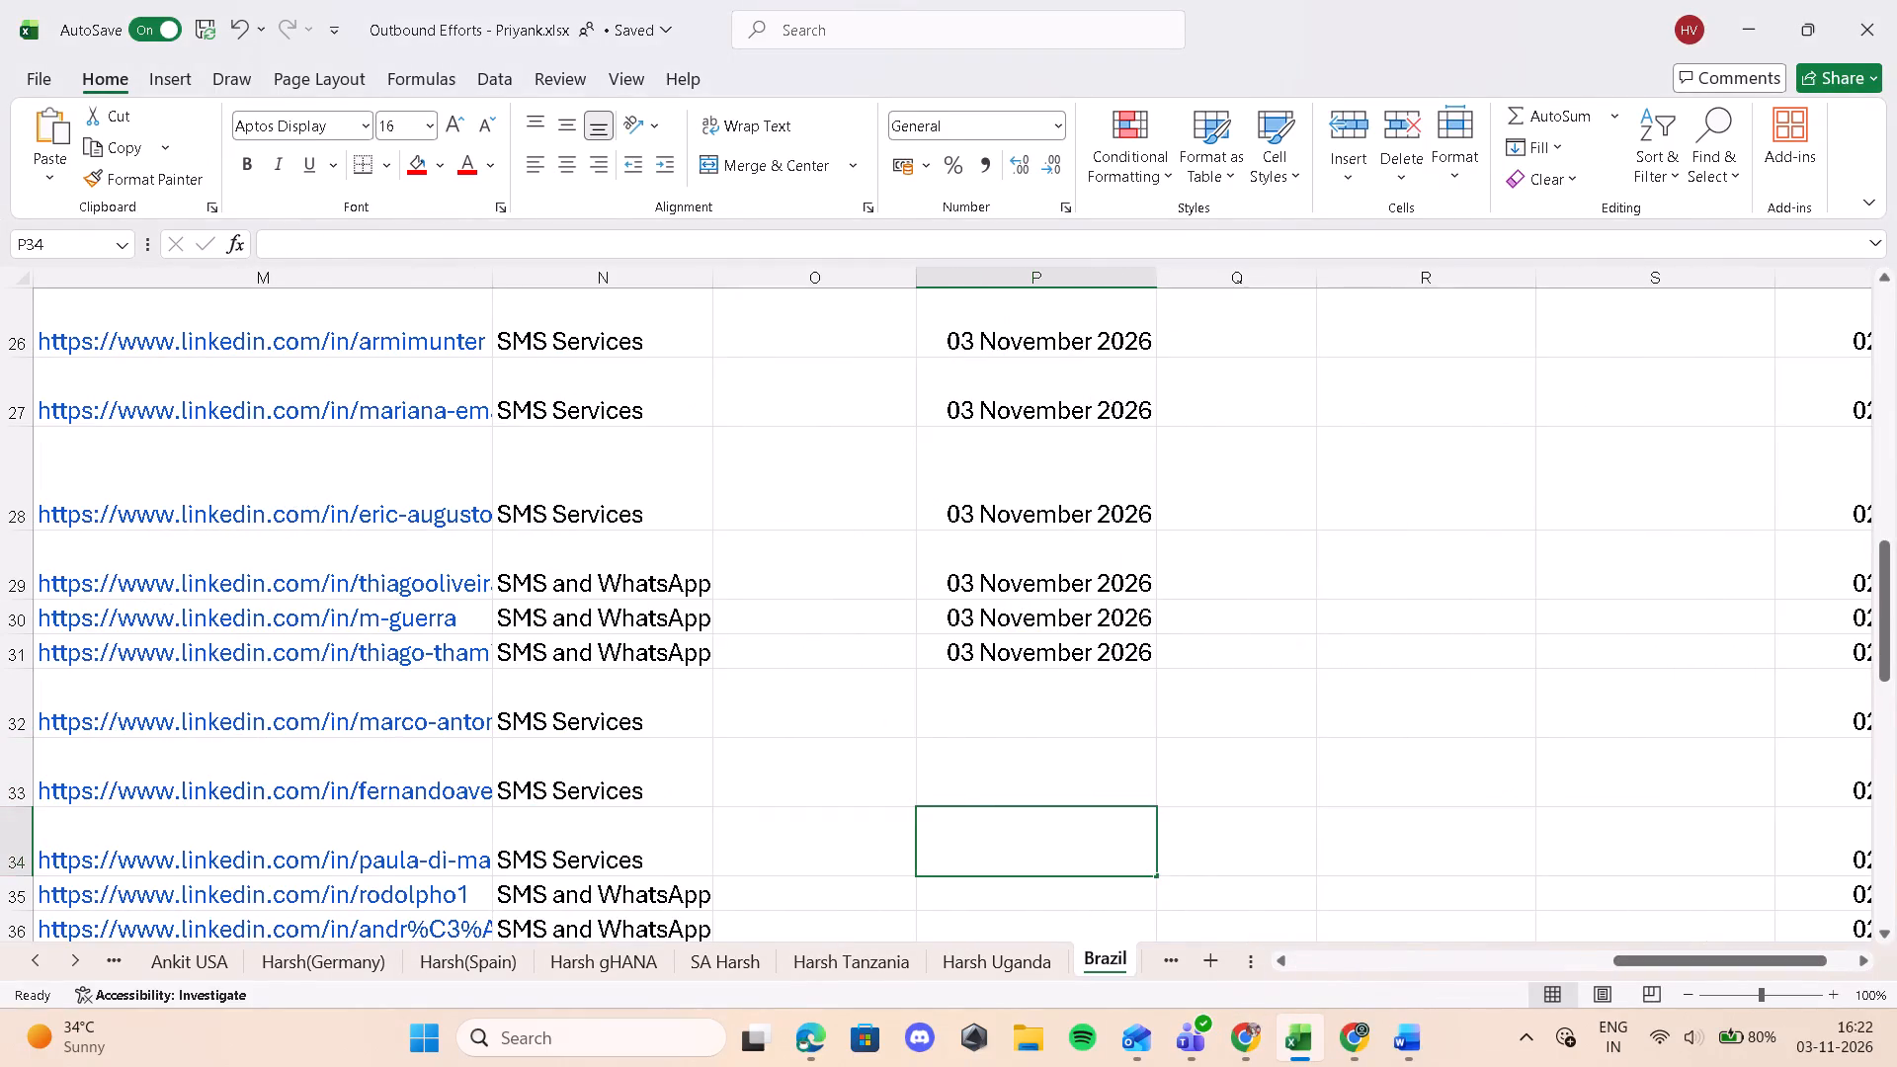
click(1045, 656)
key(ctrl+c)
click(1080, 845)
key(ctrl+v)
drag(1702, 967, 1631, 975)
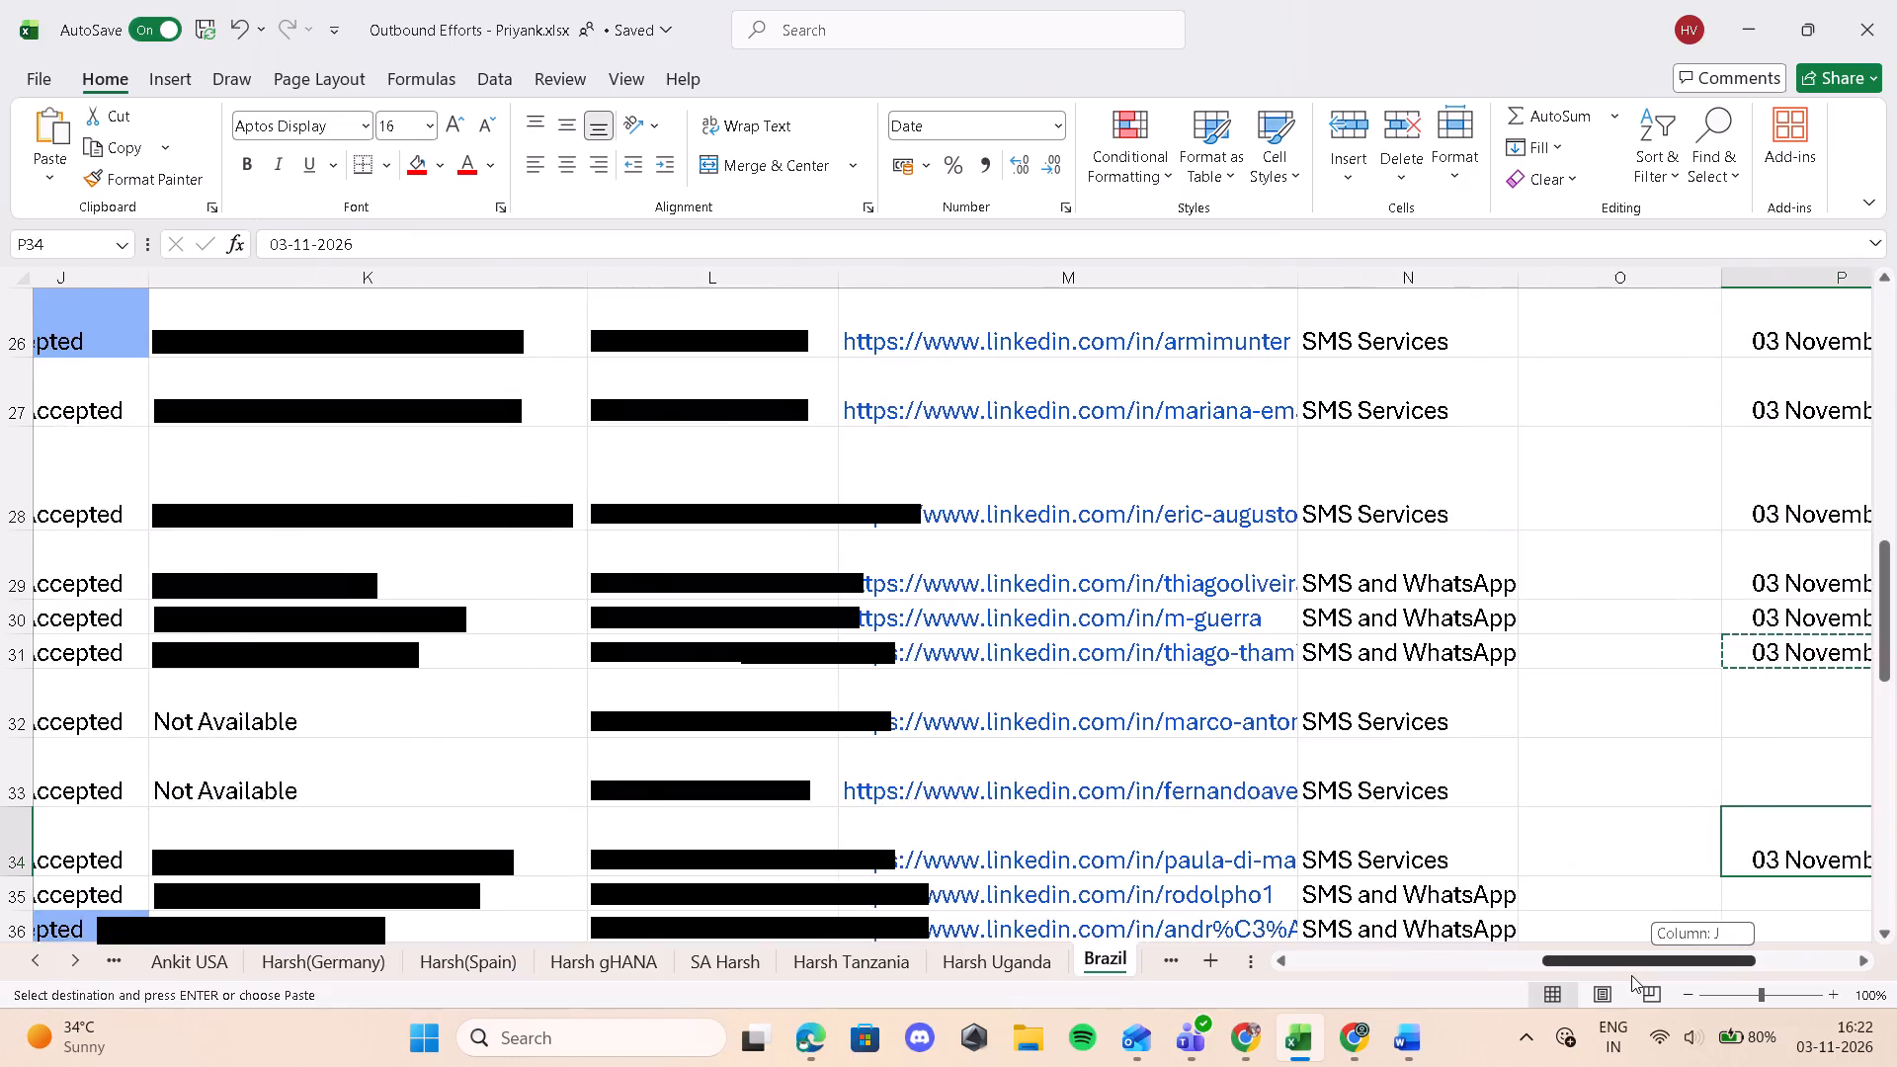
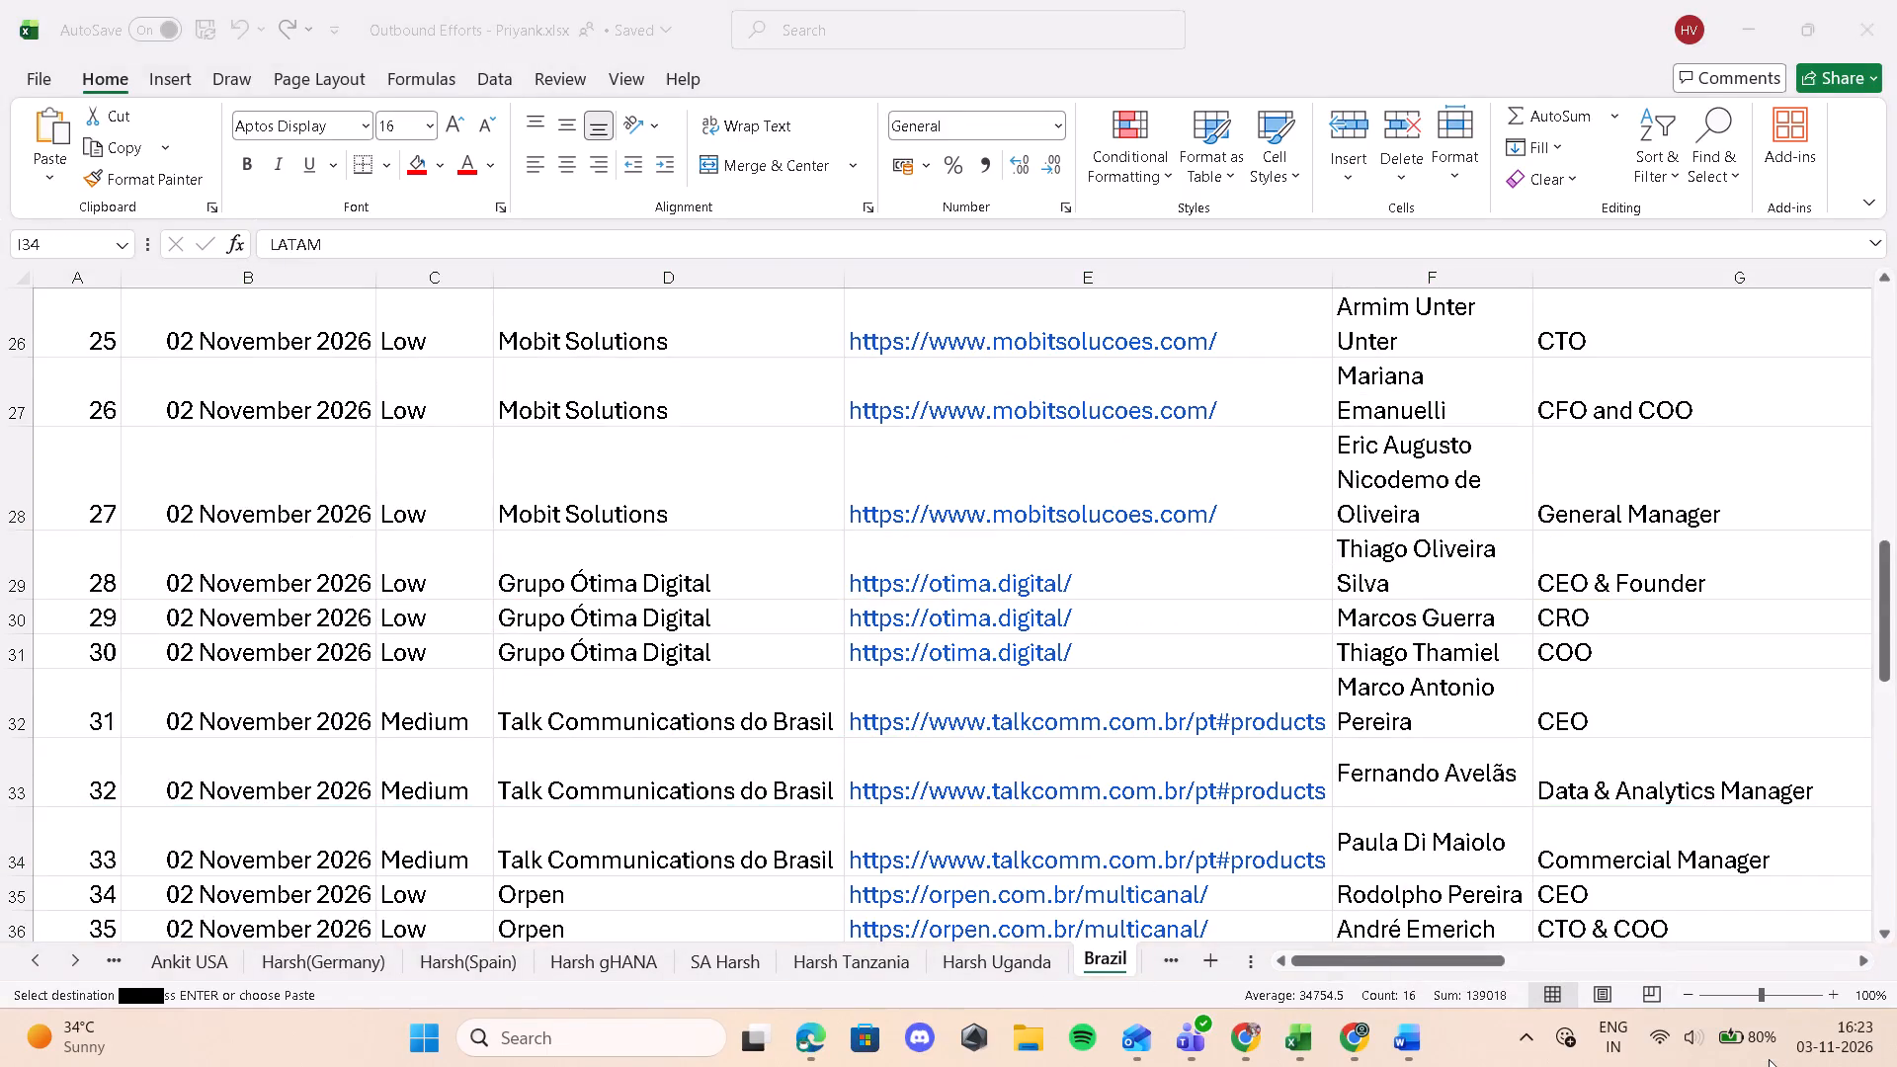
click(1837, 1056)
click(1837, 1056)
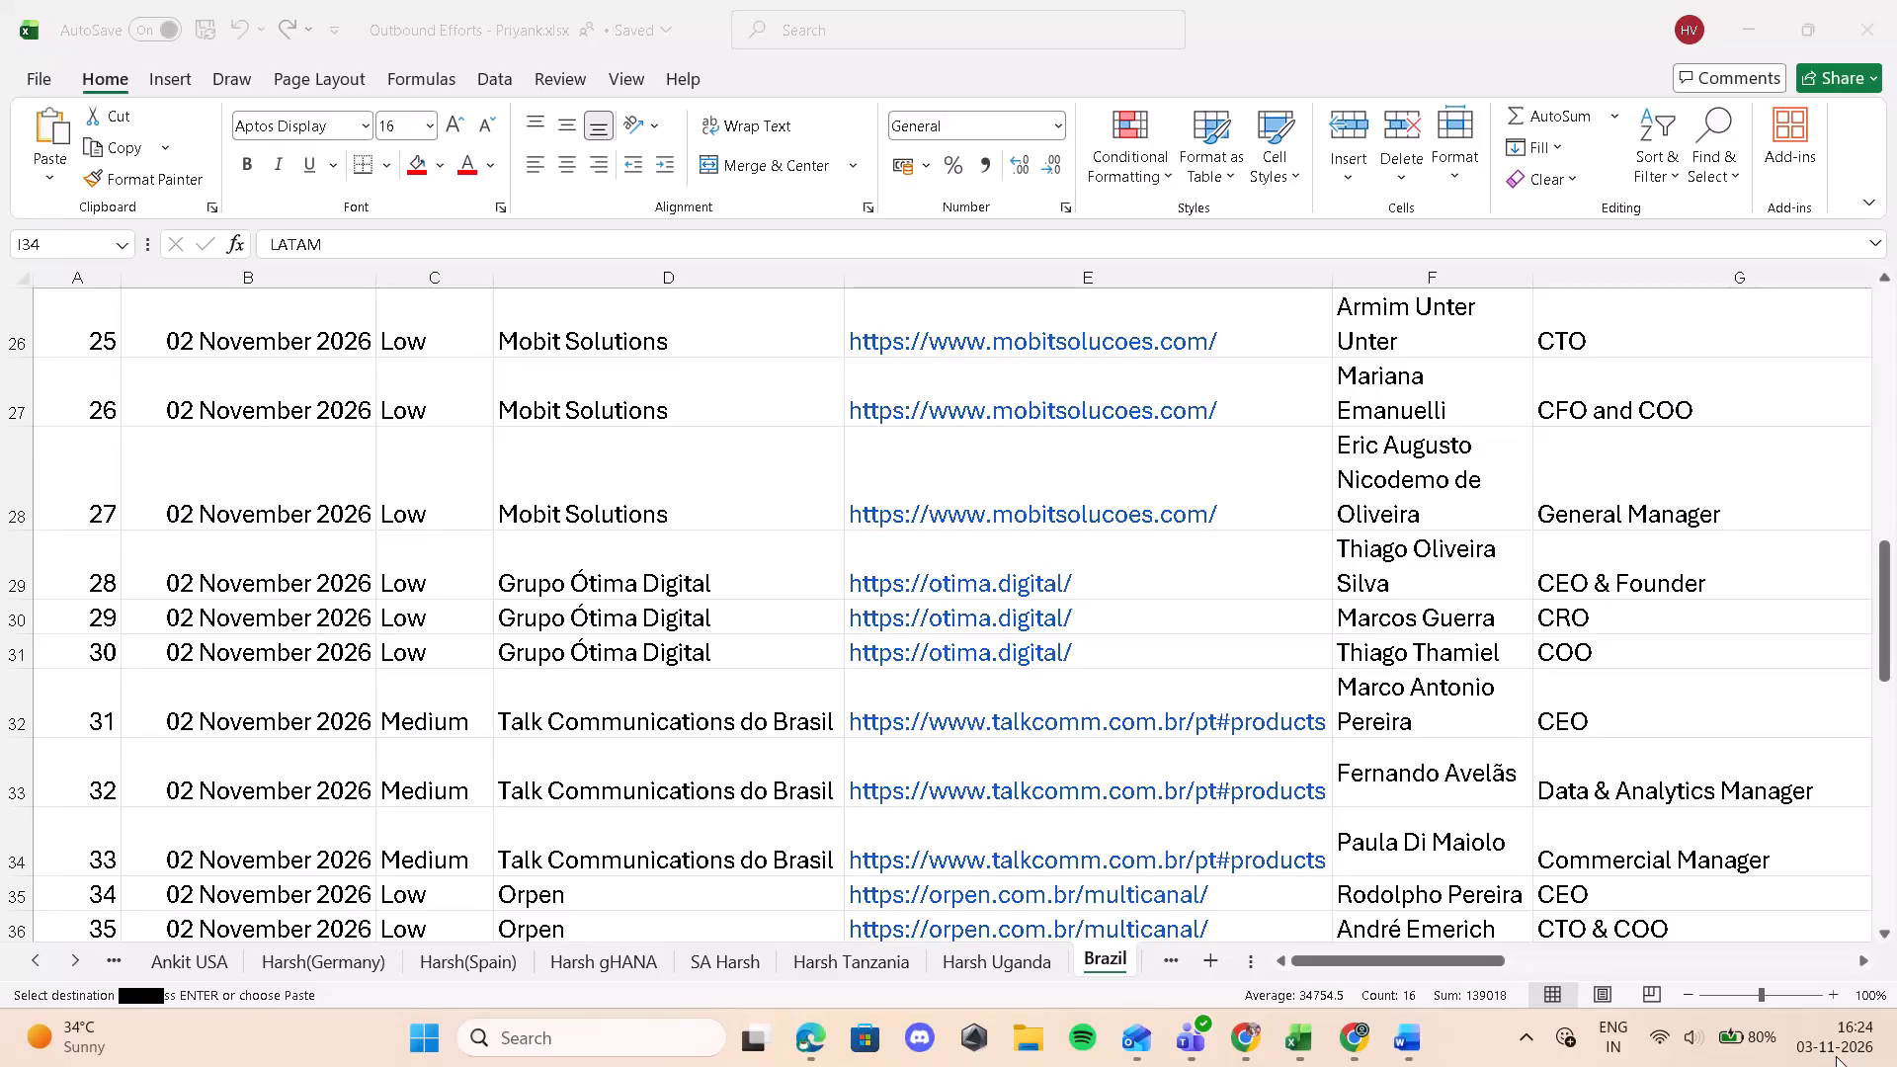
Make the font size a uniform 16 across all cells of the Brazil sheet.
scroll(1819, 780, down, 3)
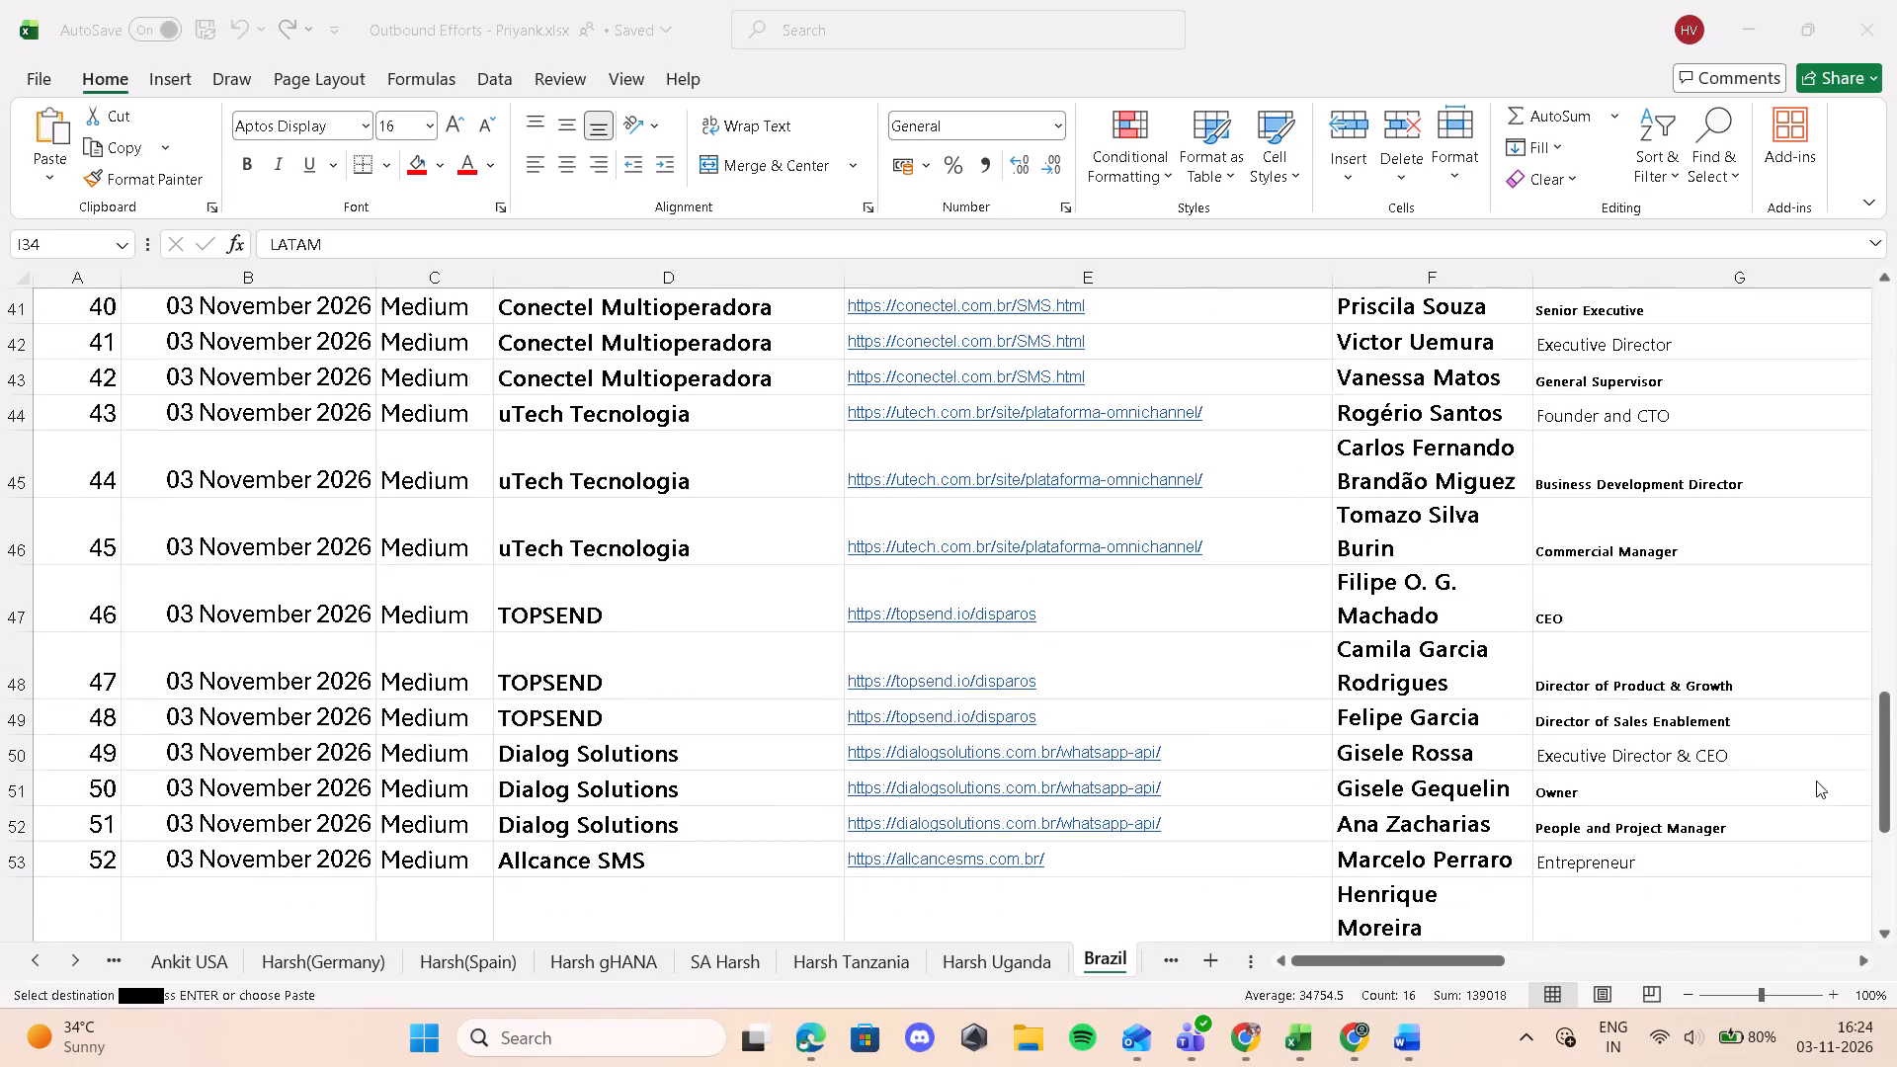
scroll(1796, 722, down, 3)
scroll(1225, 819, up, 3)
scroll(663, 709, down, 1)
scroll(900, 757, up, 4)
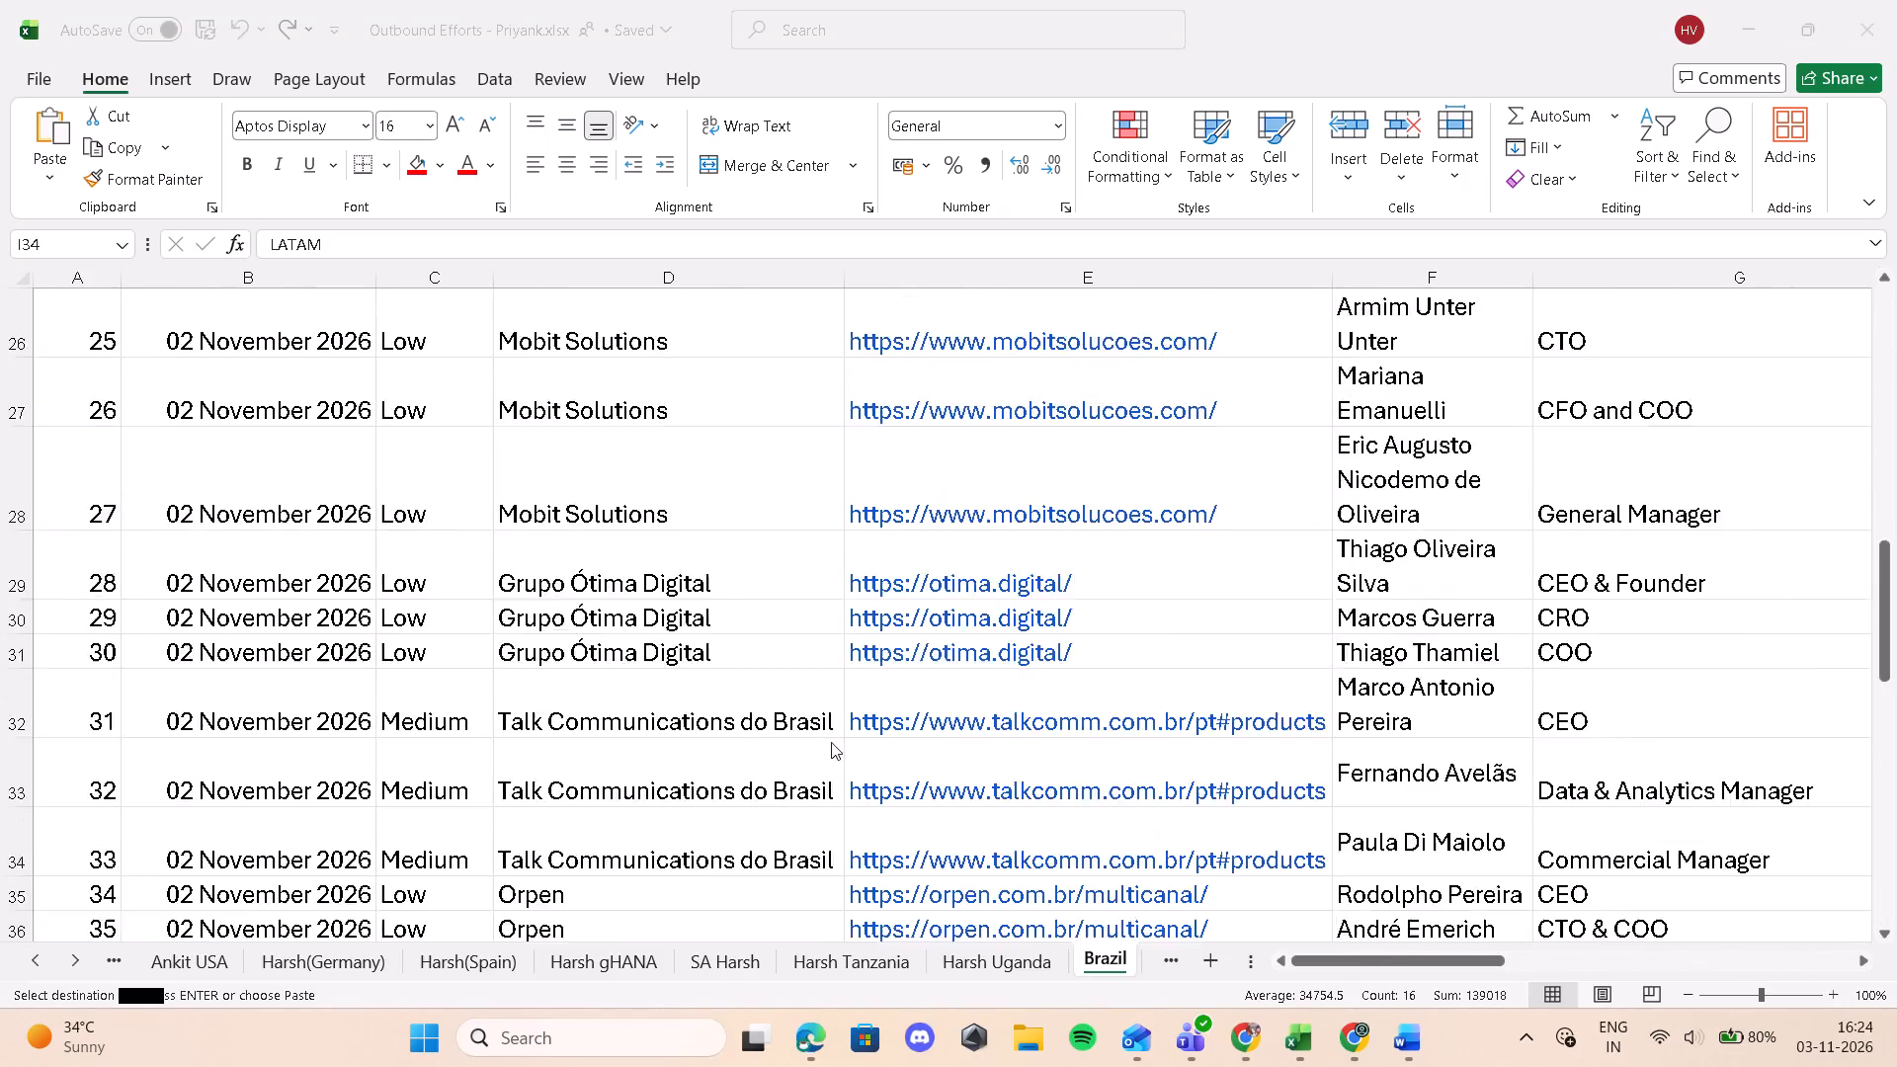
scroll(831, 742, up, 6)
scroll(733, 486, up, 4)
double_click(19, 279)
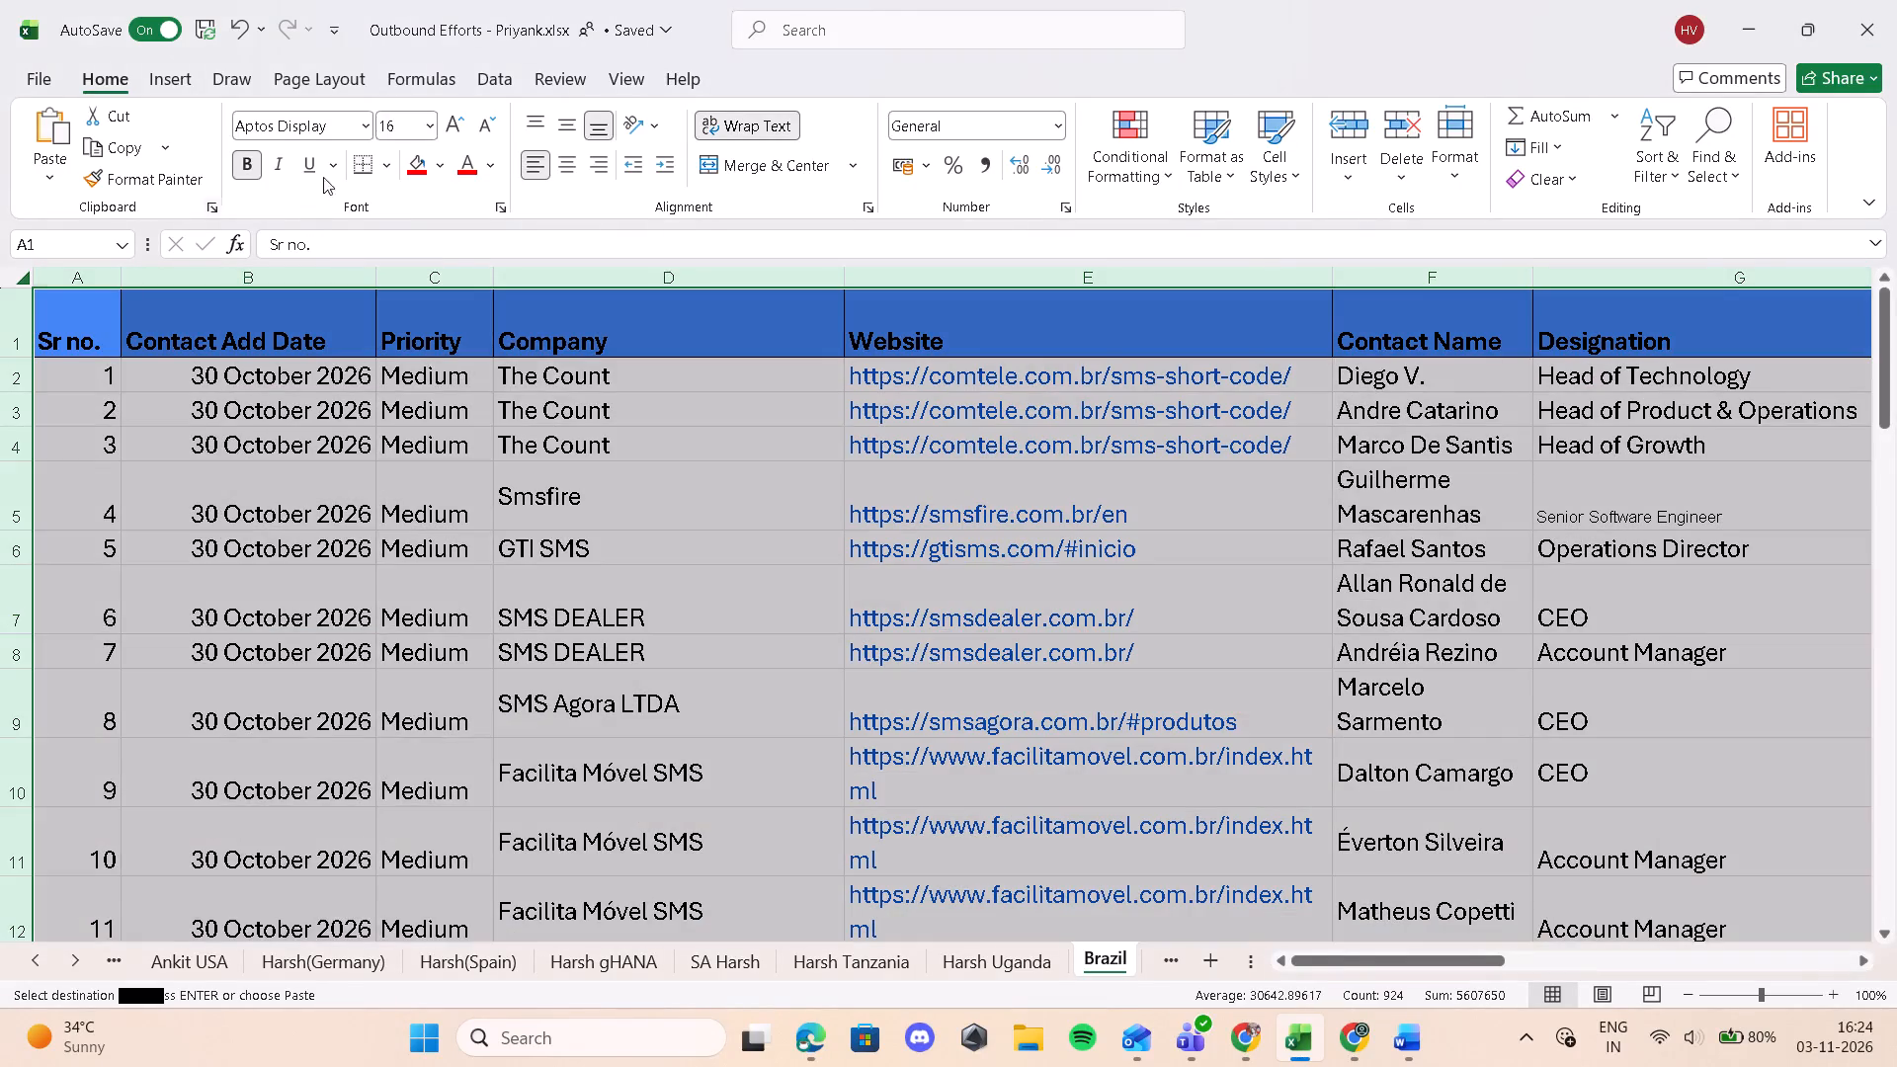
click(444, 130)
click(489, 126)
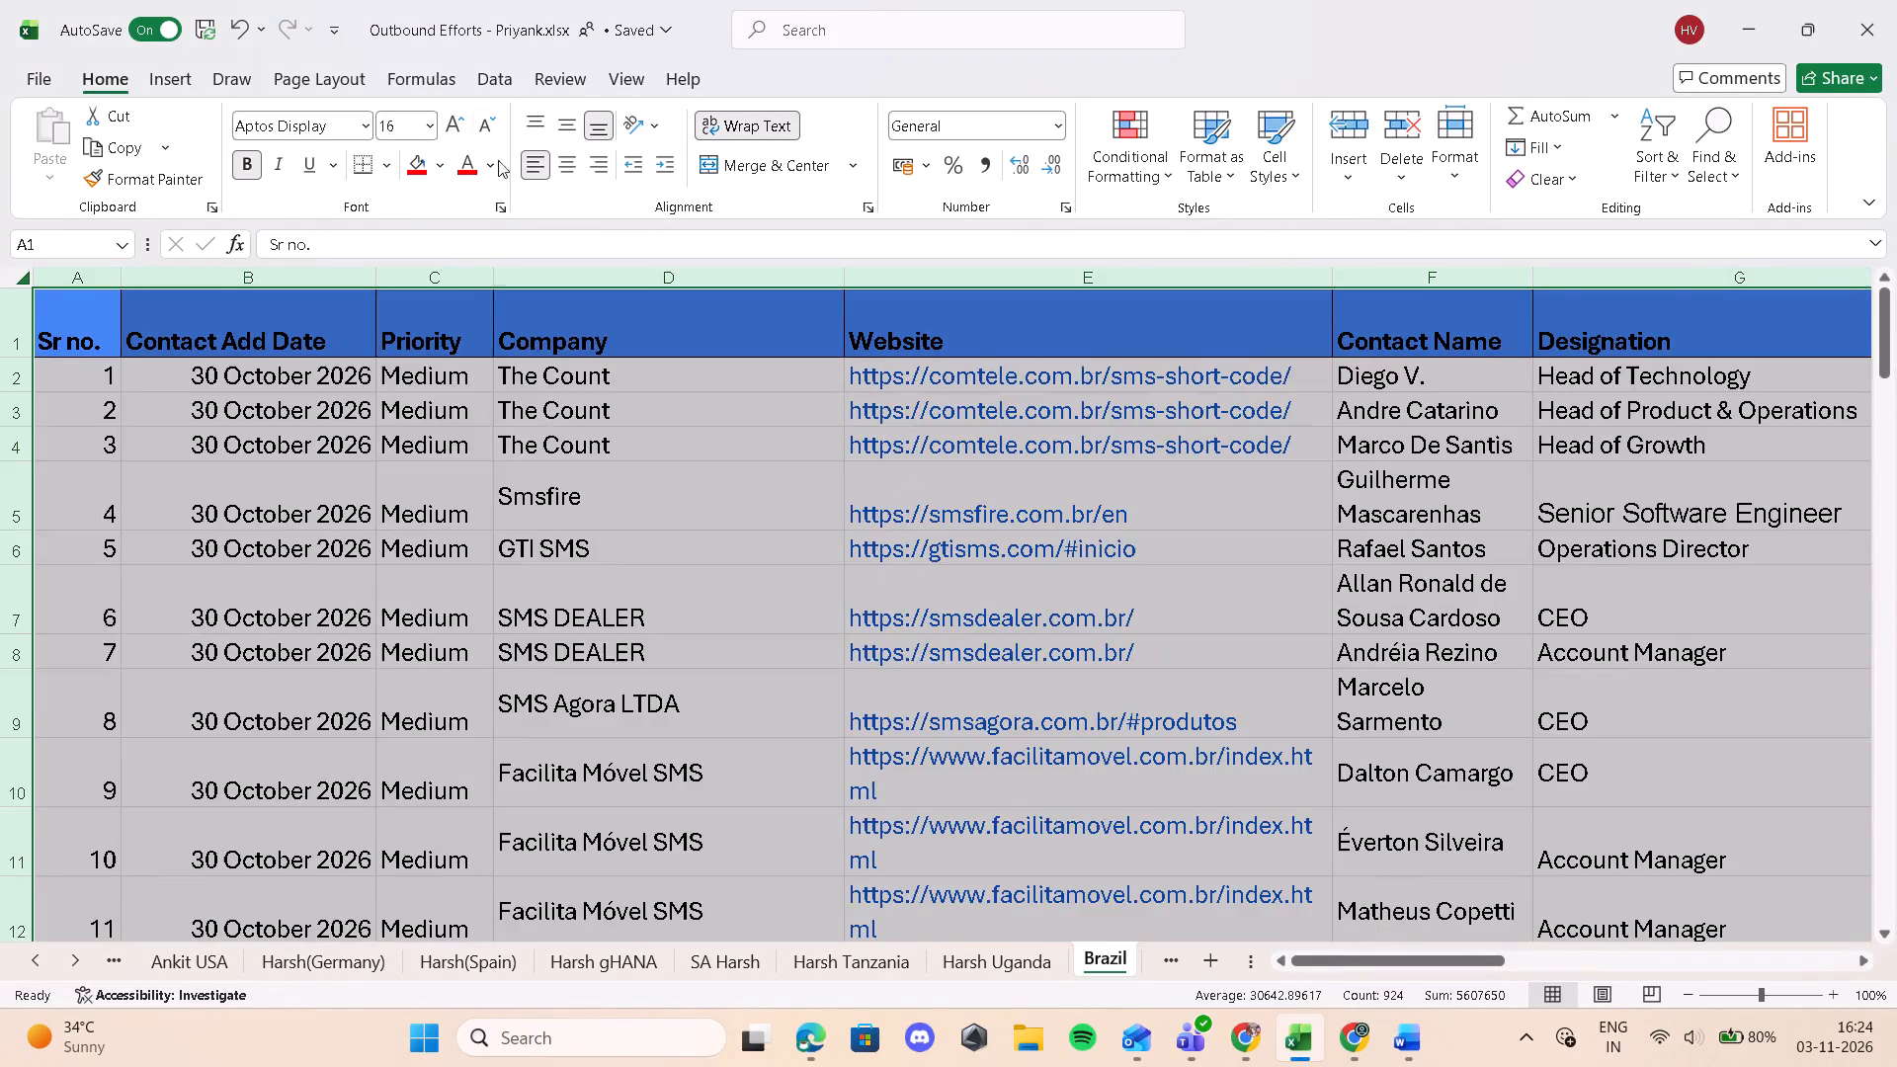
click(739, 567)
Highlight row 63 of the Brazil sheet and review the final prospect rows across to the LinkedIn and service columns.
scroll(743, 579, down, 12)
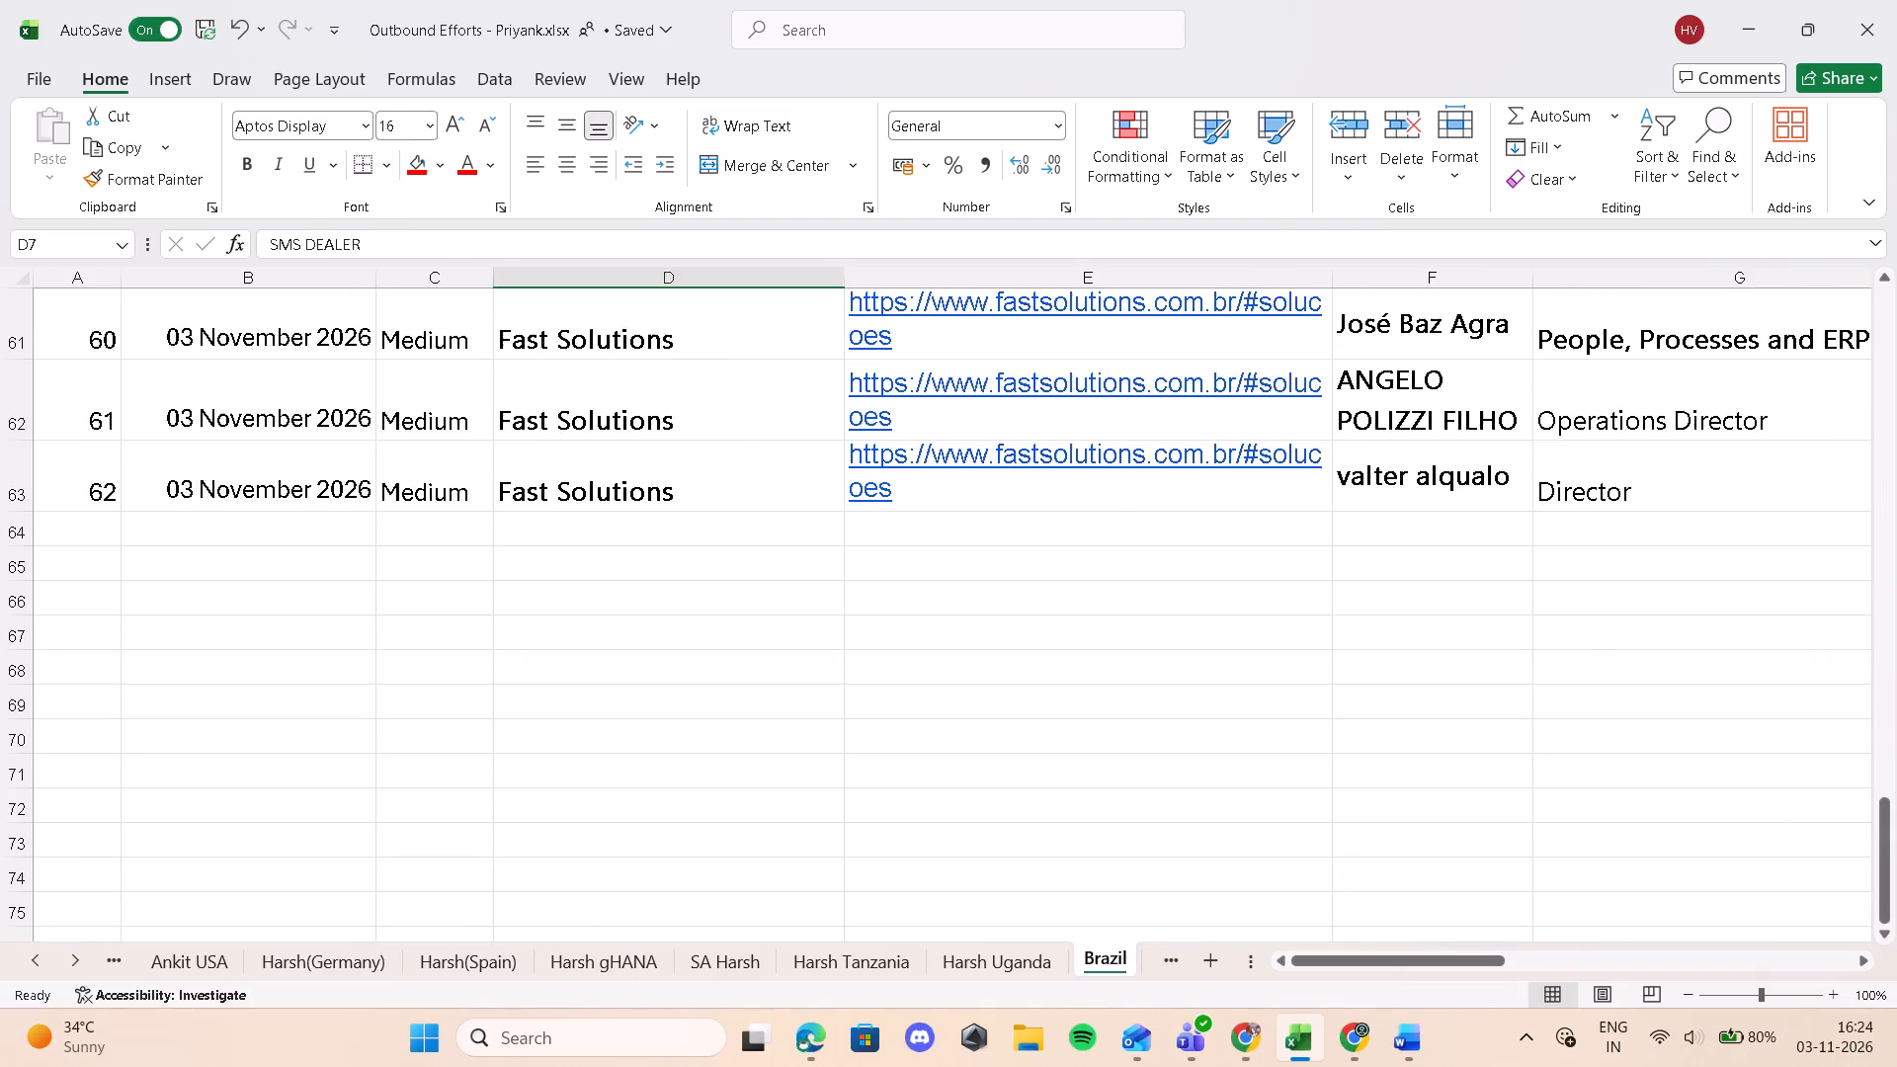
click(750, 491)
click(47, 478)
click(0, 482)
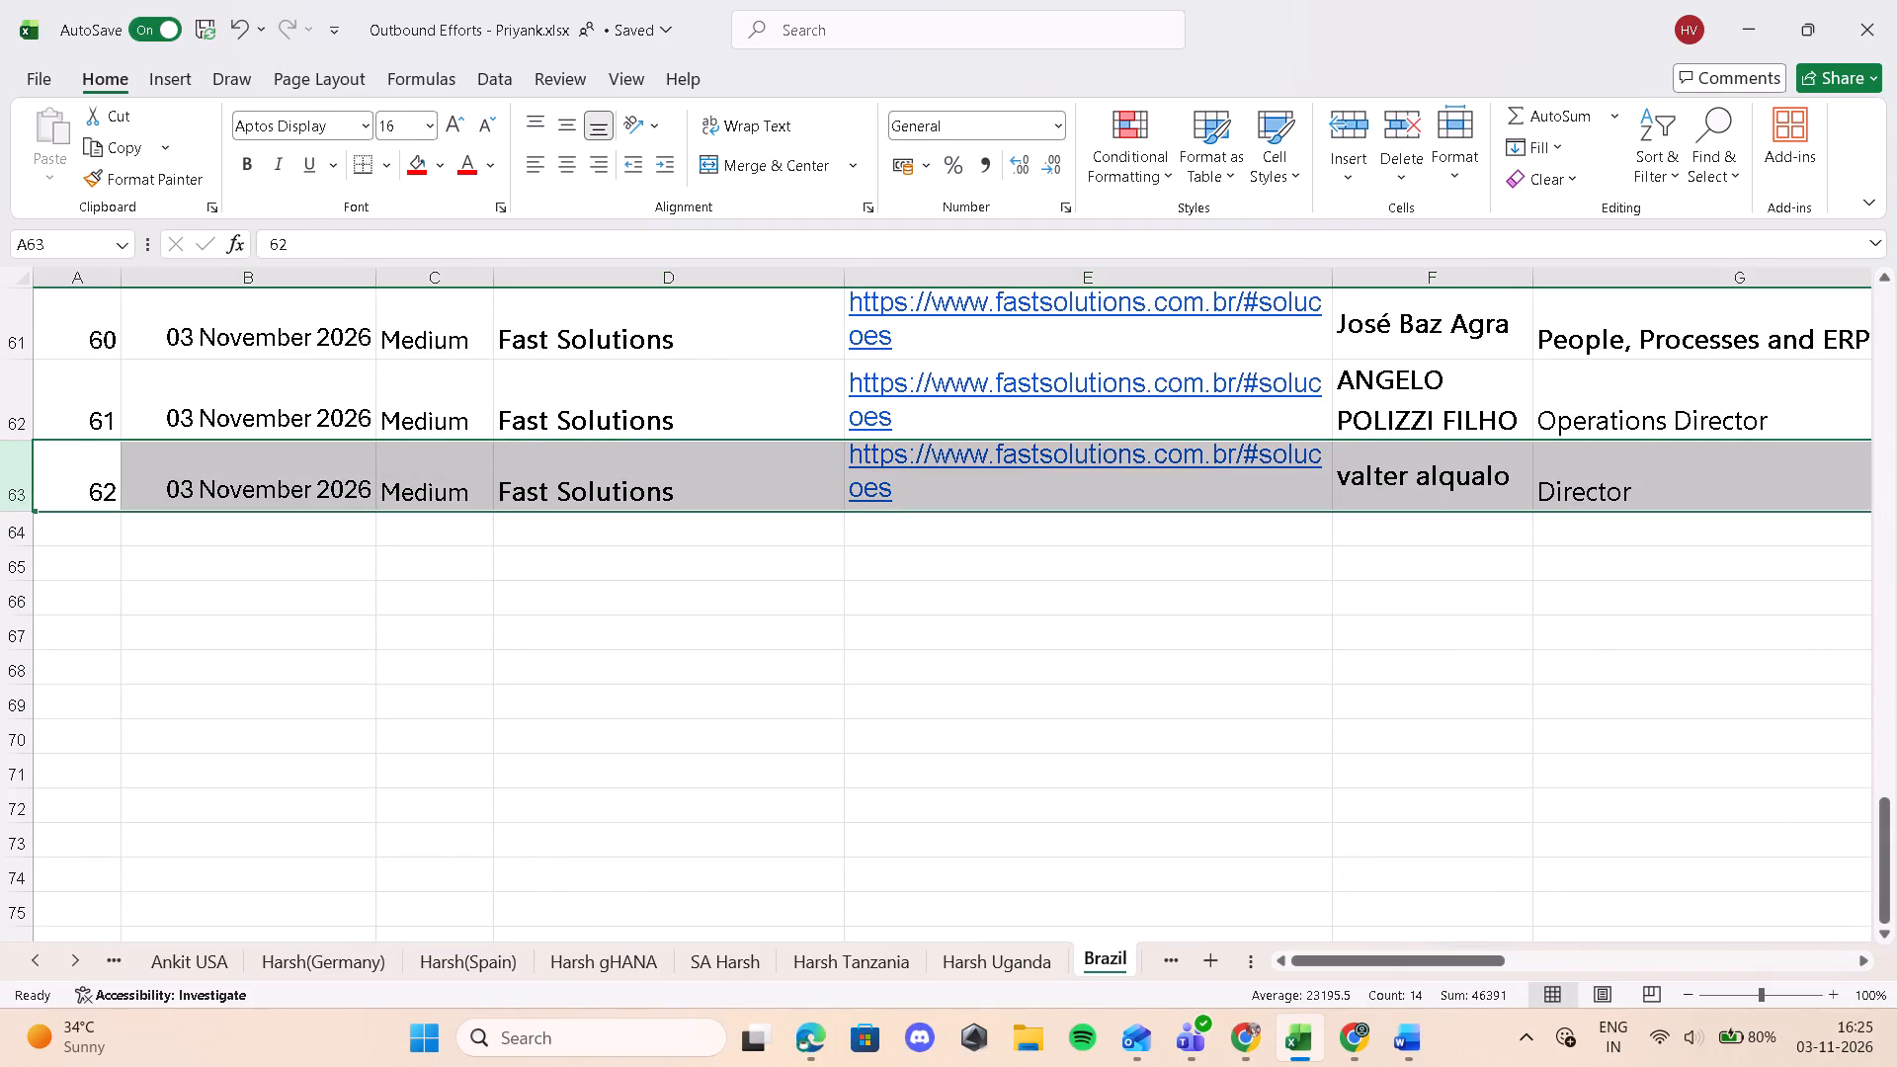
drag(1355, 956, 1552, 940)
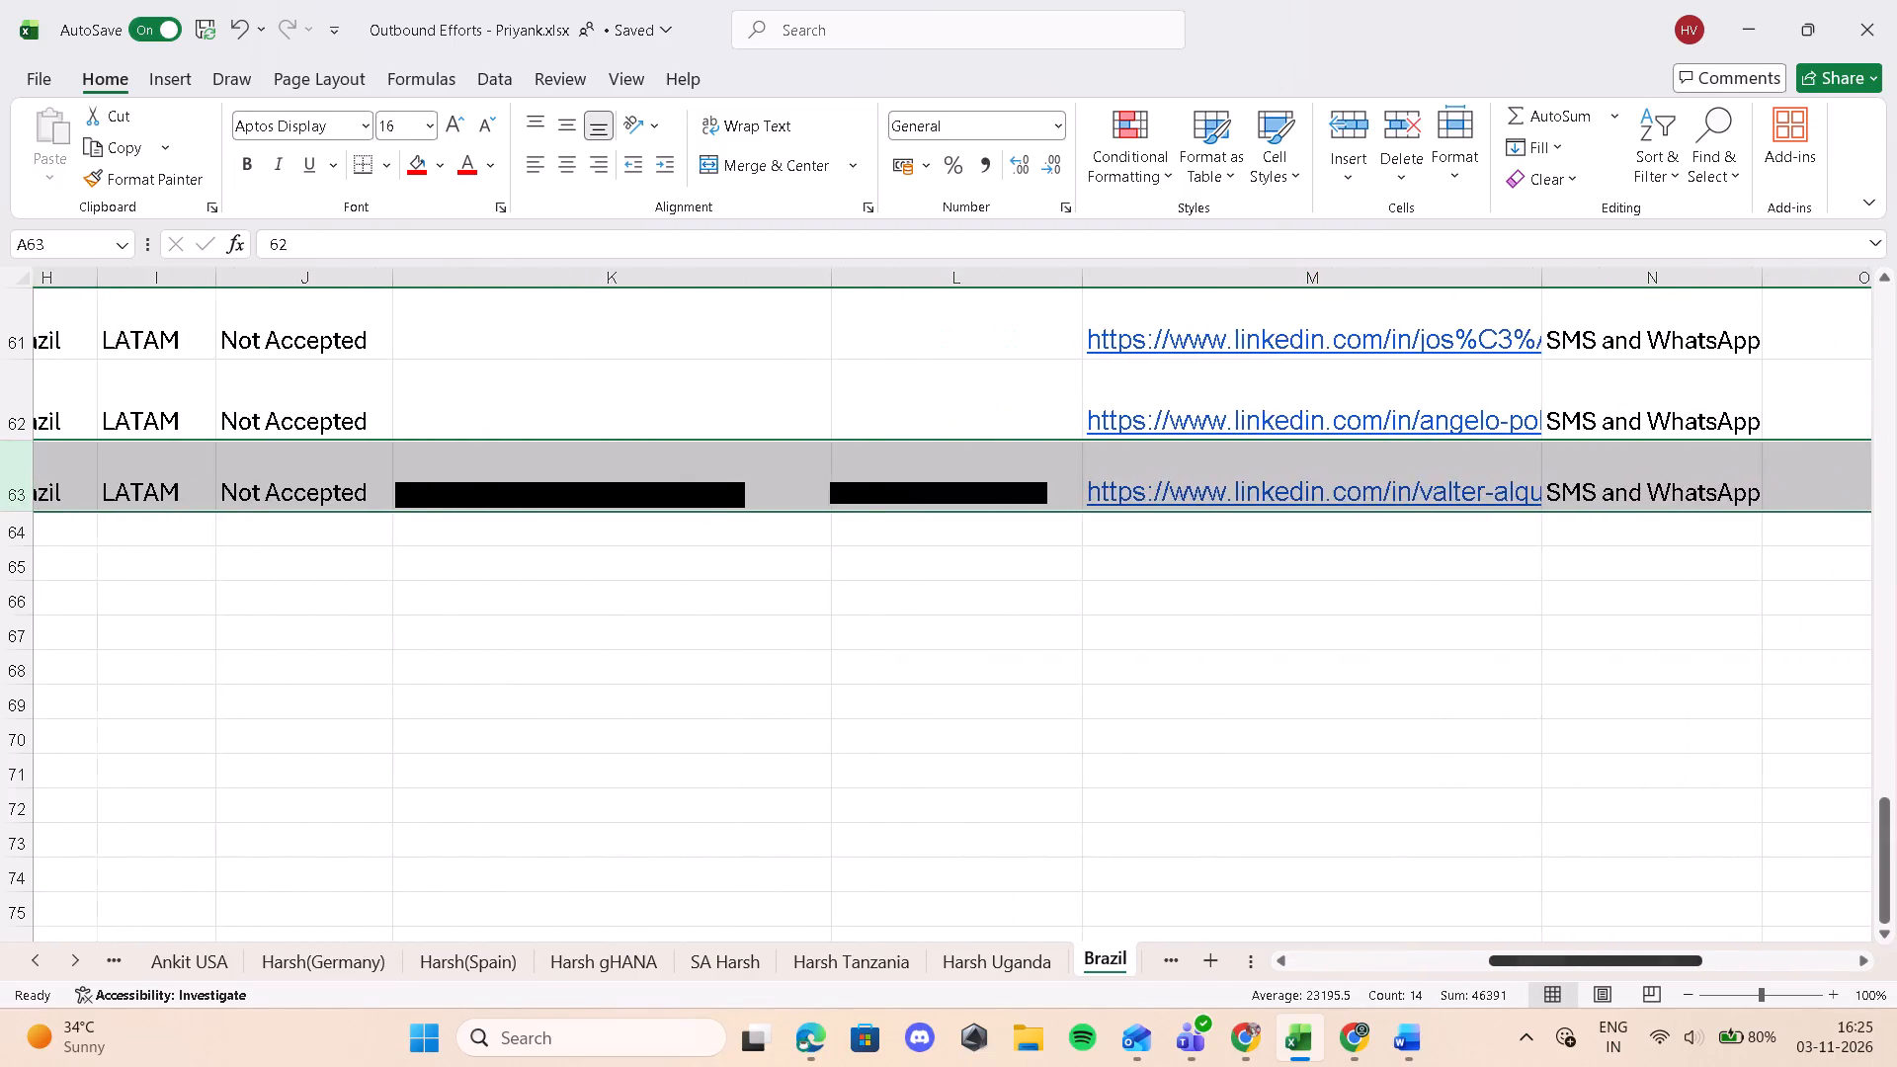
Switch to the SA Harsh sheet and review its outreach date columns and the final prospect rows.
click(726, 965)
scroll(970, 822, down, 2)
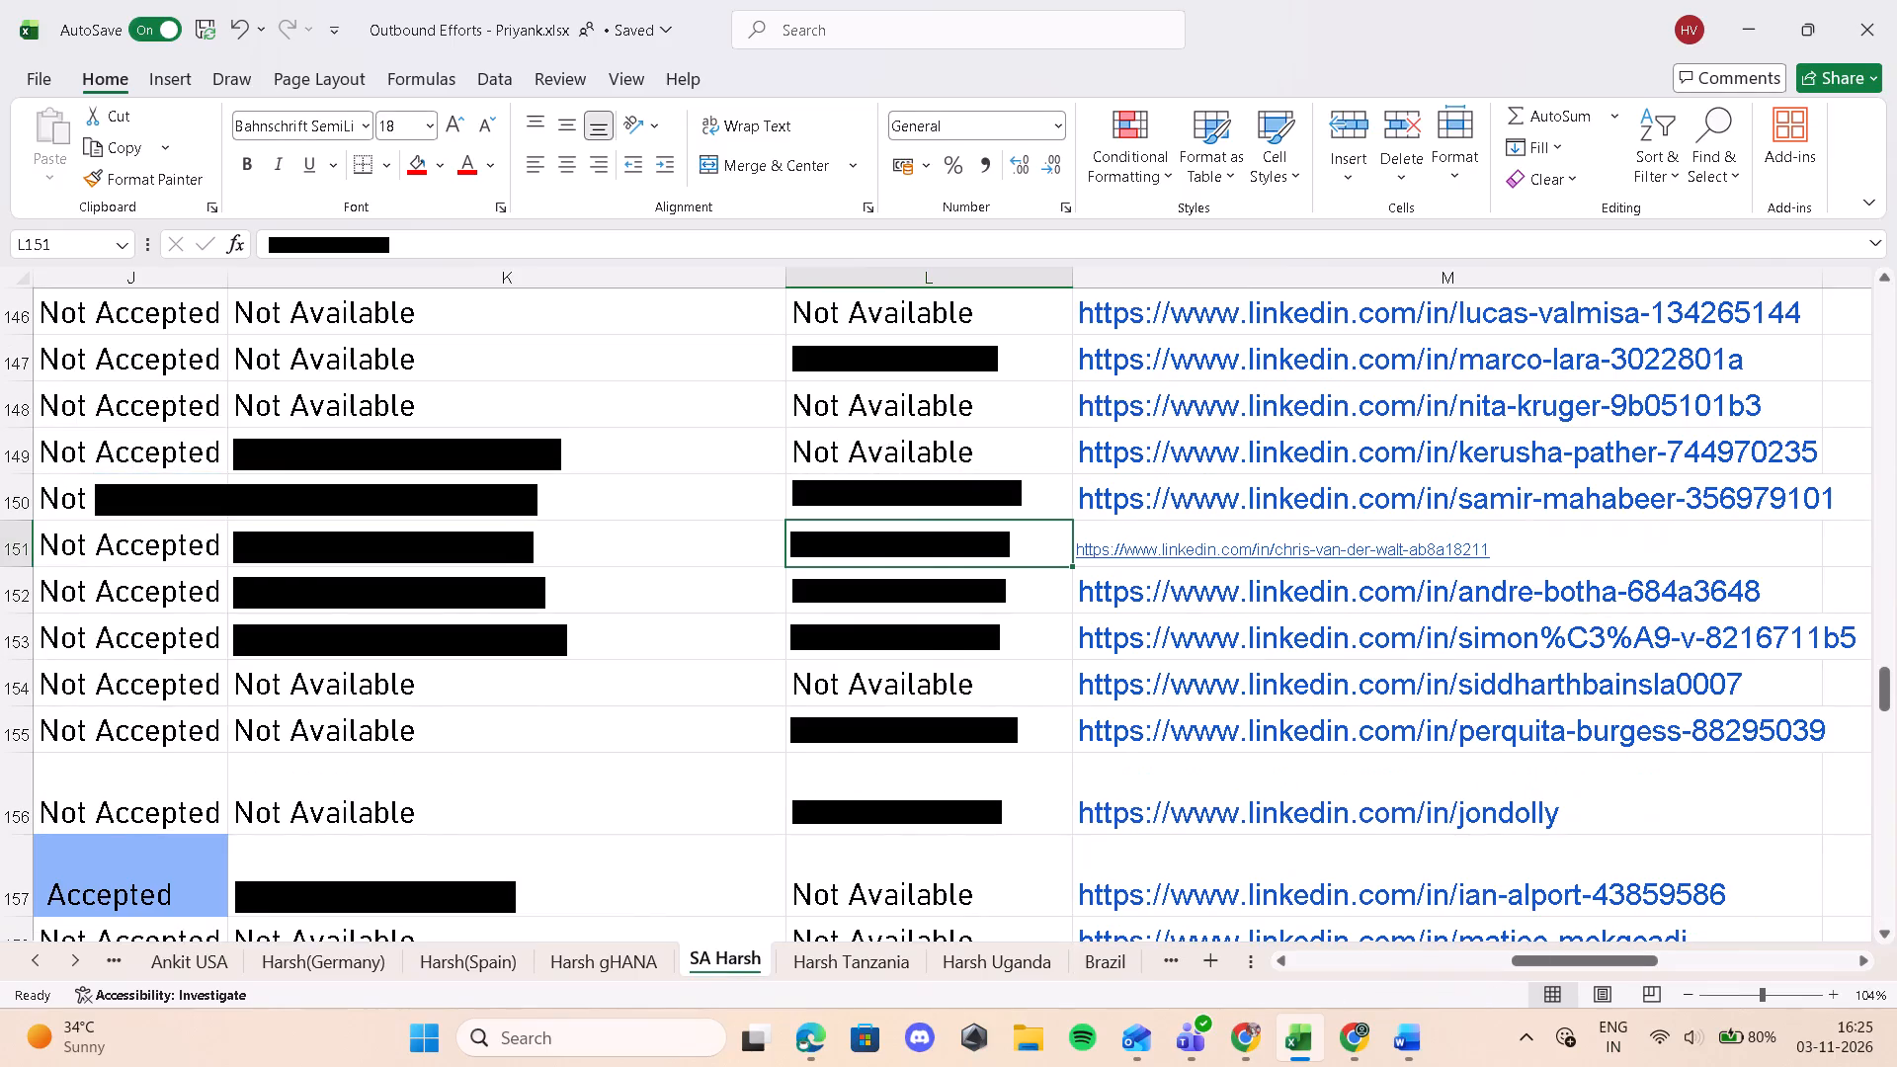
scroll(977, 817, up, 1)
drag(1535, 964, 1696, 943)
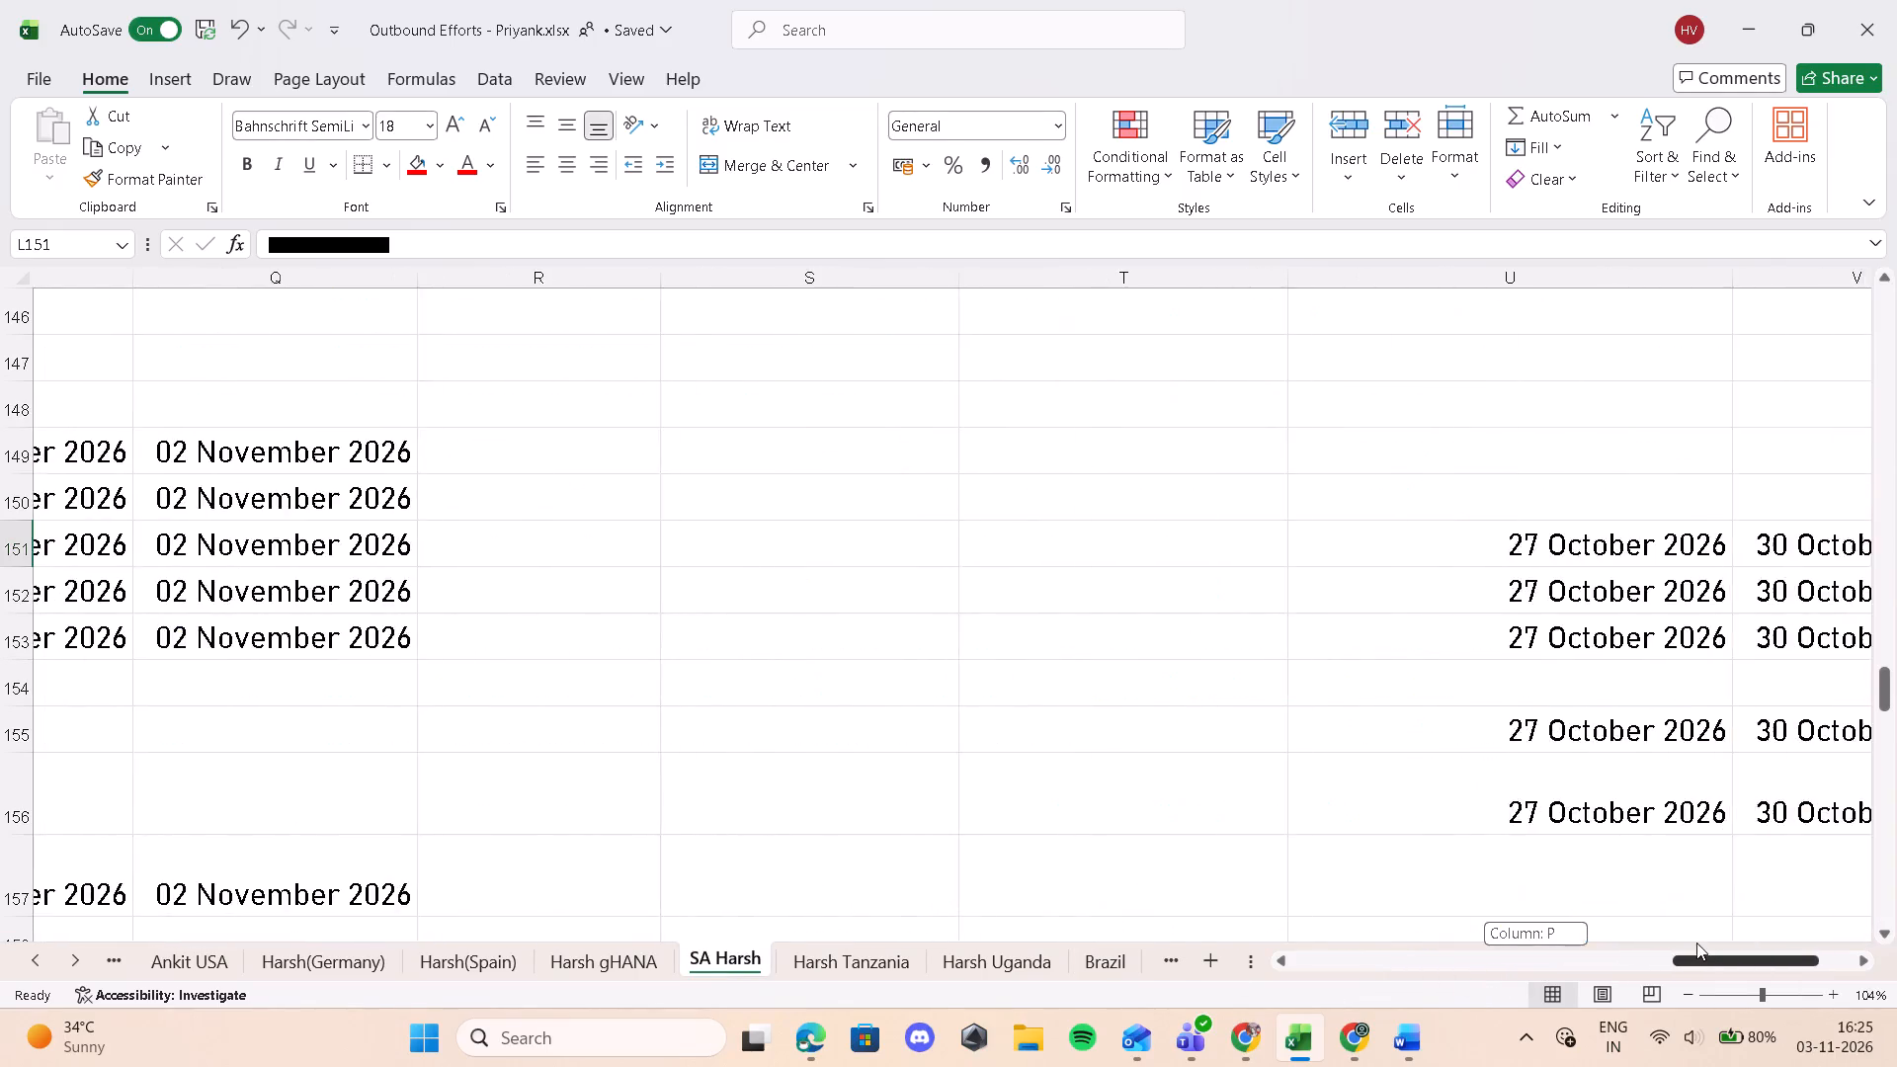
drag(1696, 943, 1074, 1003)
scroll(444, 793, down, 14)
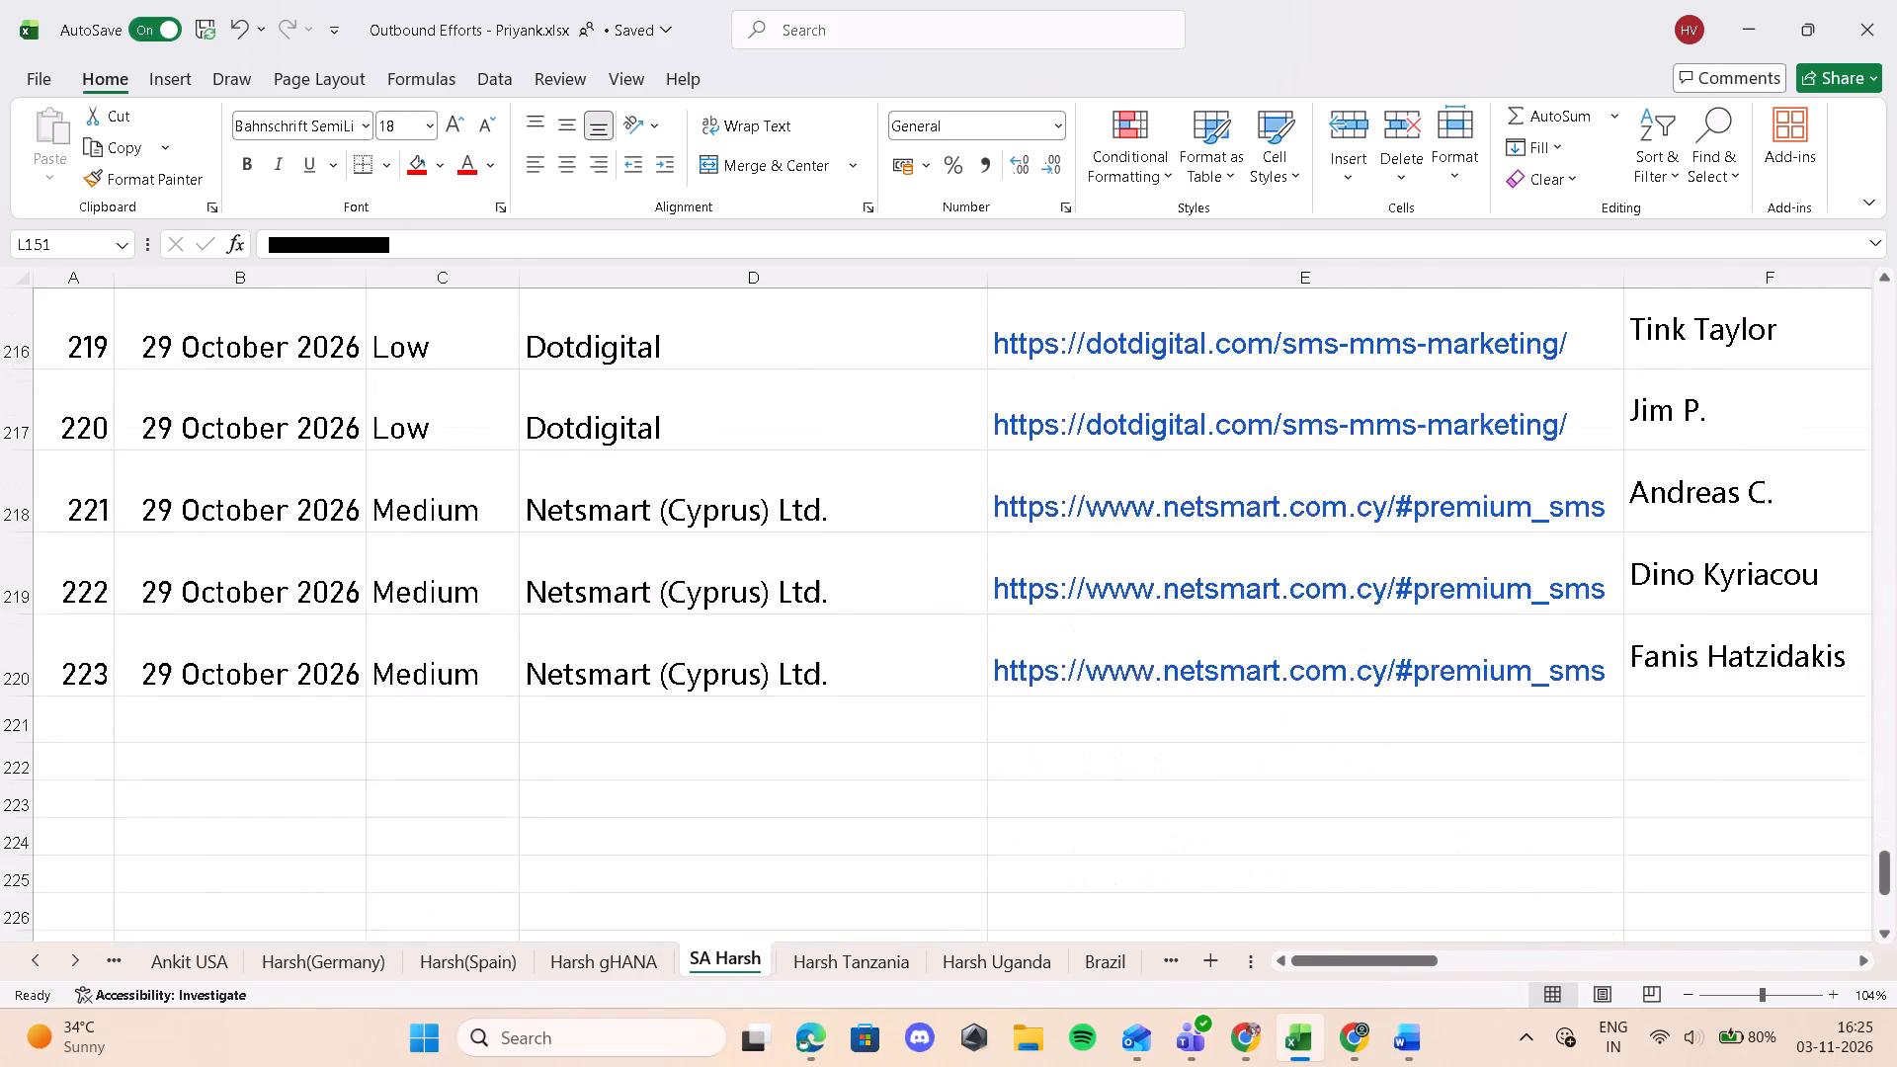
scroll(444, 793, down, 4)
scroll(444, 793, up, 5)
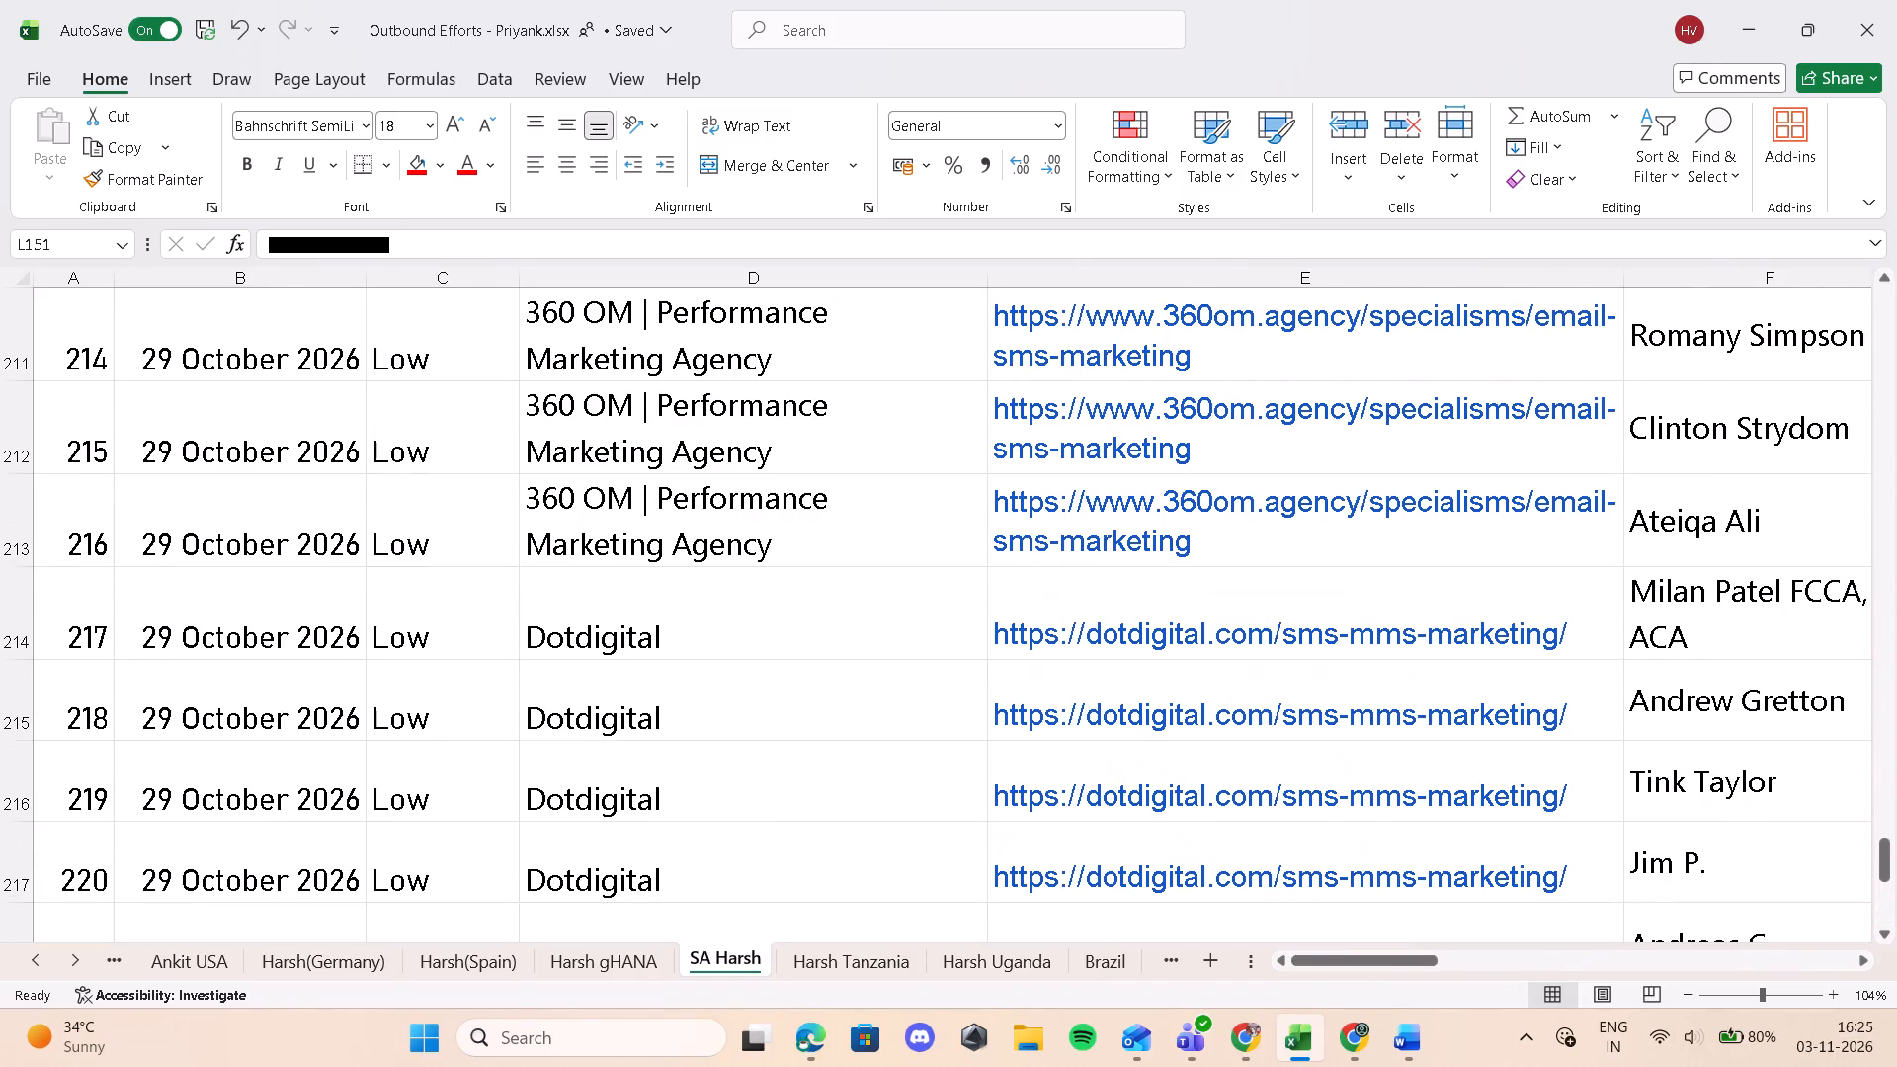
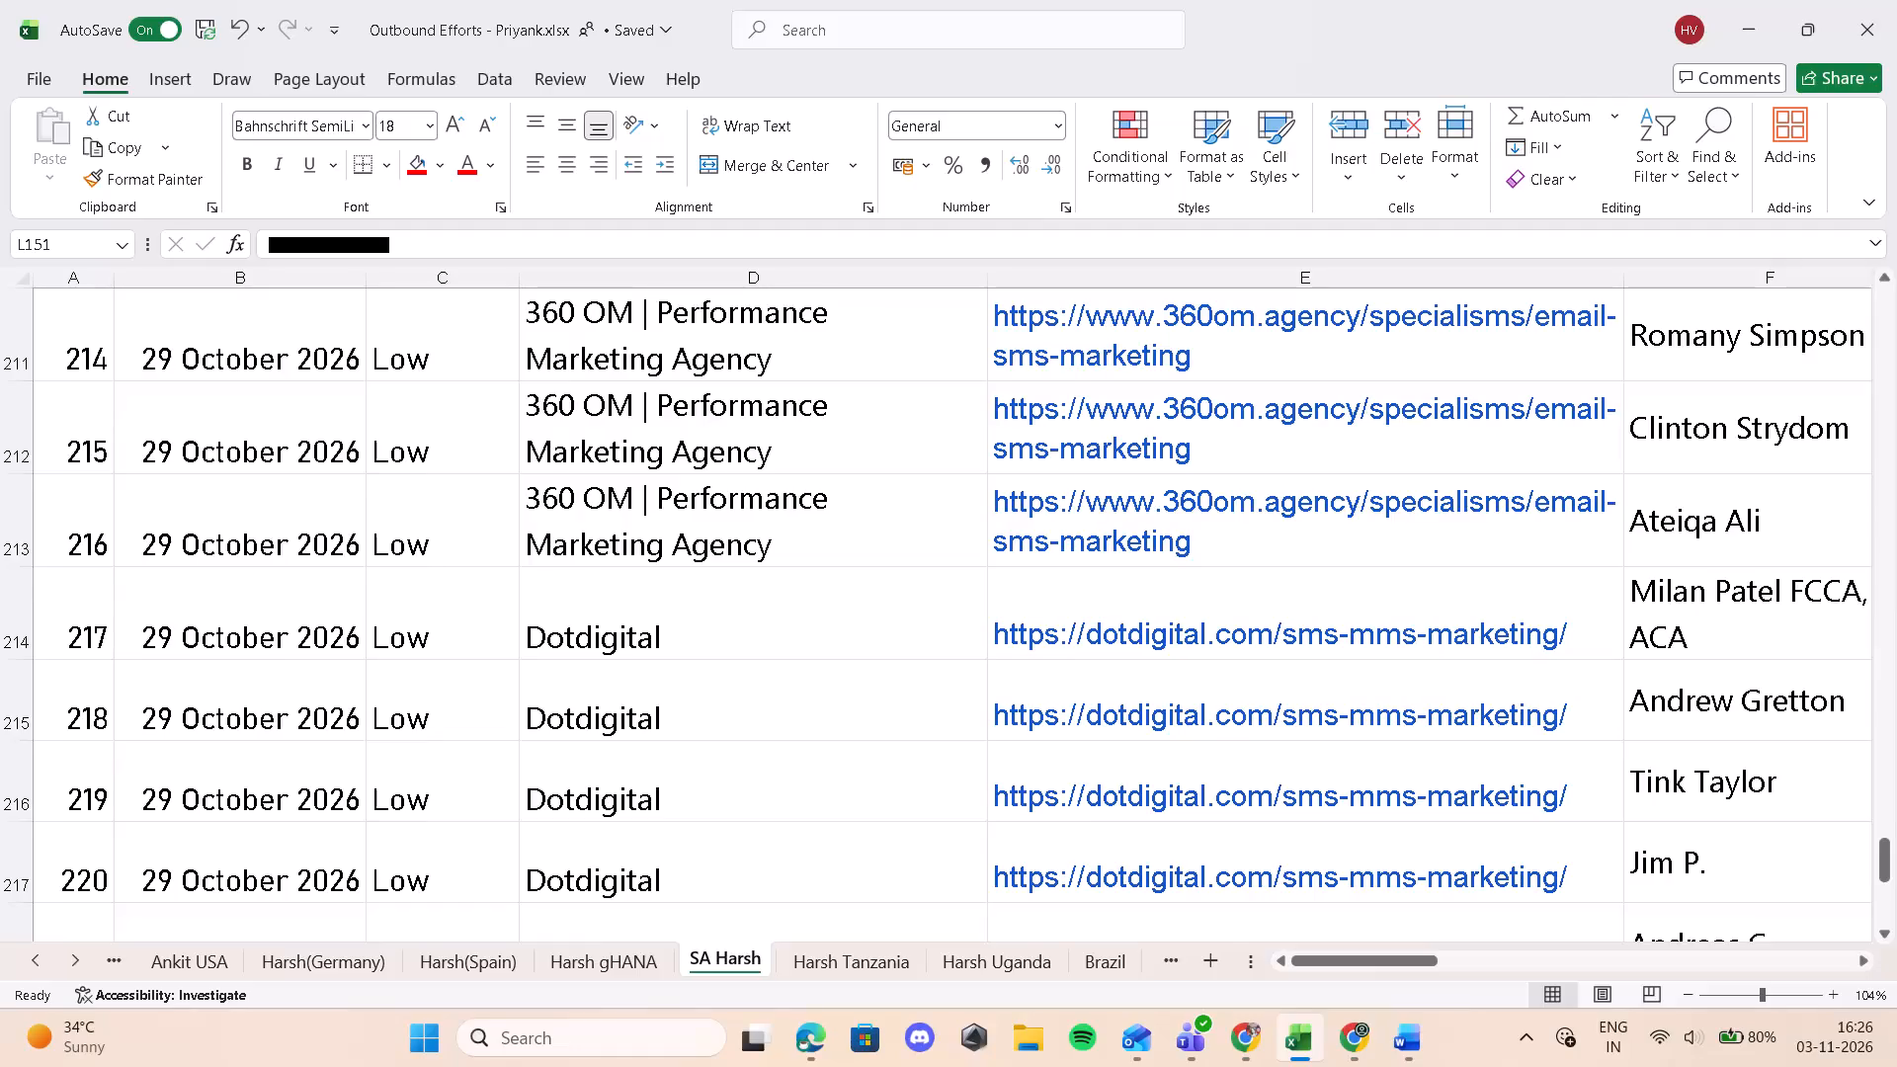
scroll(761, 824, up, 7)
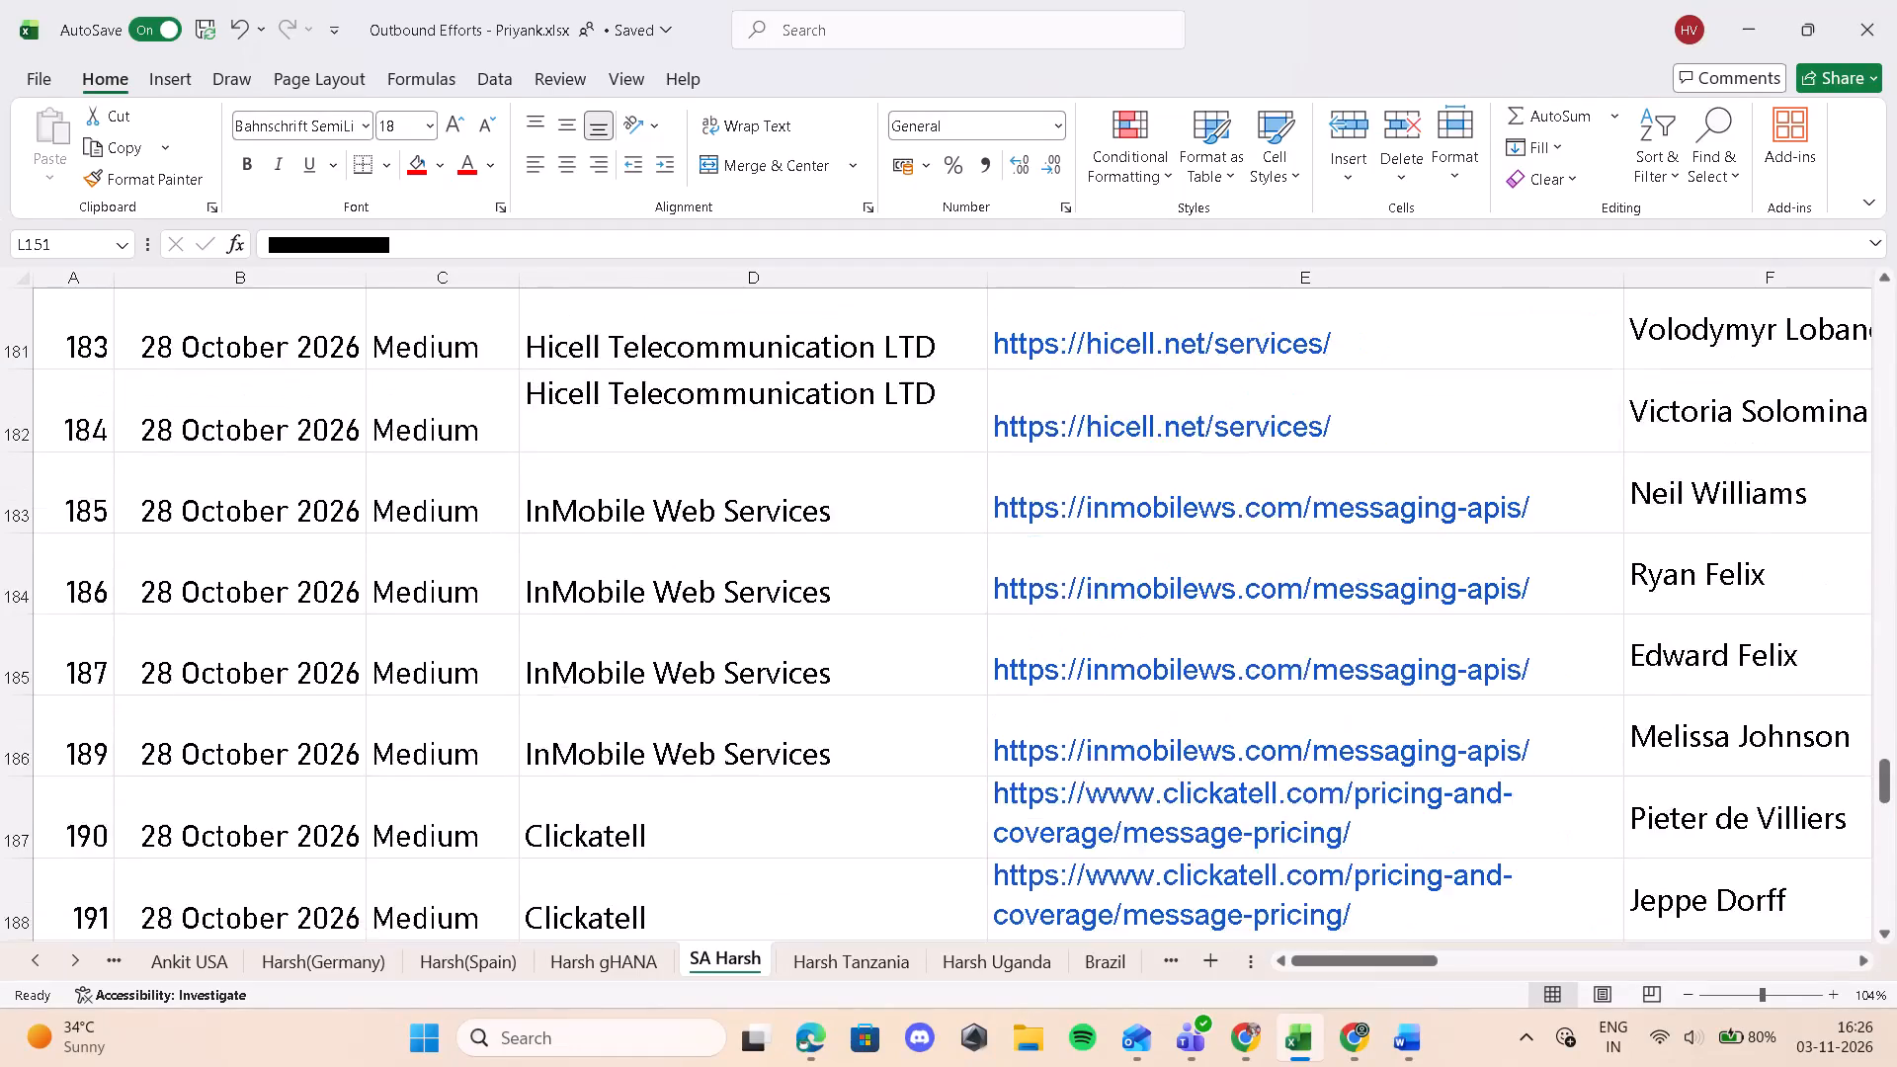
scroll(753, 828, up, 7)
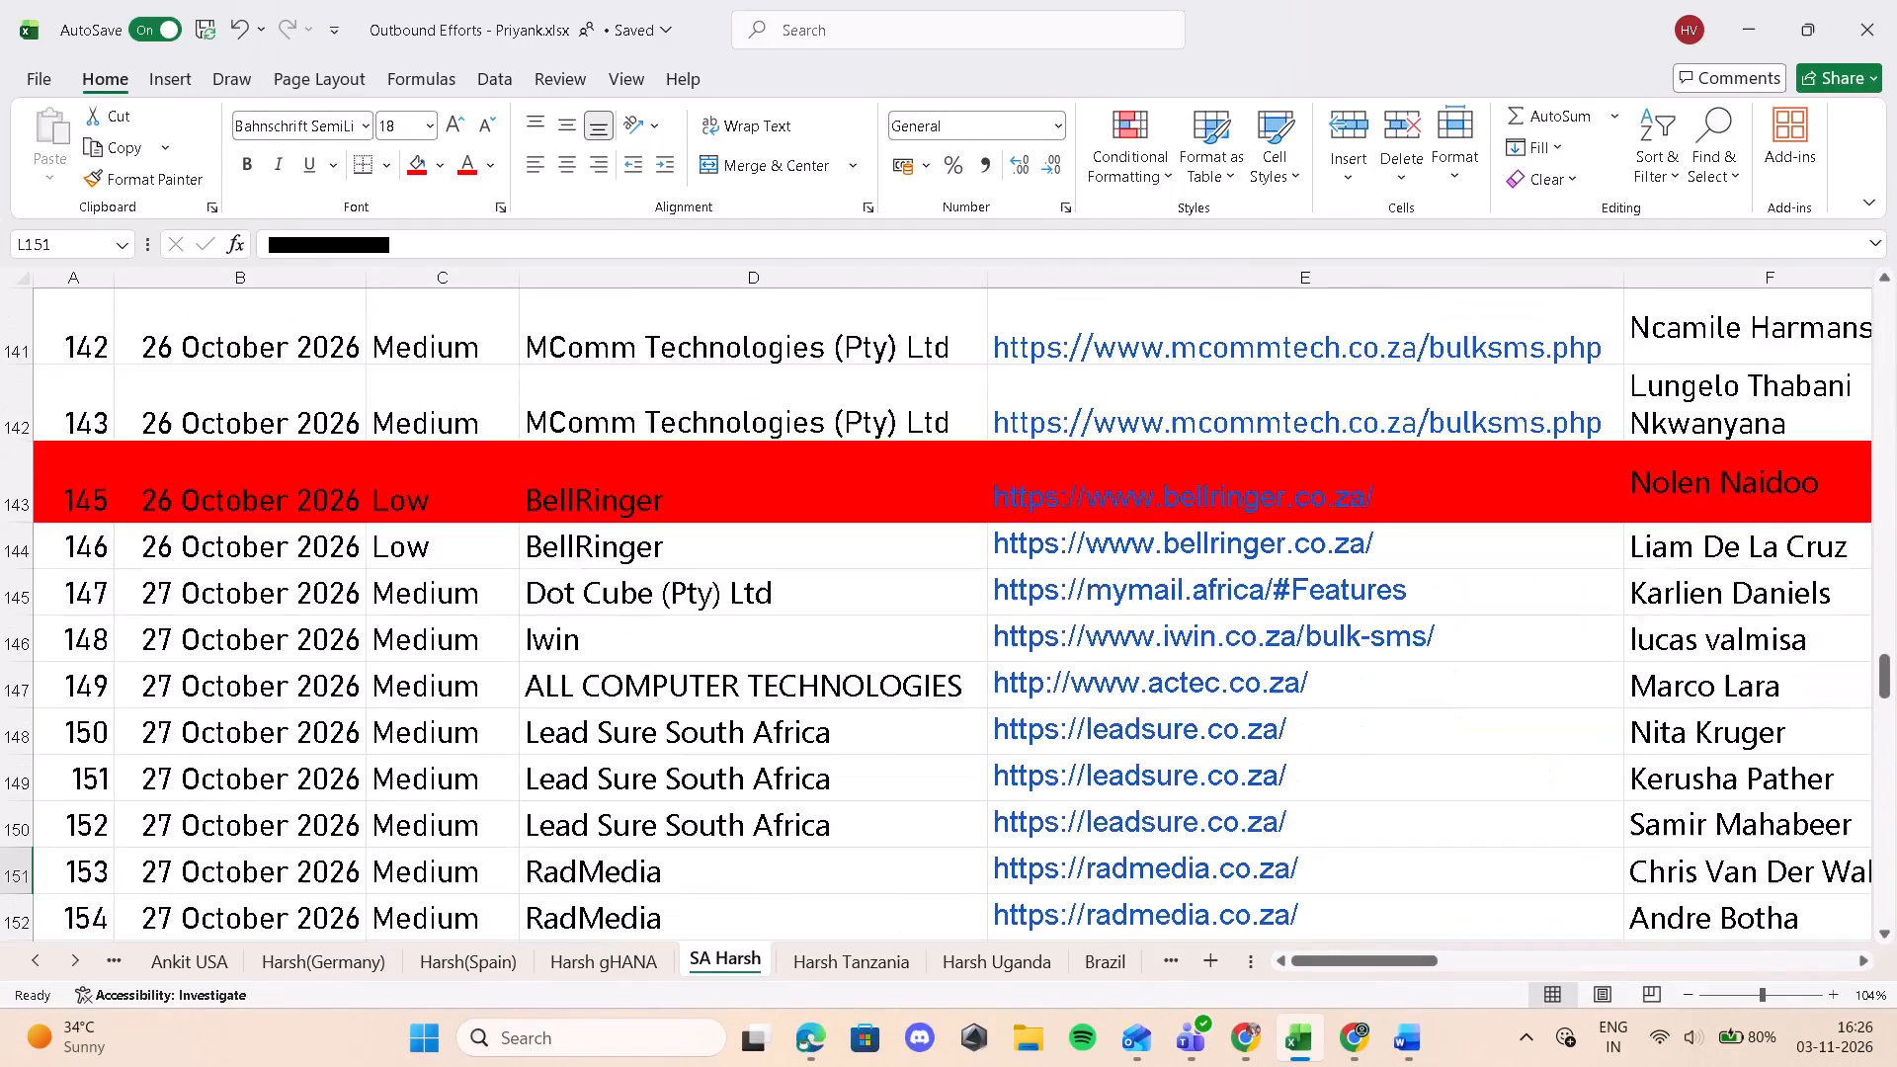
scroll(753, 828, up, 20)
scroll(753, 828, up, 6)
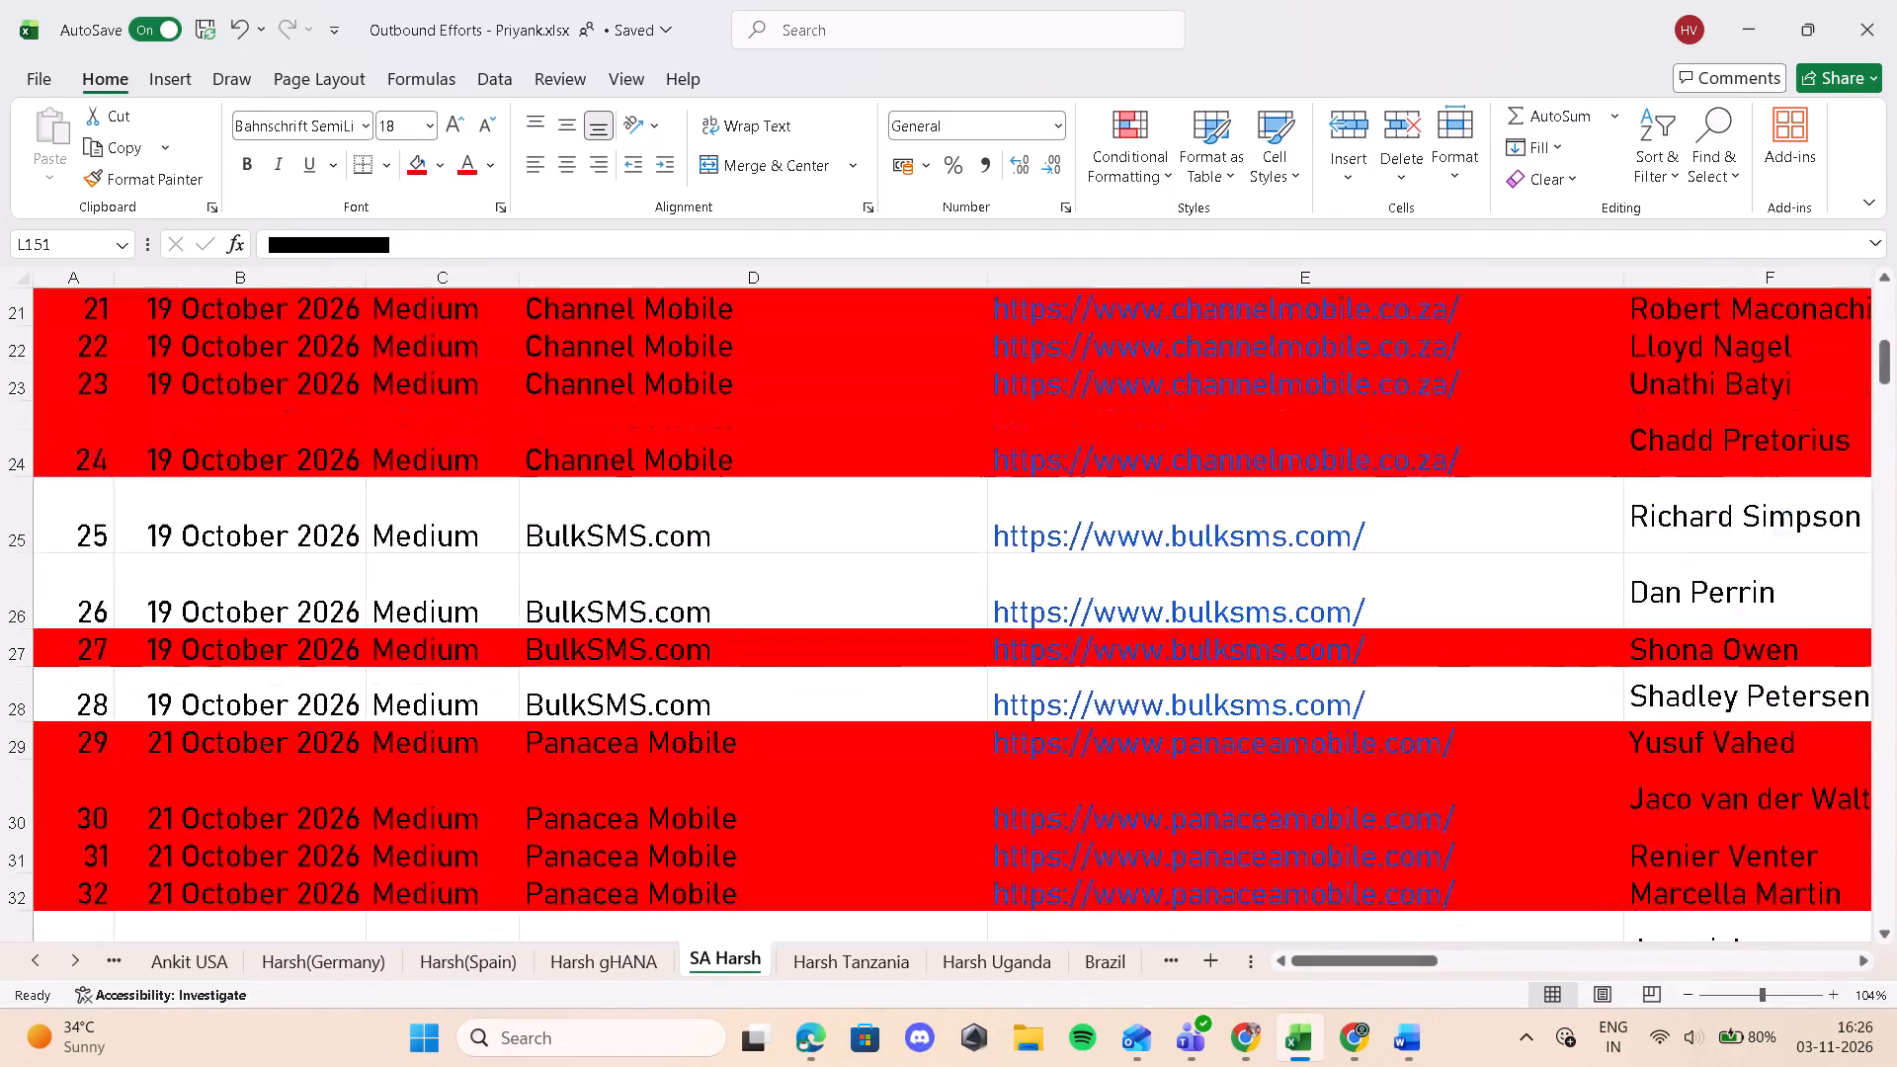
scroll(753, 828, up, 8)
On the Brazil sheet, review the outreach date columns and highlight row 34 to check its company and contact details.
click(1081, 977)
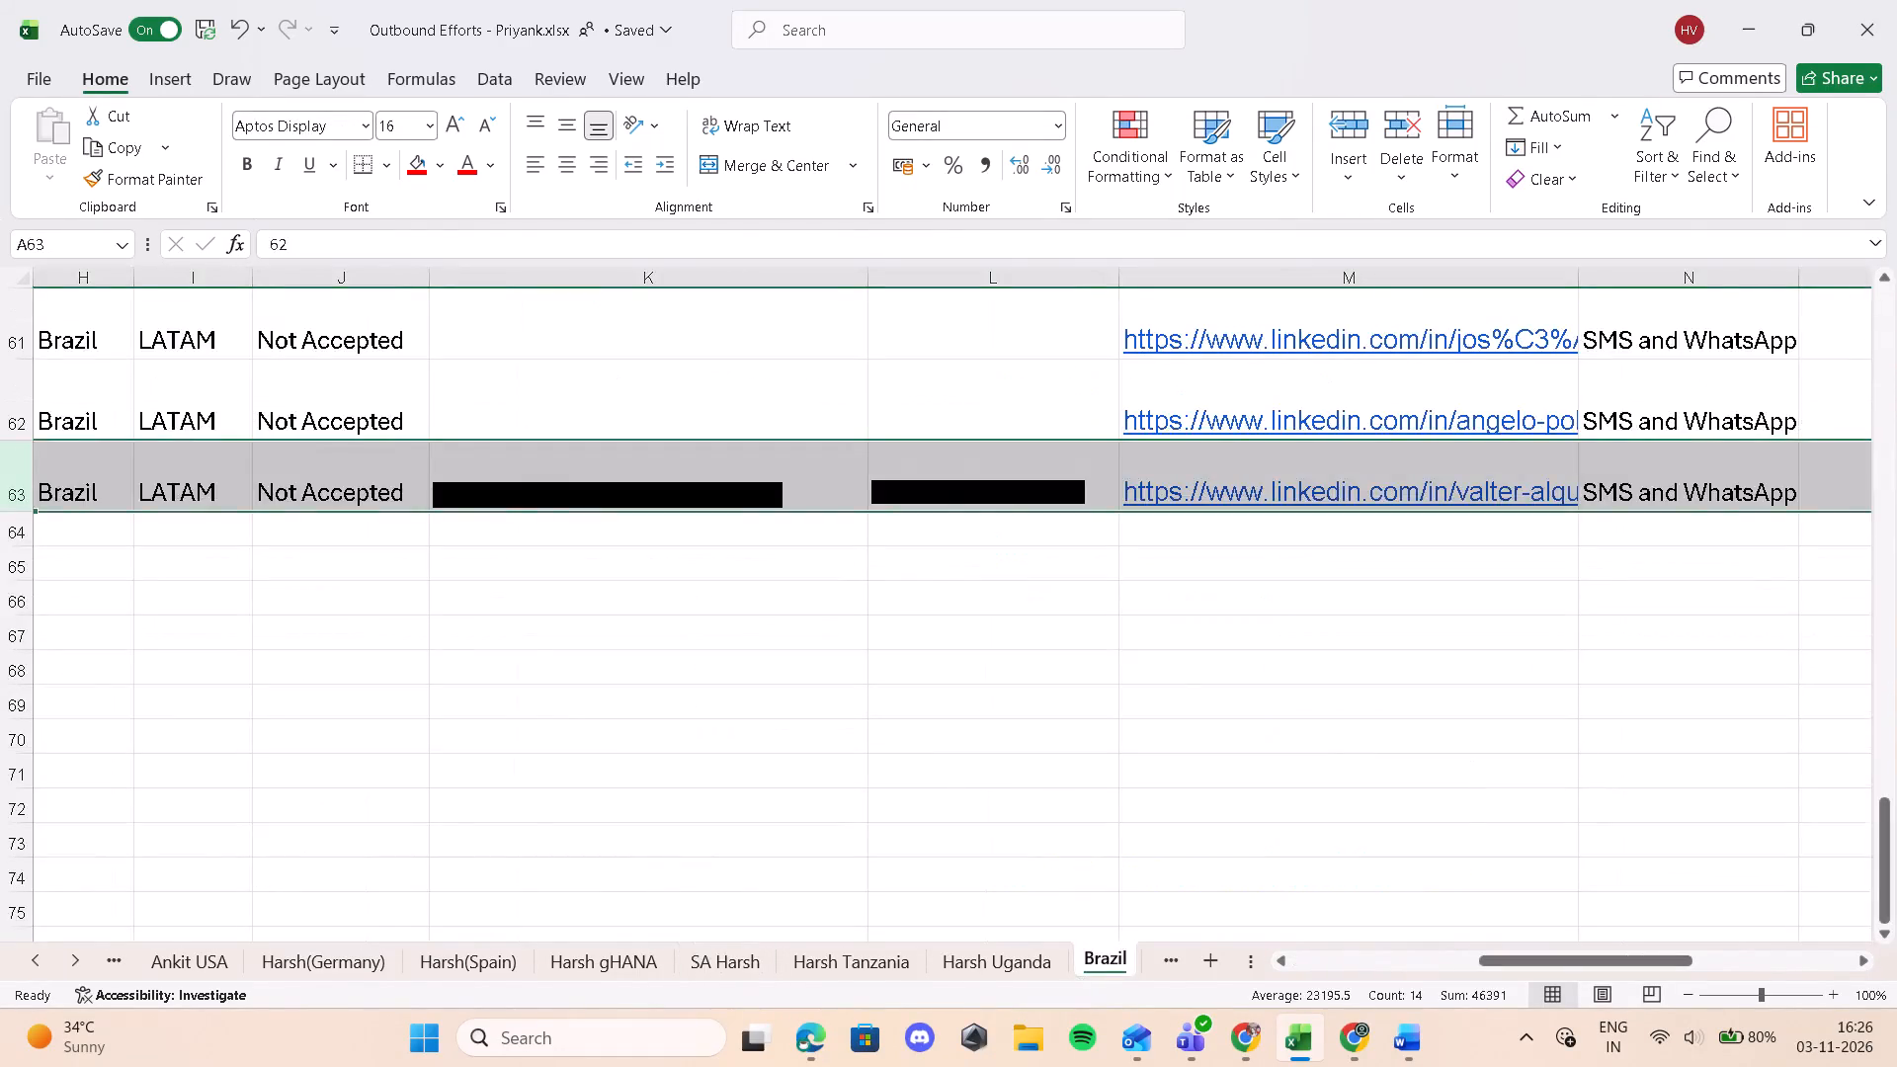
scroll(737, 845, up, 19)
scroll(916, 875, down, 3)
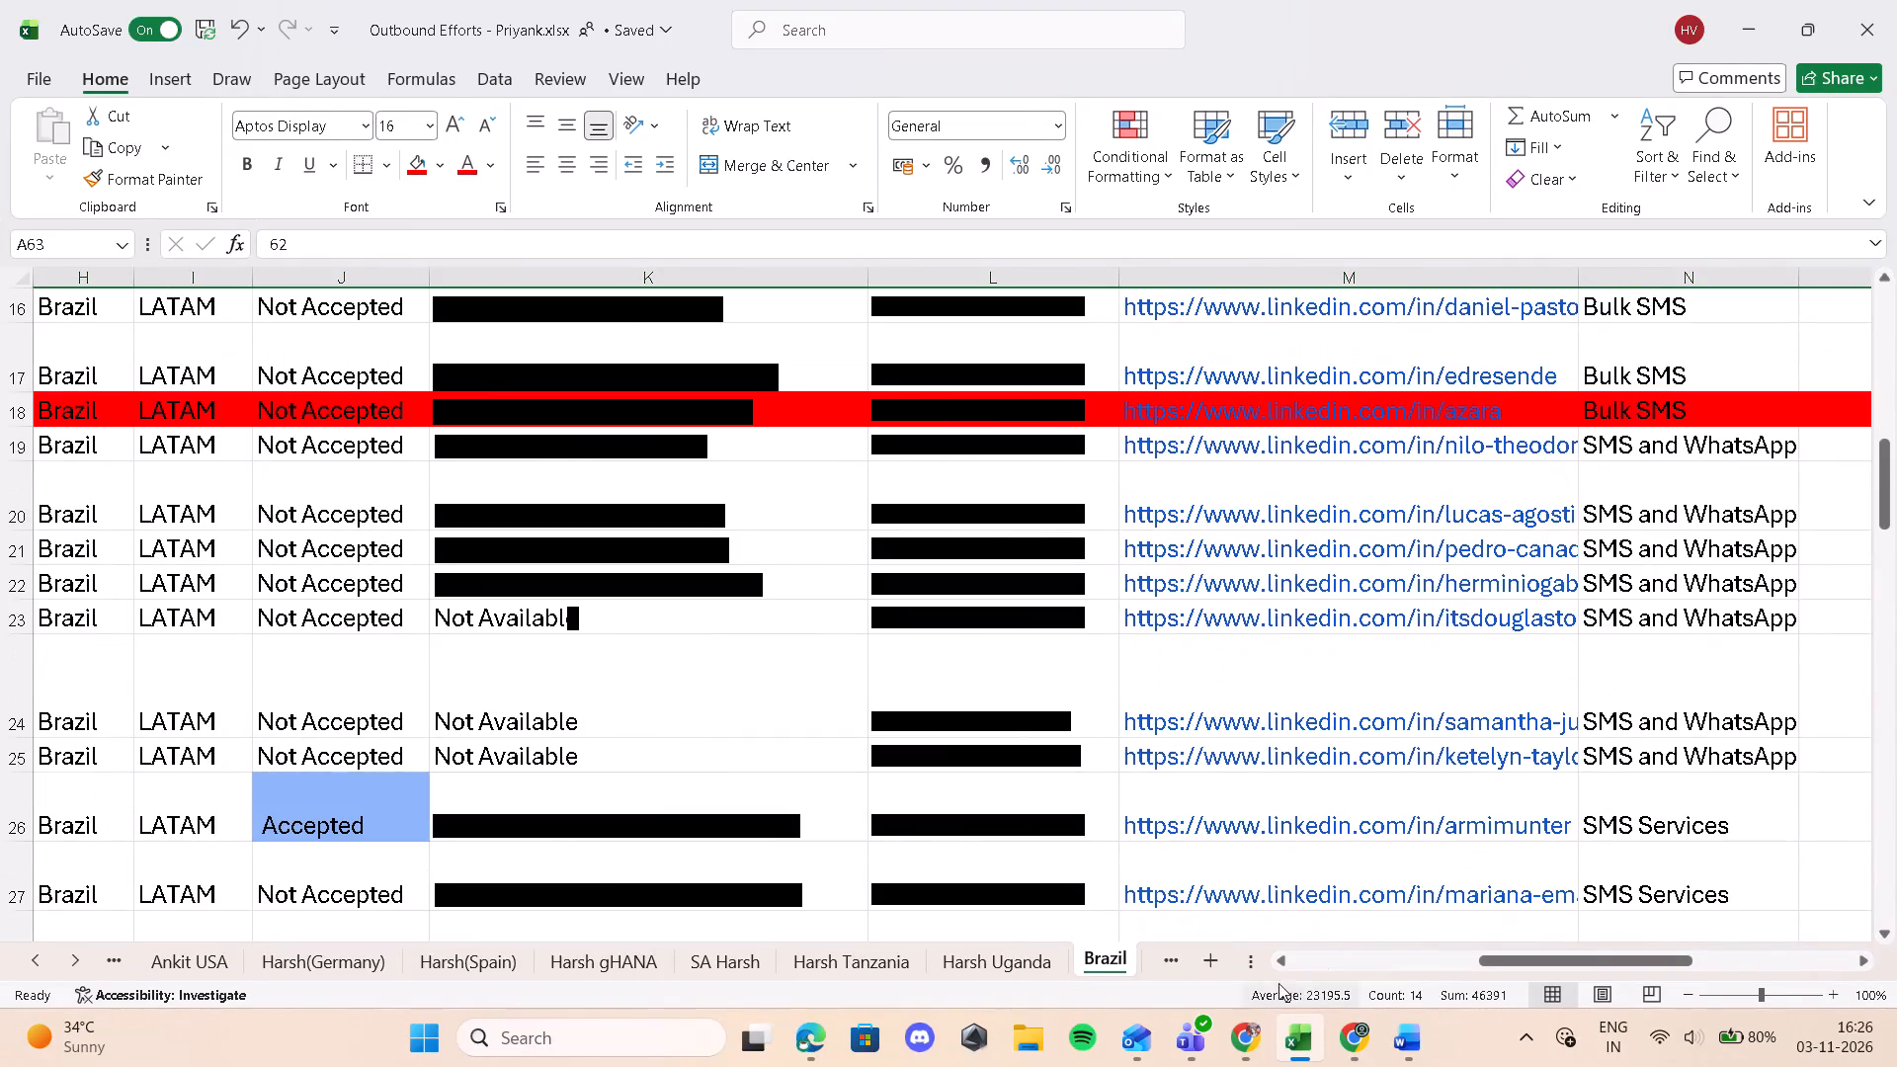
drag(1600, 968, 1748, 953)
scroll(815, 784, down, 3)
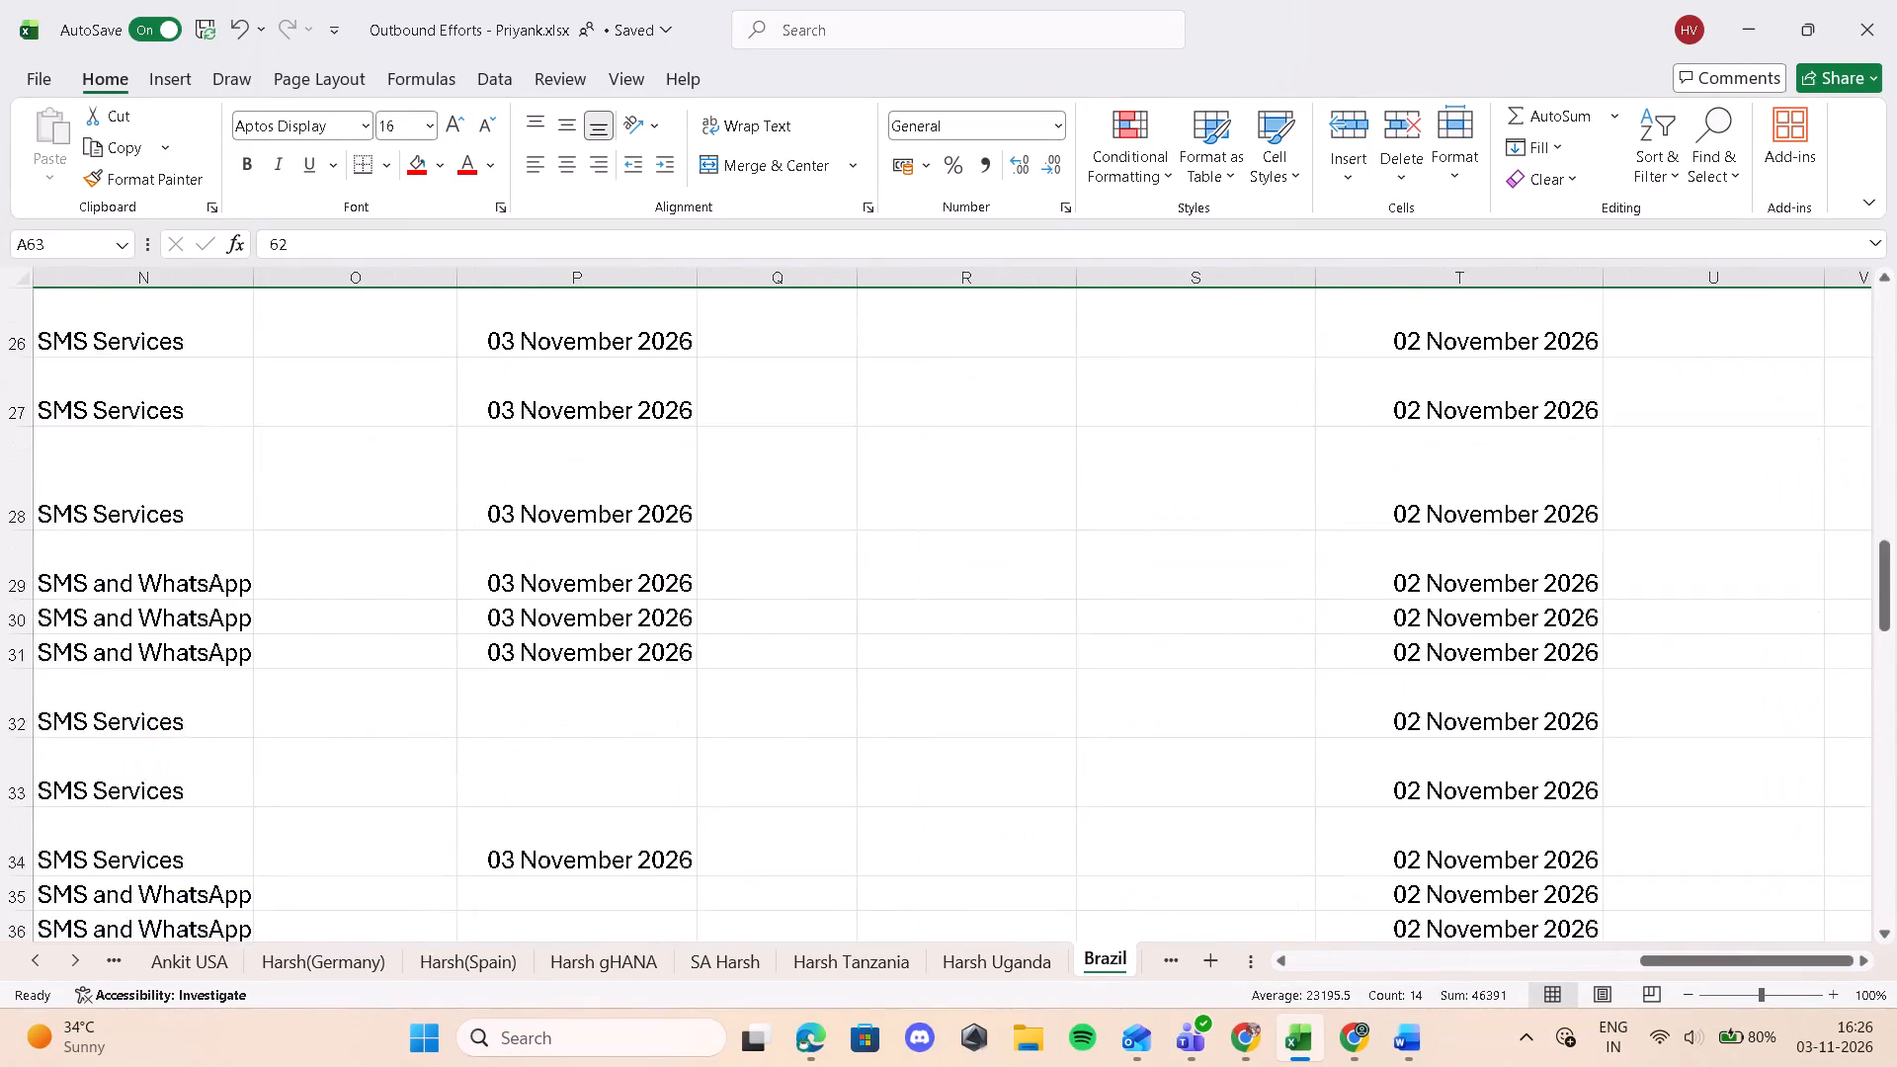
click(513, 549)
click(552, 525)
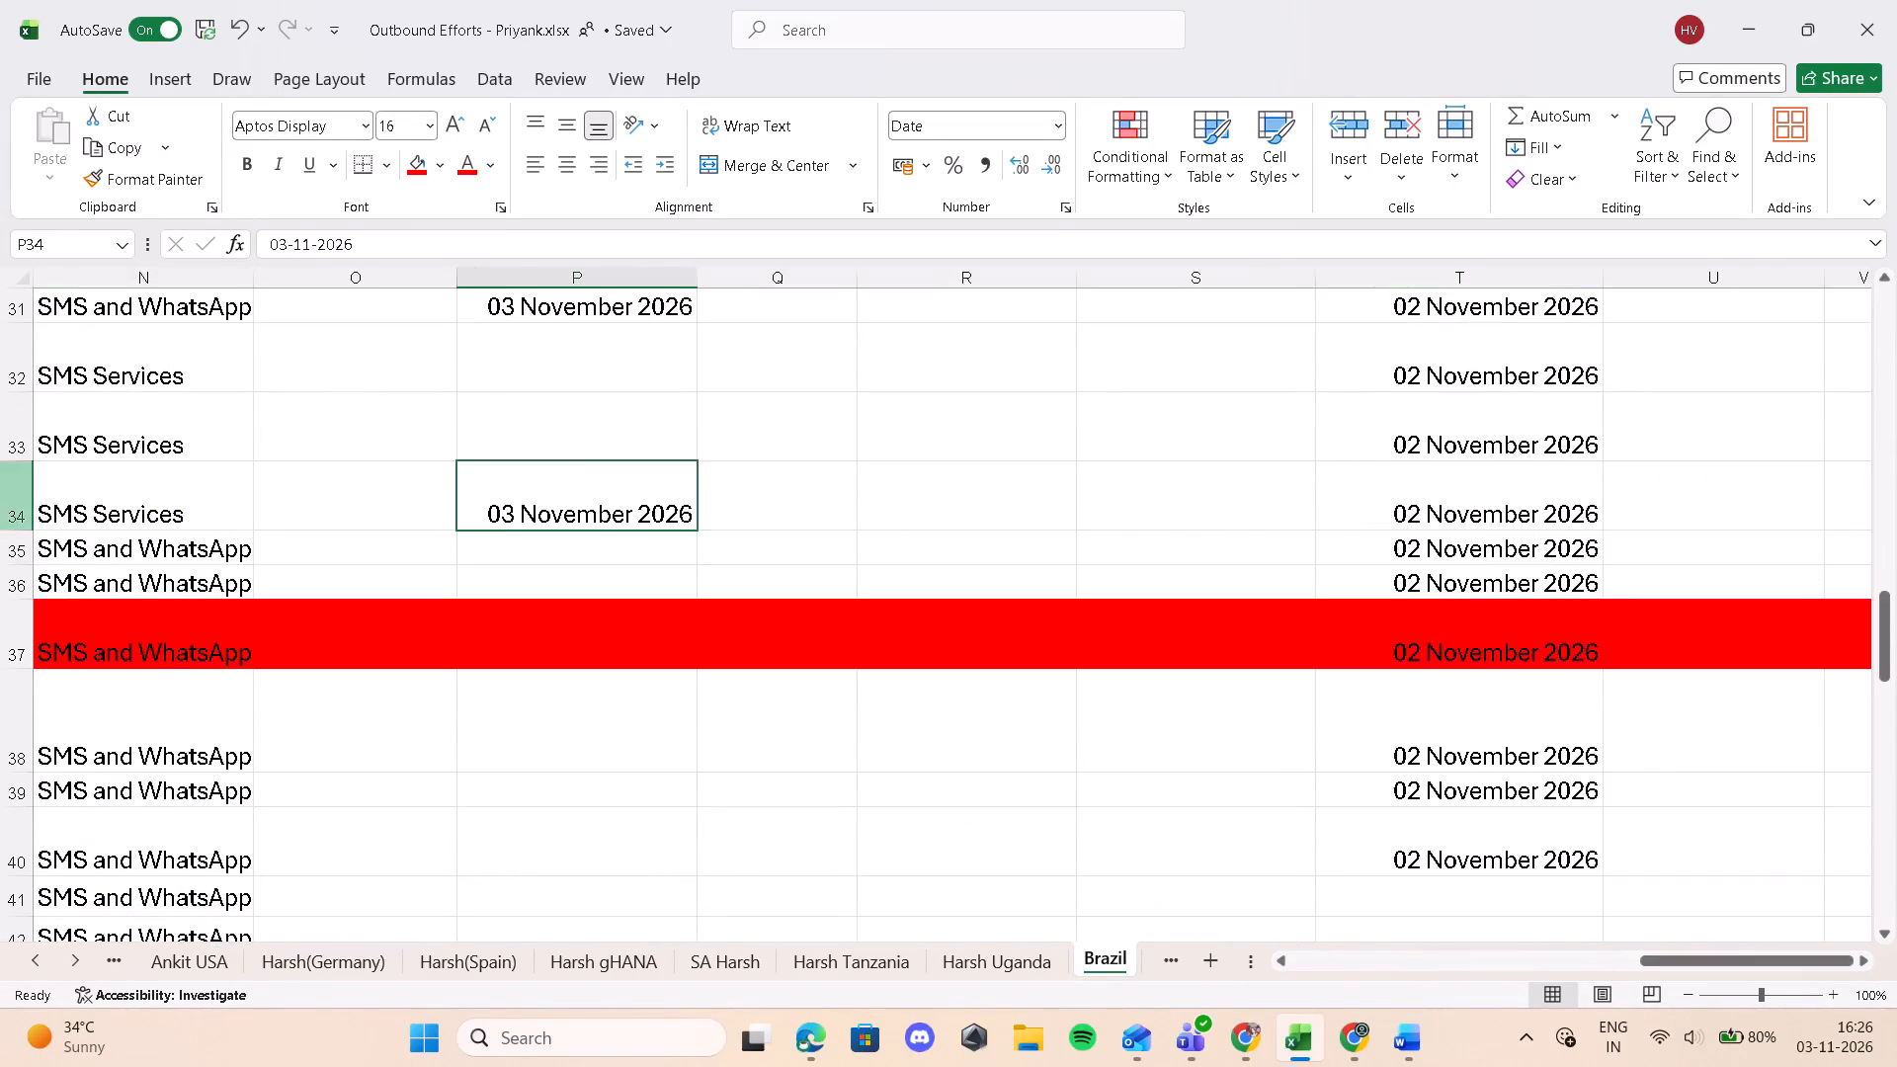
click(0, 516)
drag(1756, 955, 1329, 944)
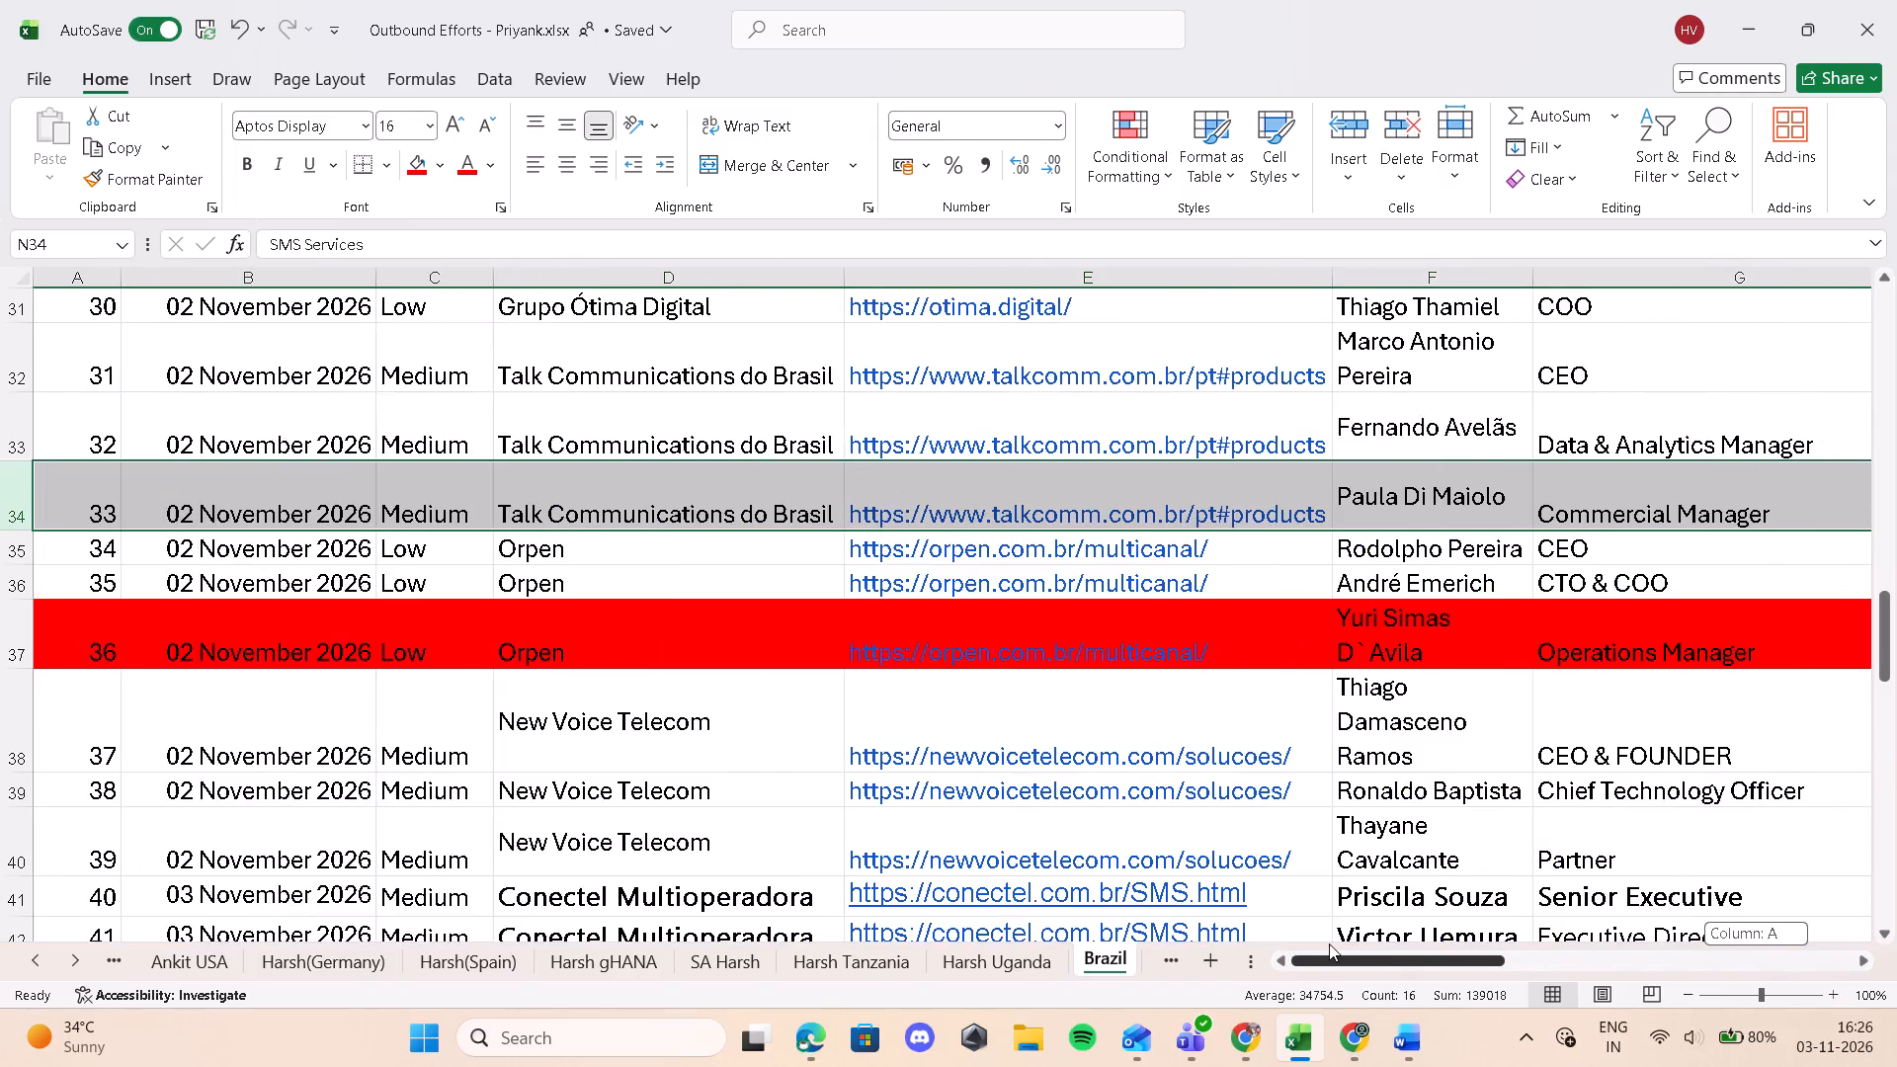
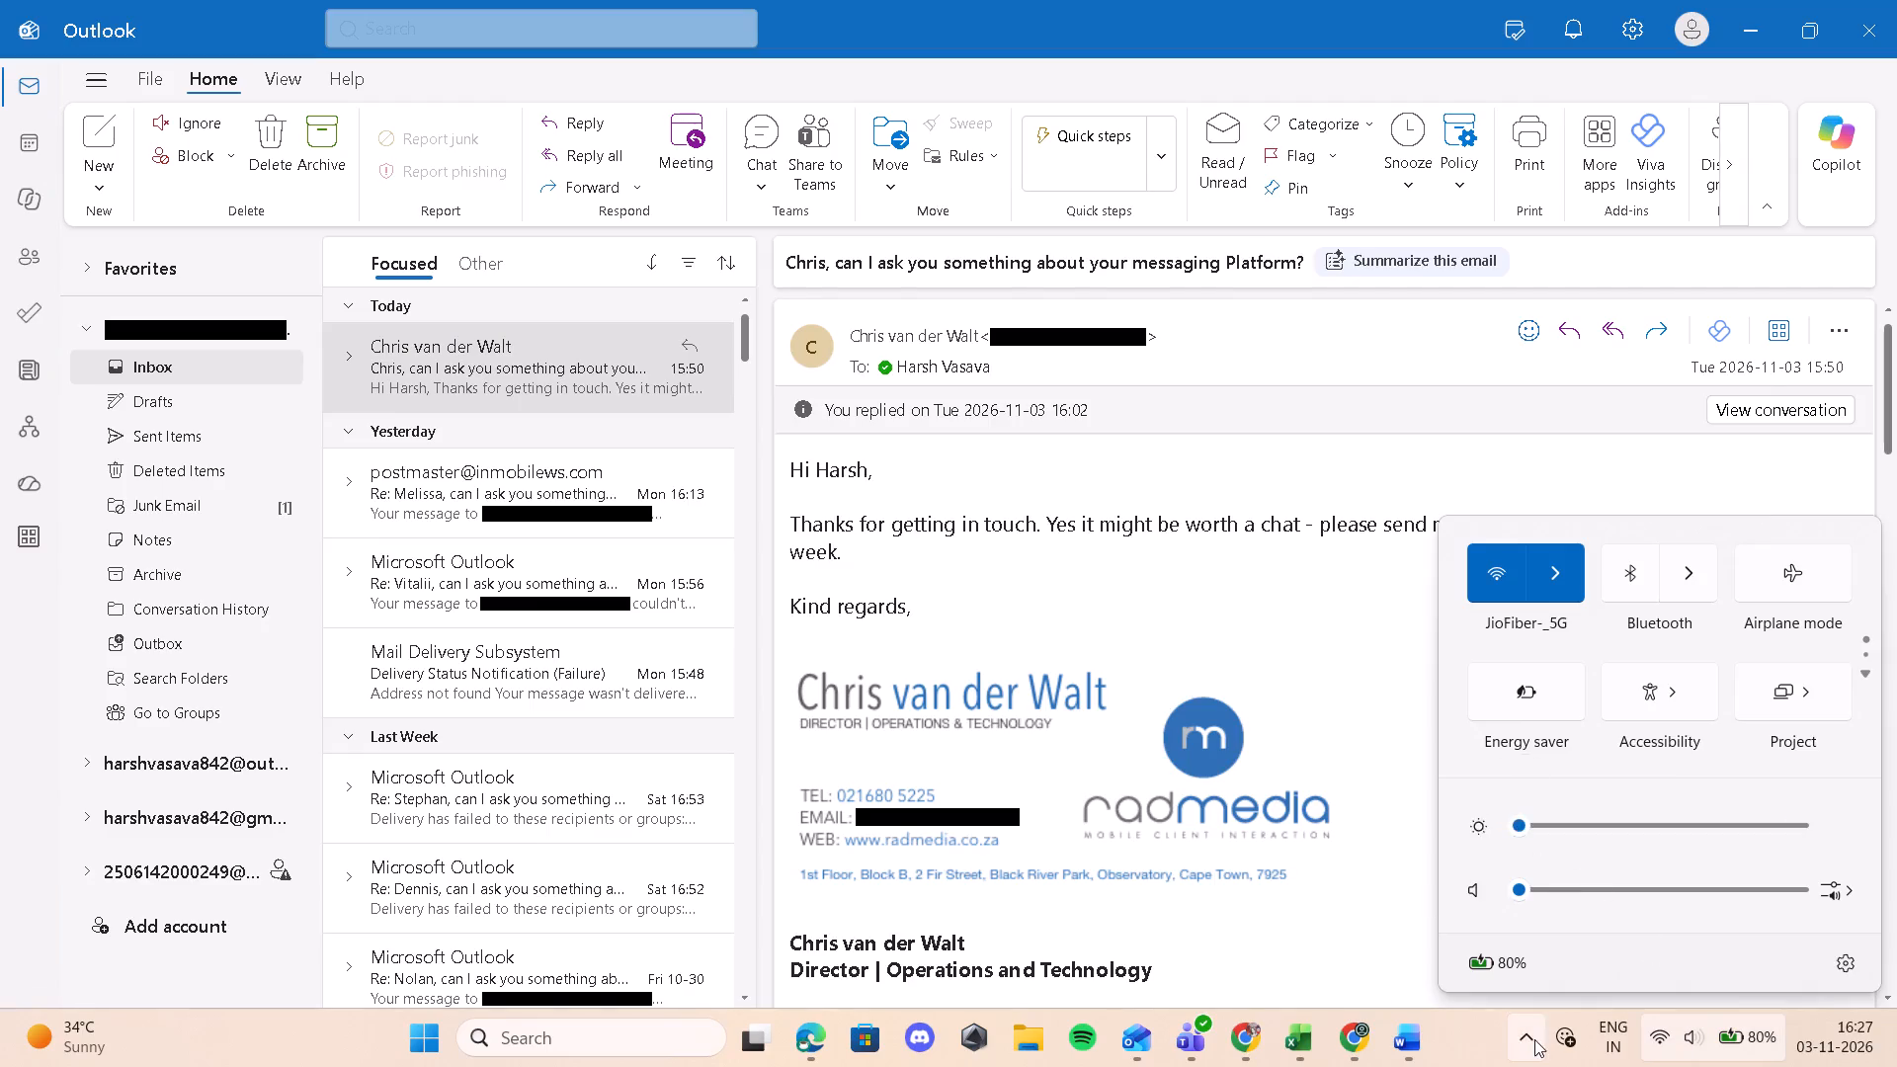
Show the hidden background apps in the Windows system tray.
click(1537, 1041)
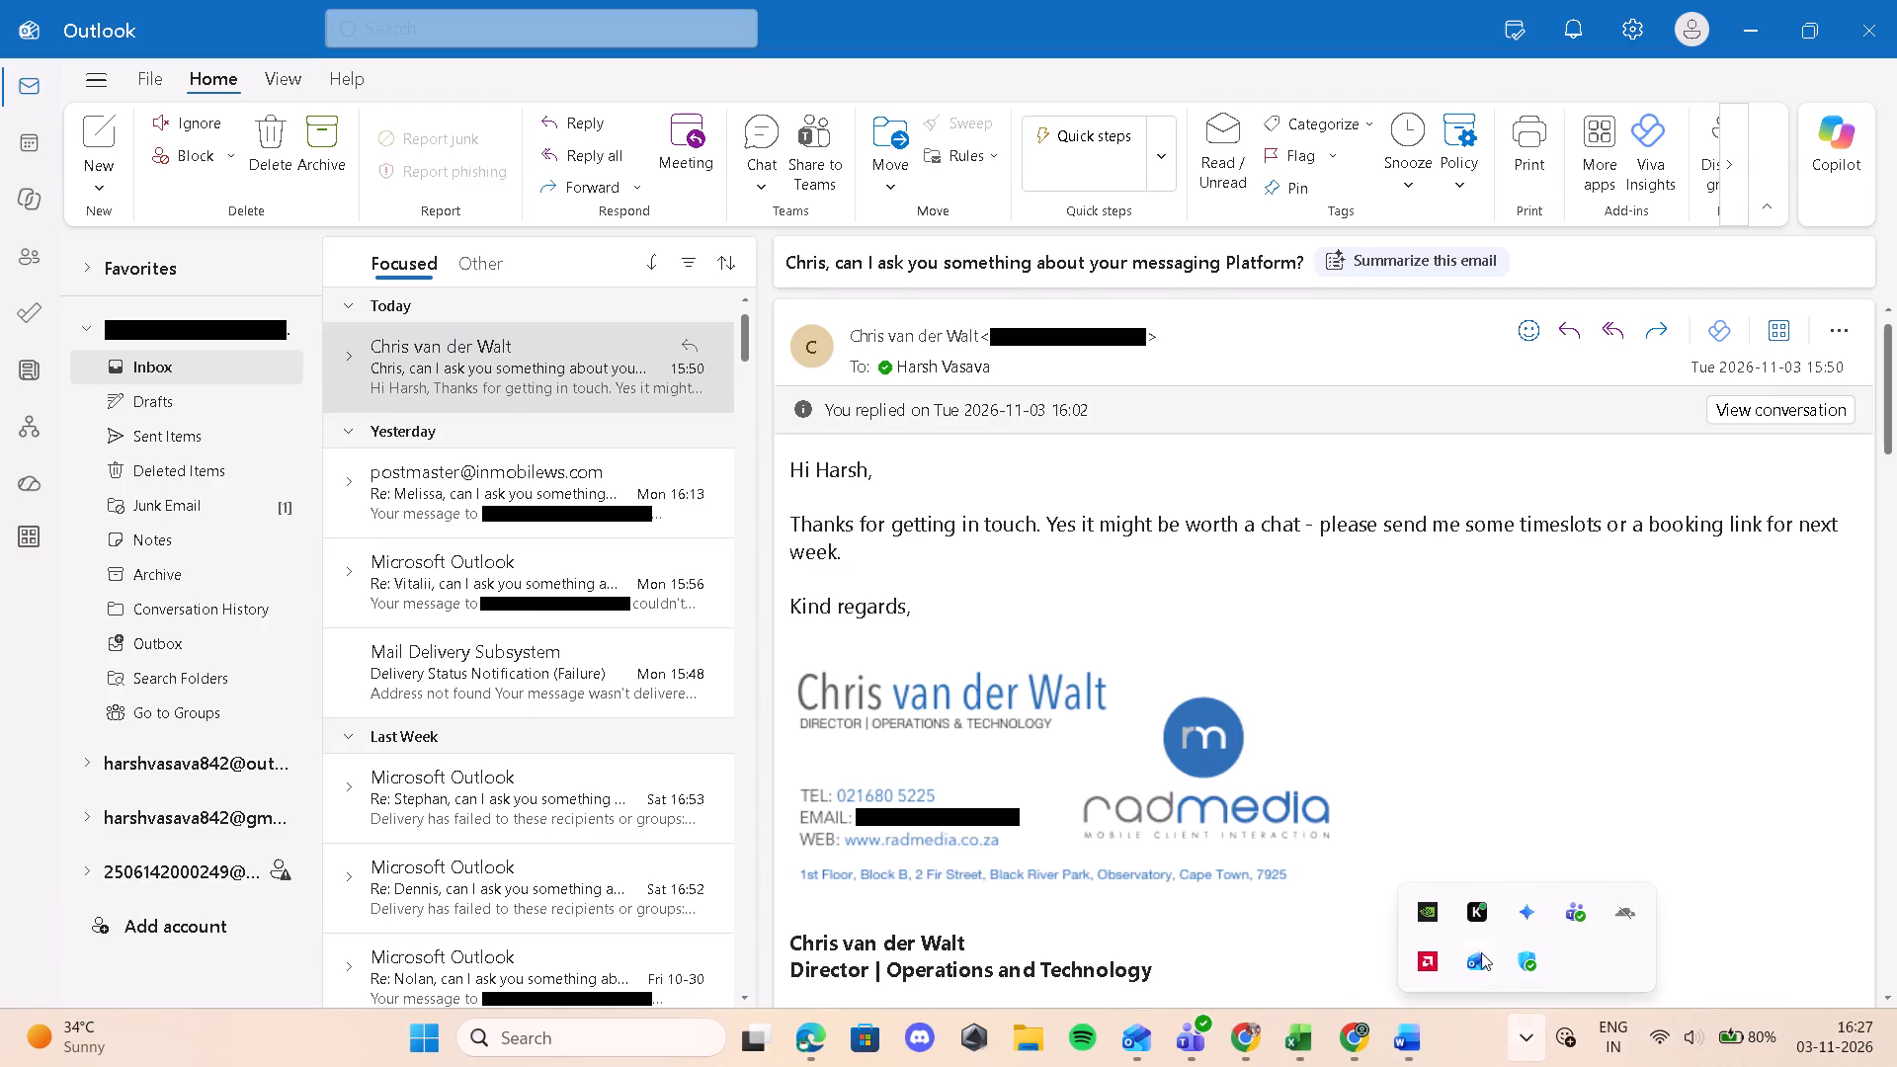
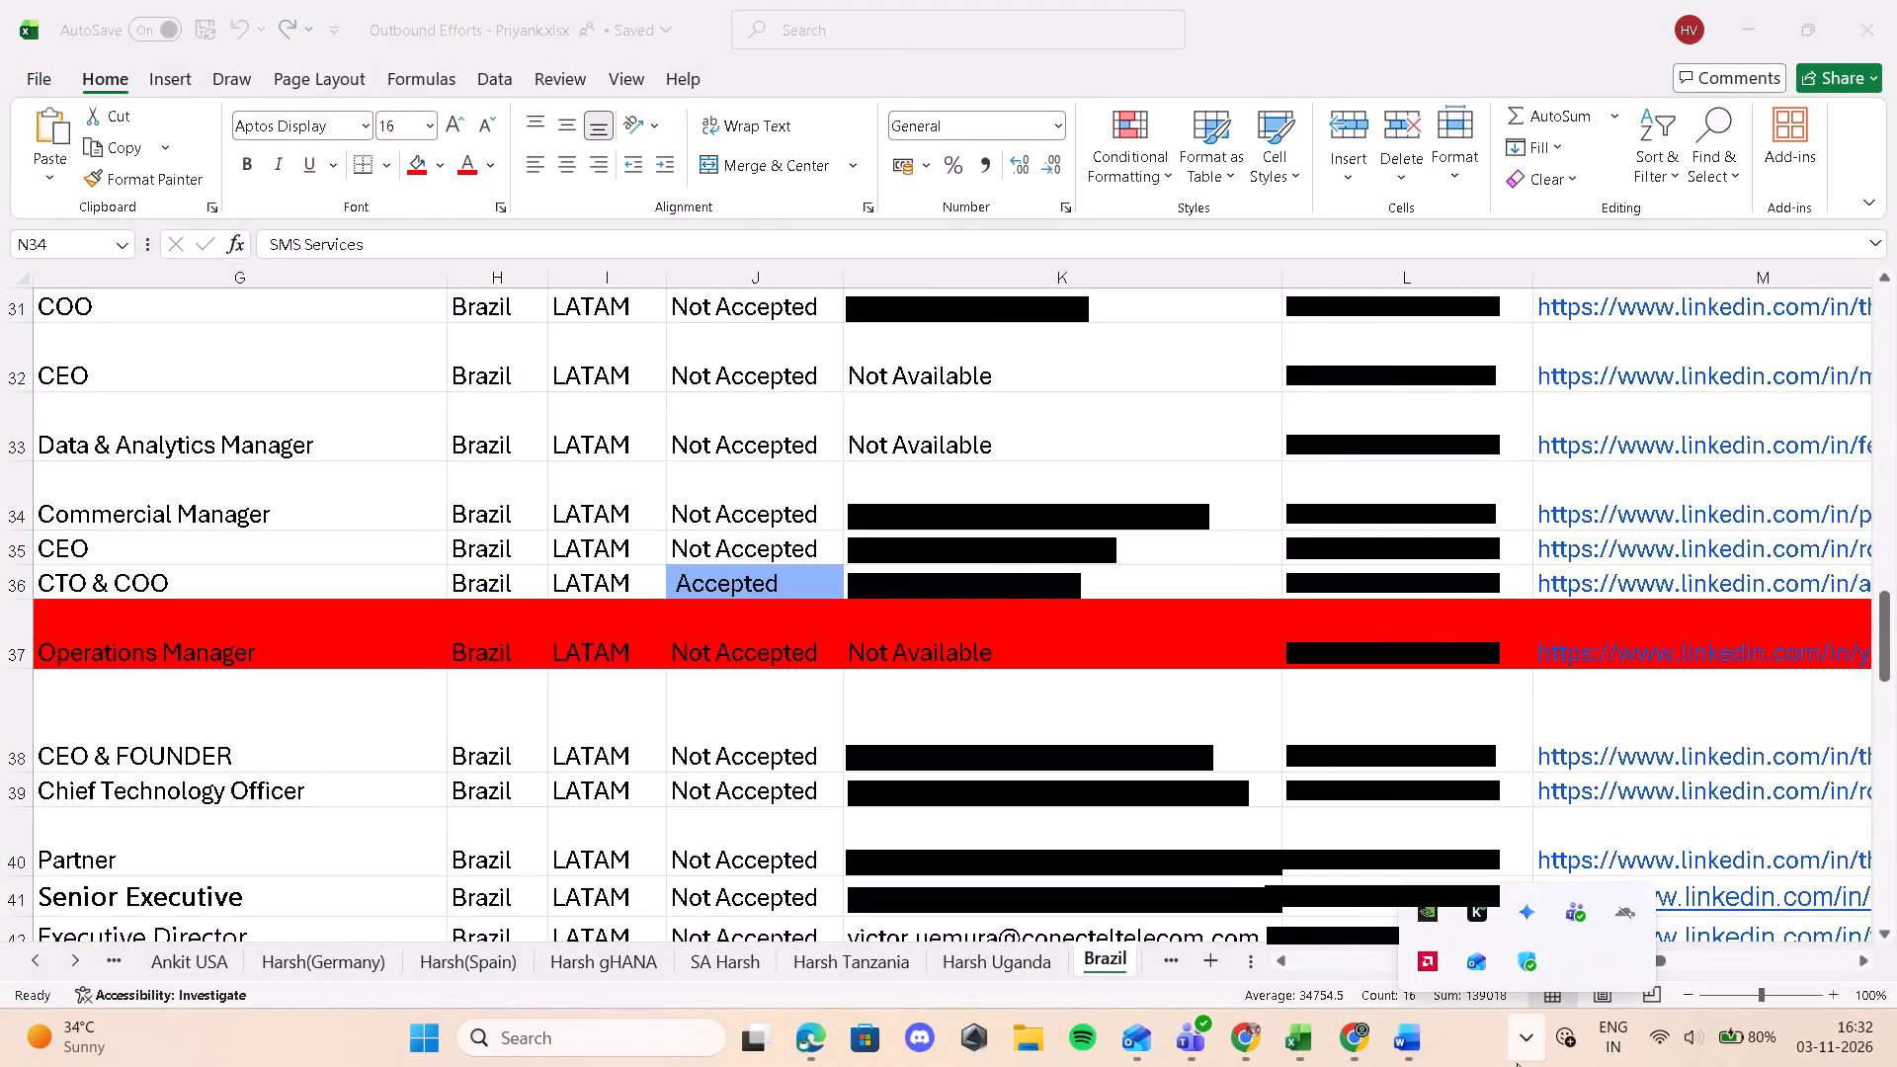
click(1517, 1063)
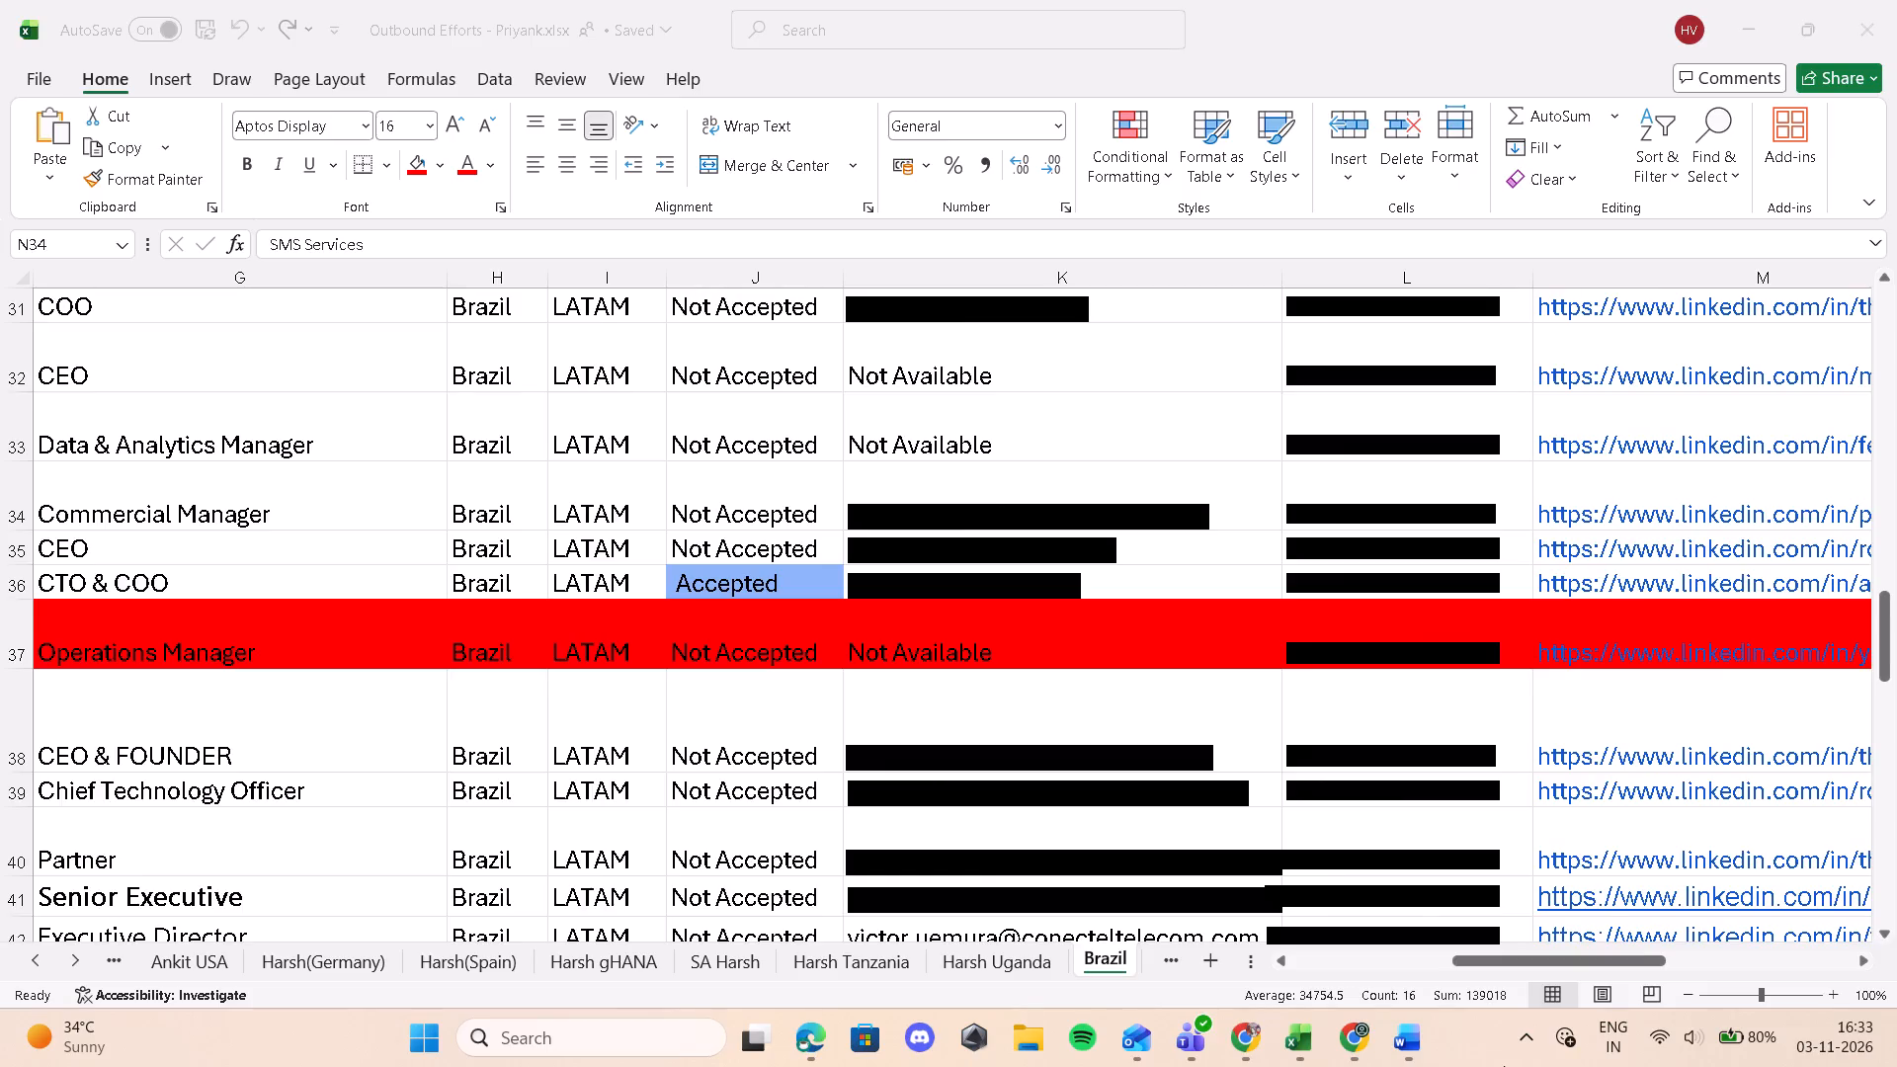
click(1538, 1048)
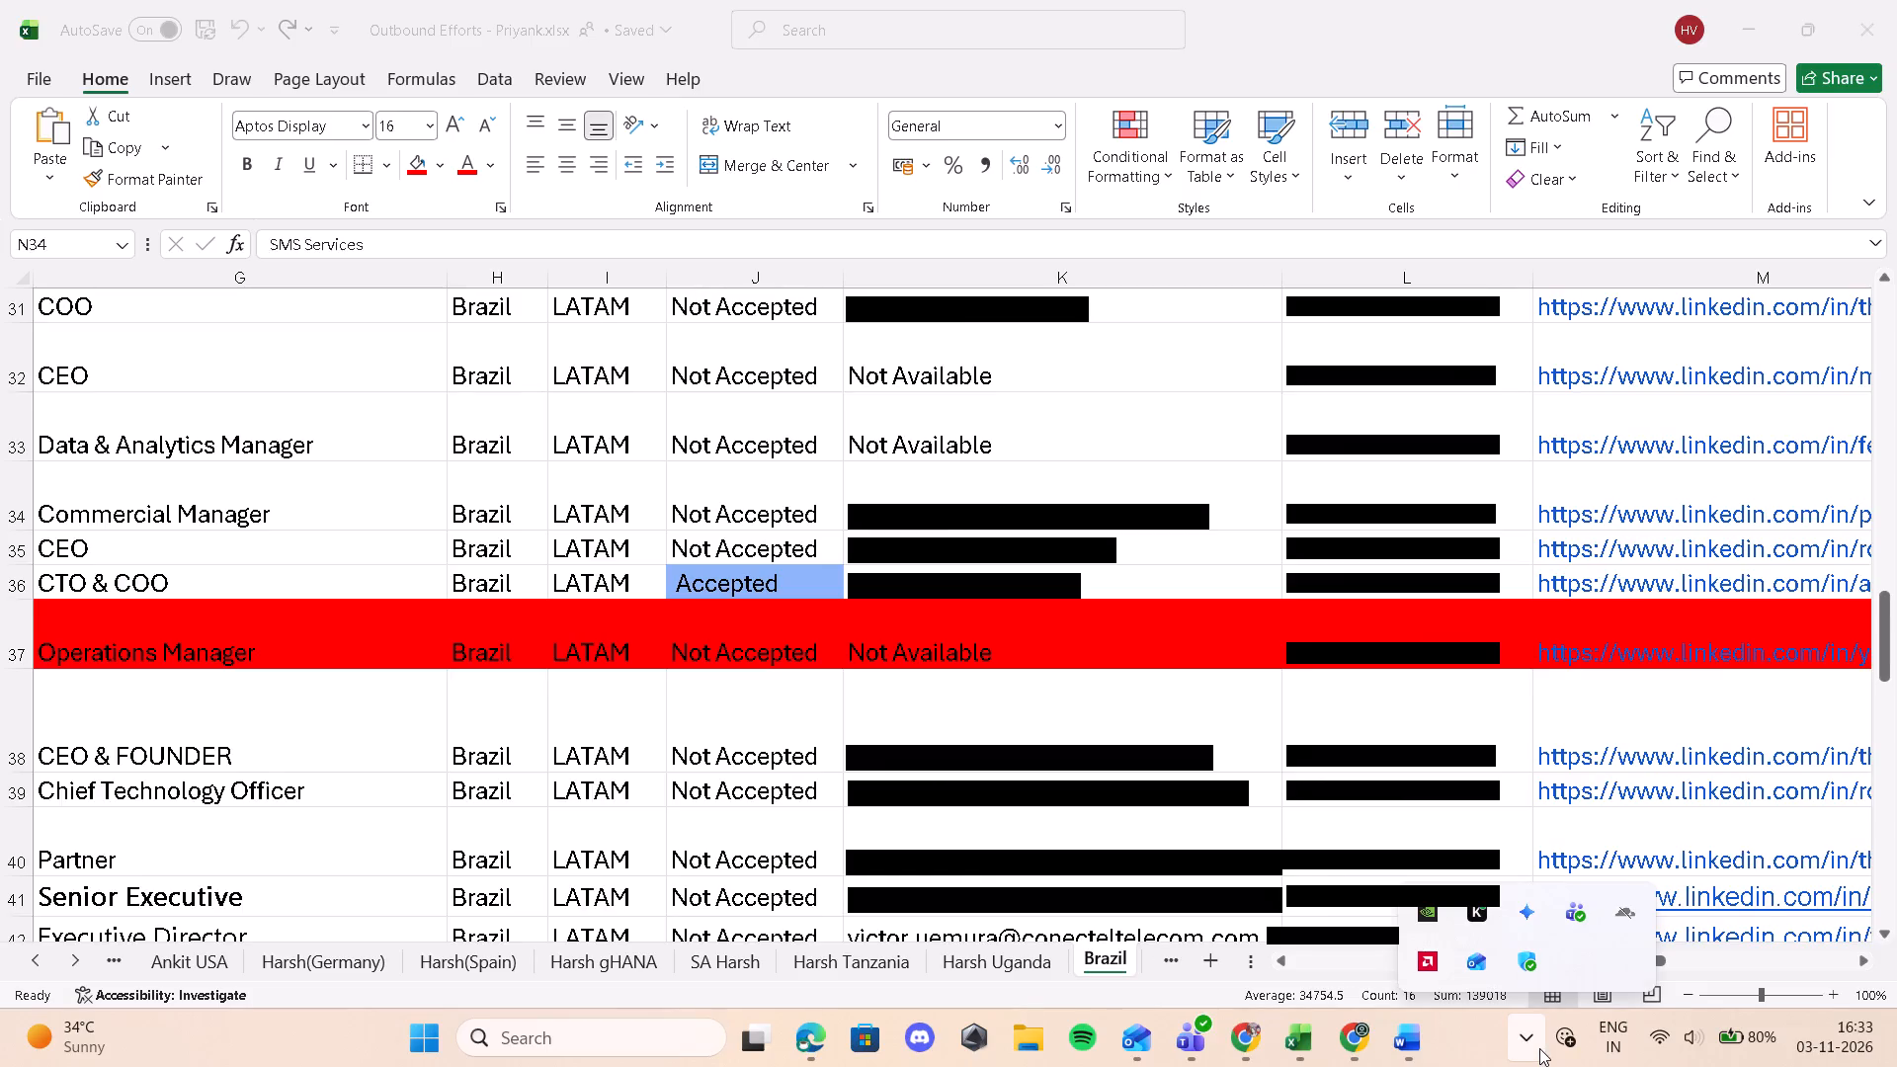
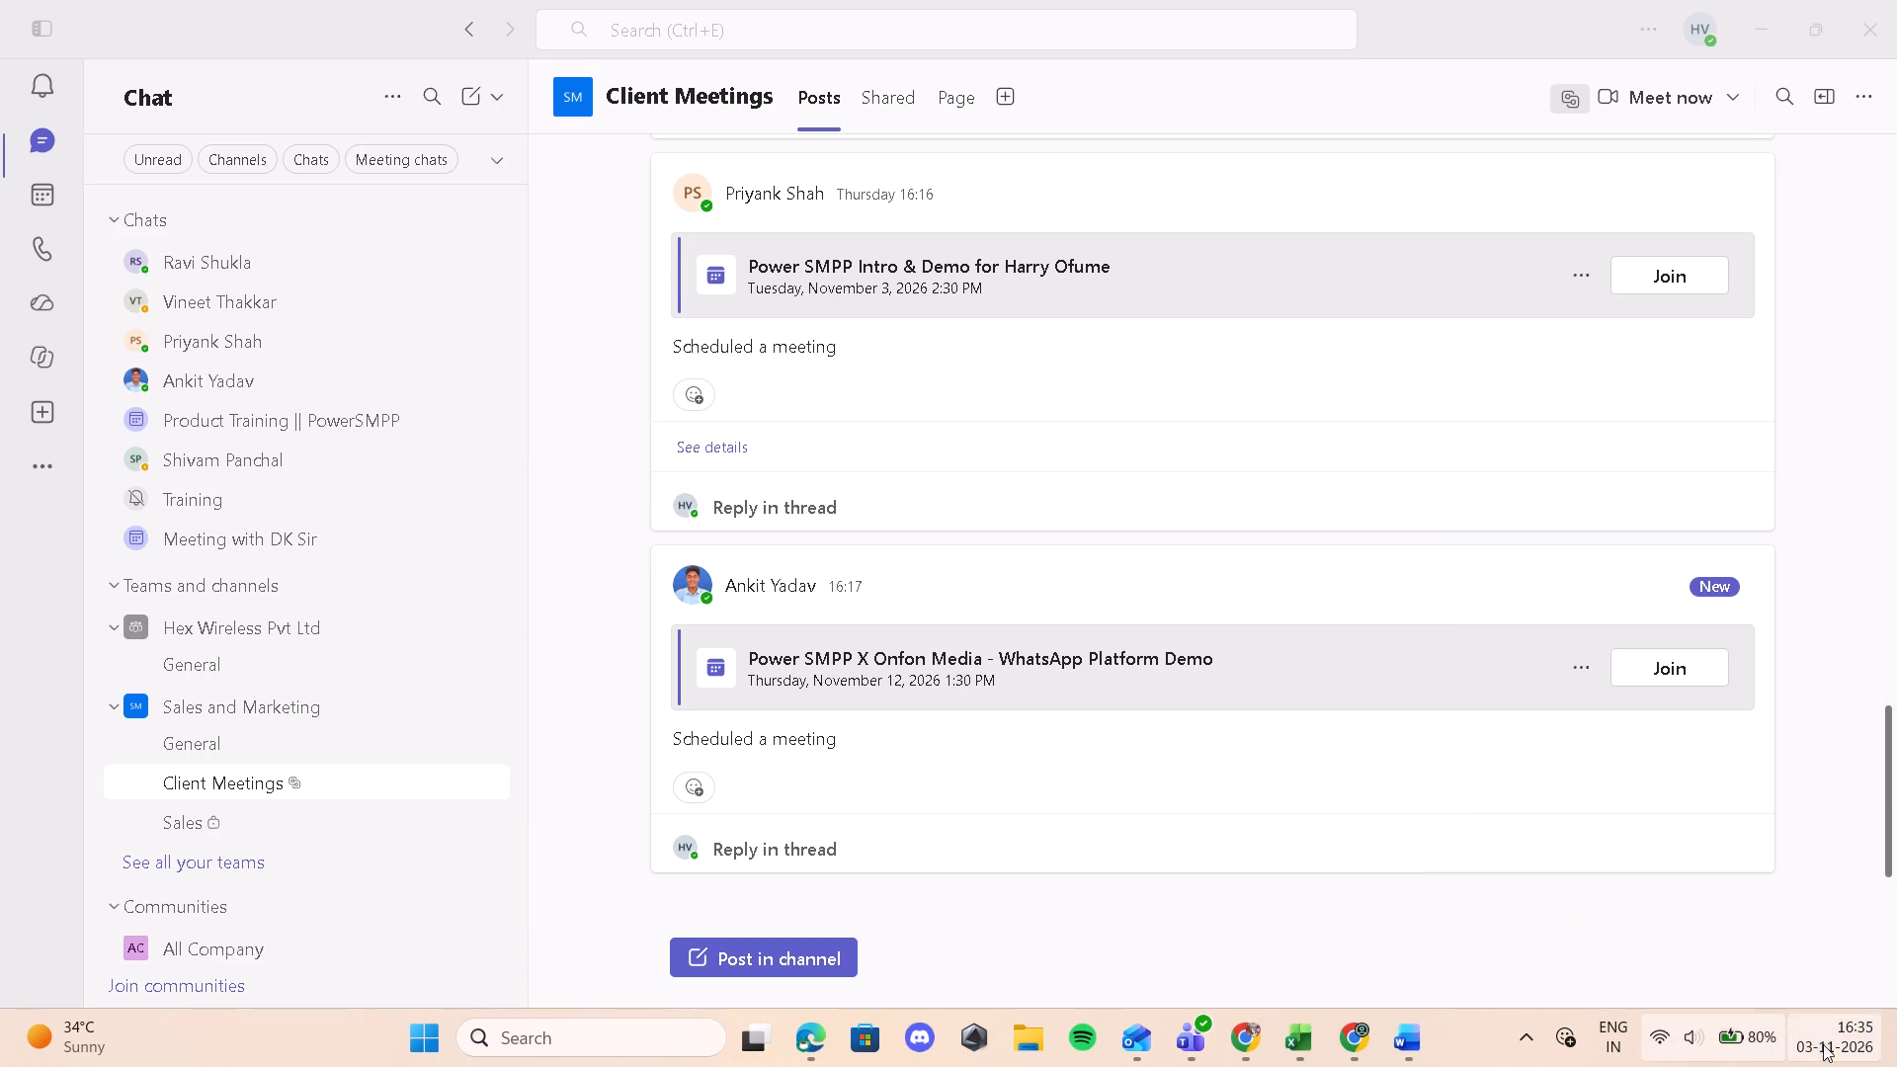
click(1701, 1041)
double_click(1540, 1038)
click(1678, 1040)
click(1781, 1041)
Switch to the Outbound Efforts workbook in Excel and open the SA Harsh sheet.
click(1290, 1046)
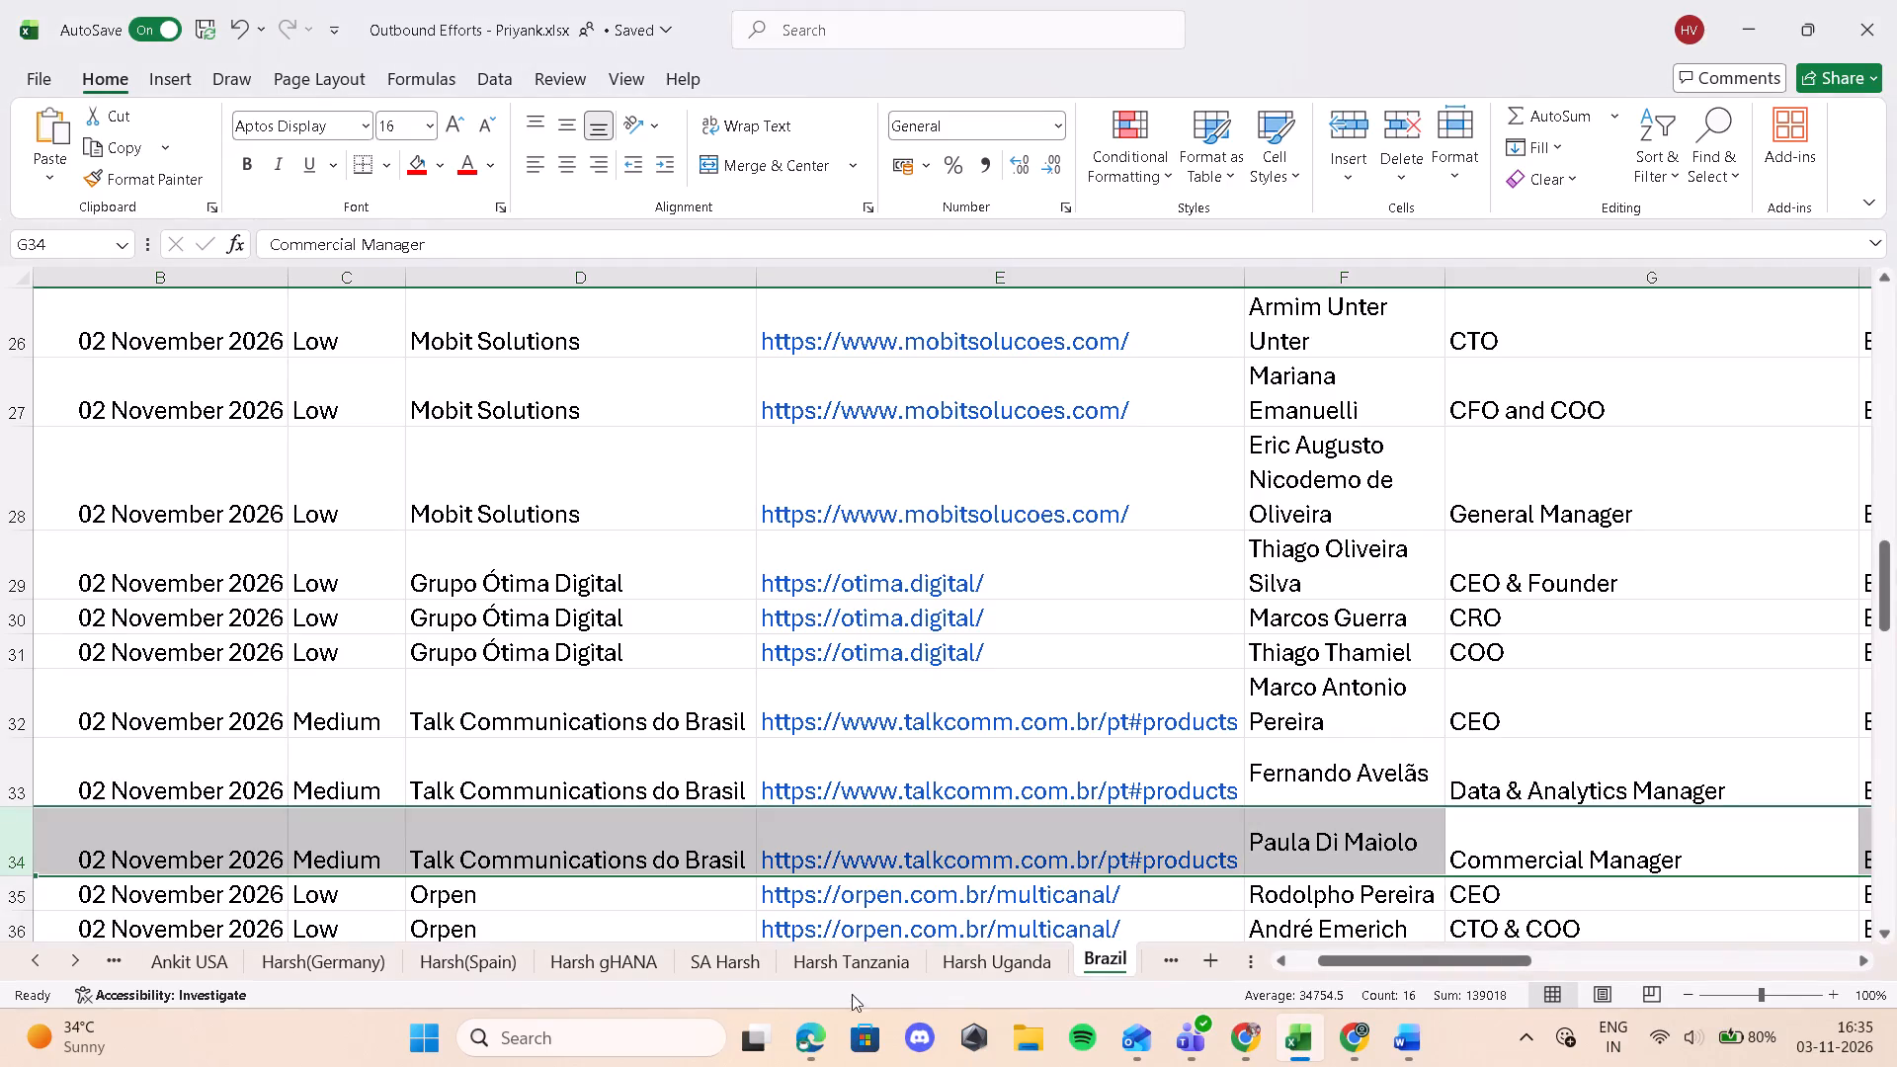
click(695, 965)
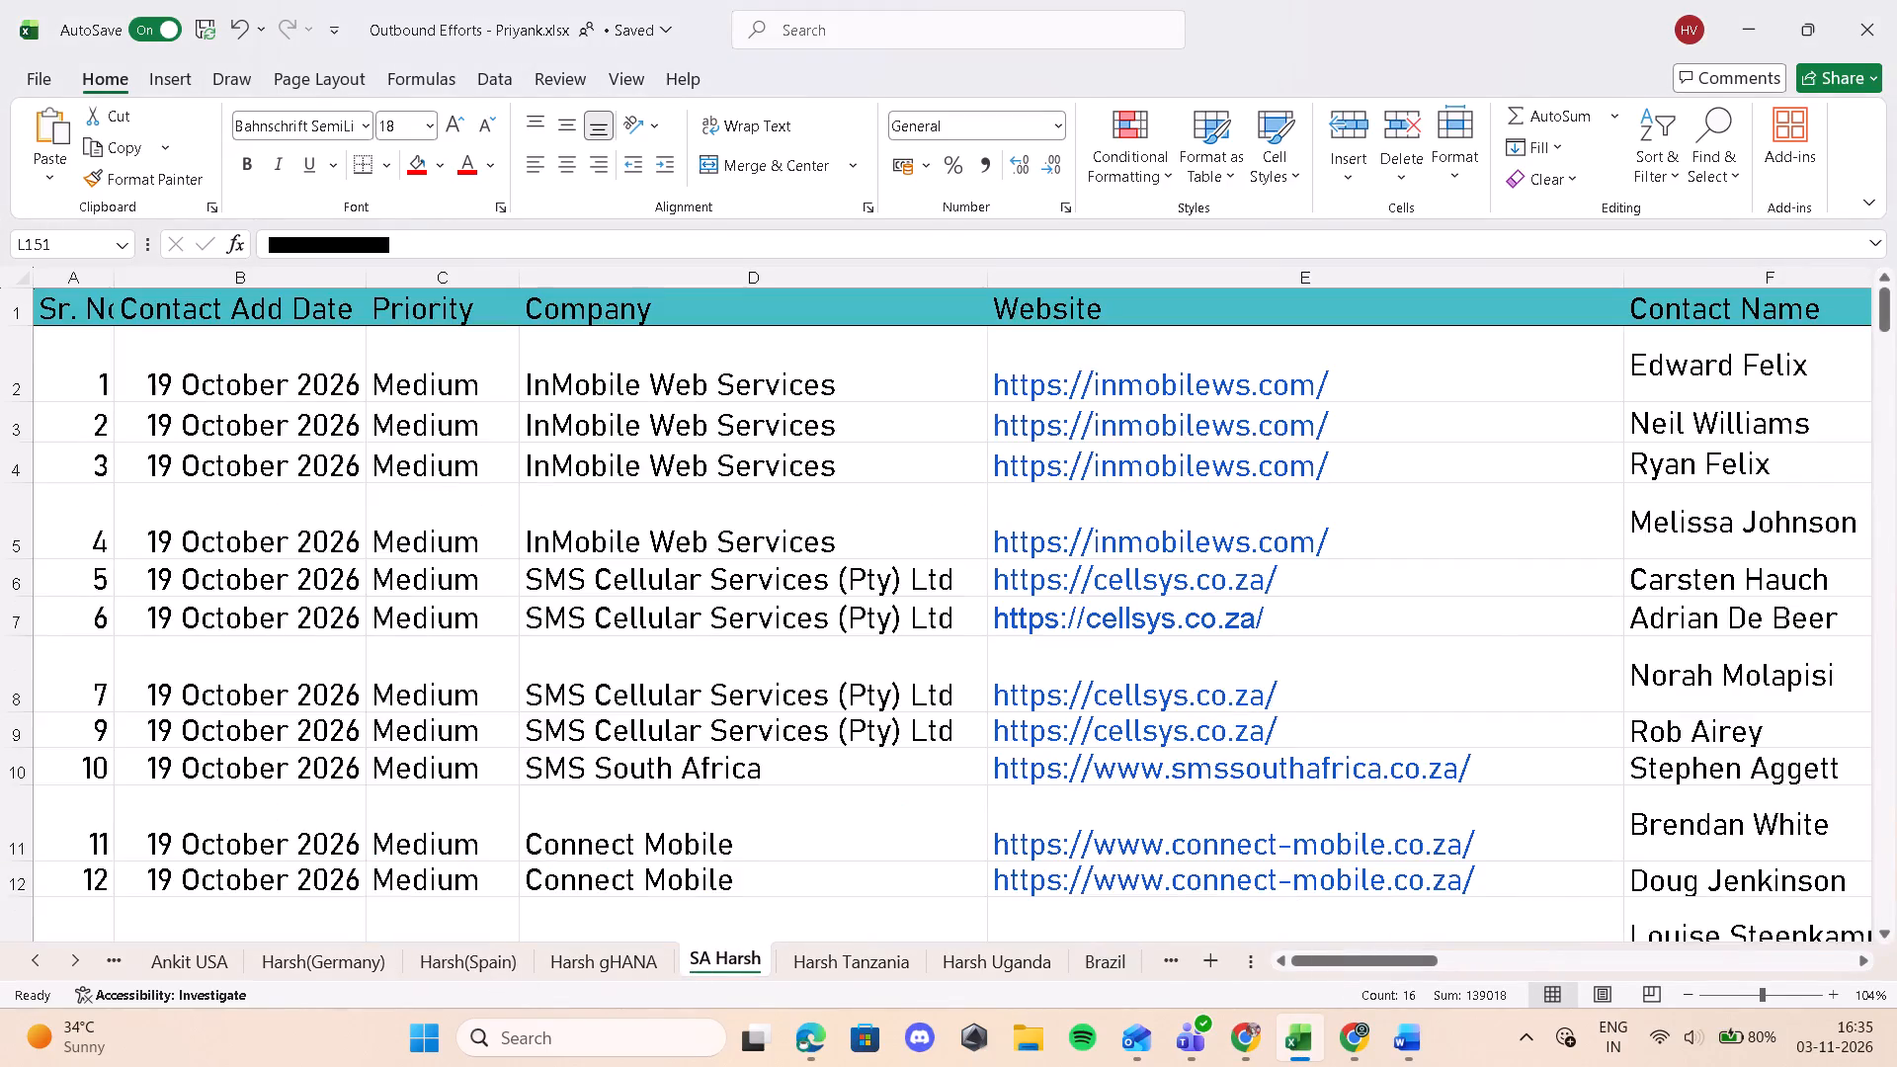
Find the three RadMedia prospects dated 27 October 2026 and fill their company name cells with the lightest theme green.
scroll(723, 772, down, 19)
scroll(737, 772, down, 17)
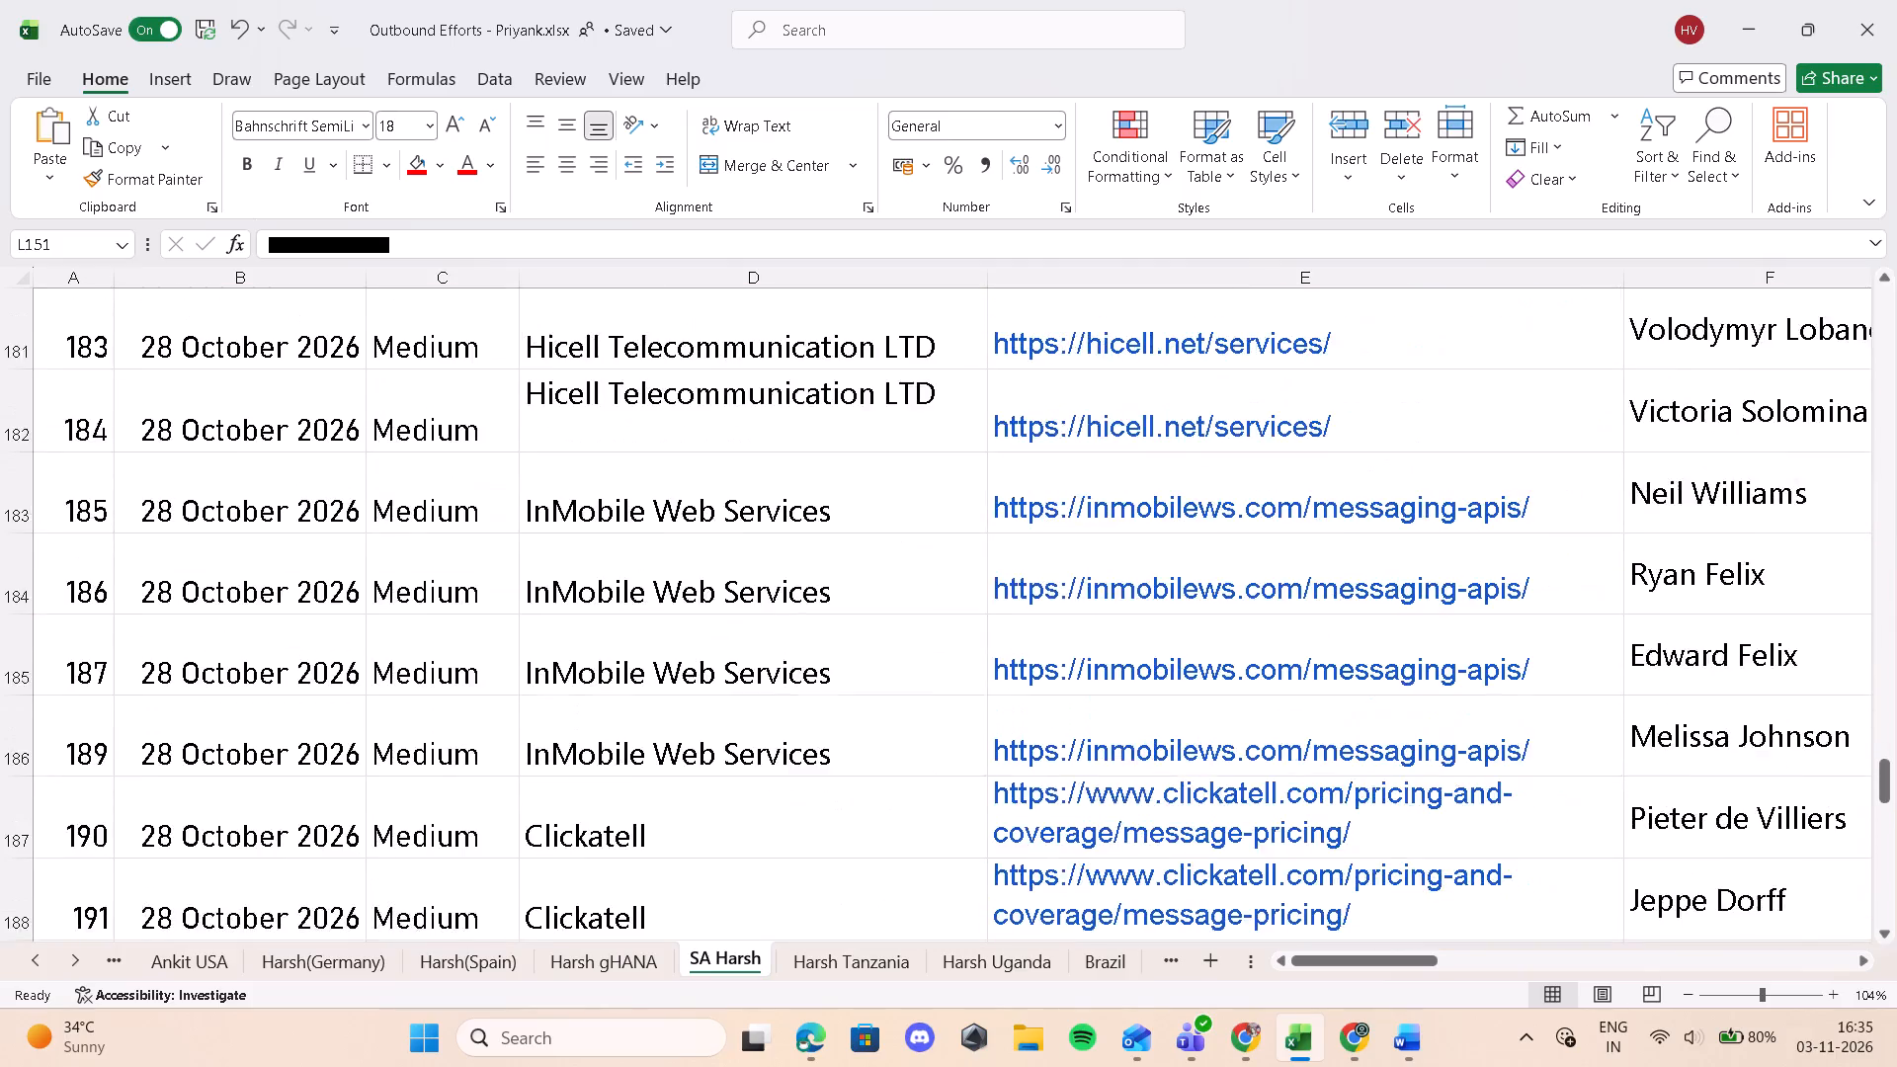
scroll(737, 772, down, 8)
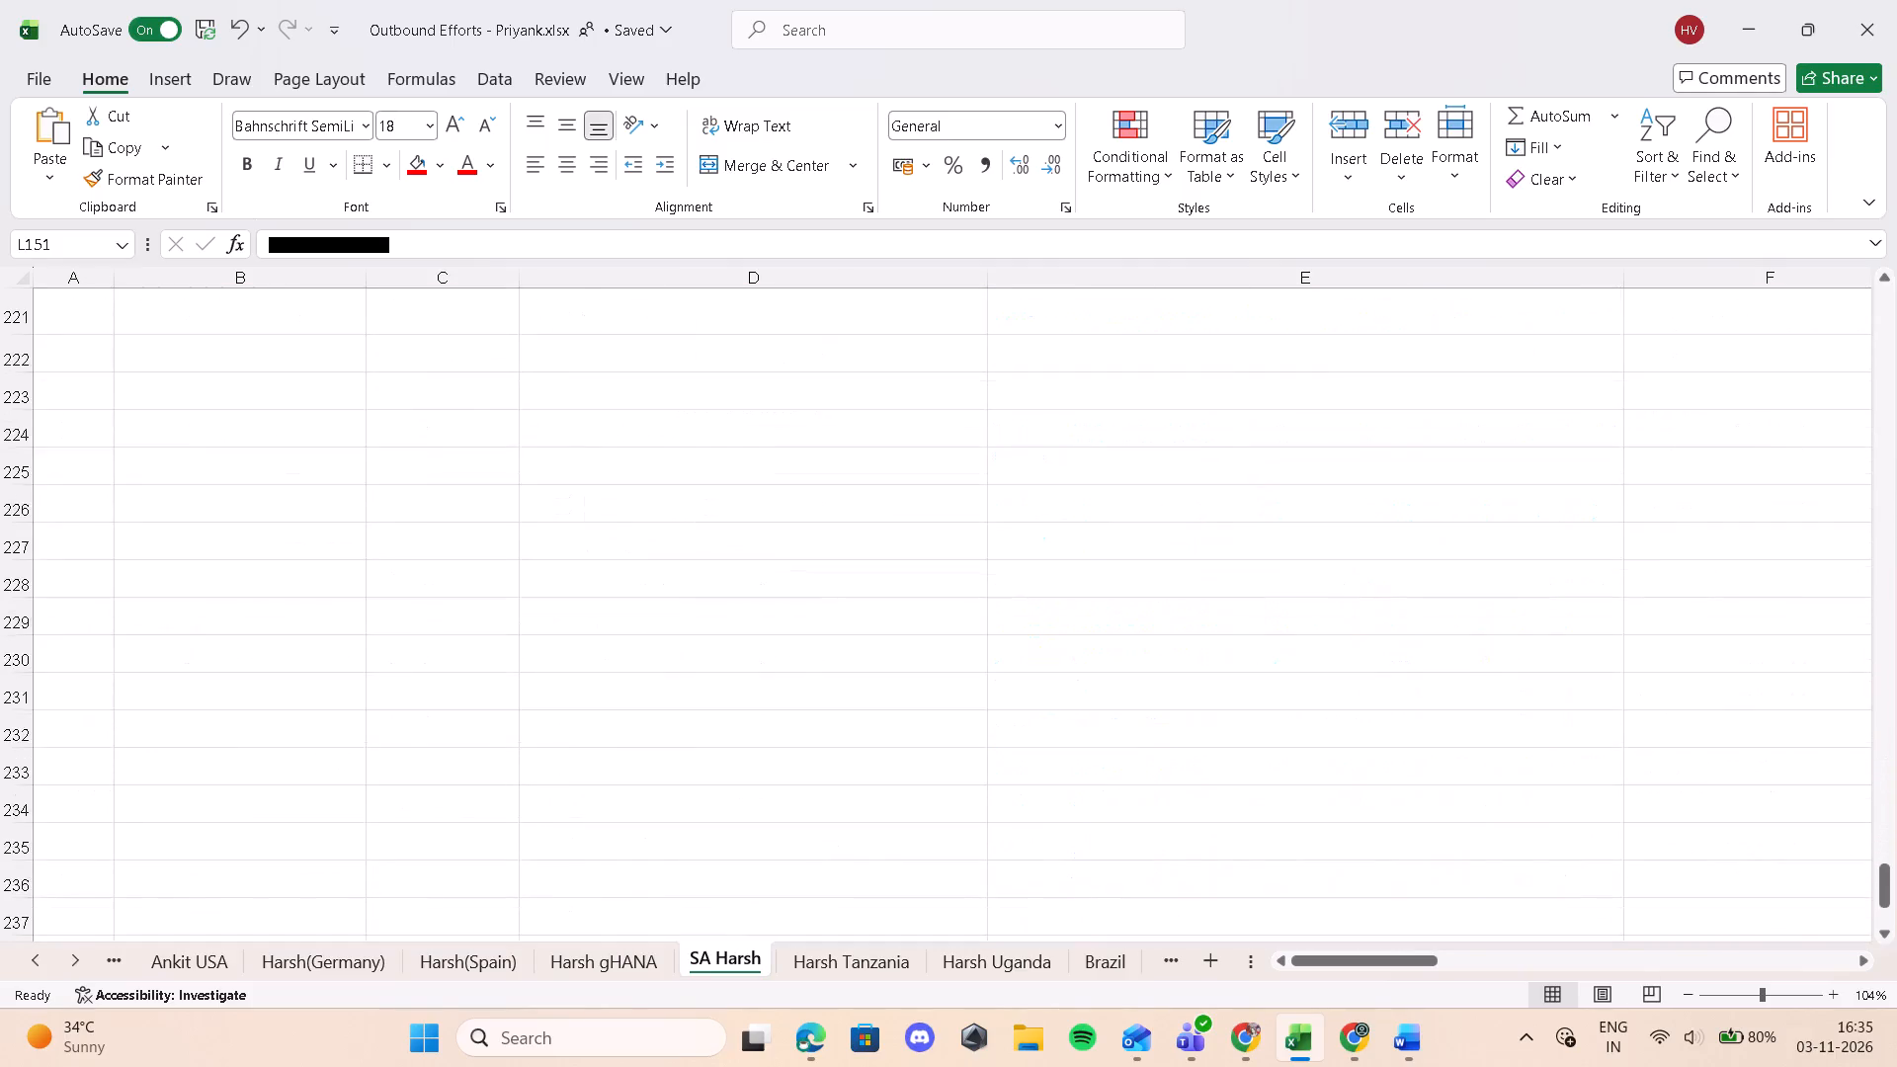
scroll(737, 772, up, 11)
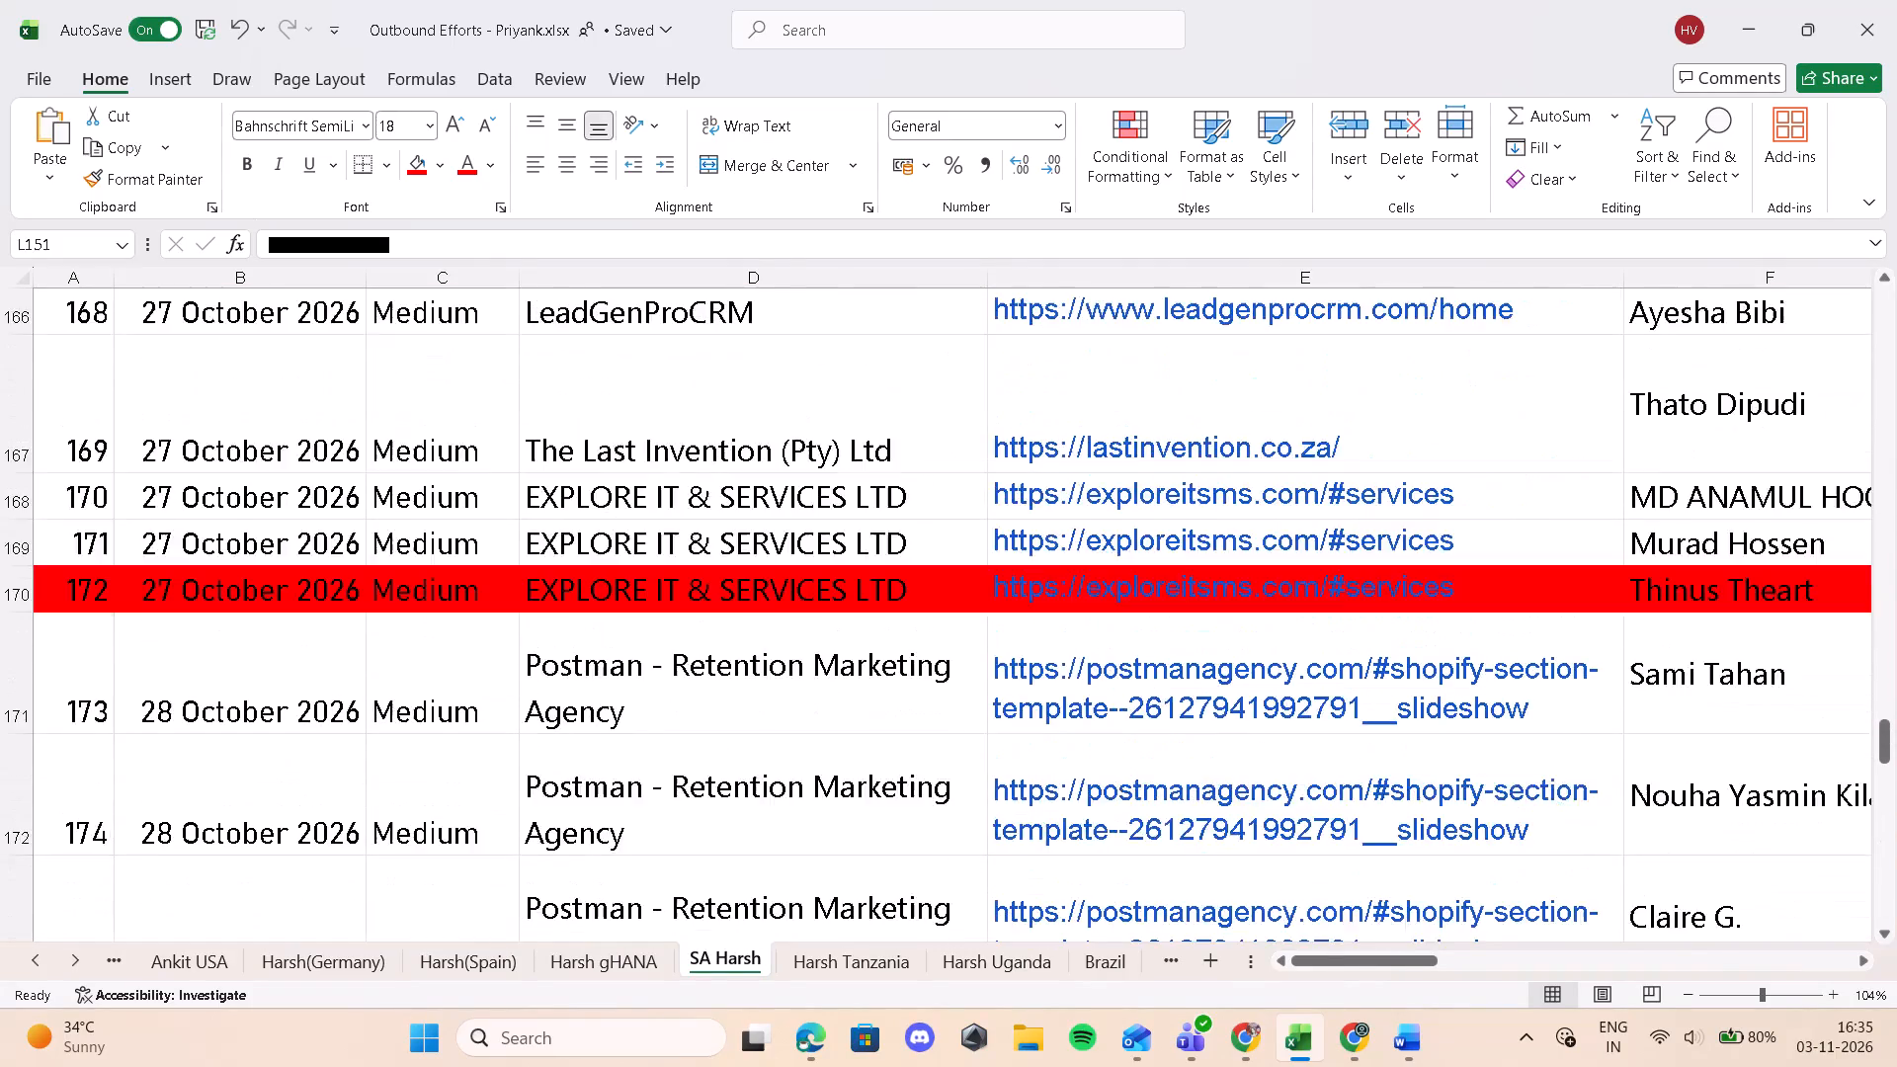
scroll(737, 772, up, 6)
scroll(737, 772, down, 1)
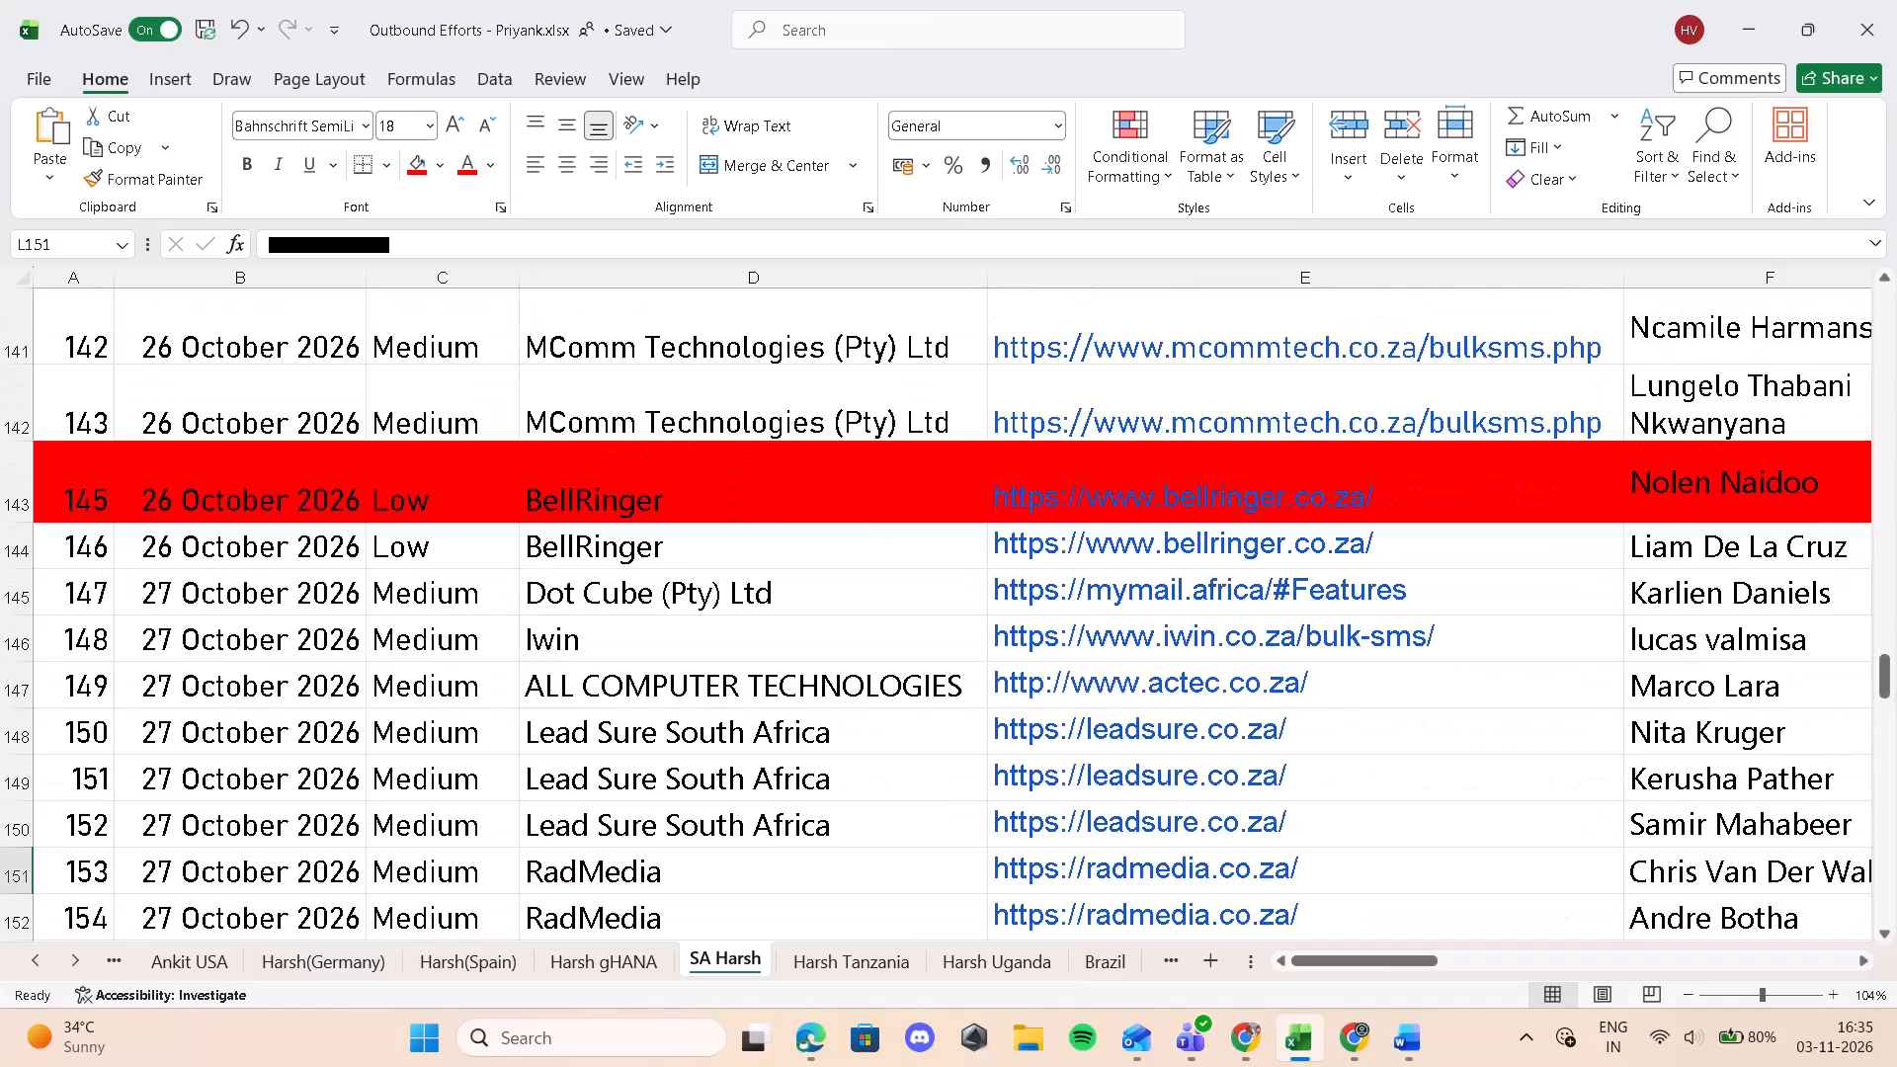
scroll(737, 772, down, 1)
click(731, 546)
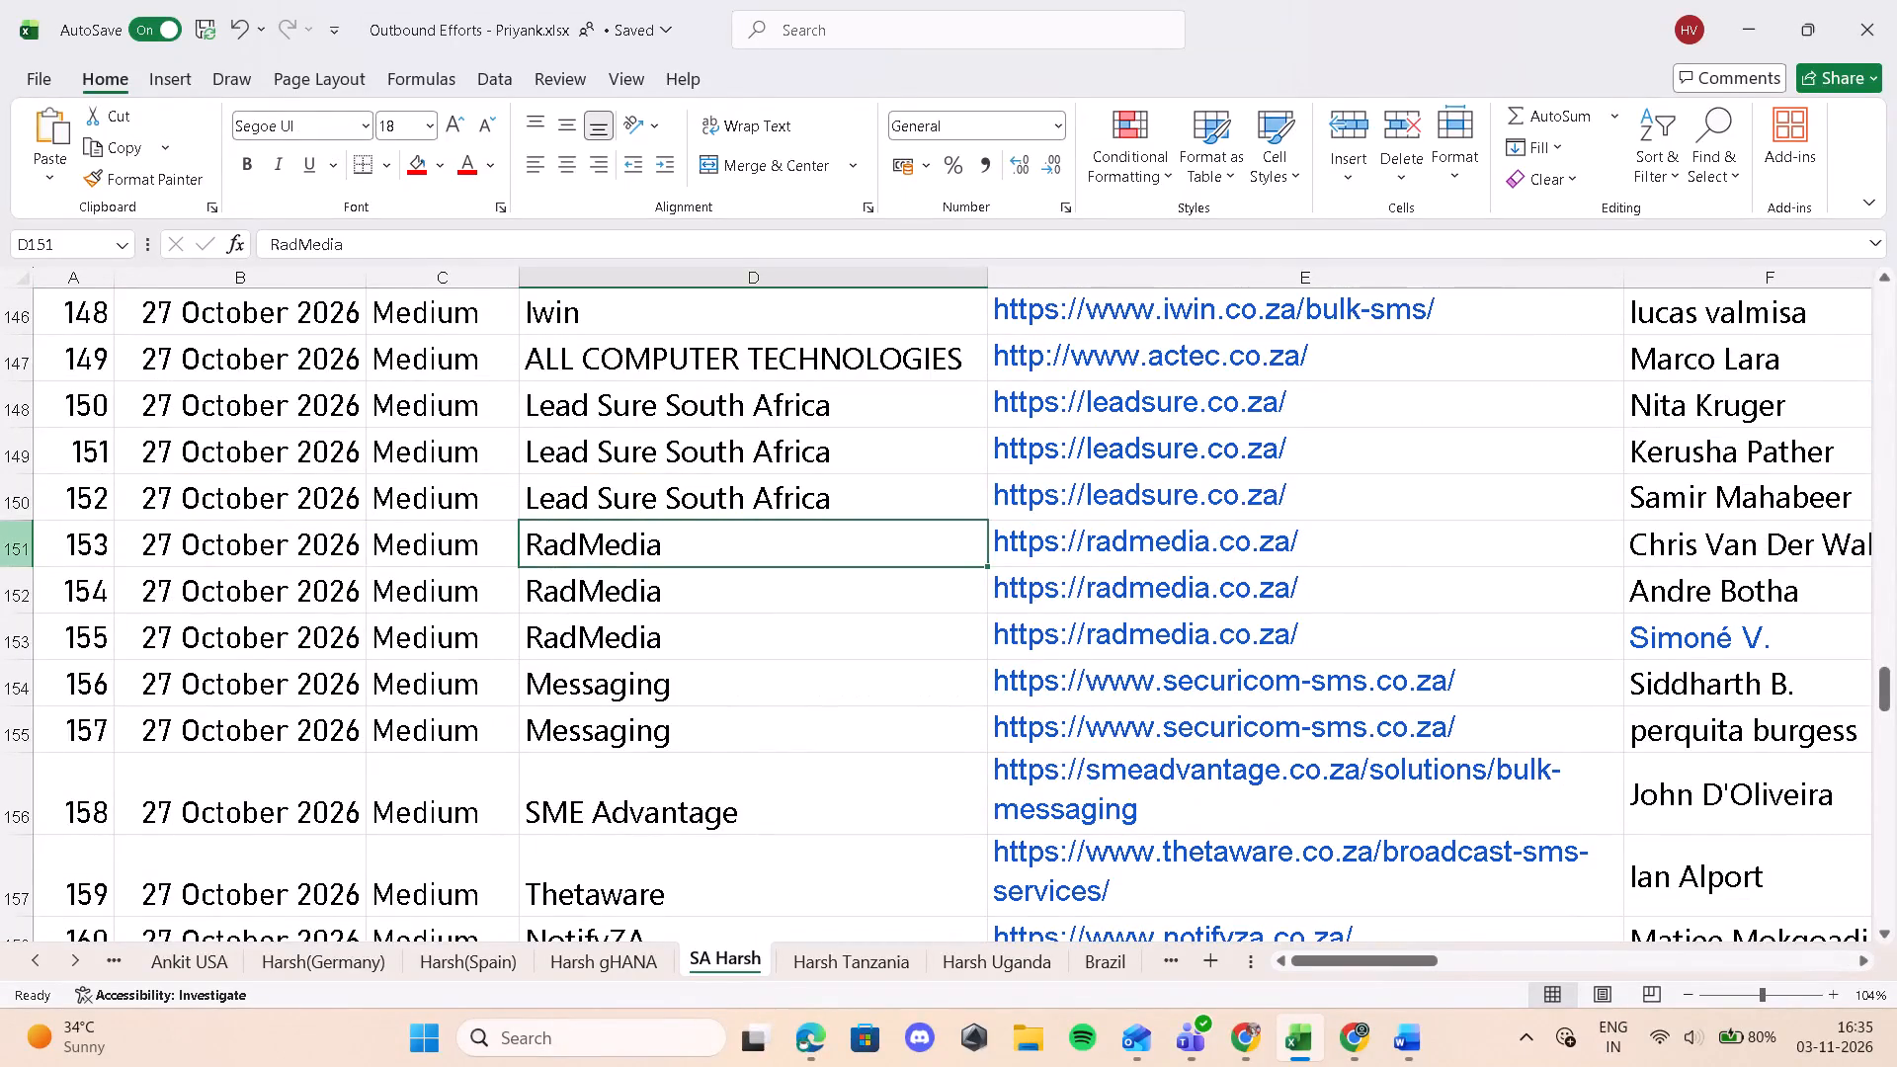
drag(672, 544, 677, 638)
click(444, 169)
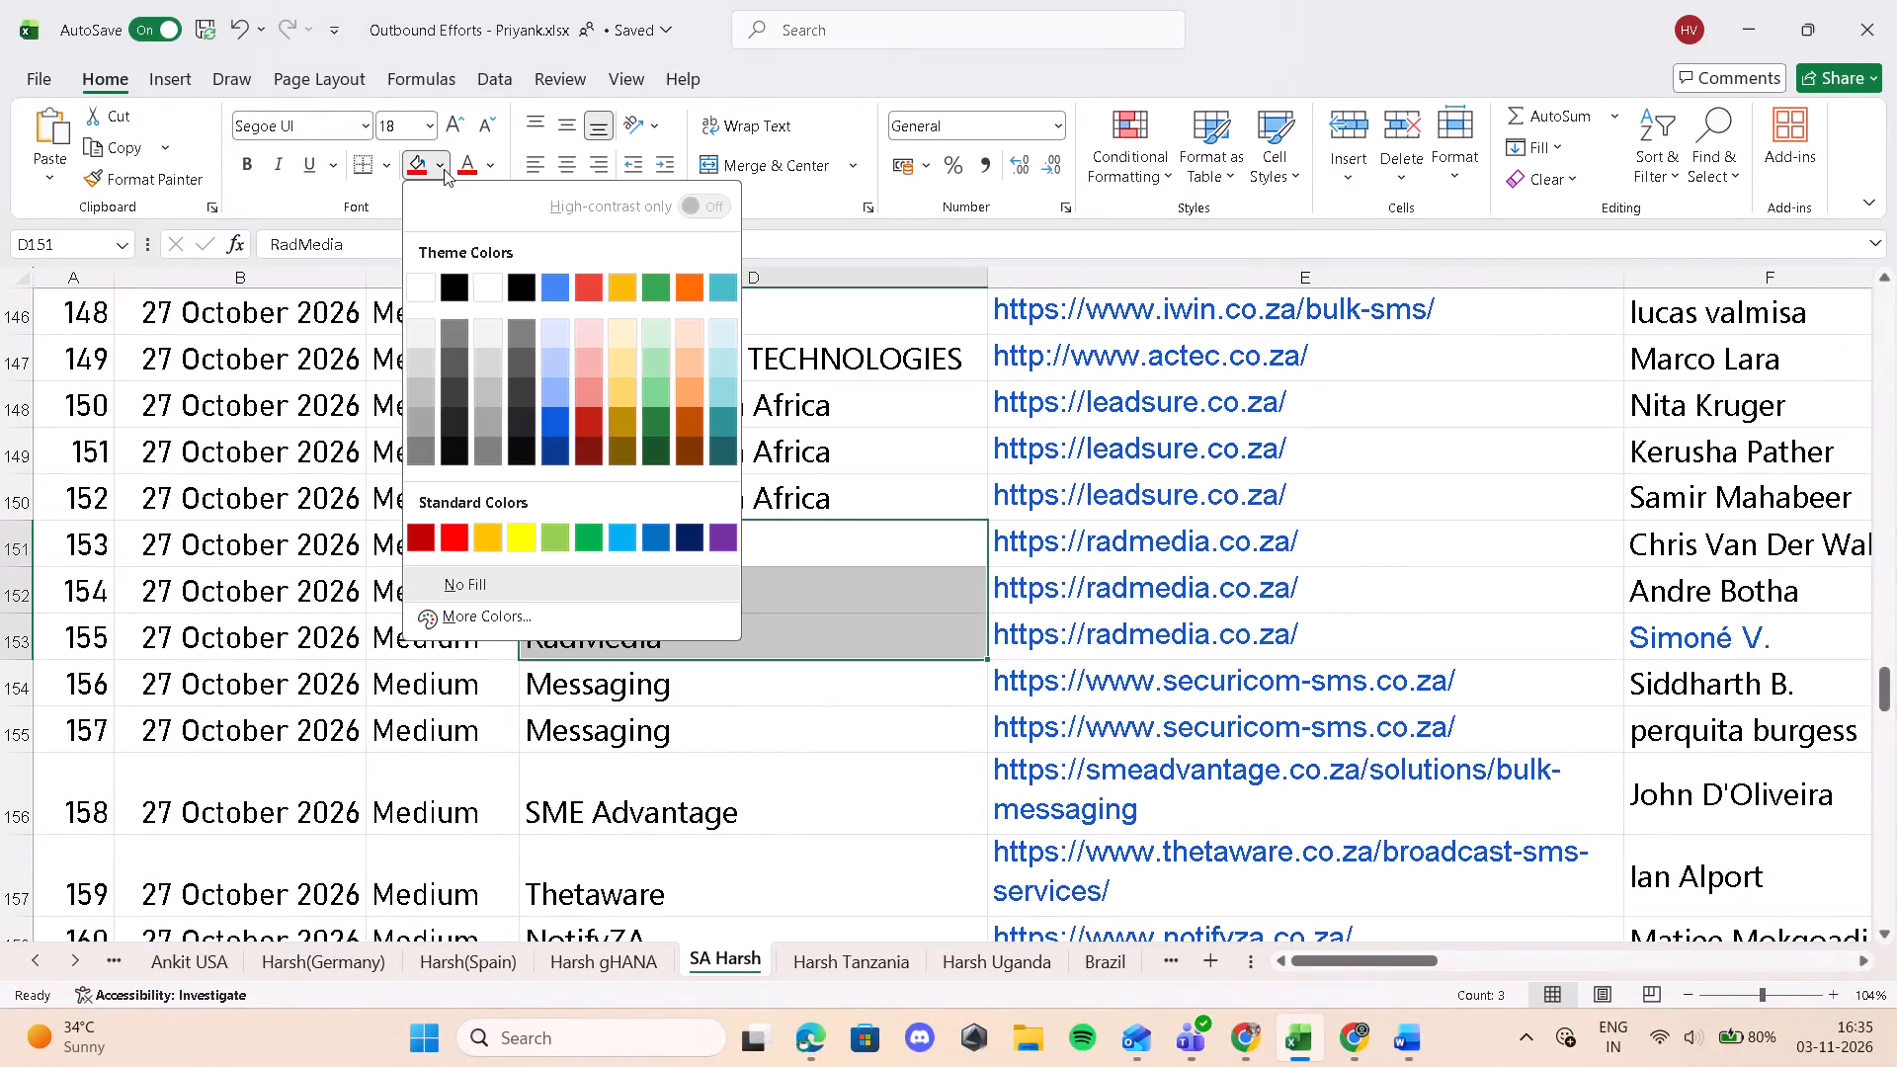
click(659, 341)
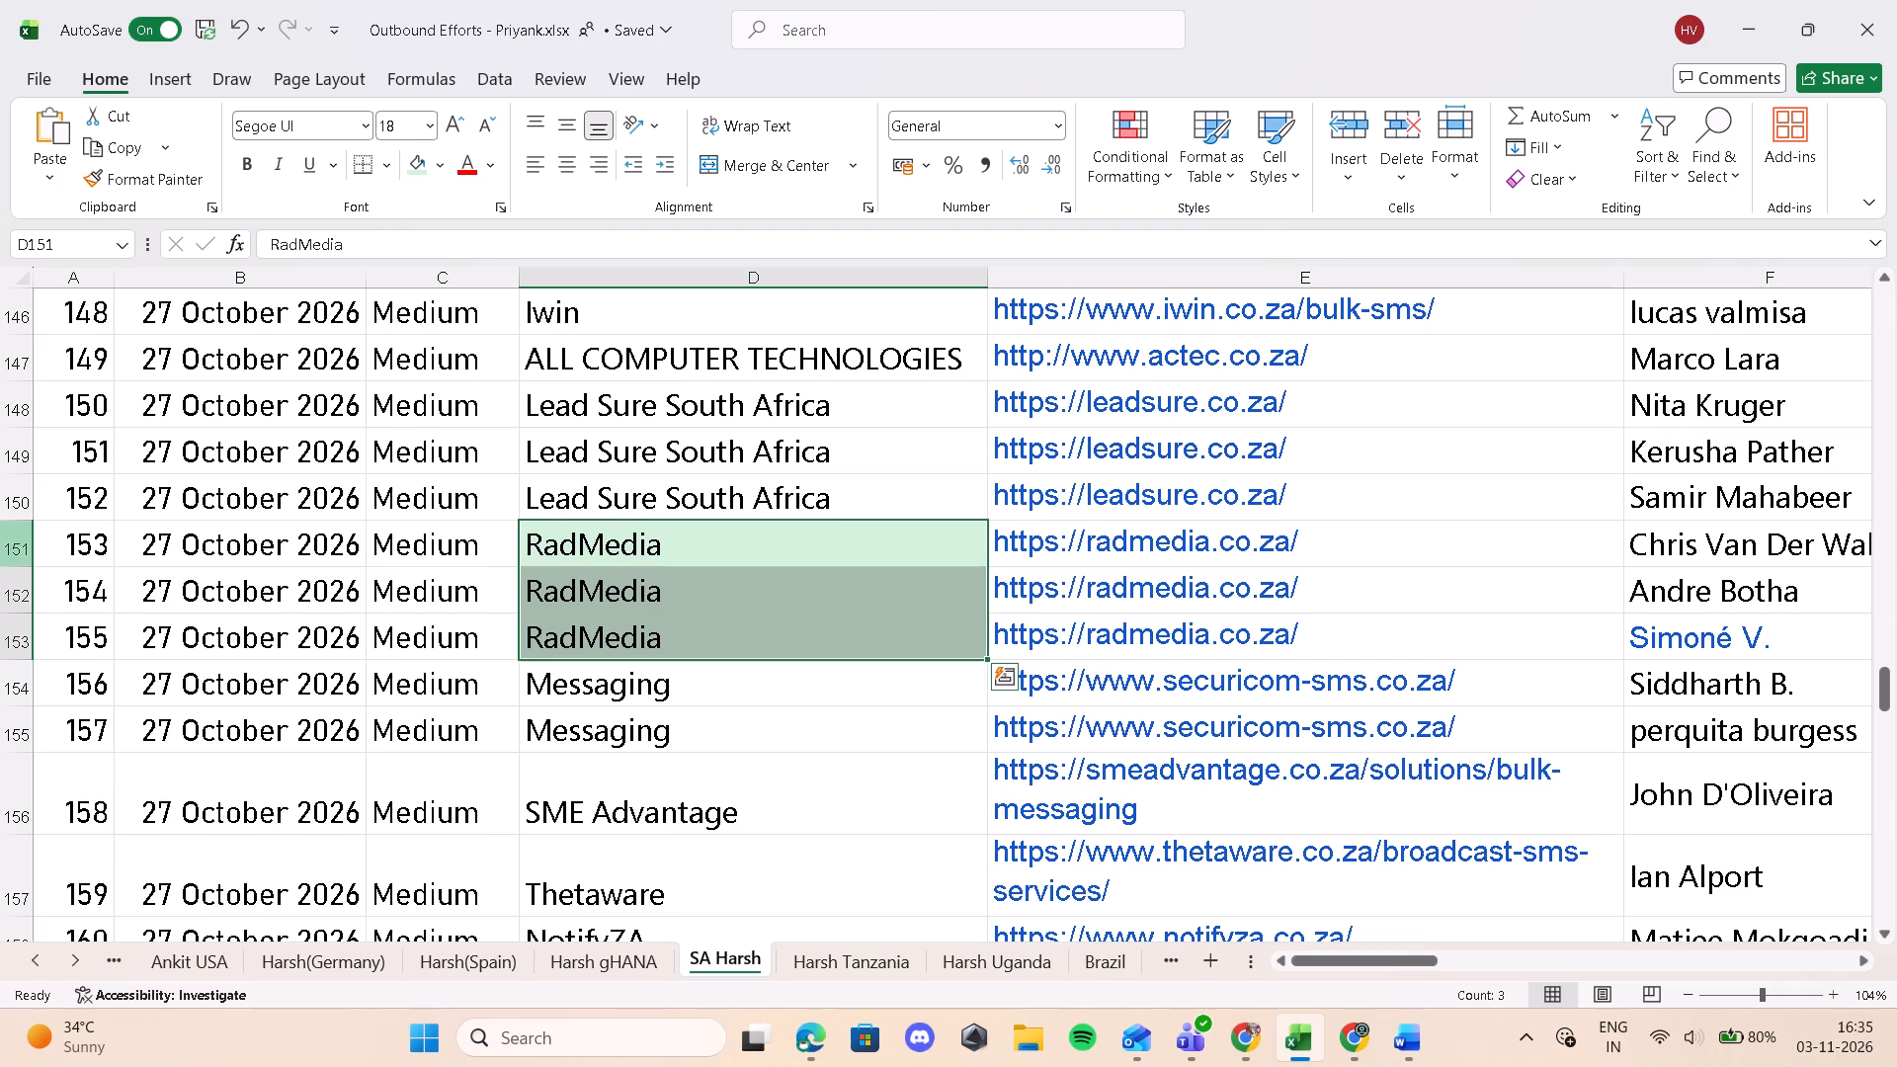
Extend the same light green fill across the entire RadMedia rows, 151 to 153.
drag(36, 529, 41, 652)
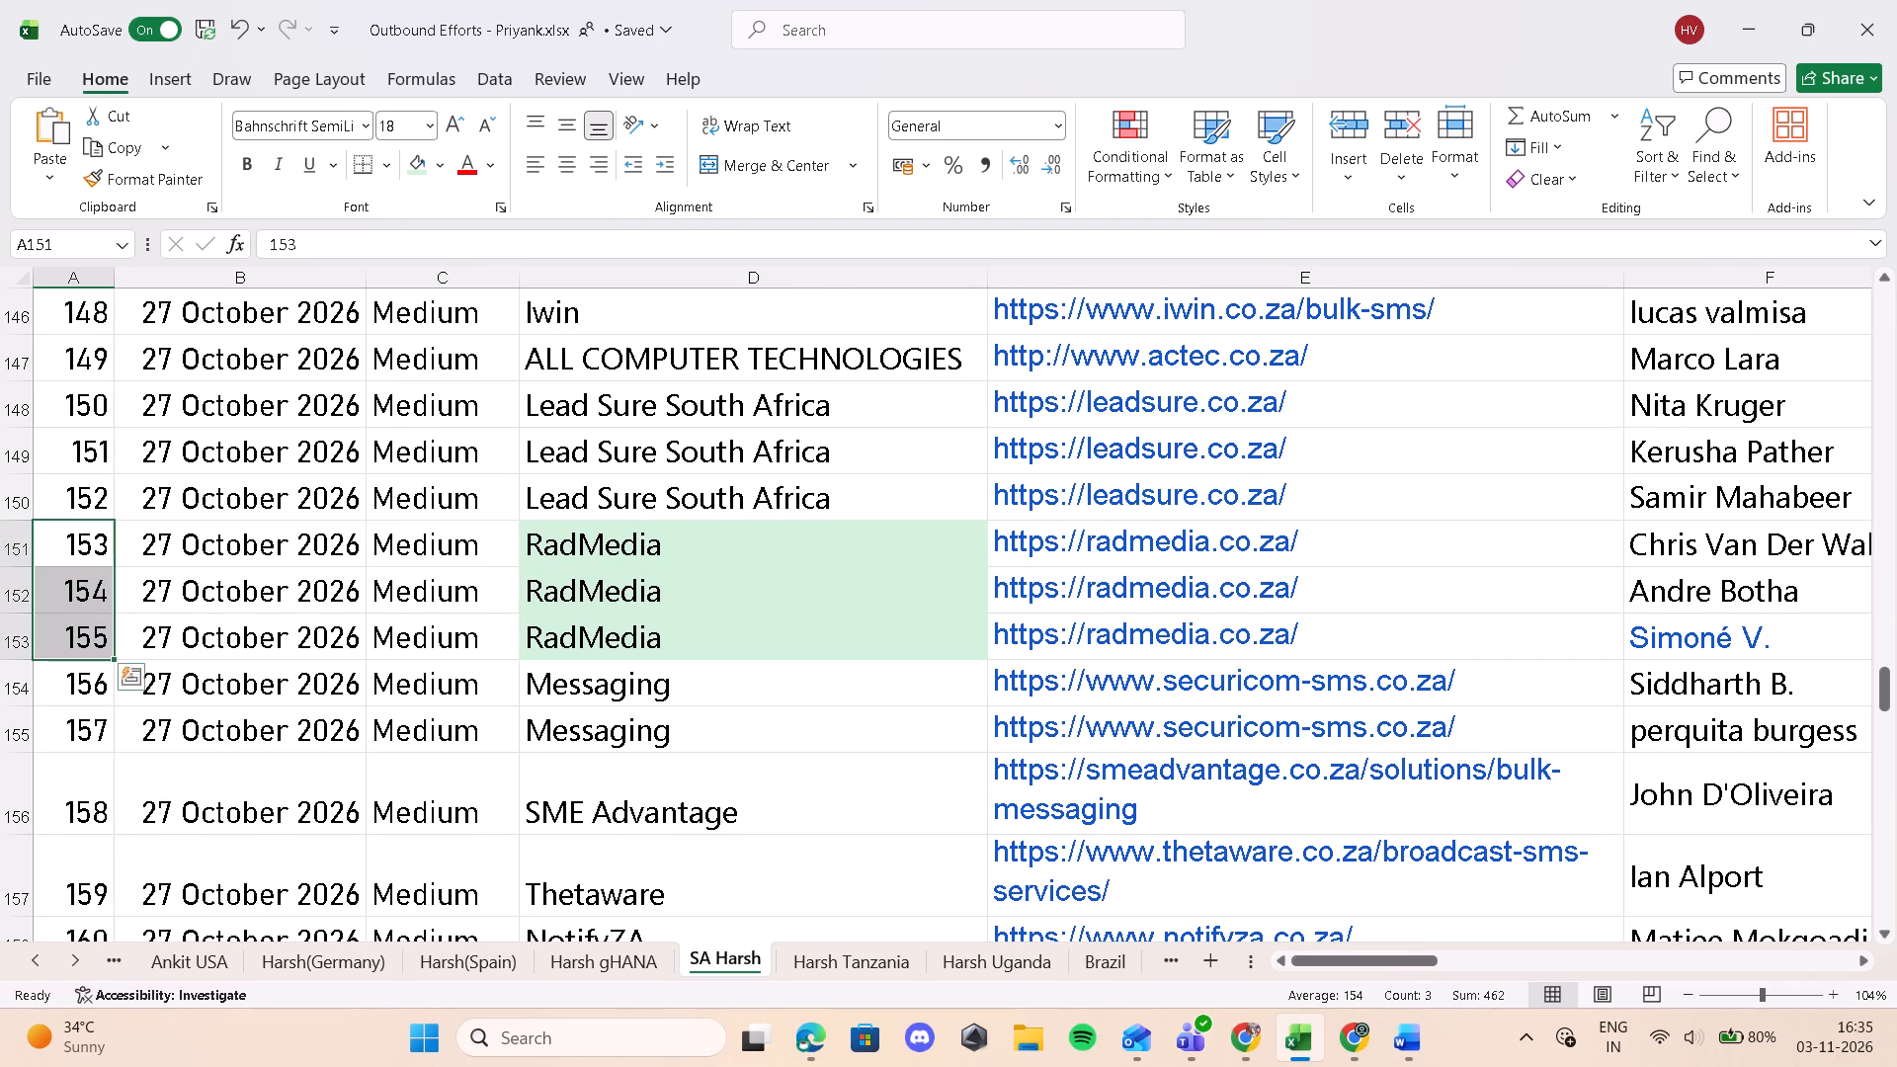
click(416, 160)
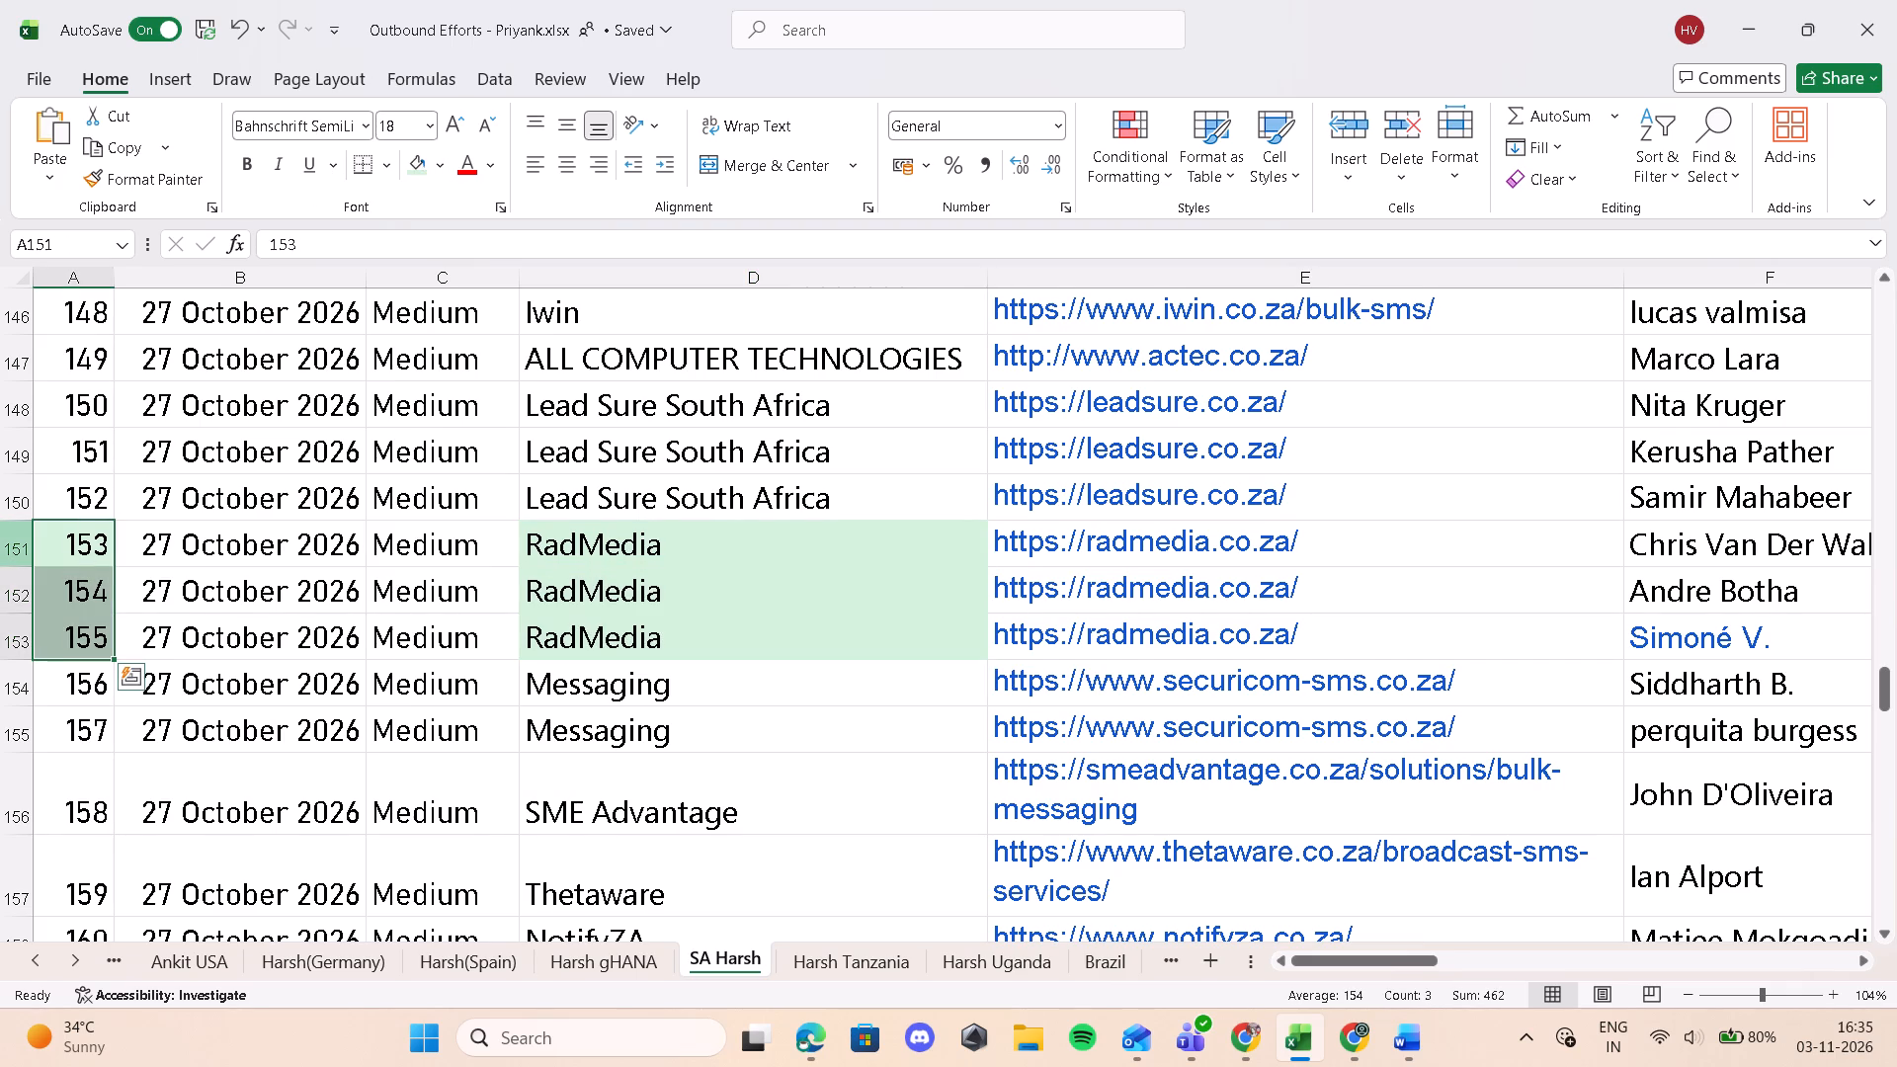
click(22, 535)
click(85, 539)
drag(27, 532, 27, 537)
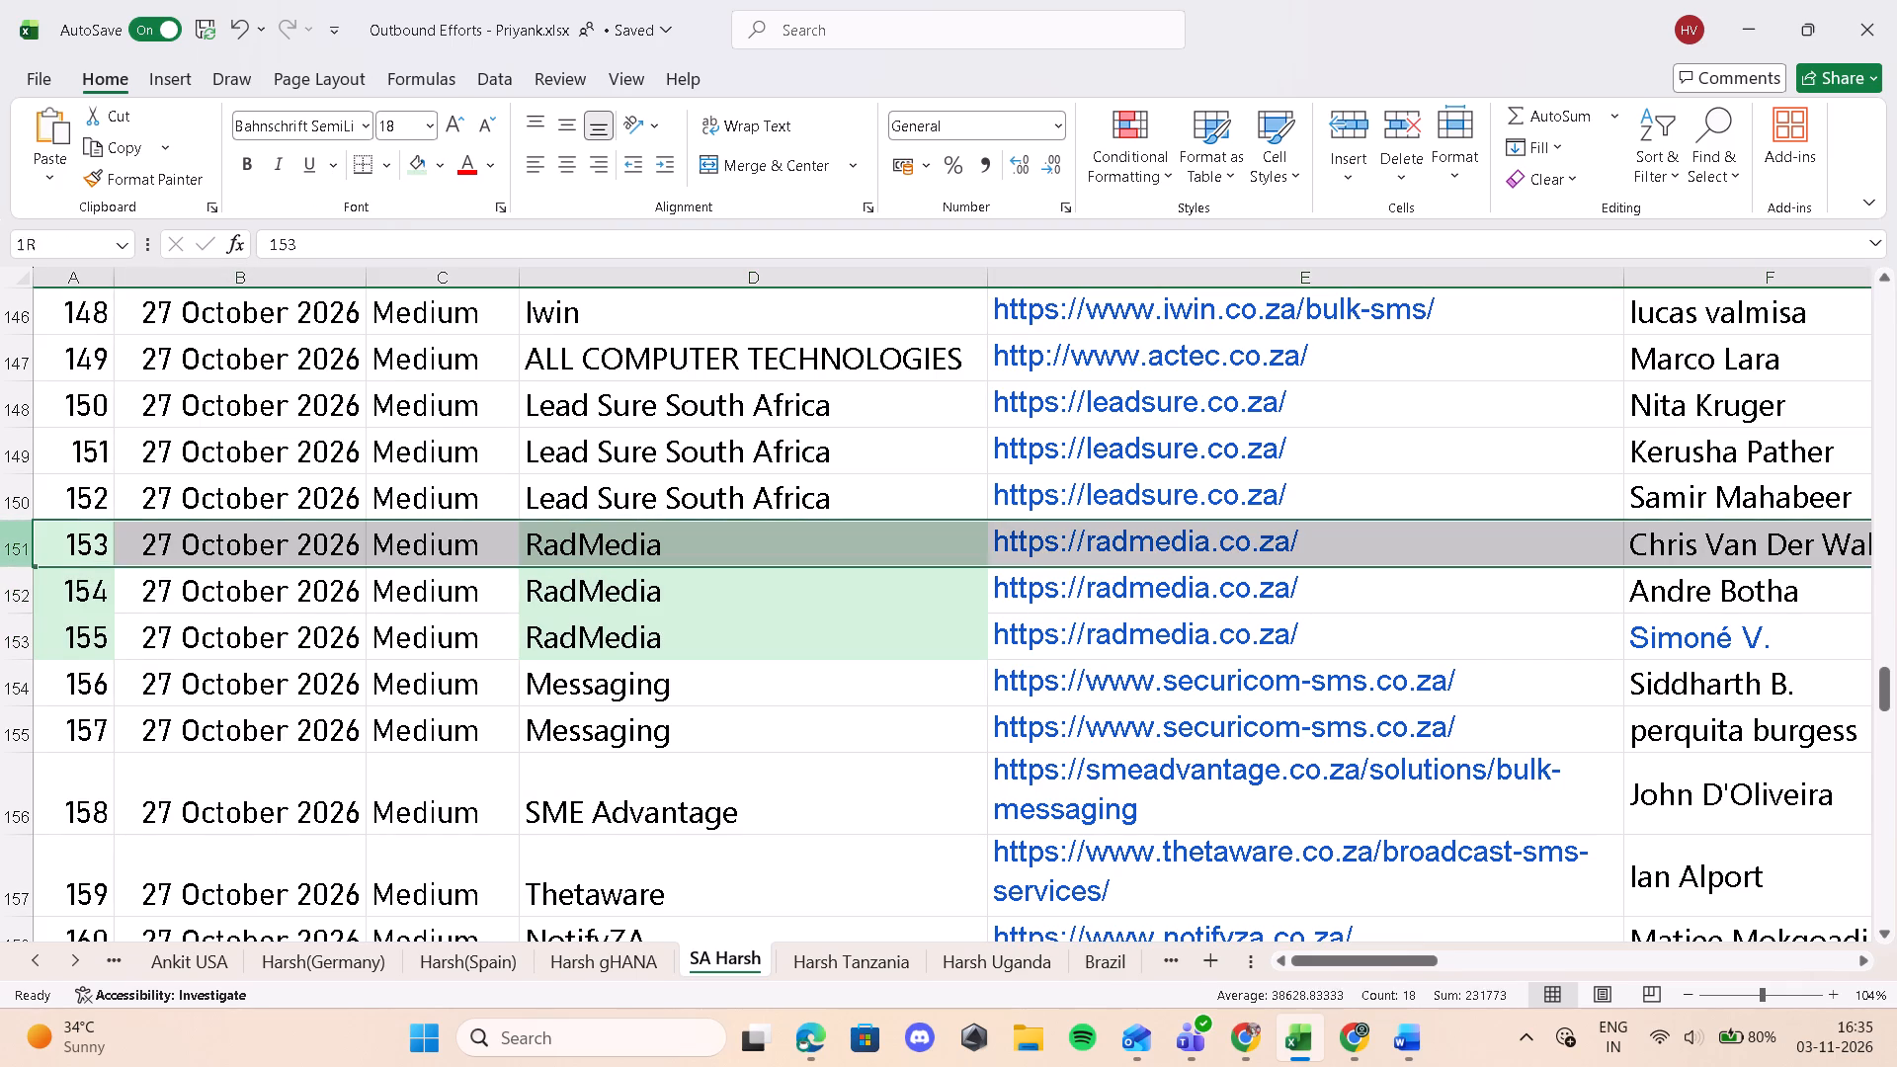
drag(27, 537, 26, 629)
click(418, 164)
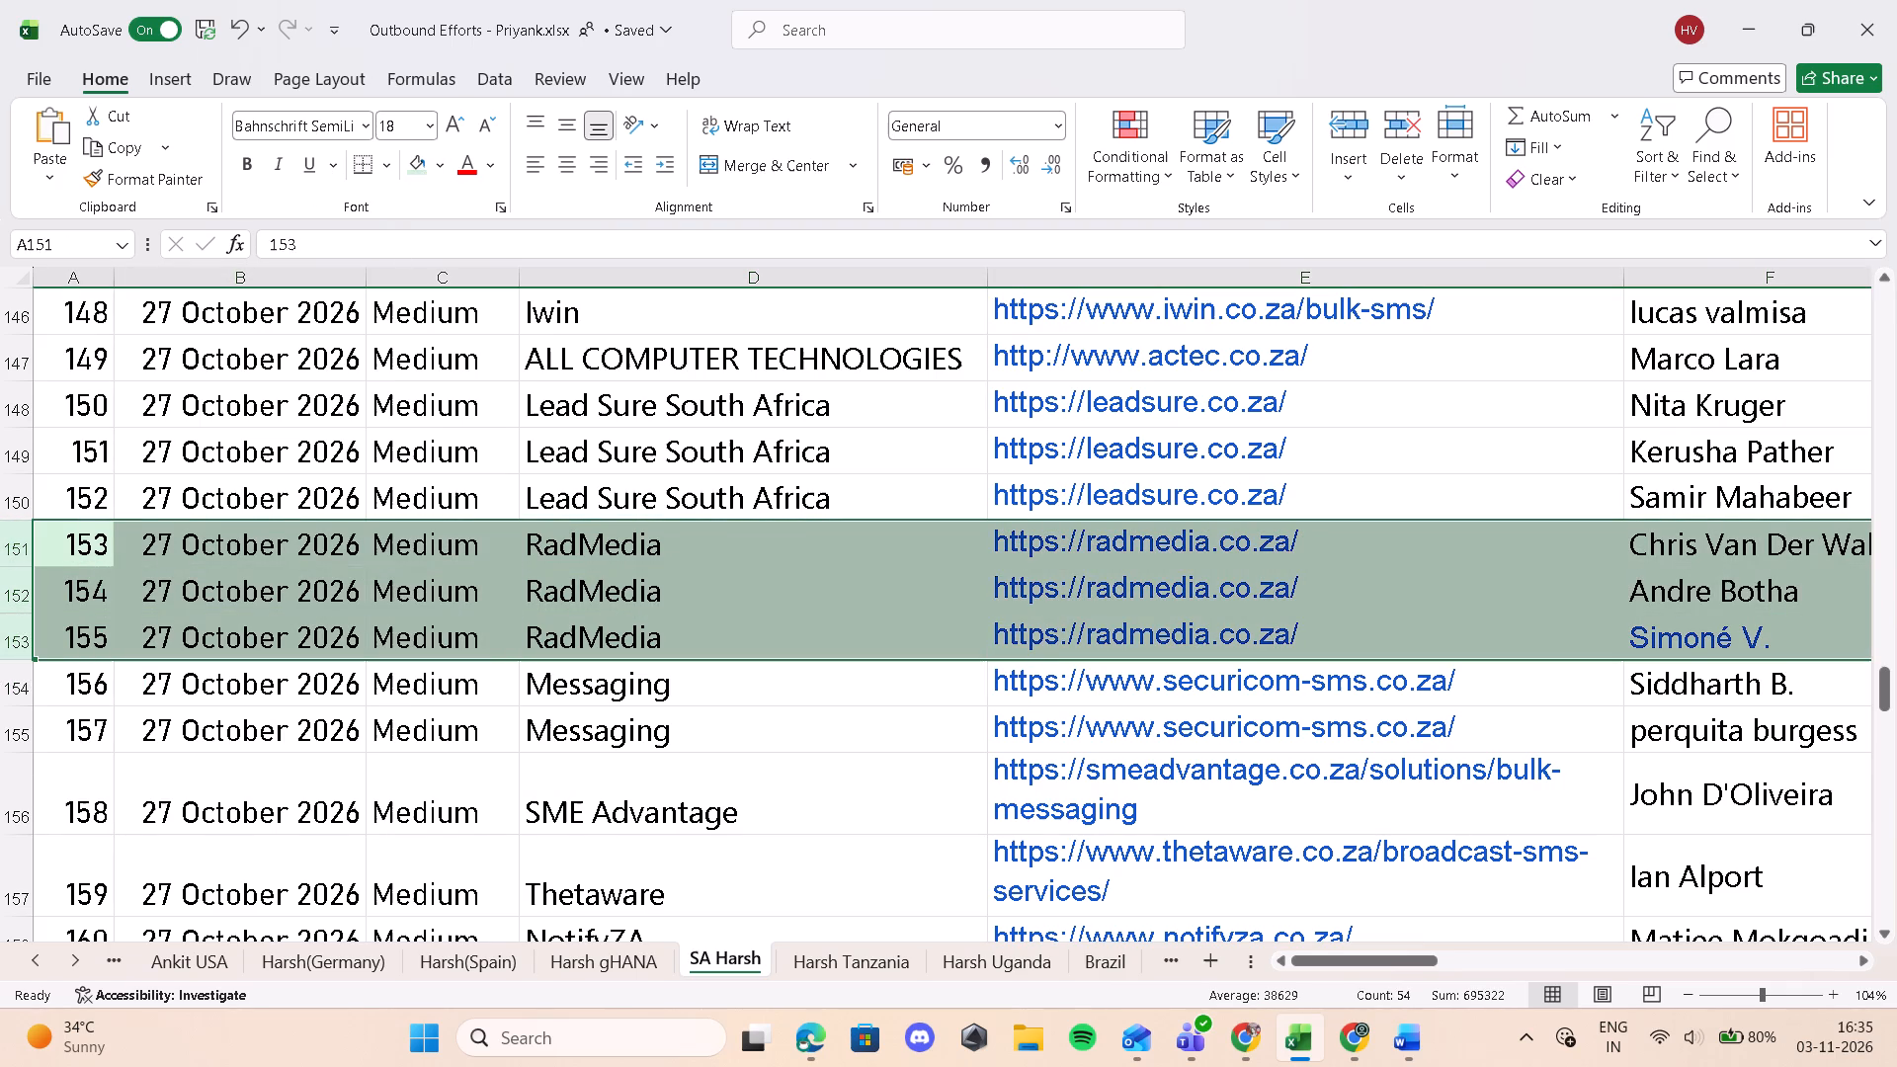
click(1737, 543)
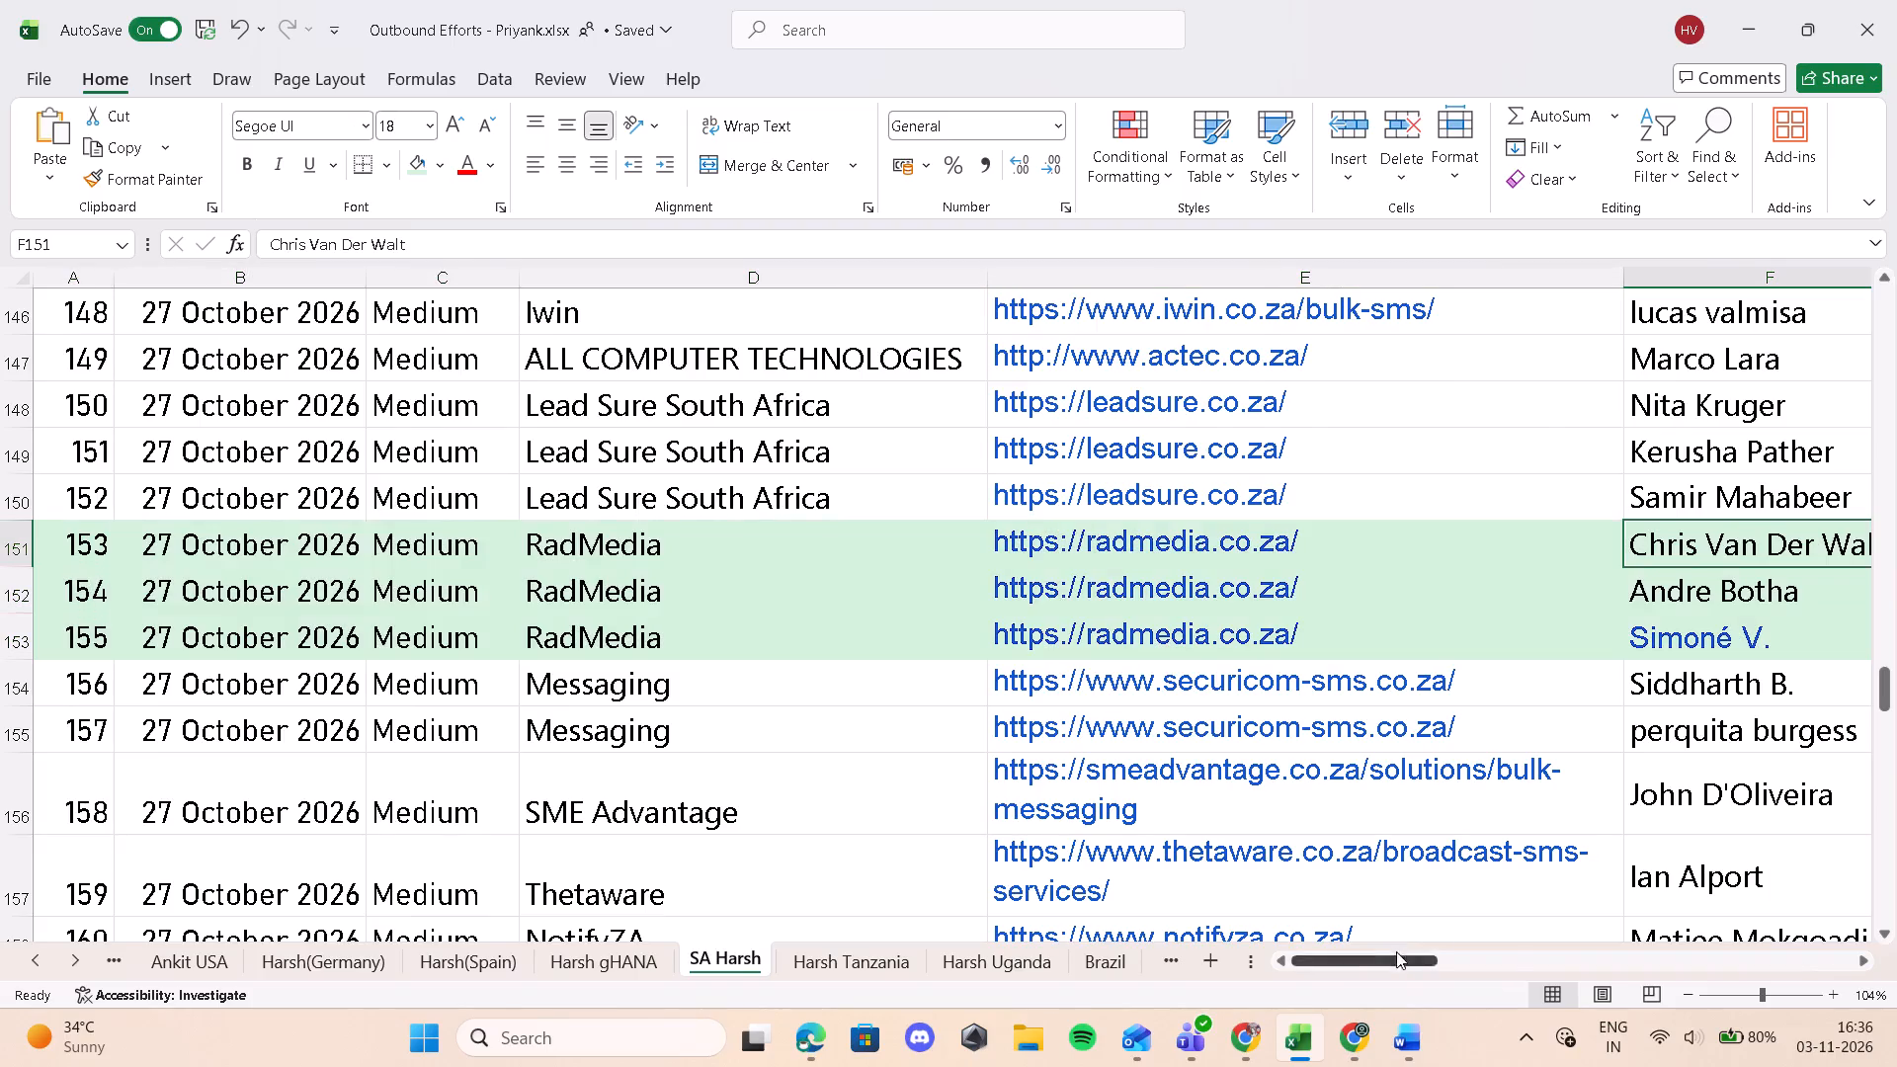
Review the RadMedia rows 151 to 153 across their columns, checking the green fill, job titles, contact details and LinkedIn links.
drag(1396, 951, 1492, 947)
click(434, 166)
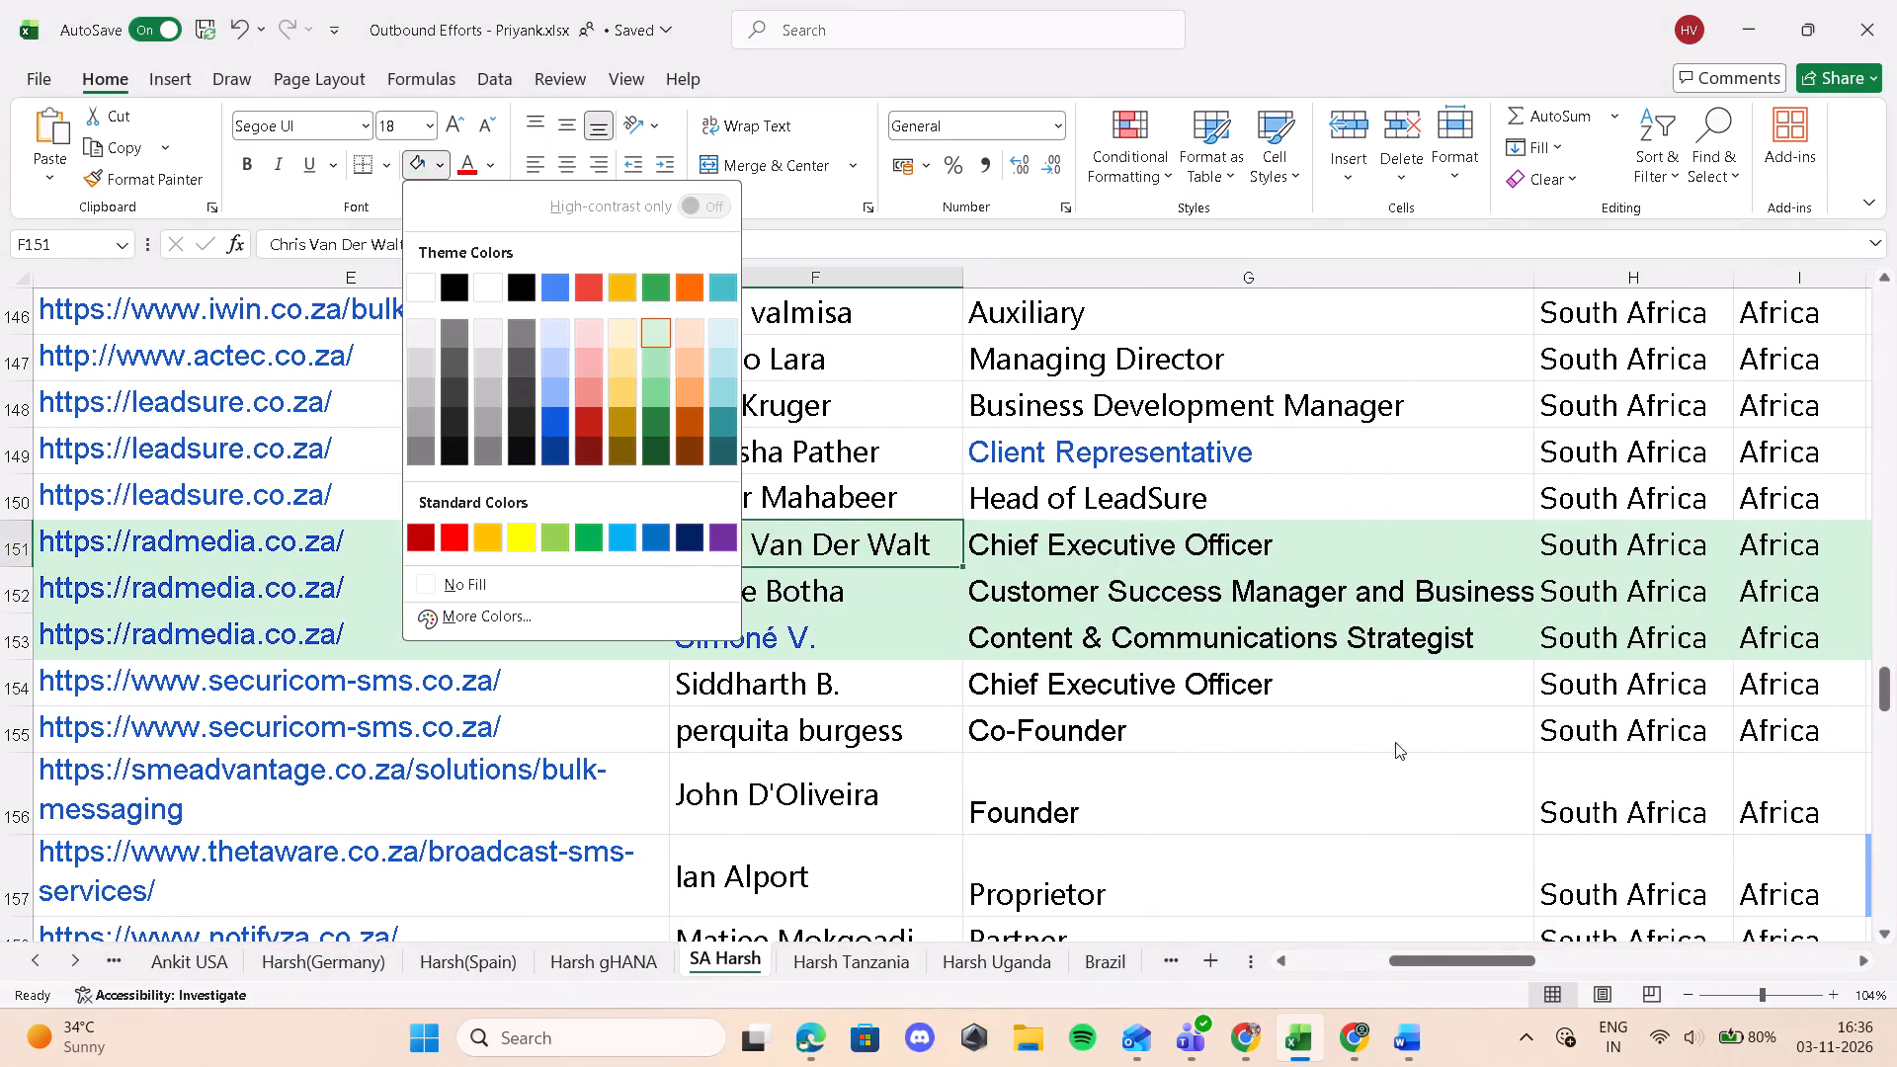
click(1224, 690)
drag(1463, 959, 1514, 954)
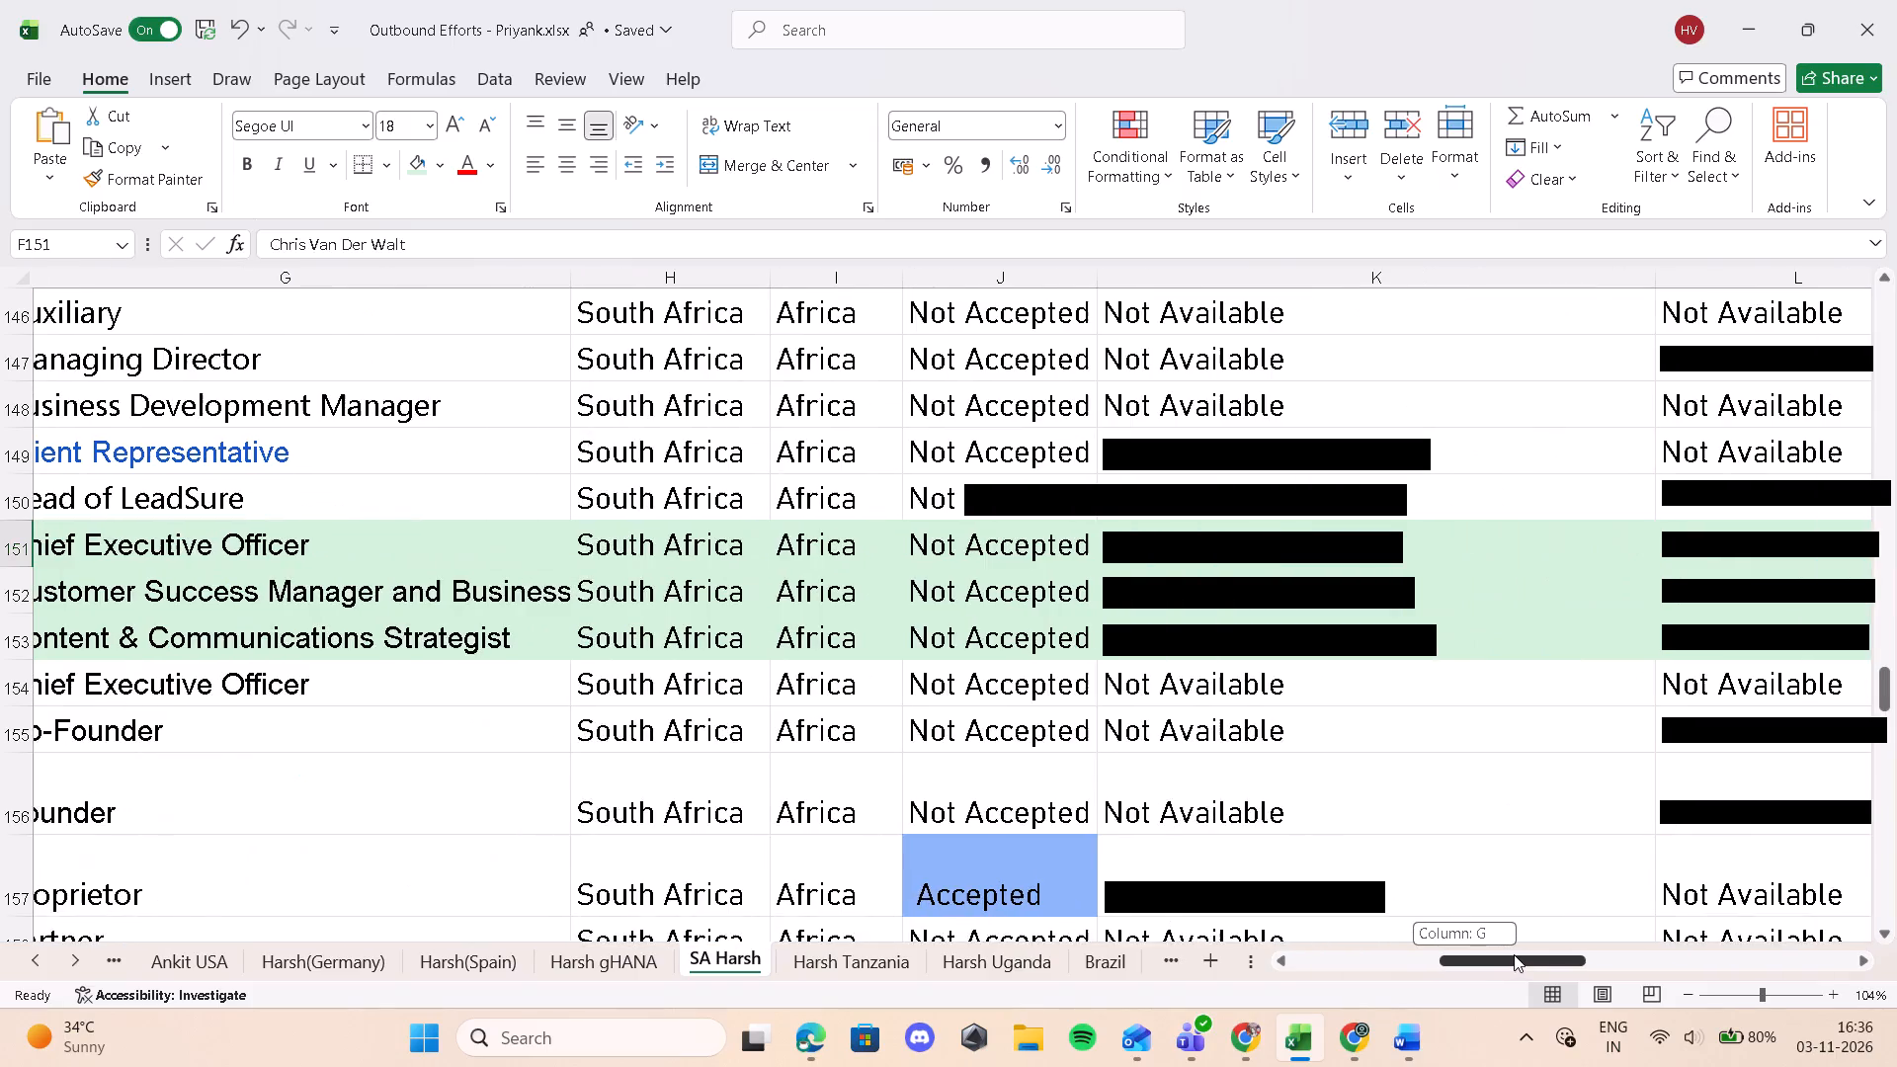
drag(1514, 954, 1501, 952)
click(18, 547)
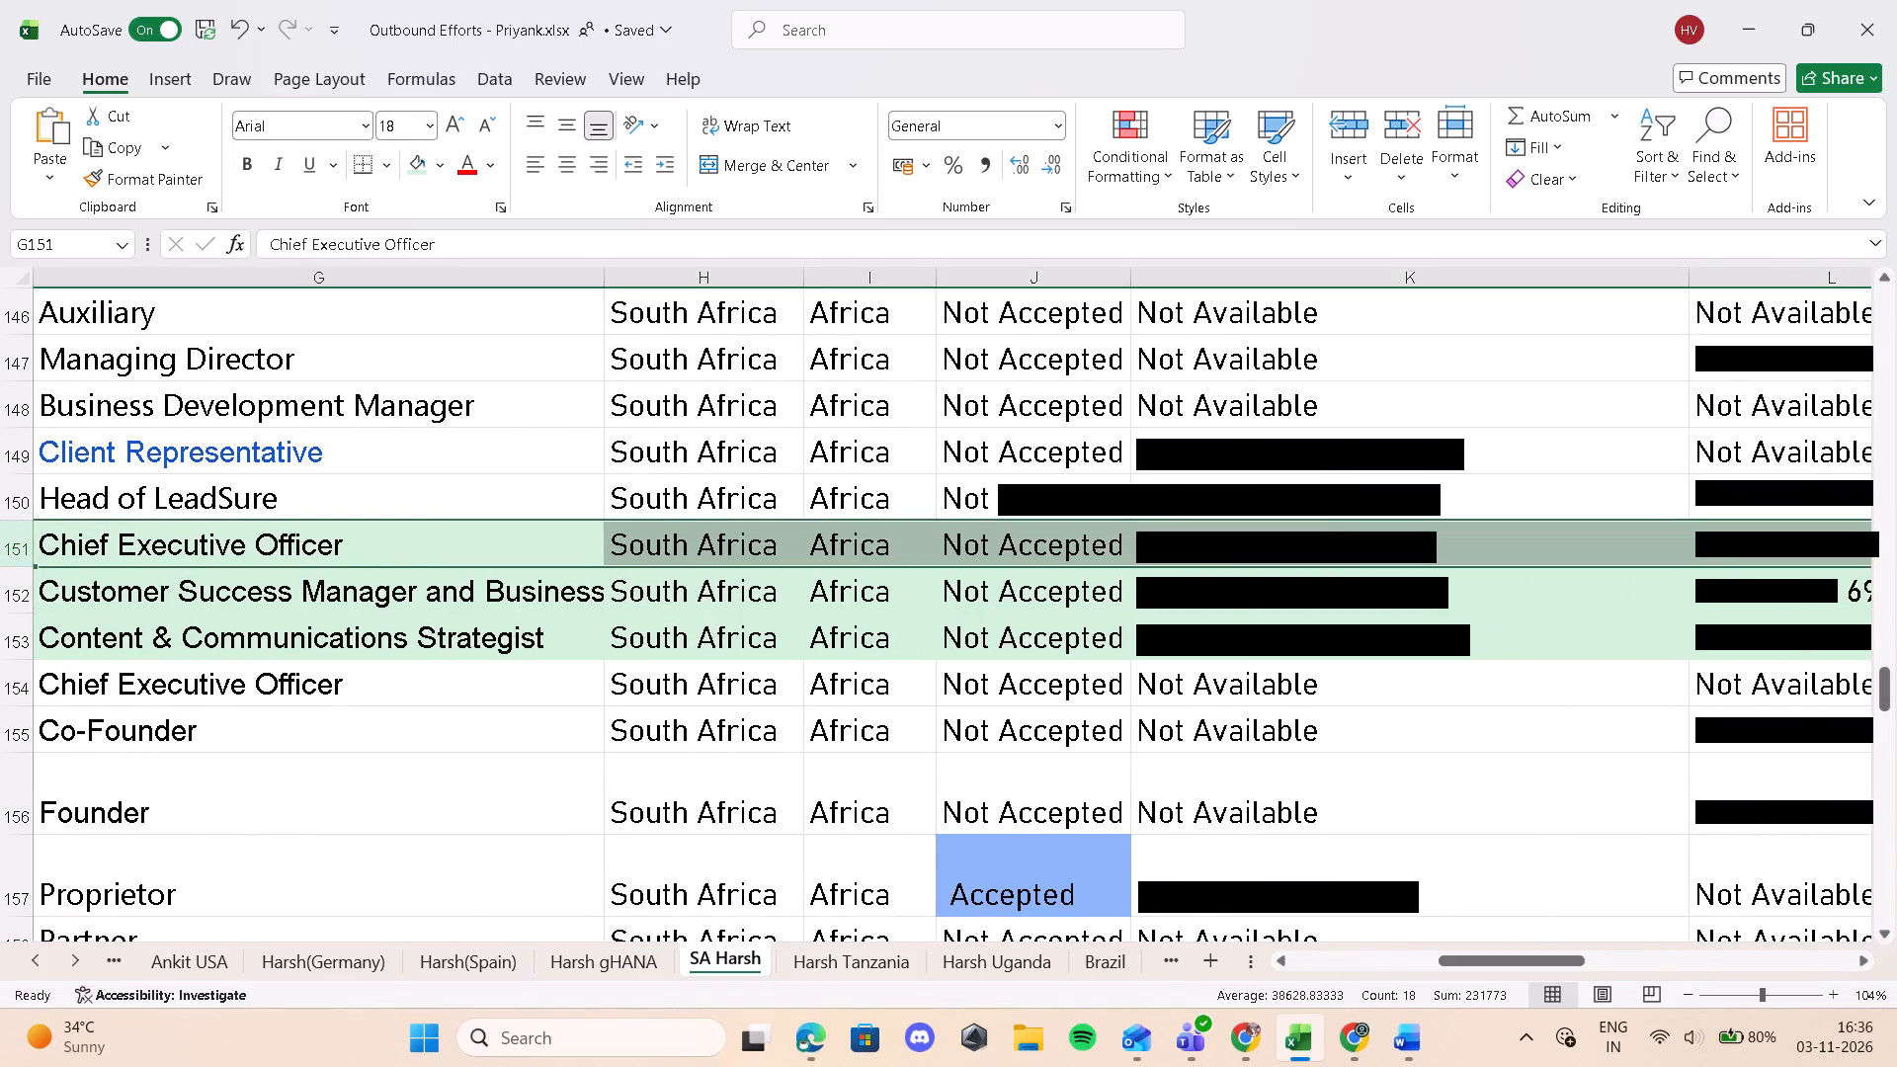
drag(1481, 957, 1532, 953)
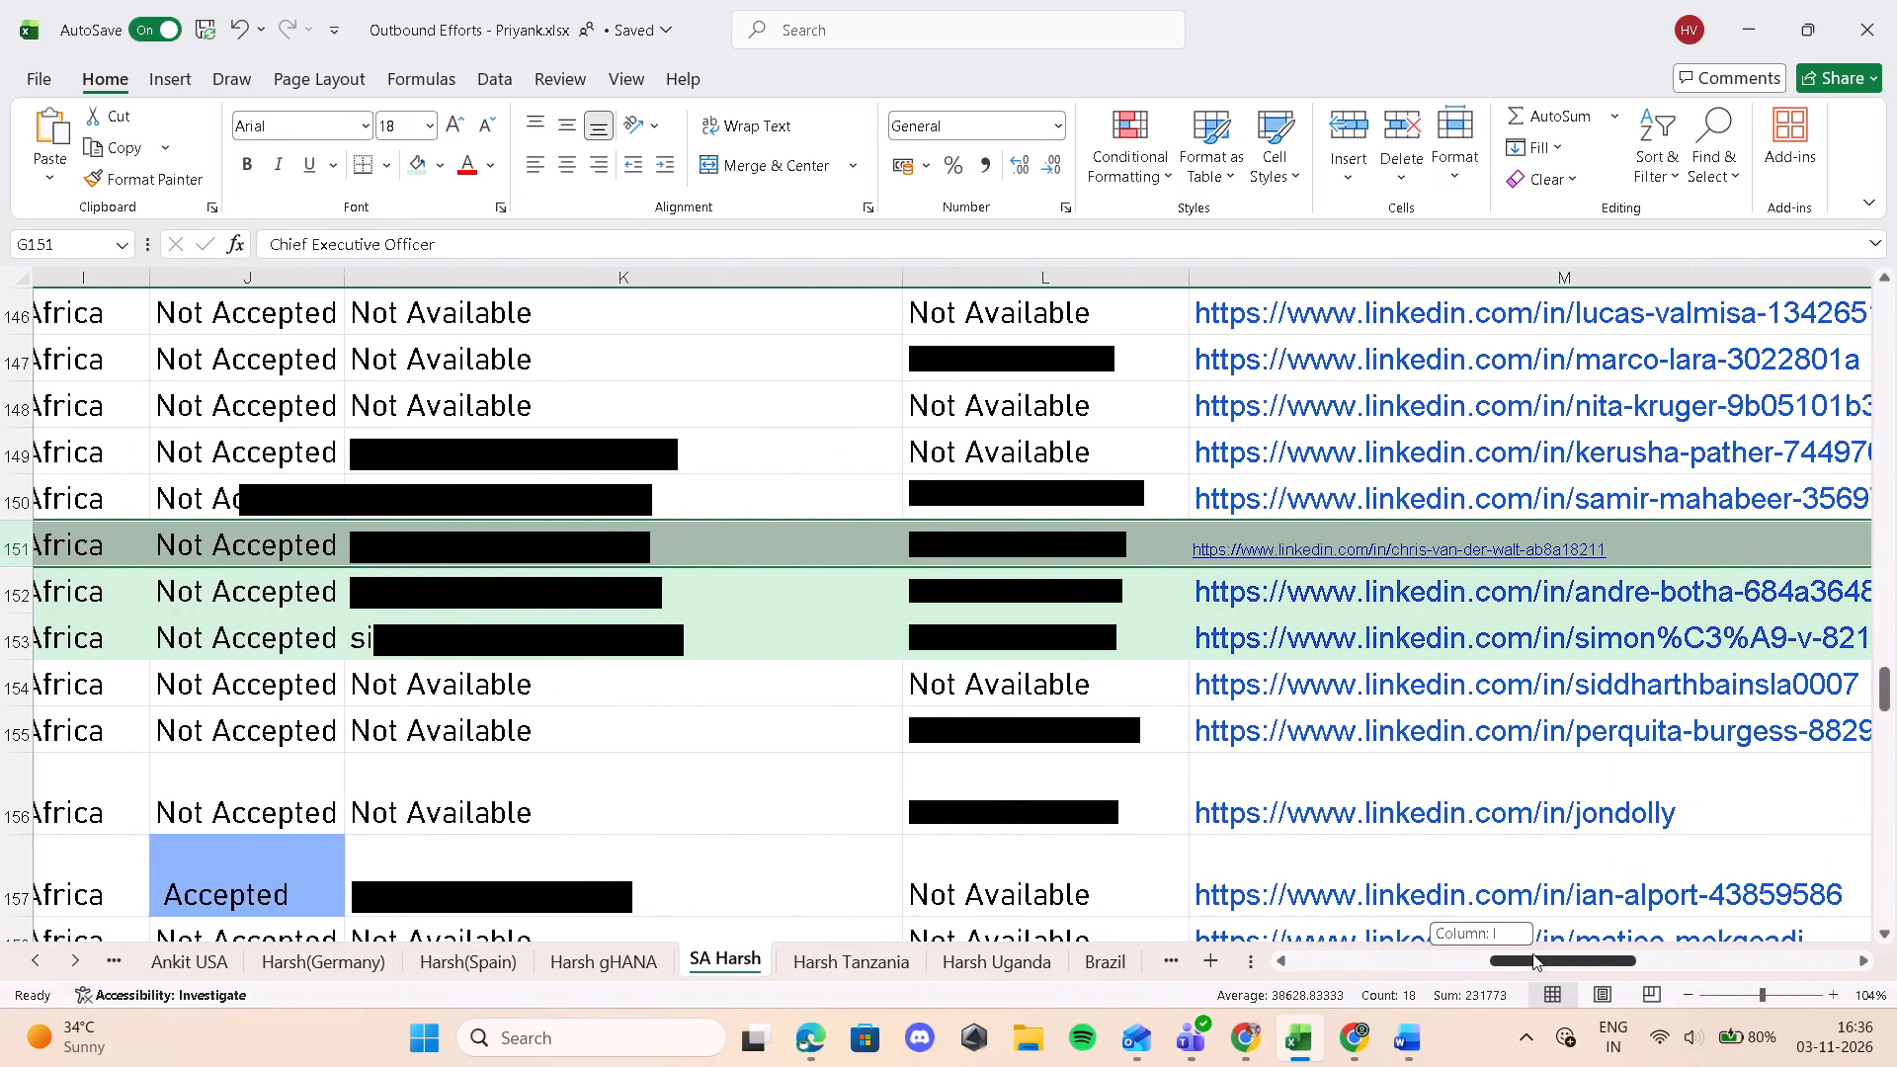
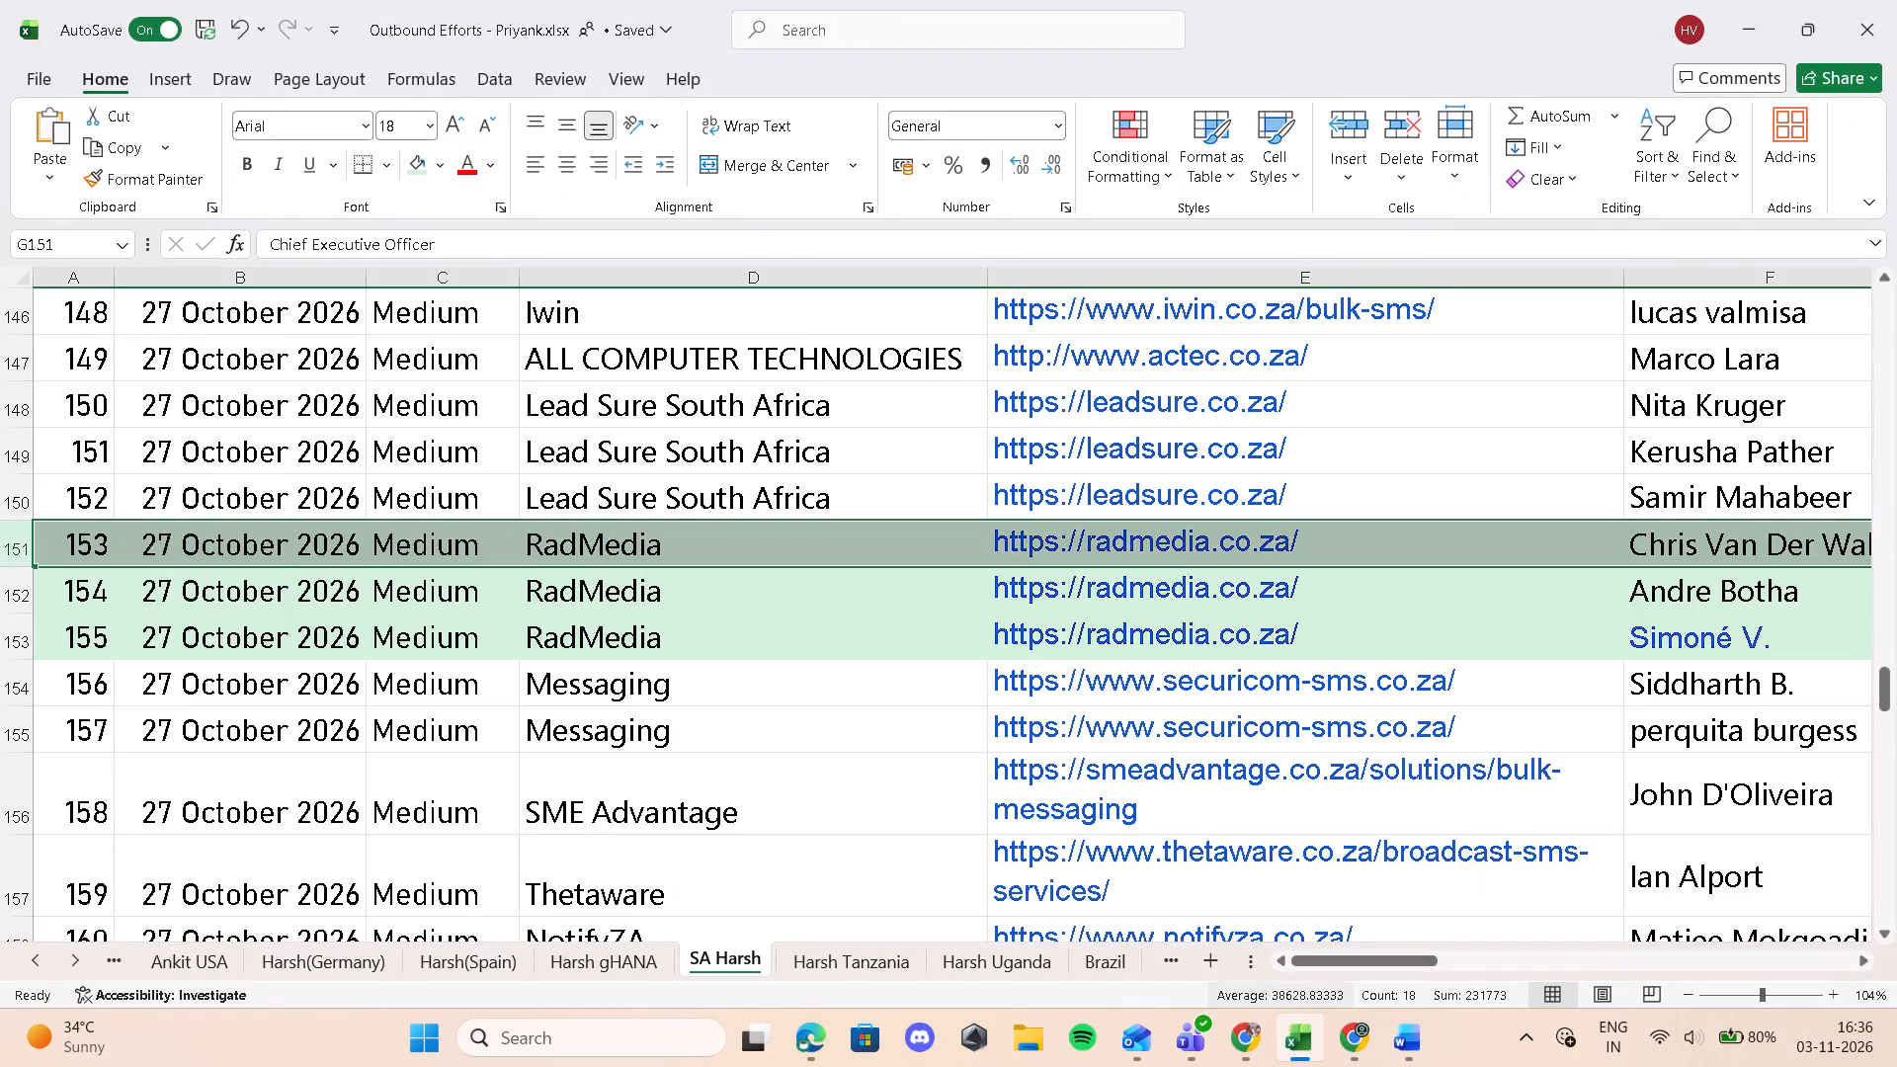
Switch to the Brazil sheet, review the Orpen CEO's record in row 35 and select its contact detail in column K.
click(1120, 972)
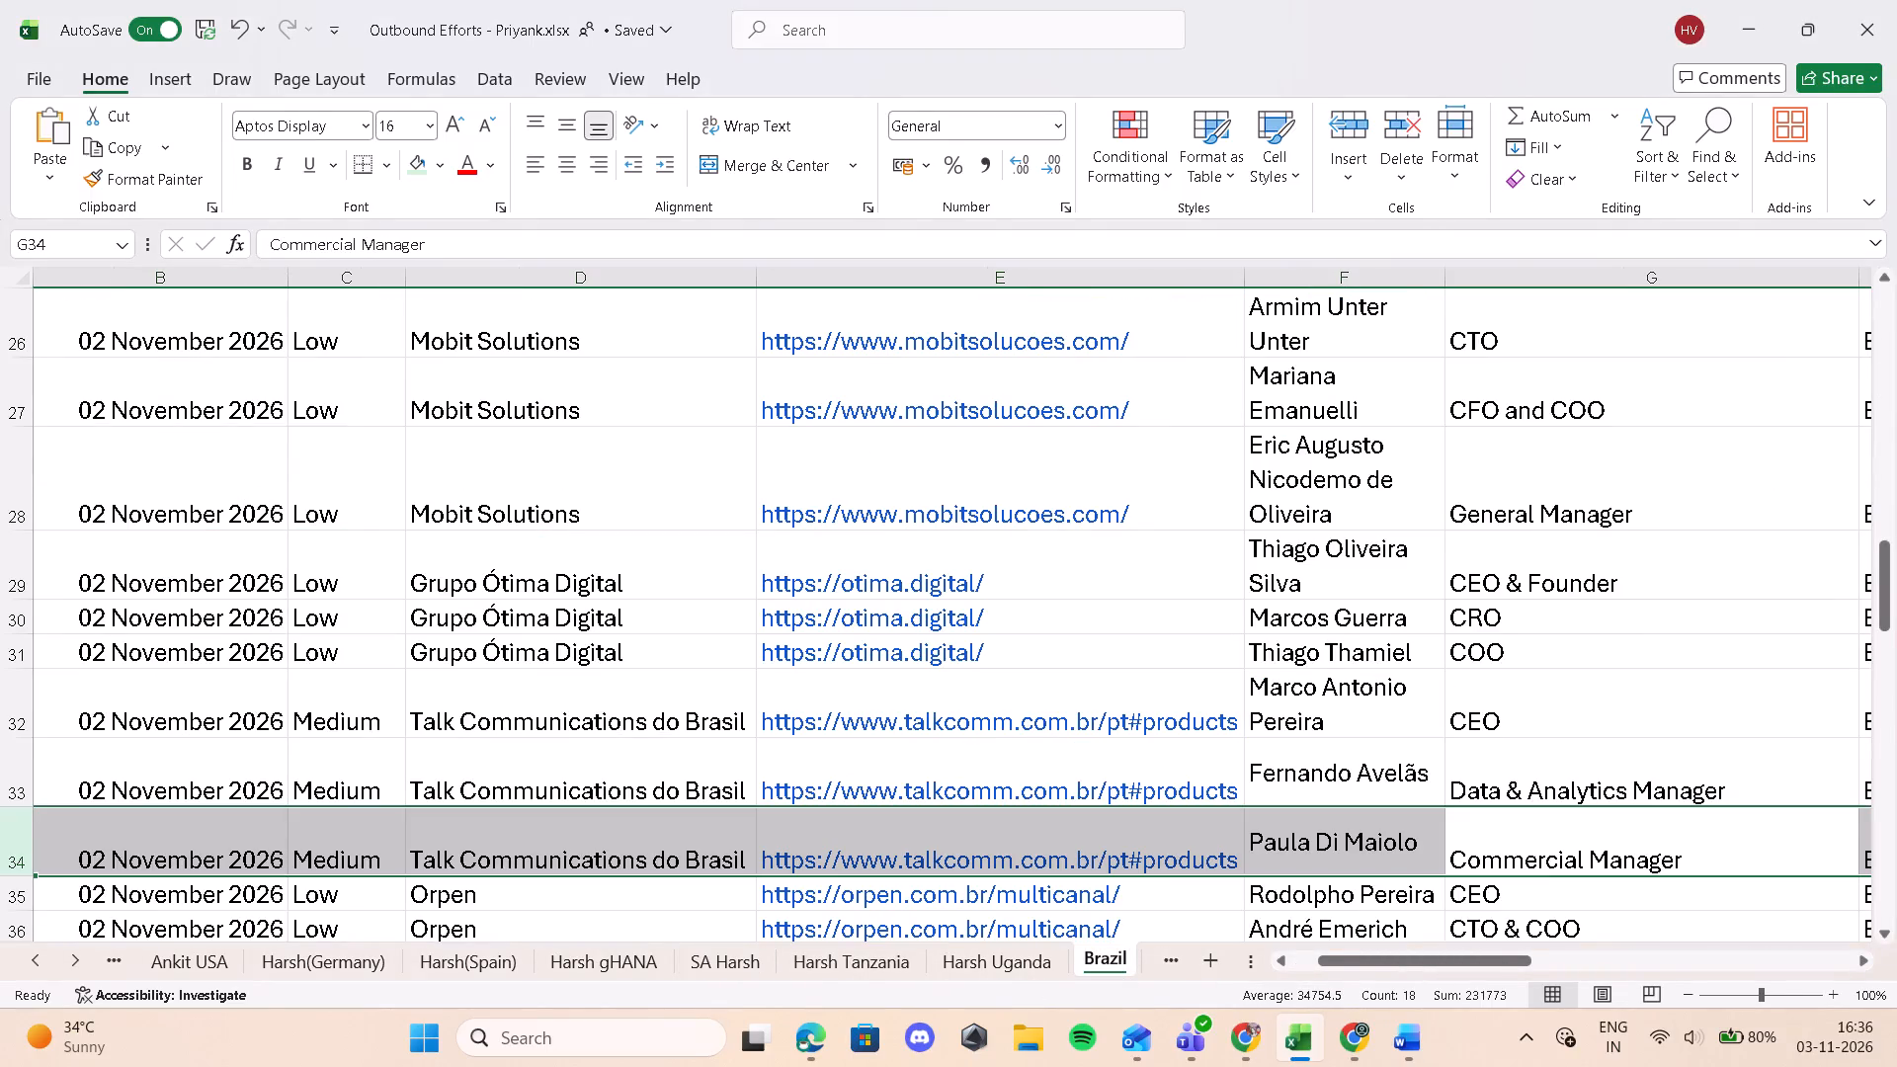
drag(1443, 956, 1563, 950)
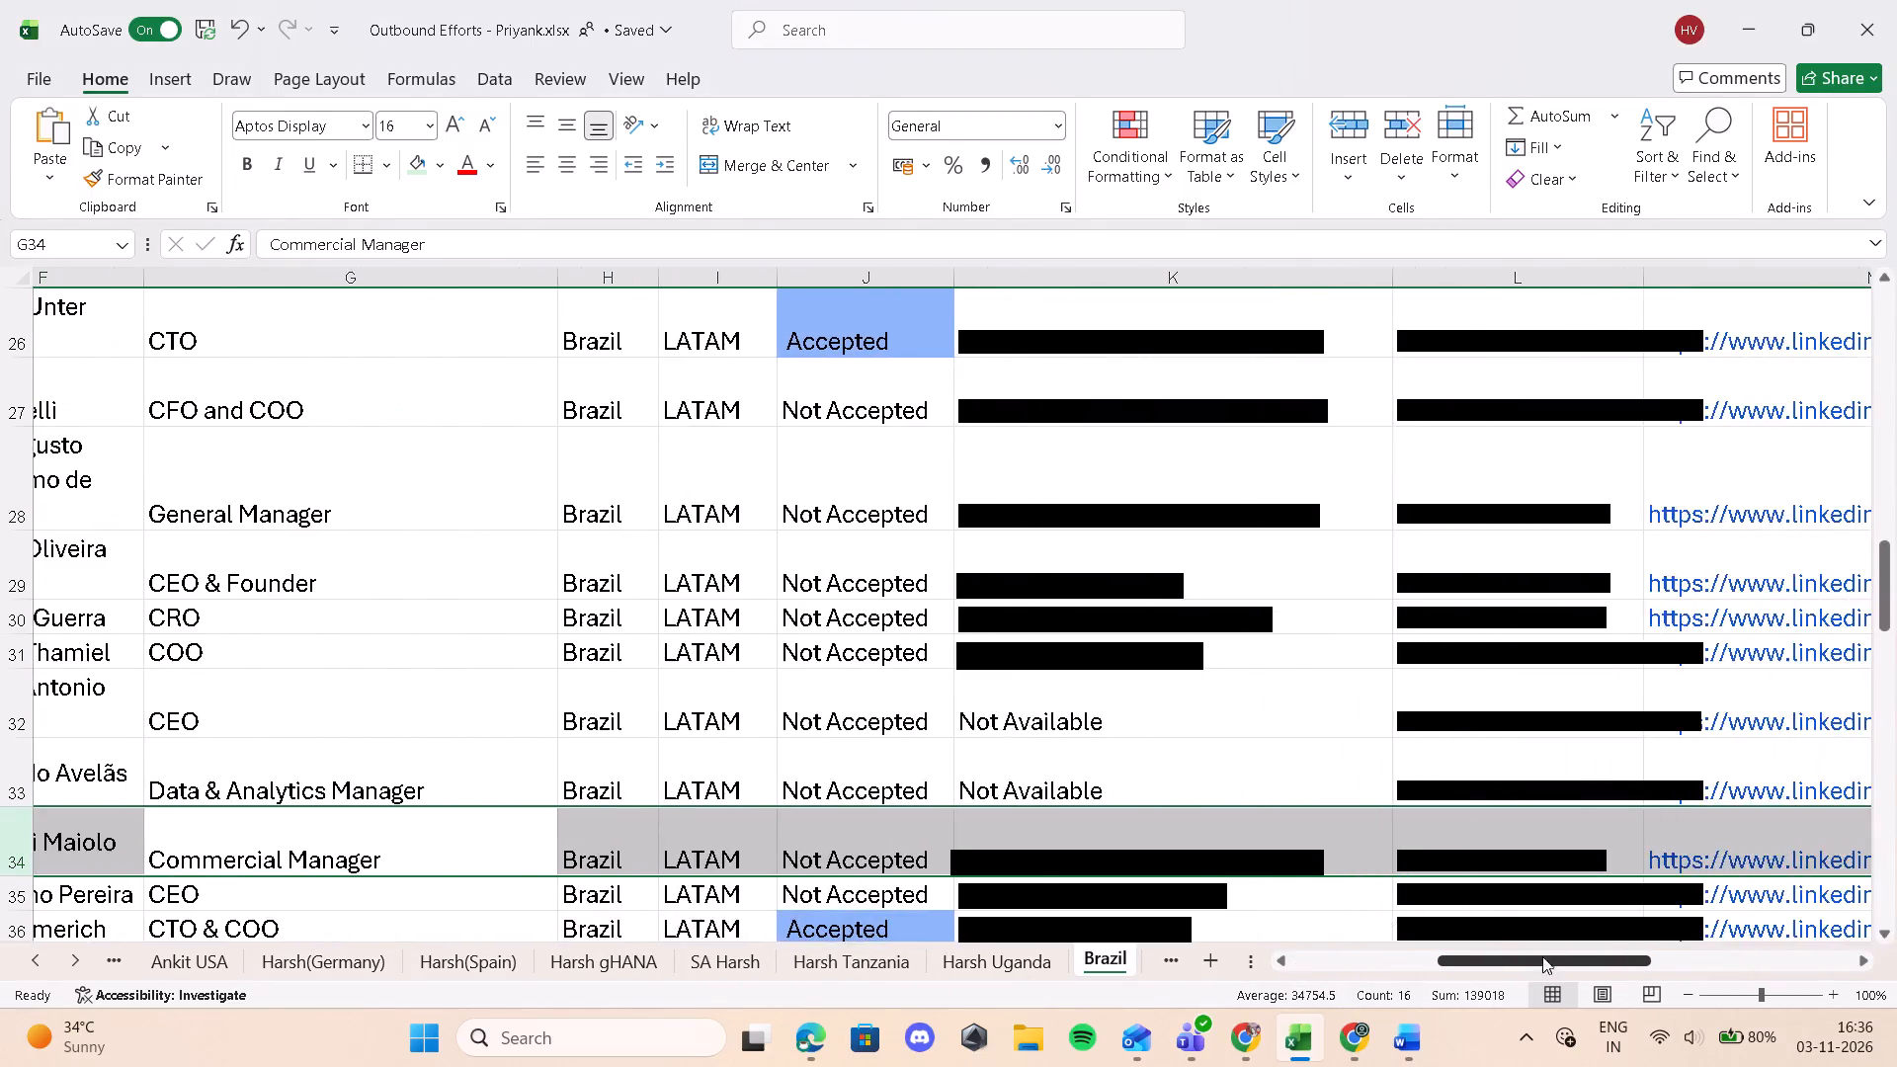
click(1277, 907)
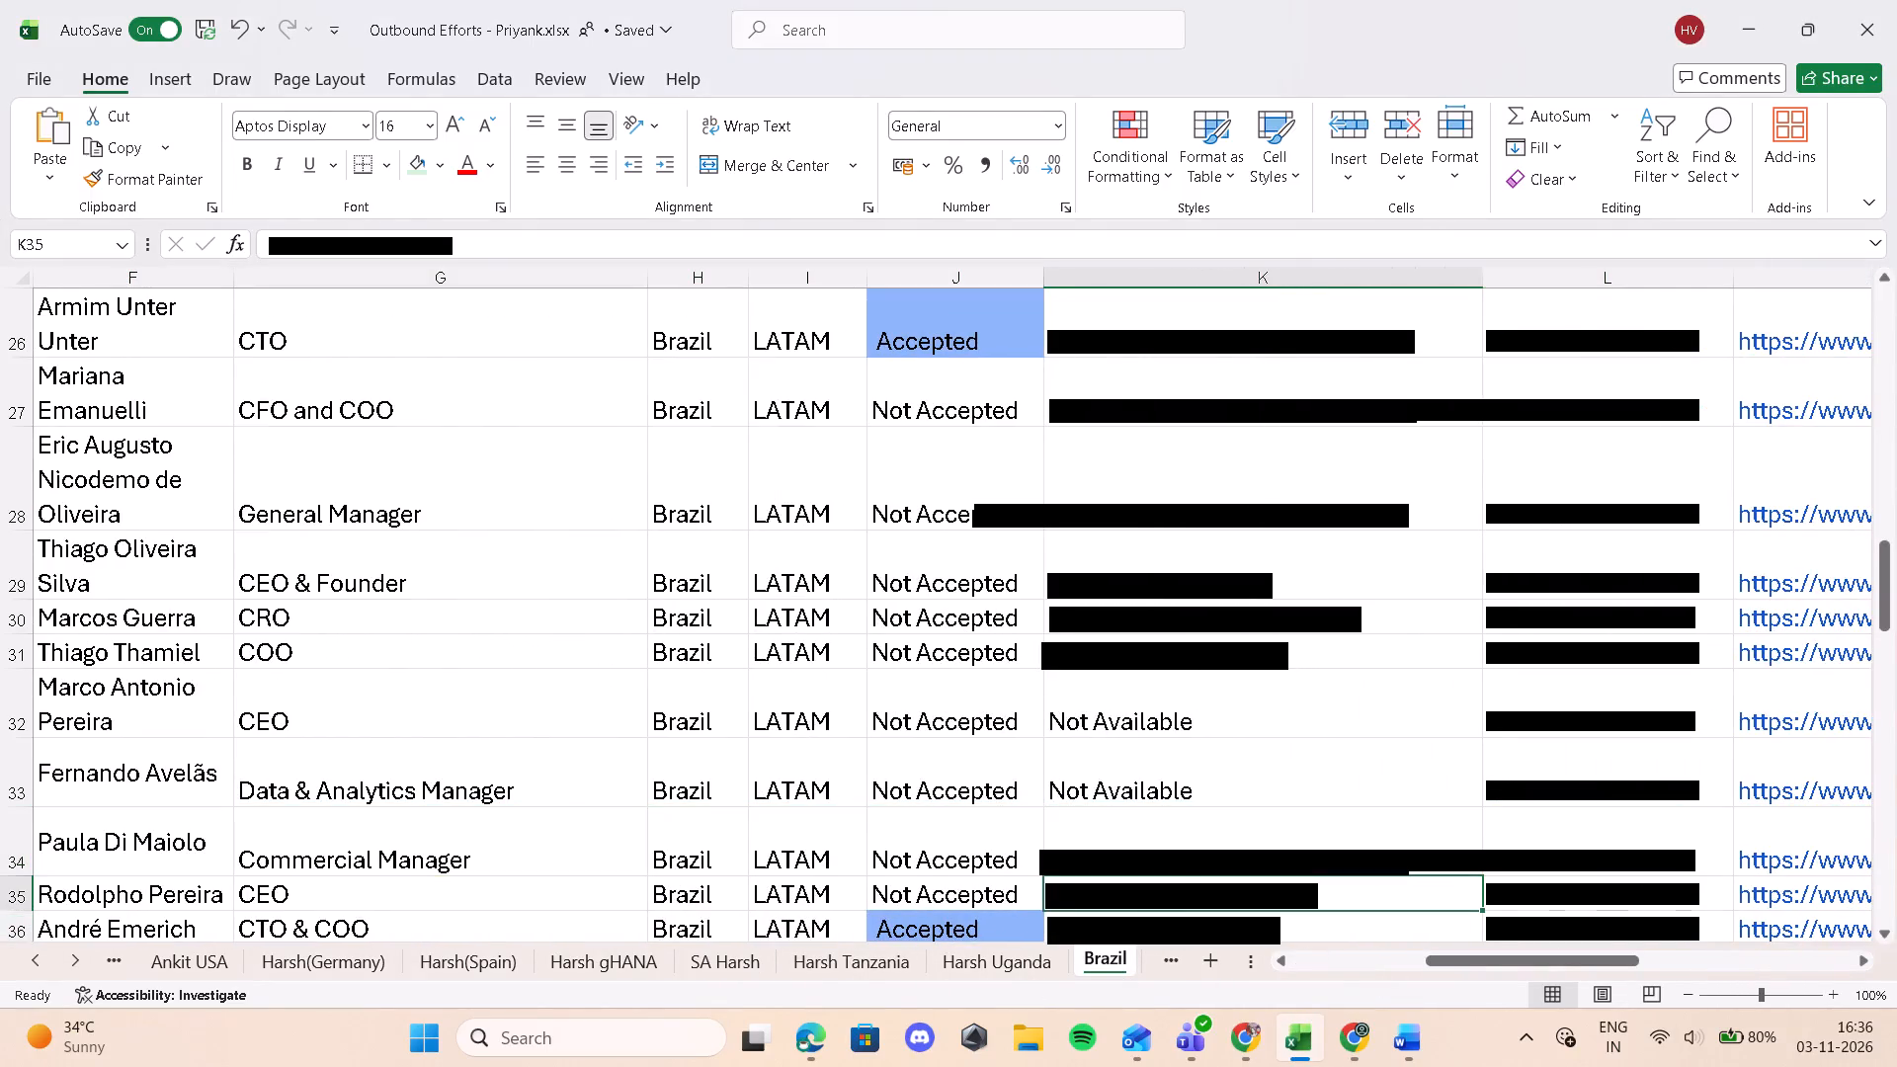
click(18, 904)
drag(1494, 968, 1226, 1000)
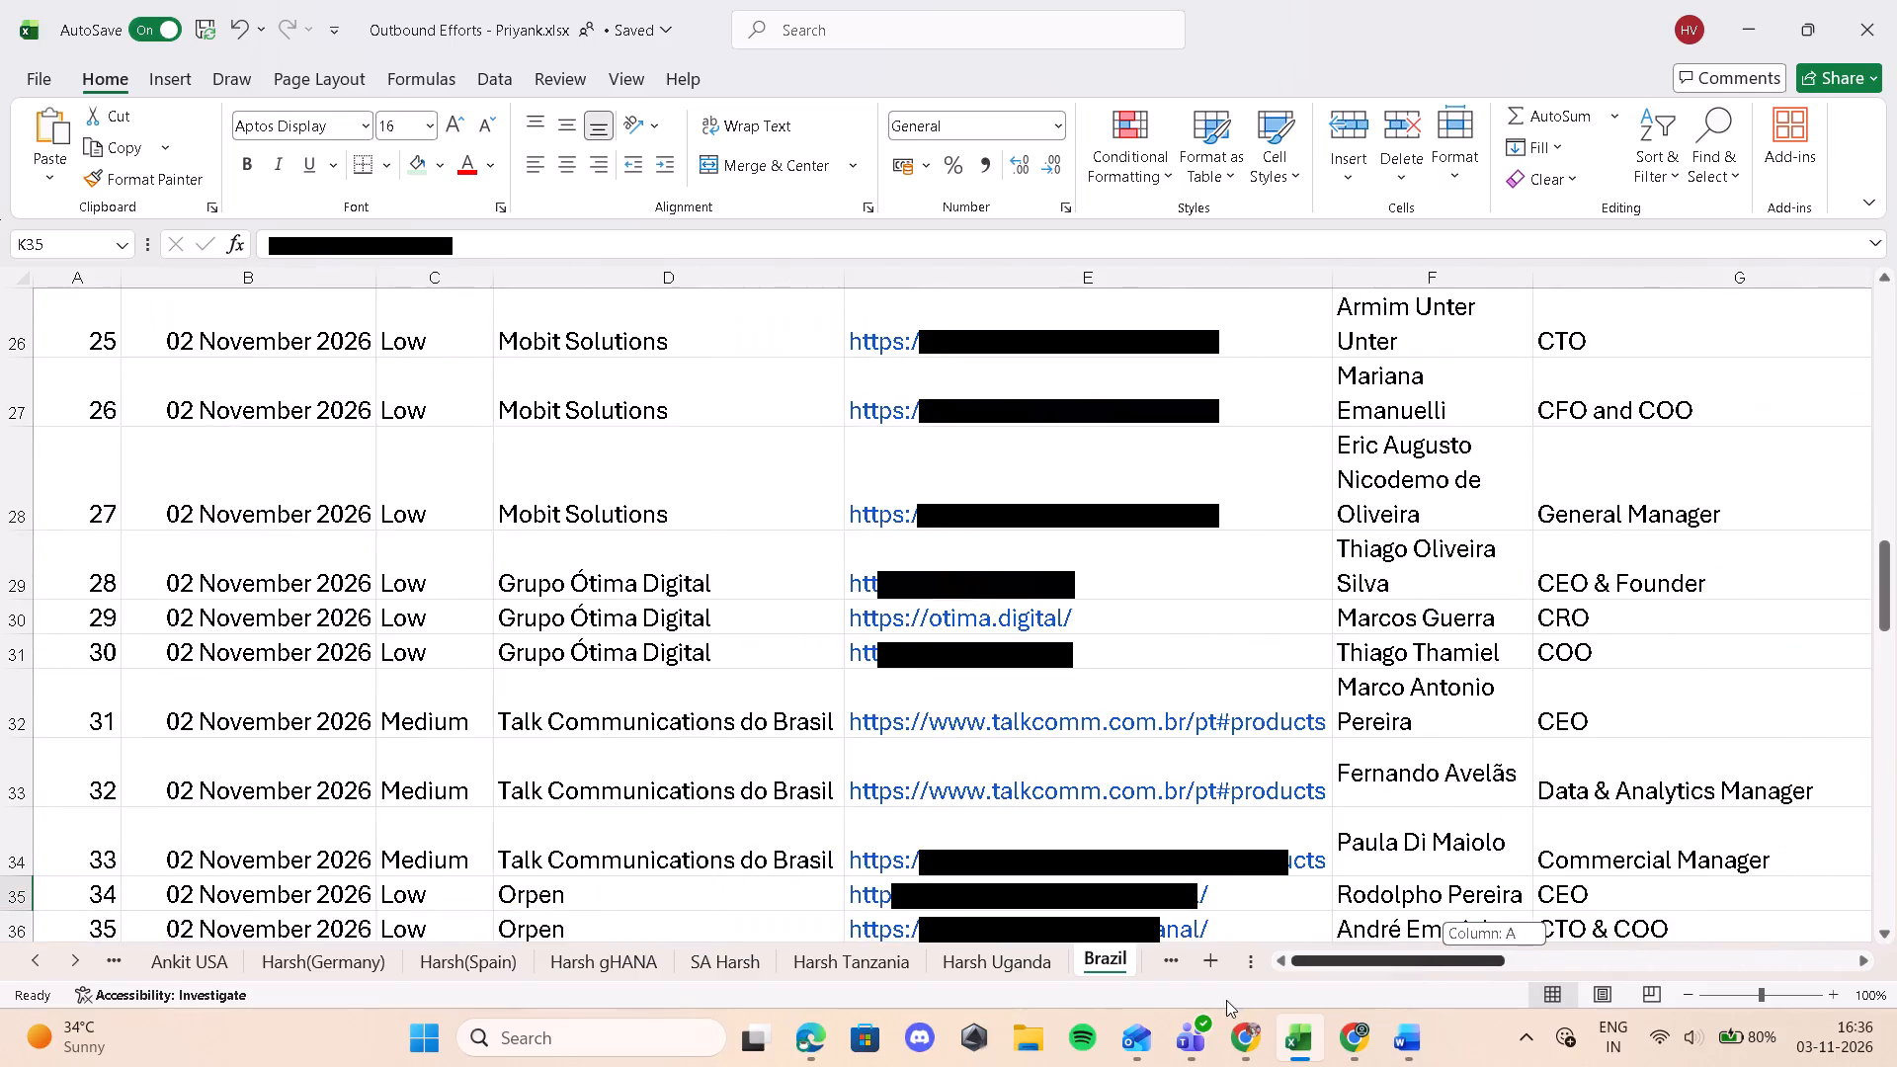
drag(1226, 1000, 1432, 981)
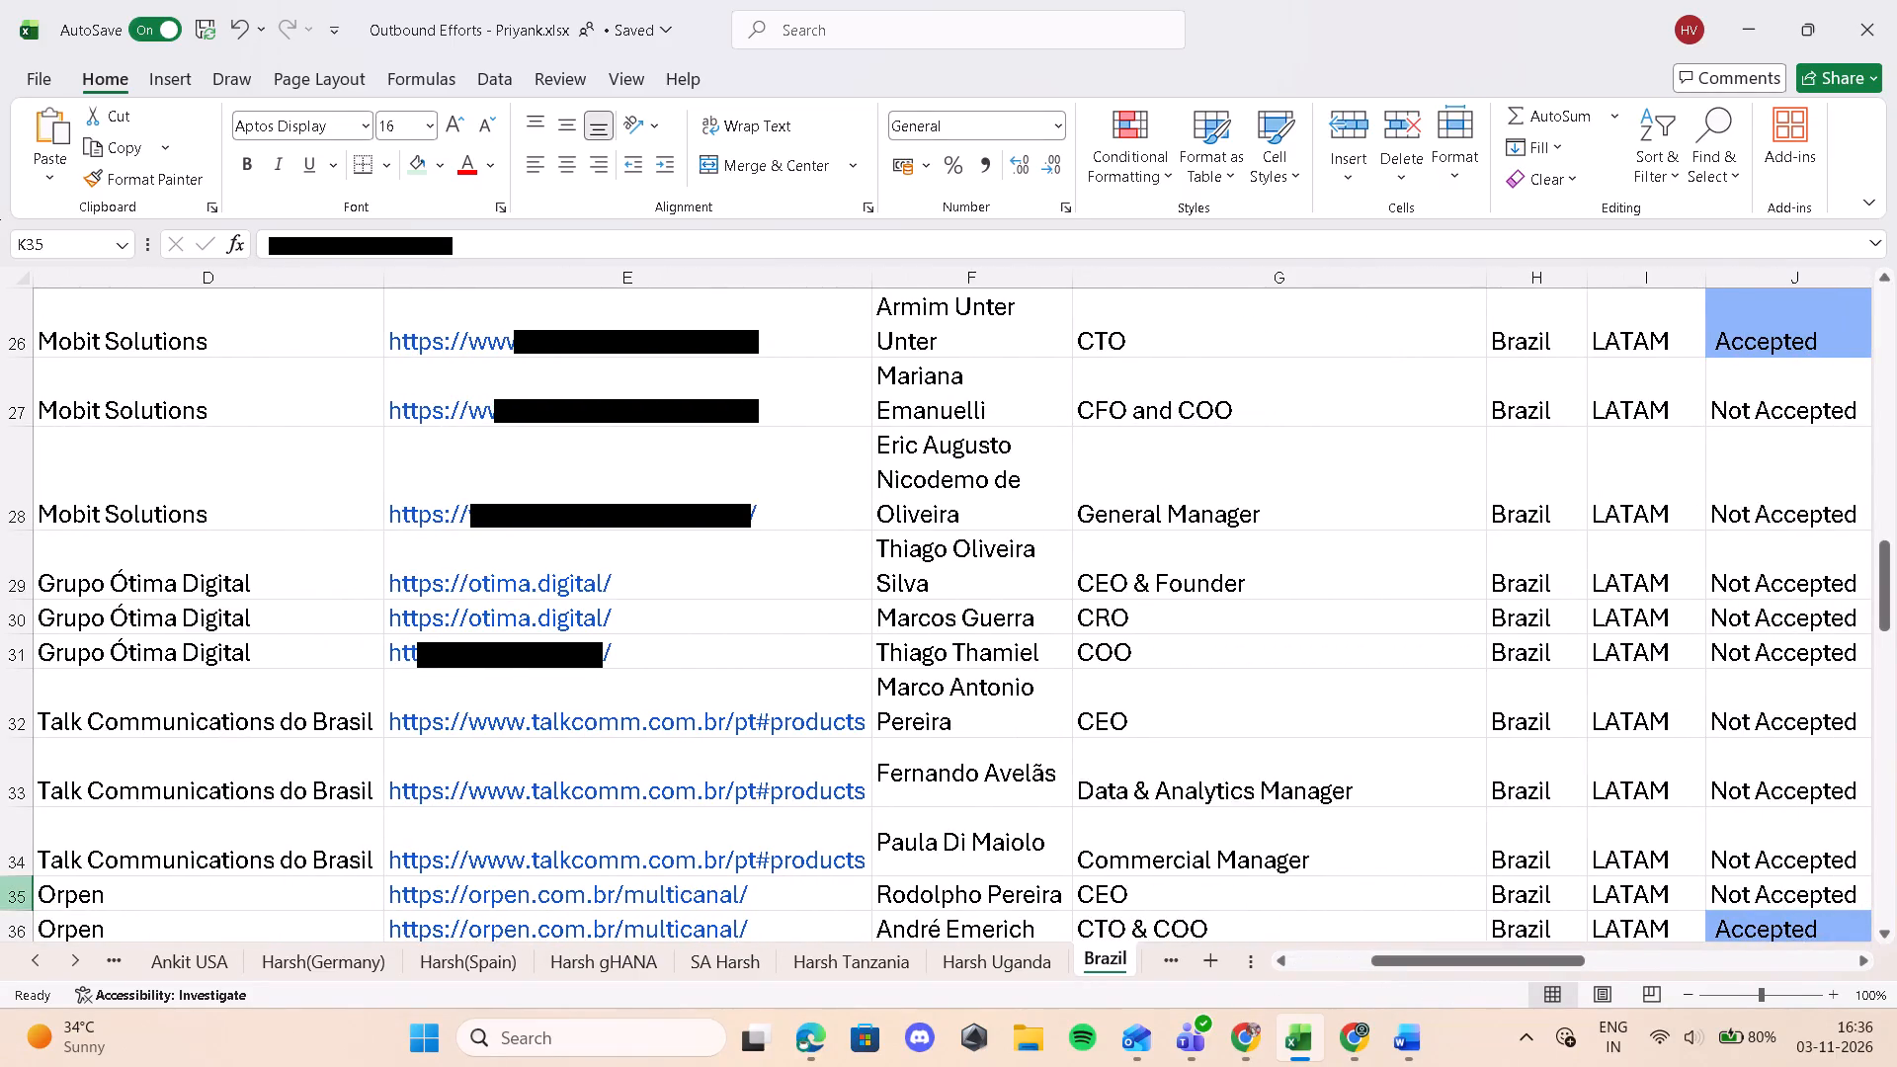
click(10, 897)
drag(1444, 961, 1508, 953)
click(1276, 887)
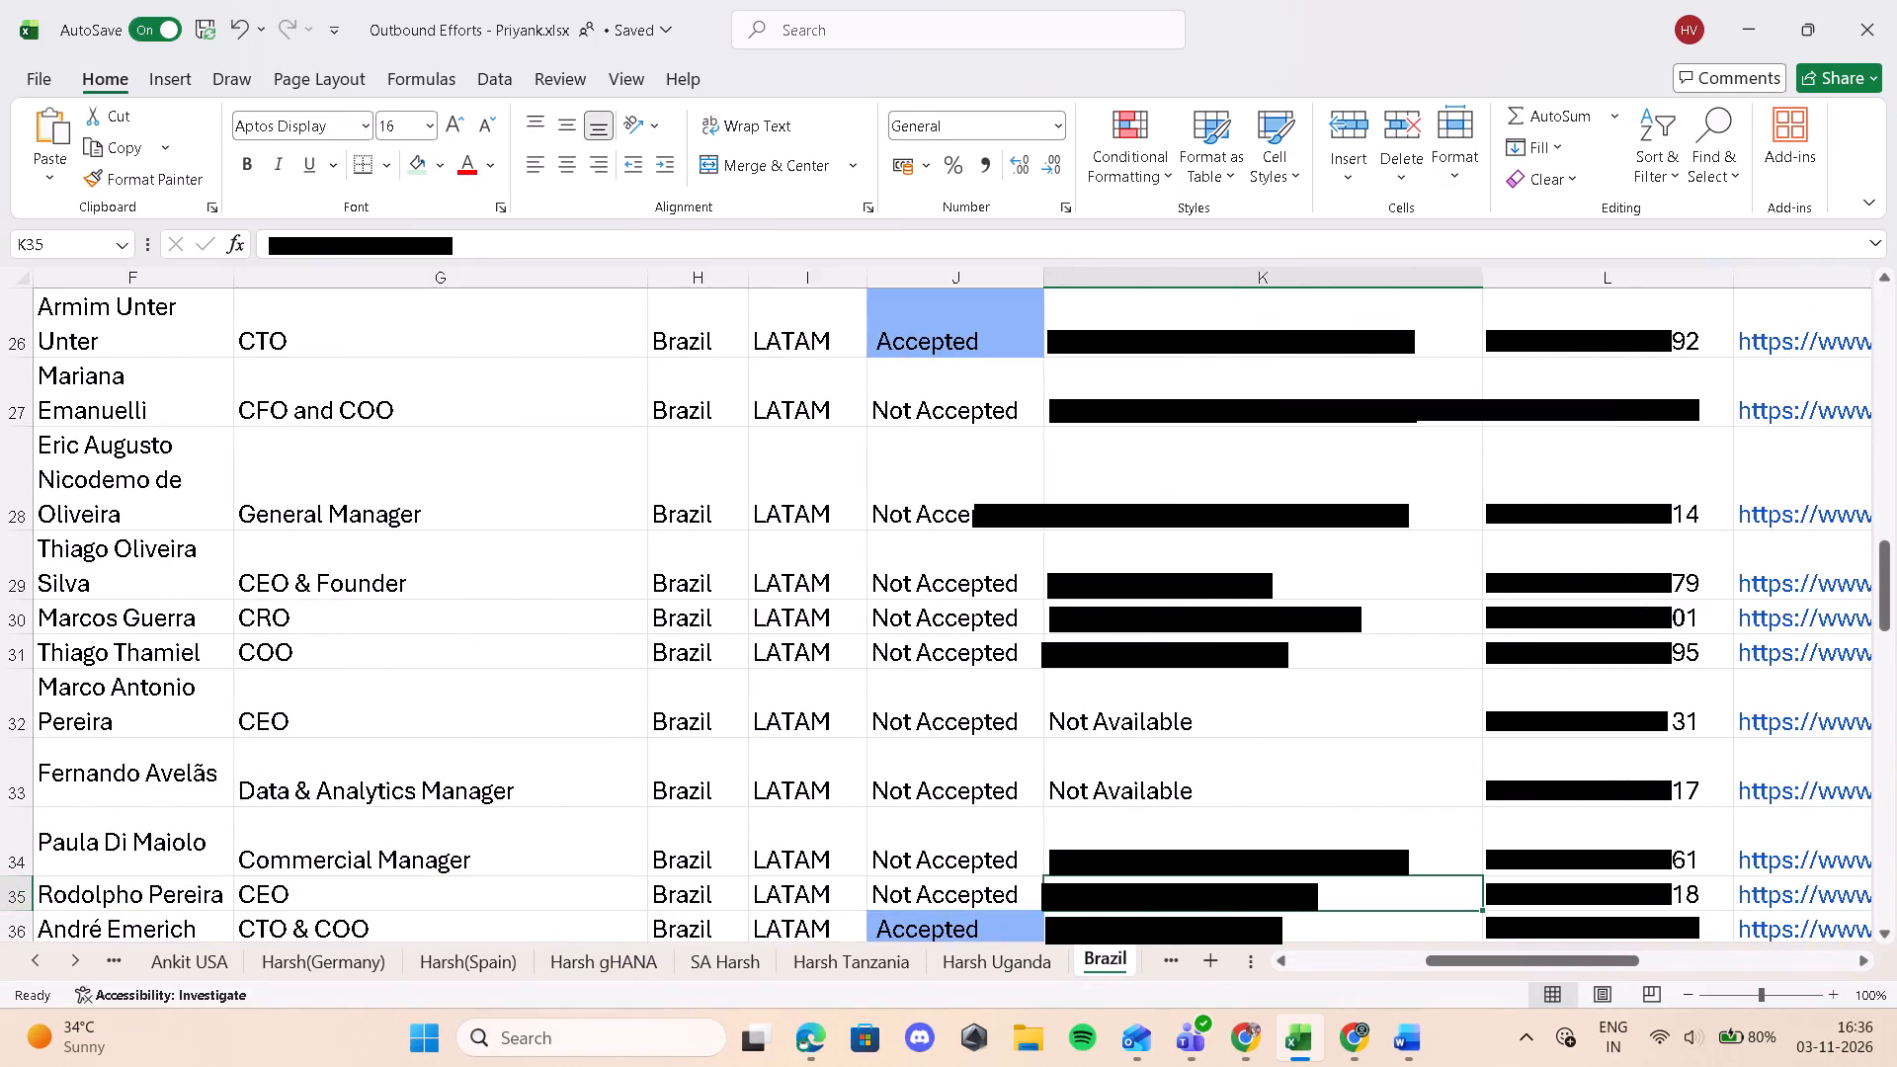
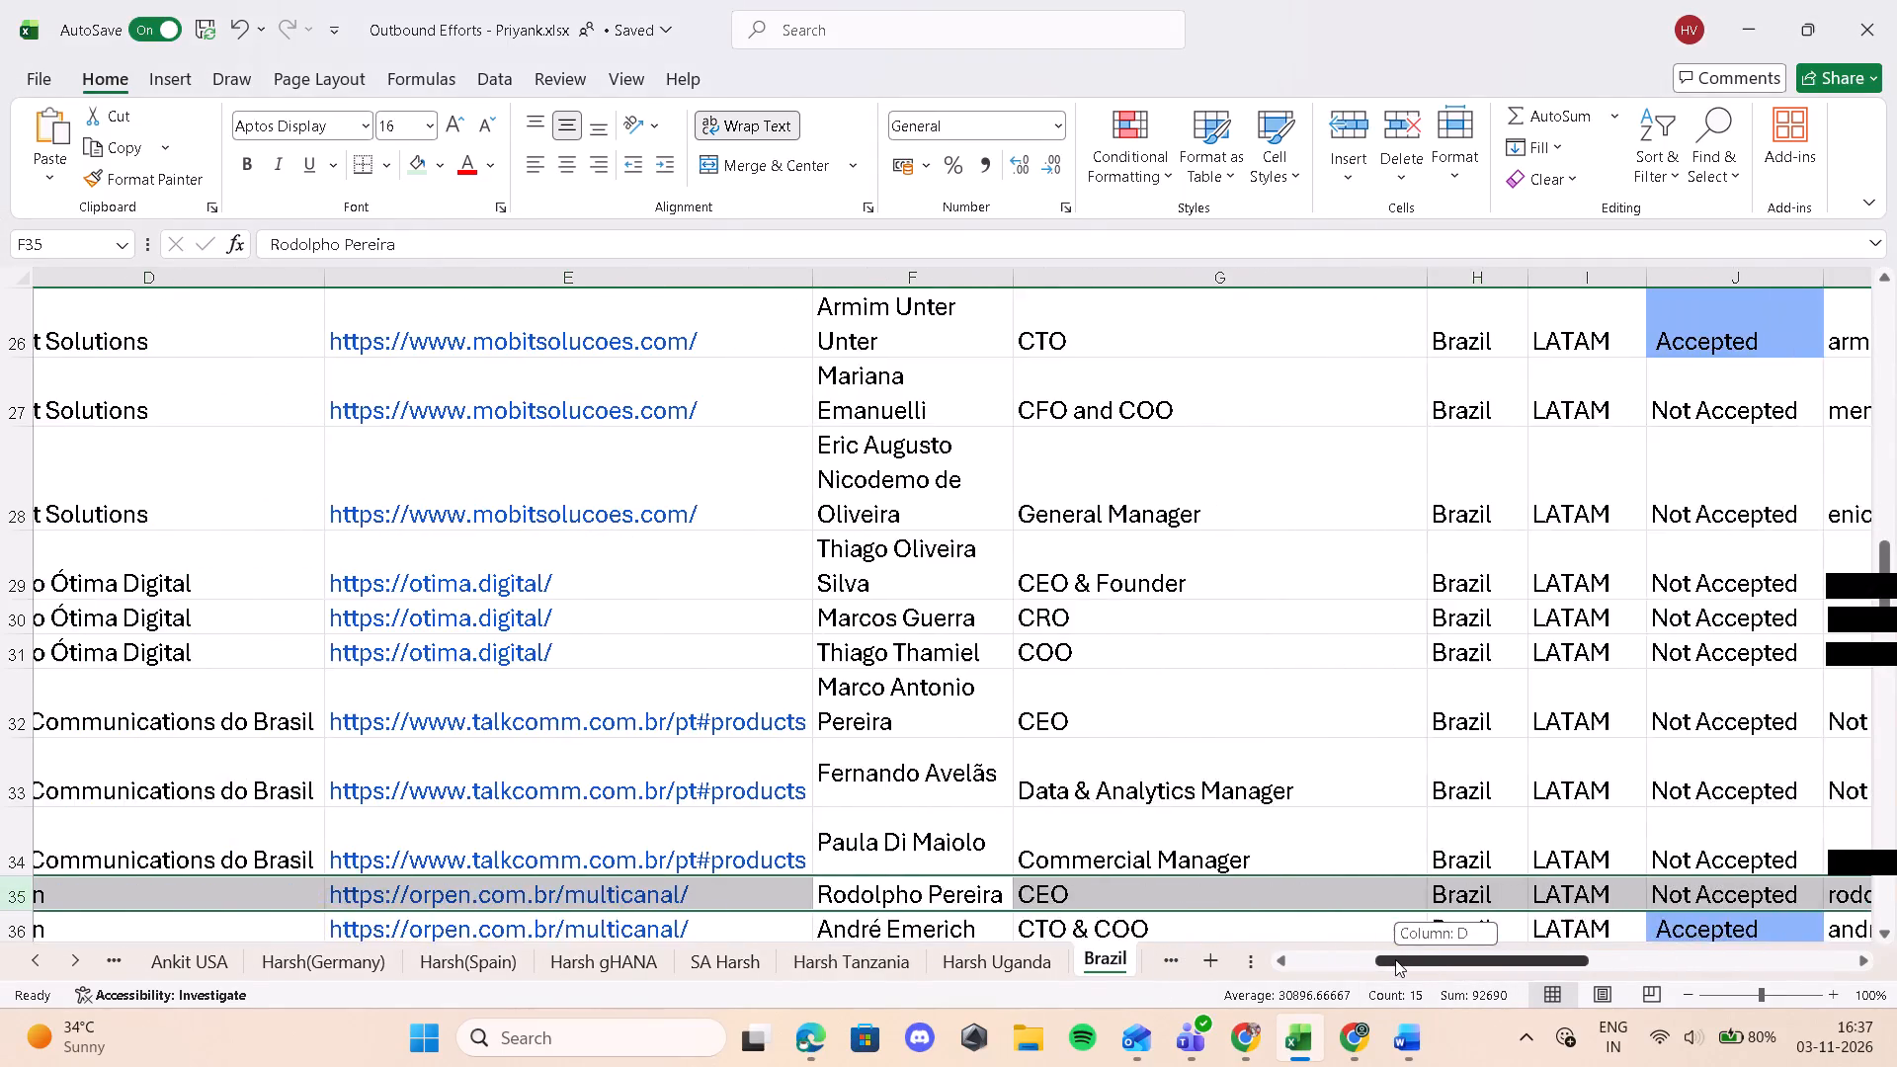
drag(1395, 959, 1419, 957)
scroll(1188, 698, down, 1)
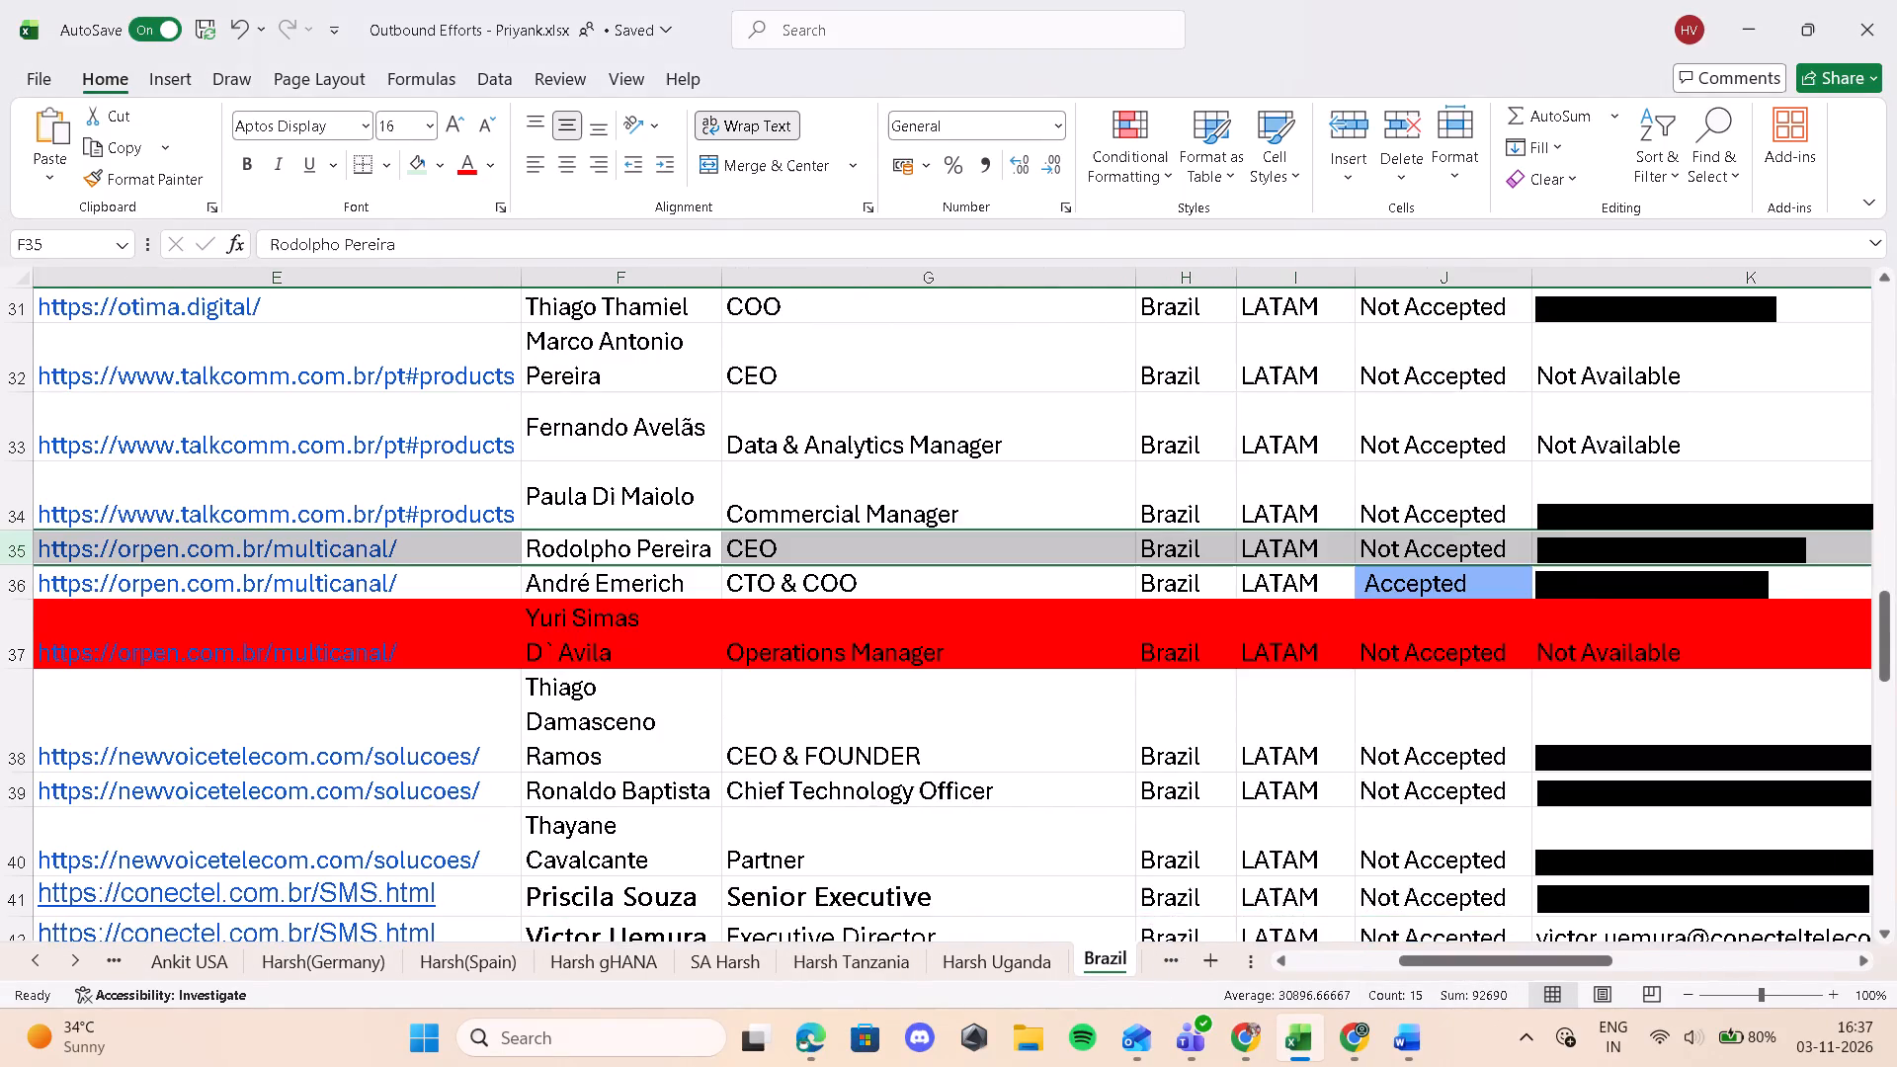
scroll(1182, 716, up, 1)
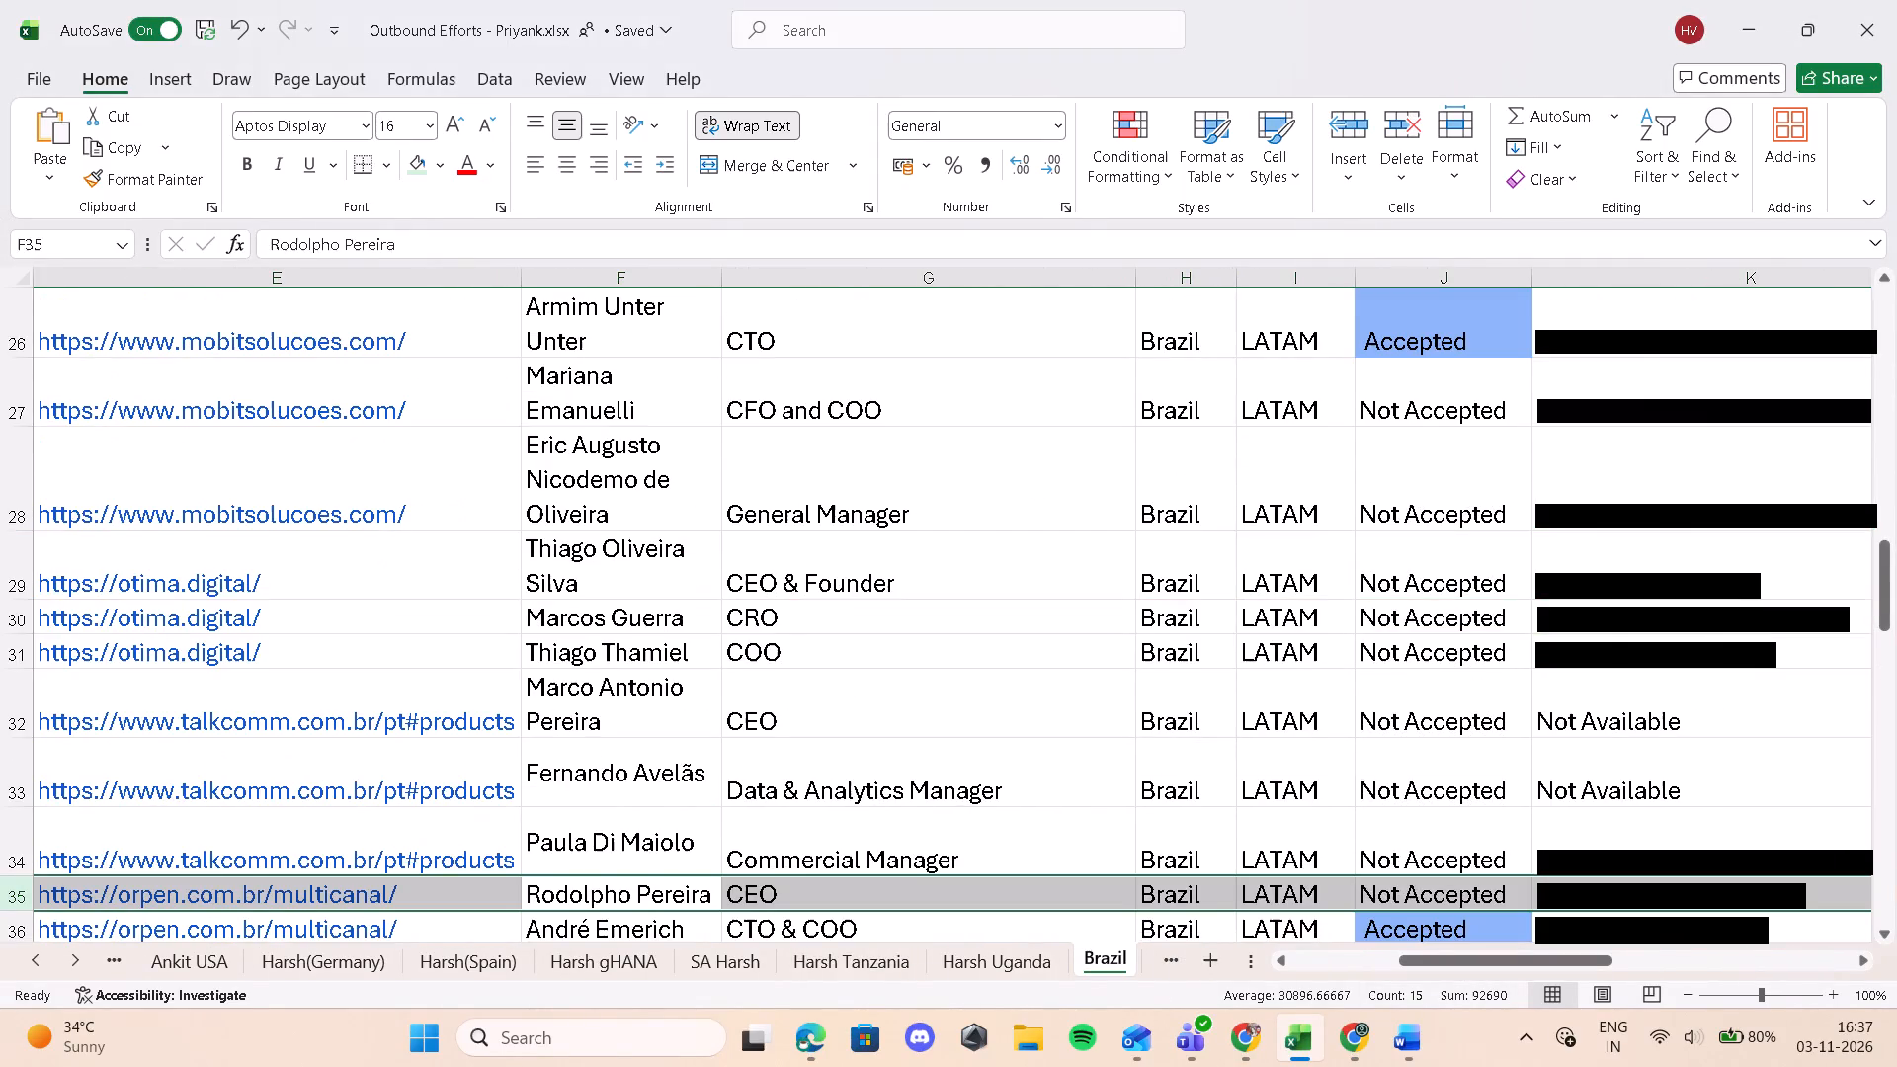
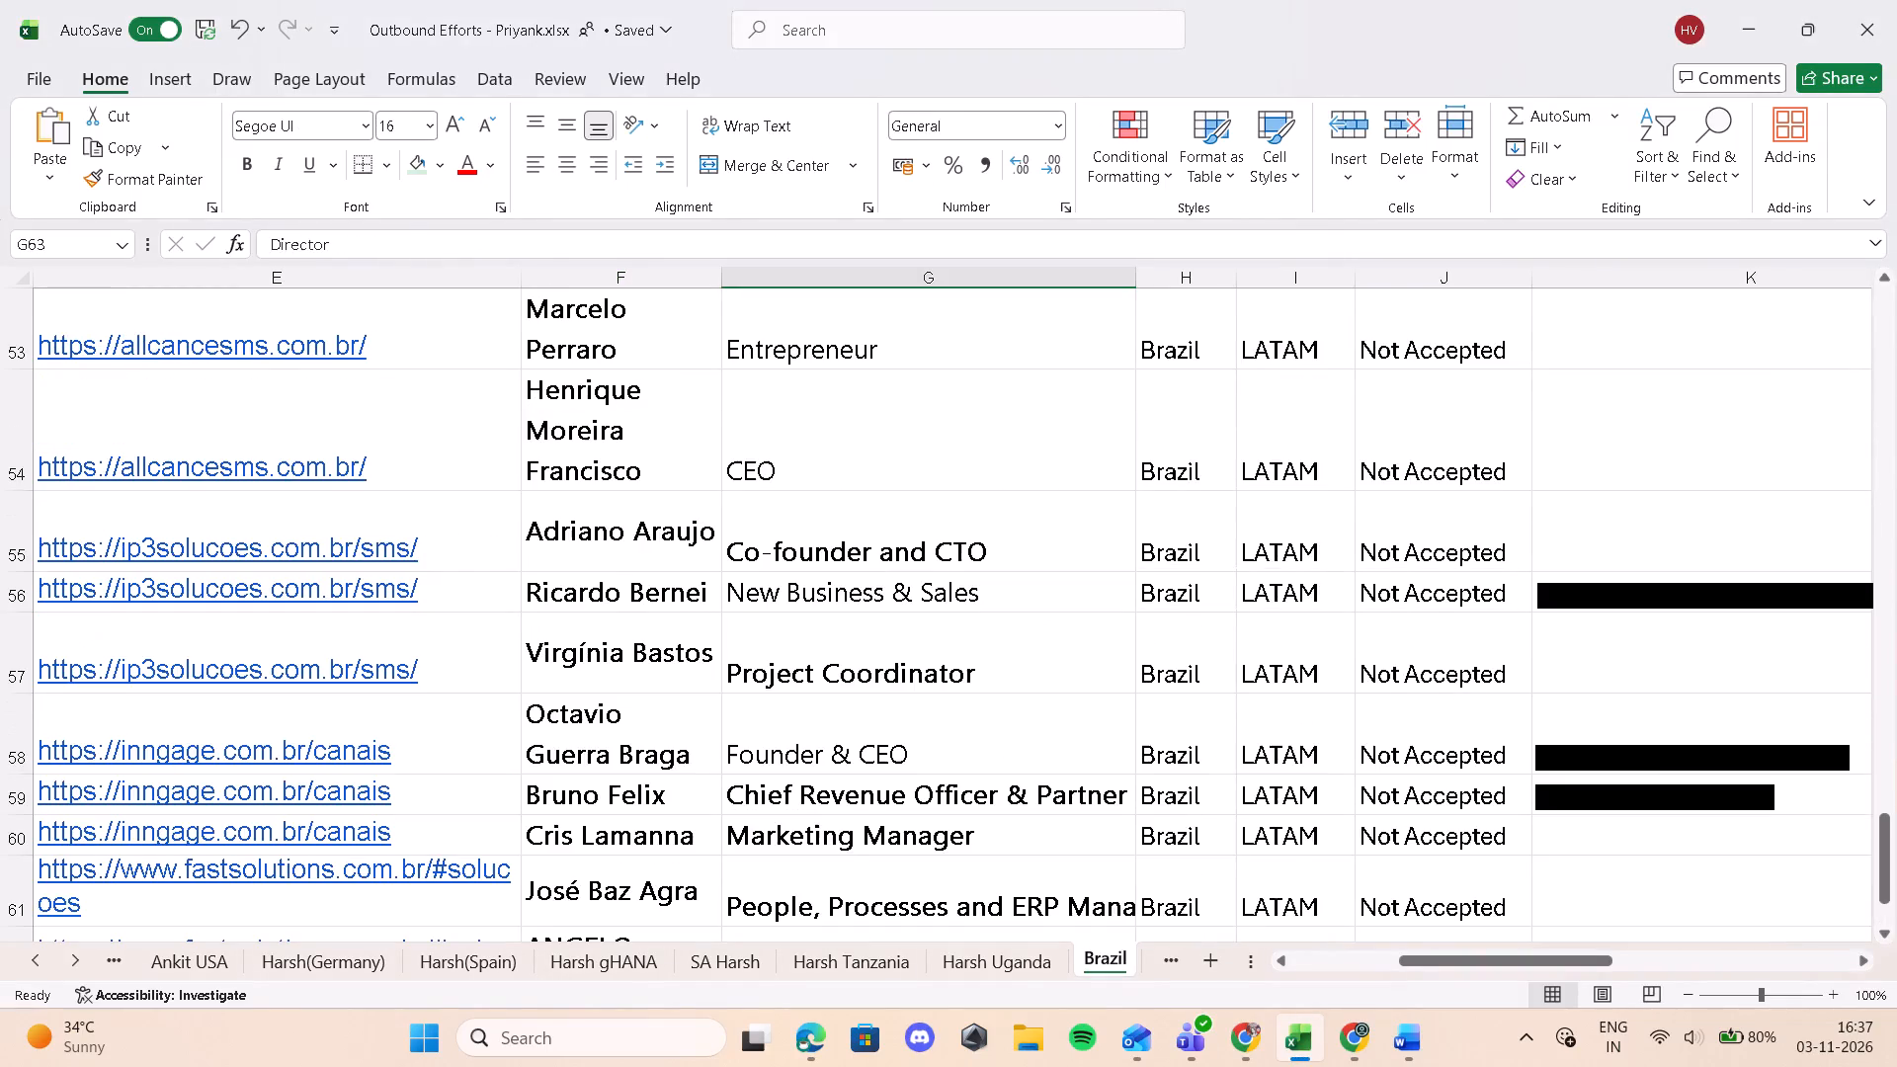
On the Brazil sheet, examine the outreach dates, connection statuses and contact details in rows 28 to 37 for prospects still to email.
scroll(832, 805, up, 4)
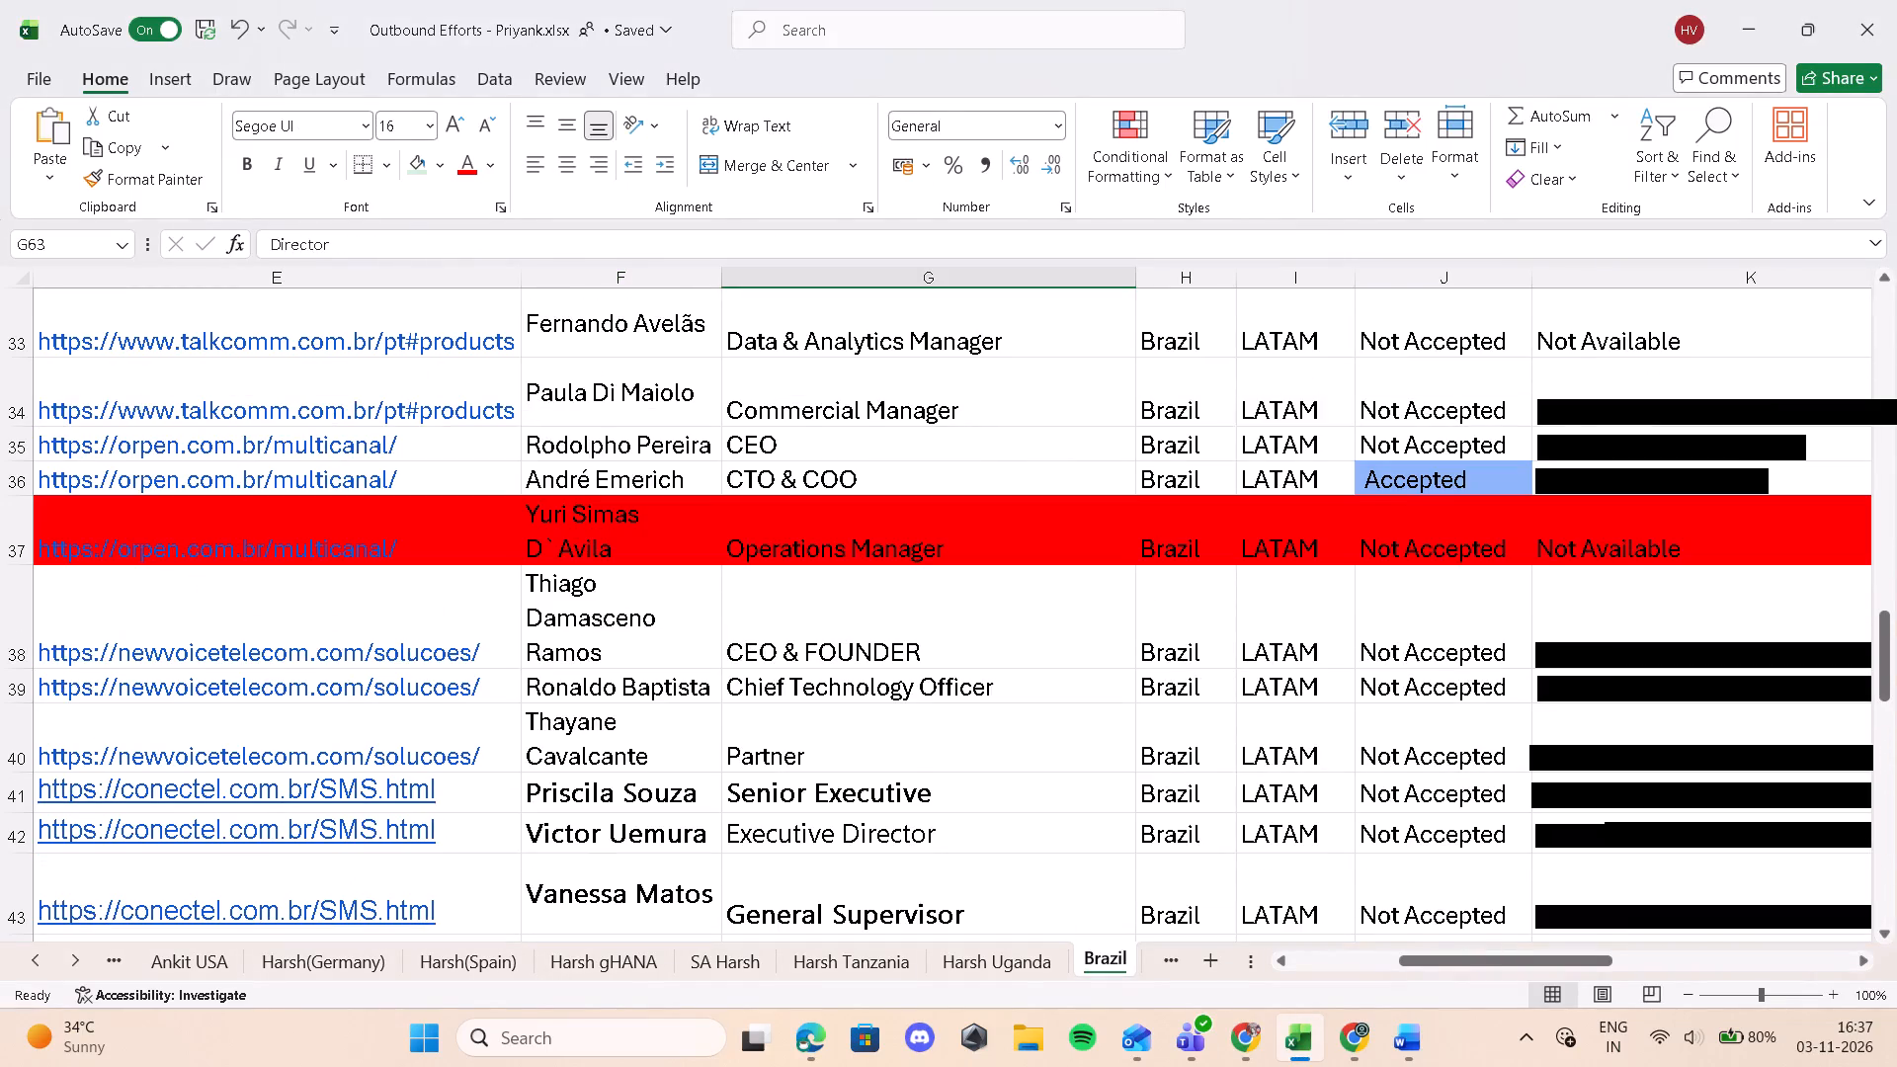
drag(1456, 964, 1650, 965)
click(1300, 495)
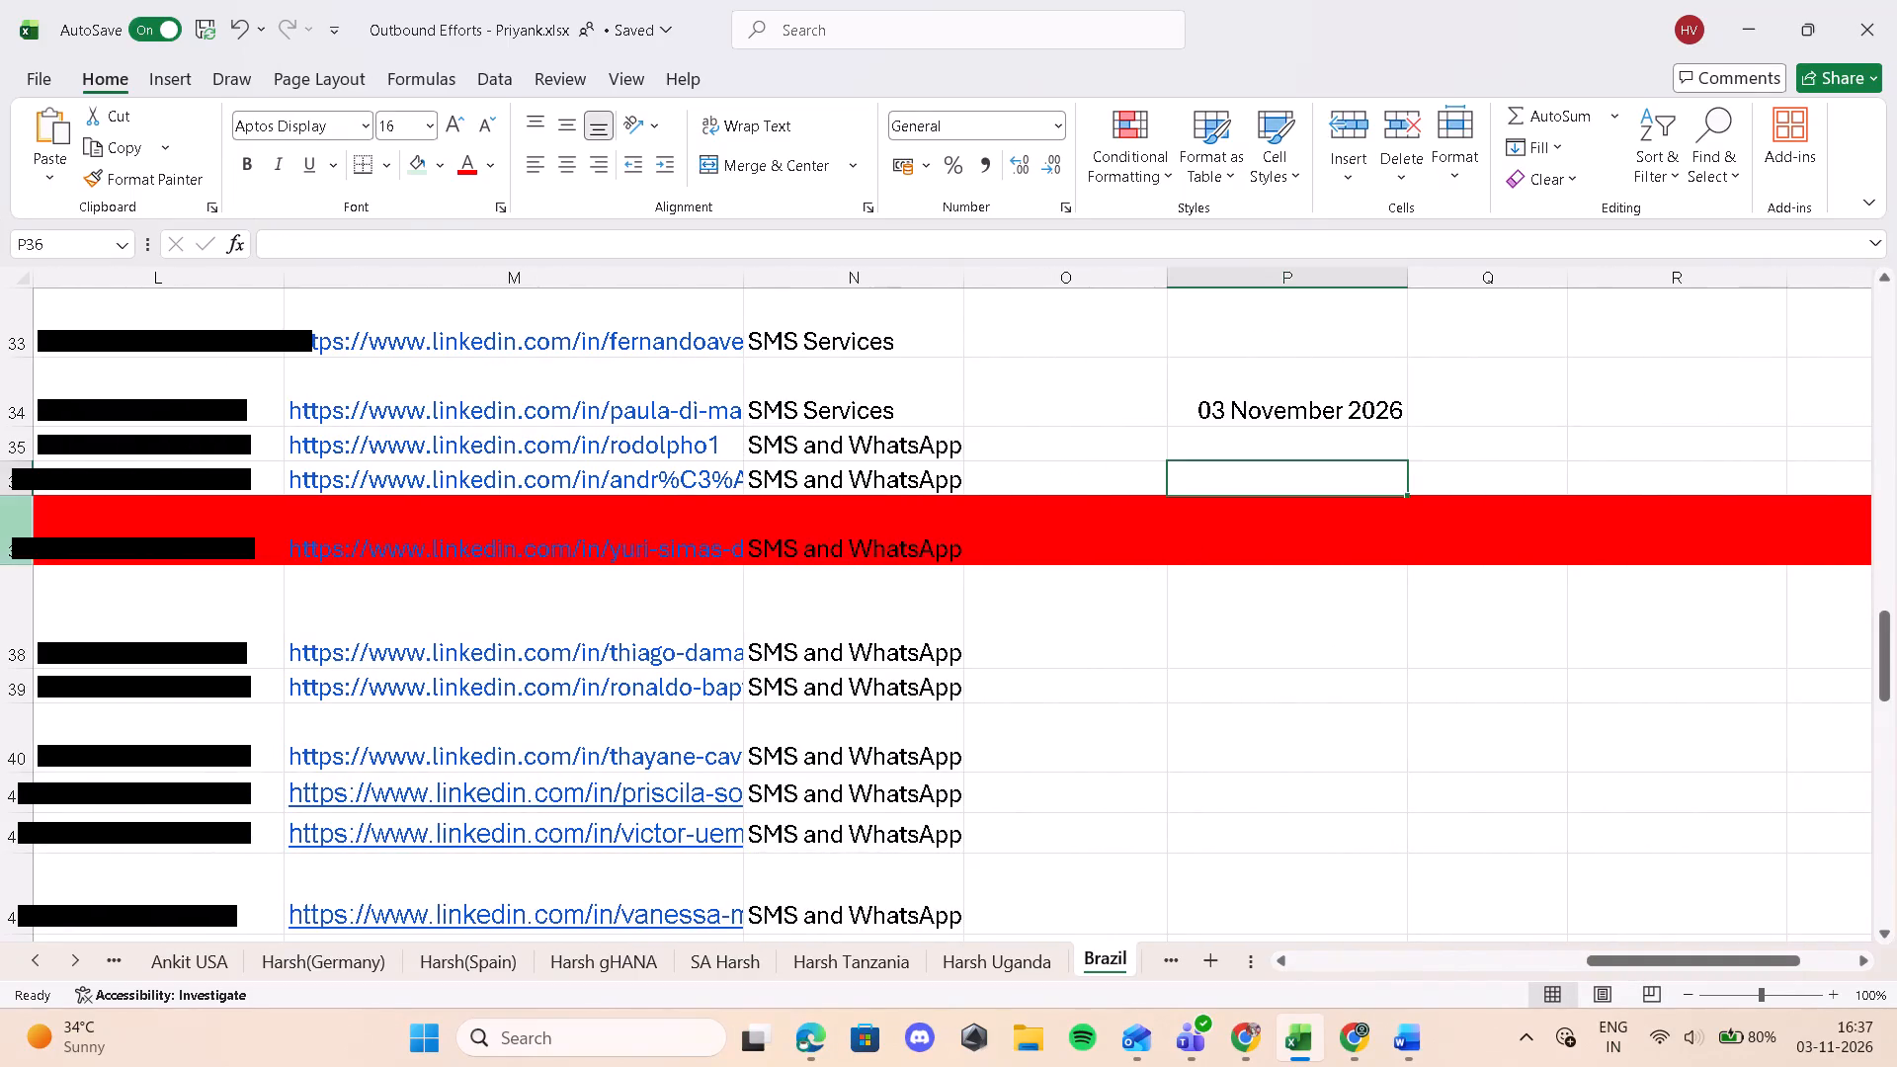
click(7, 494)
click(5, 474)
drag(1710, 963, 1656, 955)
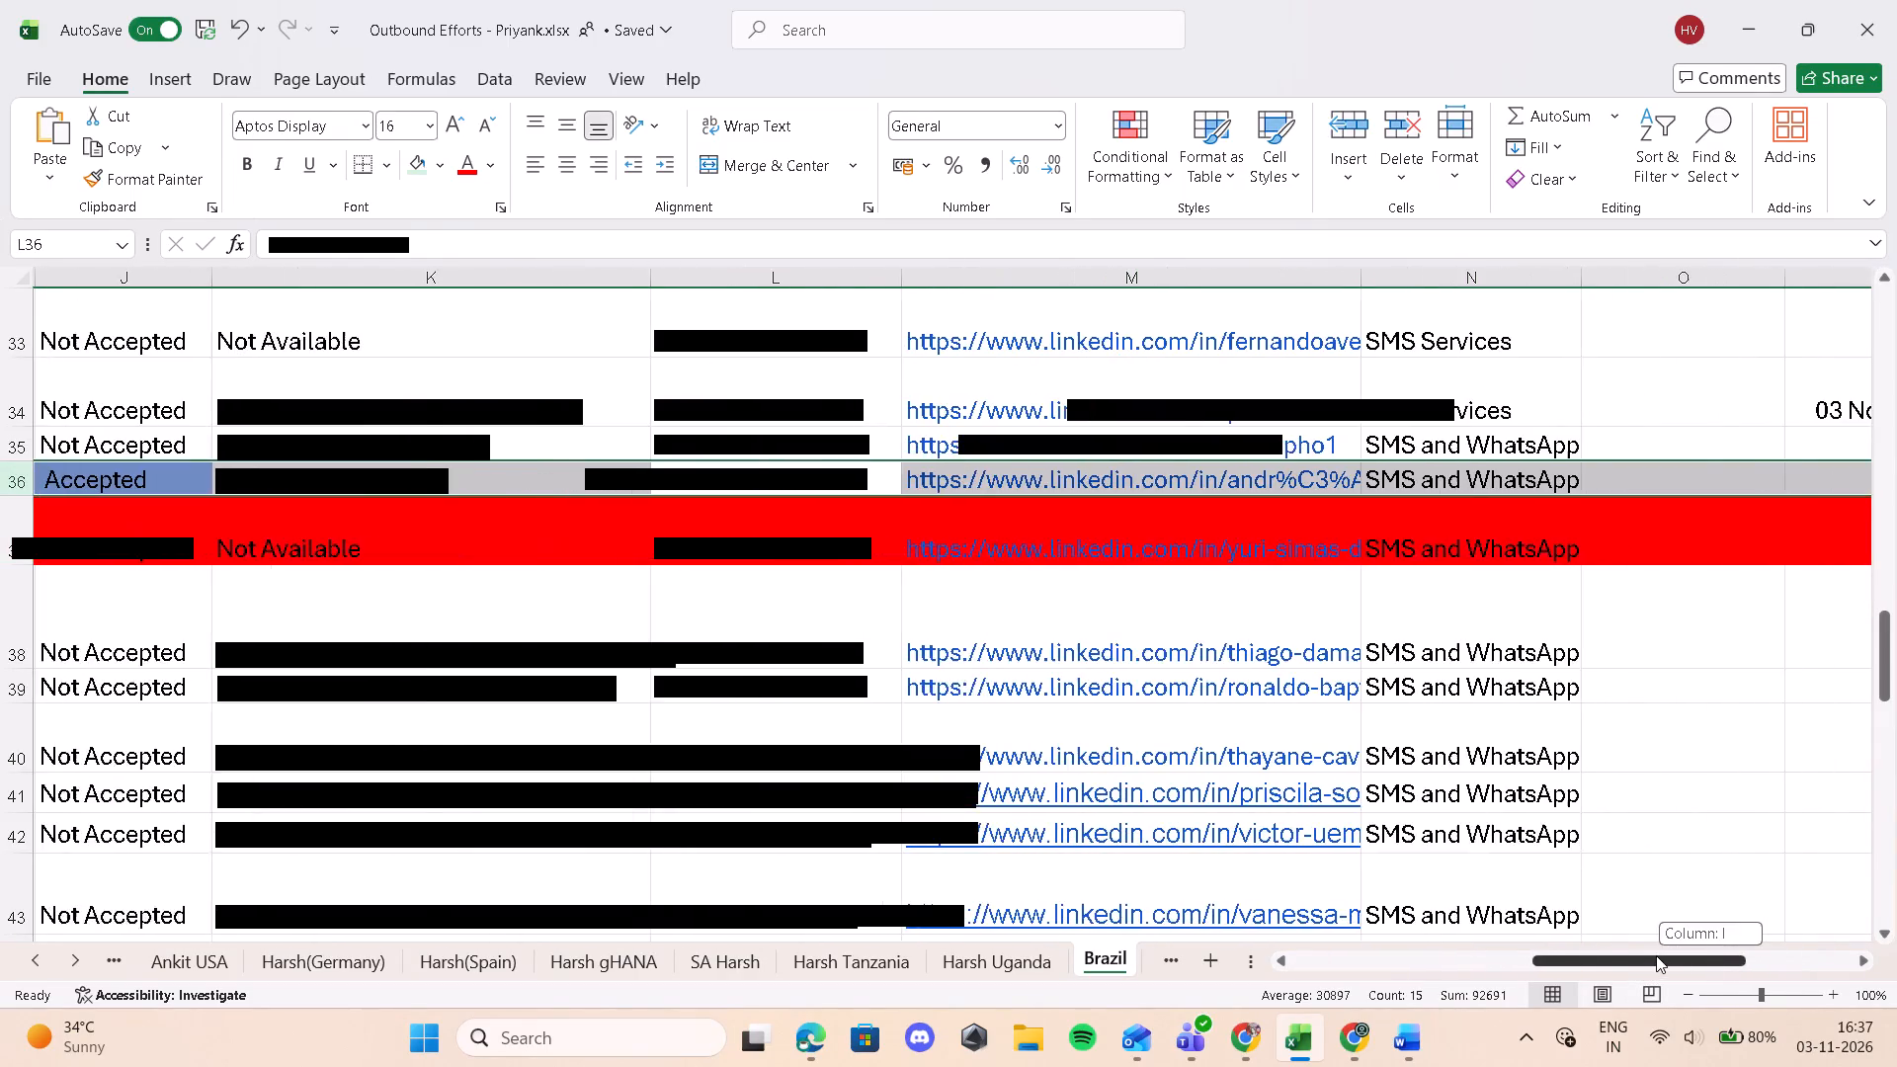
drag(1656, 955, 1590, 946)
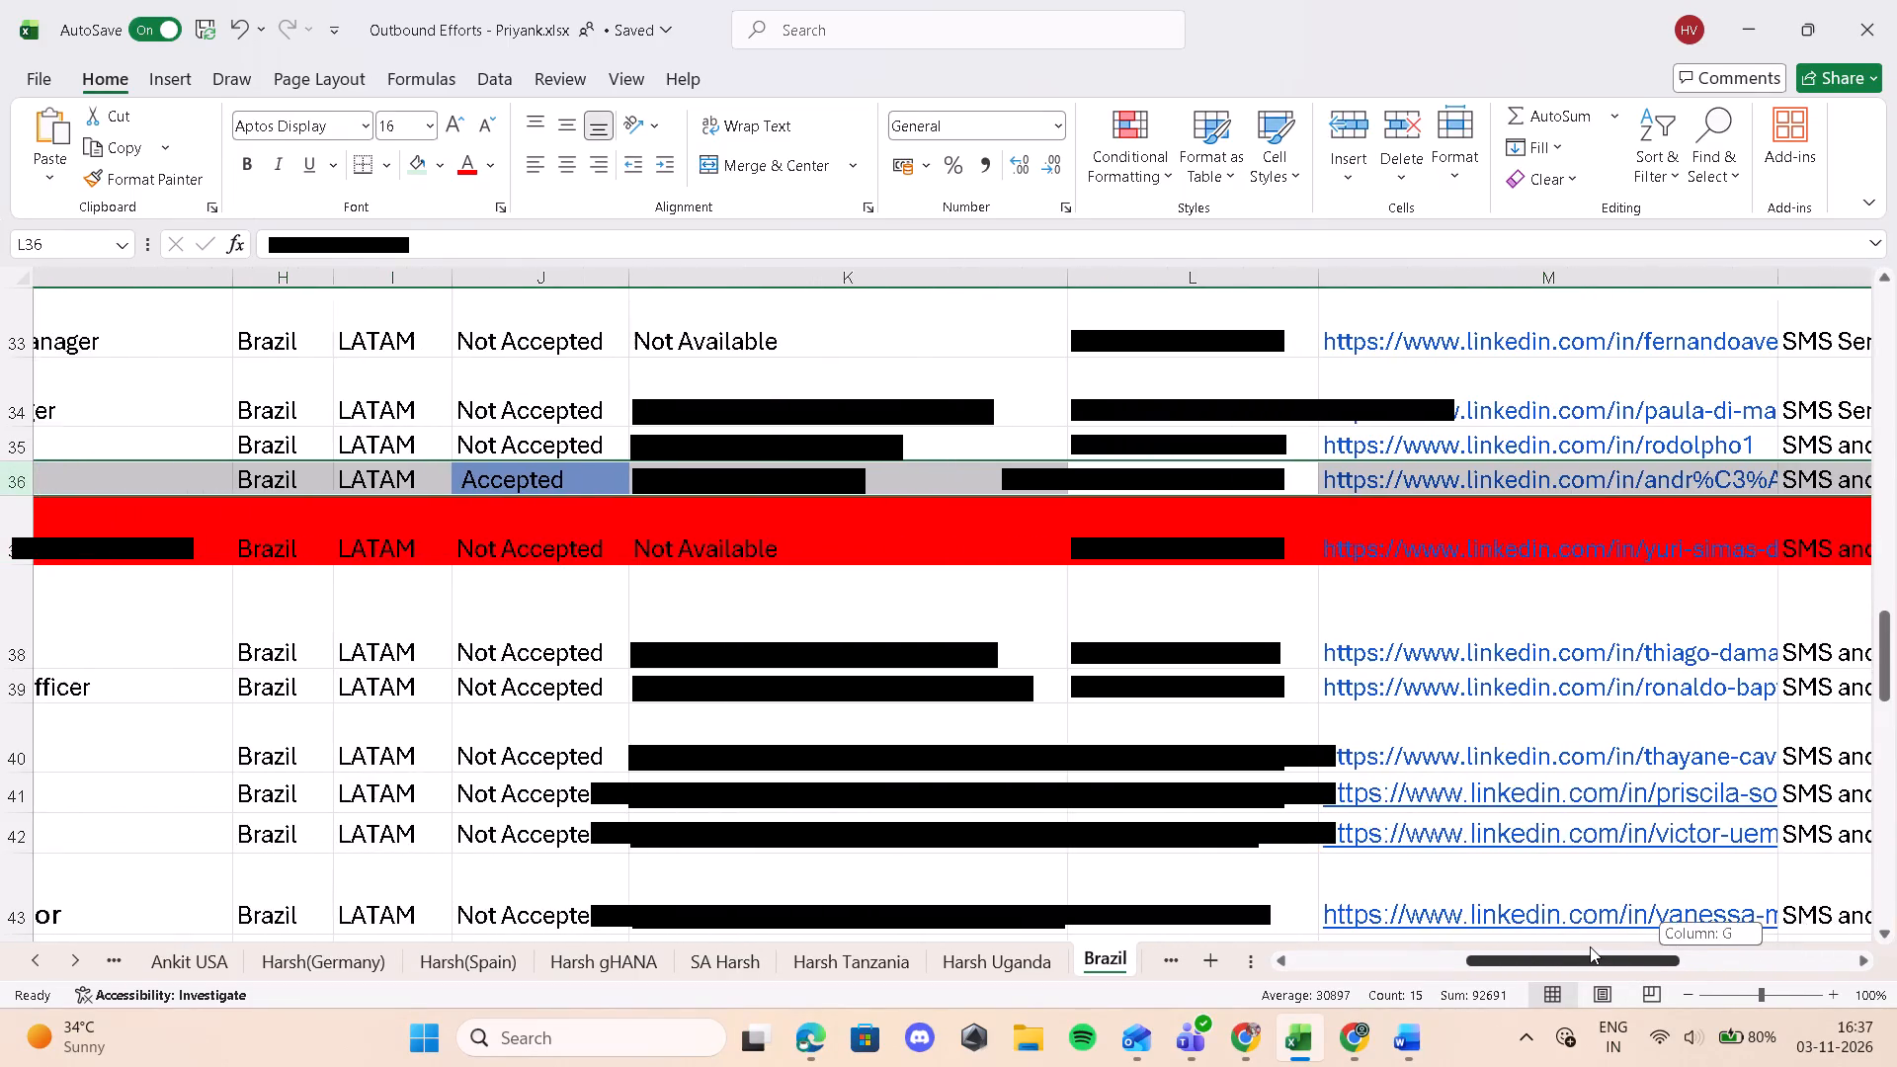
drag(1590, 946, 1586, 941)
scroll(1533, 817, up, 1)
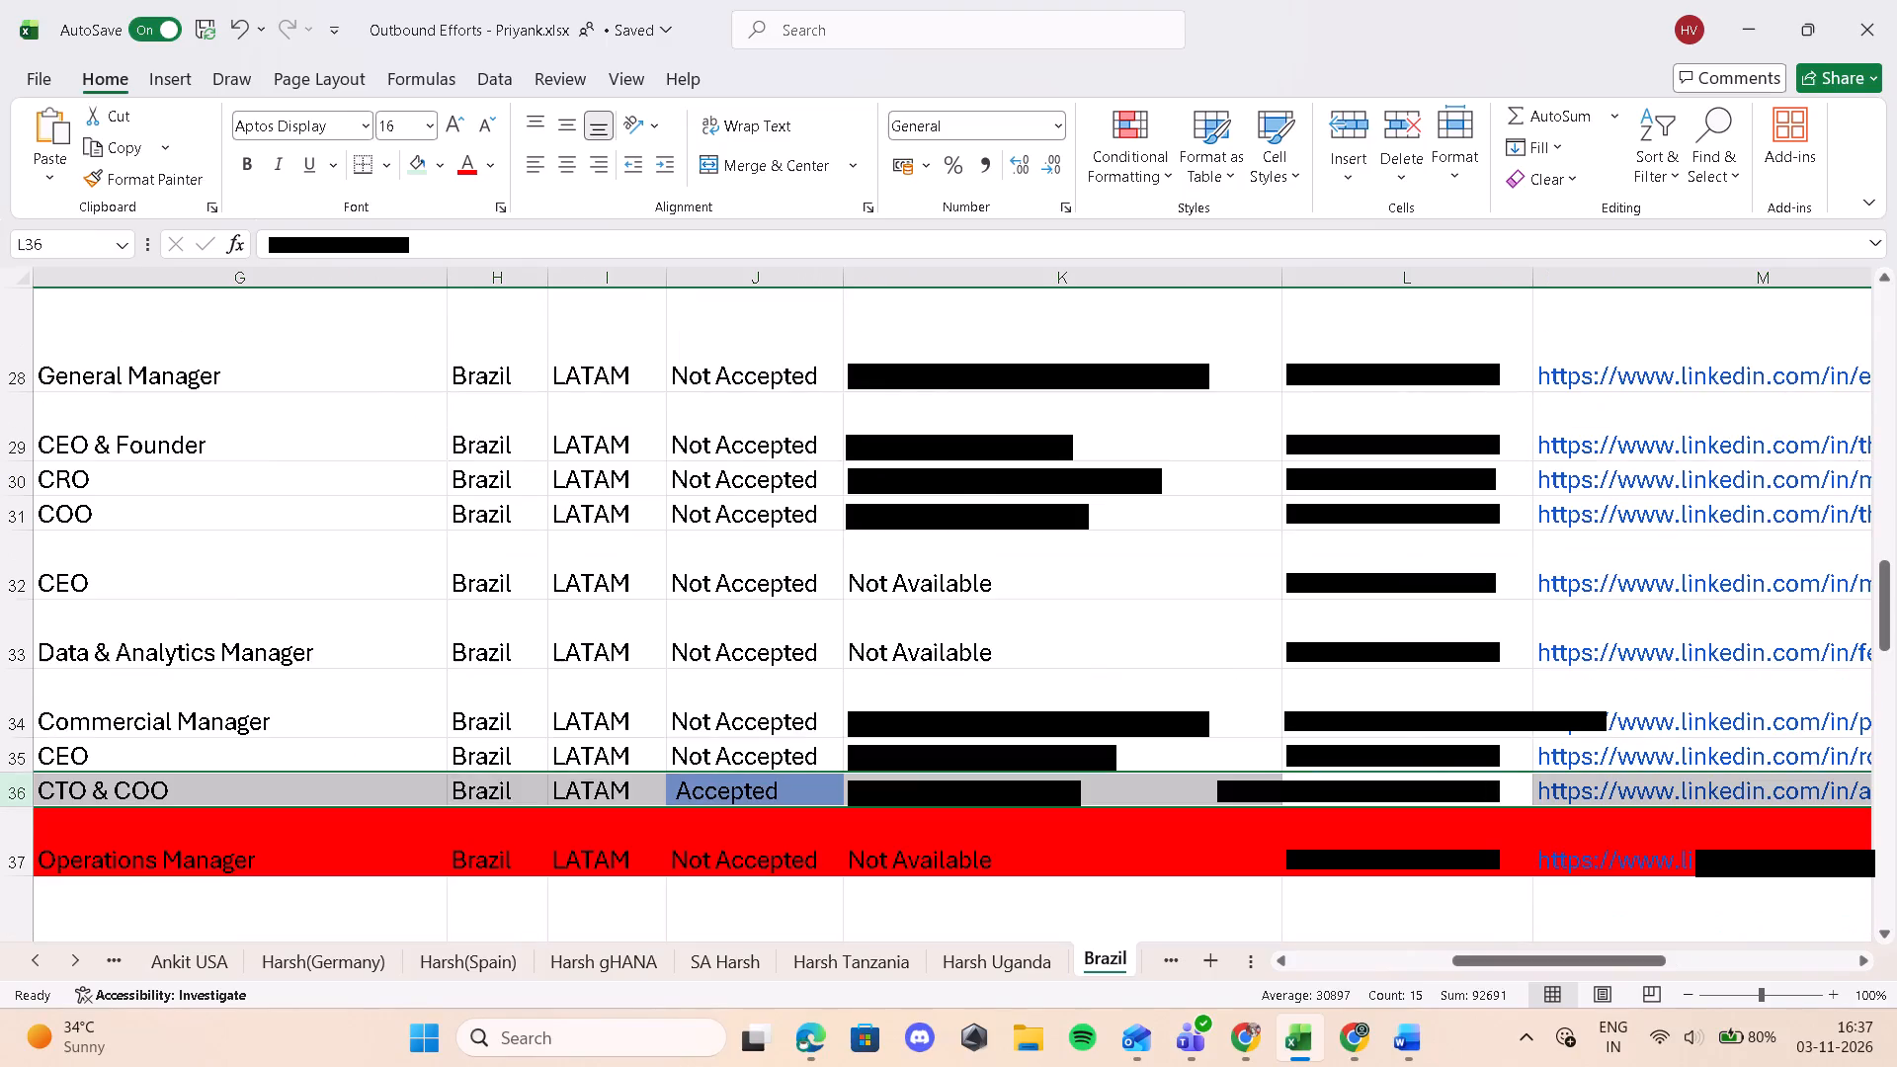
click(1134, 765)
drag(1515, 957, 1614, 951)
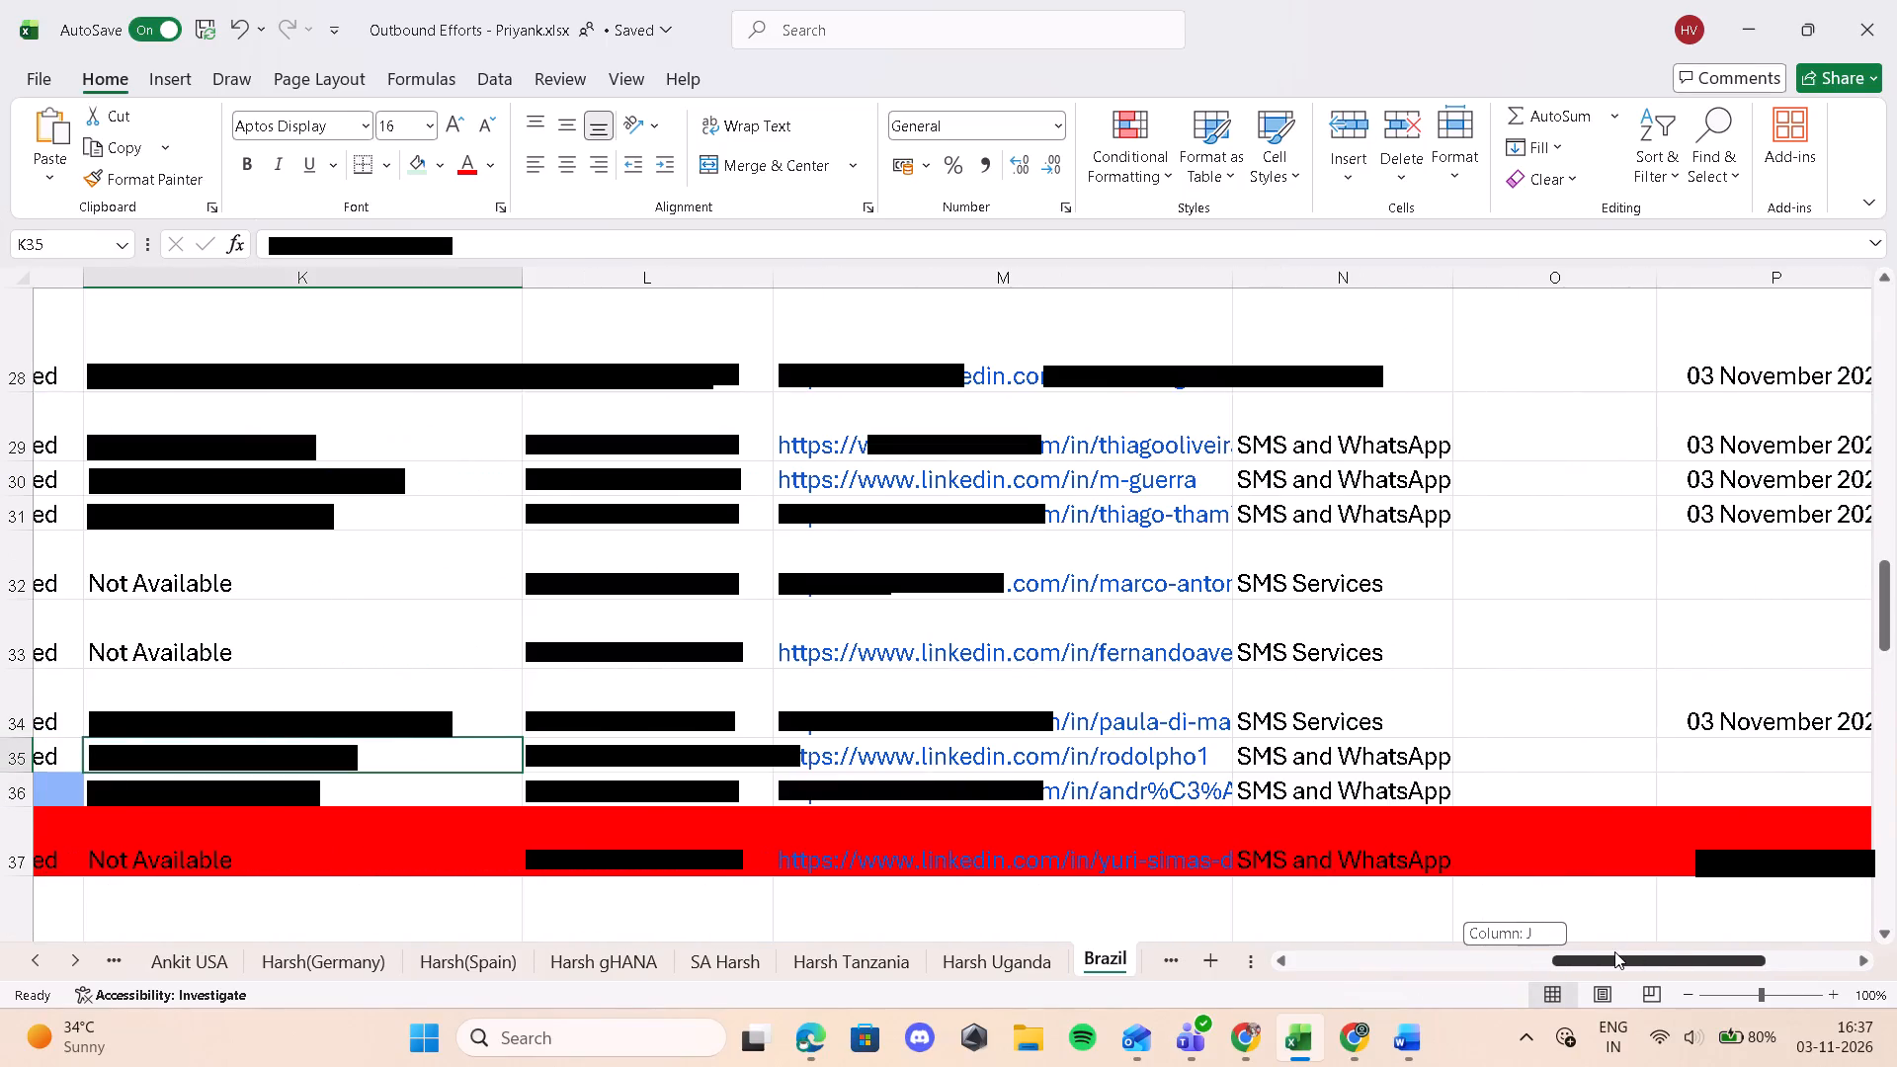
drag(1614, 951, 1475, 932)
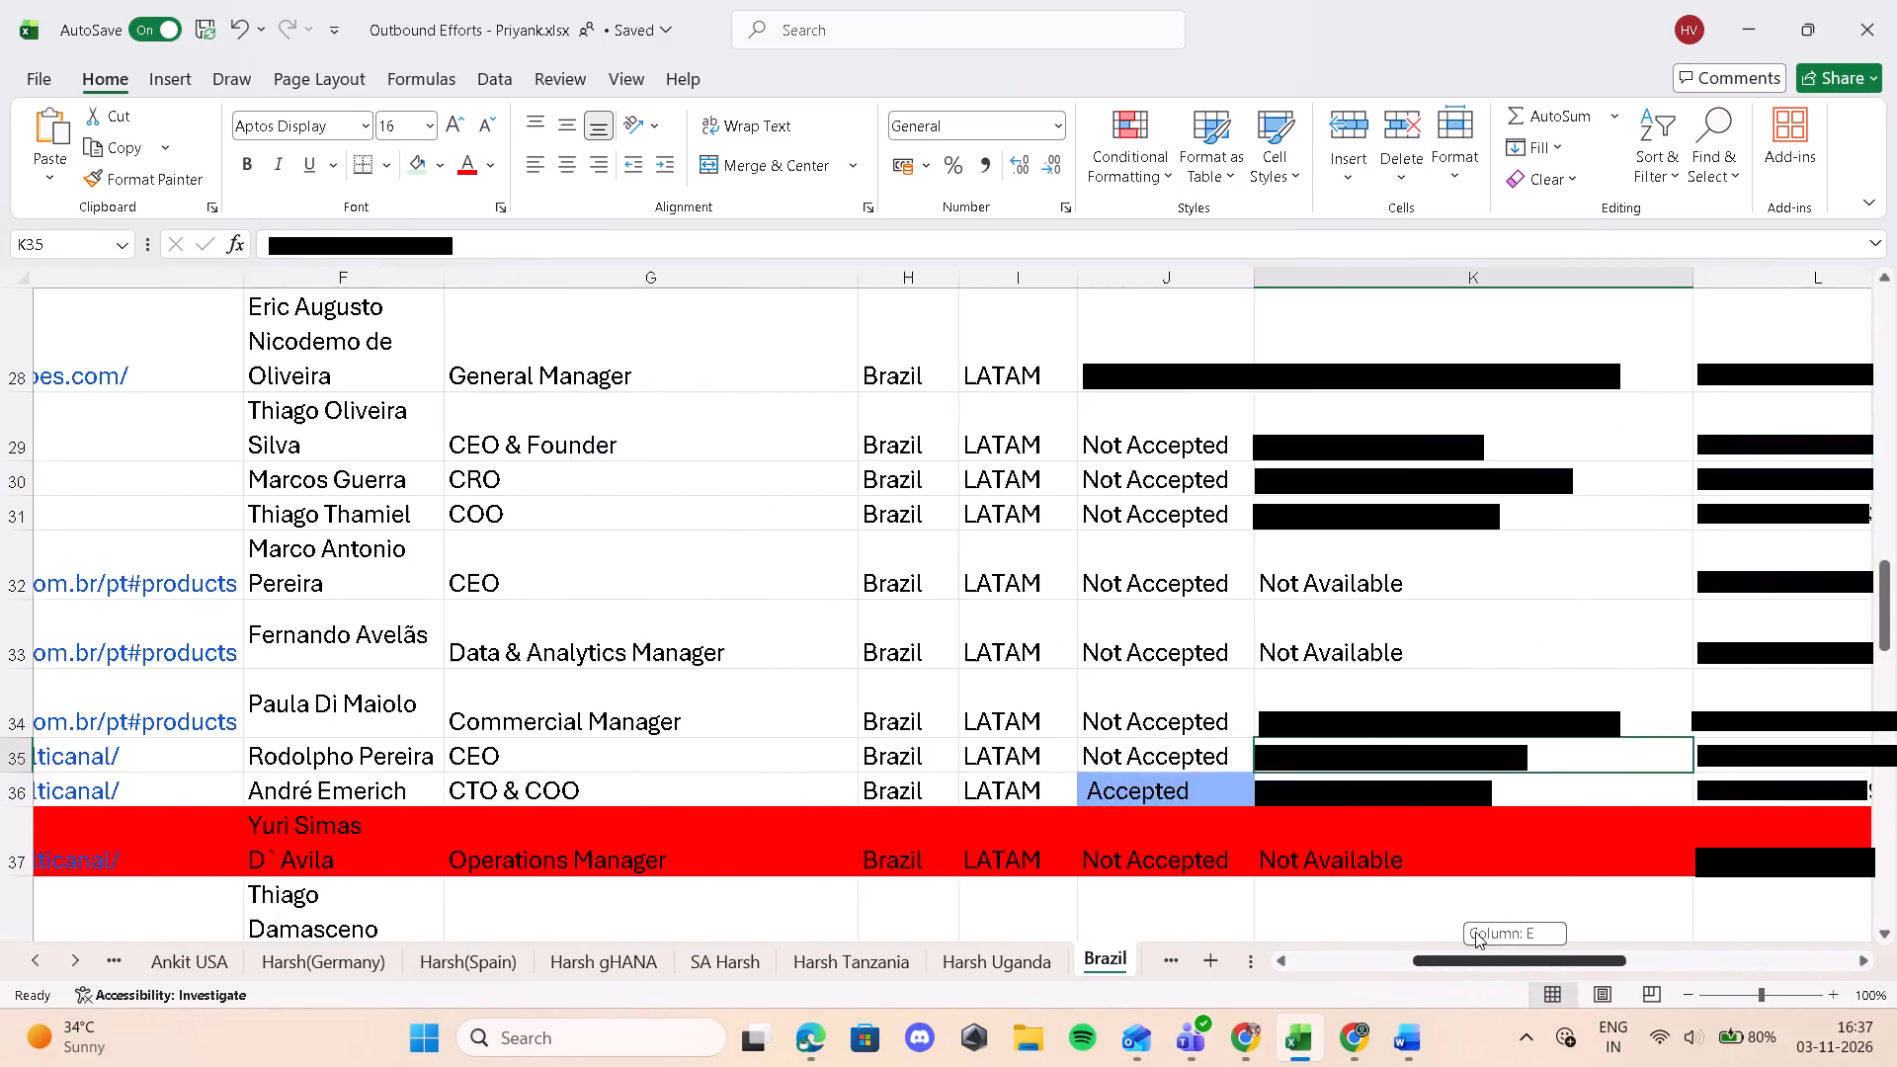
drag(1475, 932, 1477, 930)
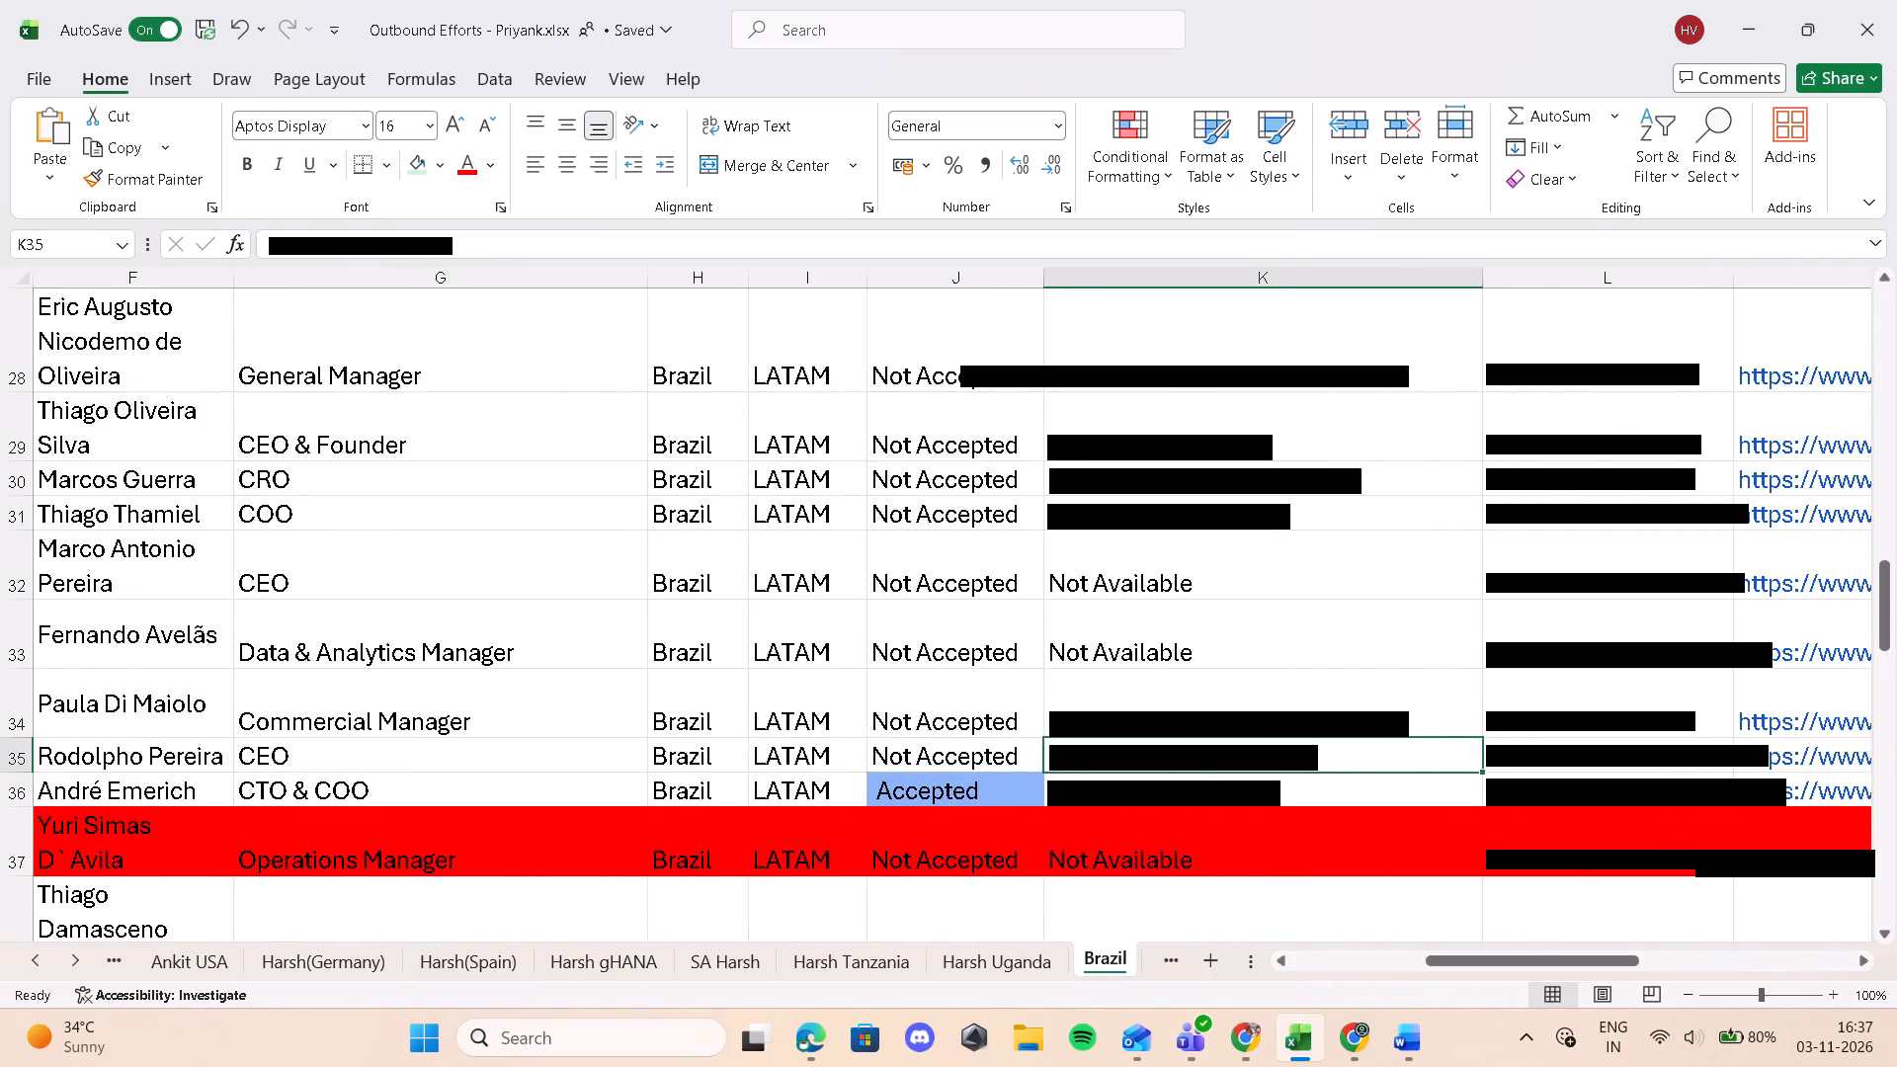
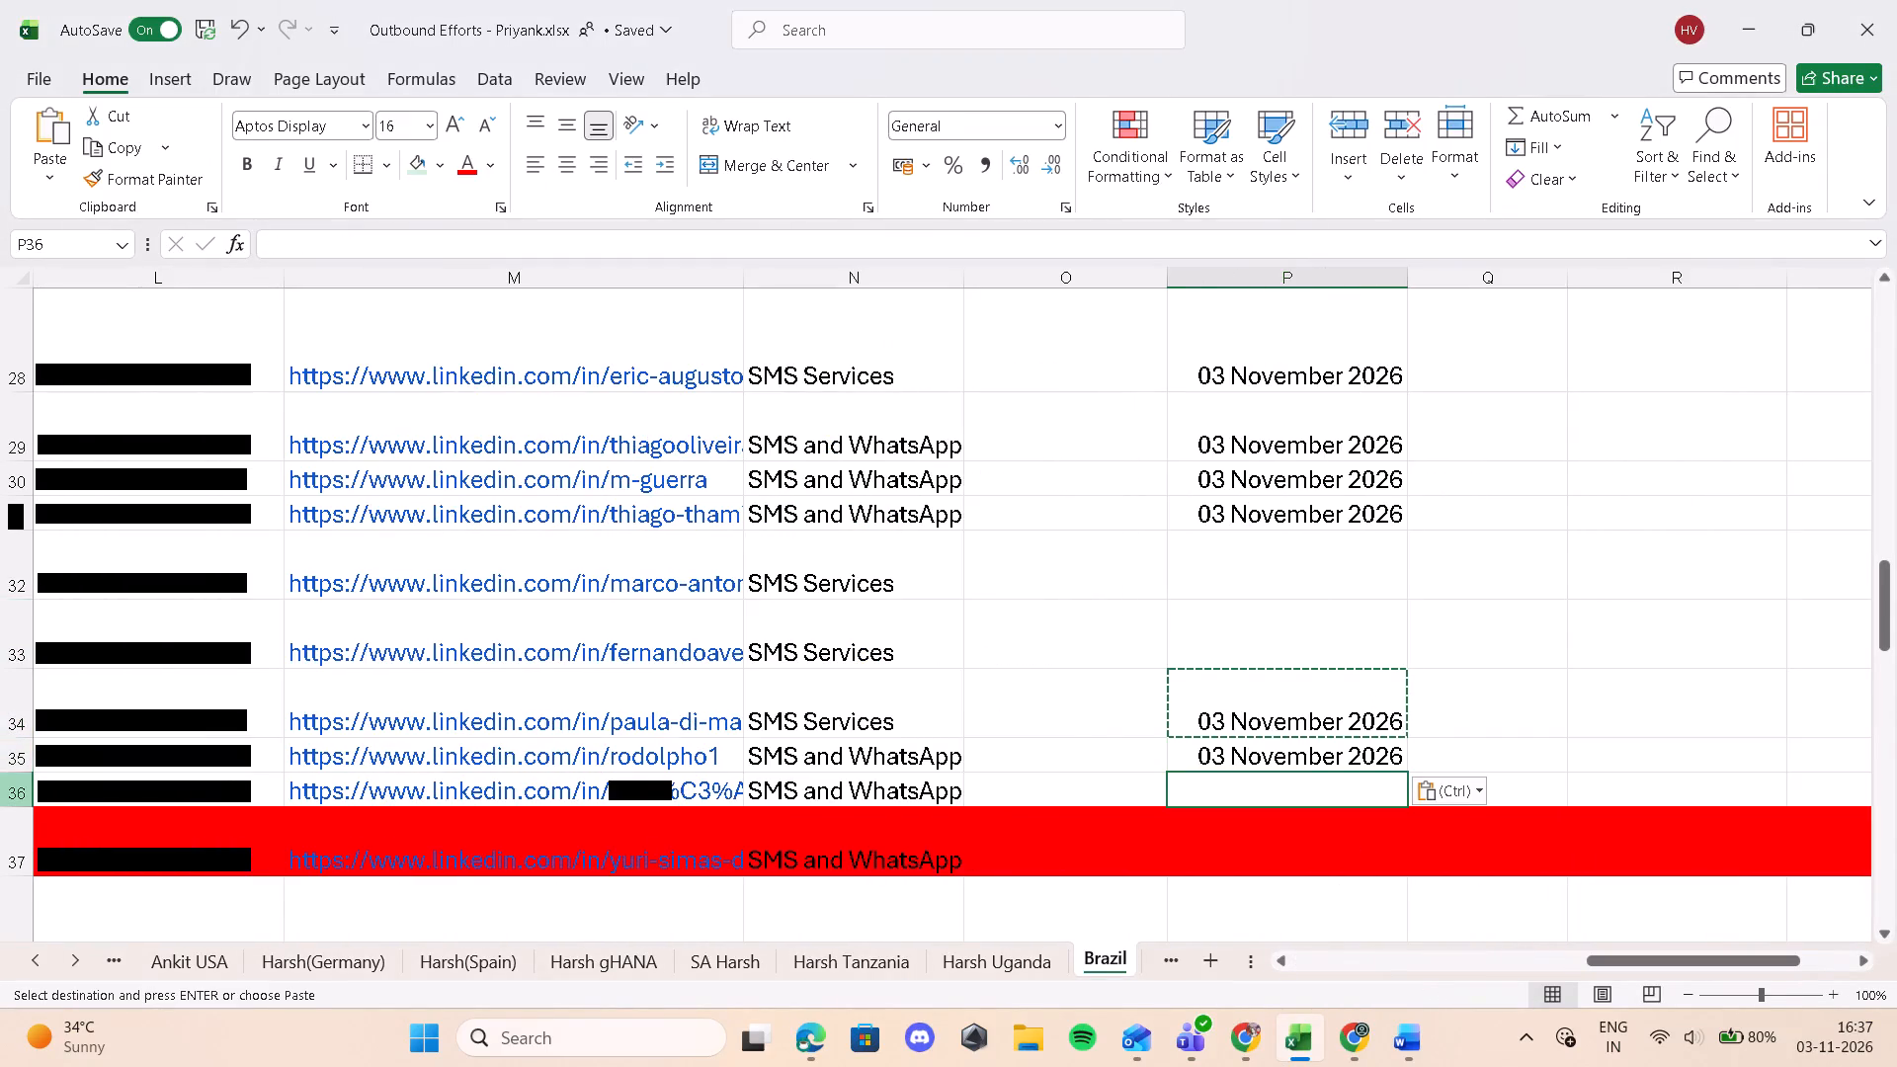
Select the whole of prospect row 36 on the Brazil sheet.
click(23, 795)
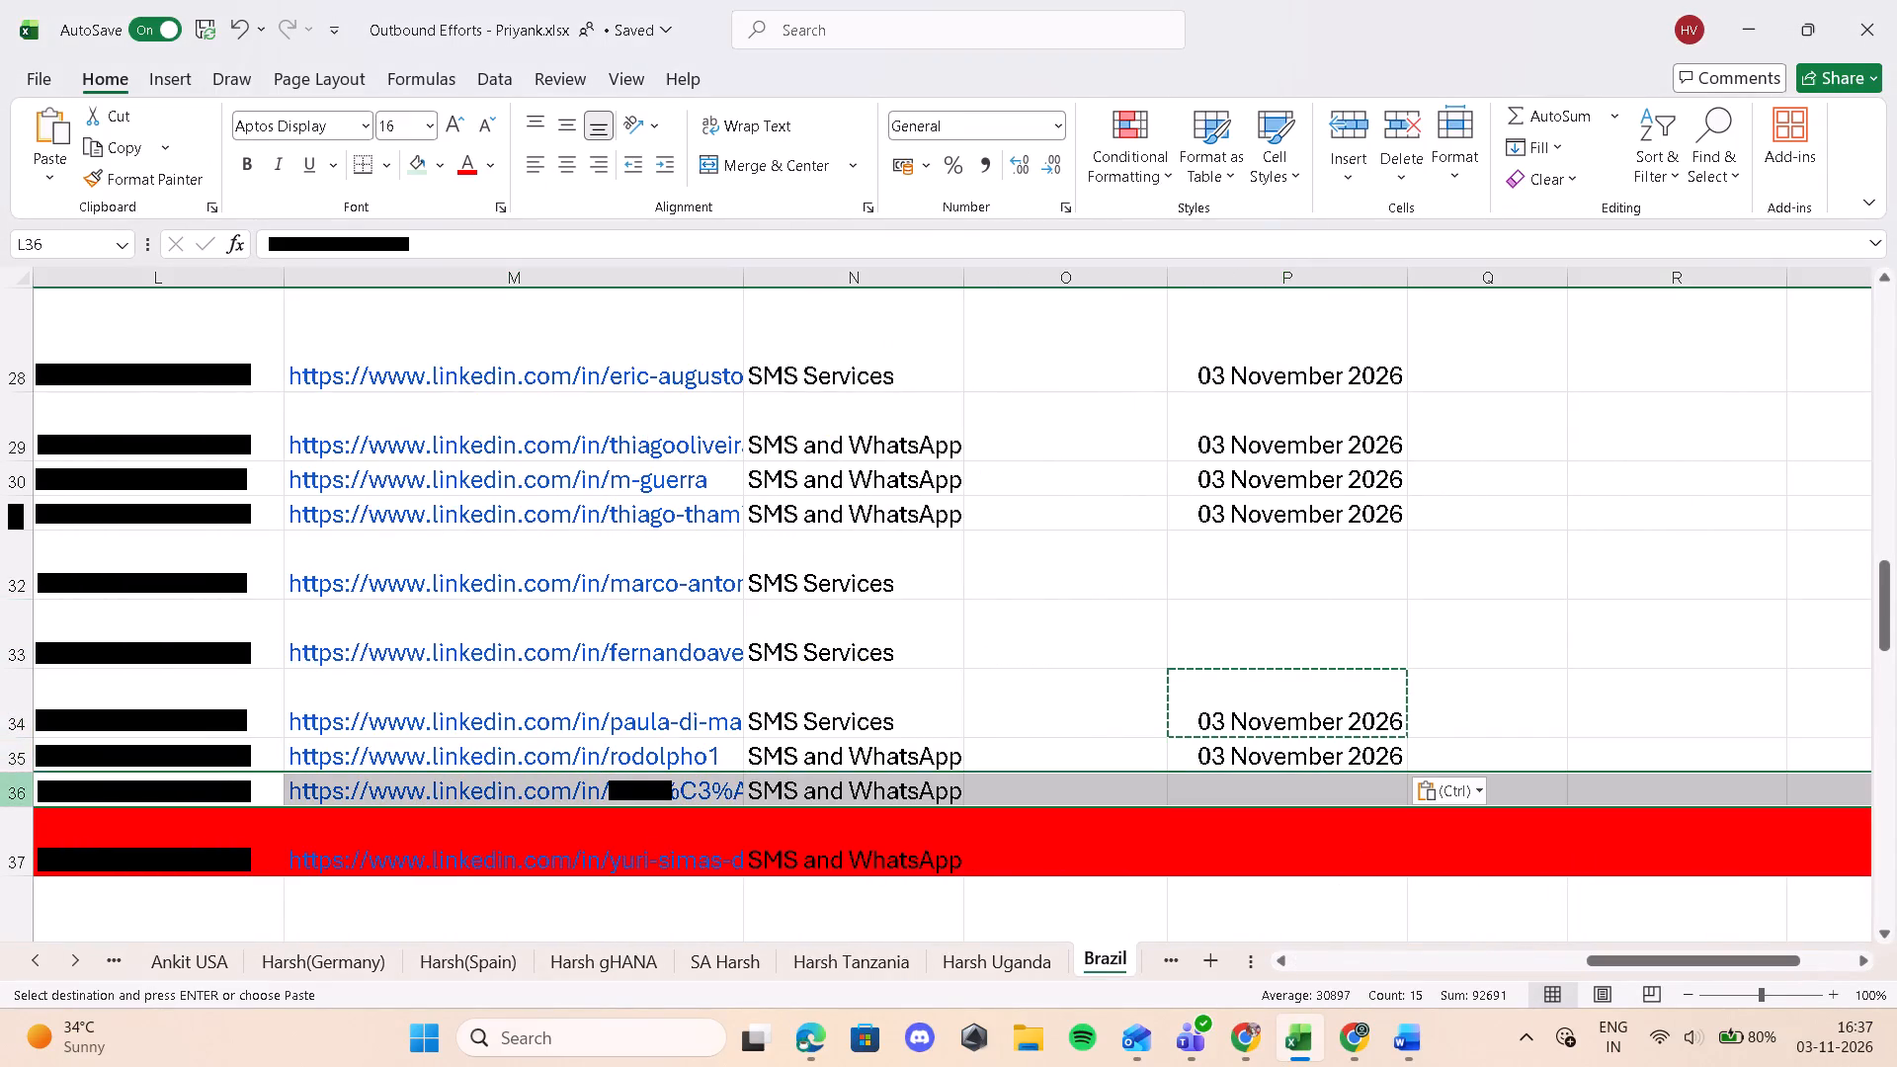
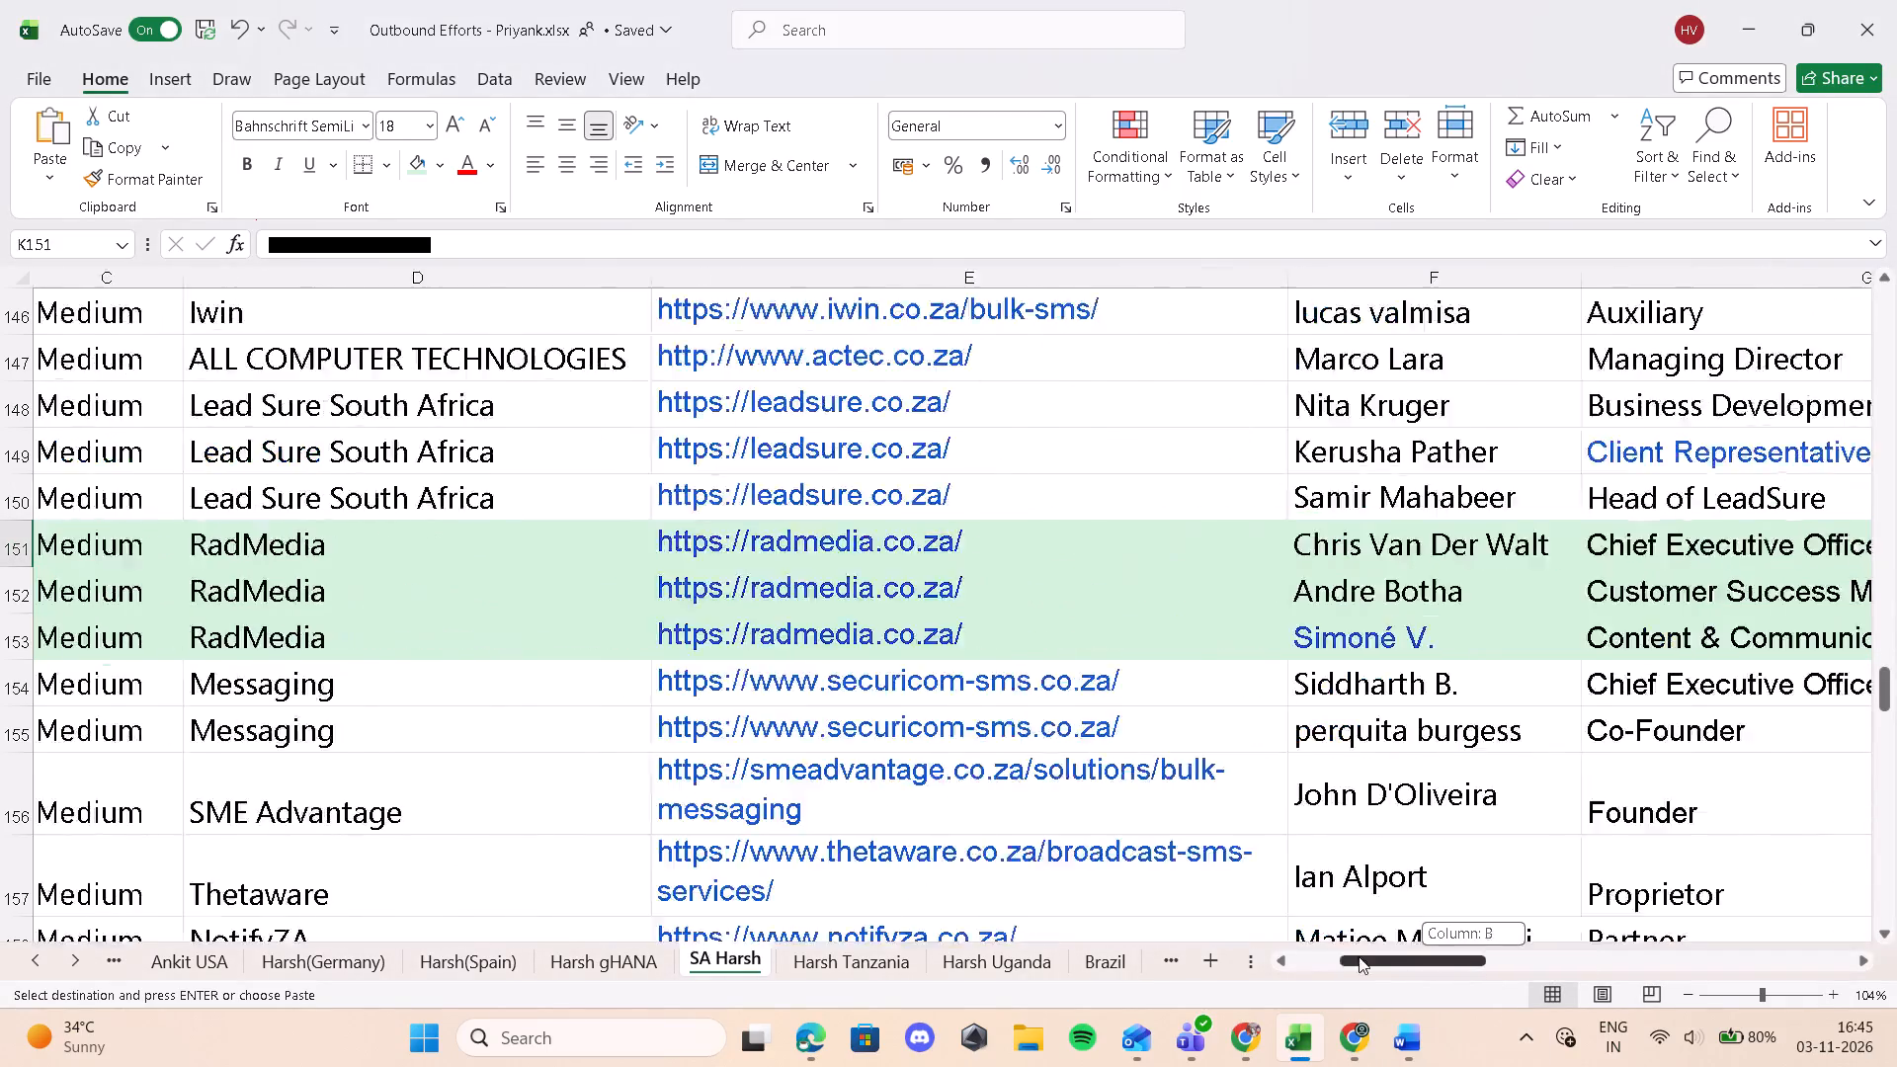
Go through the Harsh gHANA, Harsh Tanzania and Harsh Uganda sheets to Brazil and check its outreach date cells in rows 35 and 36.
drag(1359, 956, 1255, 952)
click(612, 951)
click(830, 957)
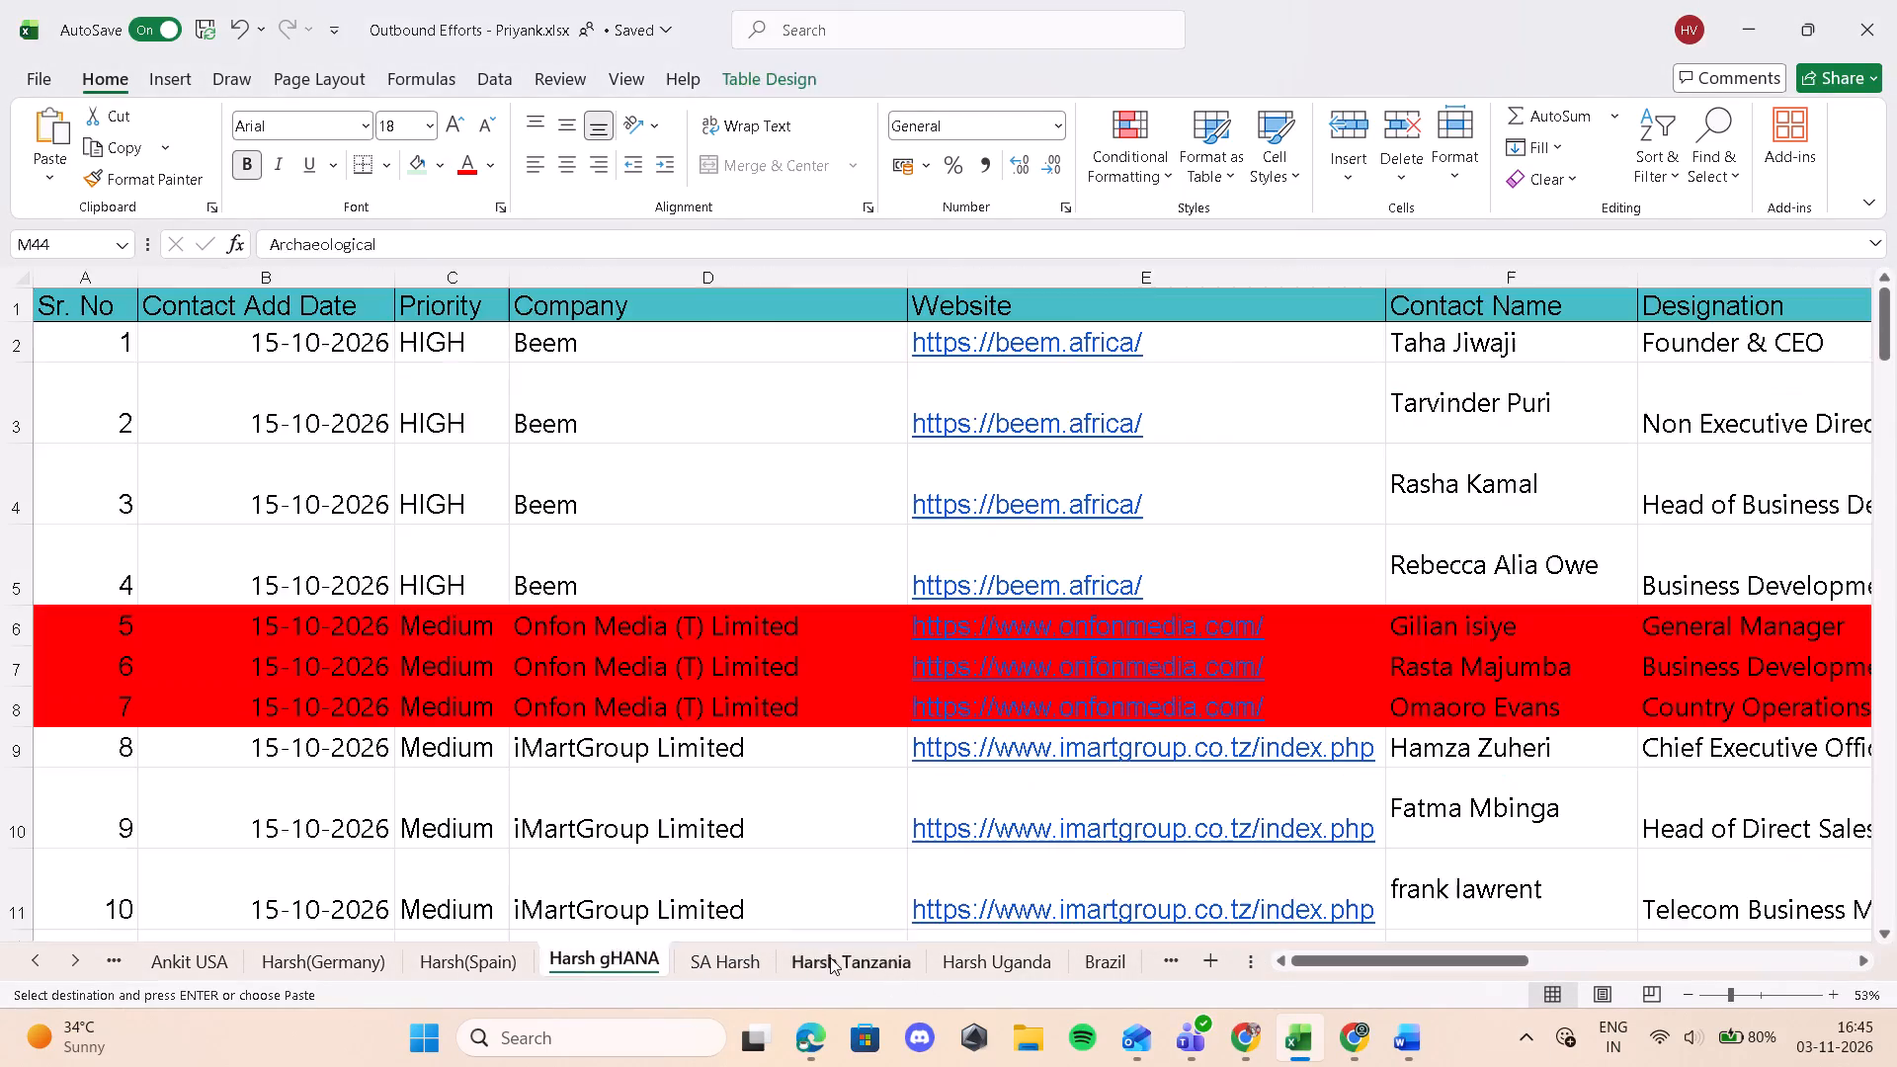
click(978, 968)
click(1059, 971)
click(1087, 971)
click(1288, 751)
click(1306, 783)
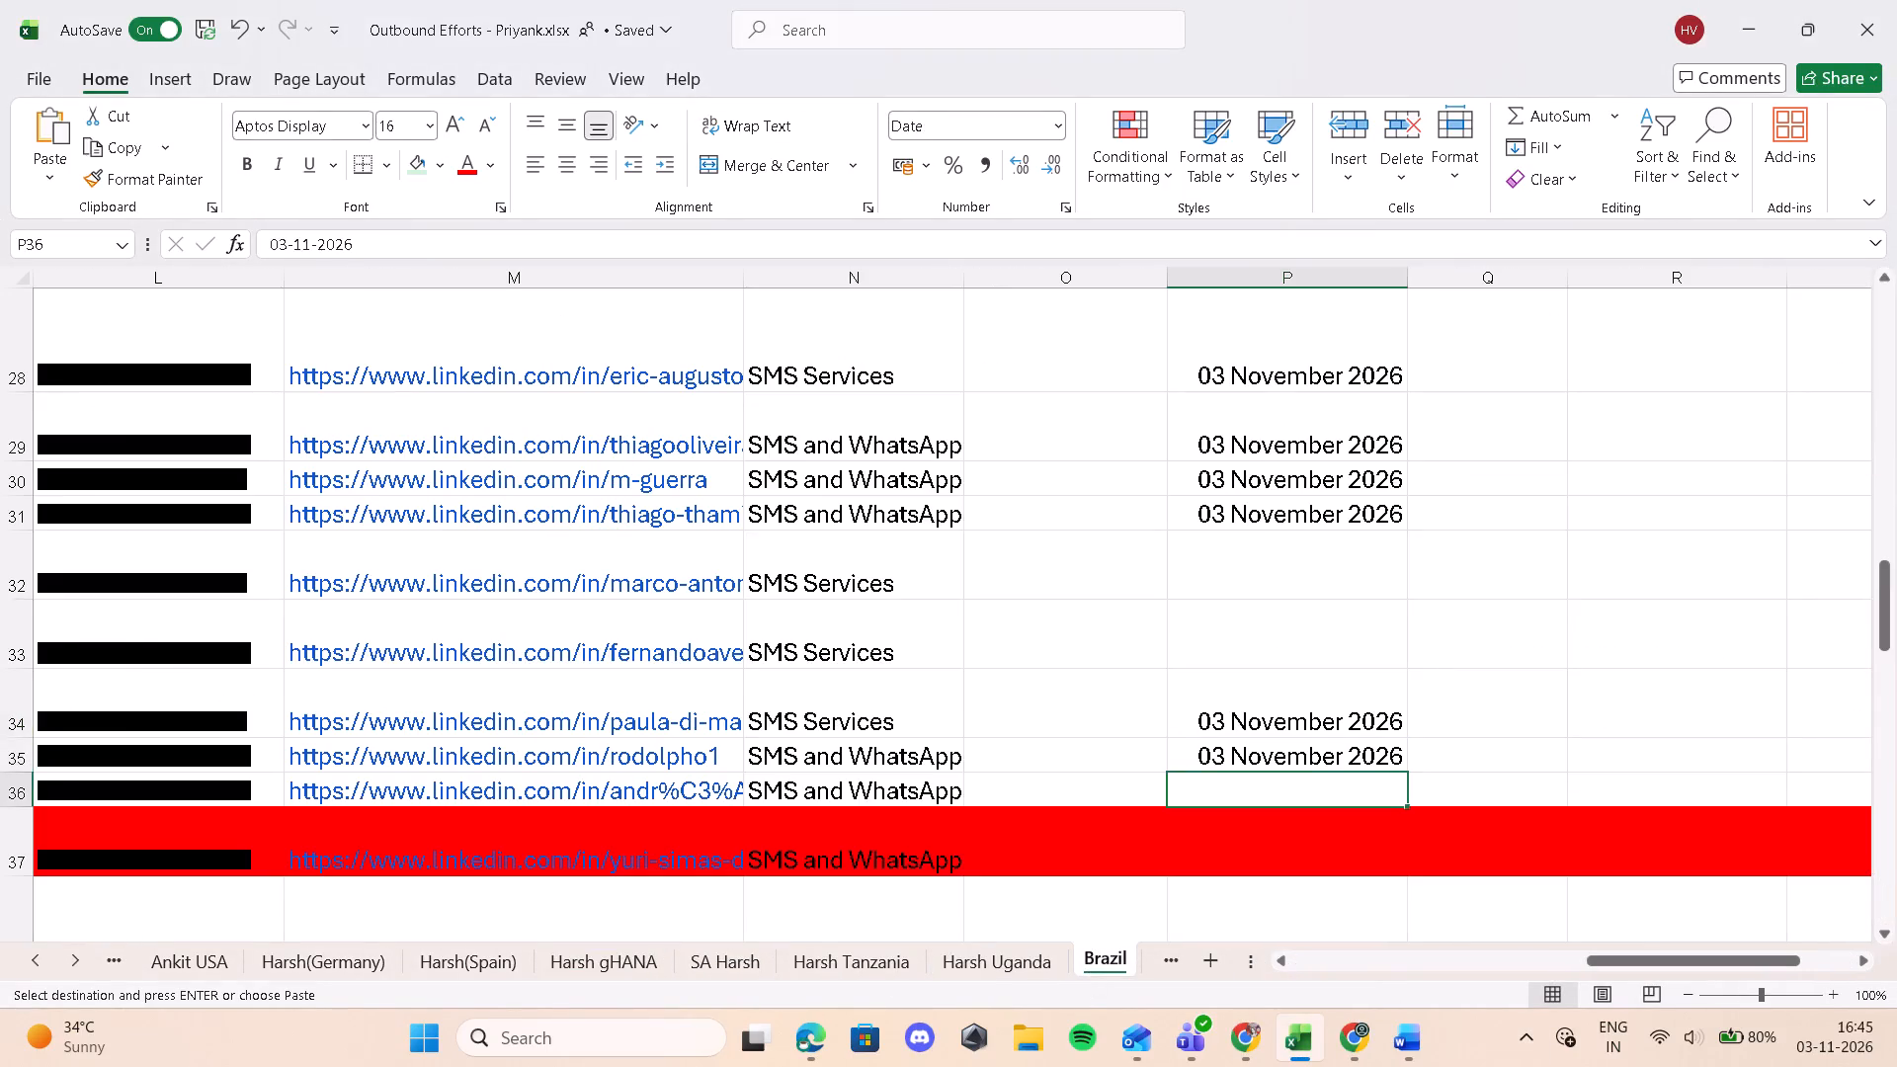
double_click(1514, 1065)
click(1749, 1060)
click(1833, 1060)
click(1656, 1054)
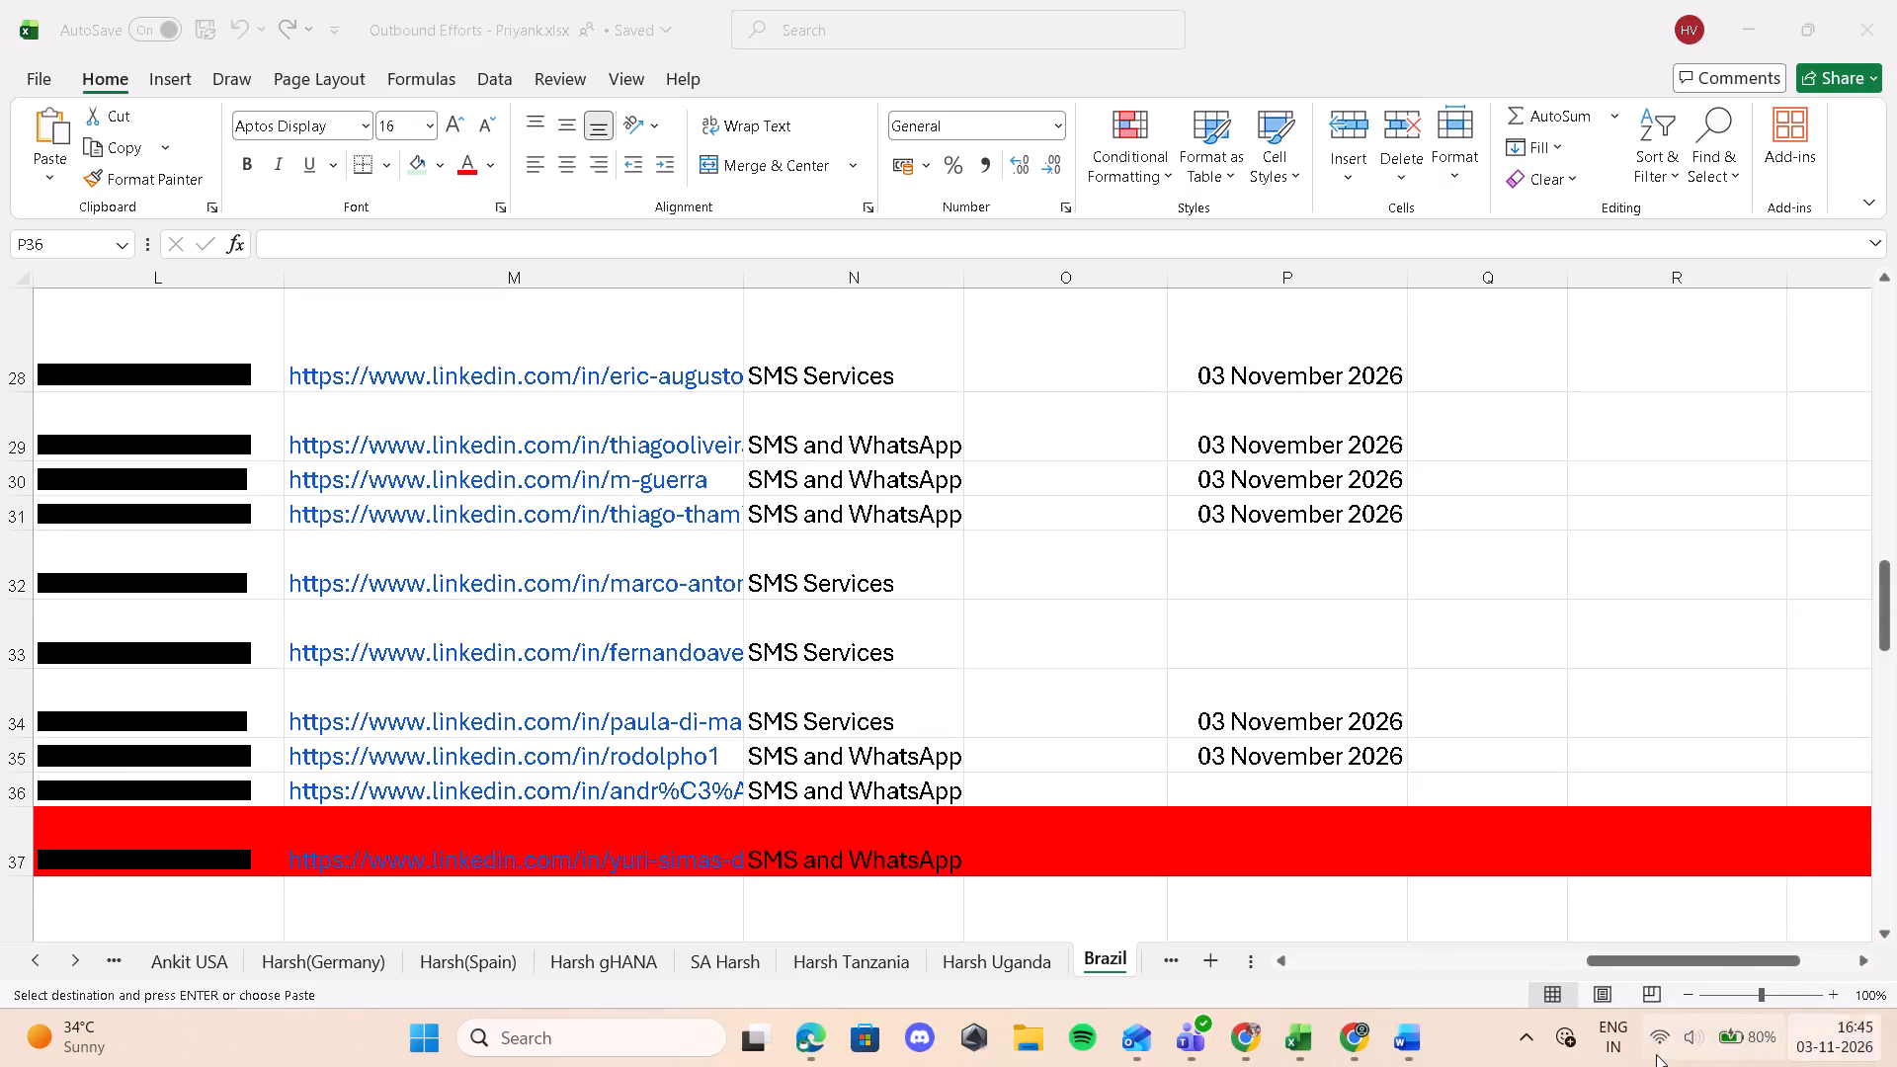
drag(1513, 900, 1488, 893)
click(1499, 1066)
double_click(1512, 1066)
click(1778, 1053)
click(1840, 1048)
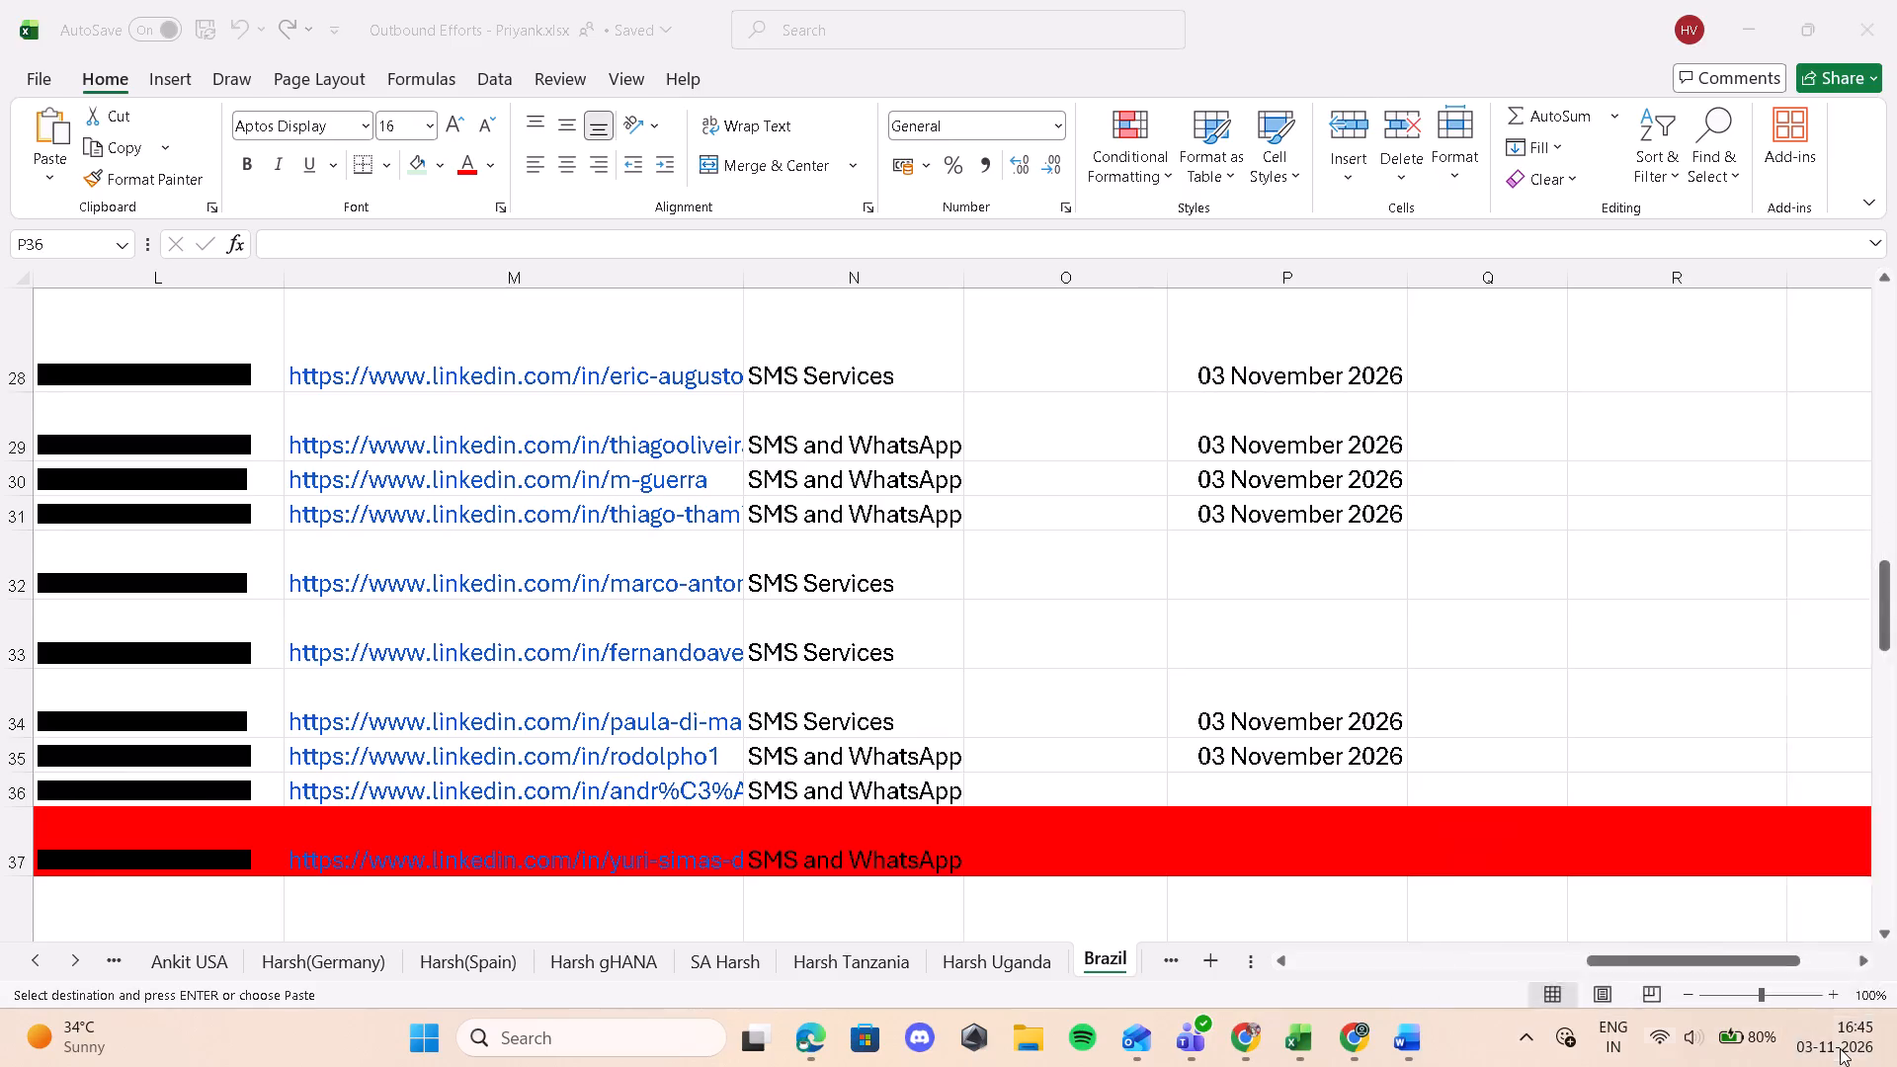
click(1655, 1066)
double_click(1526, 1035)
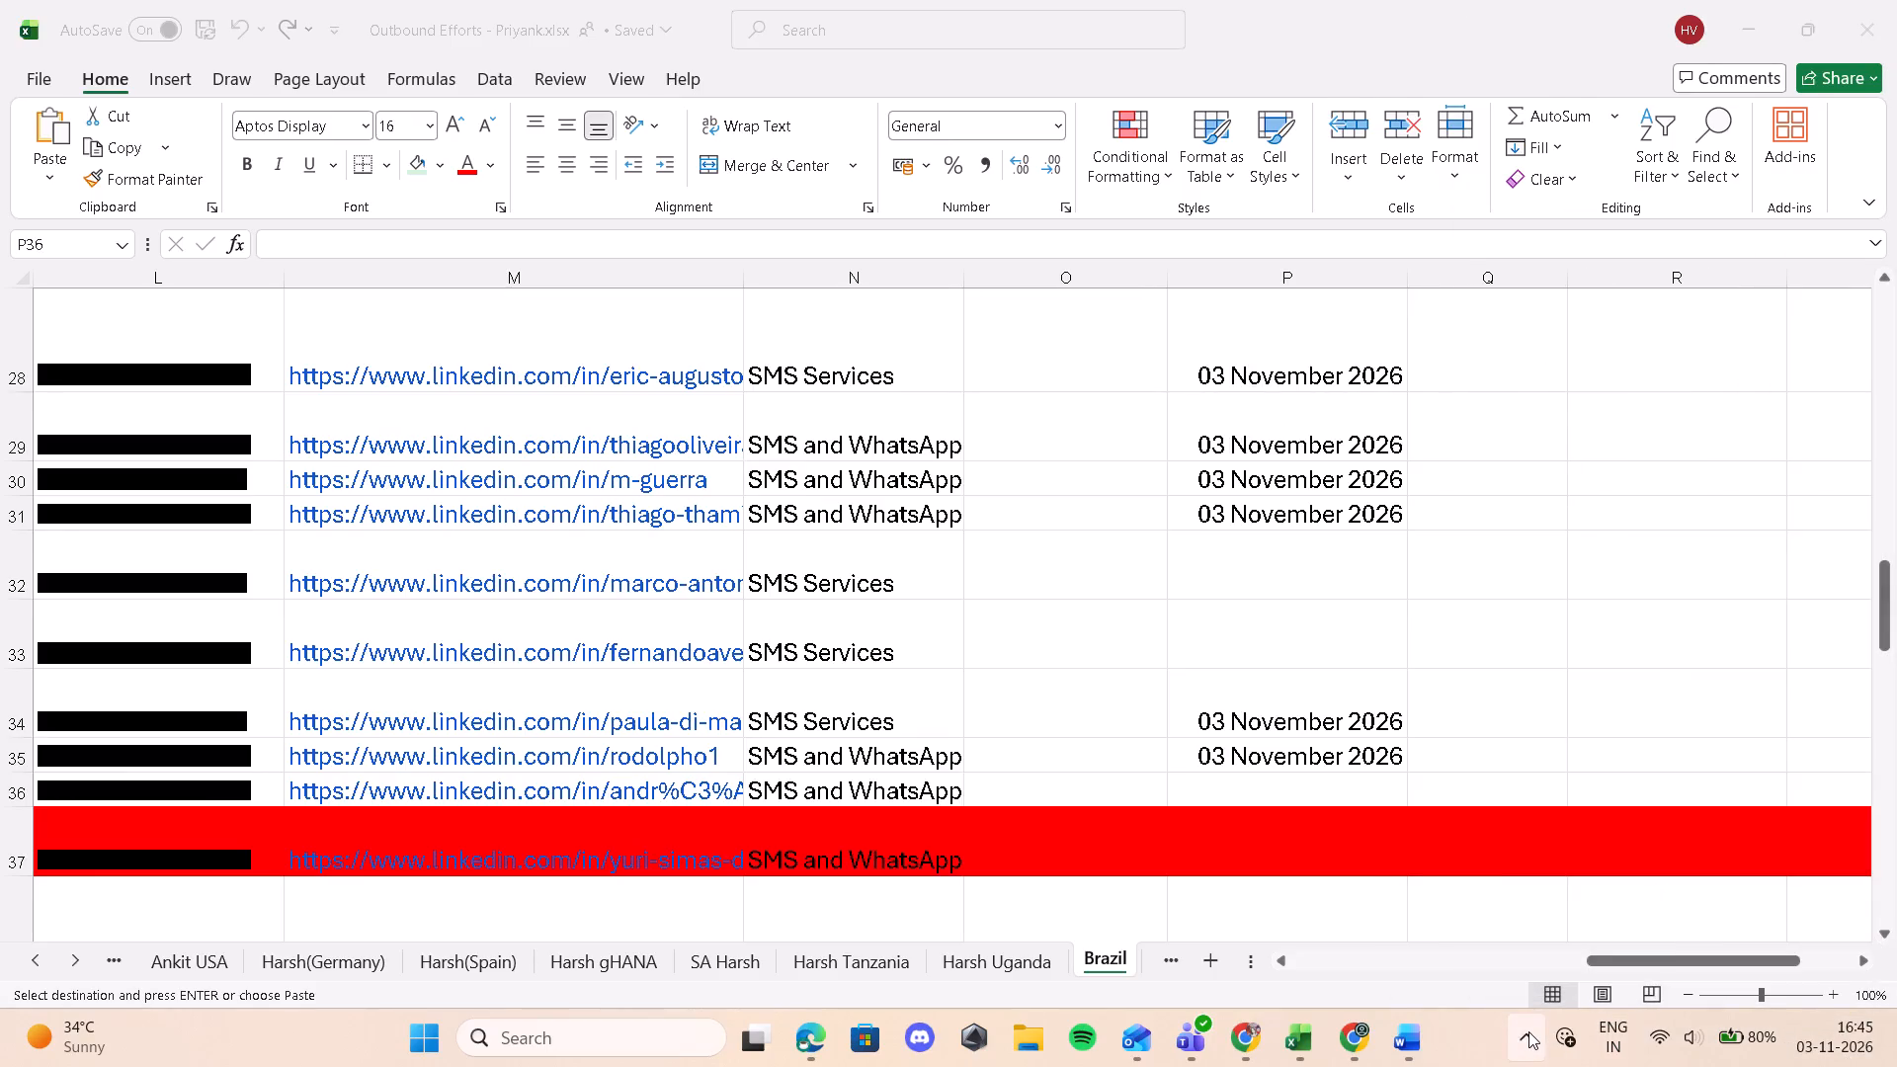
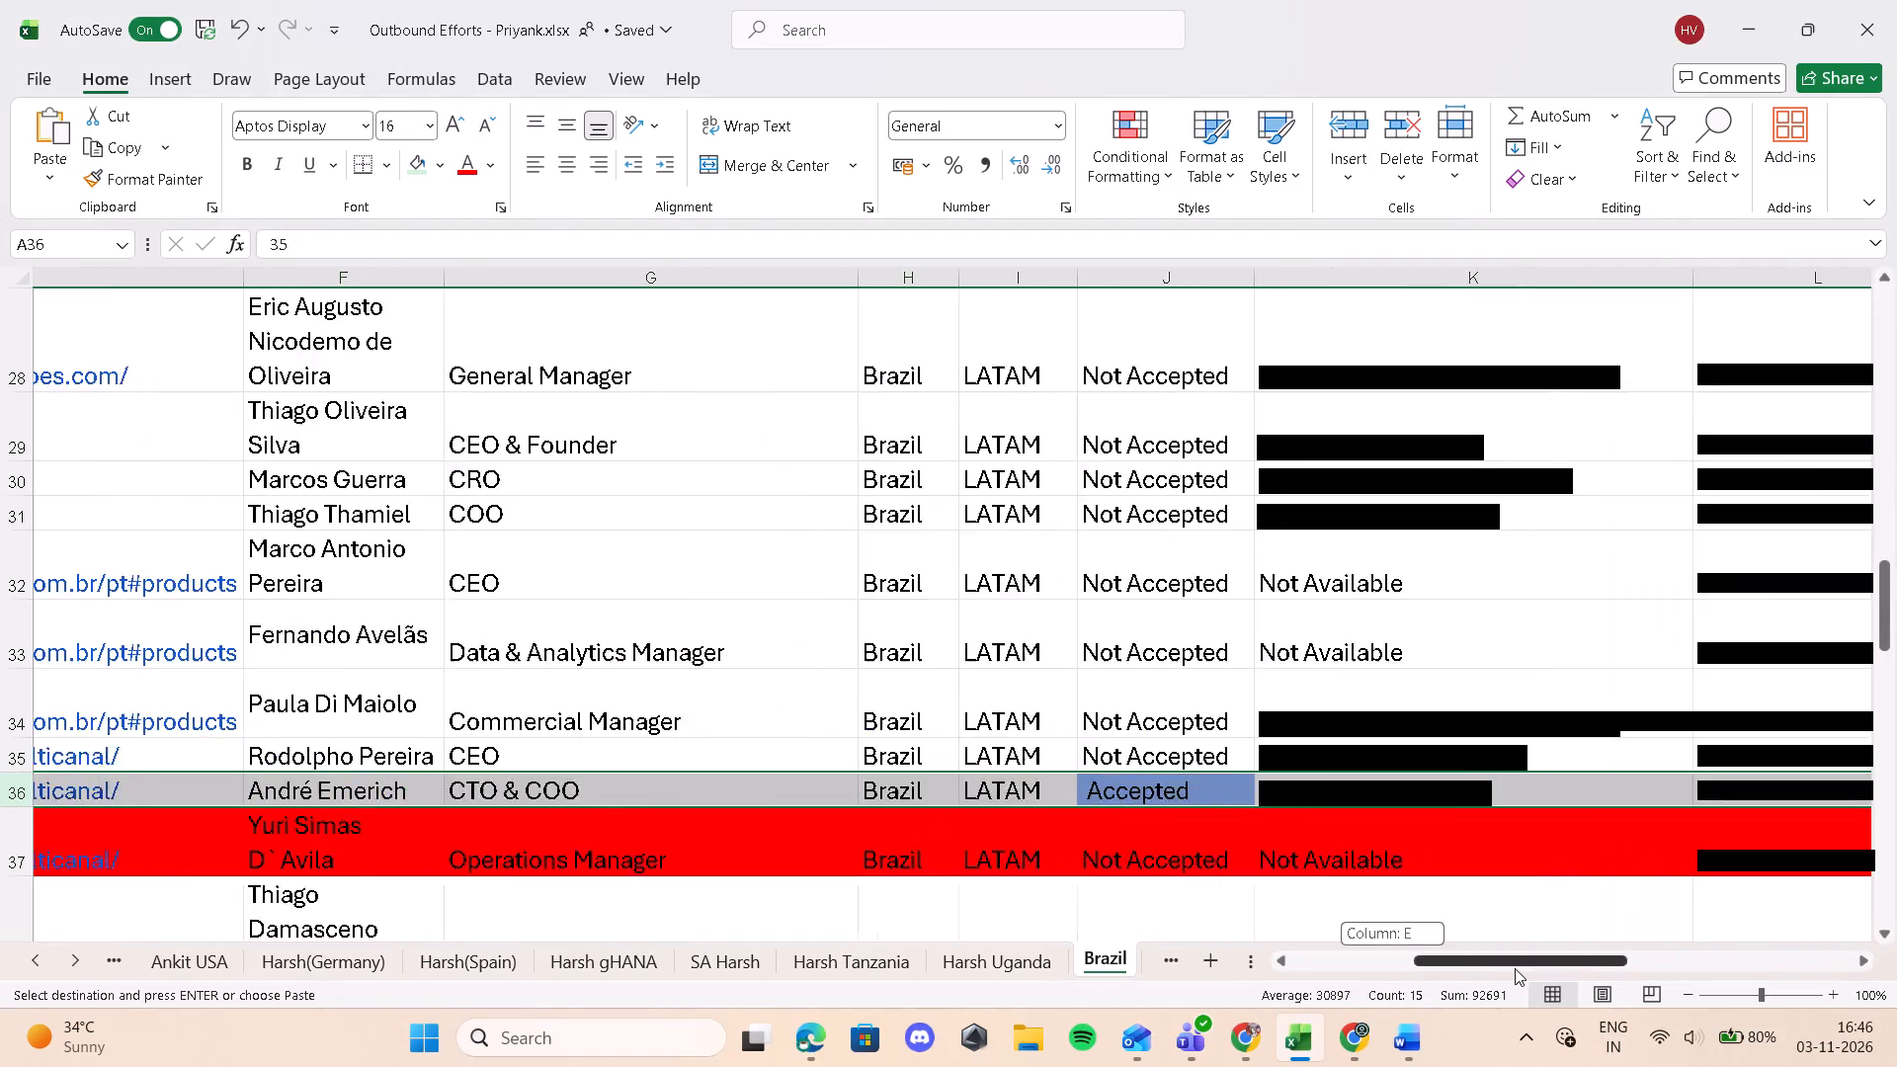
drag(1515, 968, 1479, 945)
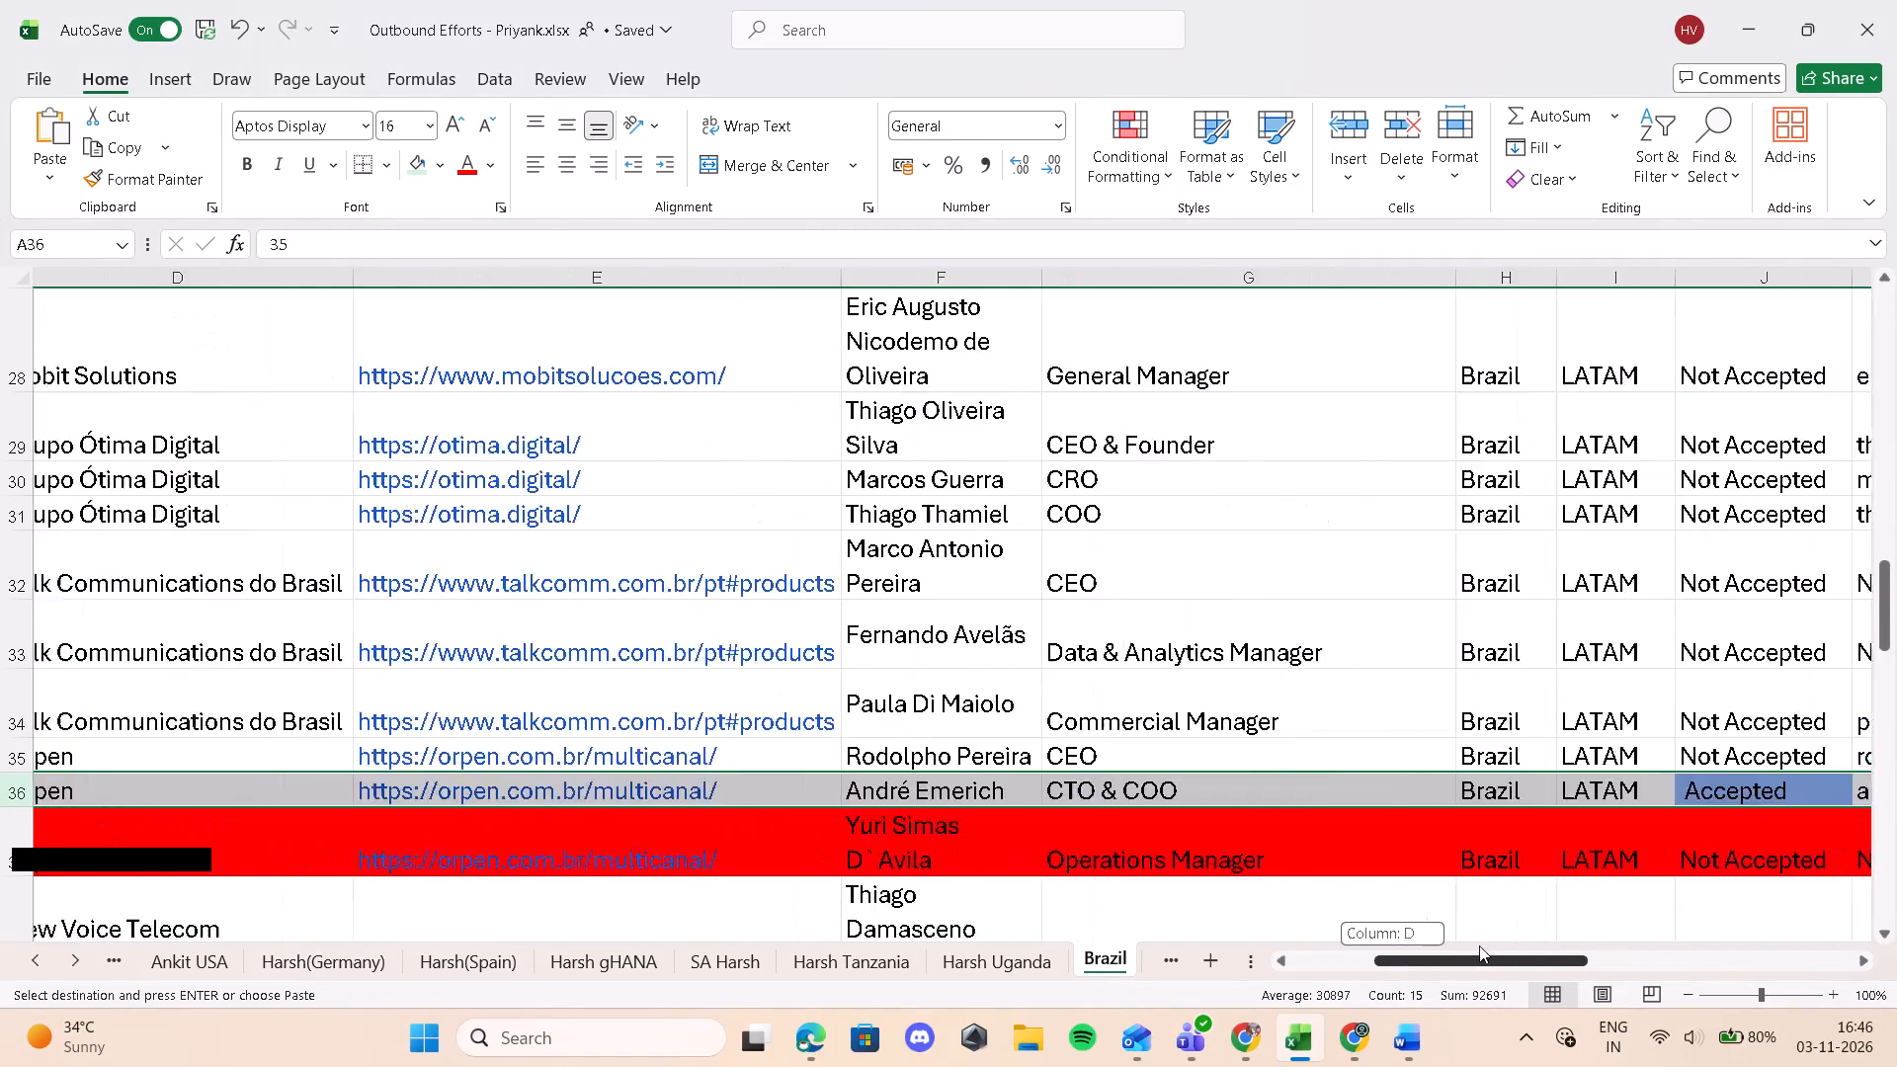
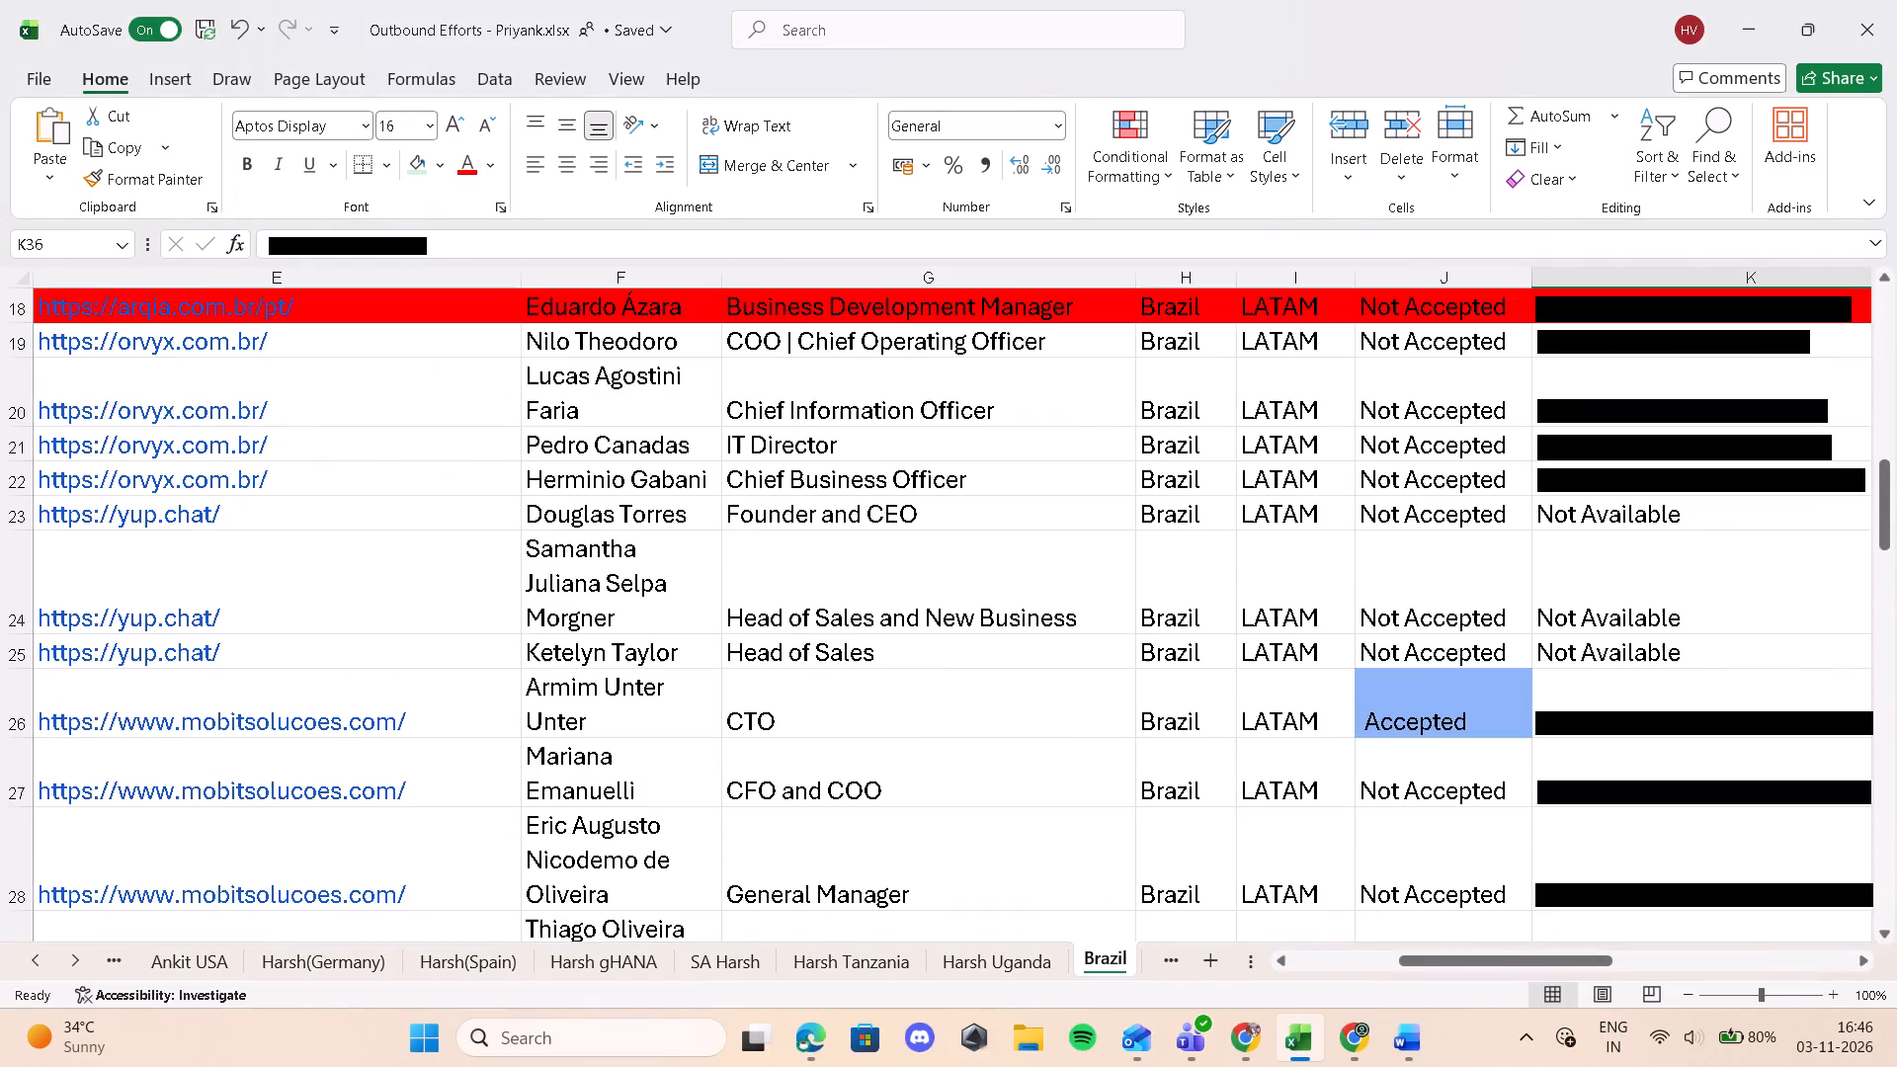
Review the Brazil sheet's prospect rows and outreach date columns to identify the next contact without a first-email date.
scroll(1136, 920, up, 3)
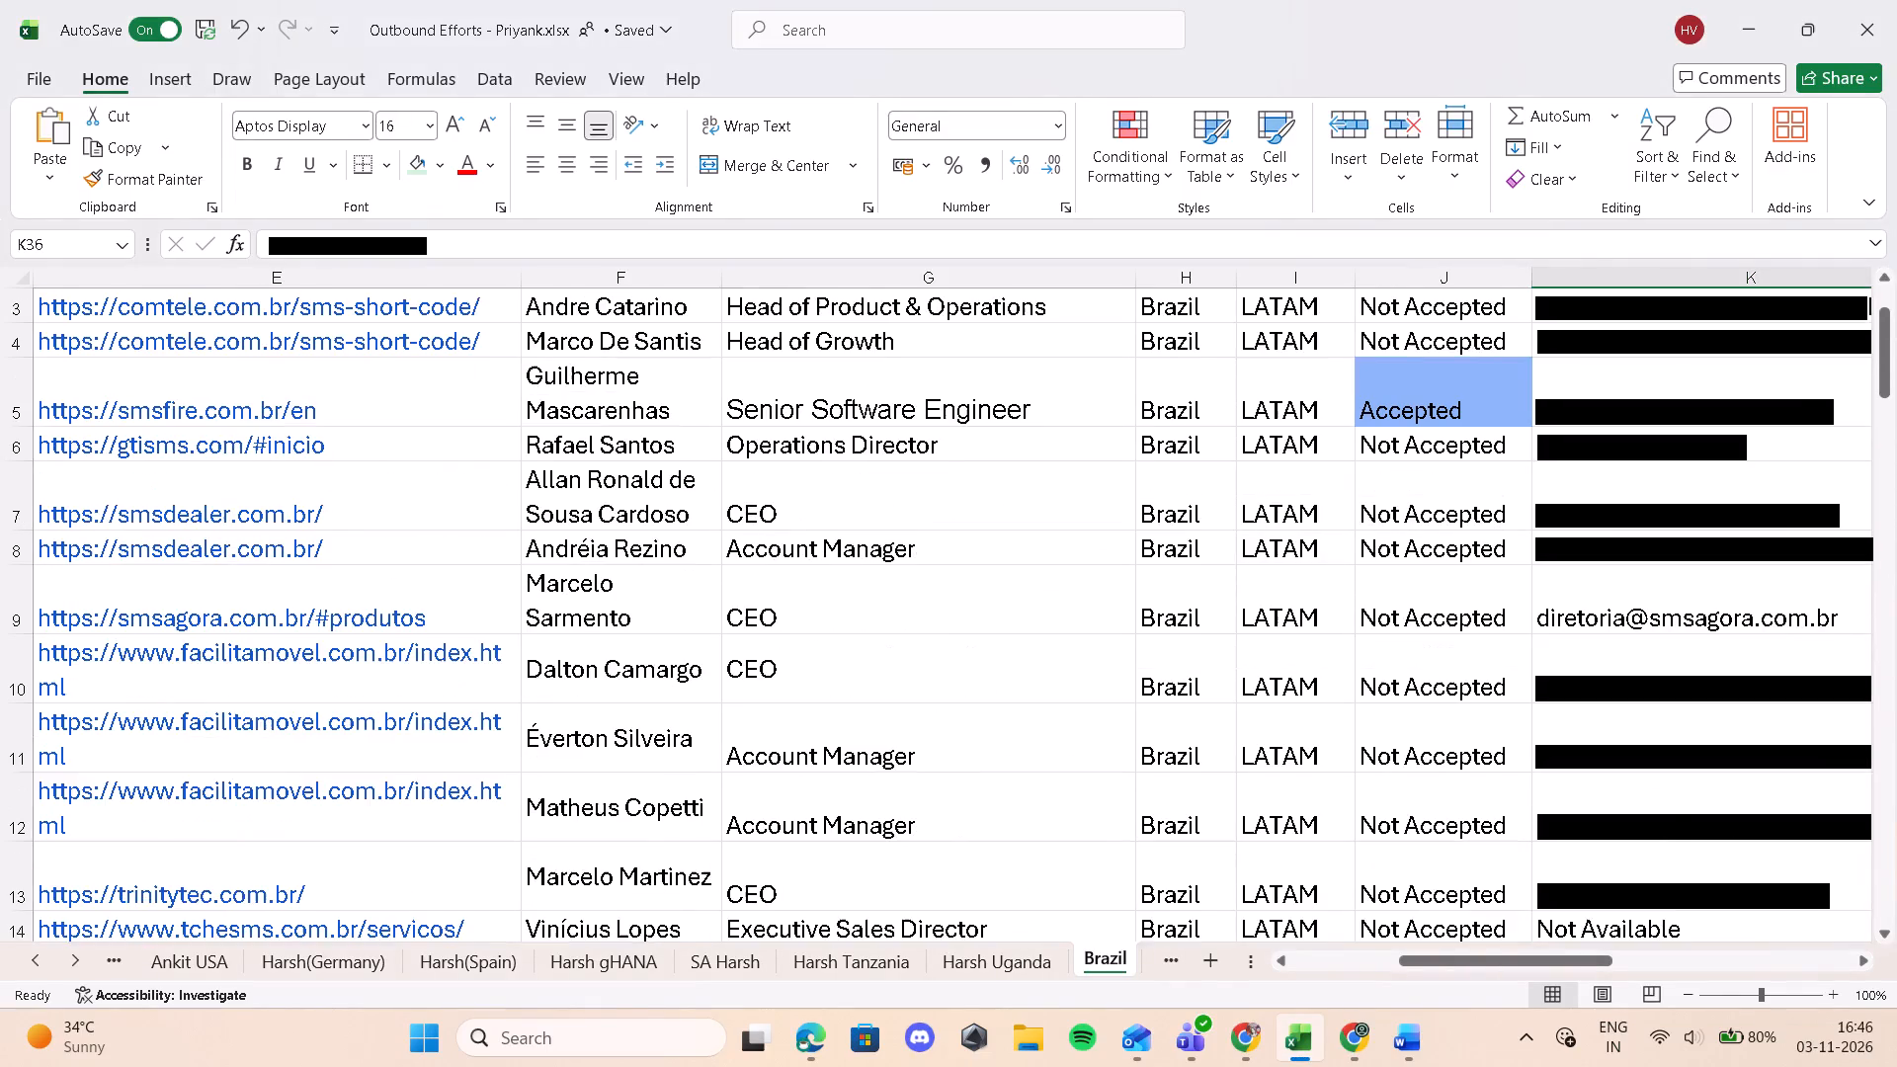
scroll(1136, 920, up, 1)
scroll(1170, 902, down, 2)
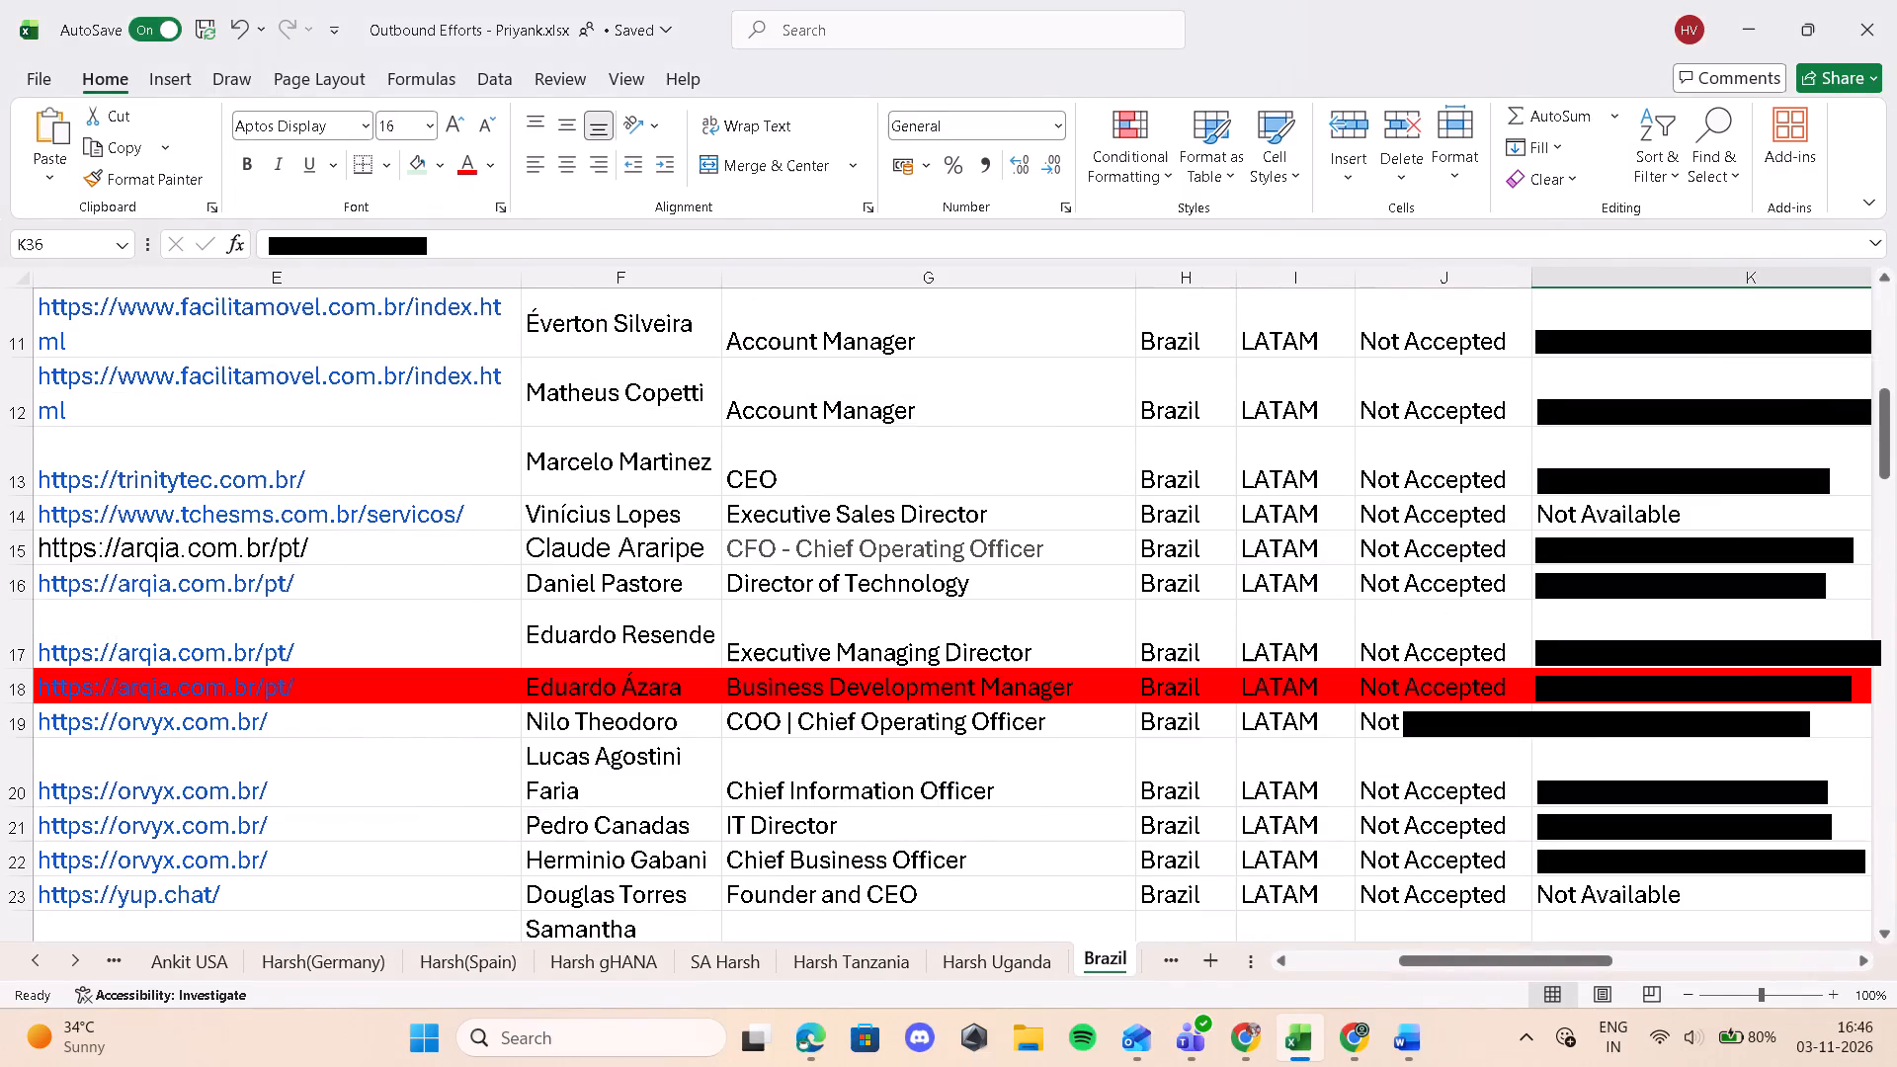
scroll(1227, 879, down, 1)
drag(1458, 950, 1550, 952)
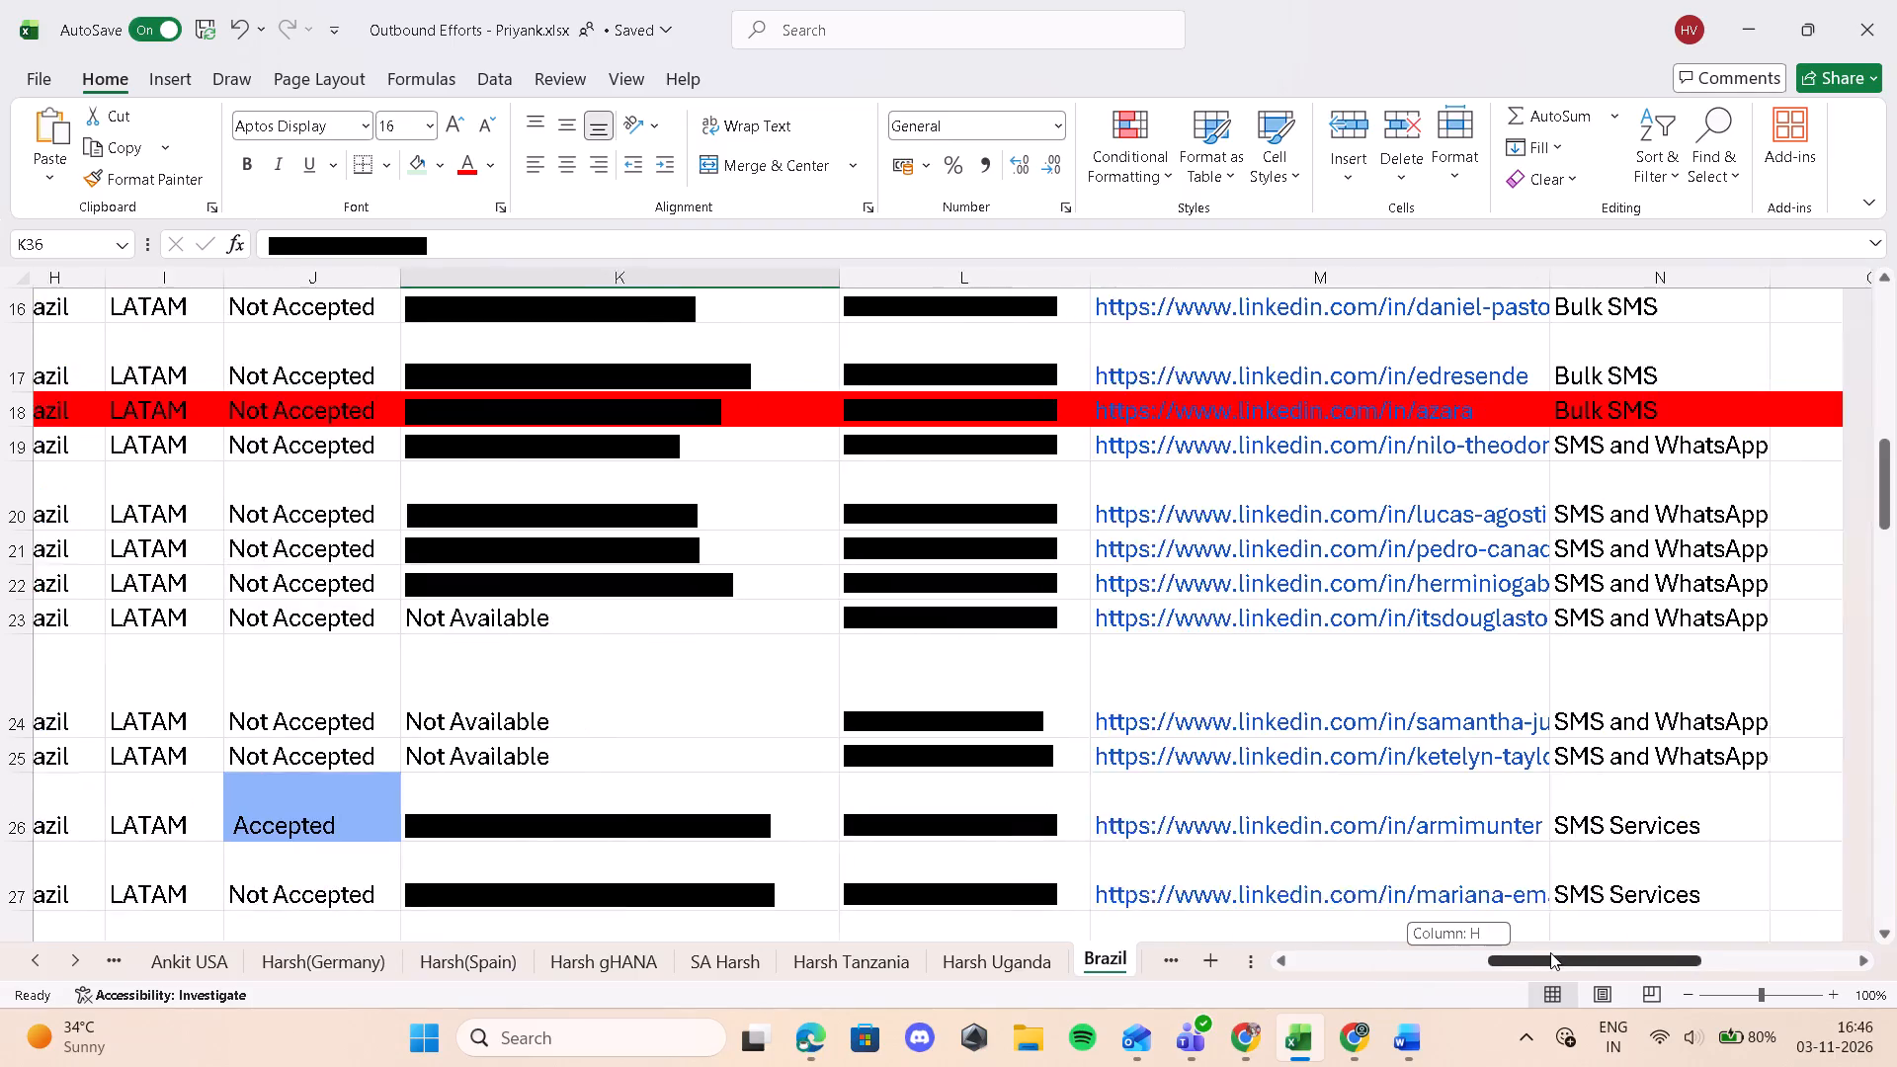
drag(1550, 952, 1660, 944)
scroll(1299, 698, down, 1)
scroll(1174, 700, down, 1)
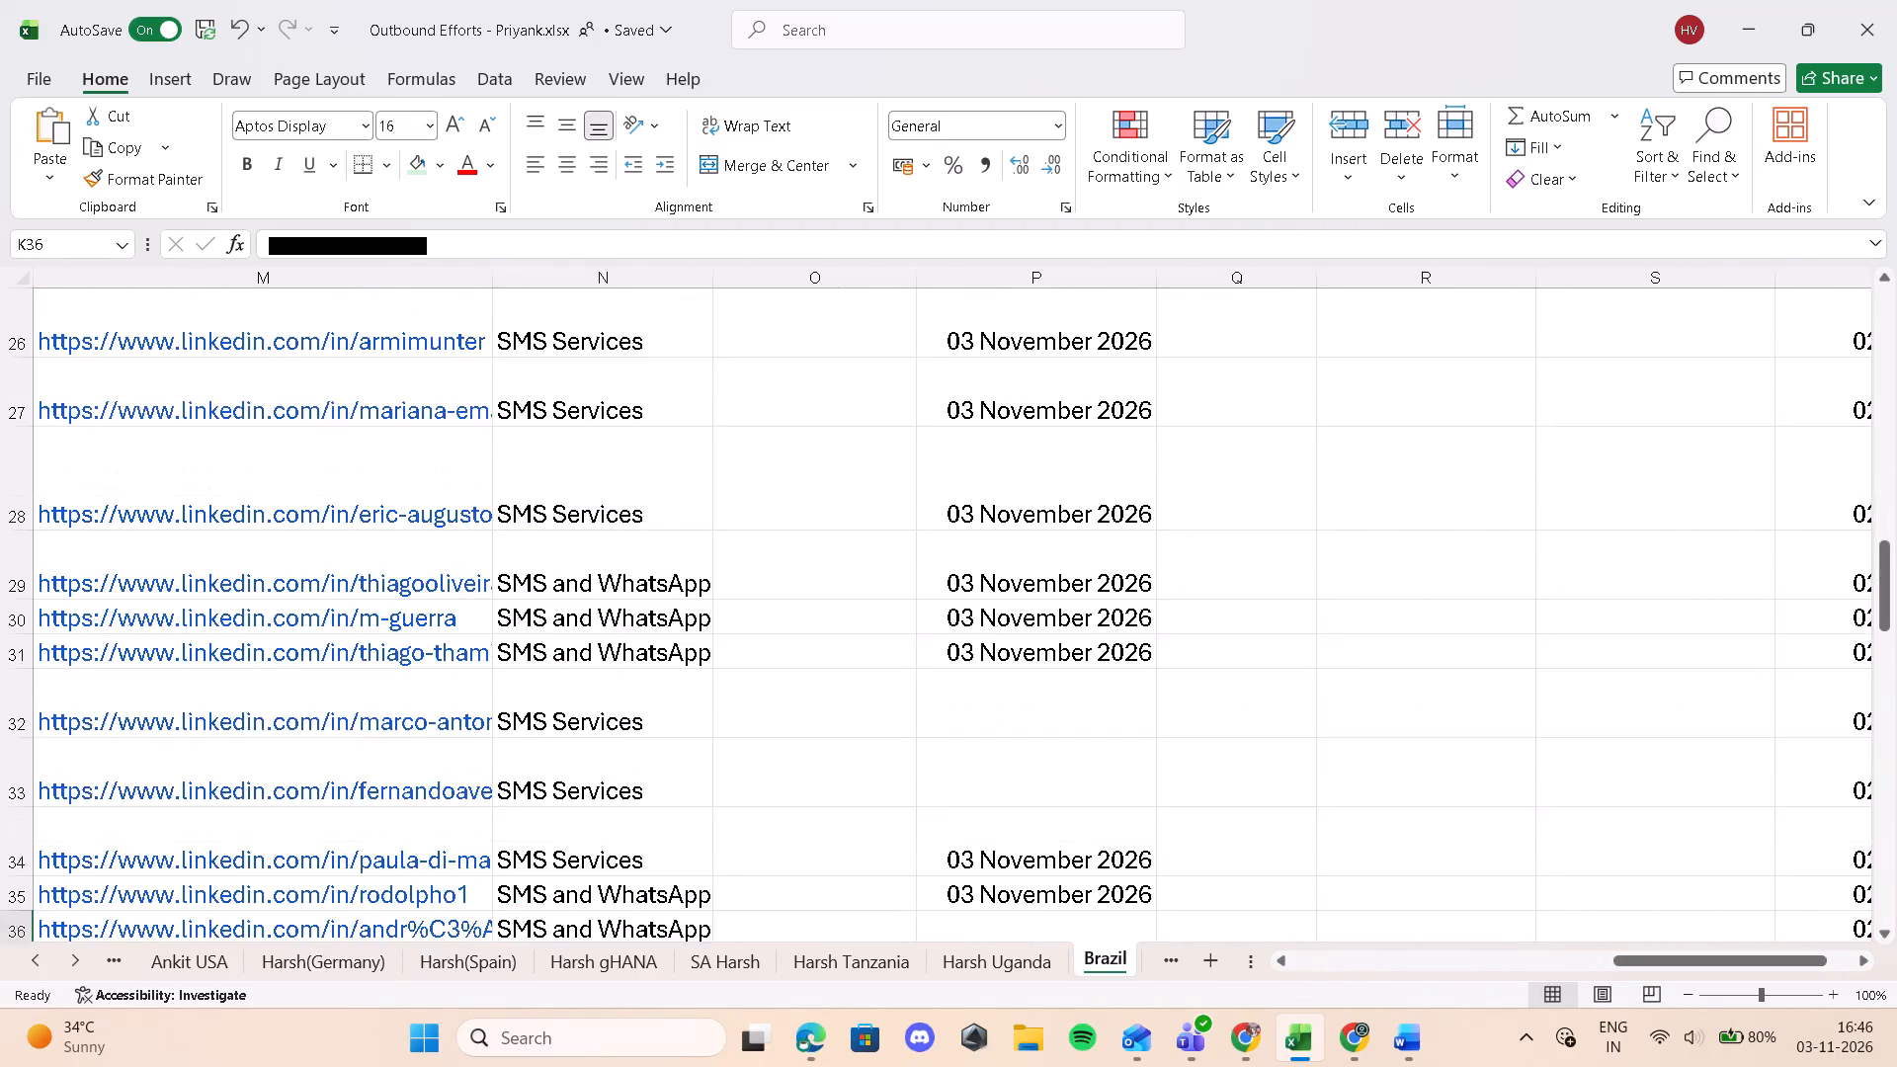
scroll(1242, 804, down, 2)
scroll(1121, 762, up, 1)
Select row 36 on the Brazil sheet and check the CTO & COO prospect's contact details.
click(1038, 567)
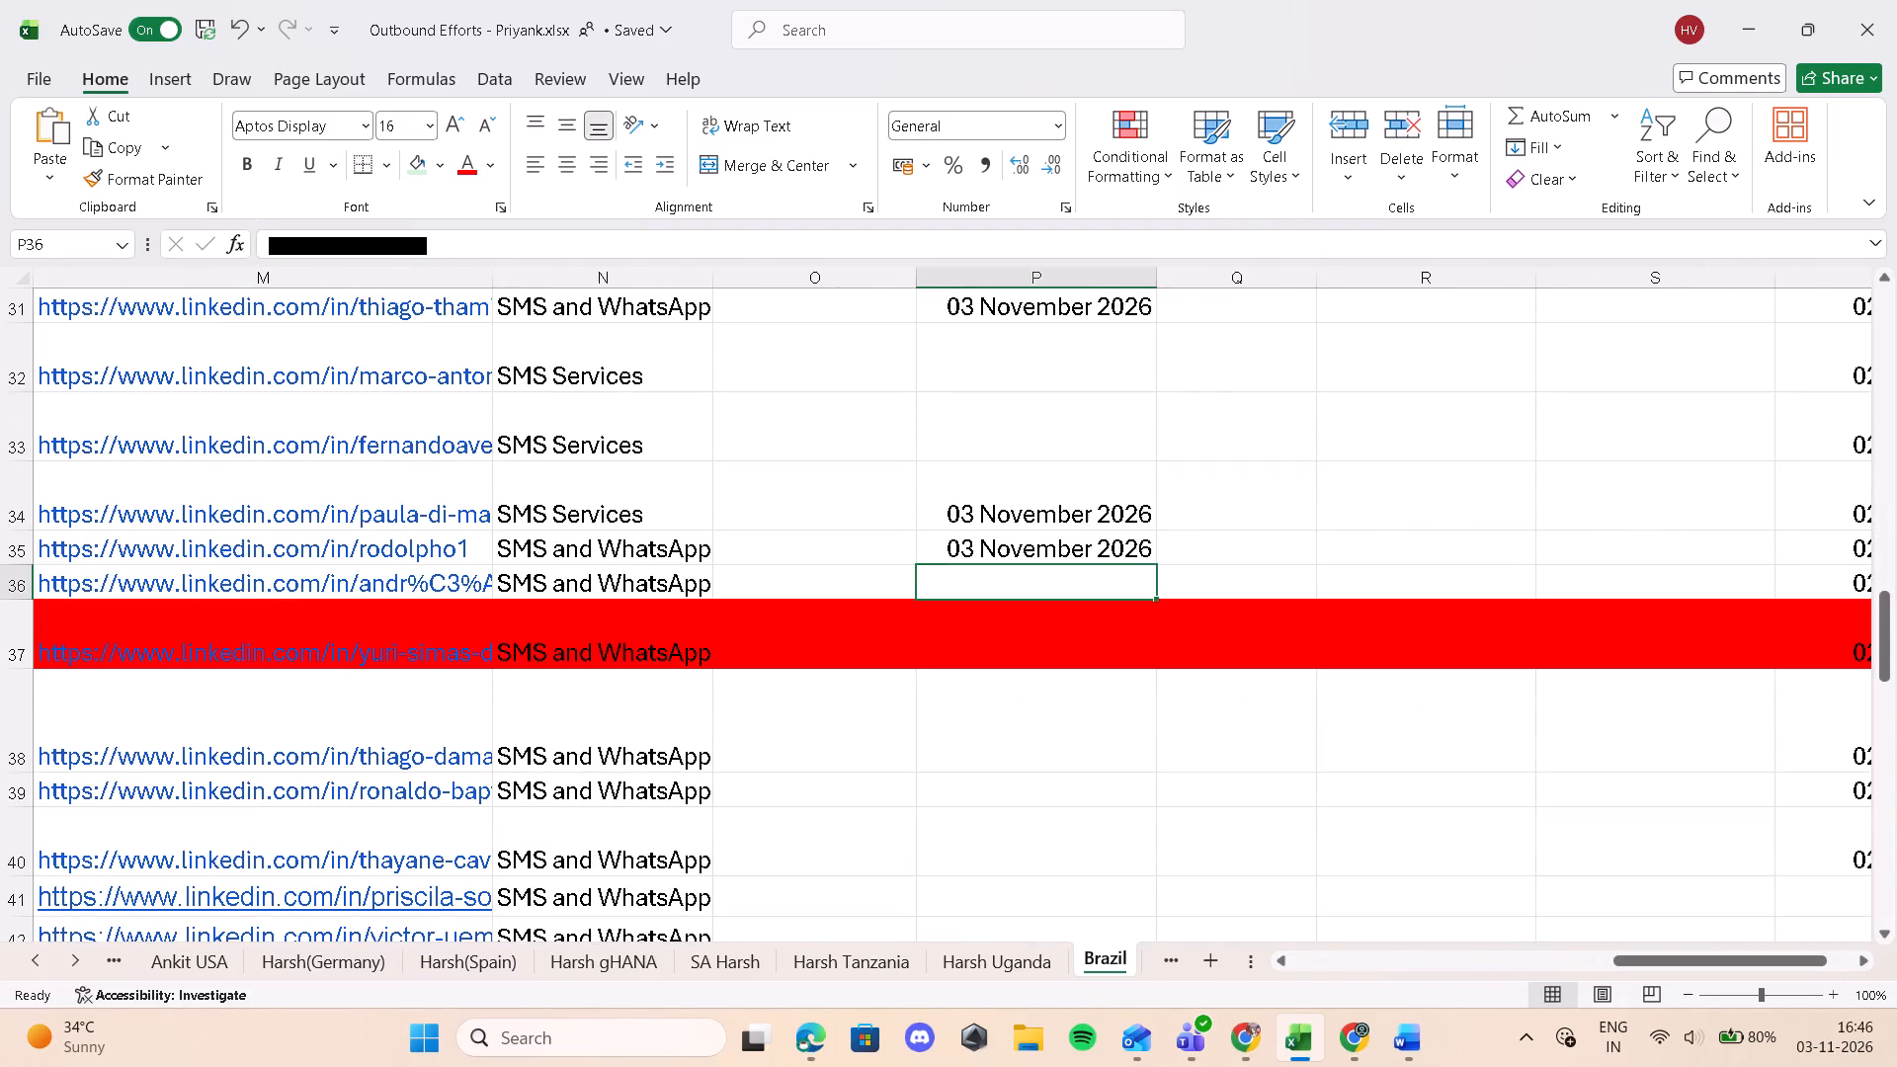
click(0, 586)
drag(1672, 962, 1488, 937)
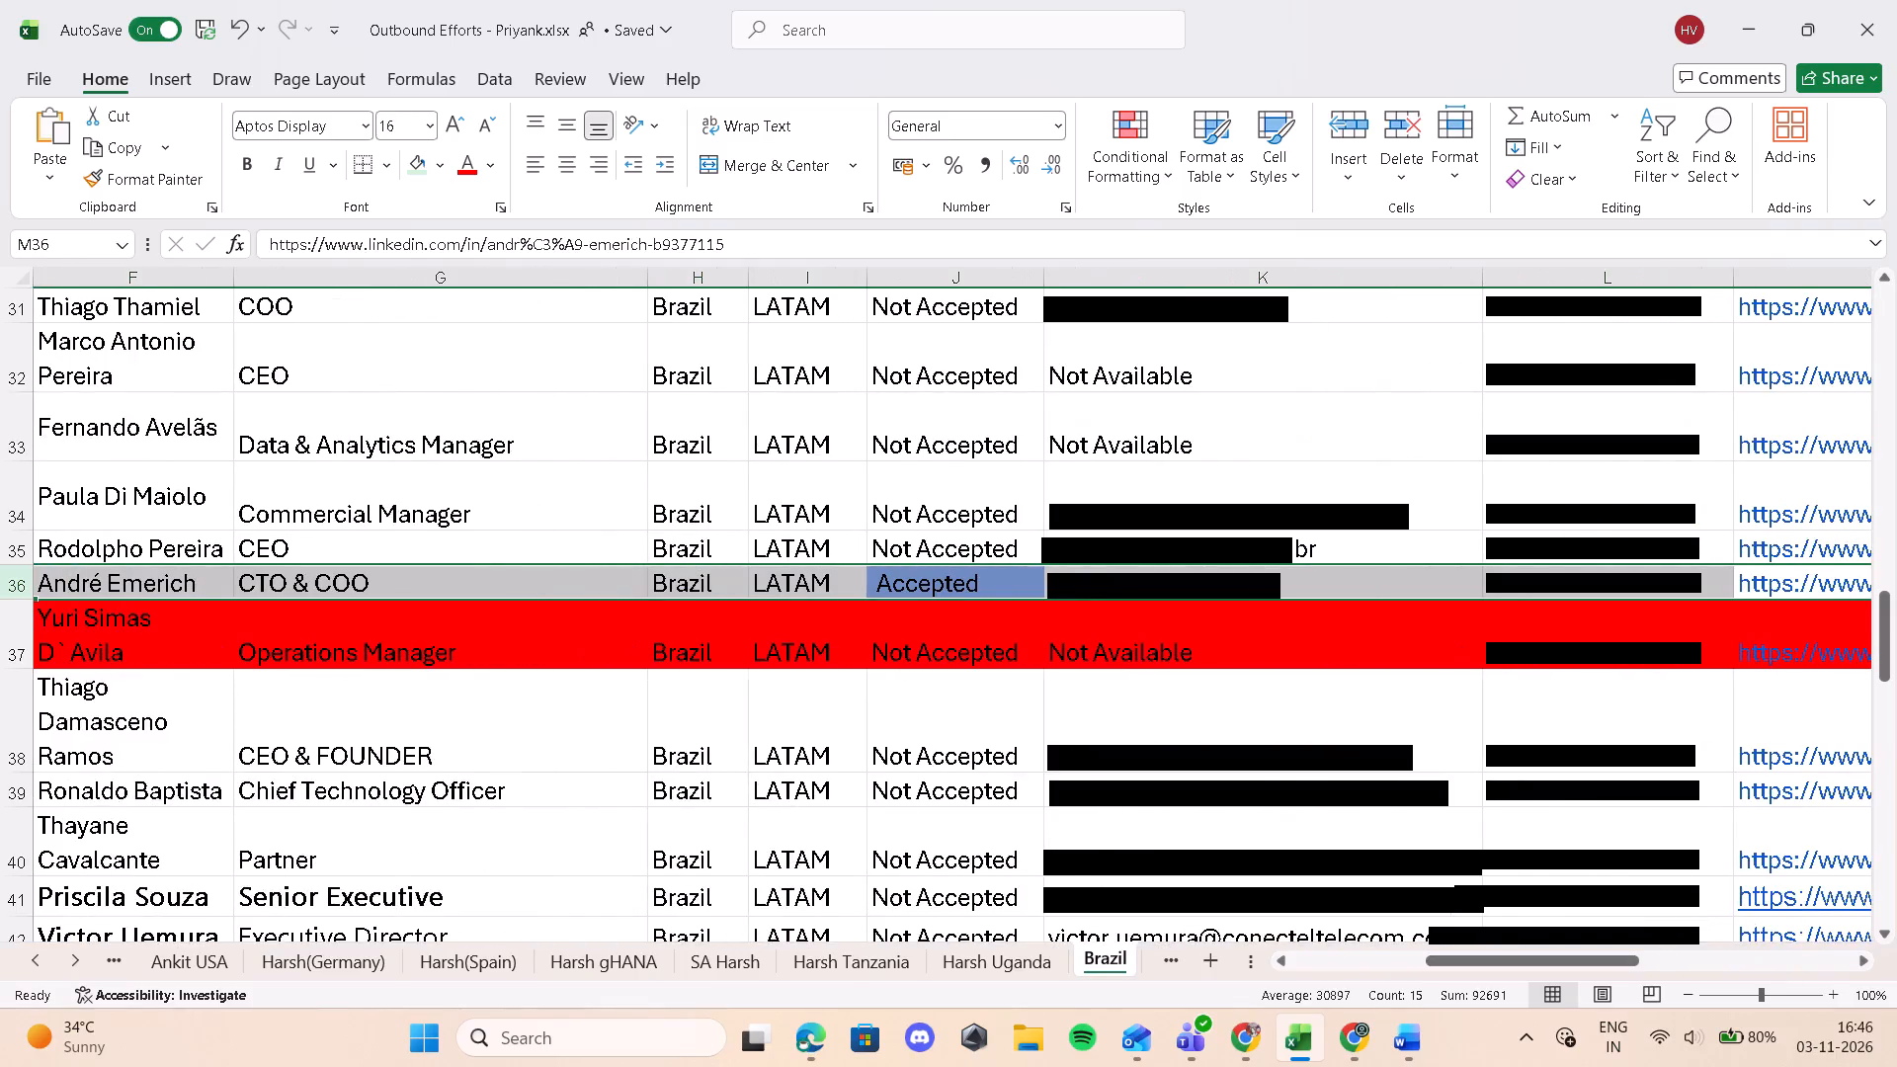
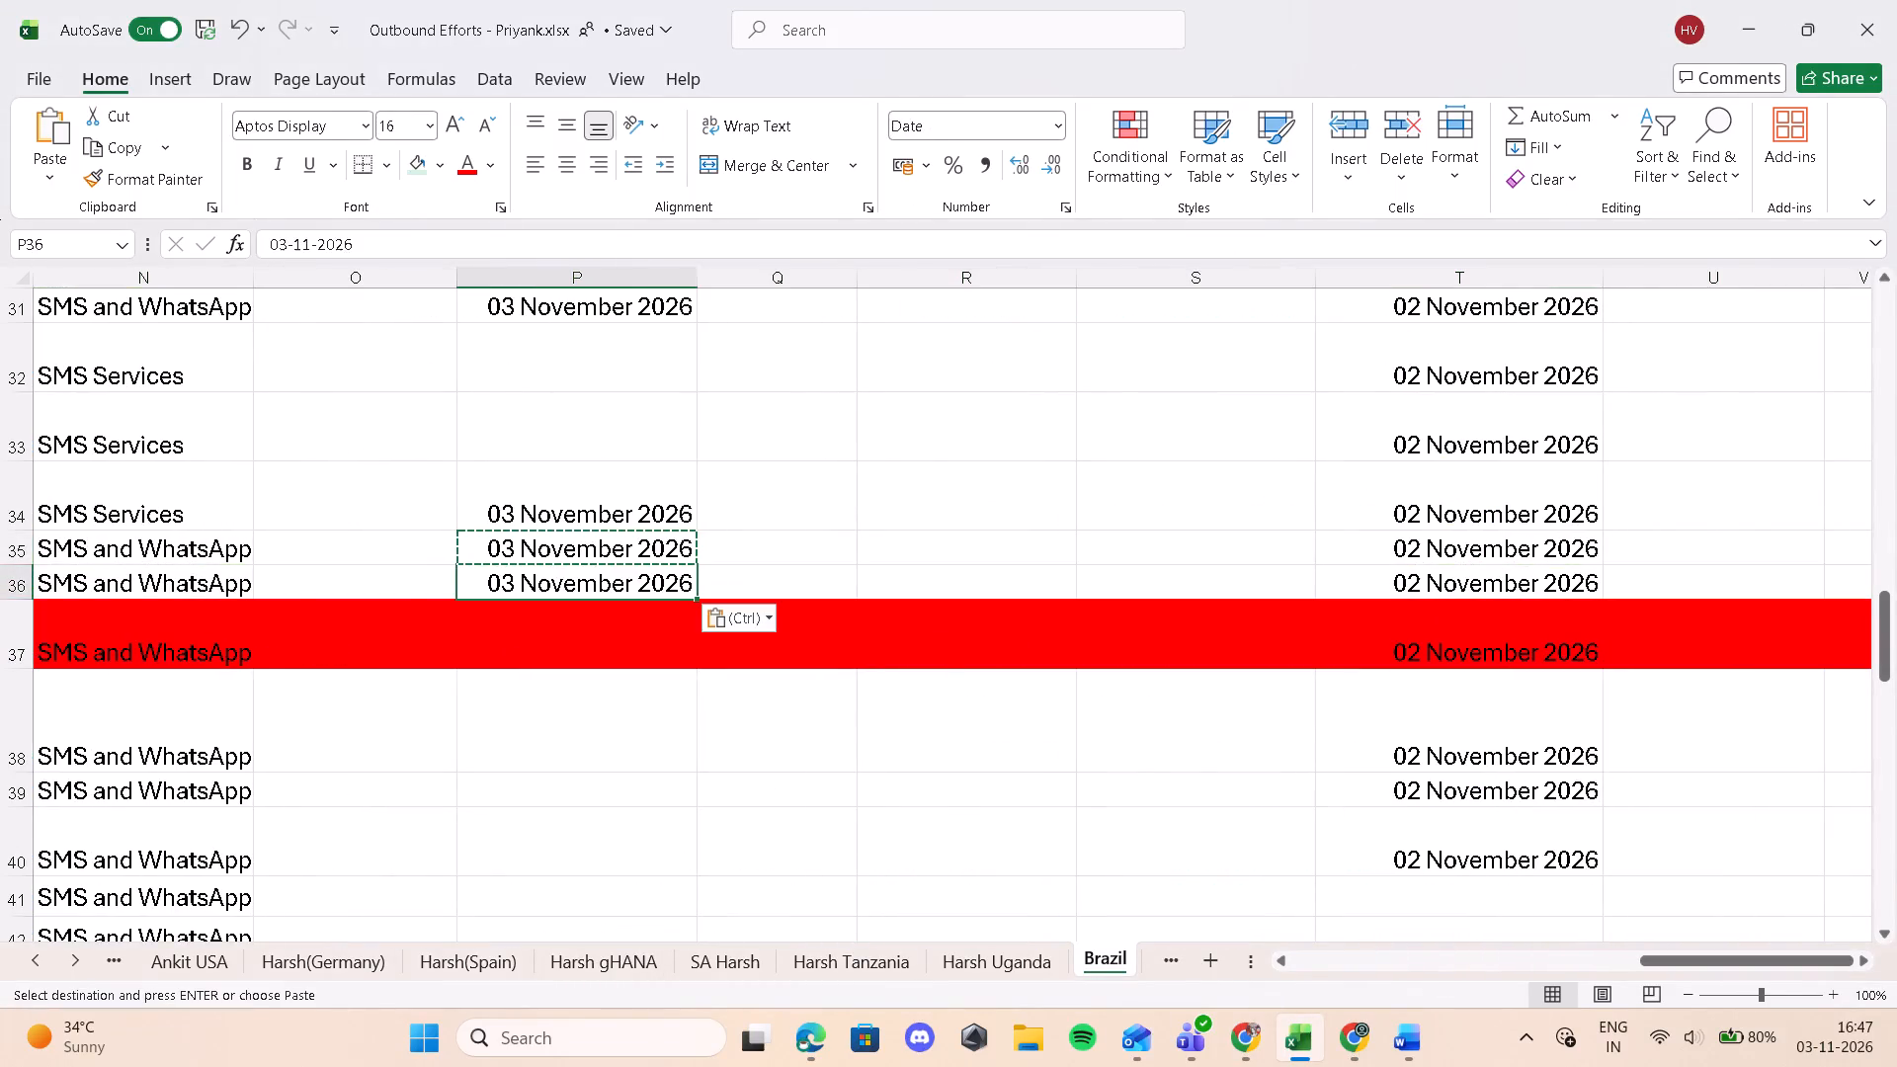
Review the contact, connection status and email details of the Orpen and New Voice Telecom prospects in rows 36 to 38 of the Brazil sheet.
drag(1665, 963, 899, 889)
click(18, 583)
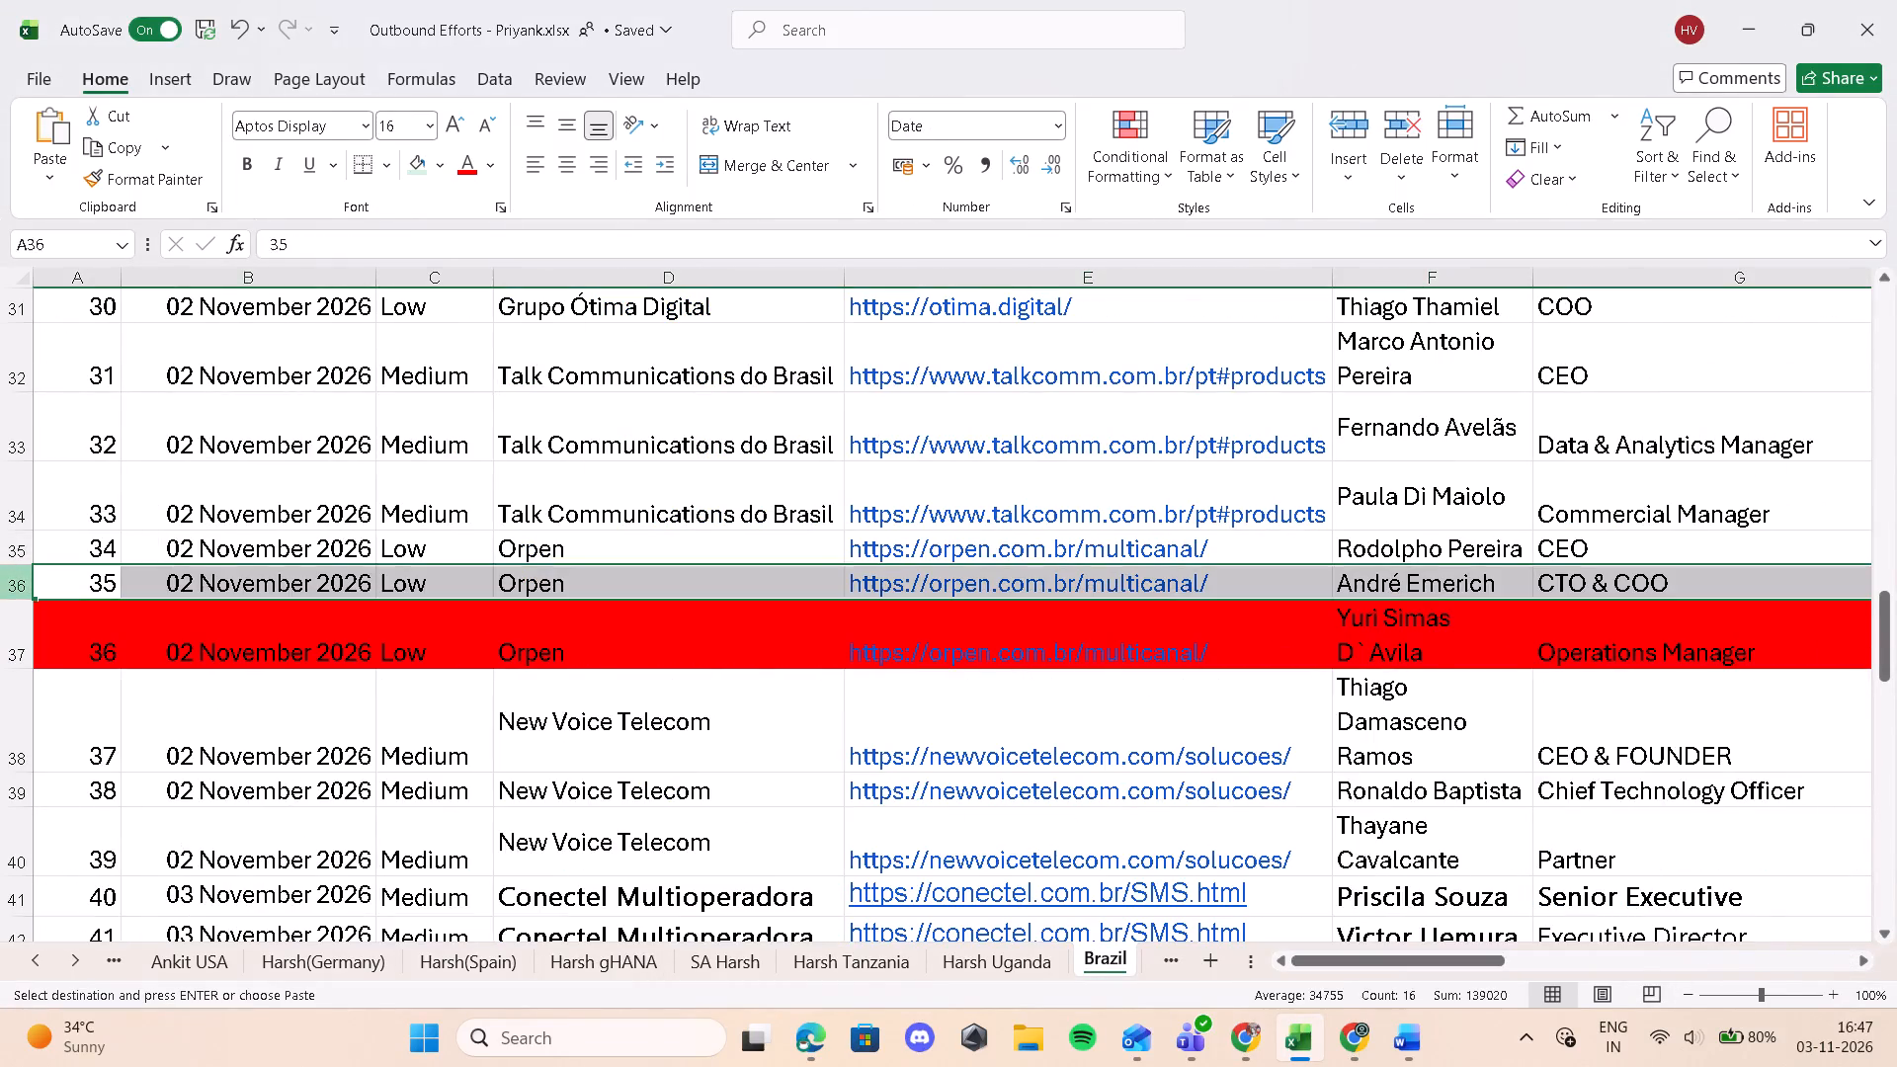
click(3, 626)
drag(1366, 959, 1449, 943)
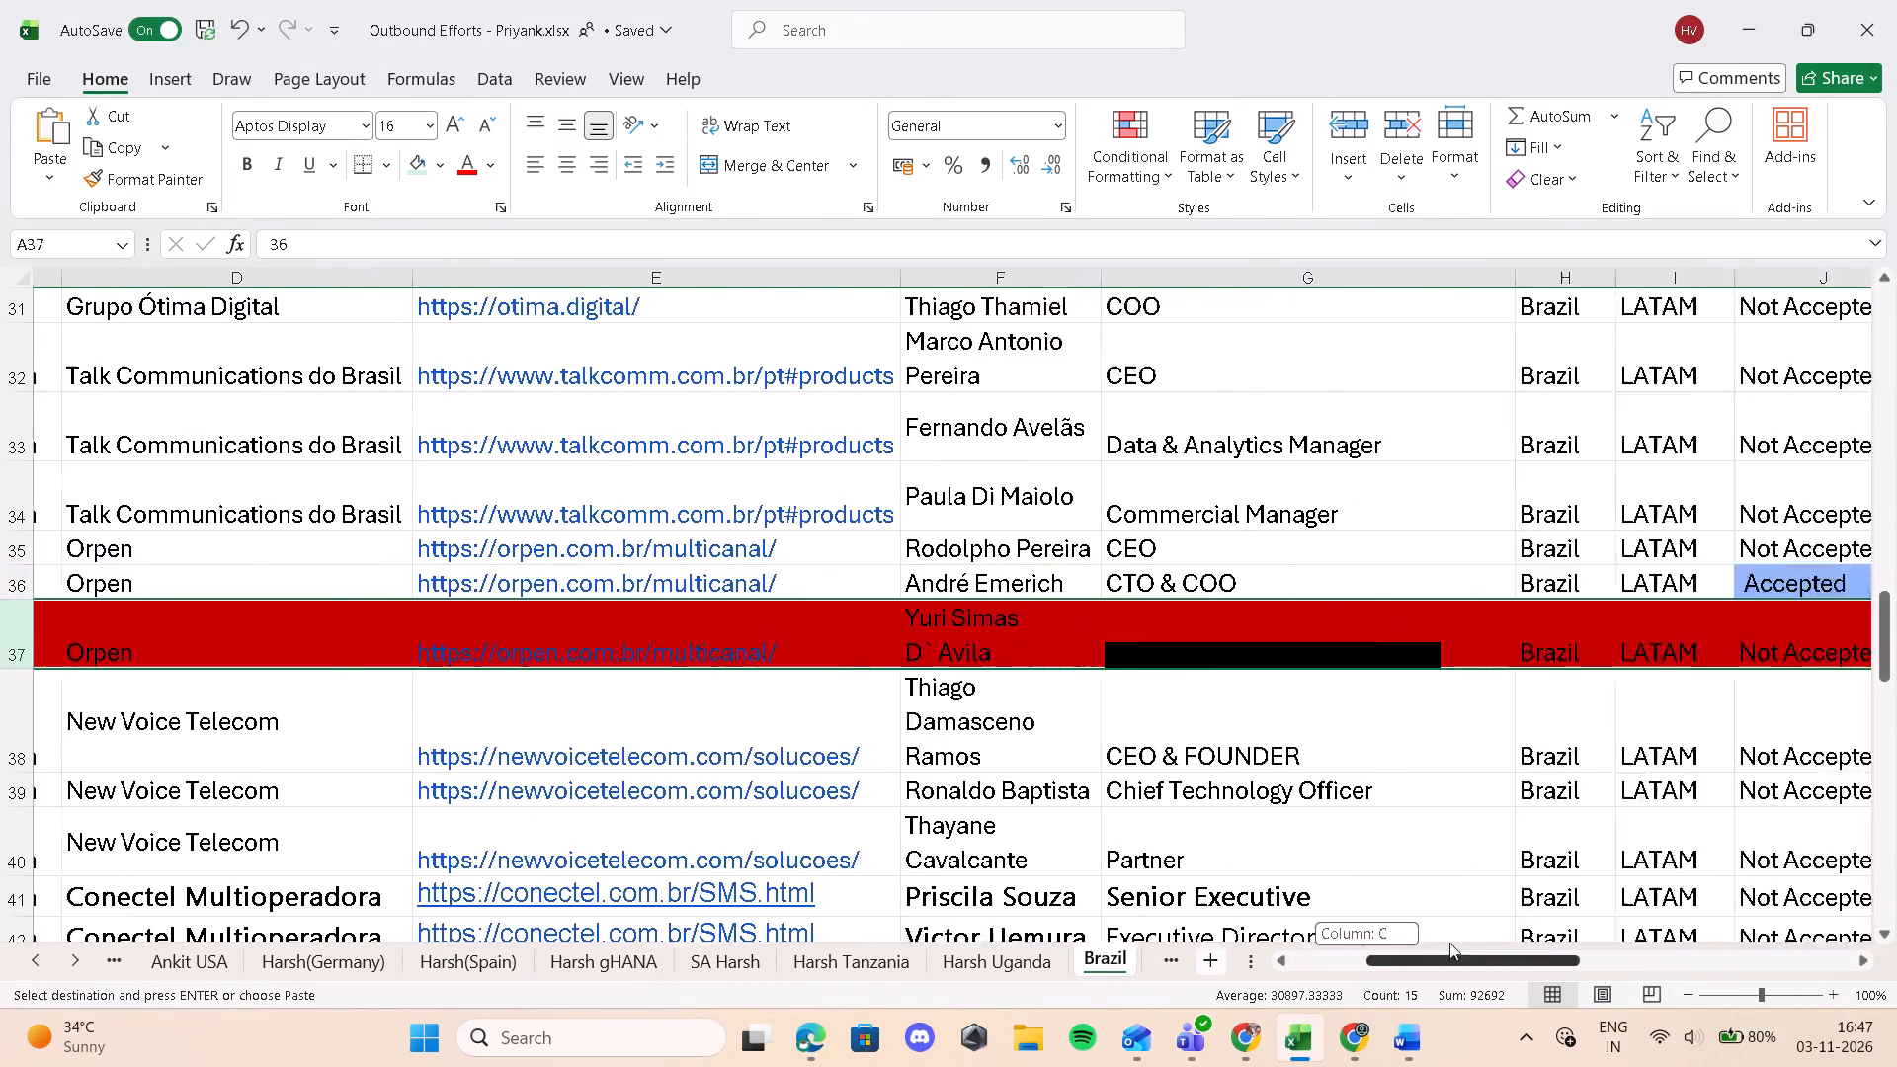
drag(1449, 943, 1082, 881)
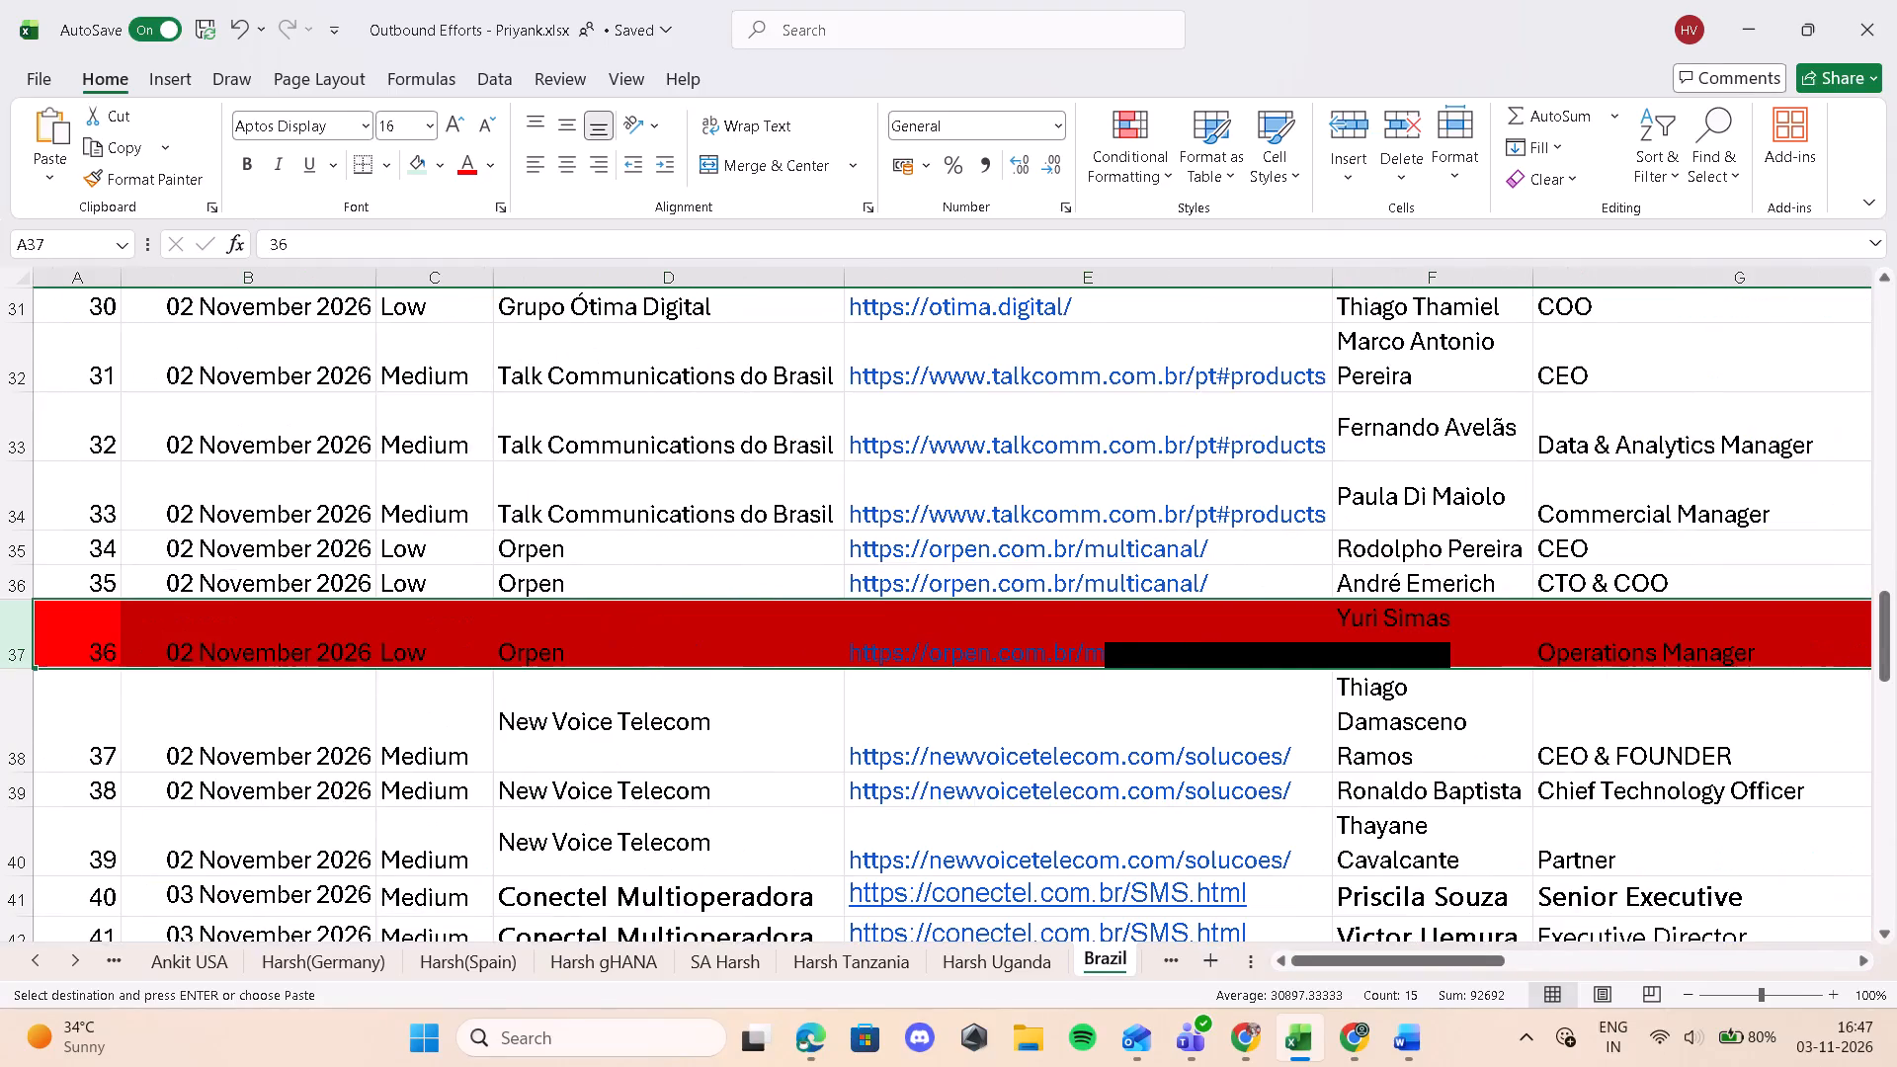
click(0, 702)
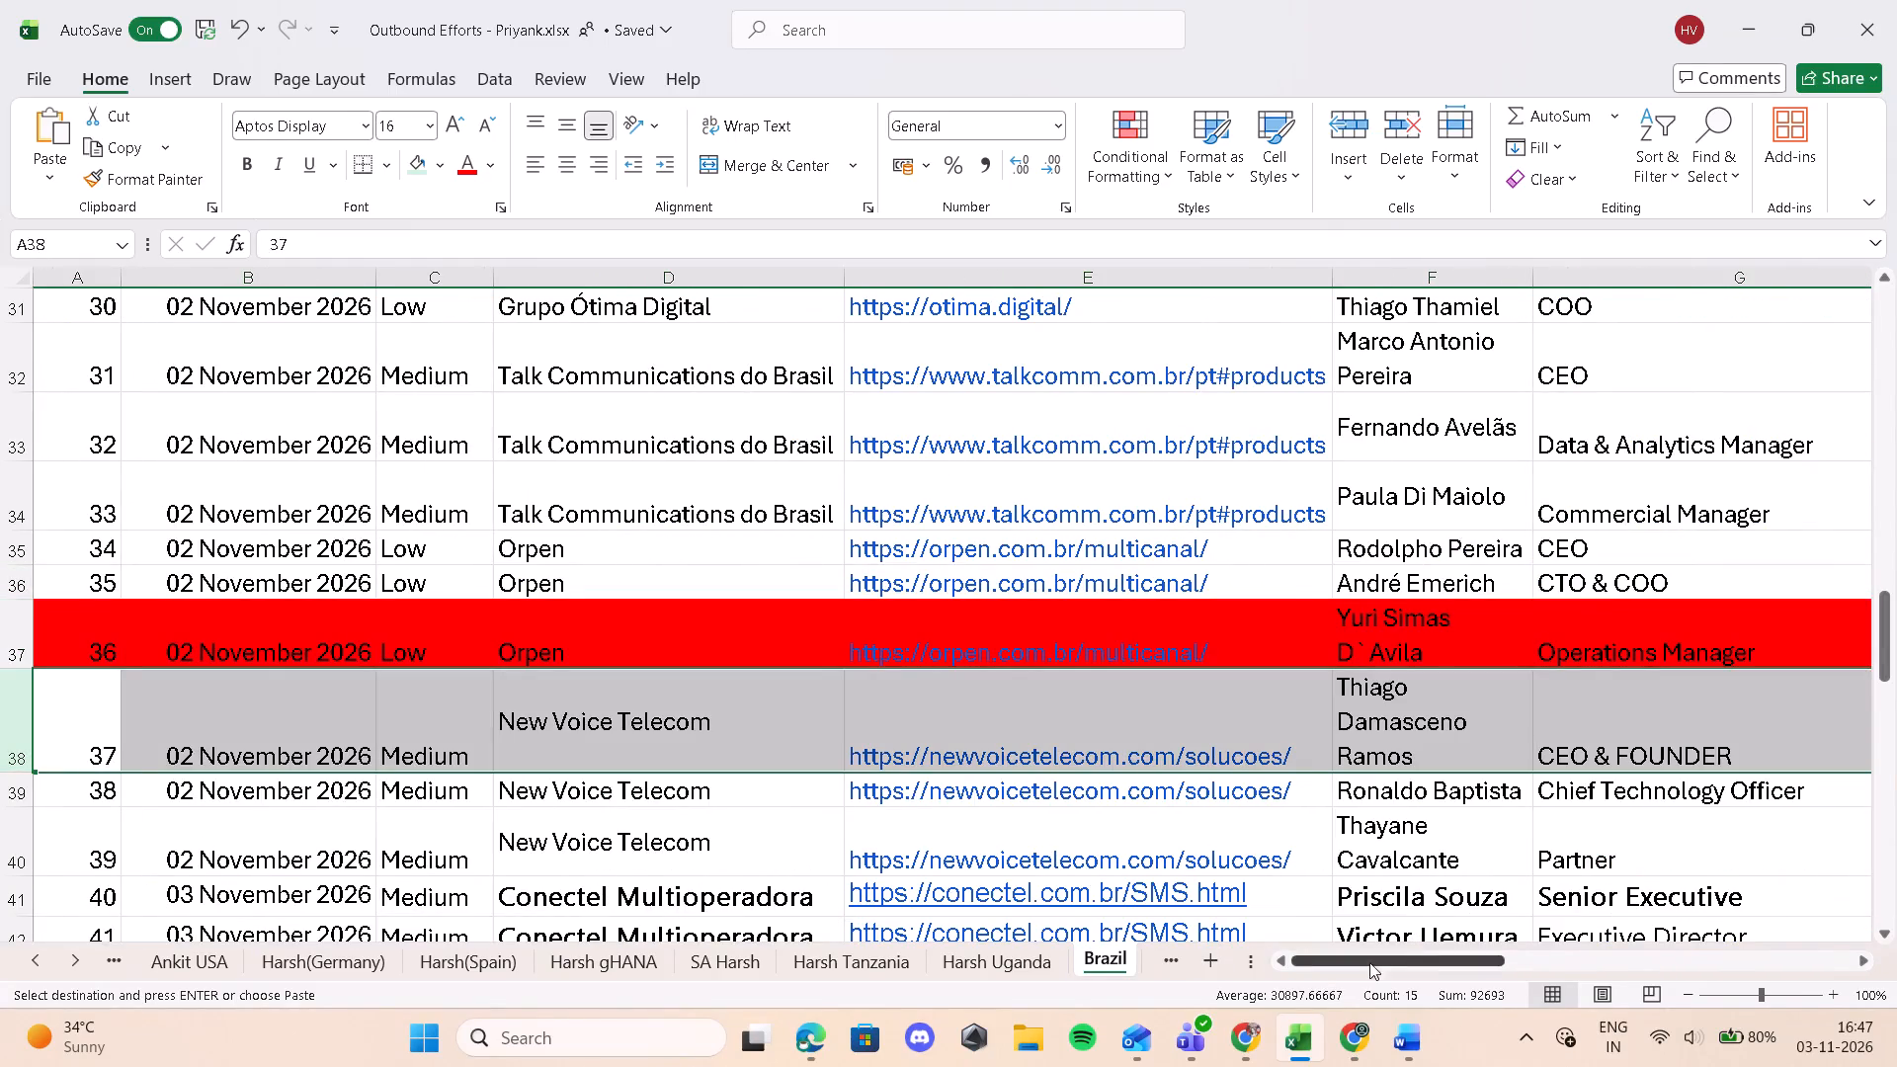
drag(1369, 962, 1529, 949)
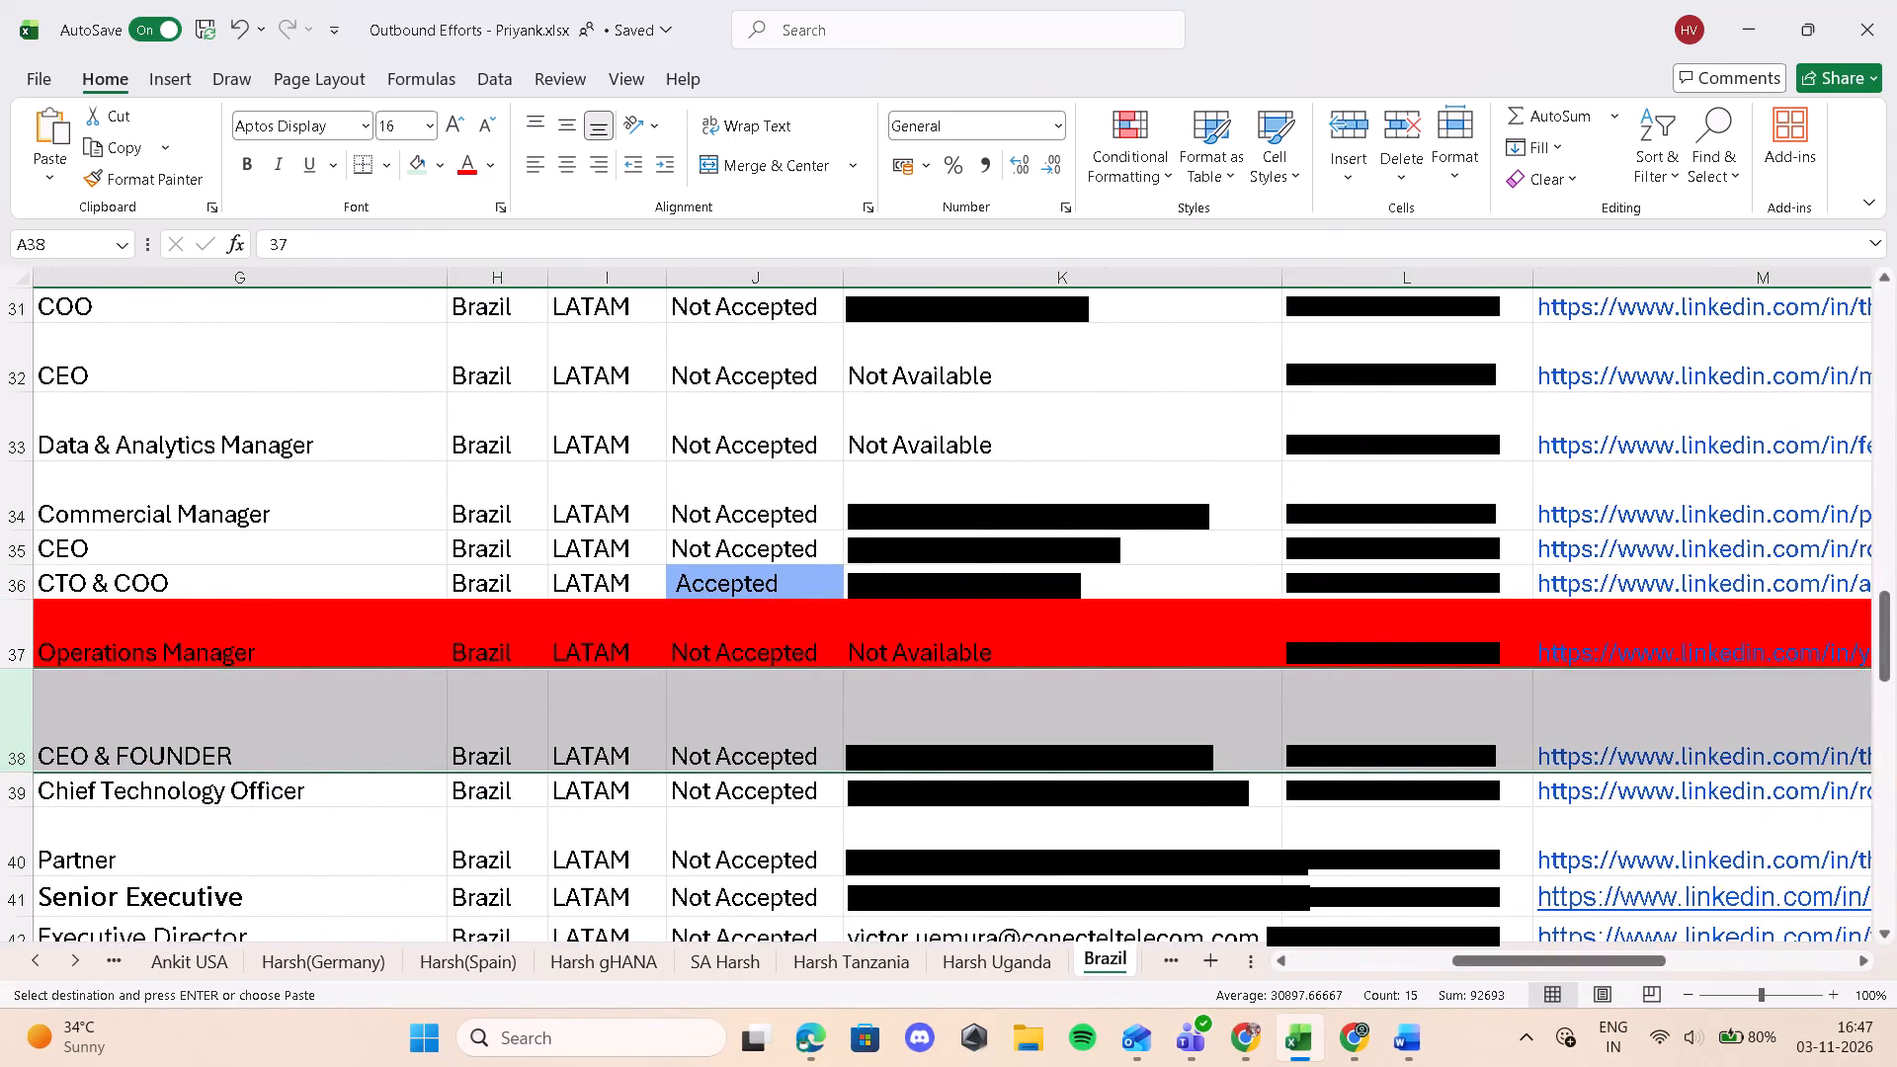
drag(1529, 965, 1019, 941)
scroll(697, 728, down, 1)
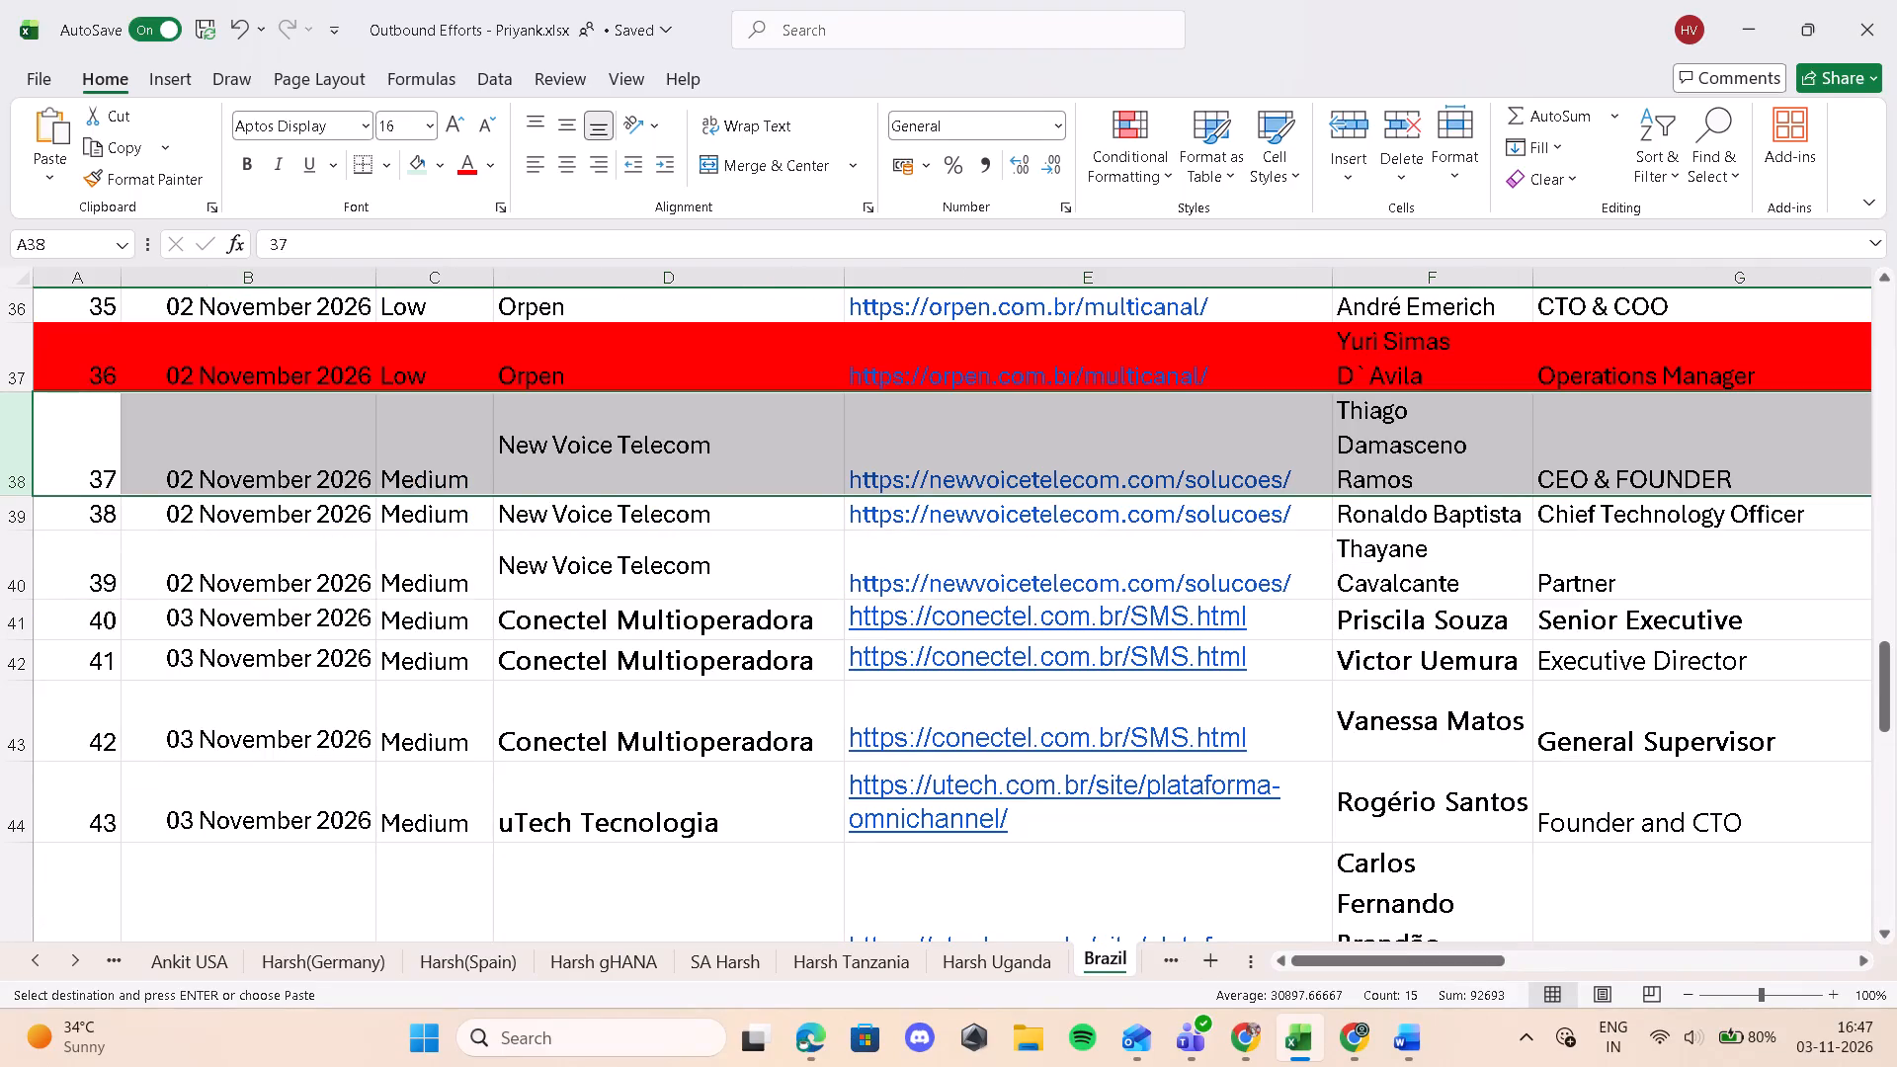
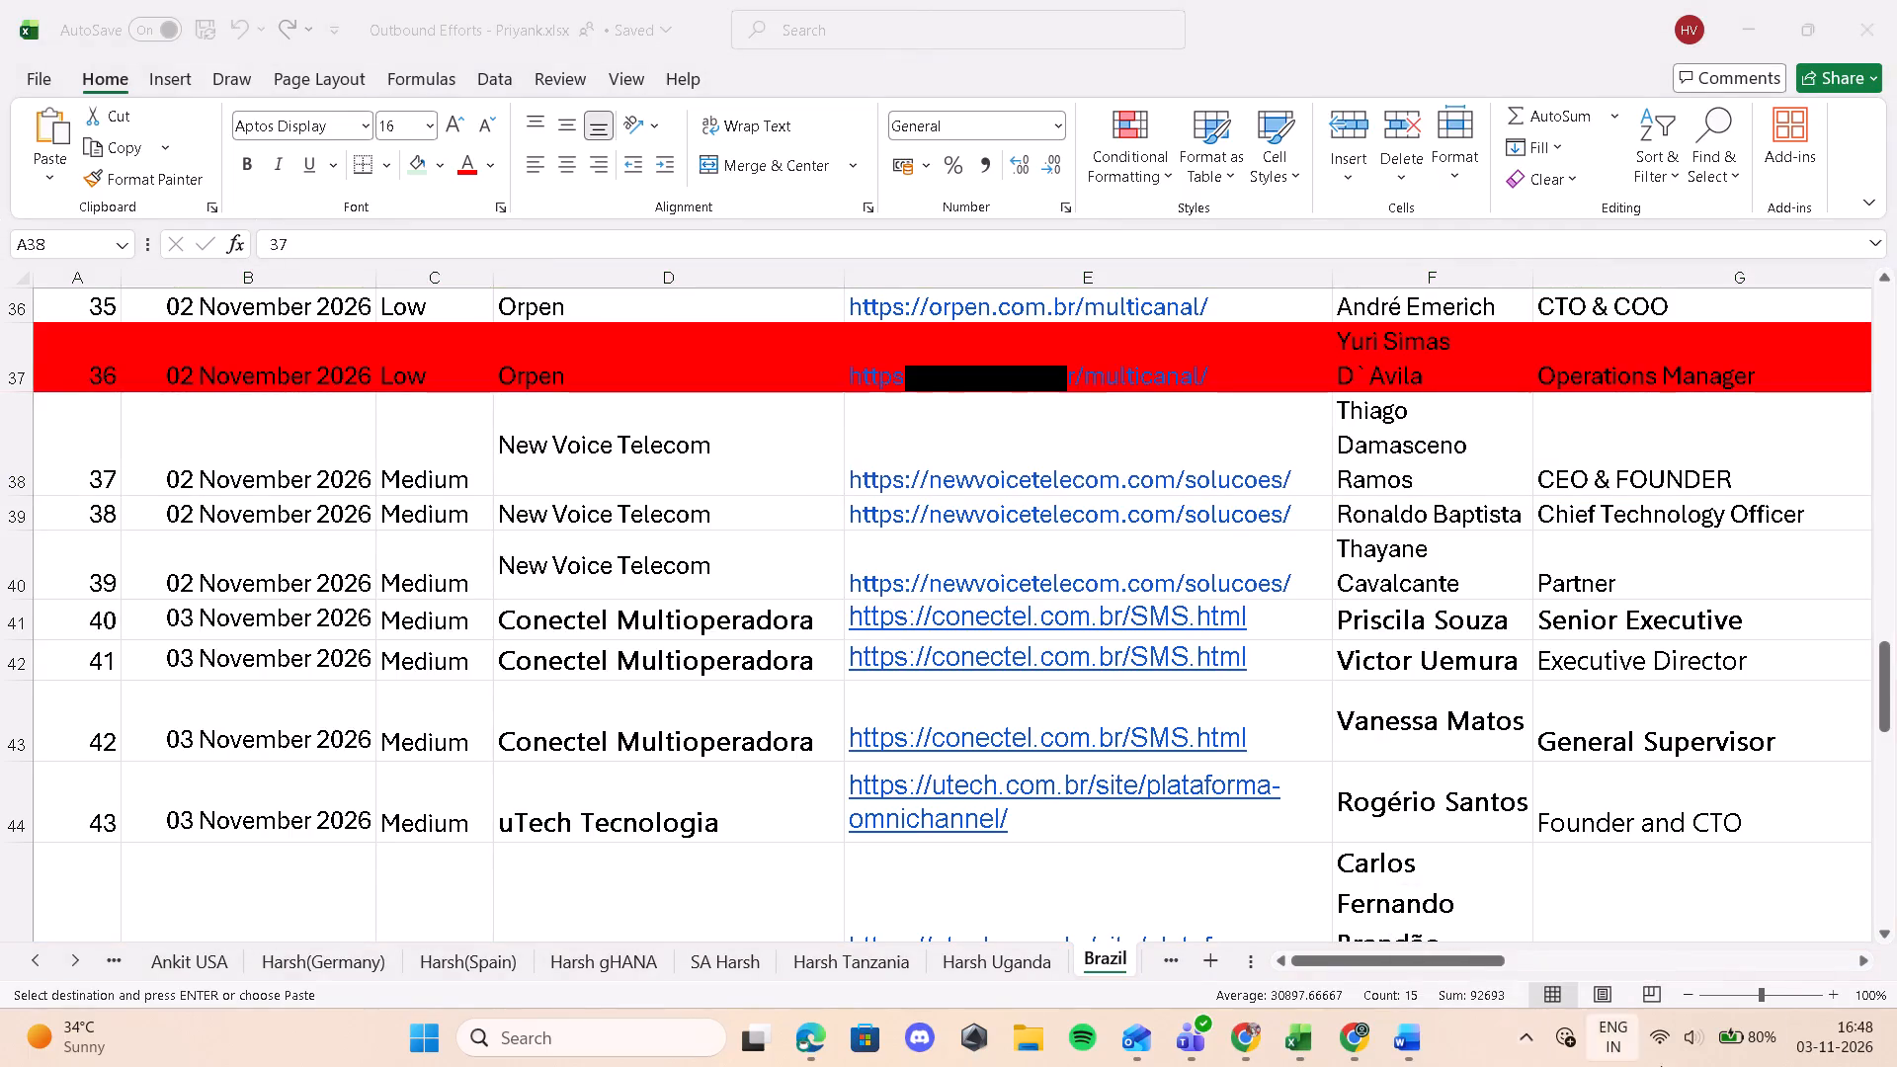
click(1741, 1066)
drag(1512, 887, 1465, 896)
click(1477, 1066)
Review the Brazil sheet's prospect rows from the New Voice Telecom entries upward, checking acceptance status and contact detail columns.
scroll(1014, 734, up, 1)
drag(1381, 952, 1463, 954)
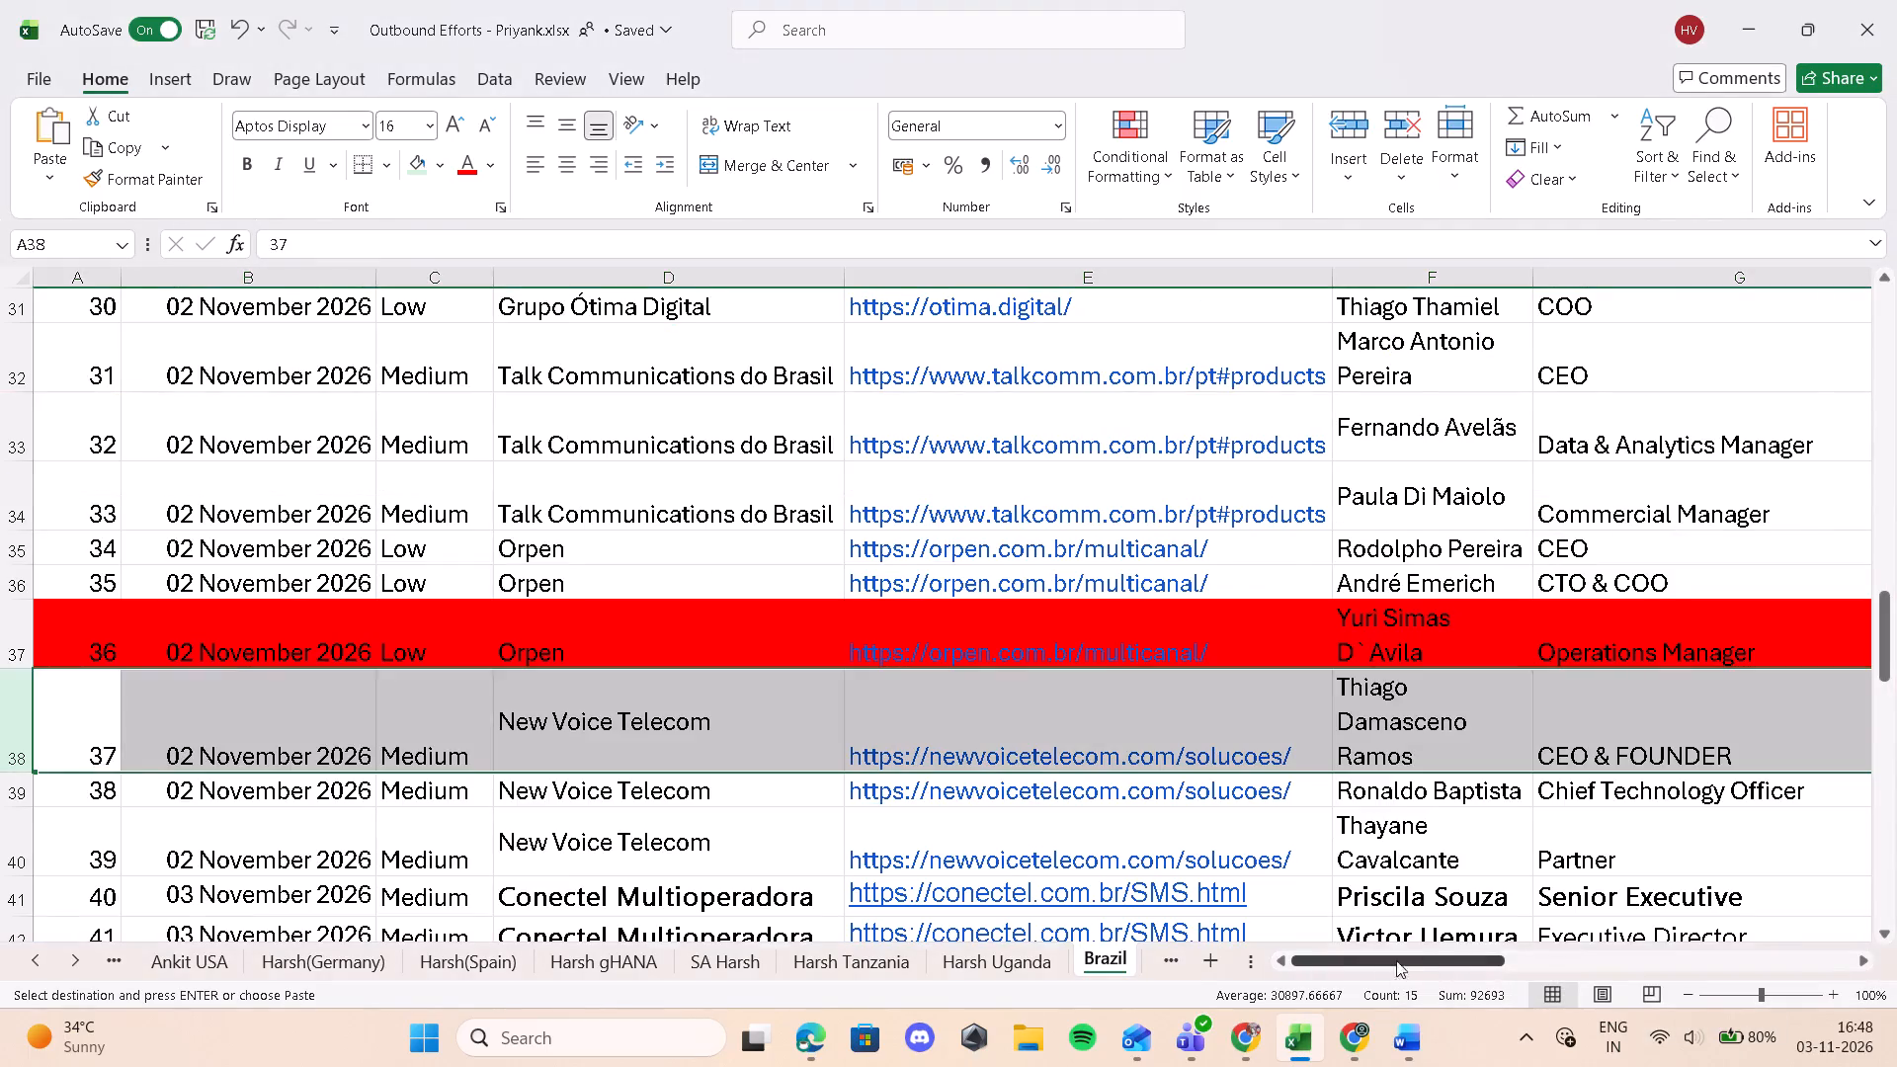
drag(1394, 960, 1593, 946)
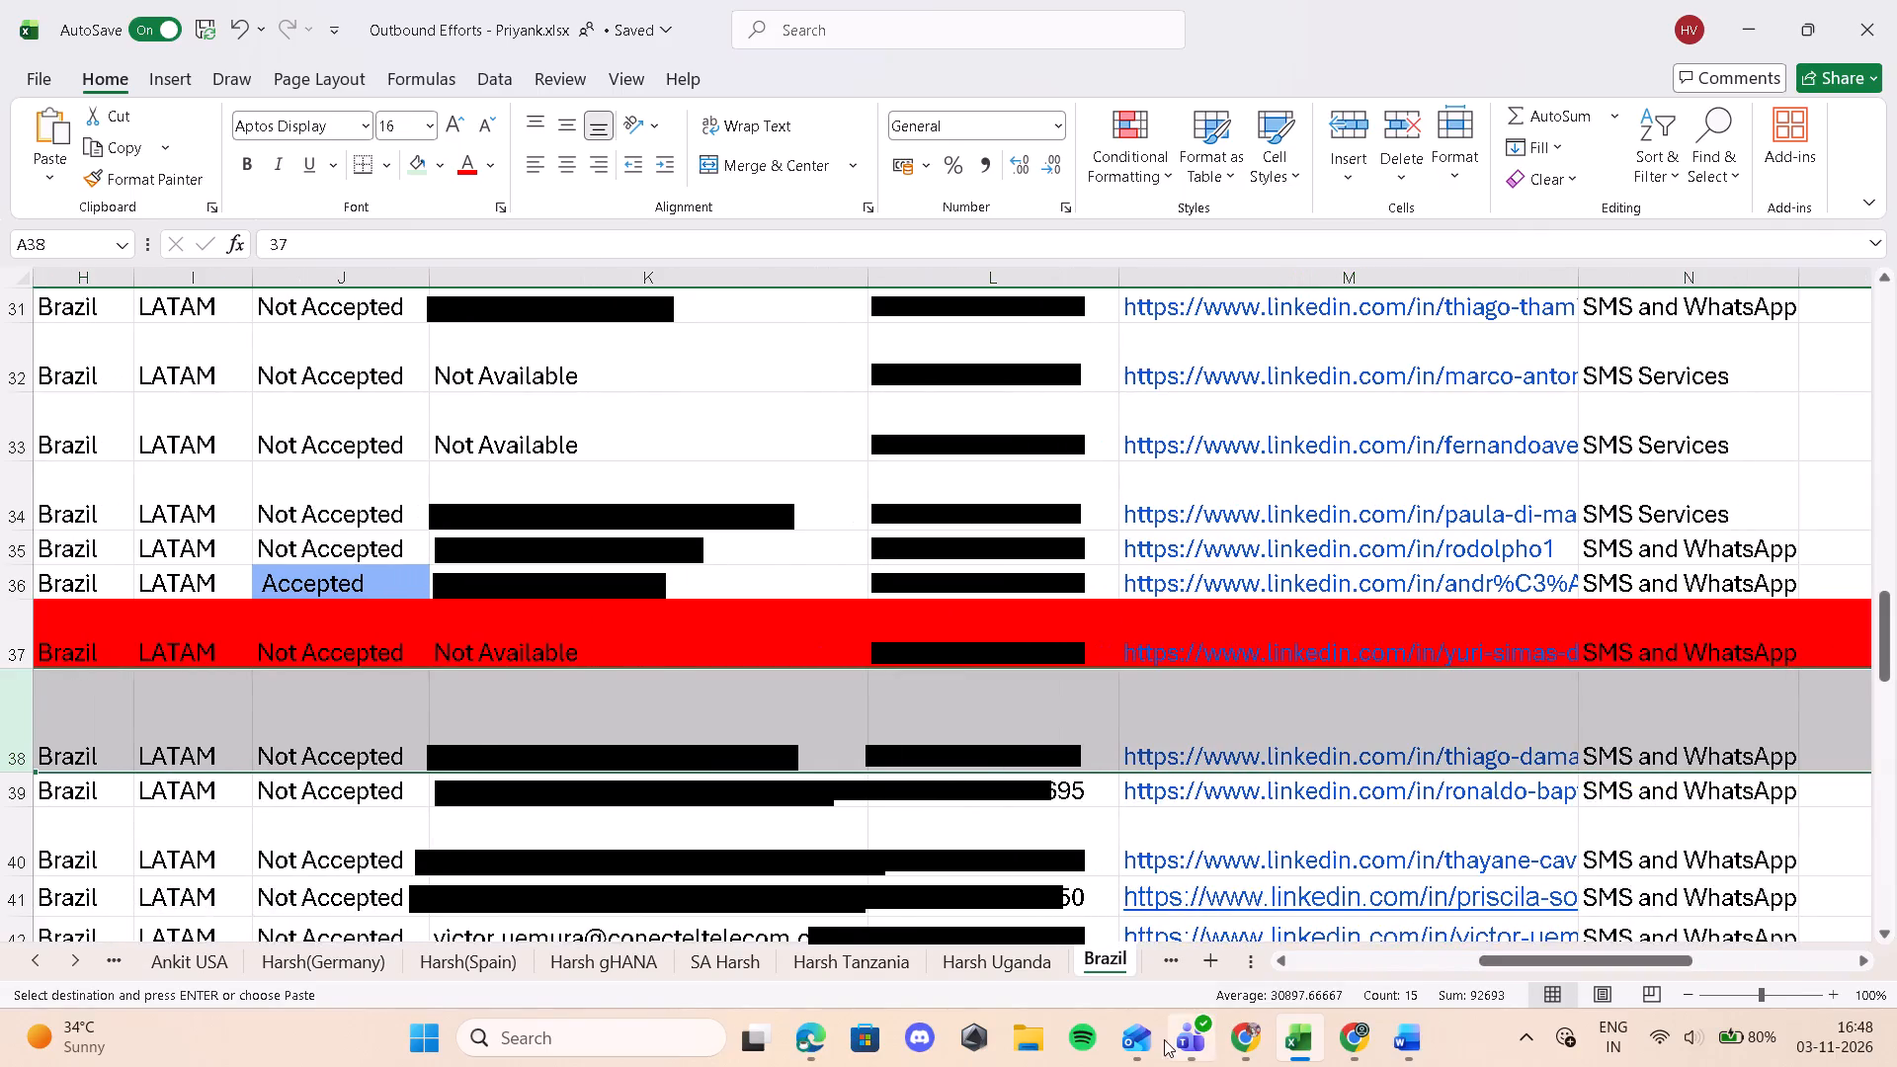
click(580, 731)
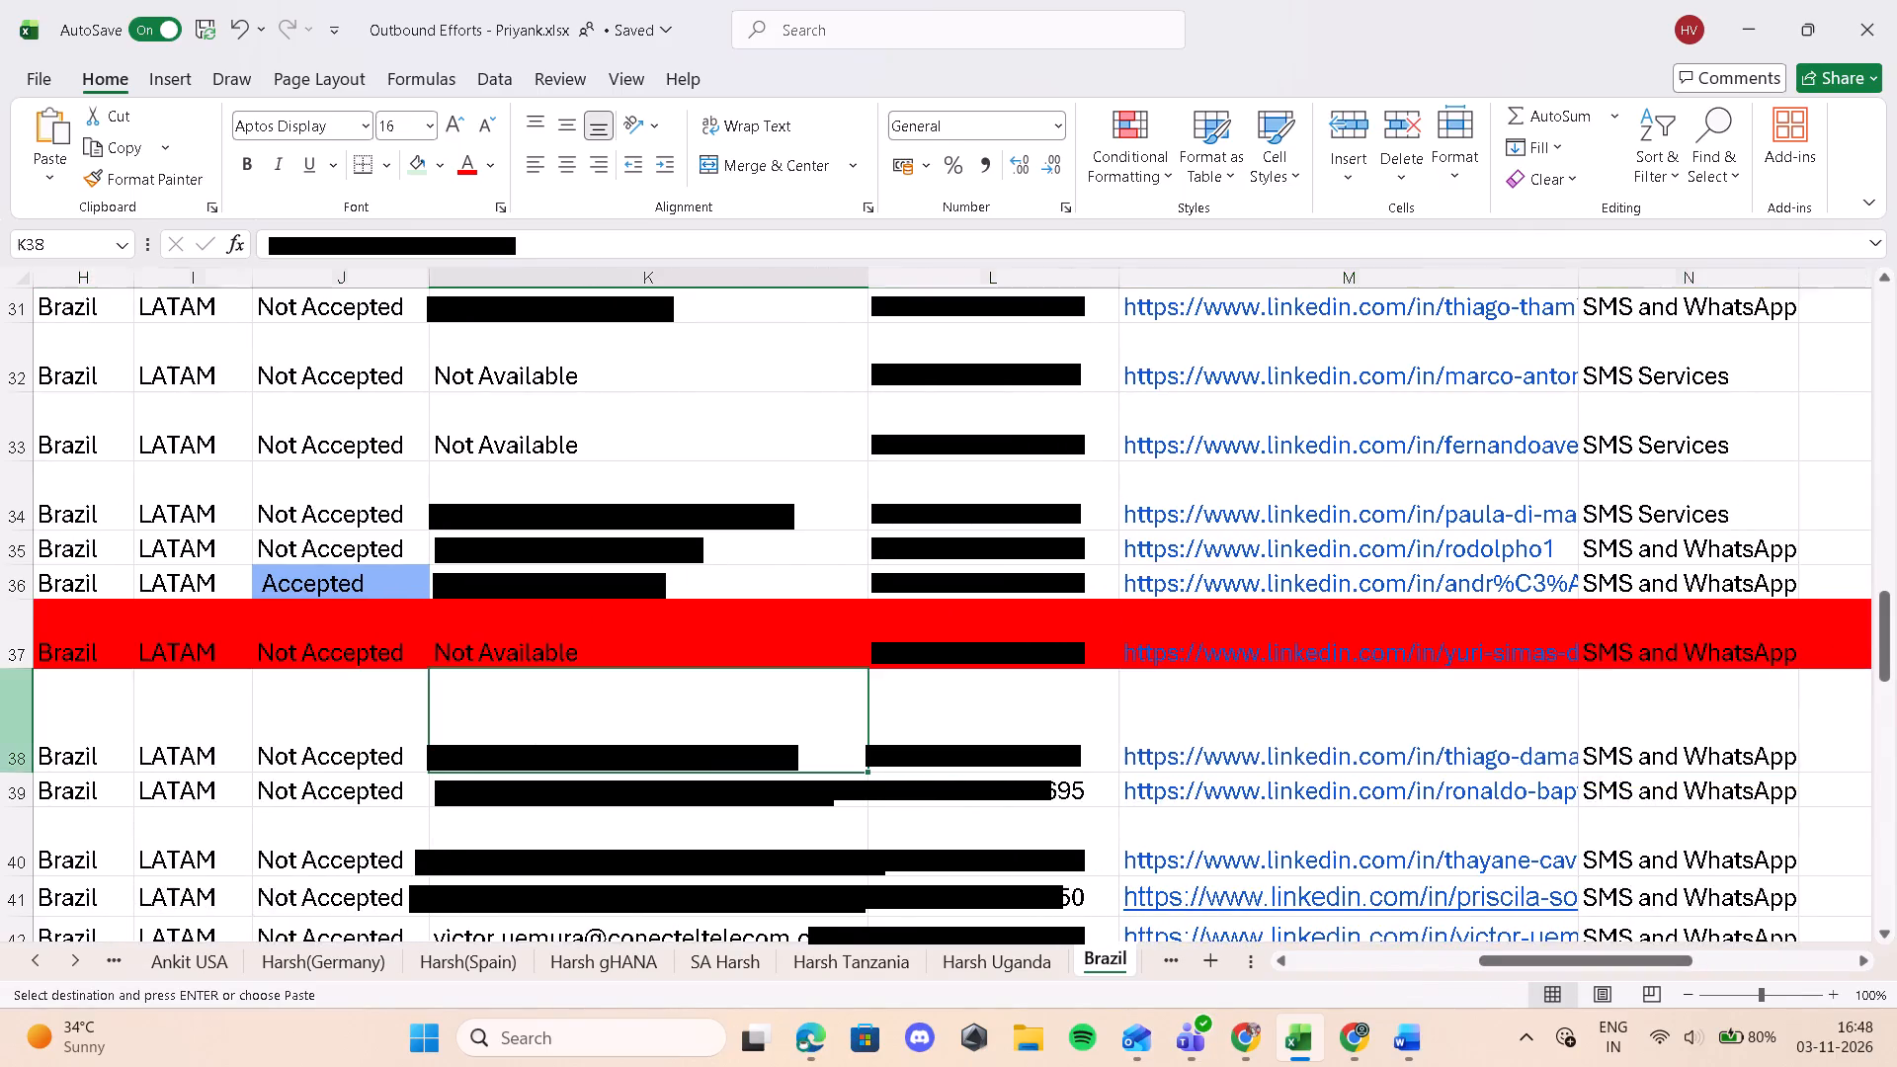
click(0, 728)
drag(1580, 967, 1496, 958)
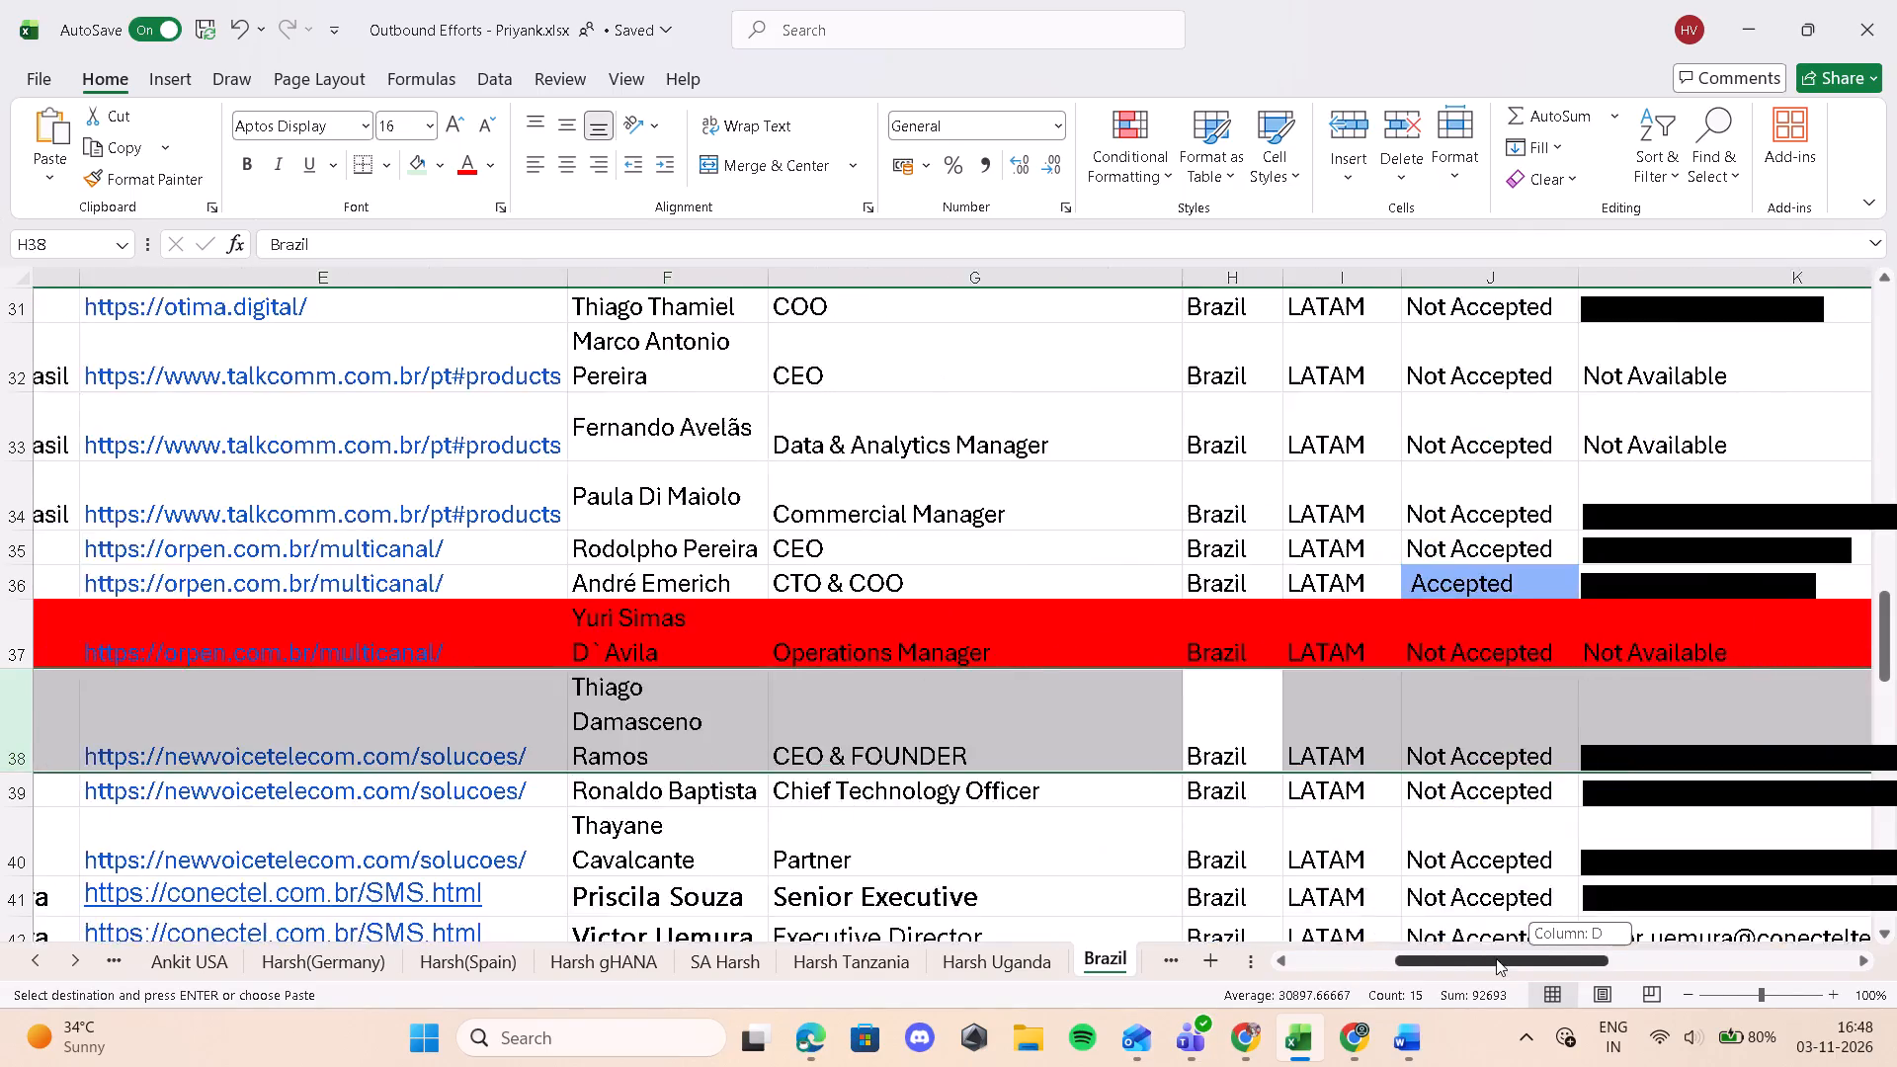
drag(1496, 958, 1520, 957)
scroll(993, 873, up, 1)
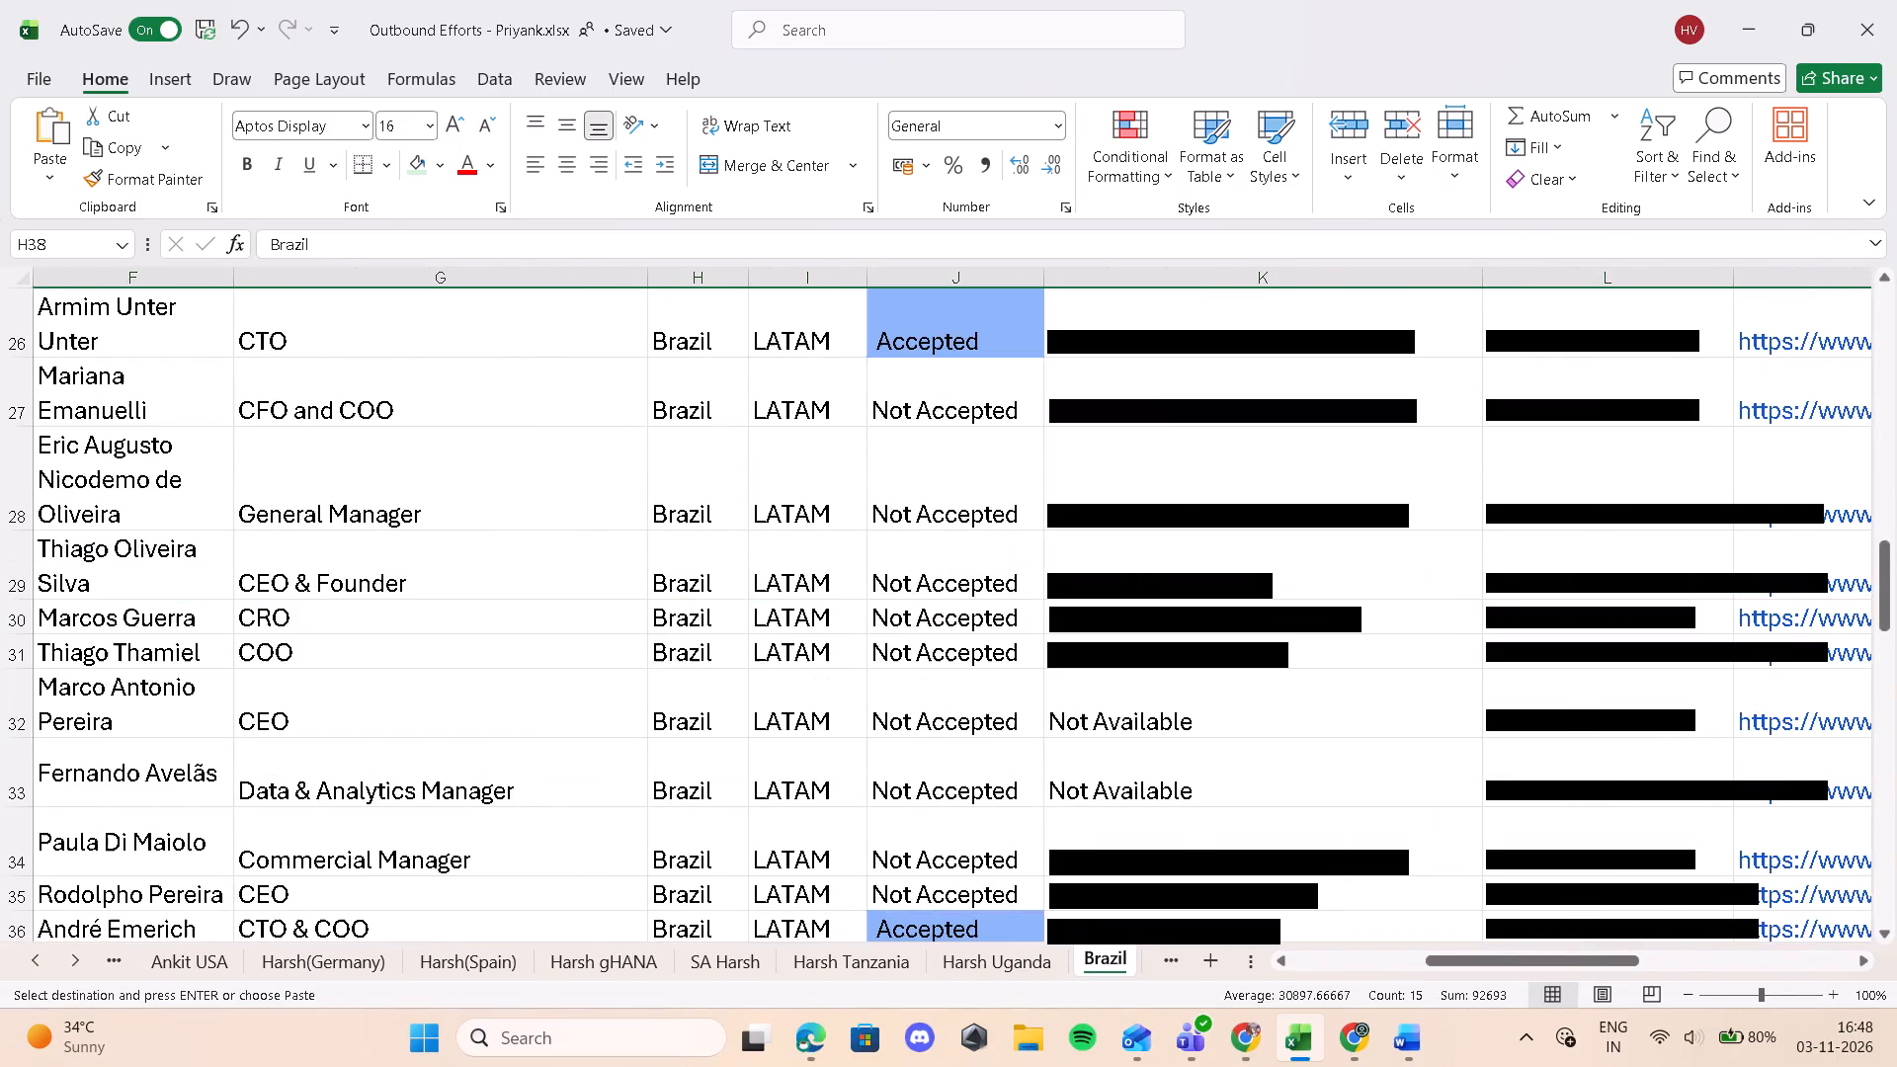
scroll(993, 873, up, 1)
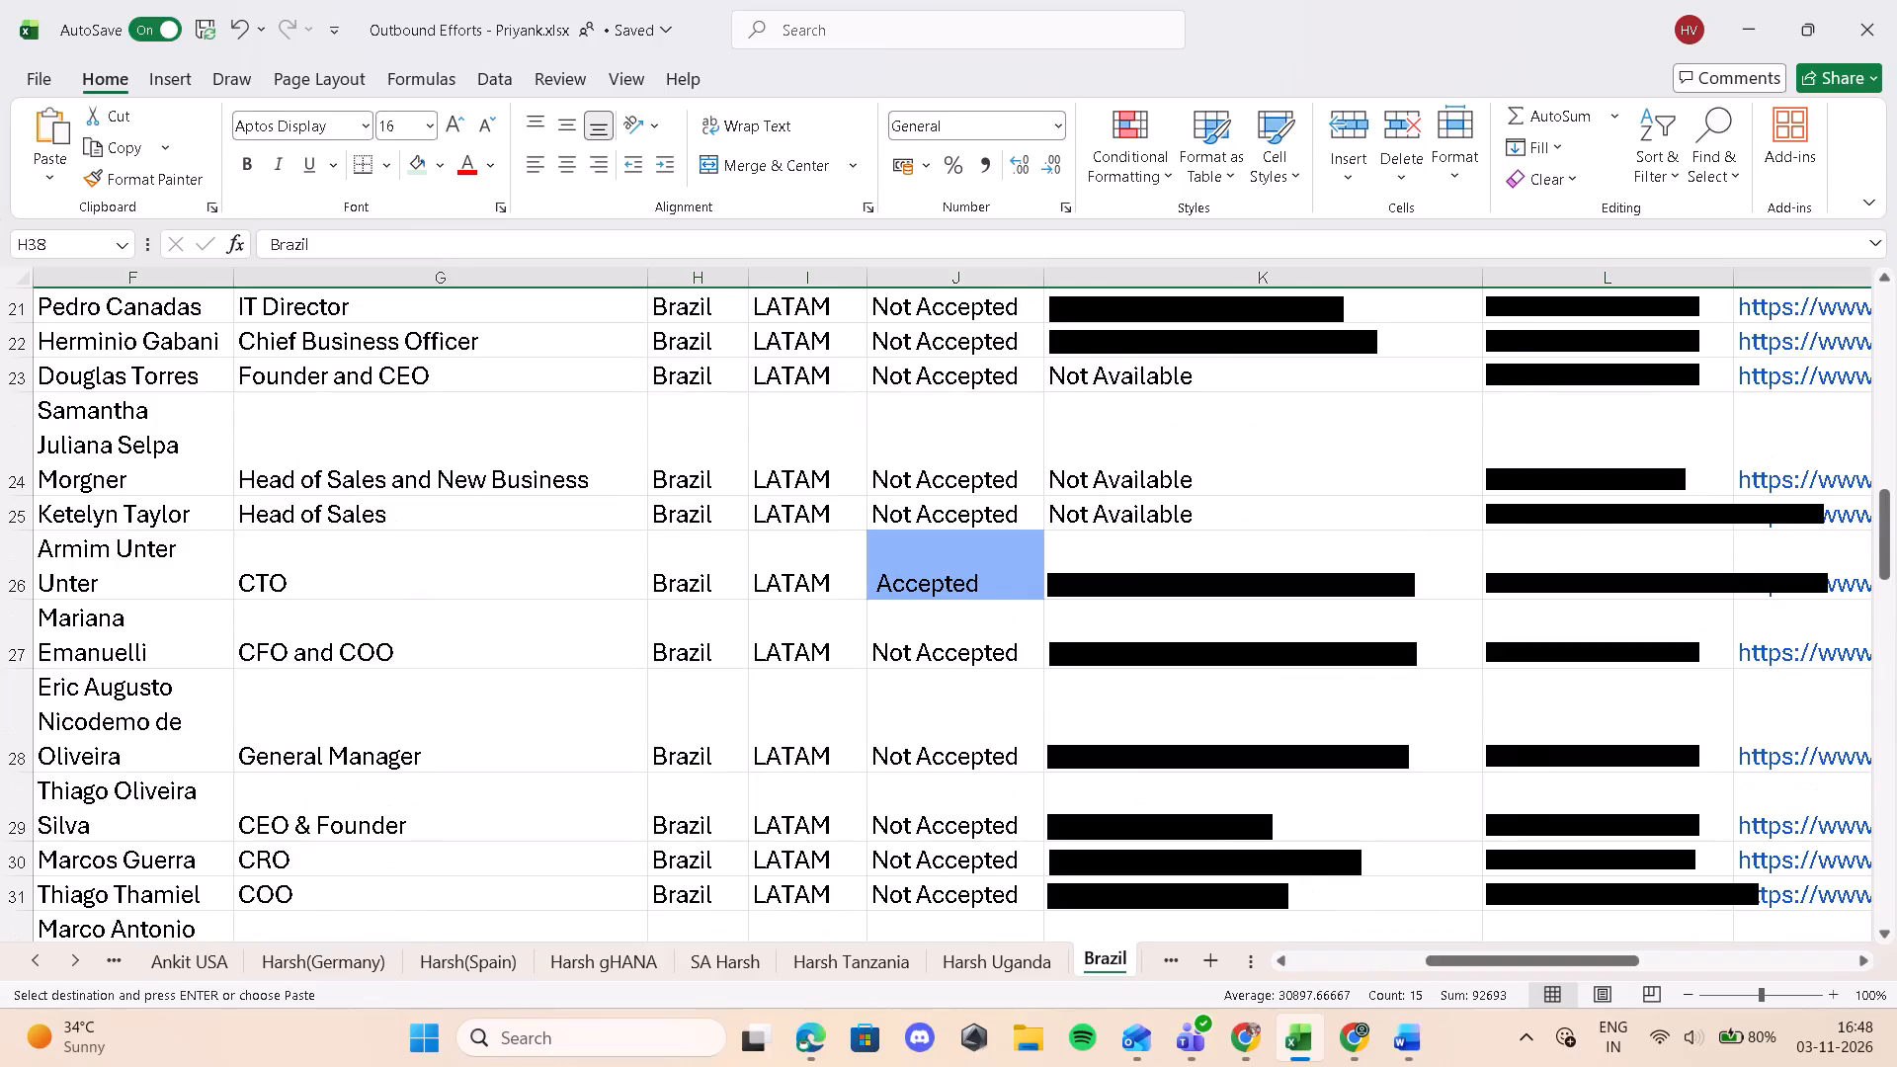
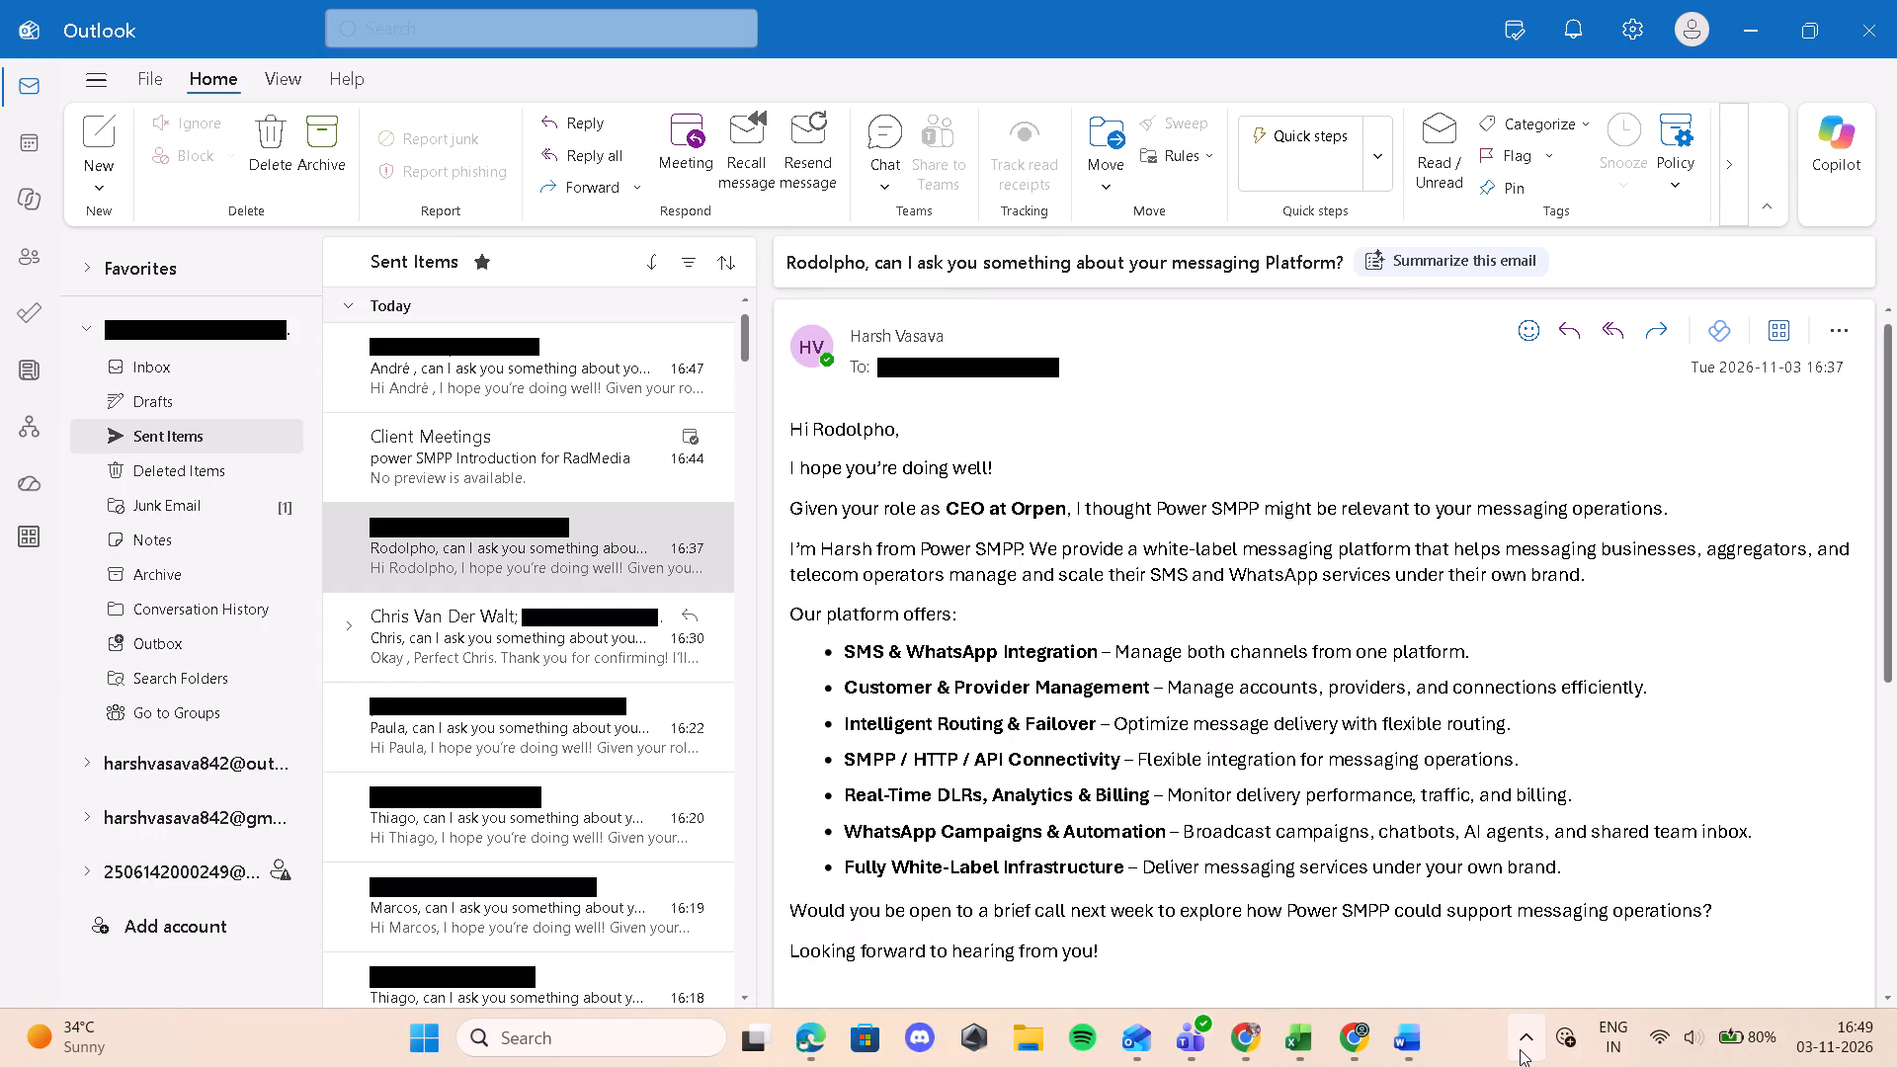
Switch to the Outbound Efforts workbook in Excel and select the New Voice Telecom CEO & Founder's row 38 on the Brazil sheet.
click(1273, 1060)
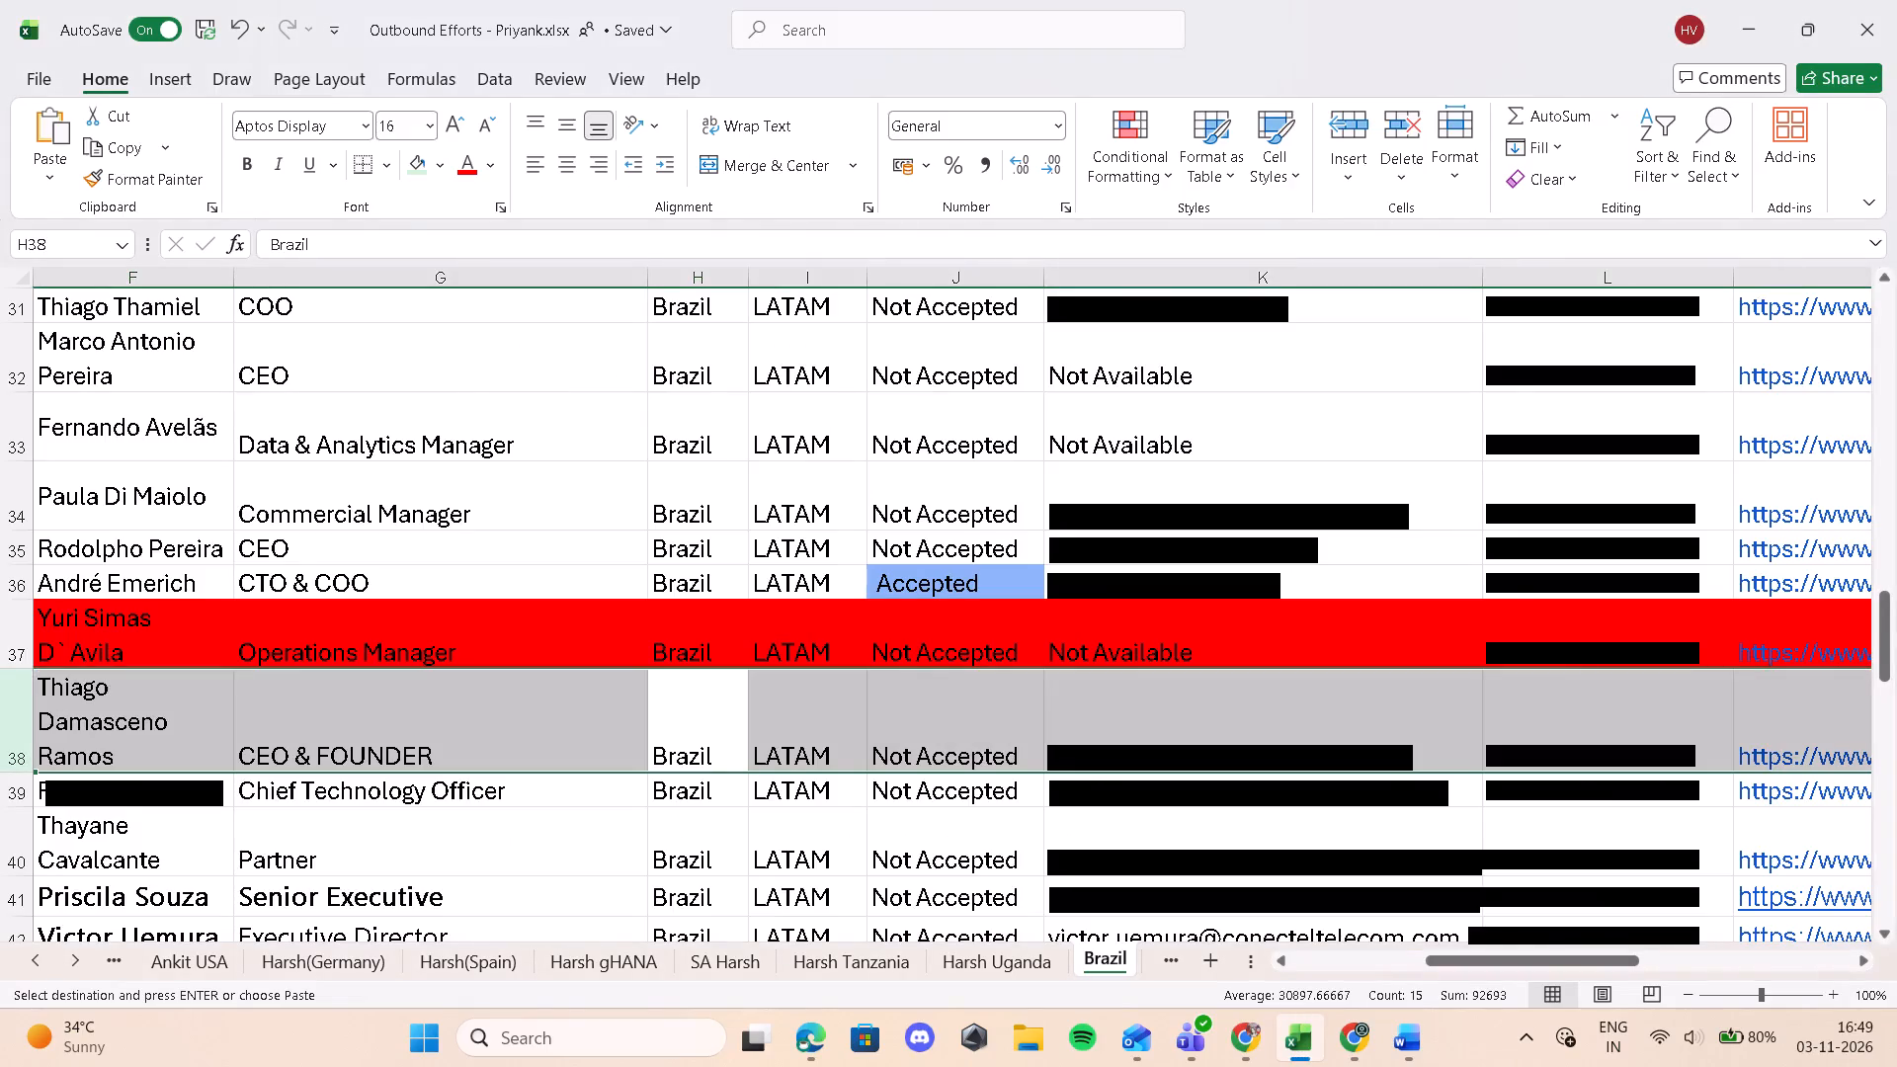
click(31, 695)
click(7, 693)
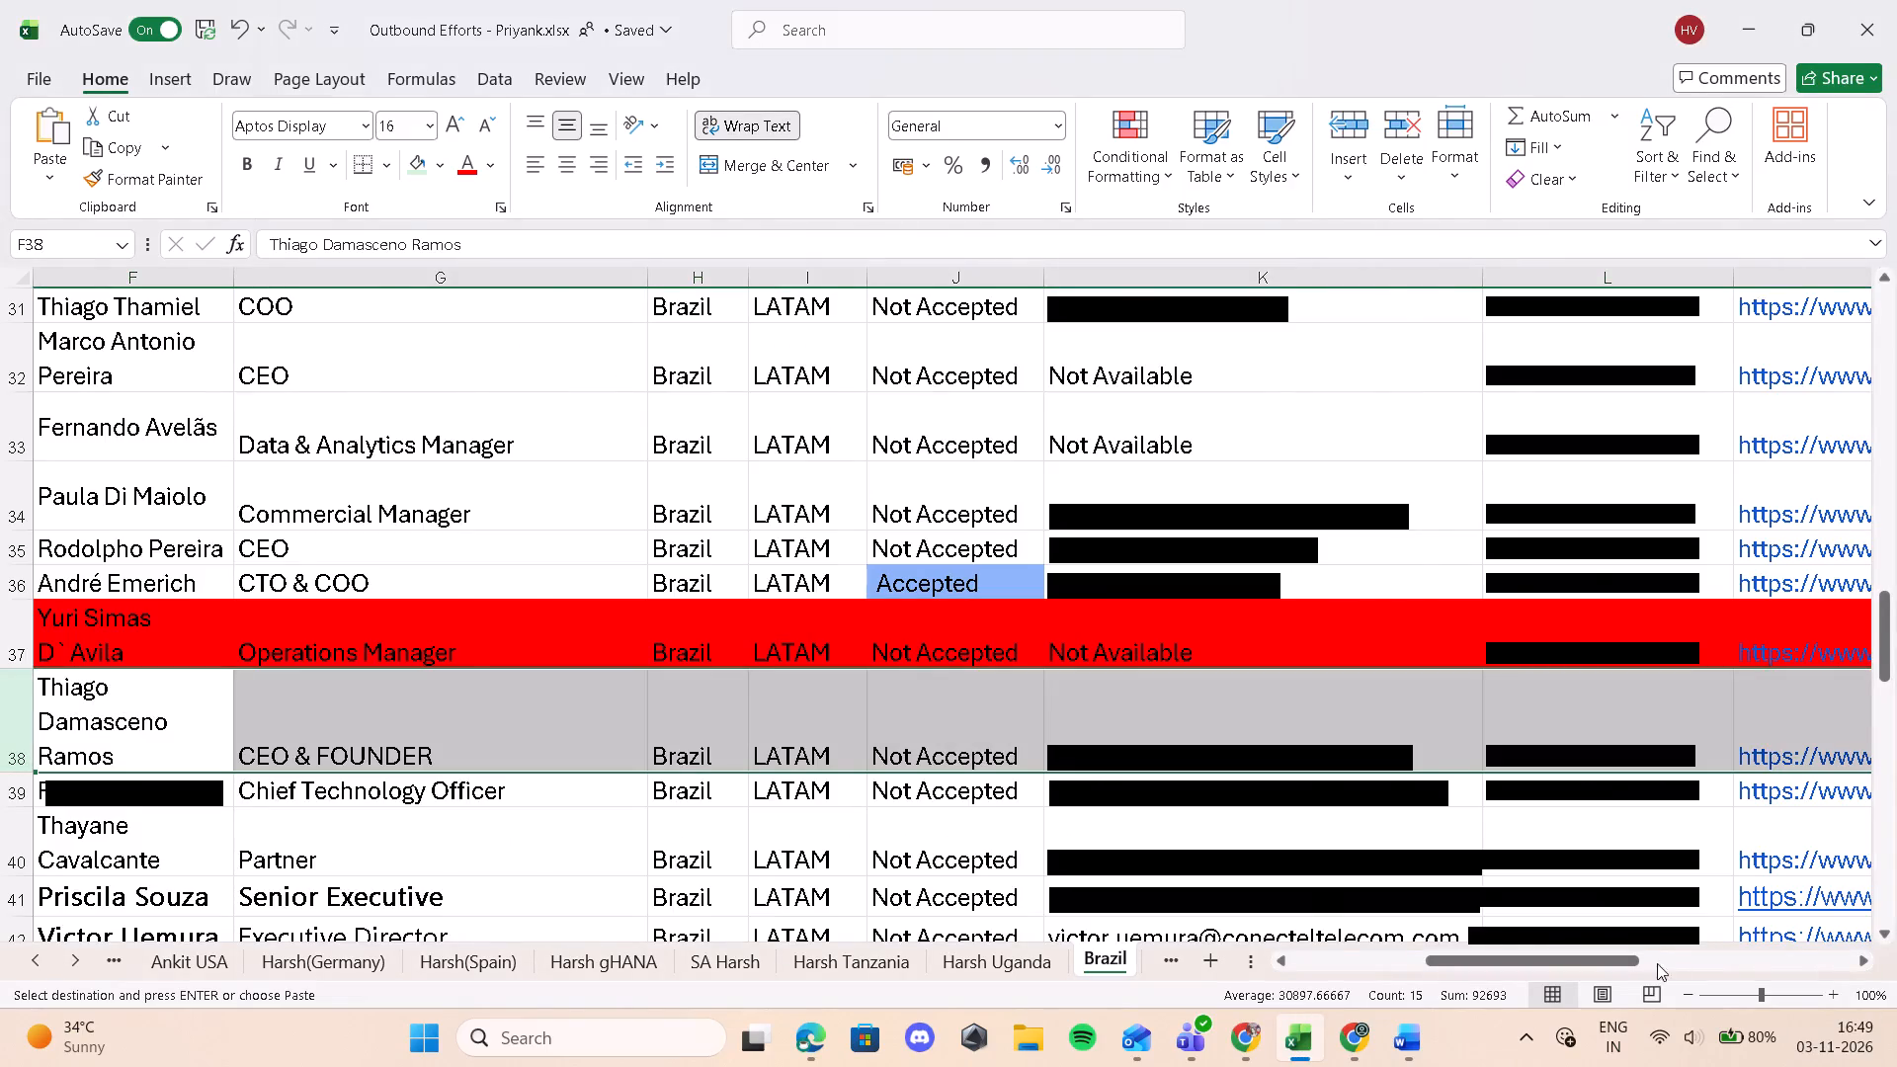
drag(1620, 961, 1405, 959)
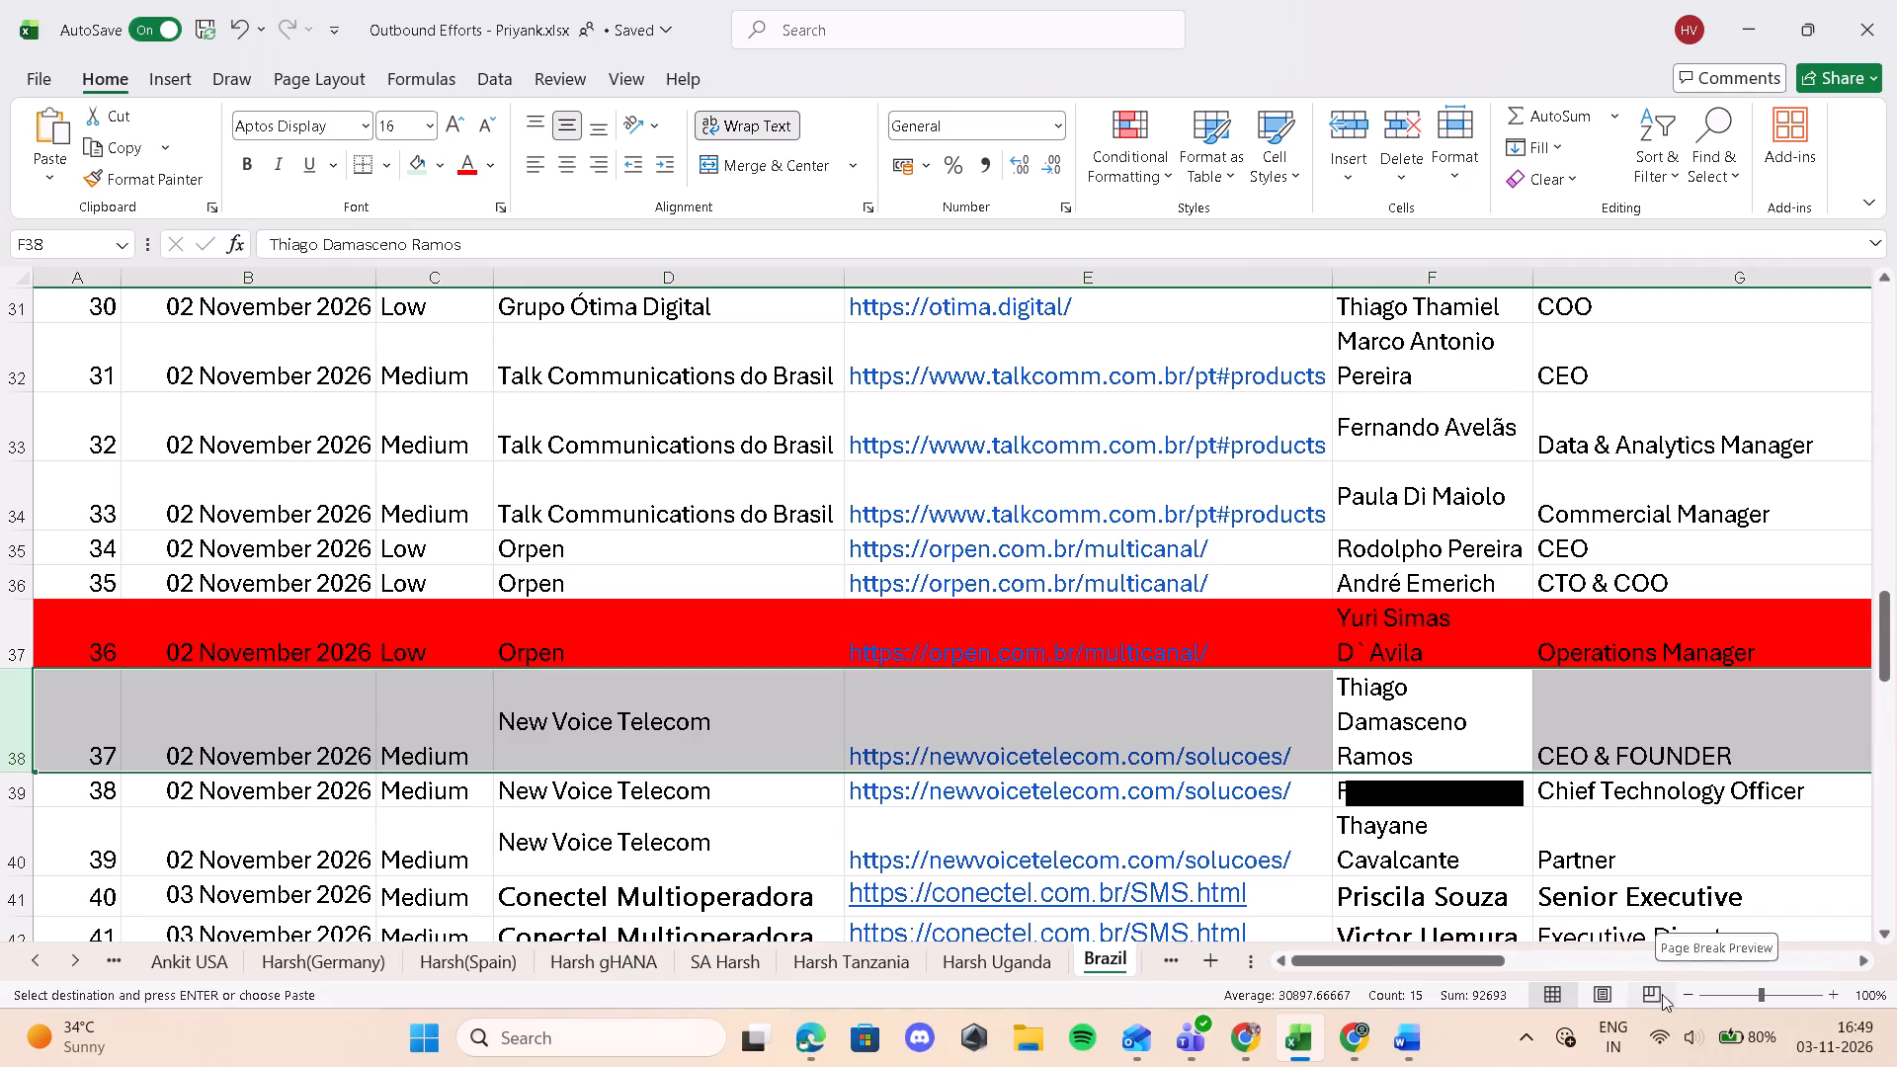
click(1514, 1062)
click(1514, 1062)
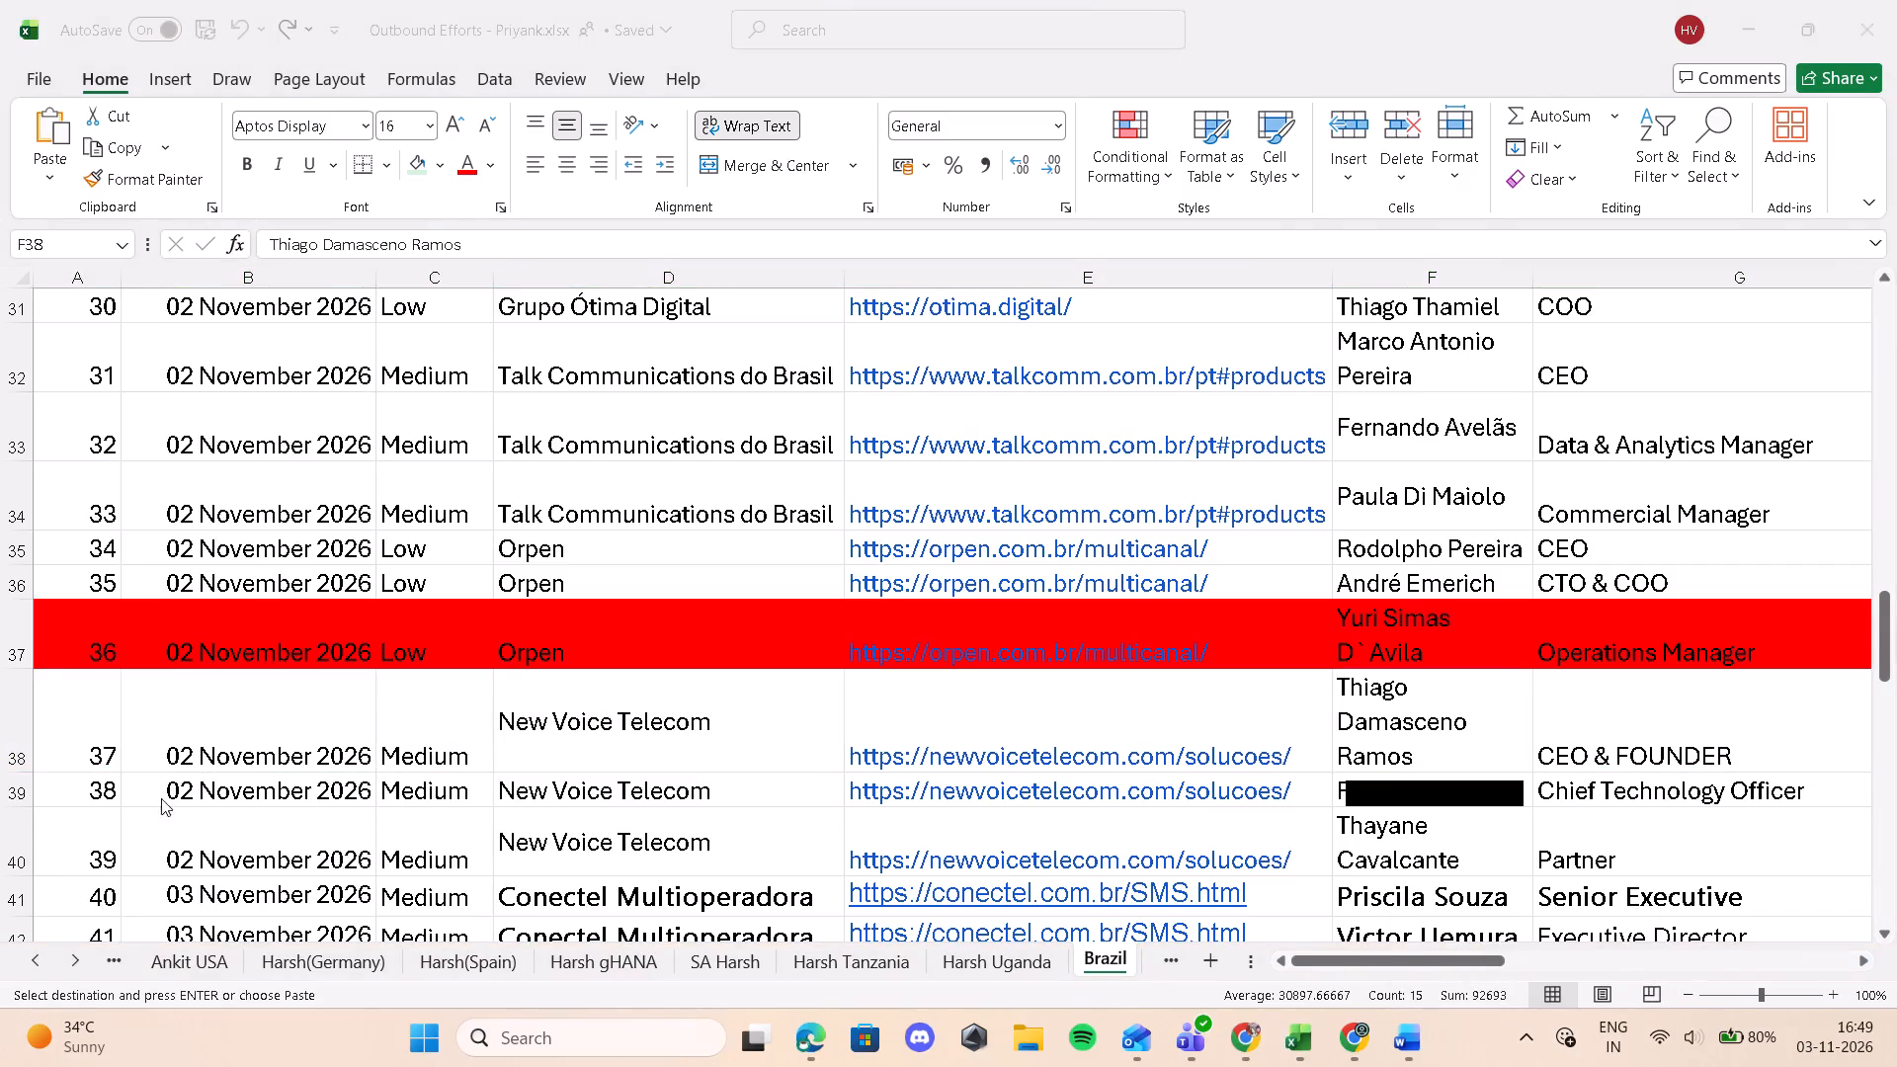
double_click(0, 713)
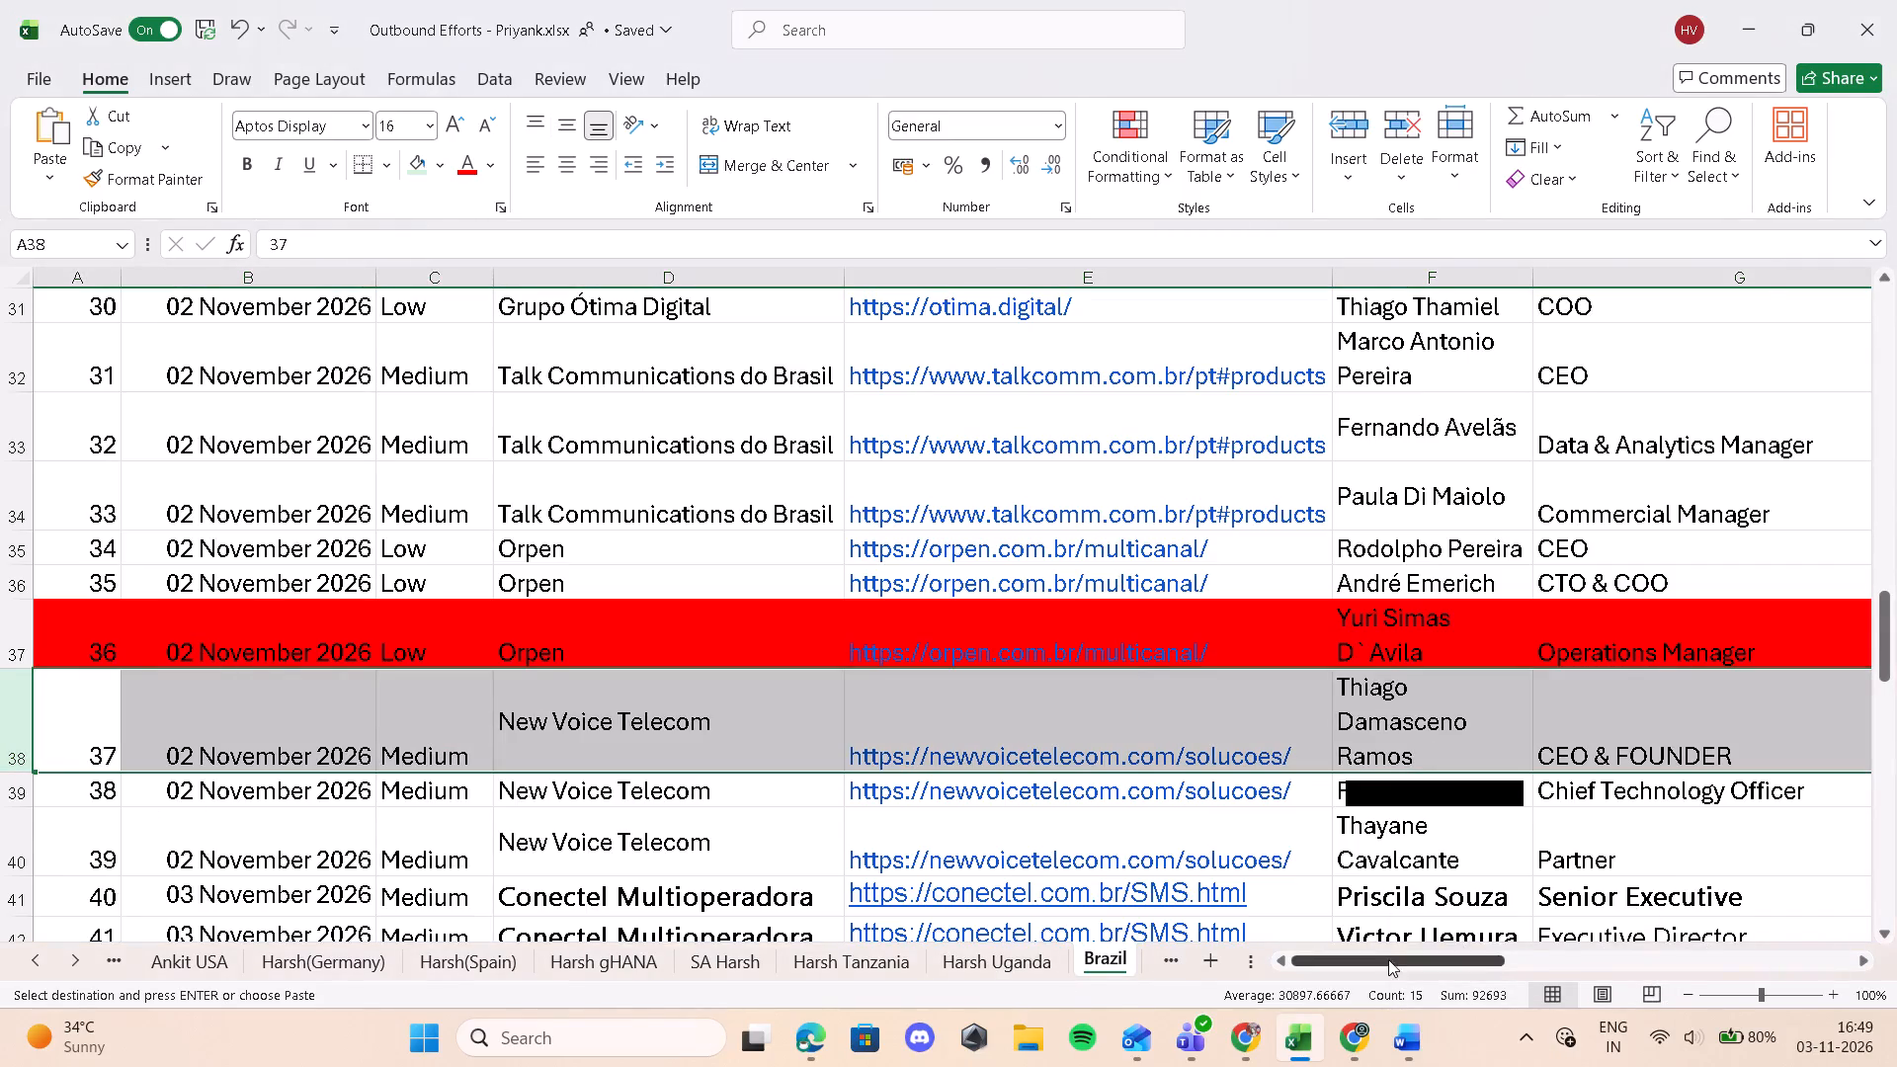
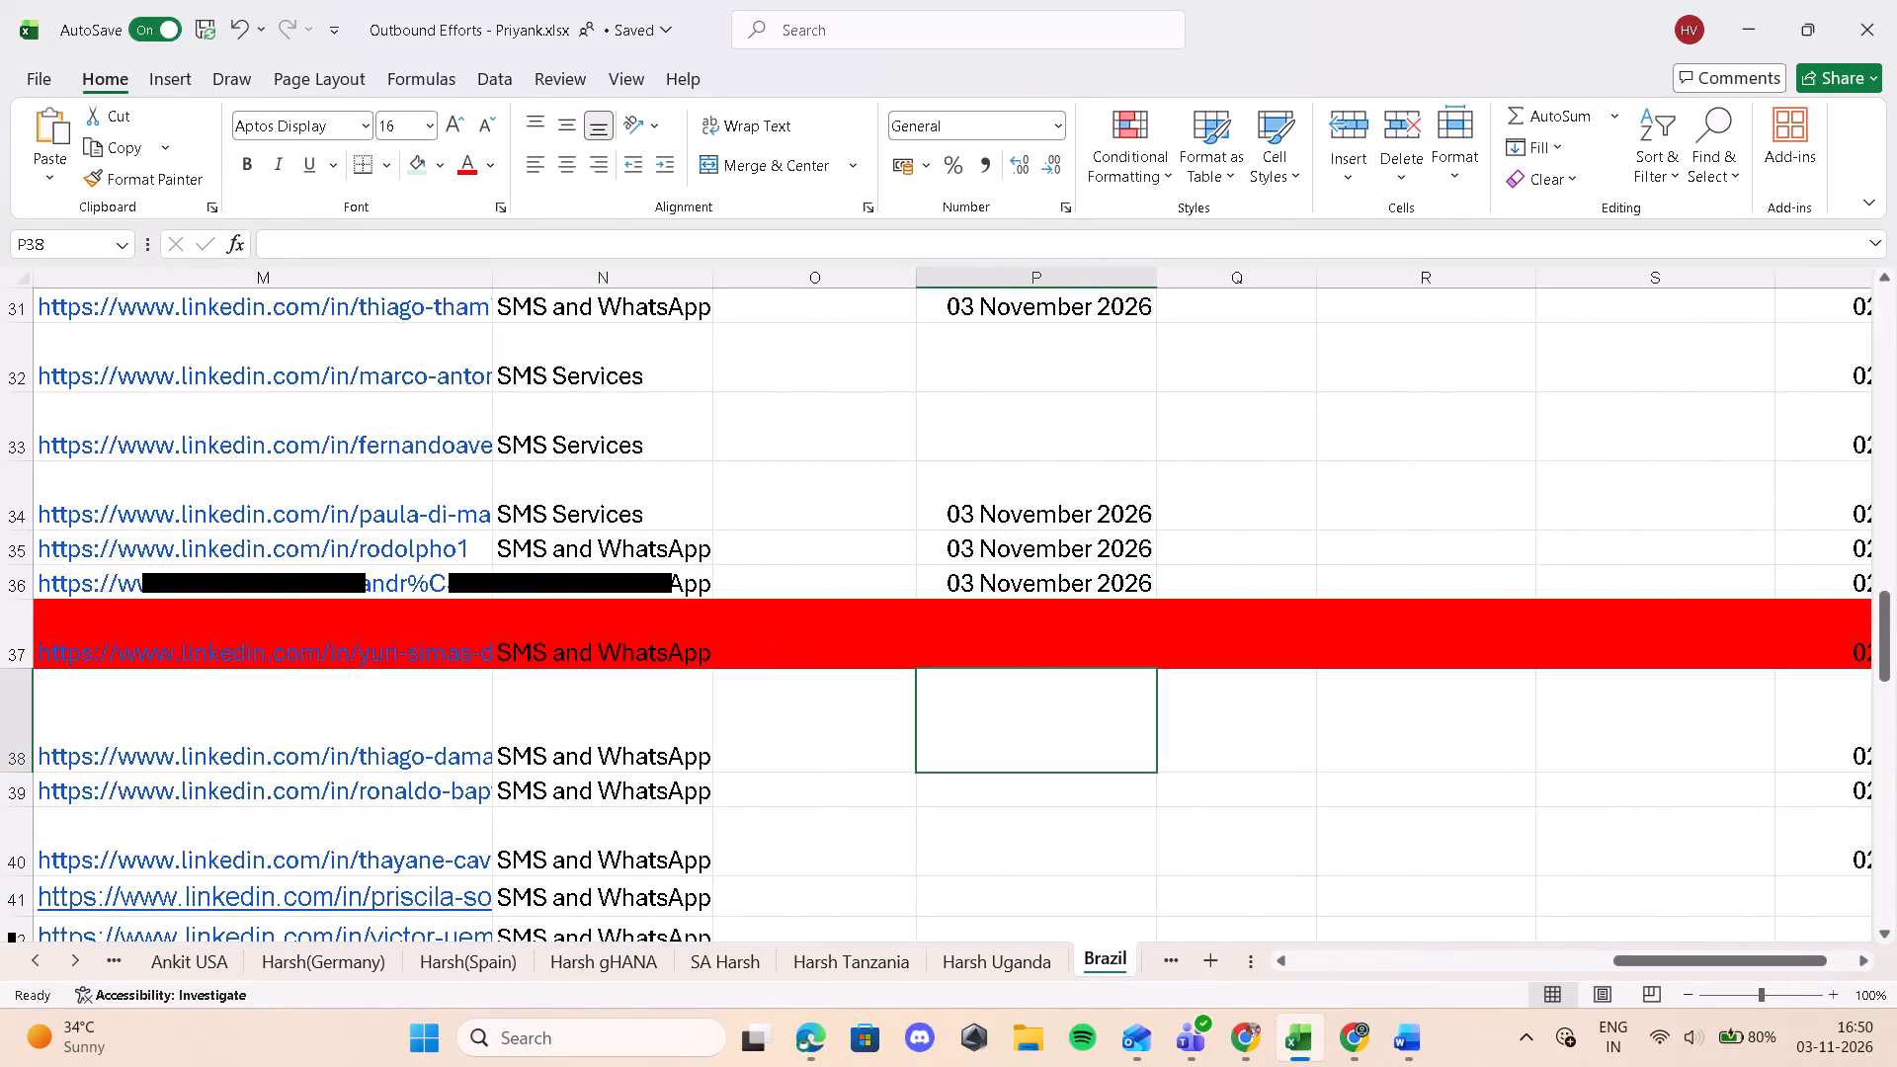
Log the outreach date 03 November 2026 in column P for the row 38 prospect, copied from row 36.
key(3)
click(1057, 577)
key(ctrl+c)
click(1075, 722)
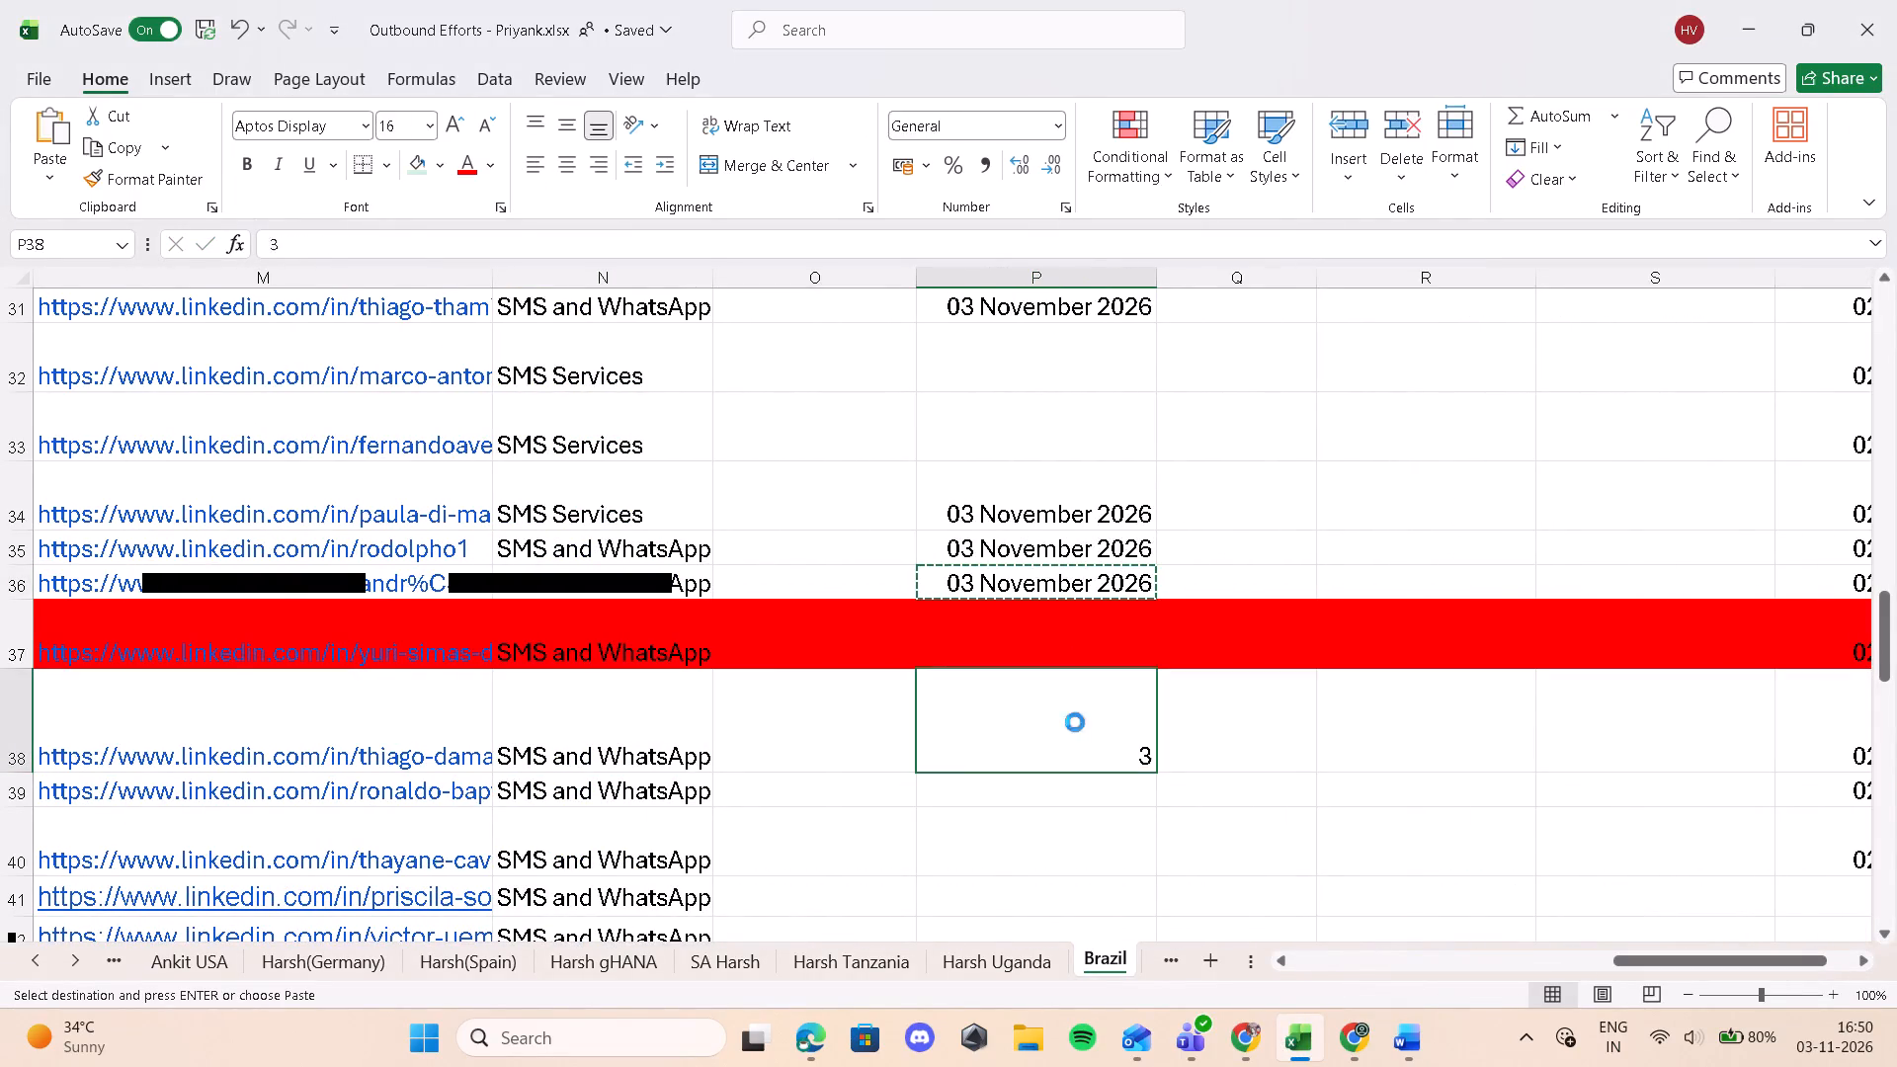
key(ctrl+v)
Copy the email address of the row 39 prospect on the Brazil sheet and switch to Outlook.
click(1080, 792)
click(12, 781)
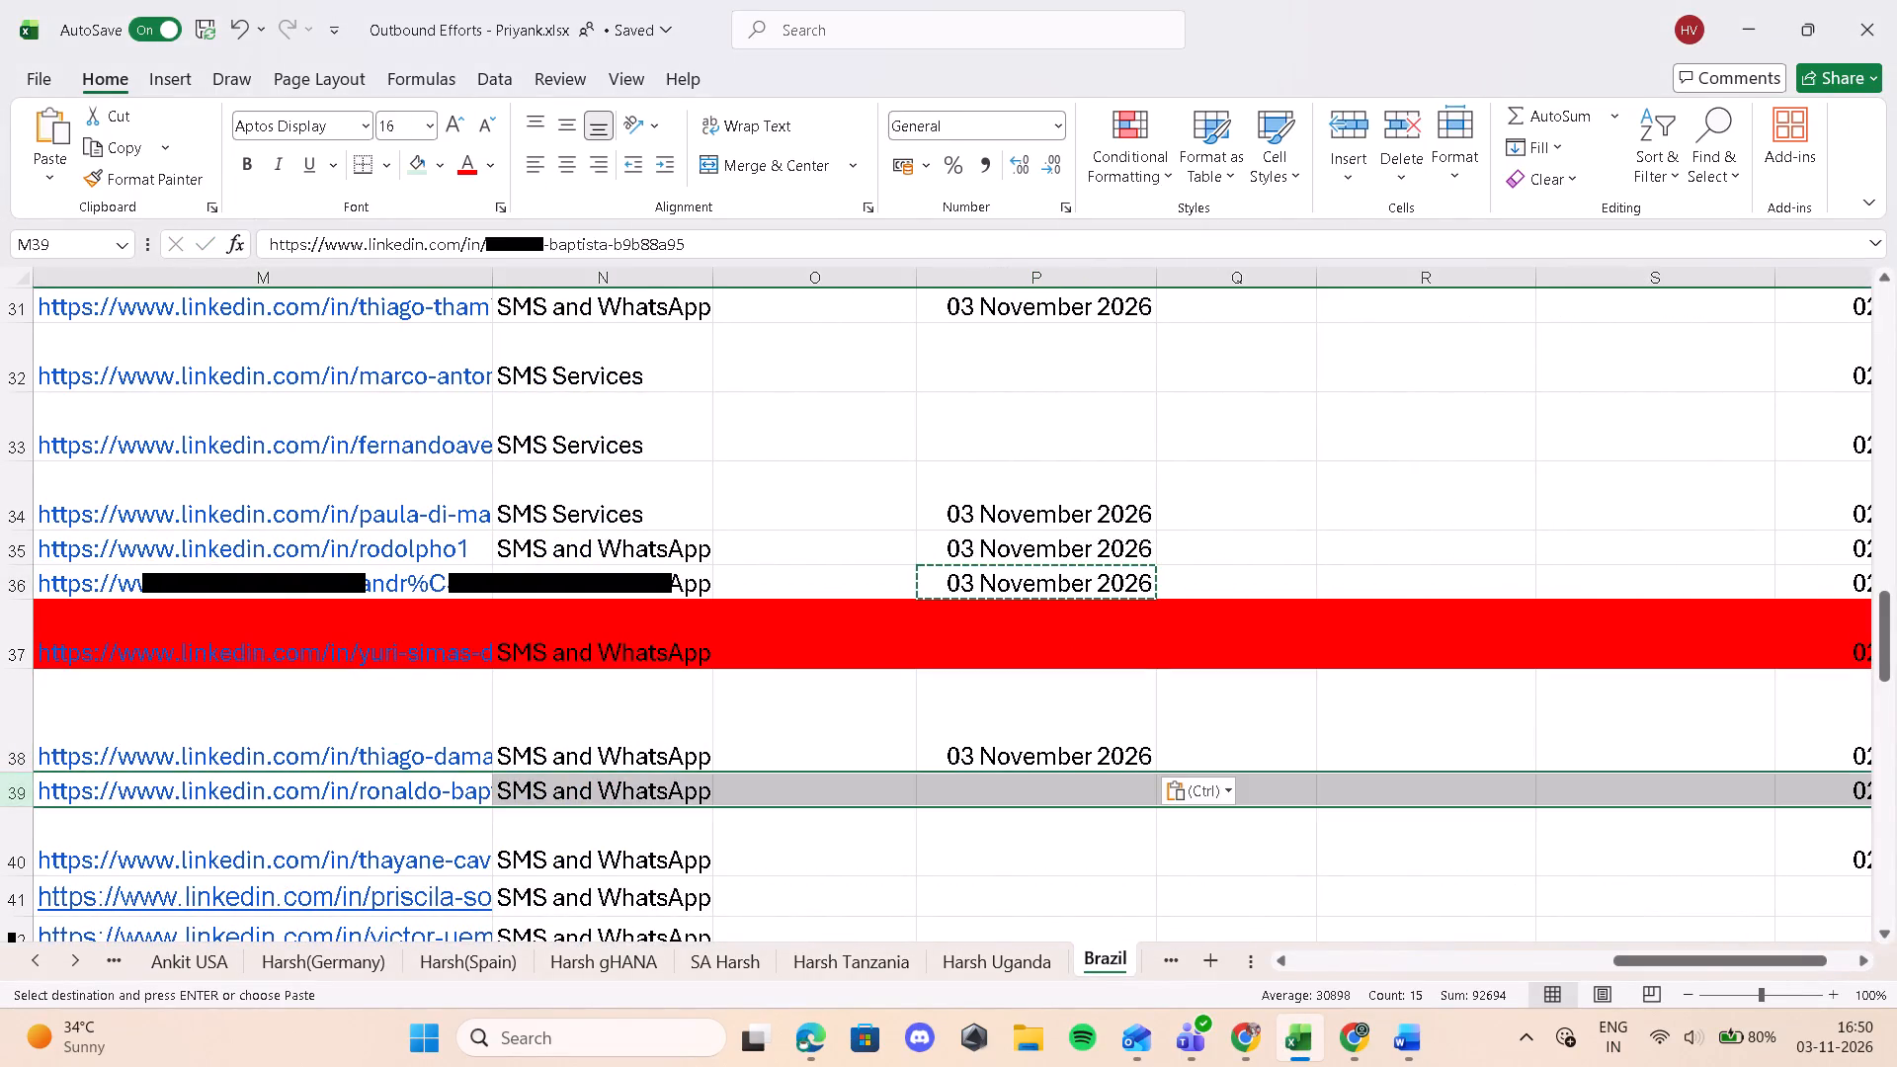
drag(1691, 967, 1645, 960)
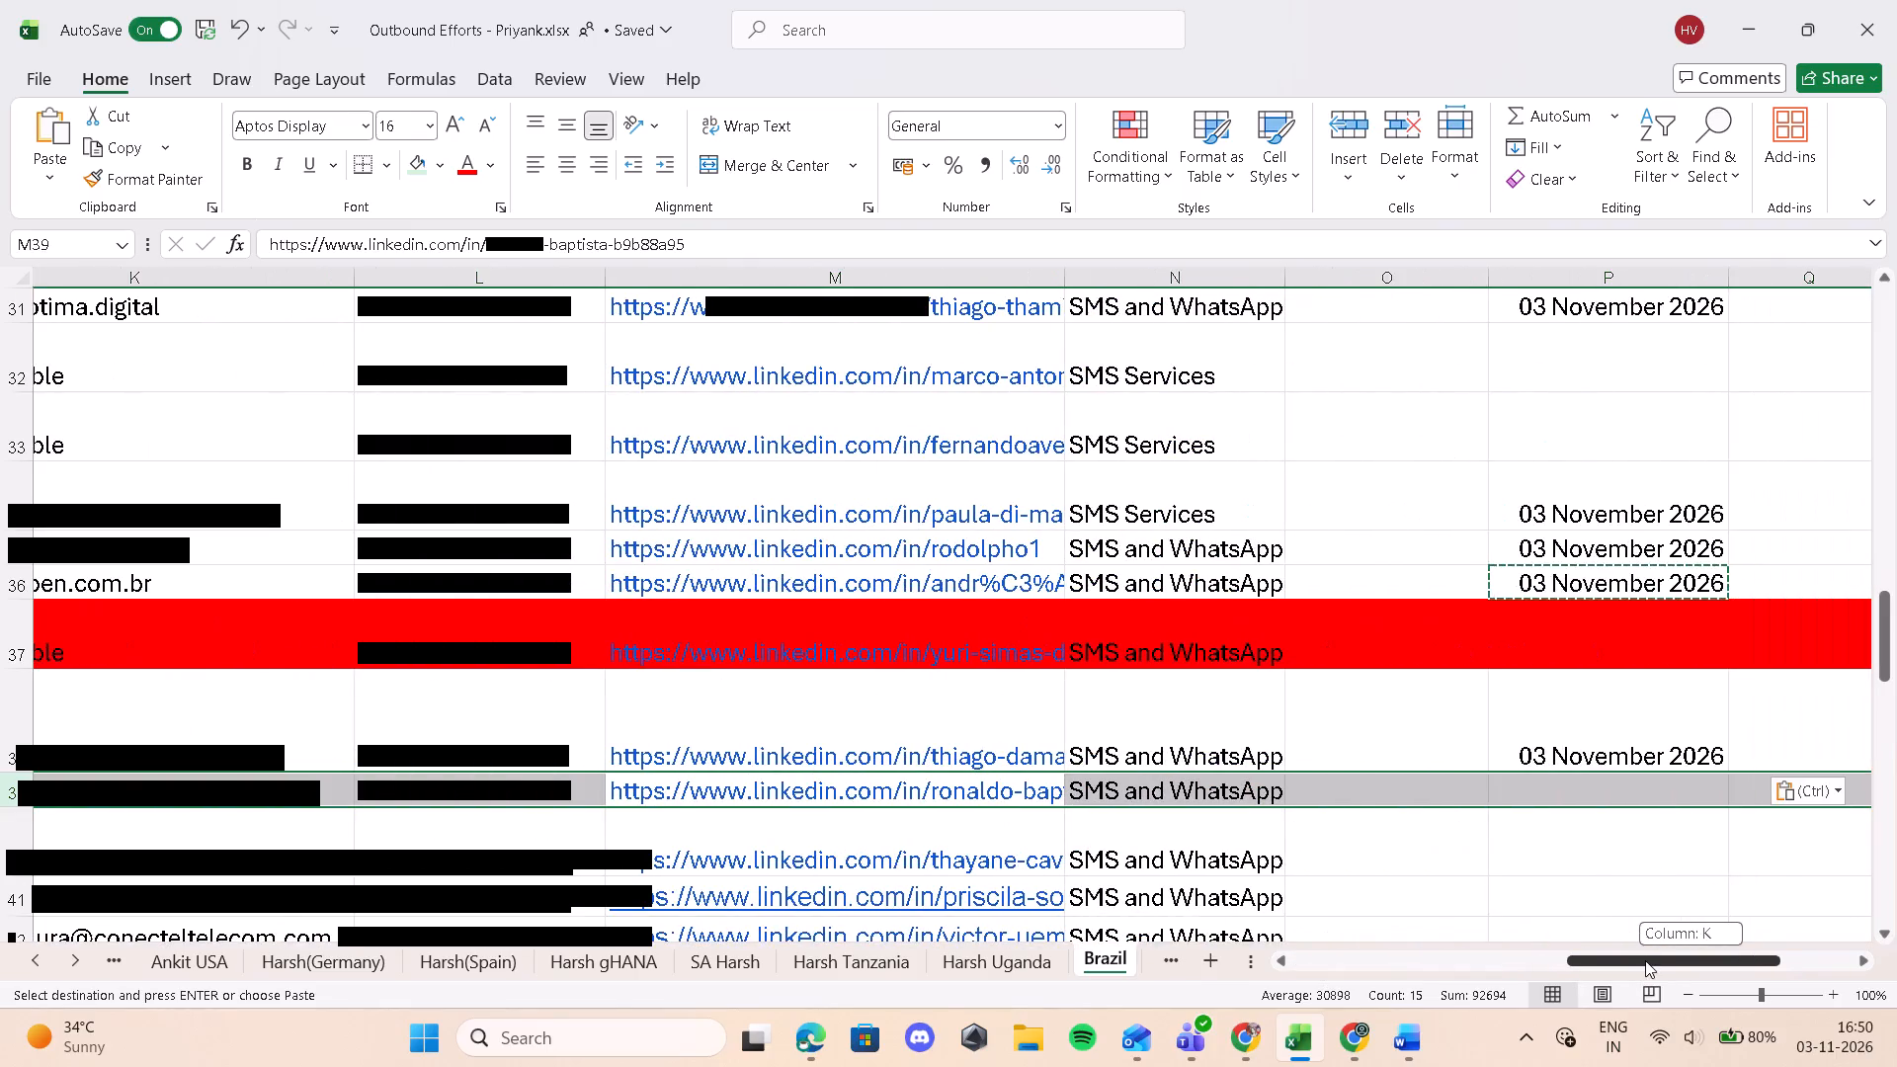
drag(1645, 960, 1595, 958)
click(658, 799)
key(ctrl+c)
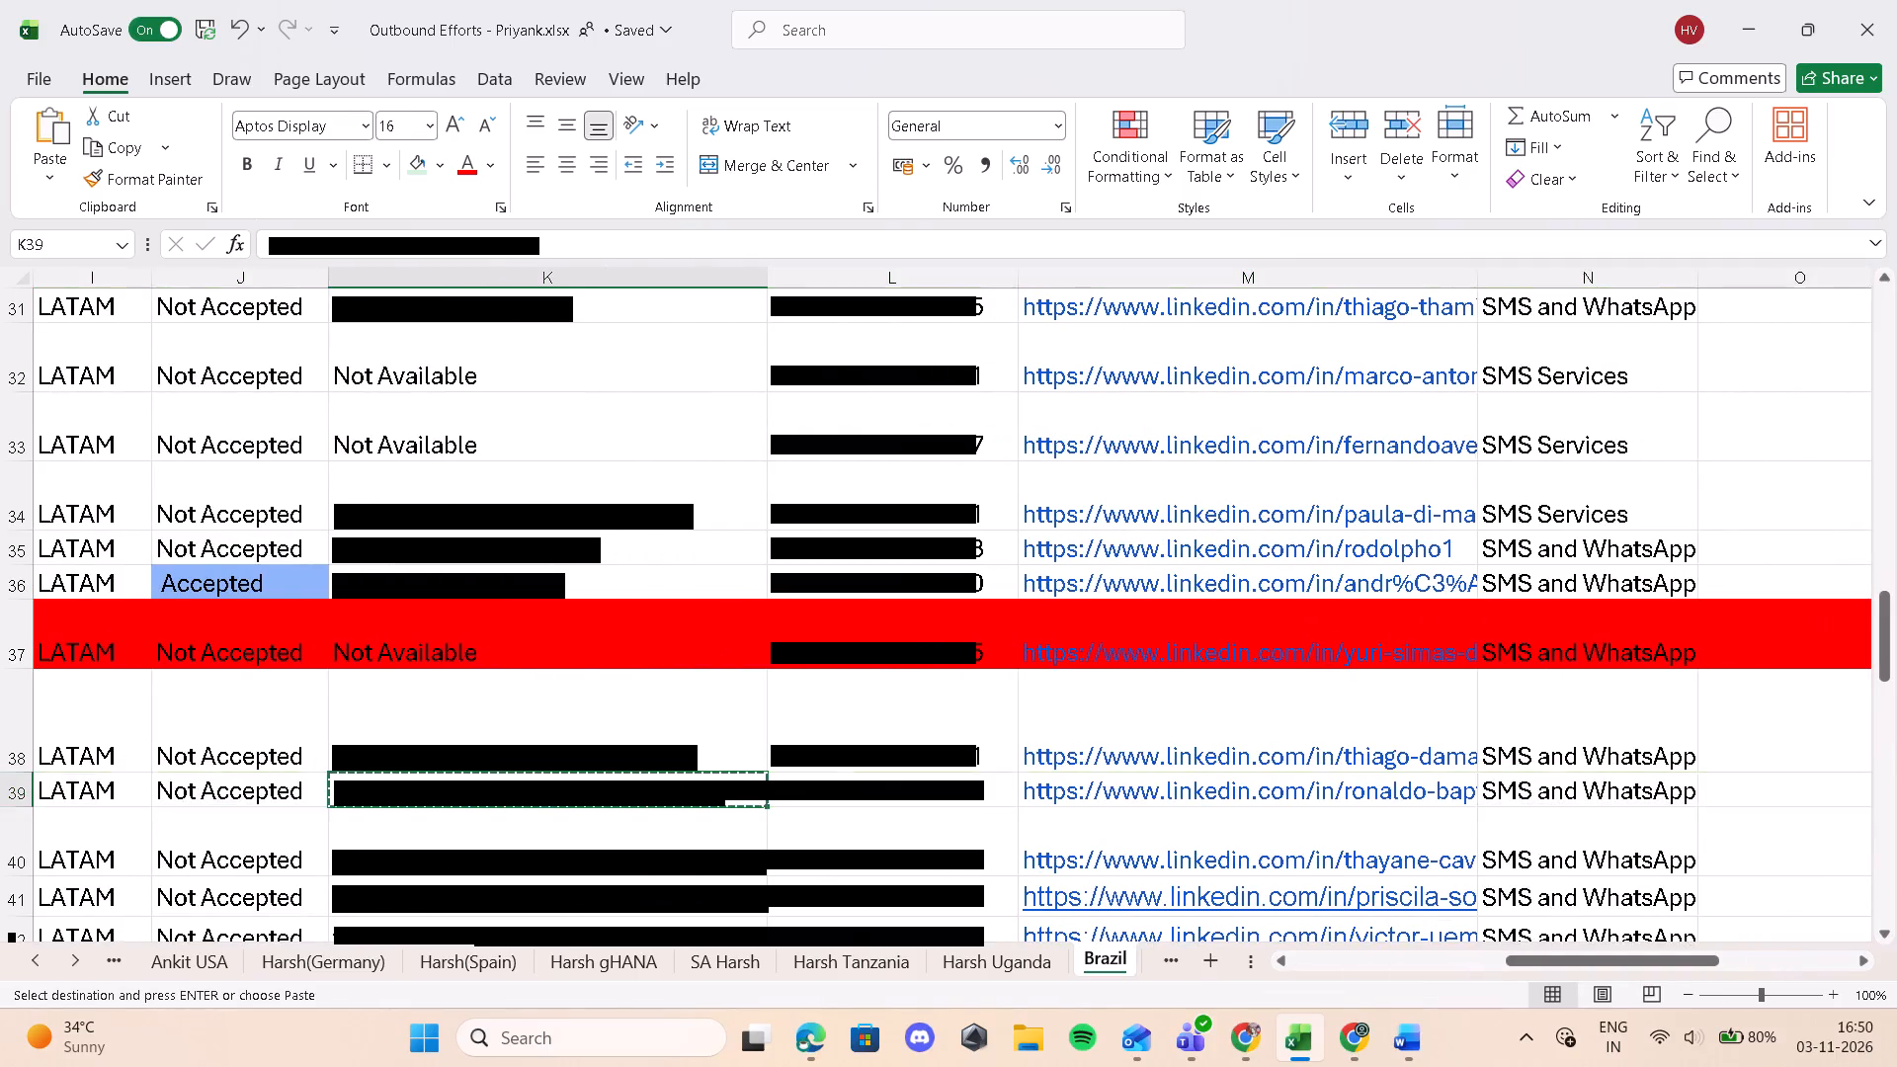
click(1098, 1031)
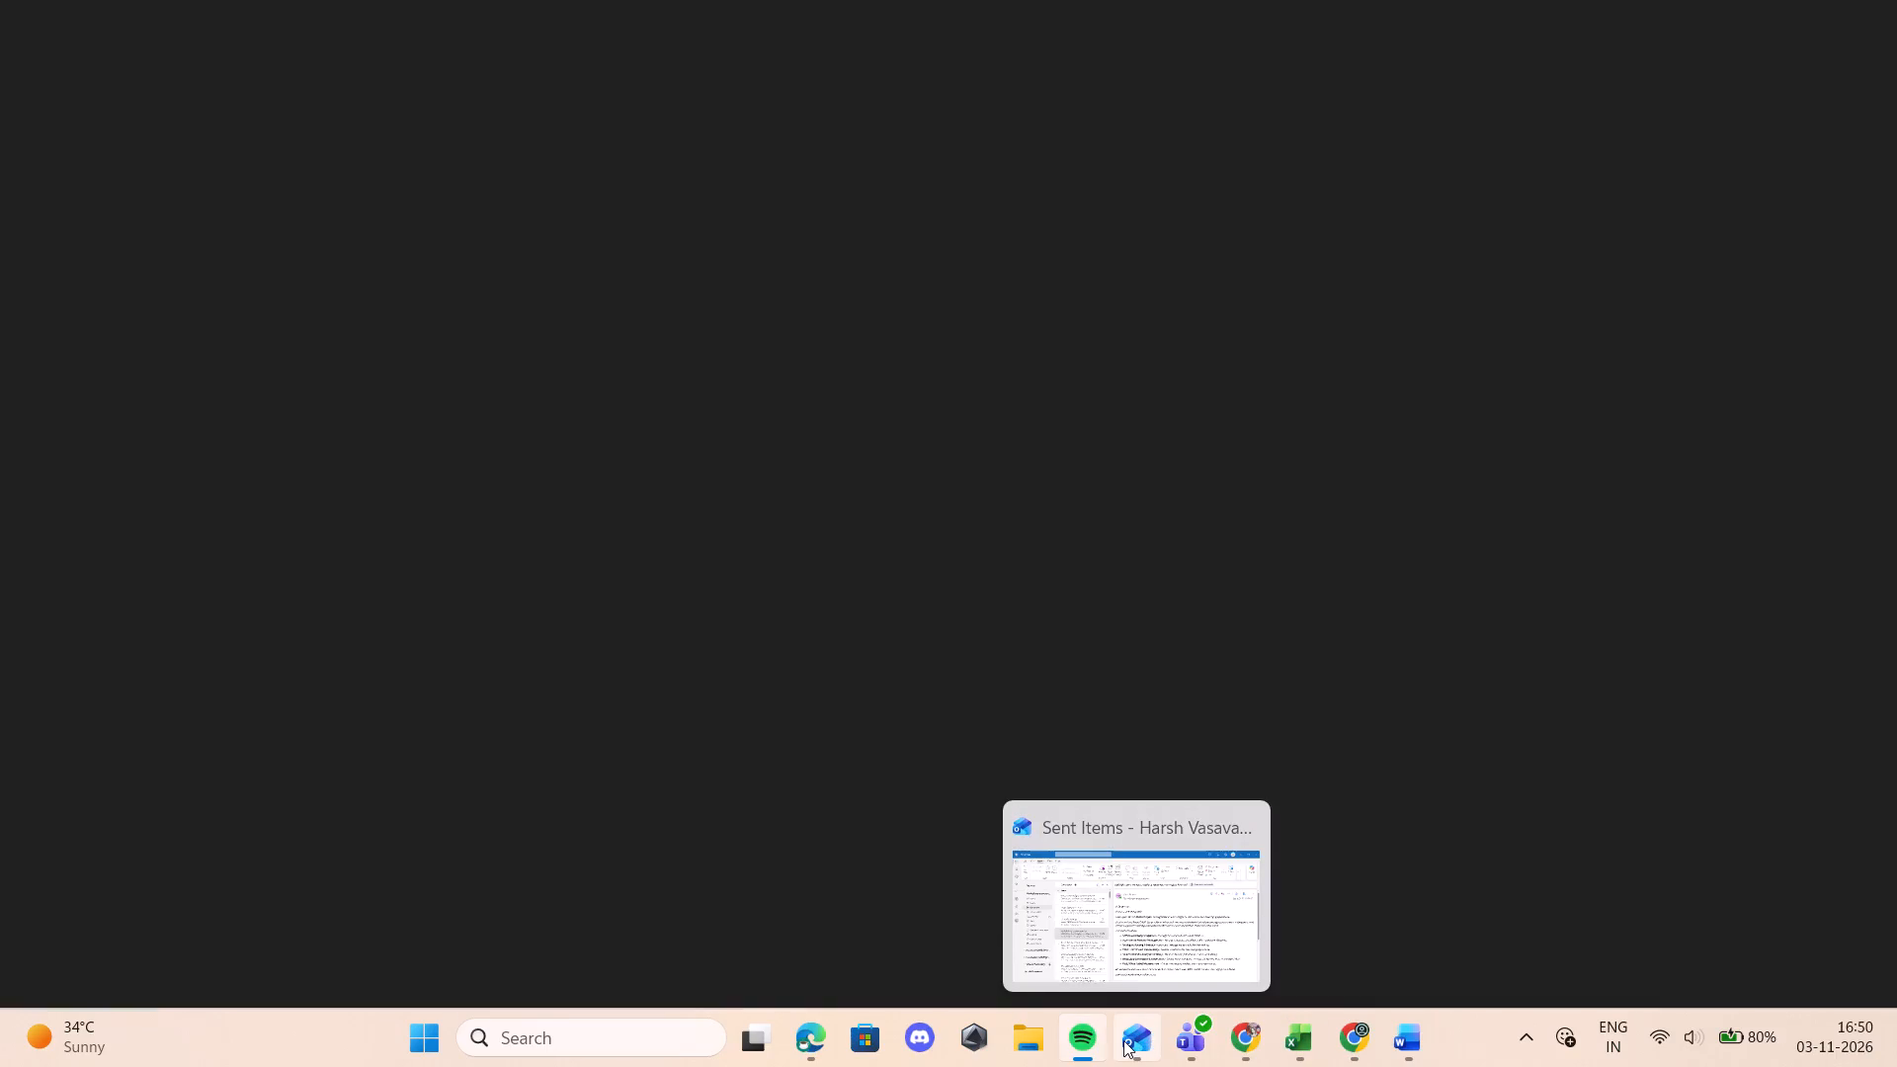
Close the Spotify window that is covering the Outbound Efforts workbook.
right_click(1099, 1040)
click(1114, 969)
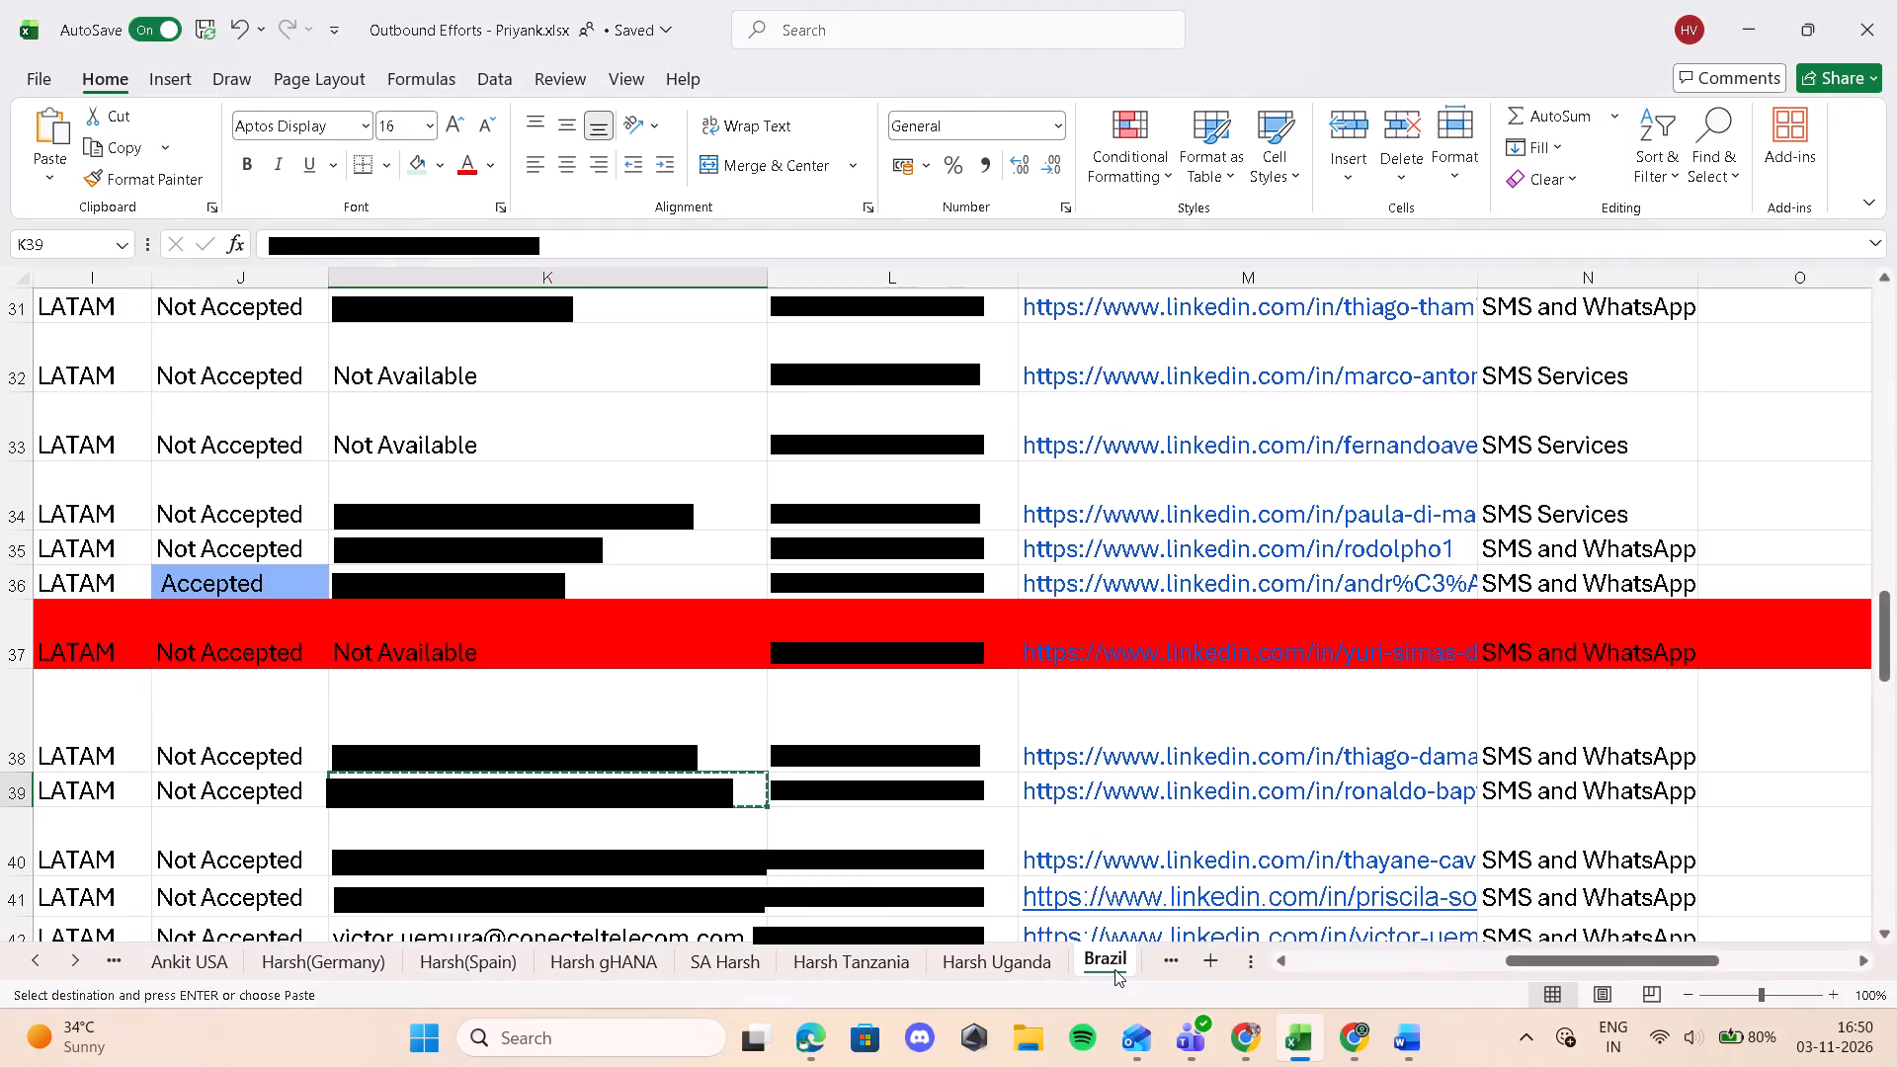
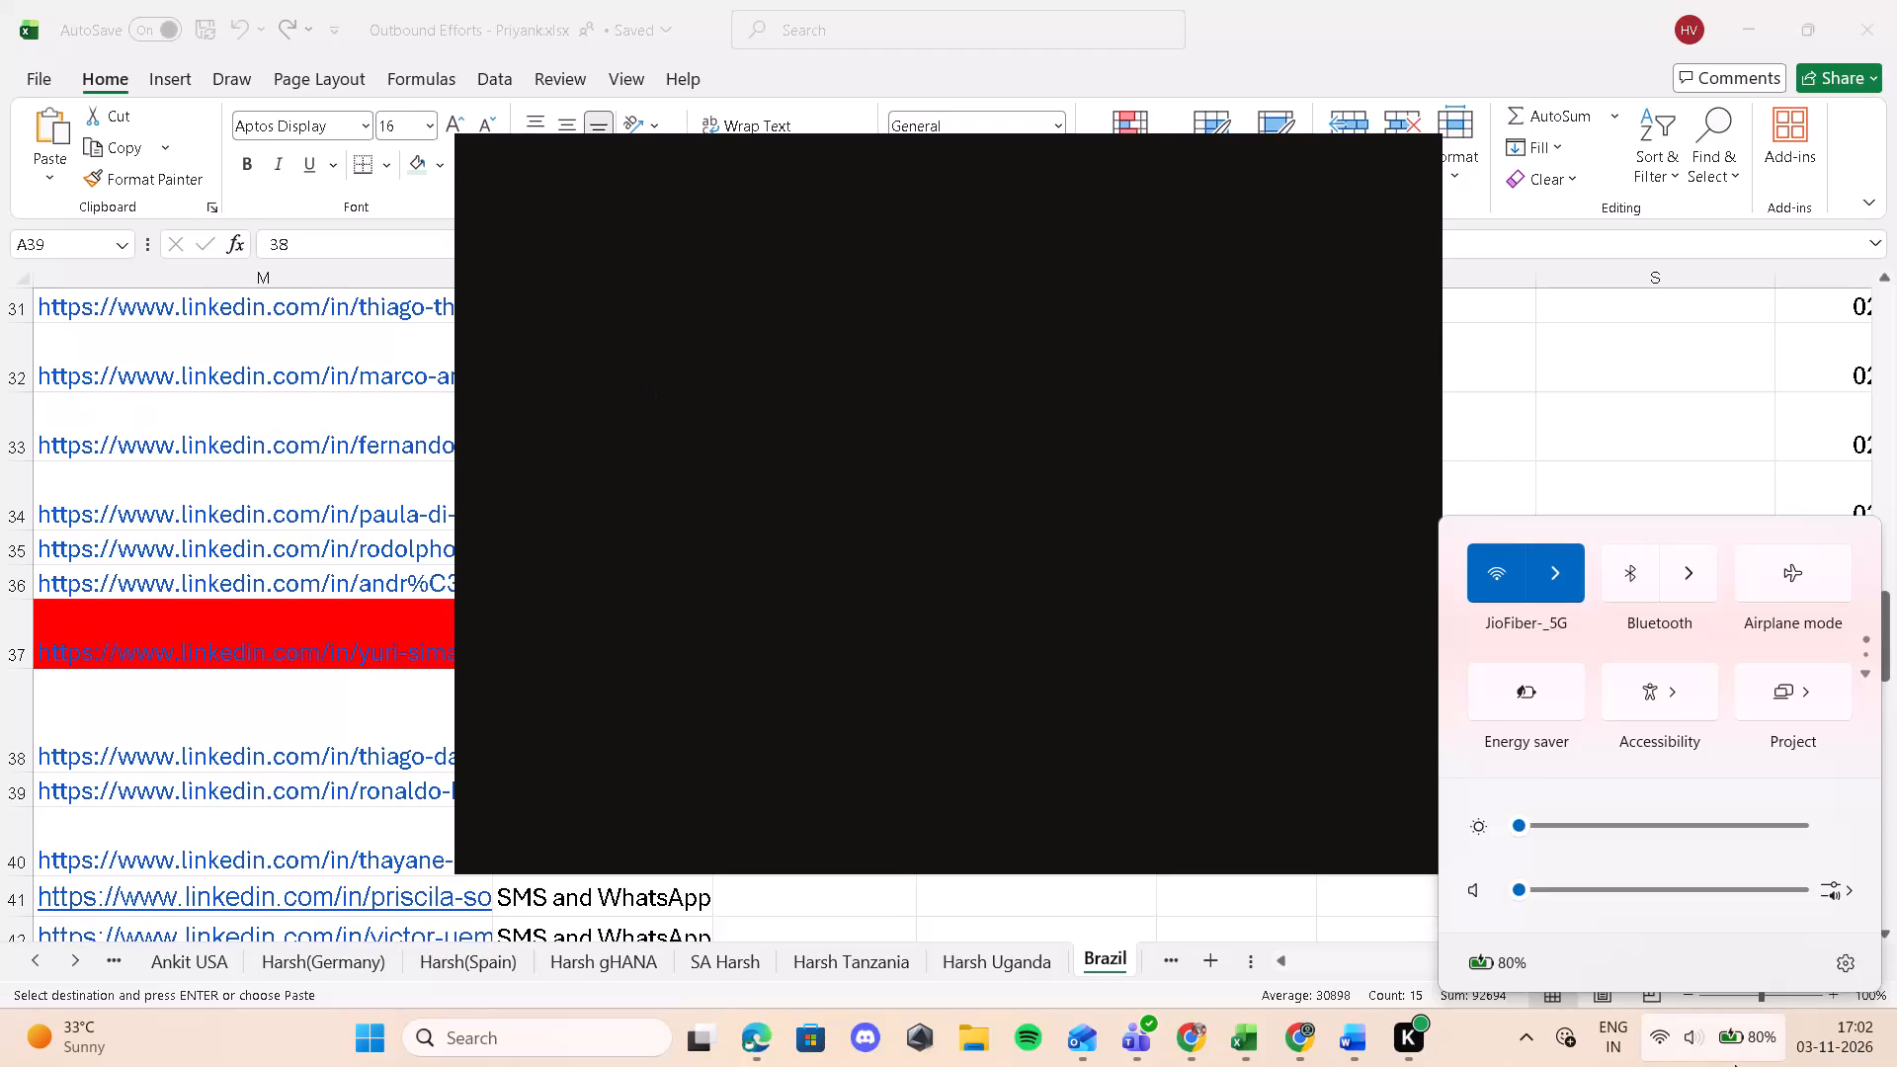
Adjust the display brightness to a dim level, about one fifth of its full range.
drag(1521, 833, 1387, 865)
click(1493, 1066)
click(1766, 1046)
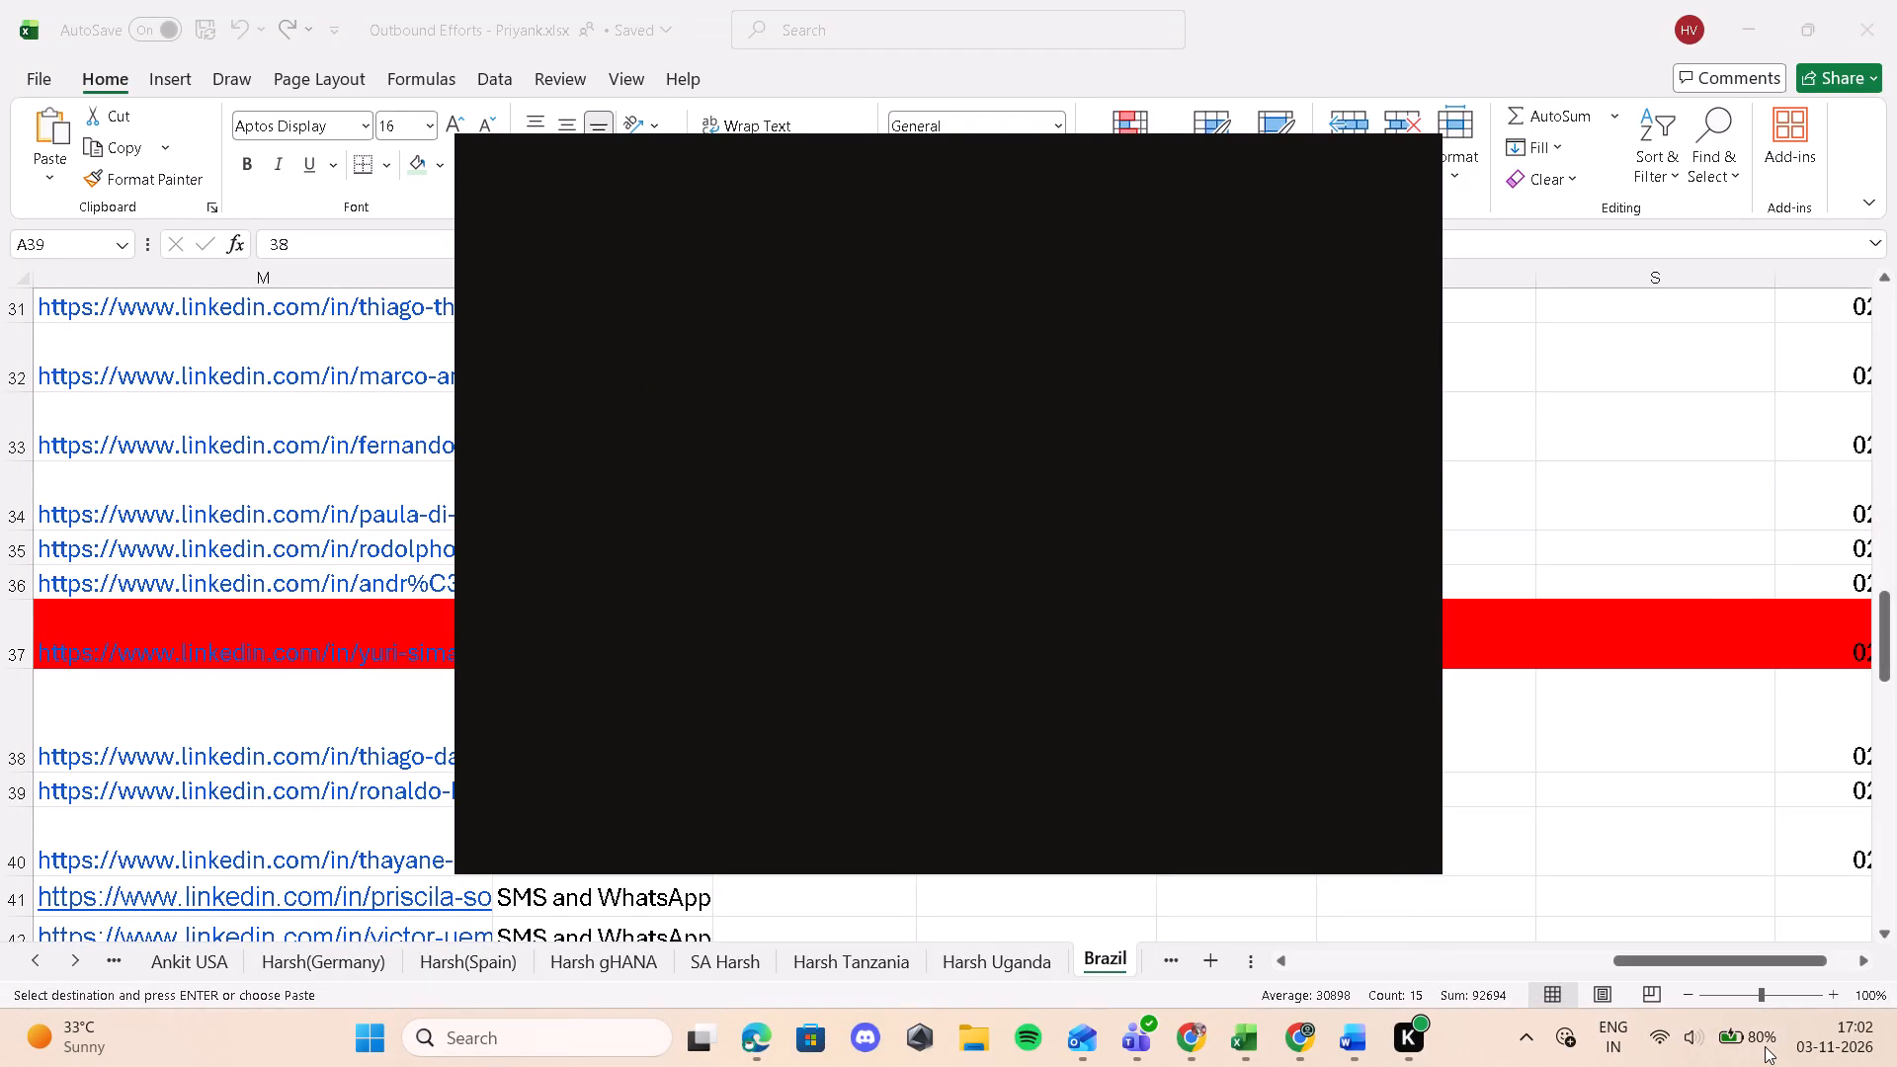
click(1568, 832)
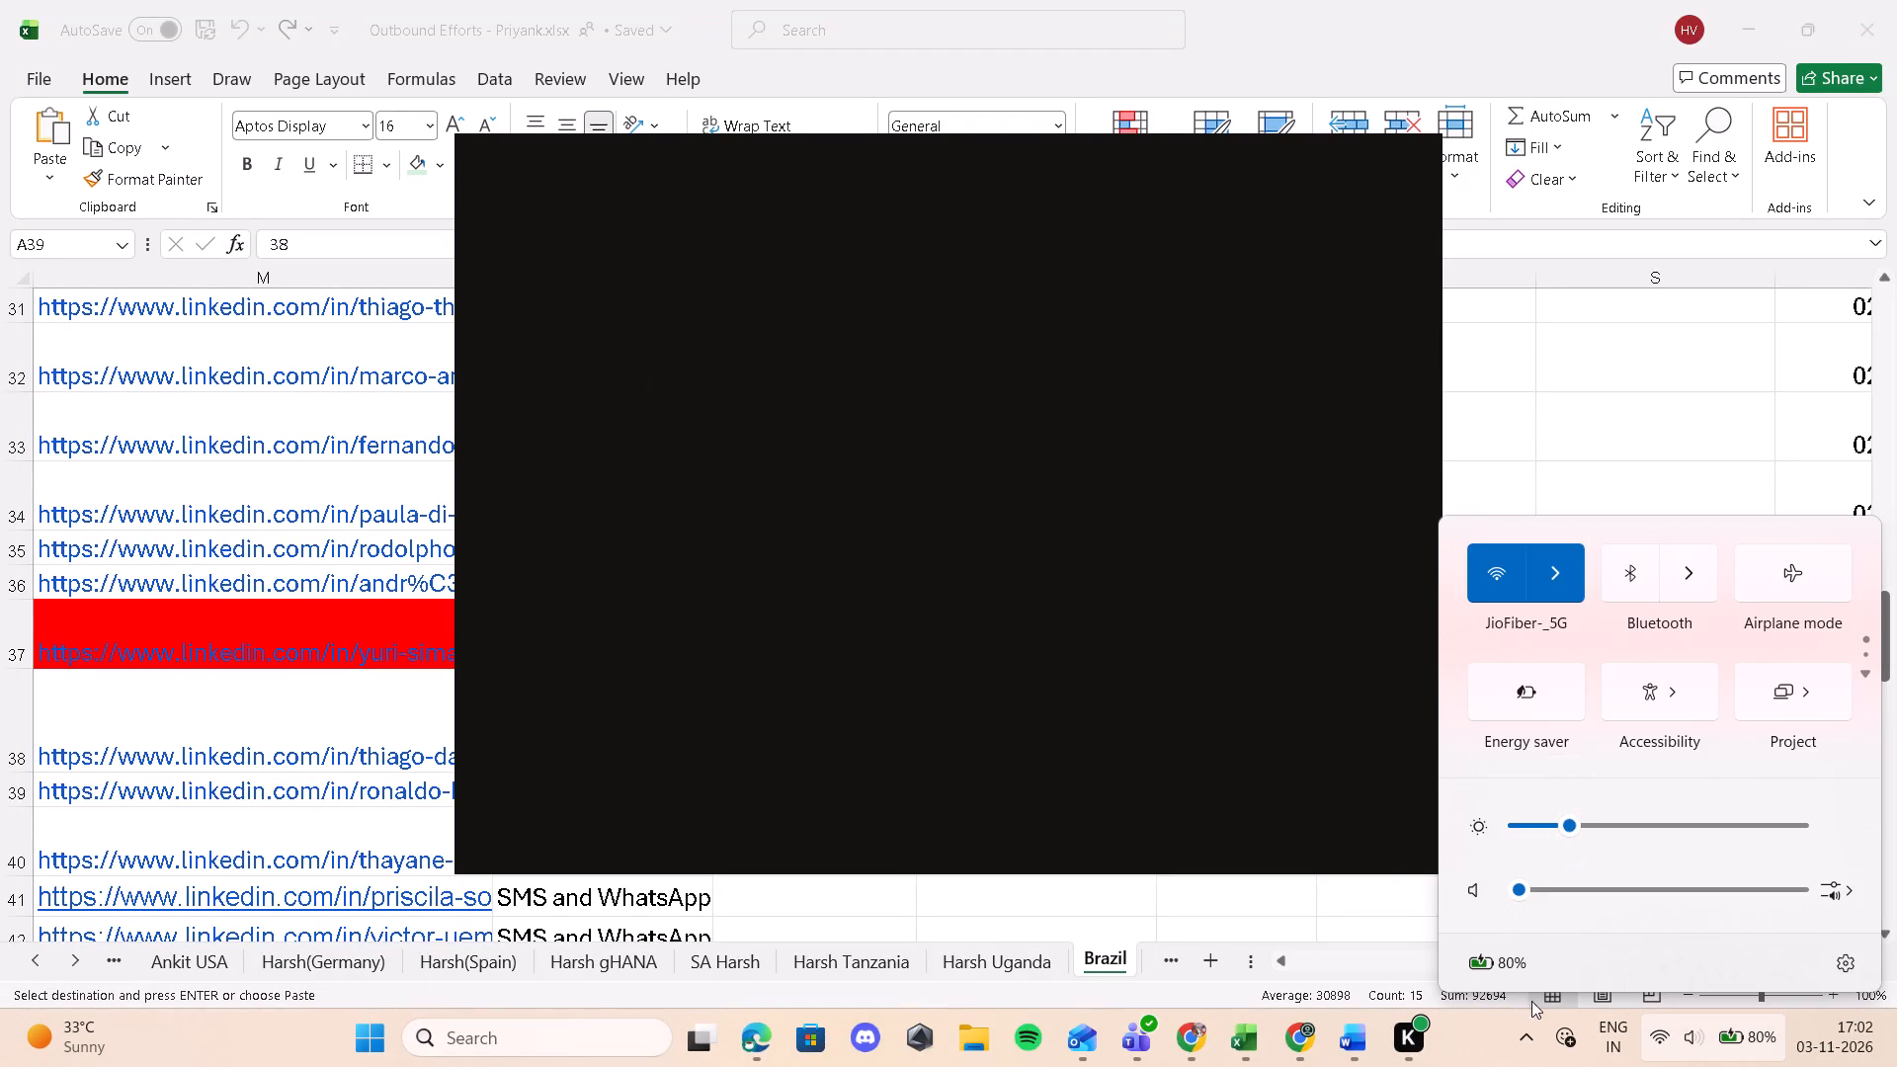
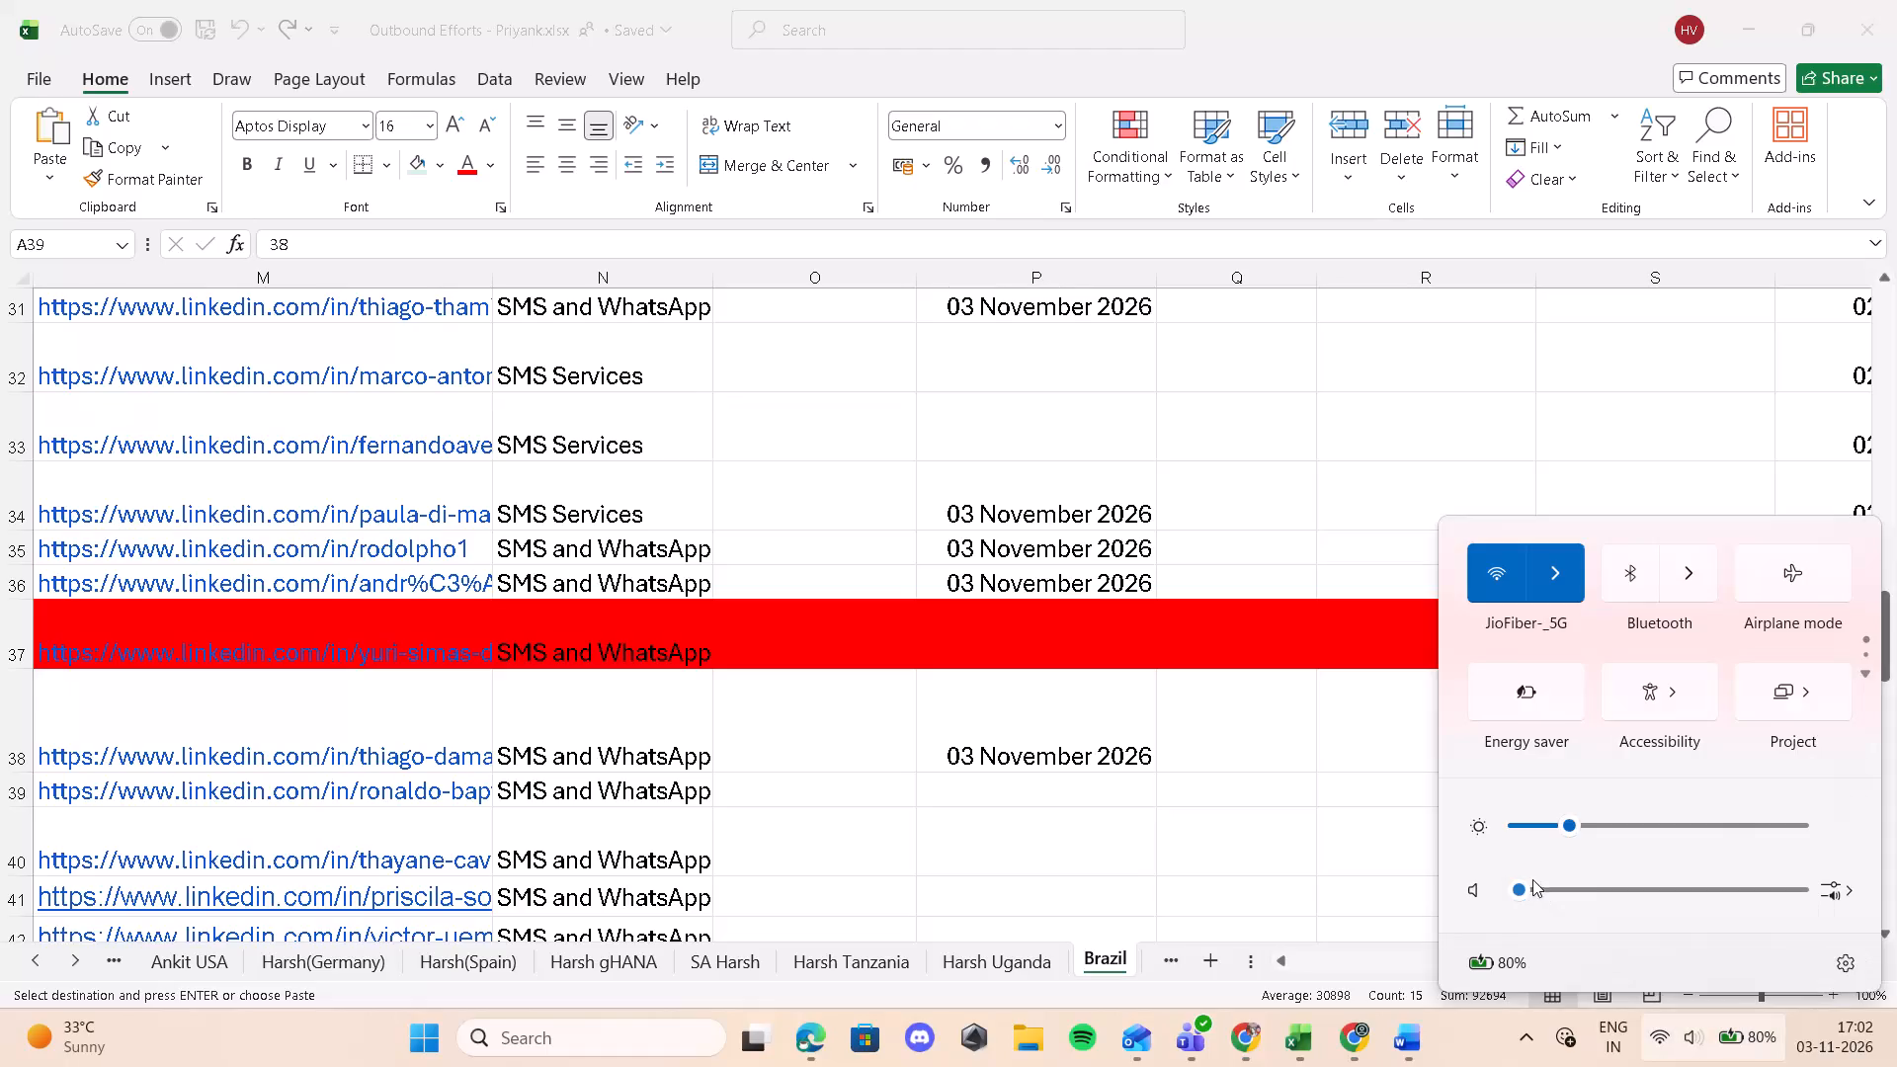
Raise the display brightness to slightly over half in the system quick settings and dismiss them.
drag(1585, 822, 1574, 882)
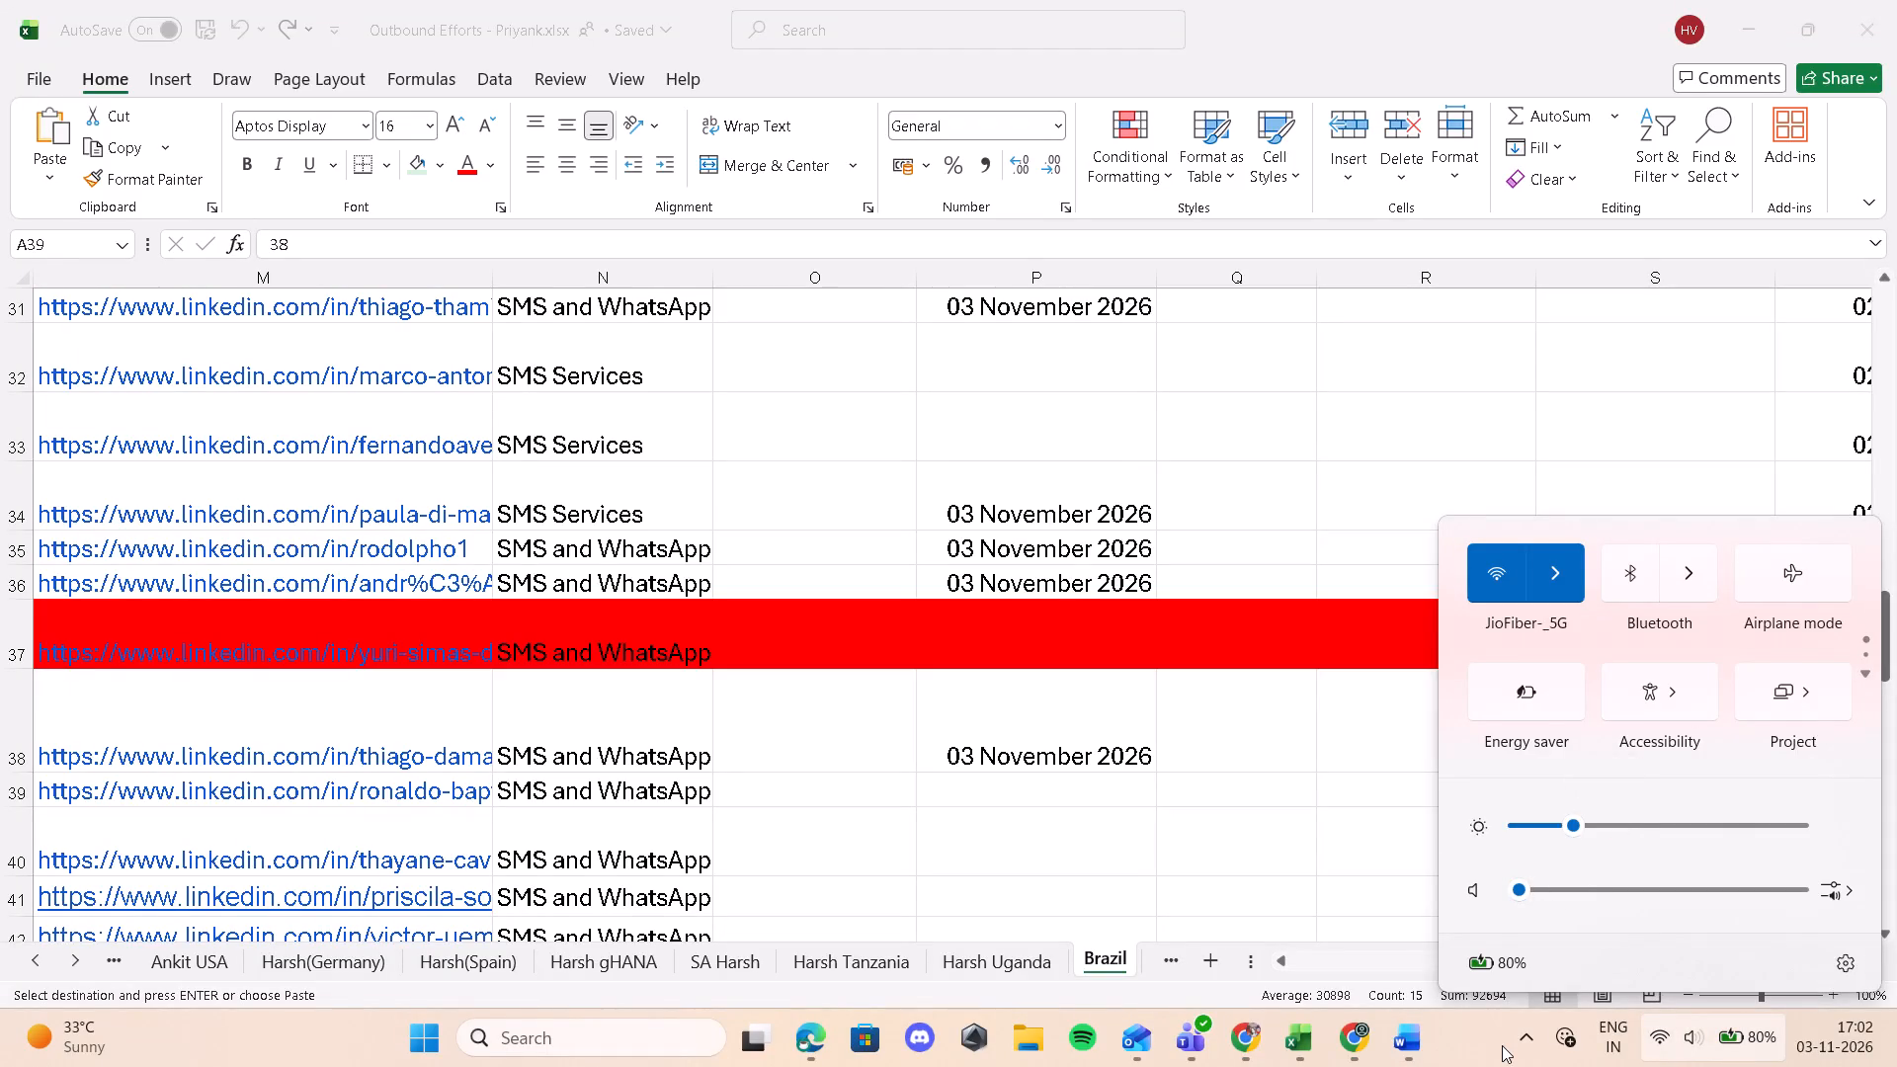
click(1502, 1045)
click(1682, 1034)
drag(1678, 857, 1683, 832)
click(1683, 832)
click(1495, 1054)
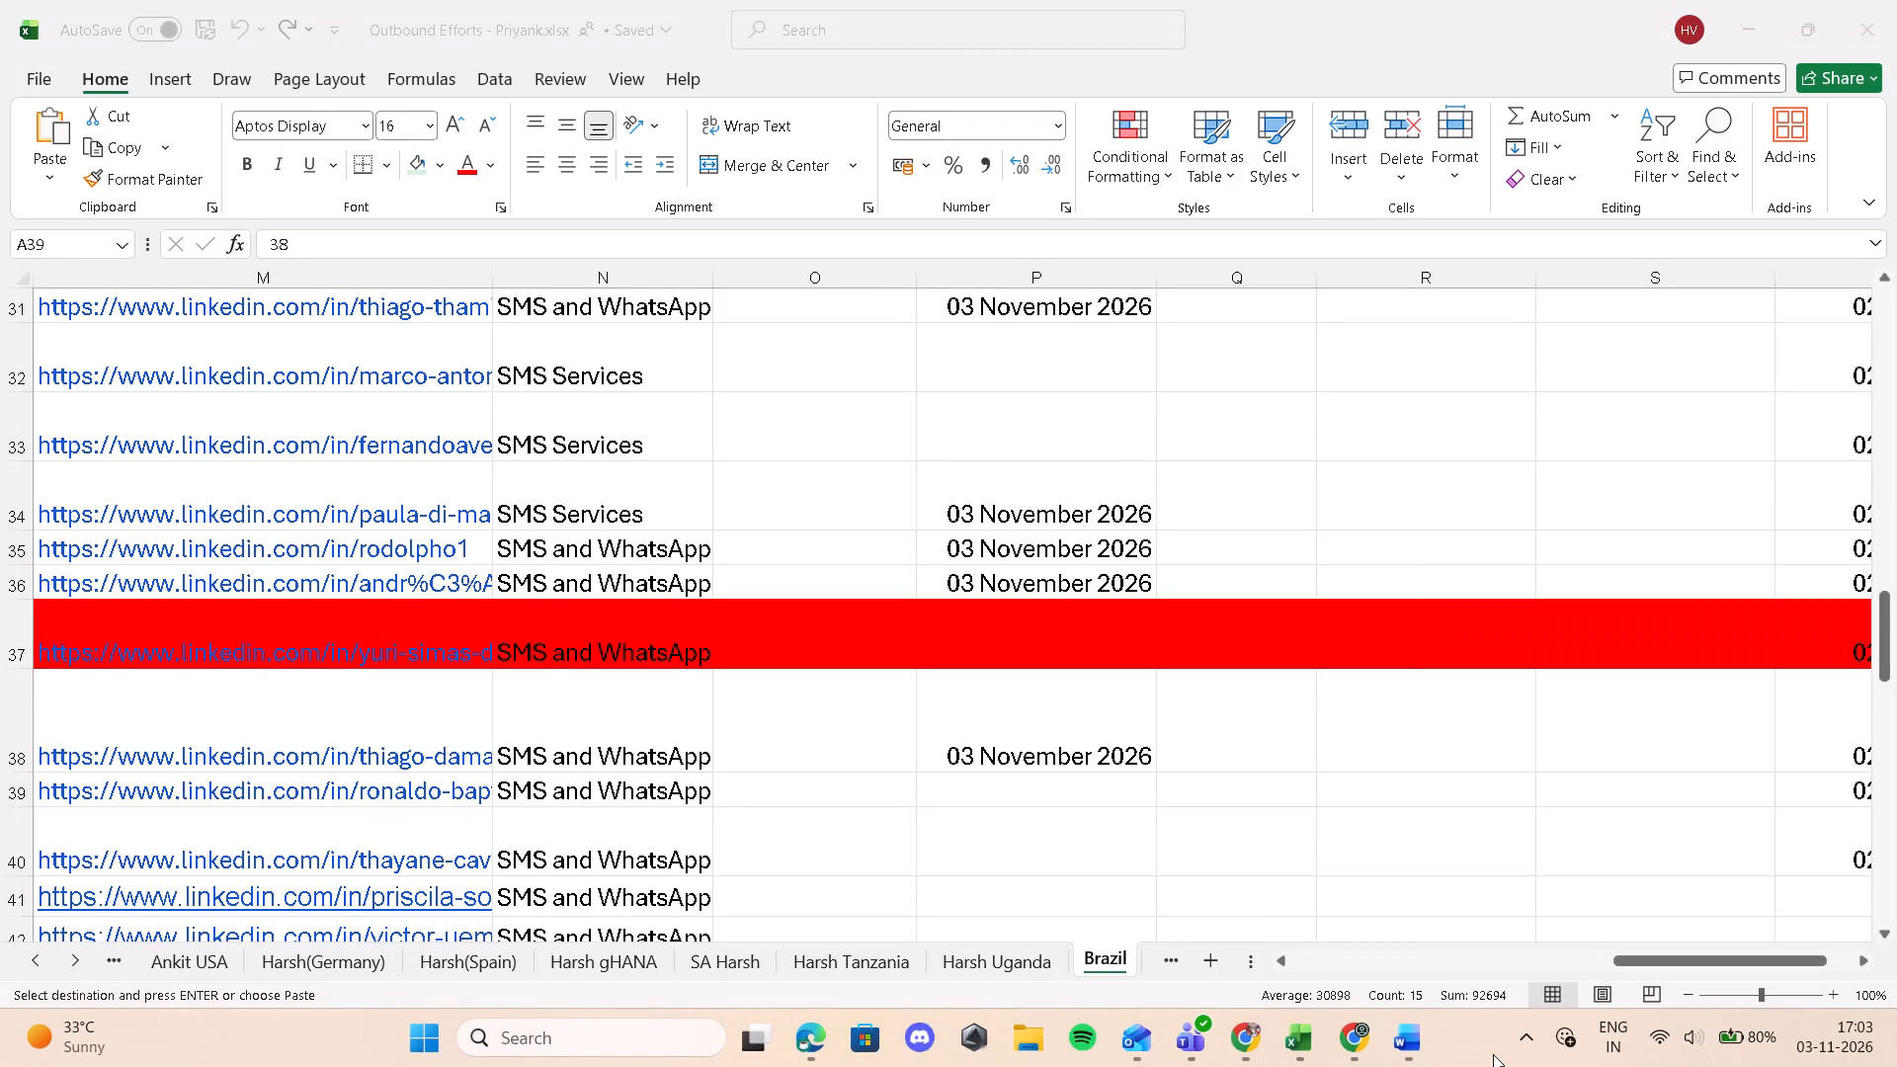
Examine row 39, the New Voice Telecom Chief Technology Officer, across its contact and date columns in the Brazil sheet, and the prospects below.
scroll(816, 721, down, 1)
double_click(1027, 456)
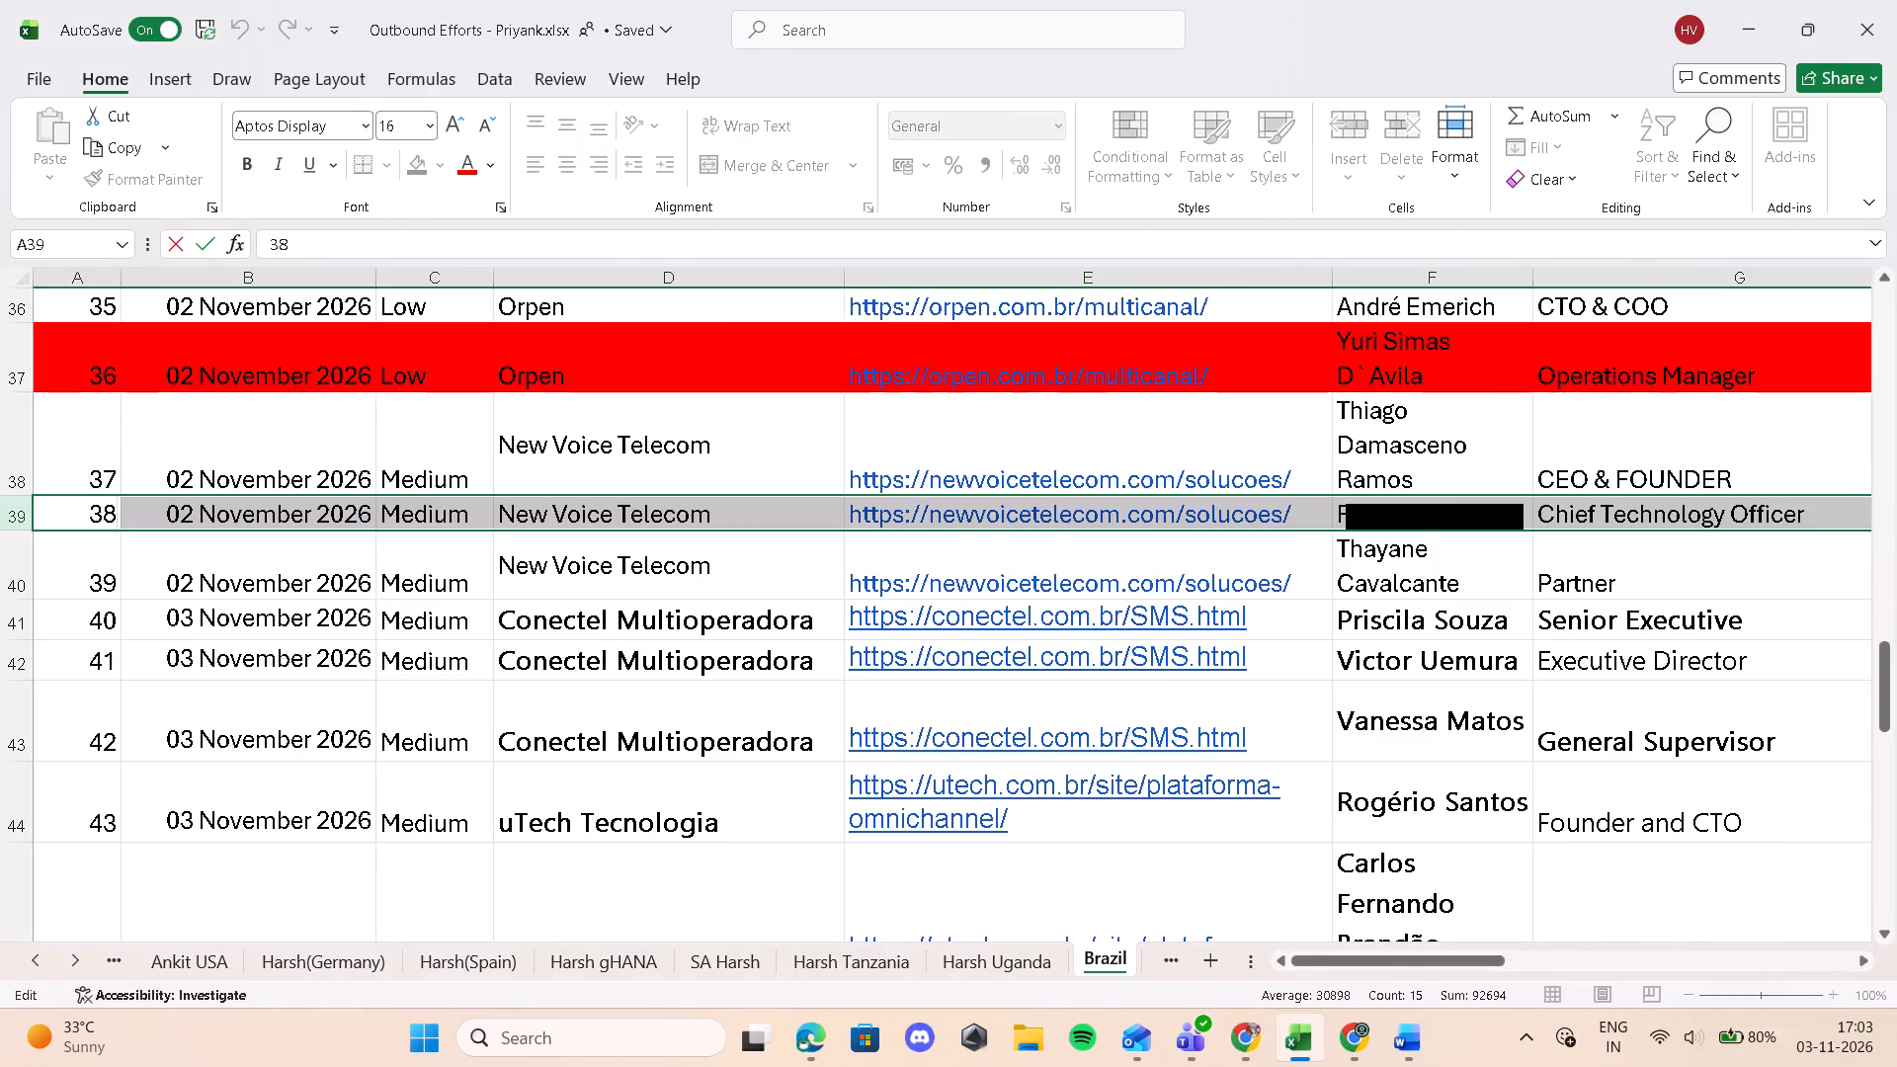
drag(1328, 950, 1546, 942)
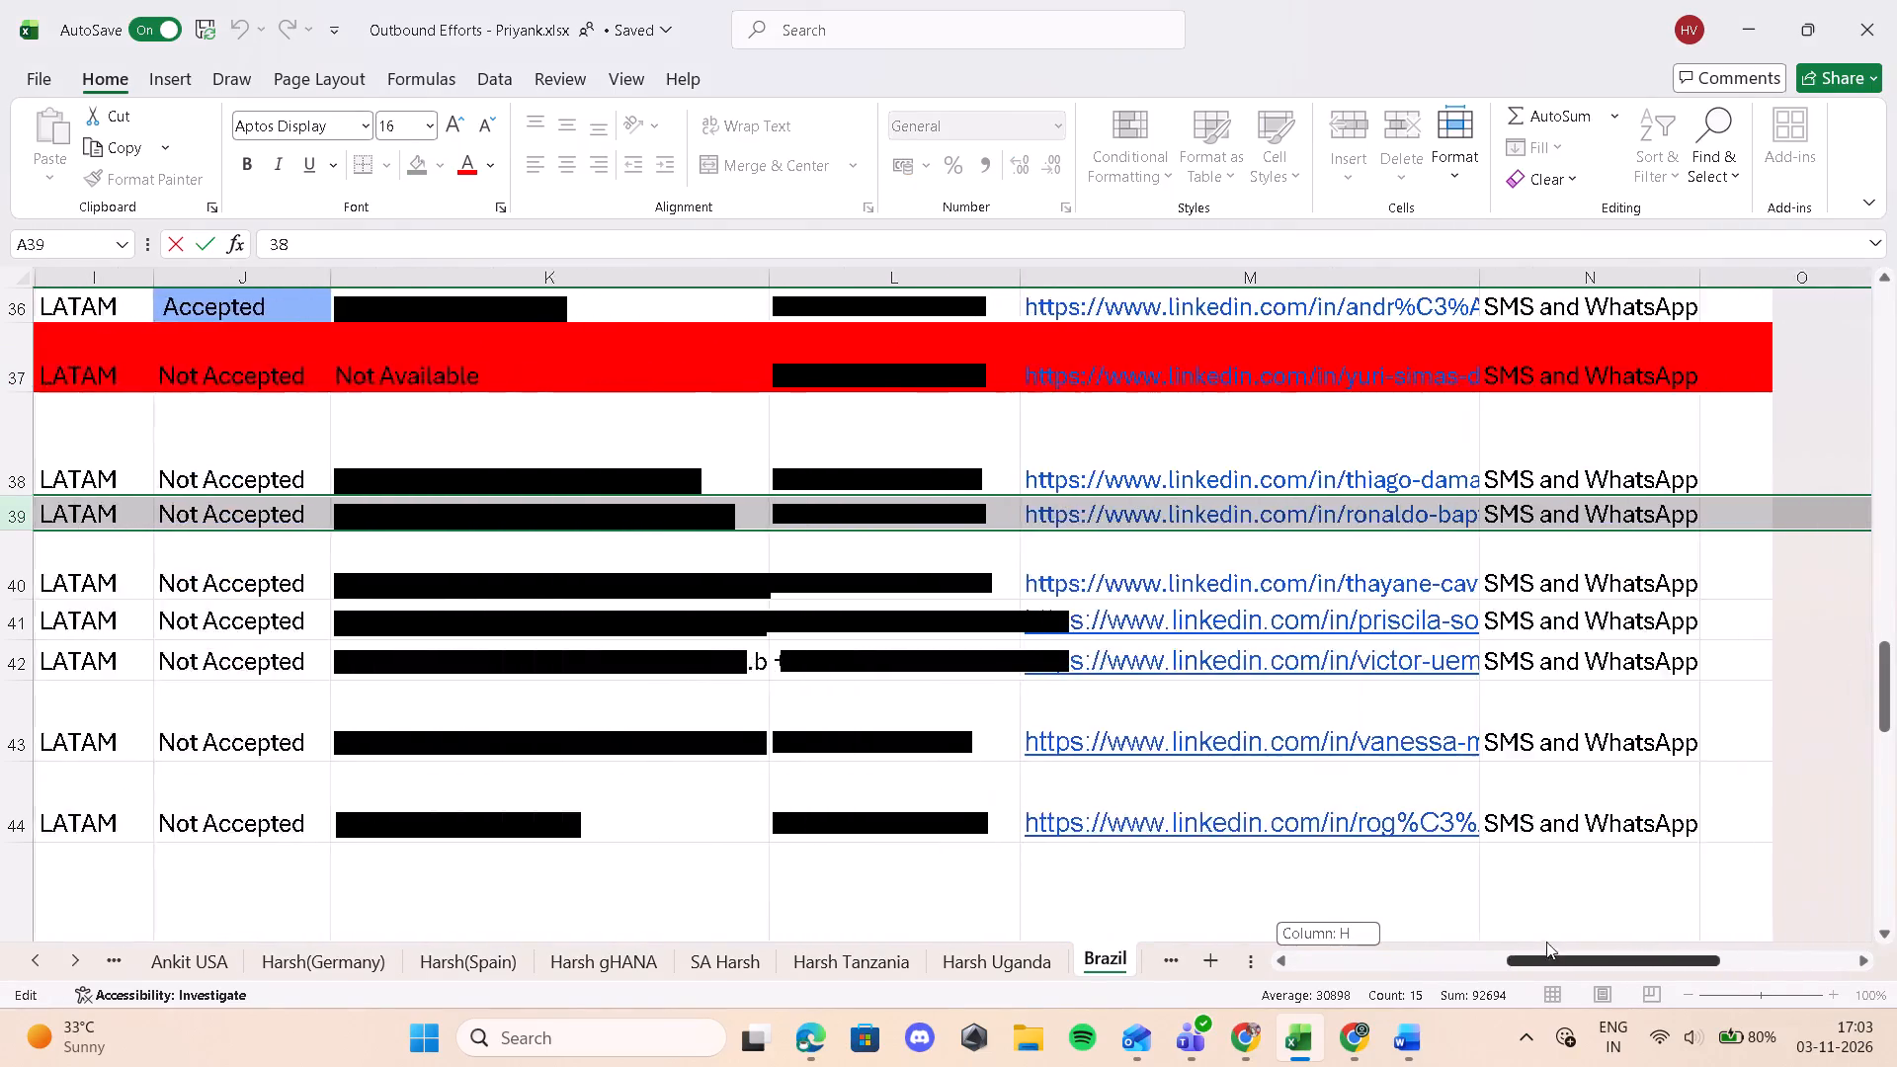
drag(1546, 942, 1656, 909)
click(1034, 493)
click(1048, 468)
click(1049, 503)
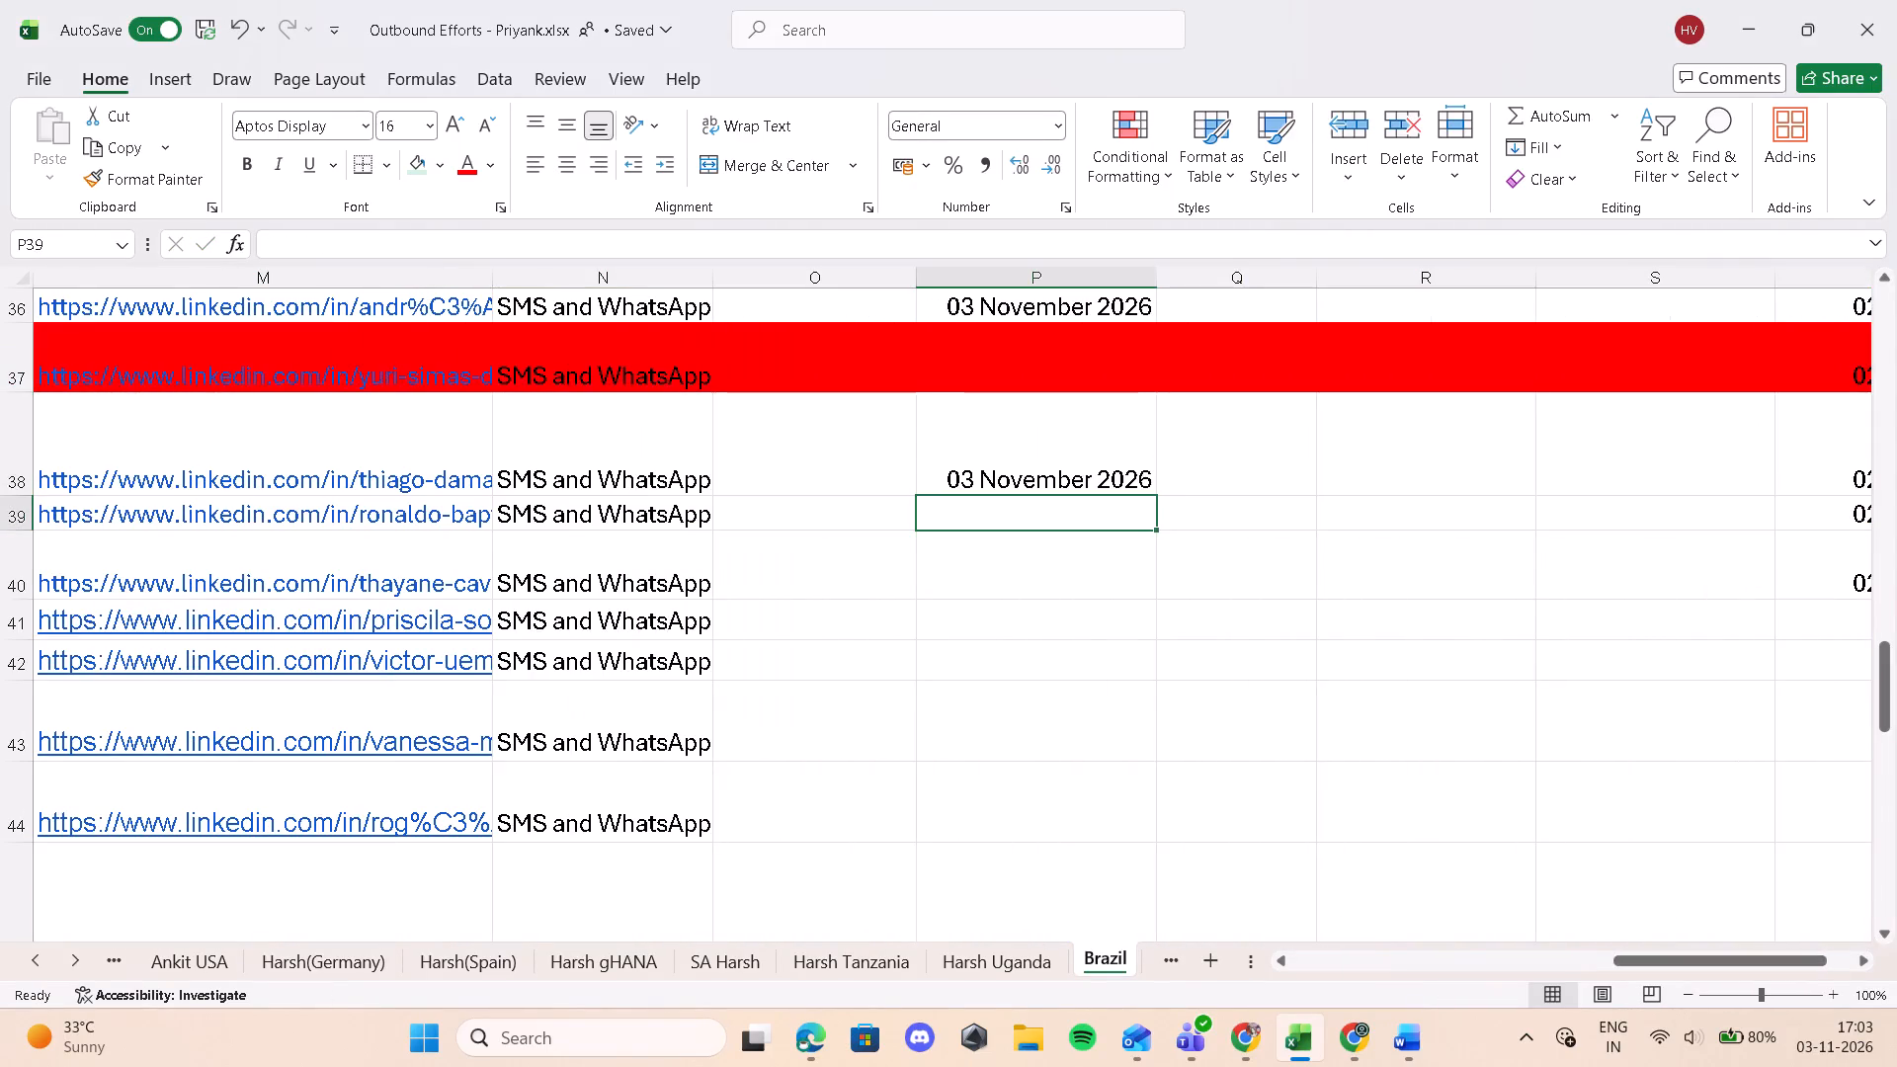
double_click(0, 502)
drag(1704, 949, 1581, 945)
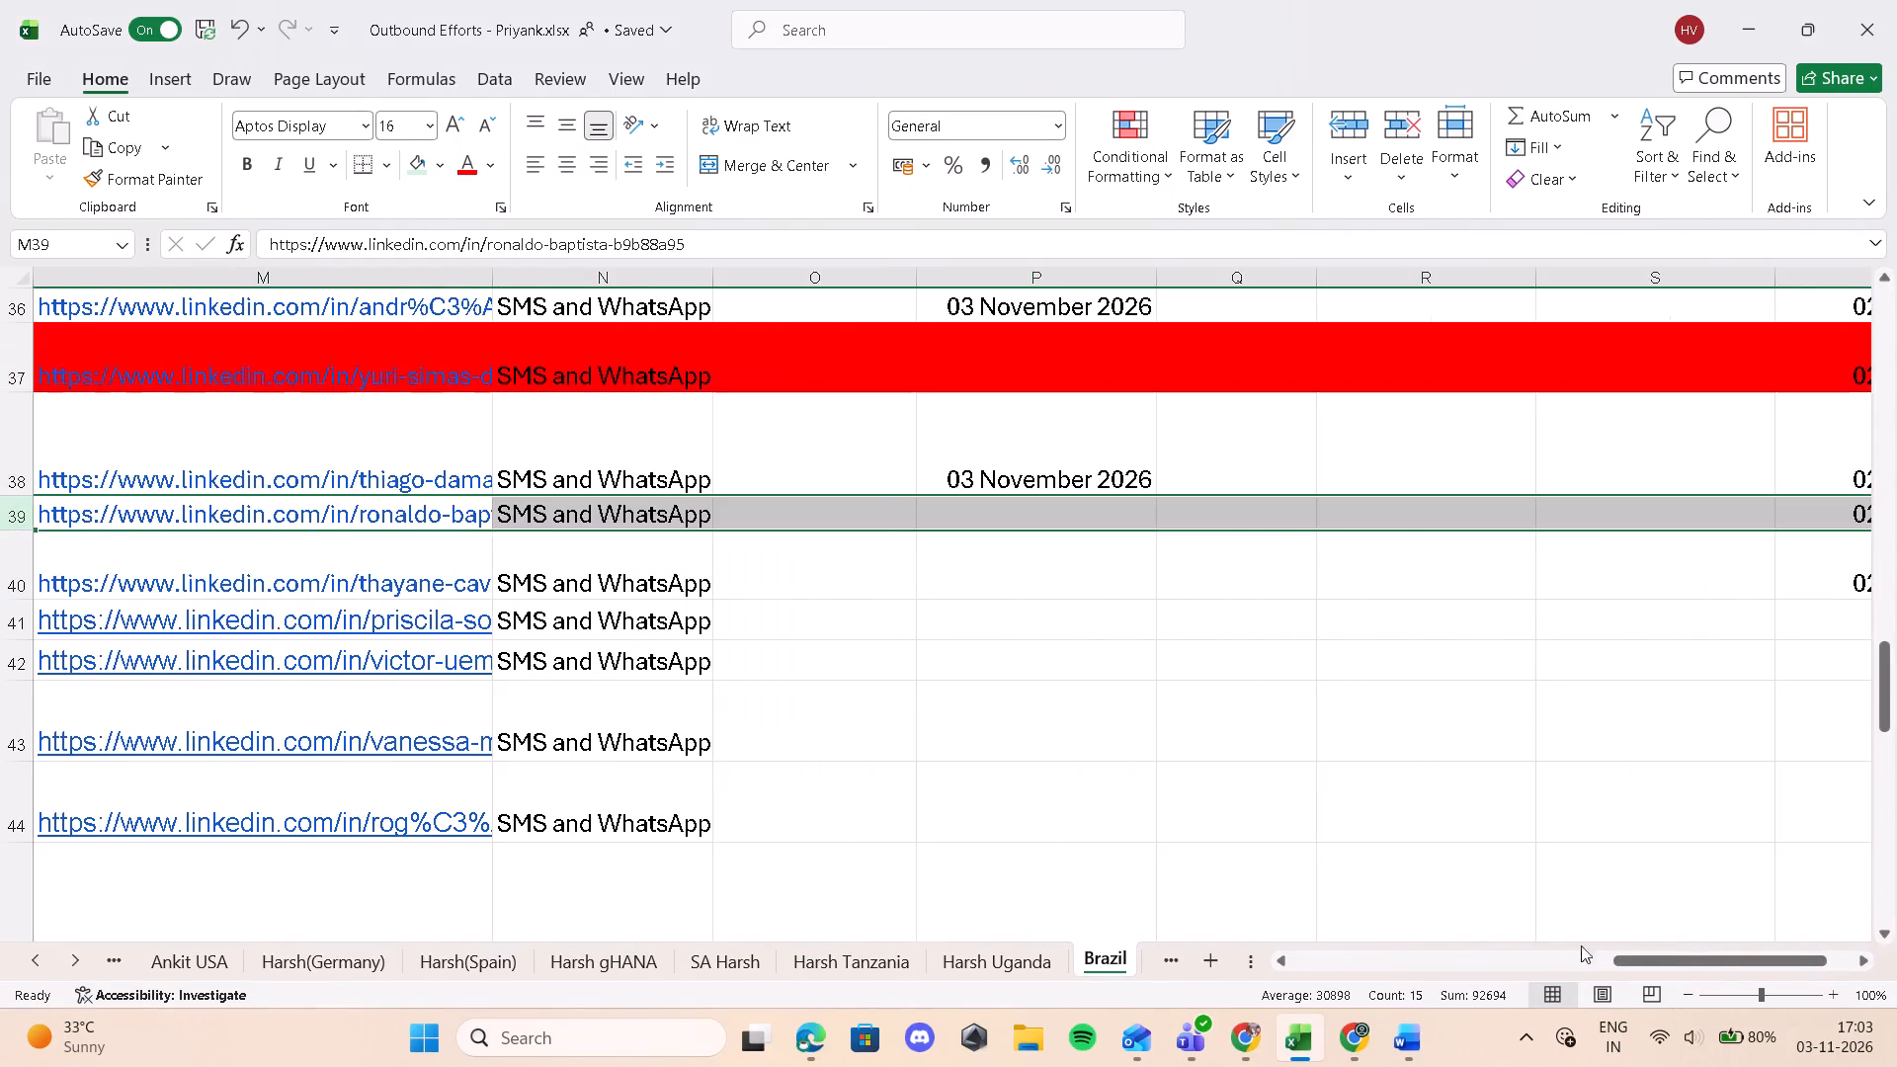
drag(1581, 945, 1647, 951)
drag(1653, 951, 1227, 977)
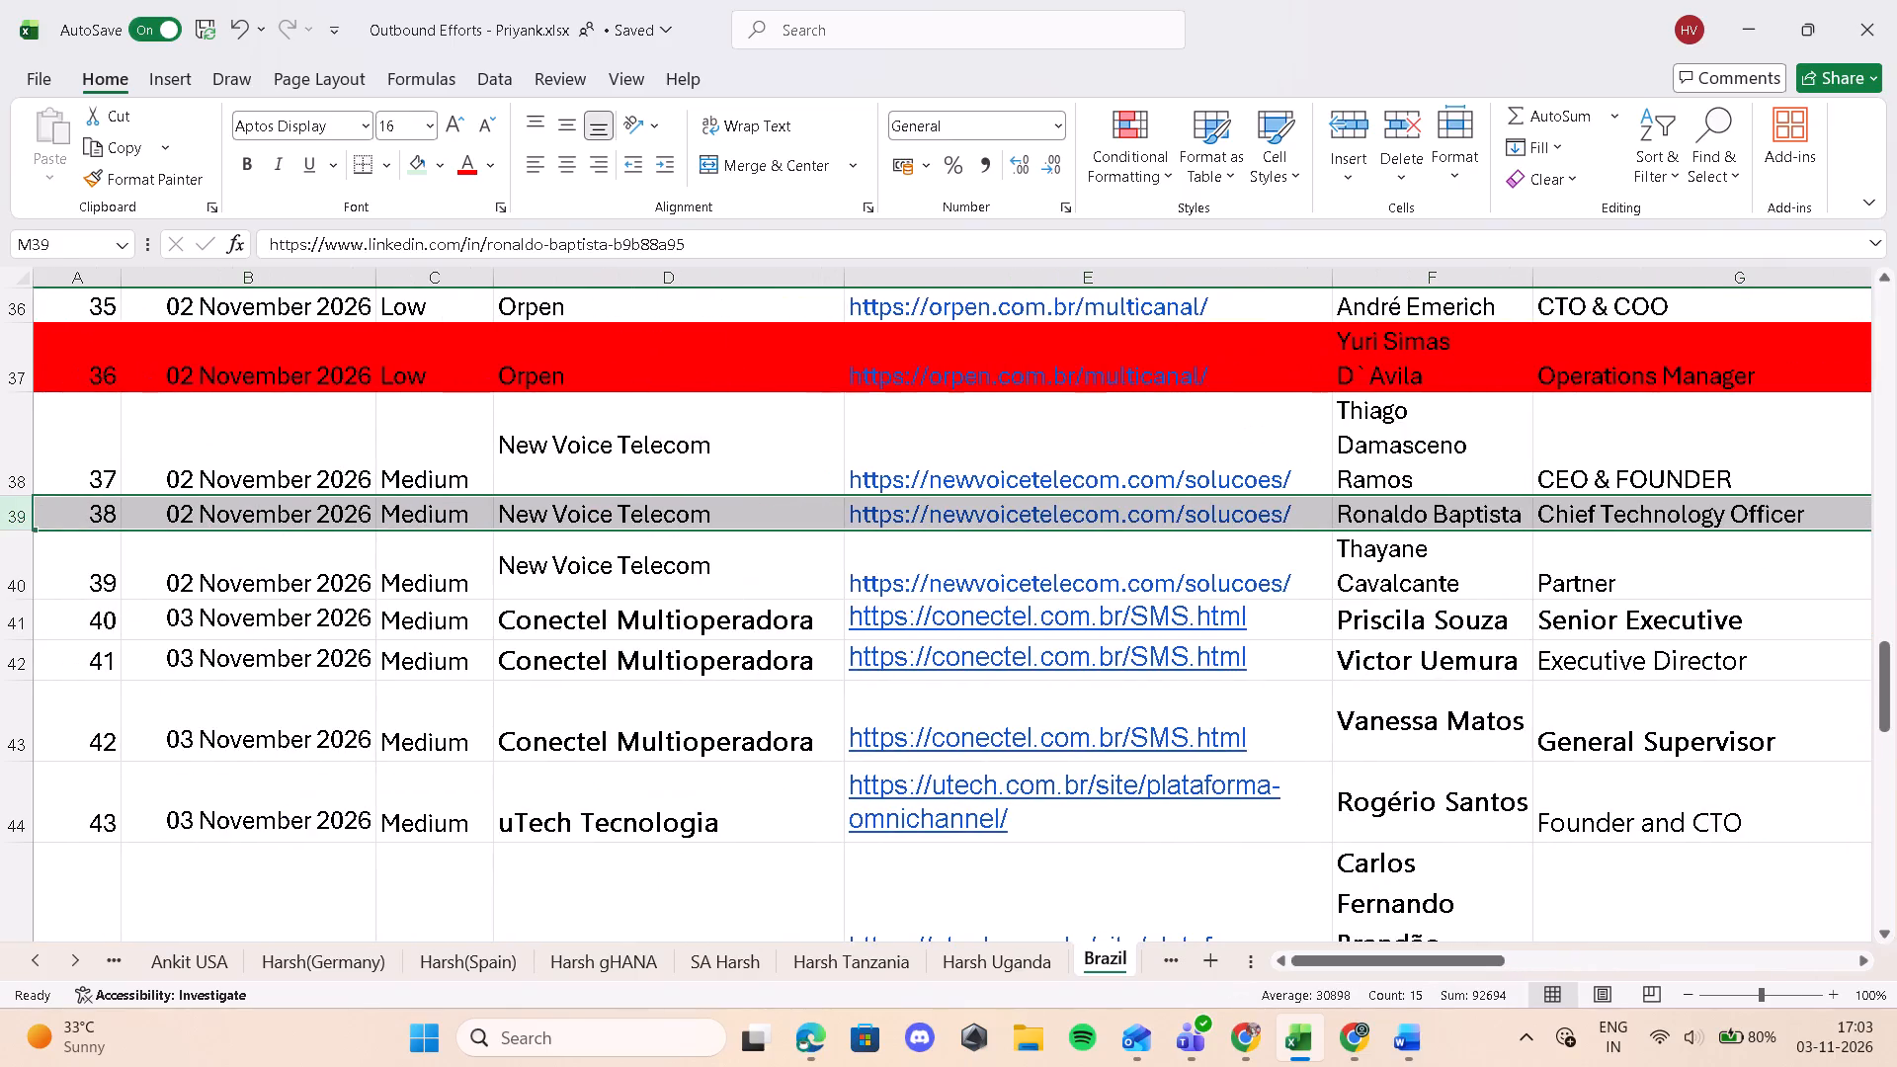
scroll(1201, 879, down, 2)
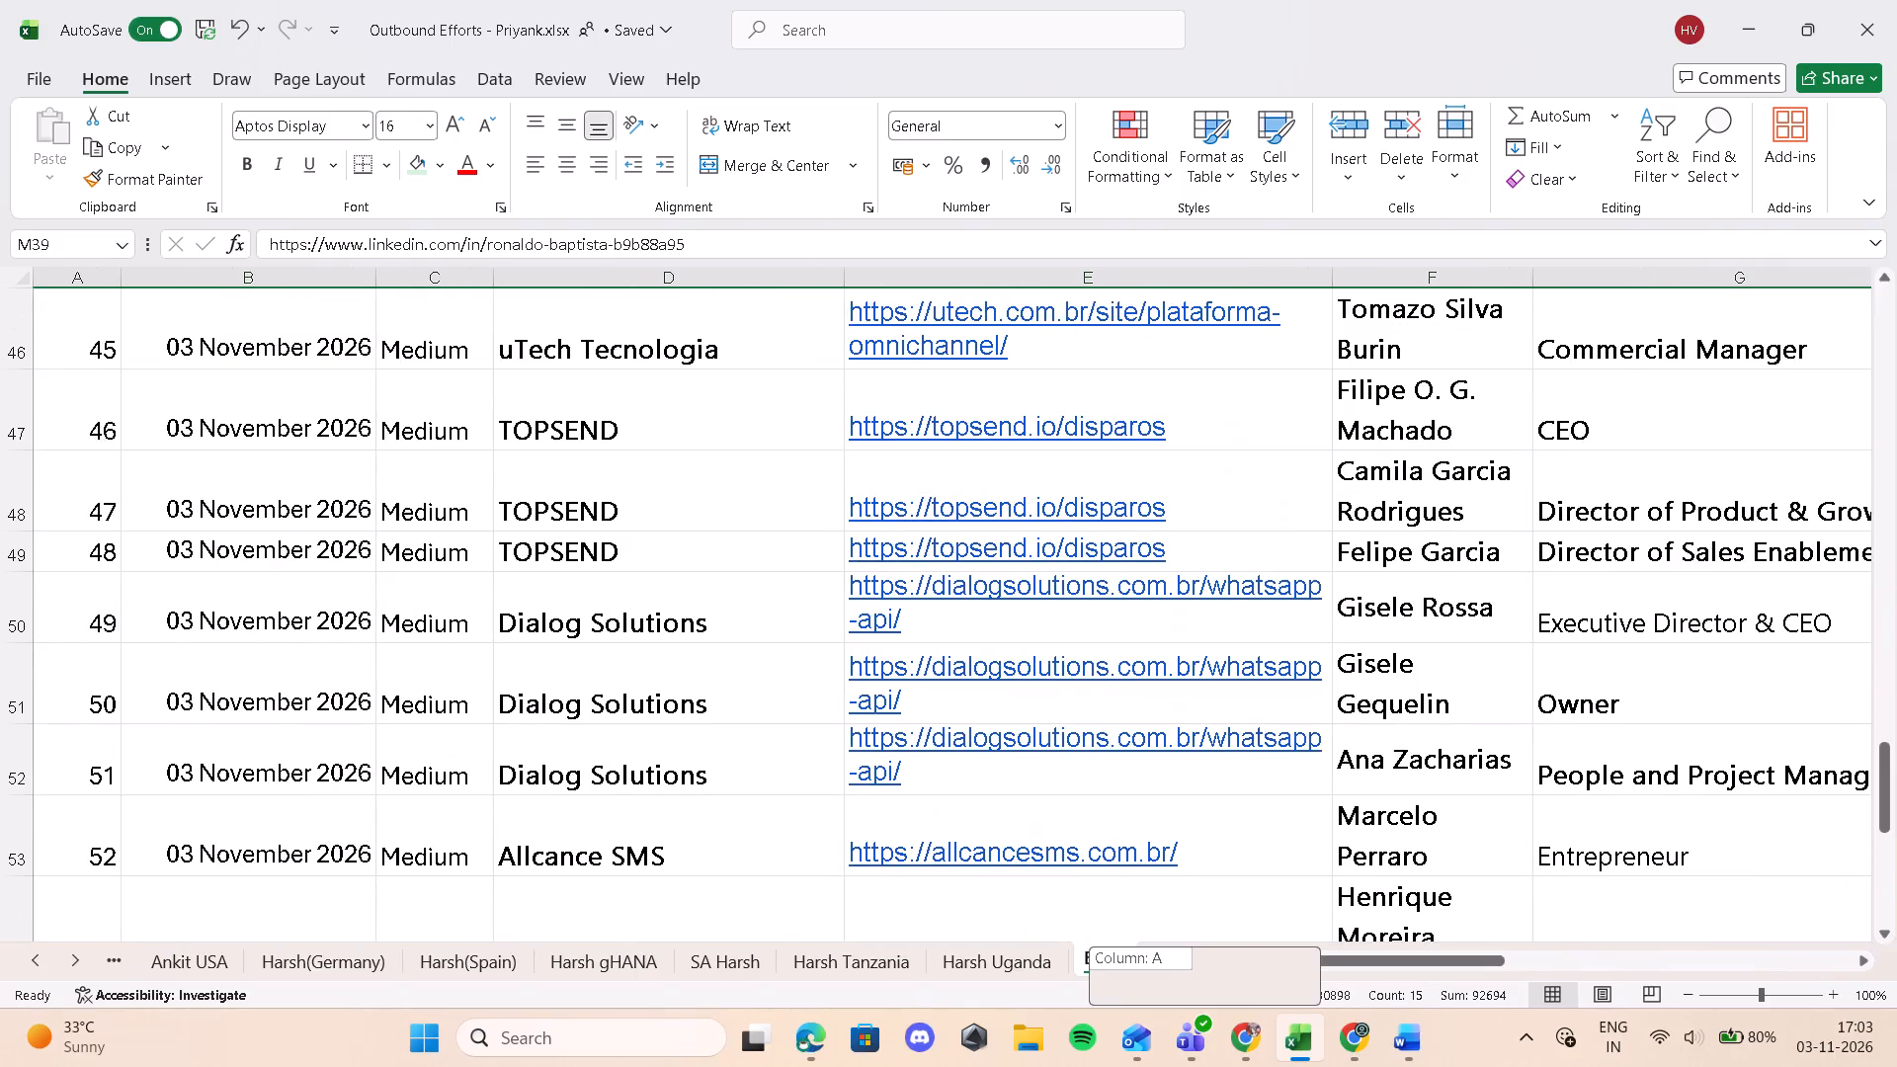